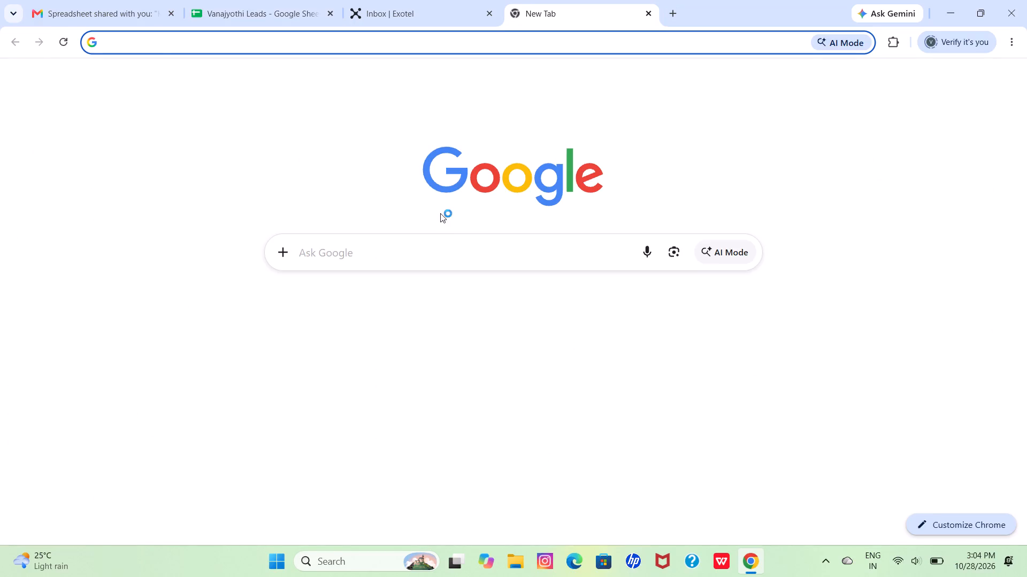
# Start a new Google search from the new tab page.
pyautogui.click(393, 252)
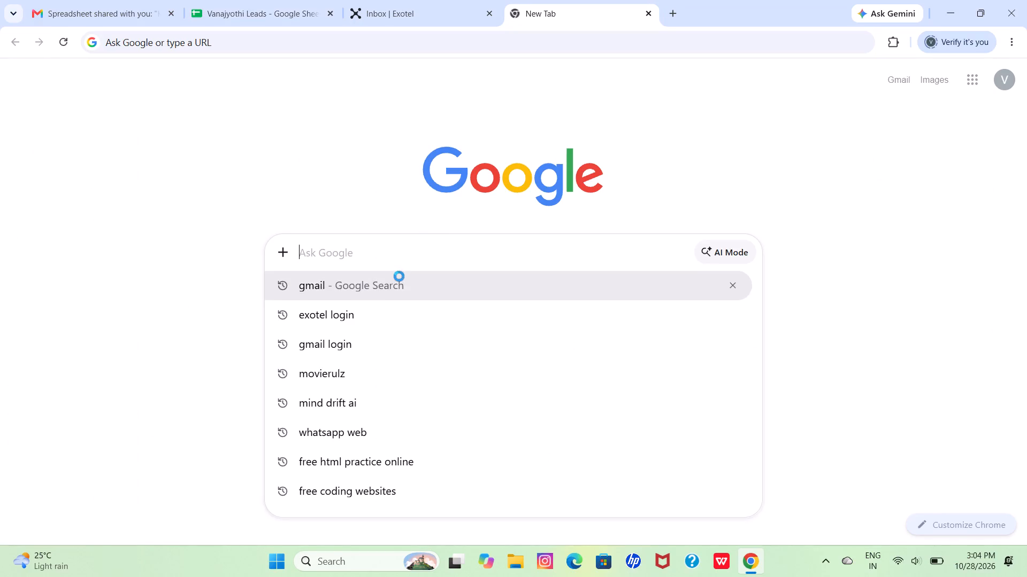
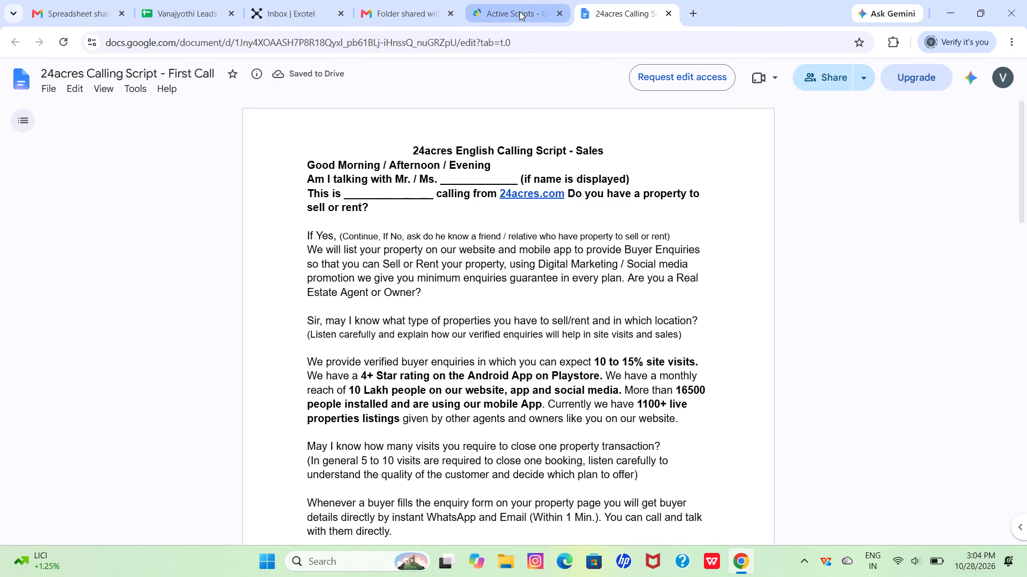
# Open the 24acres English Calling Script – Follow-Up Calls document from the Active Scripts folder in Drive.
pyautogui.click(519, 11)
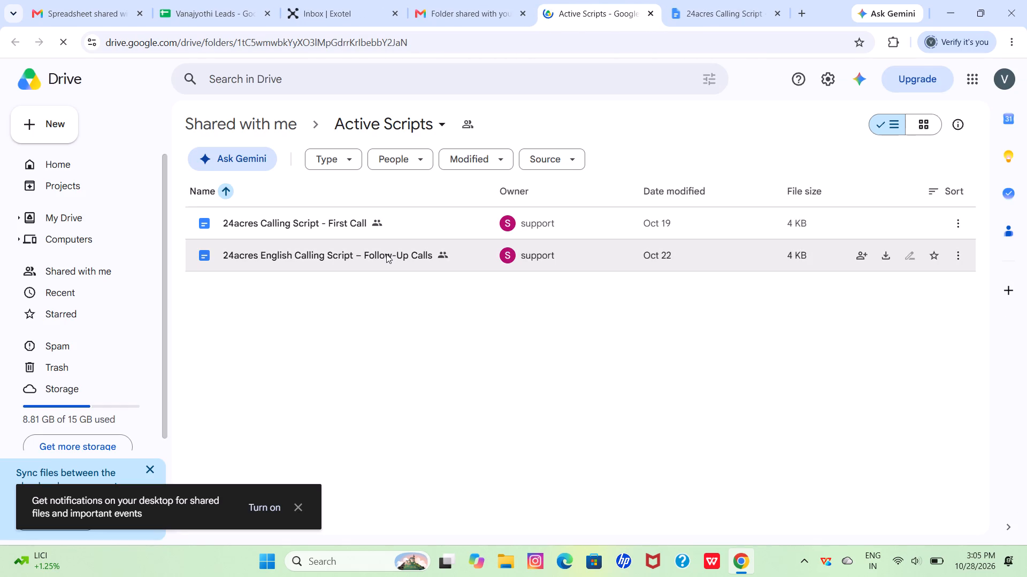
pyautogui.doubleClick(386, 254)
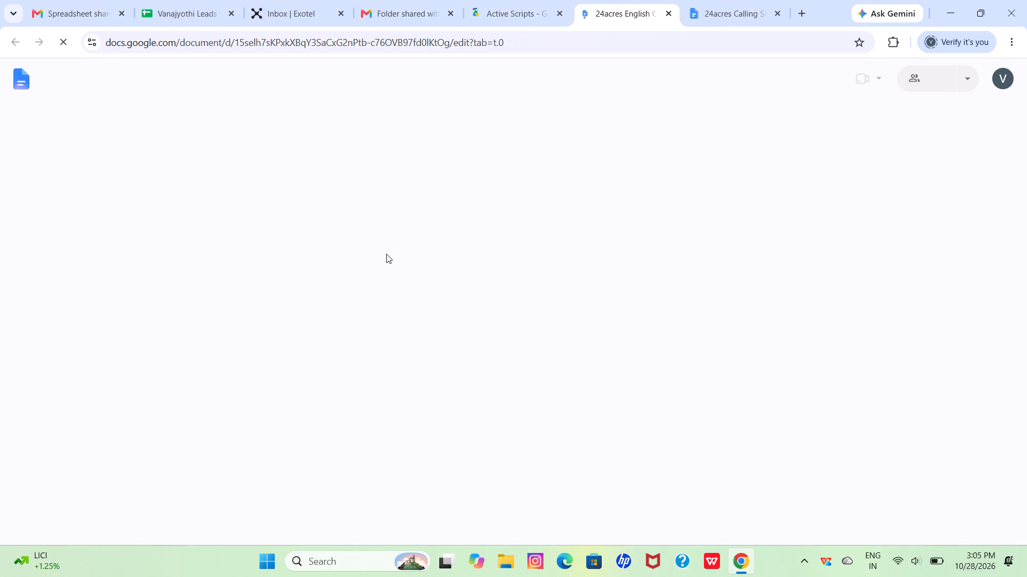
pyautogui.click(742, 14)
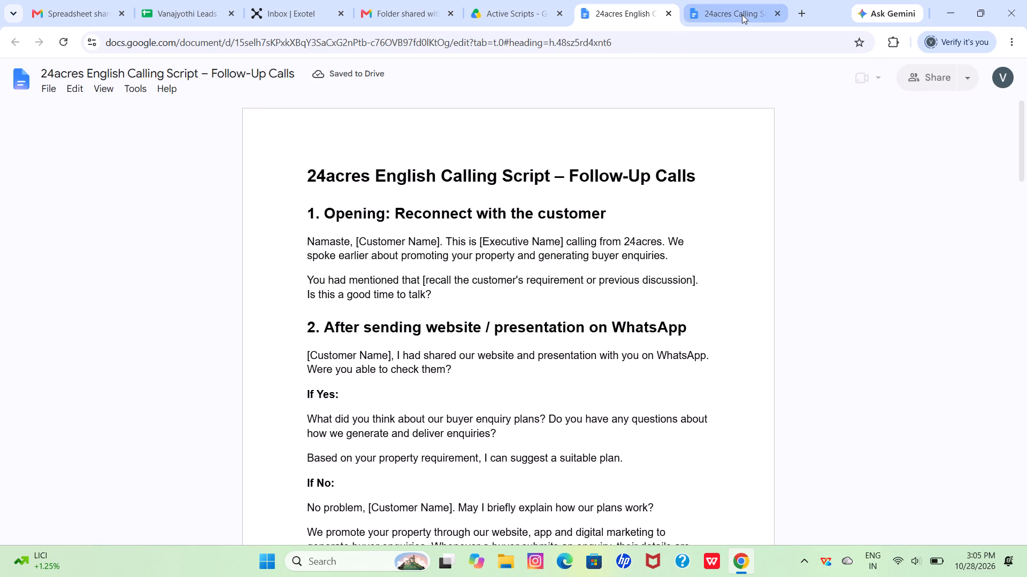
# In the Vanajyothi Leads spreadsheet, add a filter and limit the Status column to Call Back only.
pyautogui.click(211, 7)
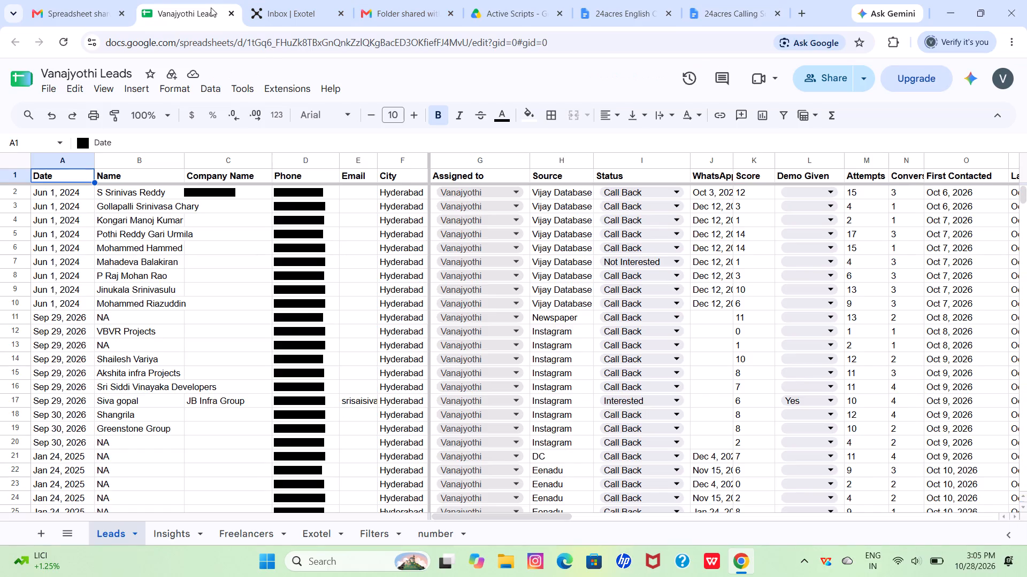
pyautogui.click(779, 113)
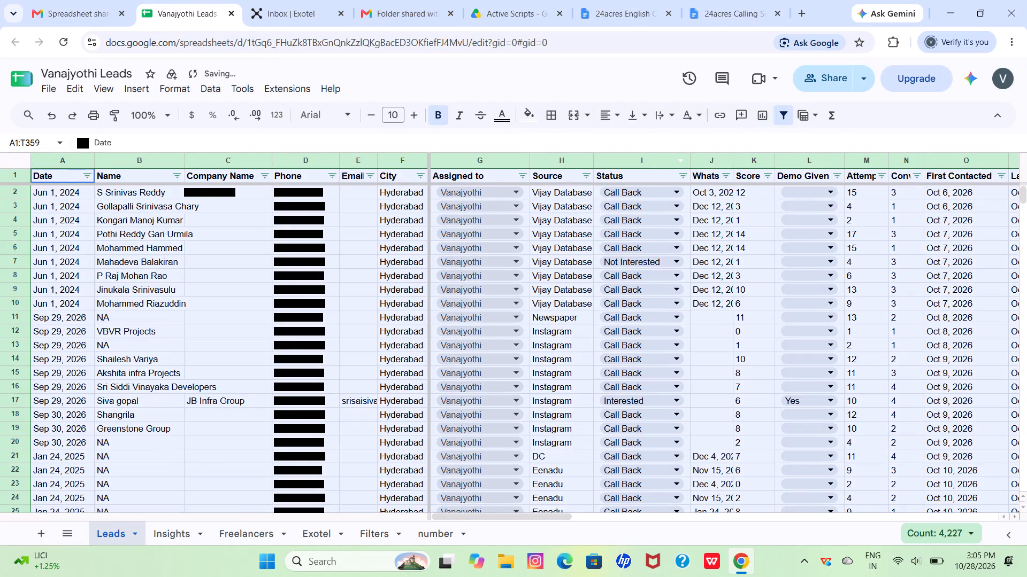
pyautogui.click(683, 178)
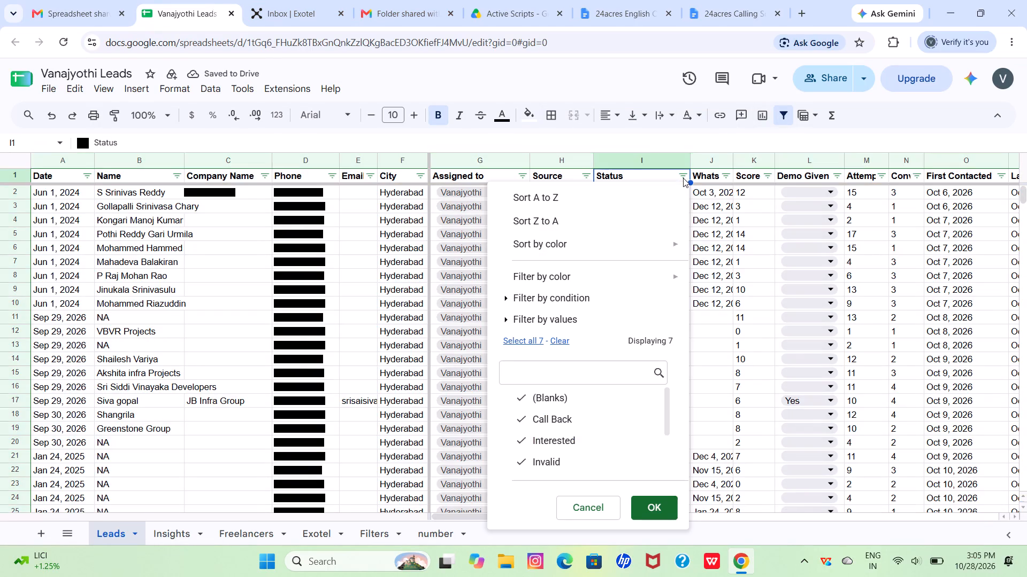
pyautogui.click(560, 337)
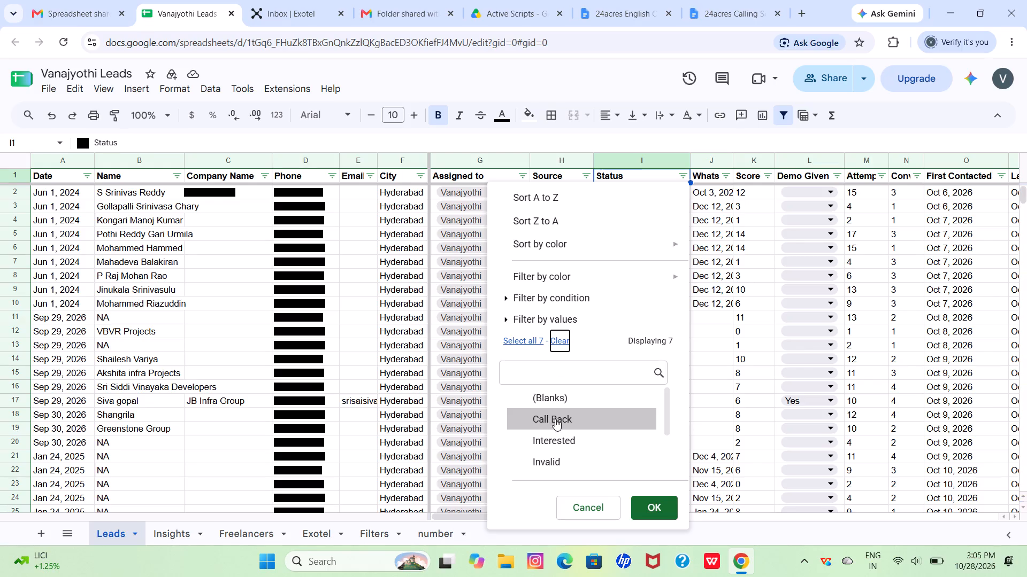
pyautogui.click(555, 419)
pyautogui.click(655, 498)
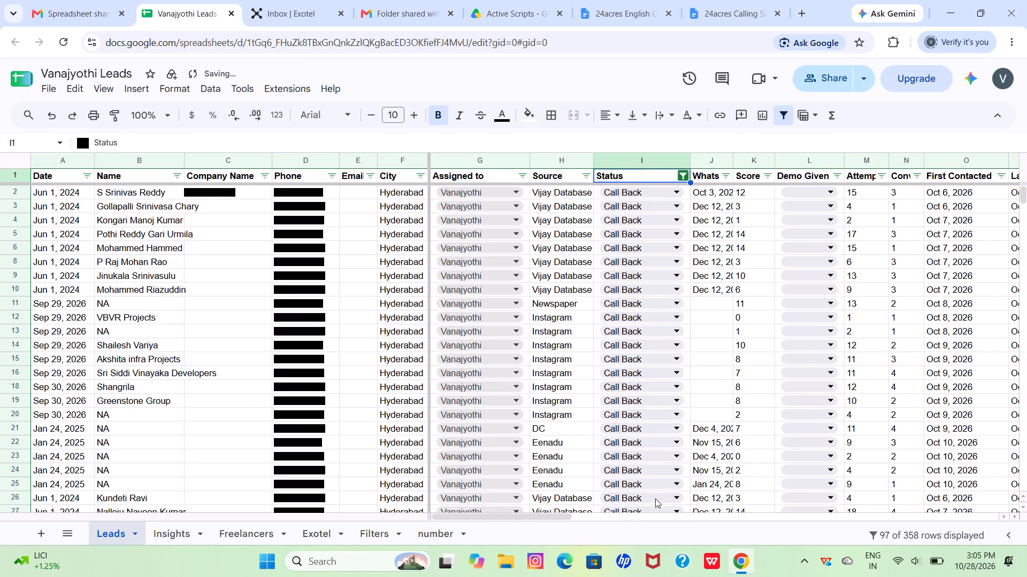
# Fill the empty Last Spoken cell in row 240 with Oct 28, 2026, copied from that row's First Contacted date.
pyautogui.scroll(-13, 655, 498)
pyautogui.scroll(1, 655, 498)
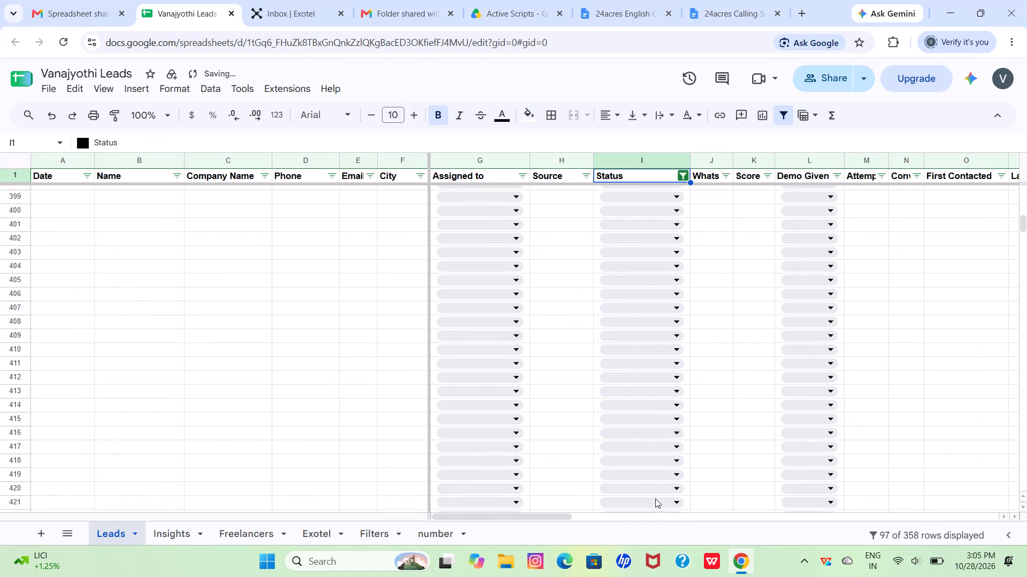
pyautogui.scroll(8, 655, 498)
pyautogui.scroll(-5, 655, 498)
pyautogui.scroll(2, 655, 498)
pyautogui.hscroll(-1, 655, 498)
pyautogui.scroll(1, 655, 498)
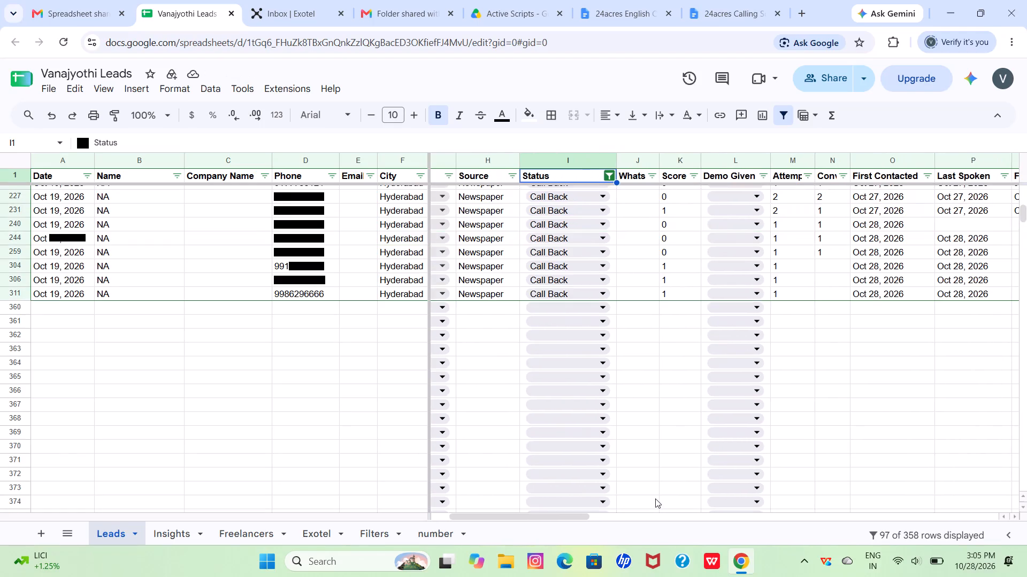
pyautogui.scroll(1, 655, 498)
pyautogui.hscroll(-2, 655, 498)
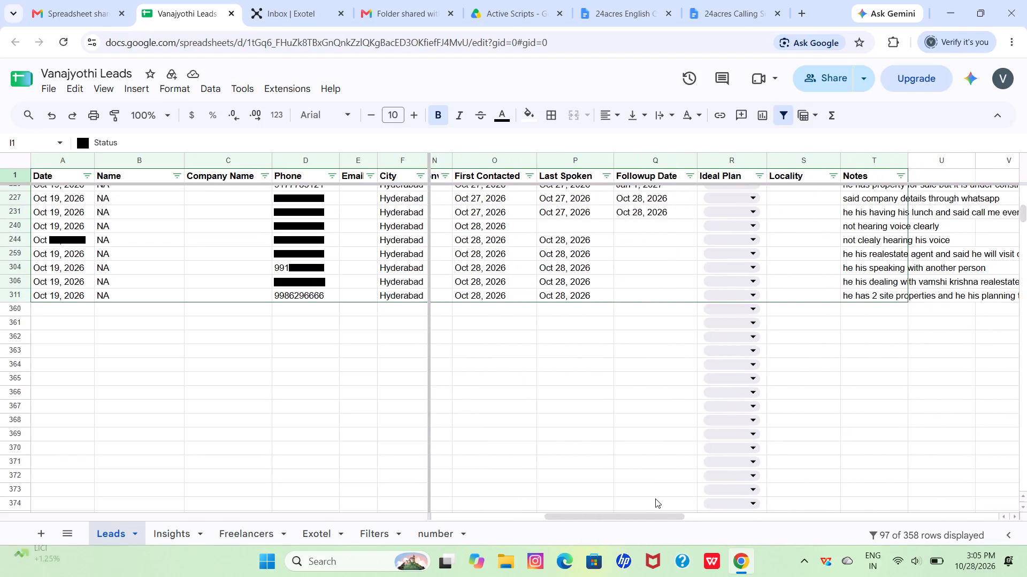
pyautogui.scroll(1, 655, 498)
pyautogui.hscroll(1, 655, 498)
pyautogui.click(615, 244)
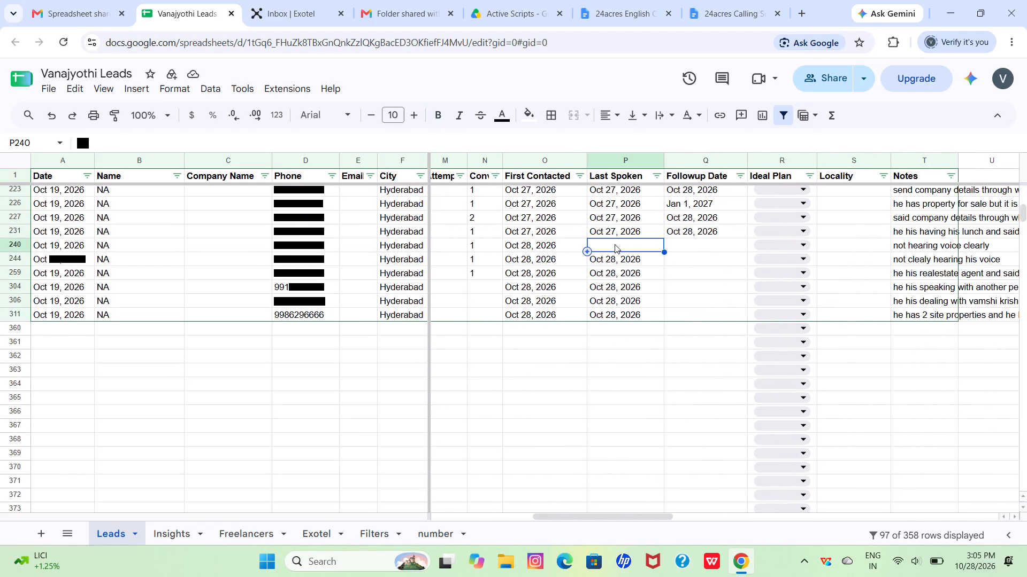
pyautogui.click(555, 247)
pyautogui.hotkey('ctrl', 'c')
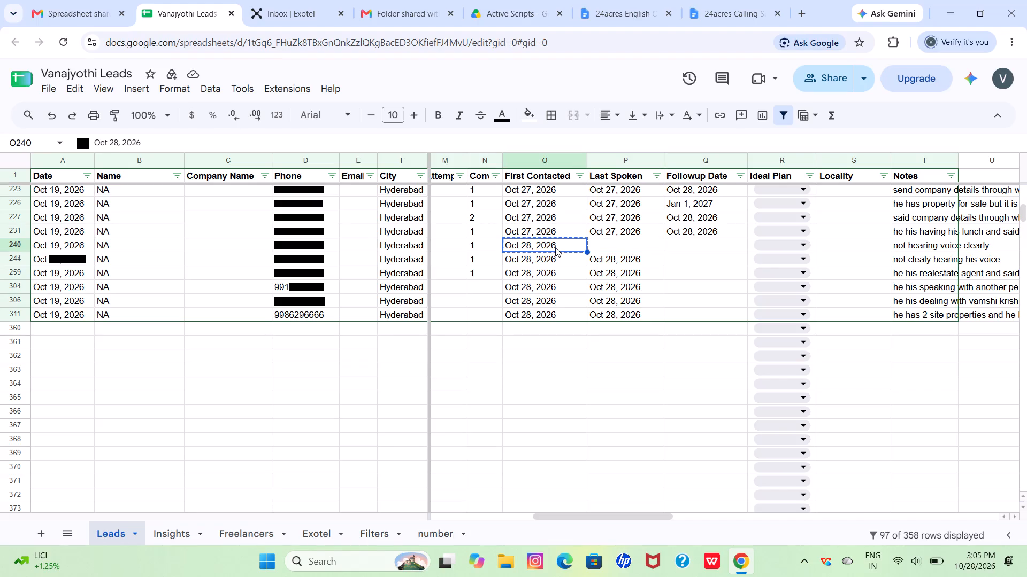
pyautogui.click(603, 247)
pyautogui.hotkey('ctrl', 'v')
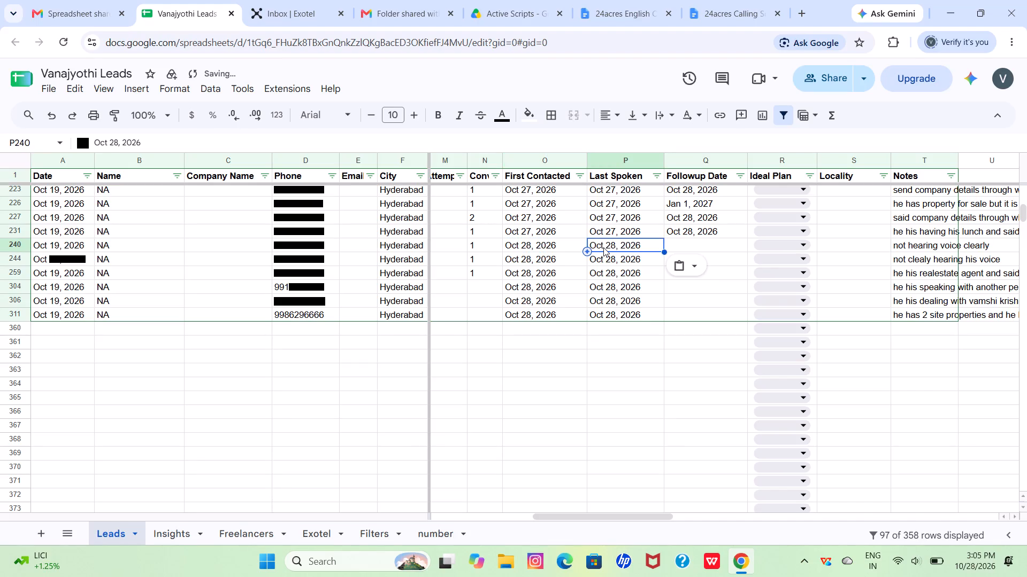
# Enter 1 in the empty conversations column cells (column N) of rows 304, 306 and 311.
pyautogui.click(483, 281)
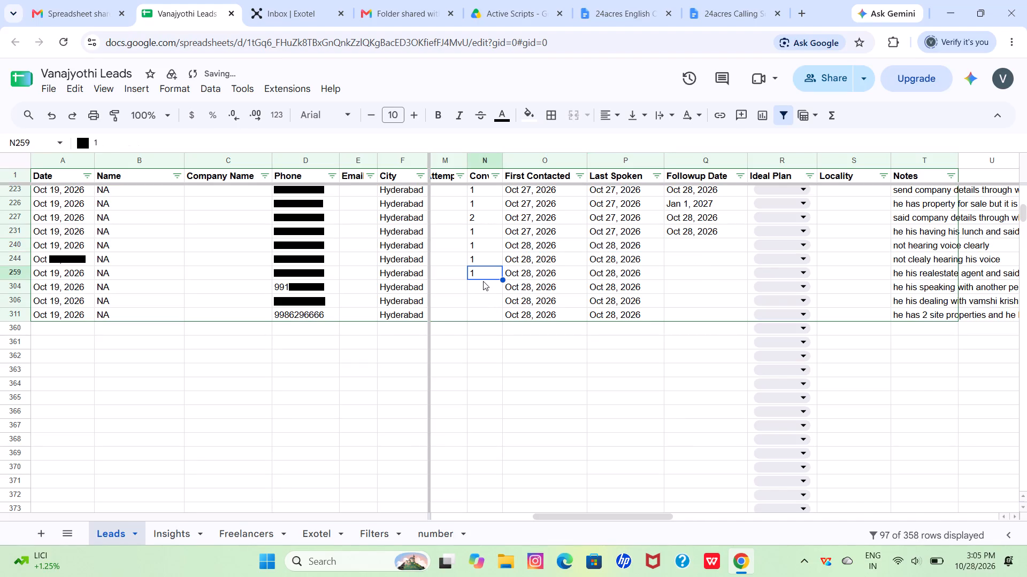
pyautogui.click(484, 284)
pyautogui.press('1')
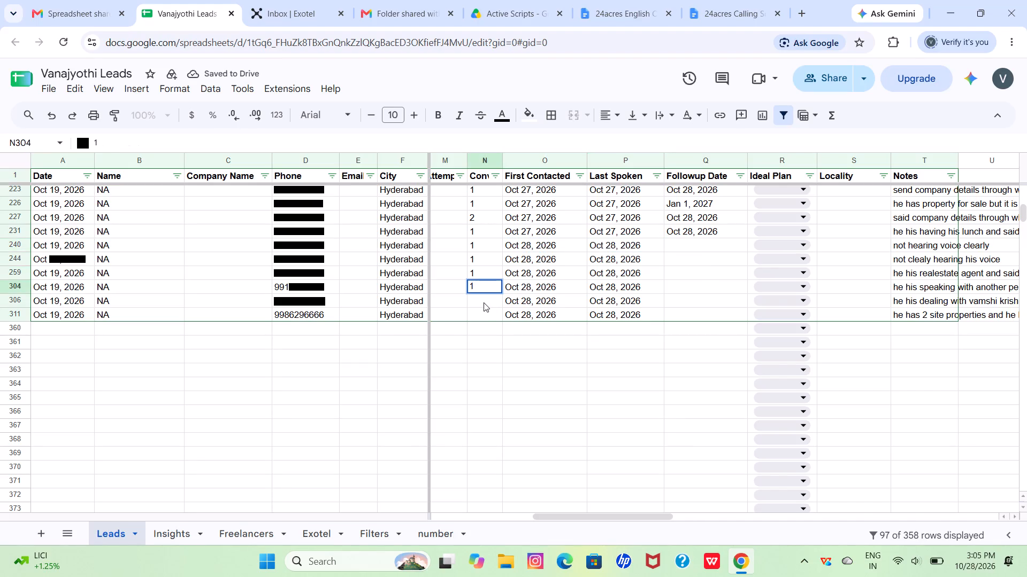
pyautogui.click(484, 303)
pyautogui.press('1')
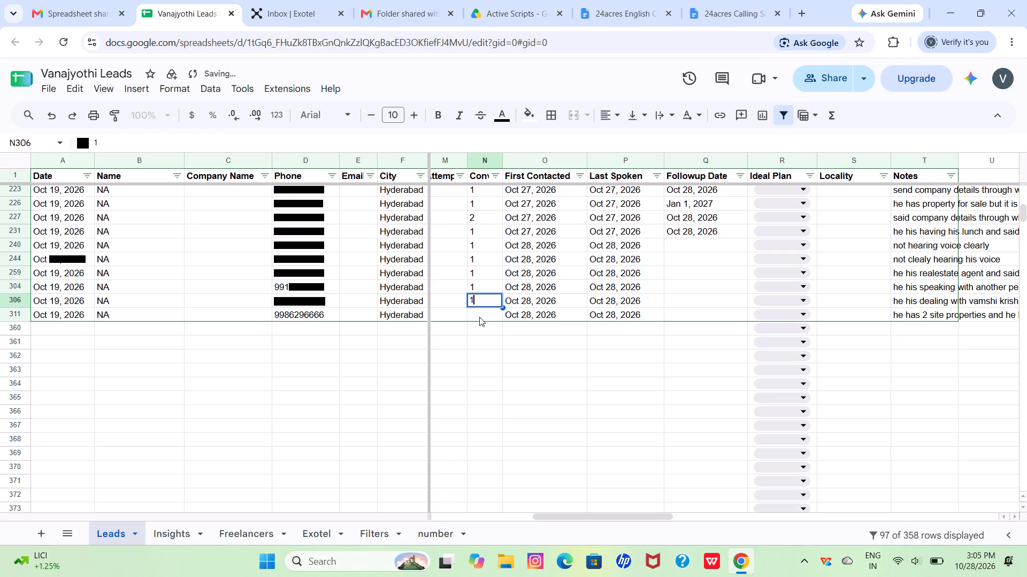
pyautogui.click(479, 317)
pyautogui.press('1')
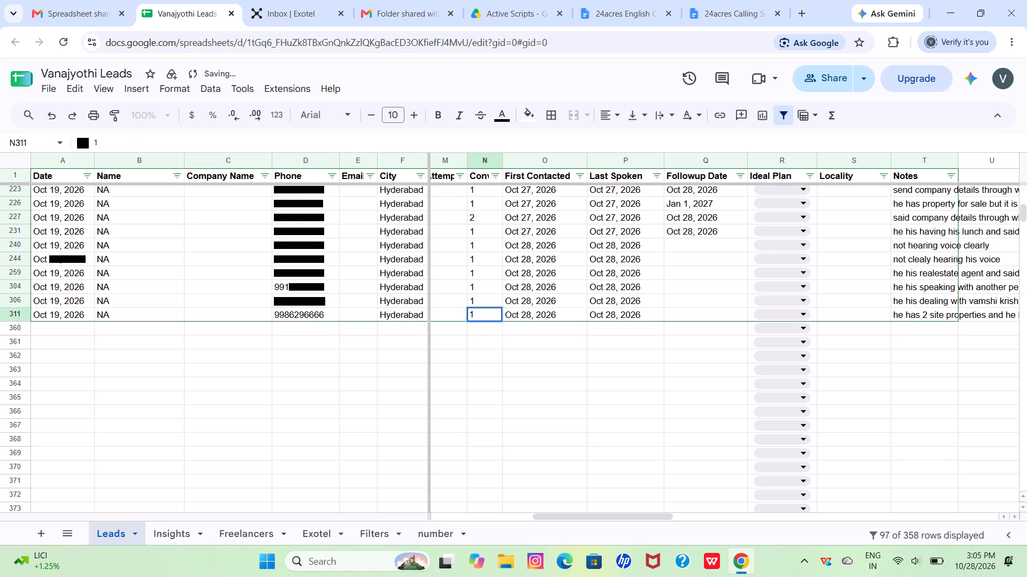
pyautogui.click(650, 365)
# Examine the attempts, contact dates, Followup Date and Notes entries across the filtered Call Back leads.
pyautogui.scroll(1, 650, 365)
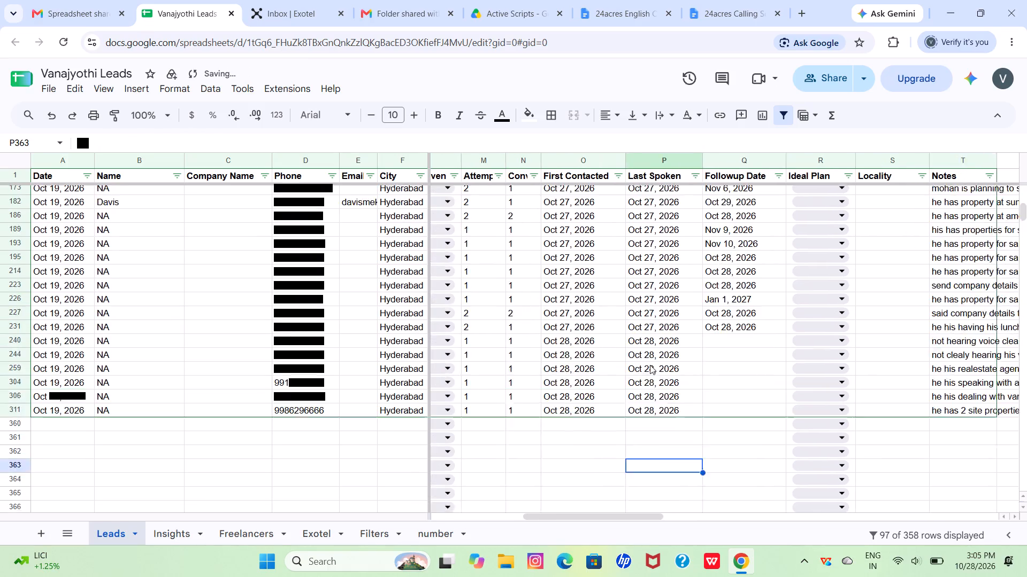
pyautogui.scroll(13, 650, 365)
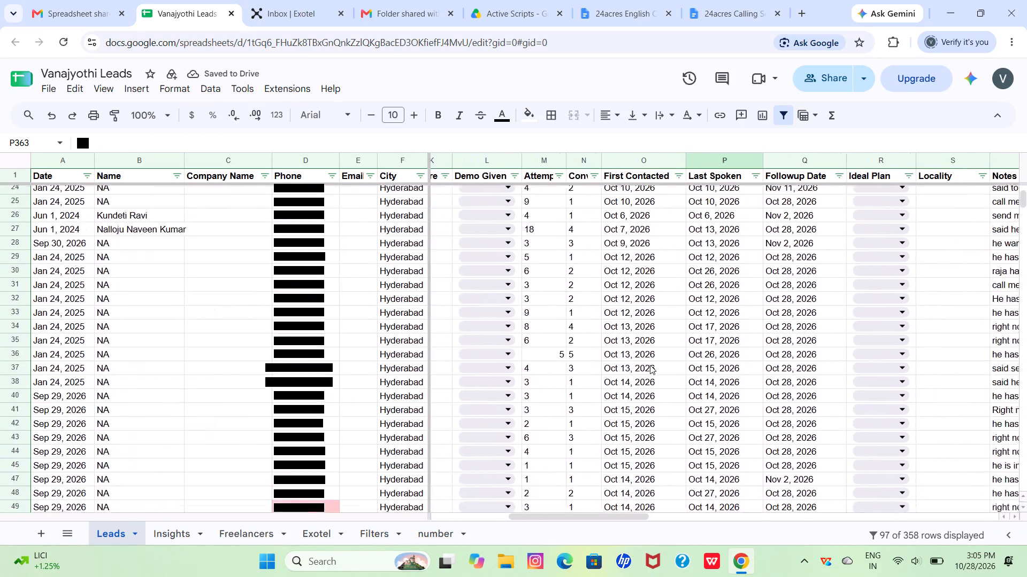
pyautogui.scroll(8, 650, 365)
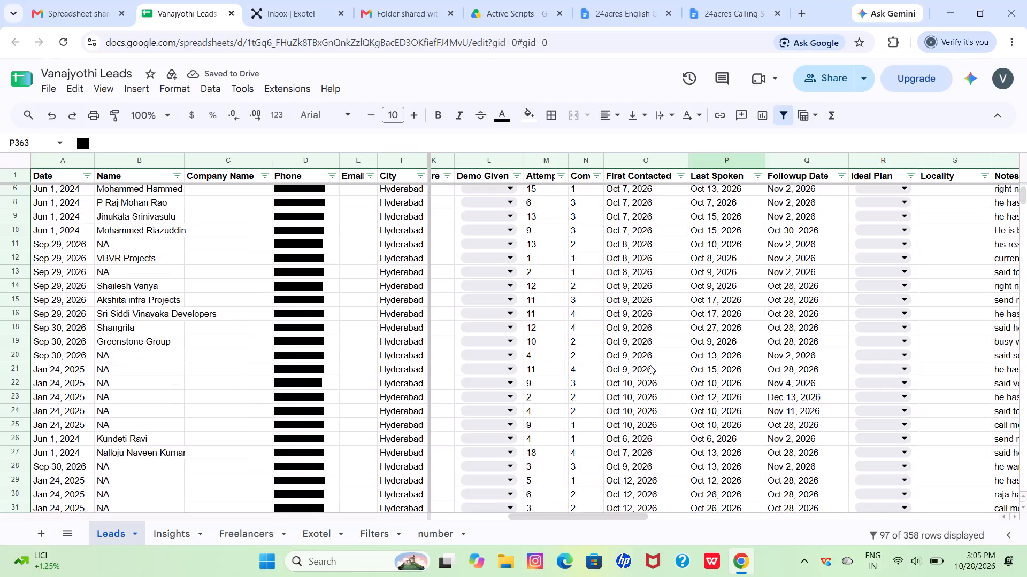
pyautogui.scroll(-7, 650, 365)
pyautogui.hscroll(-14, 650, 365)
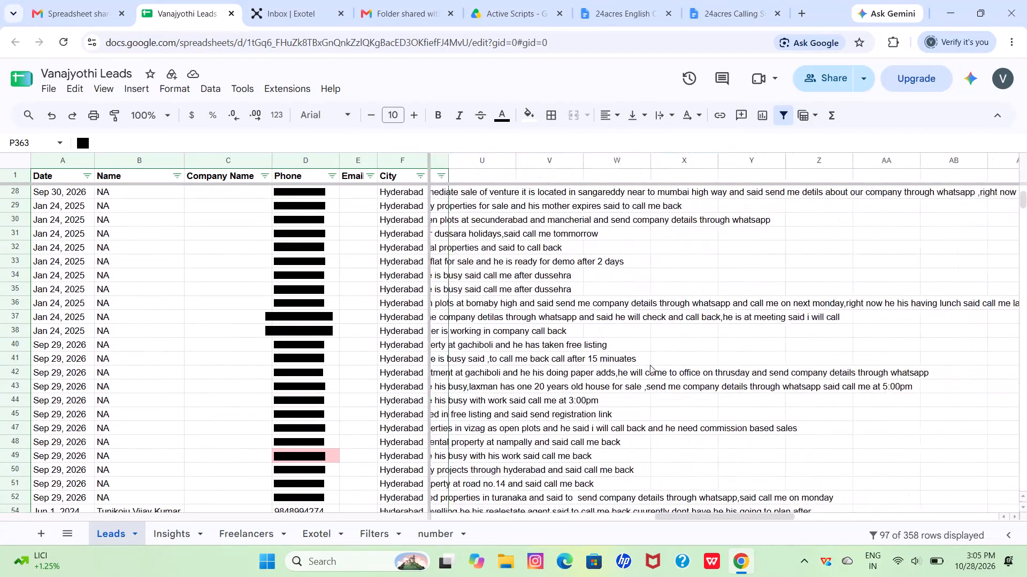
pyautogui.hscroll(5, 650, 365)
pyautogui.scroll(-1, 650, 365)
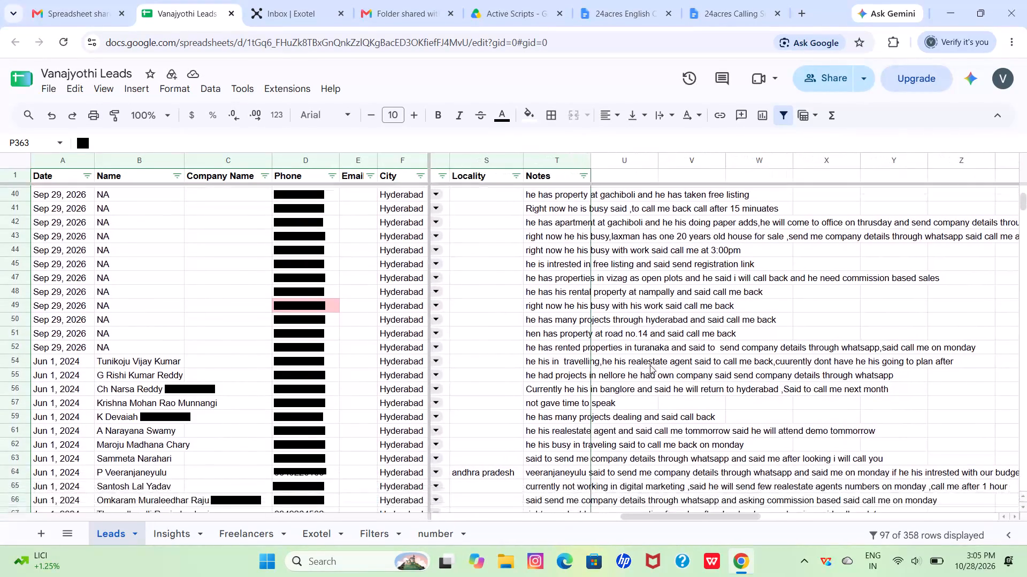
pyautogui.hscroll(11, 650, 365)
pyautogui.hscroll(-5, 731, 305)
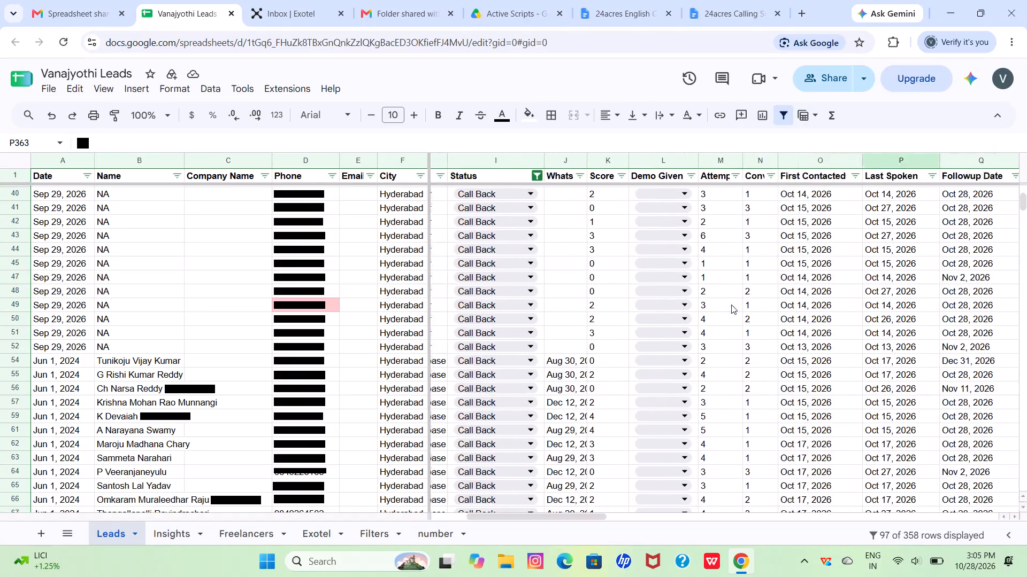
pyautogui.hscroll(-6, 731, 305)
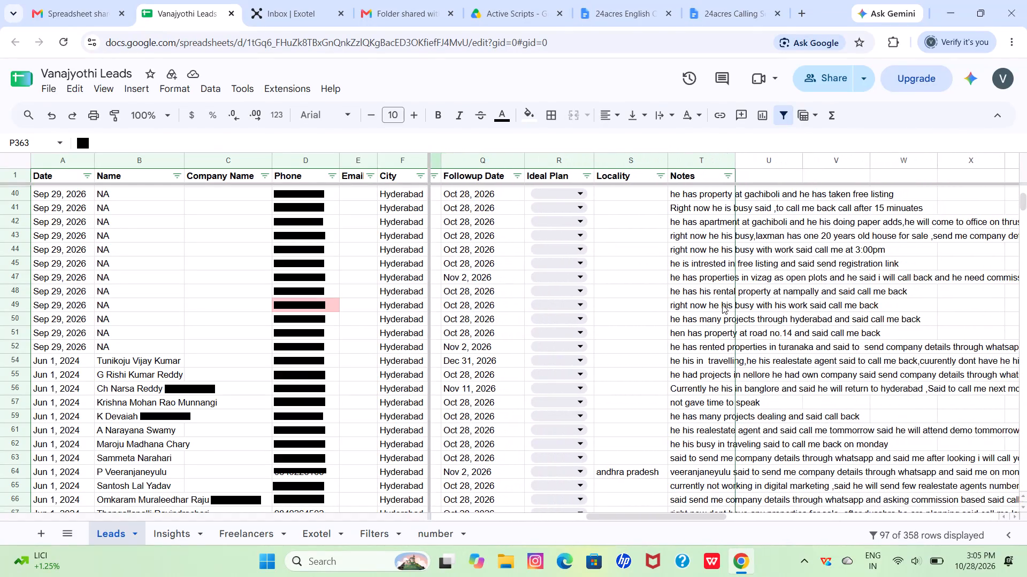
pyautogui.scroll(-10, 722, 305)
pyautogui.hscroll(-1, 722, 305)
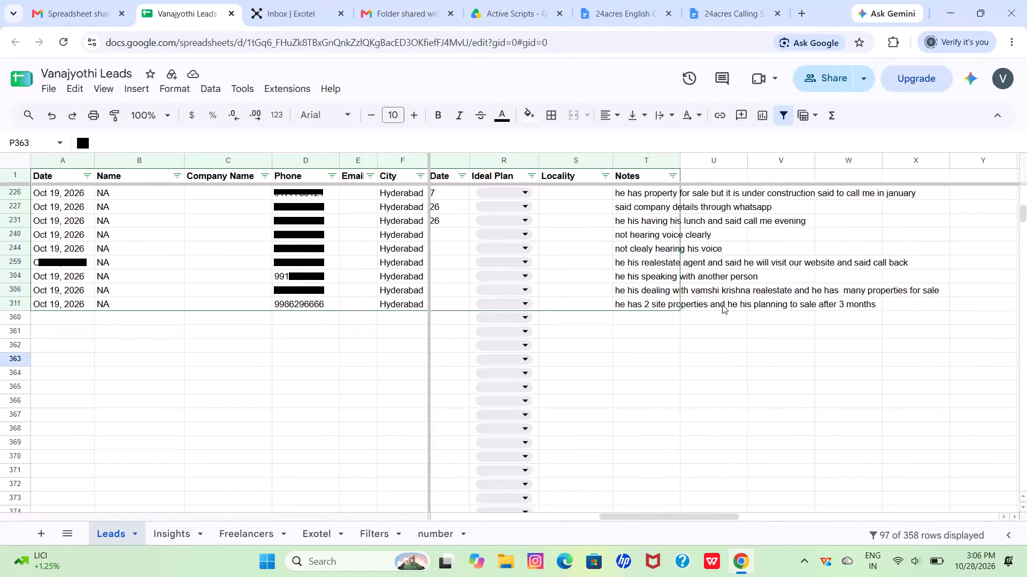
pyautogui.scroll(5, 722, 305)
pyautogui.hscroll(2, 722, 305)
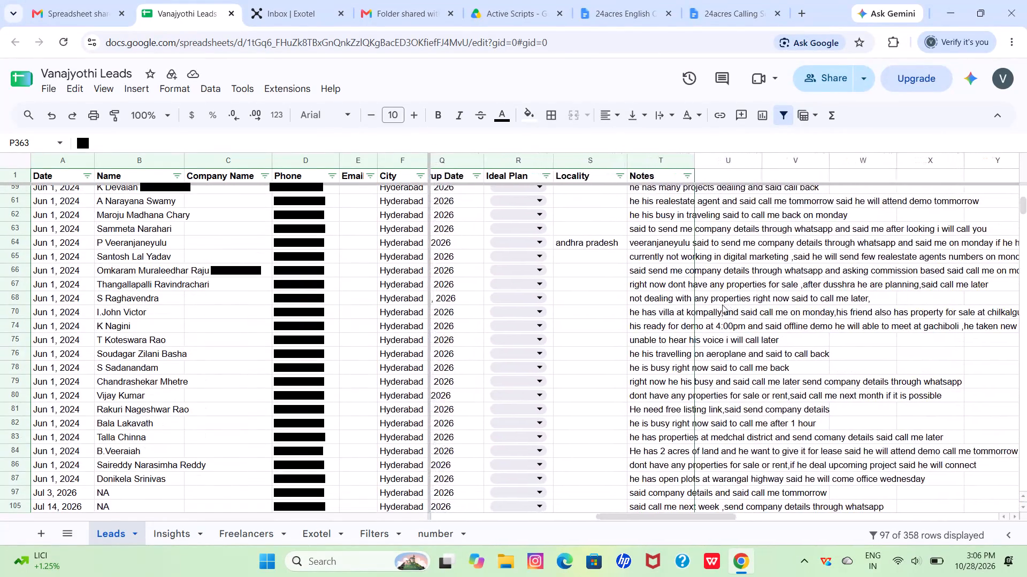
pyautogui.scroll(11, 722, 305)
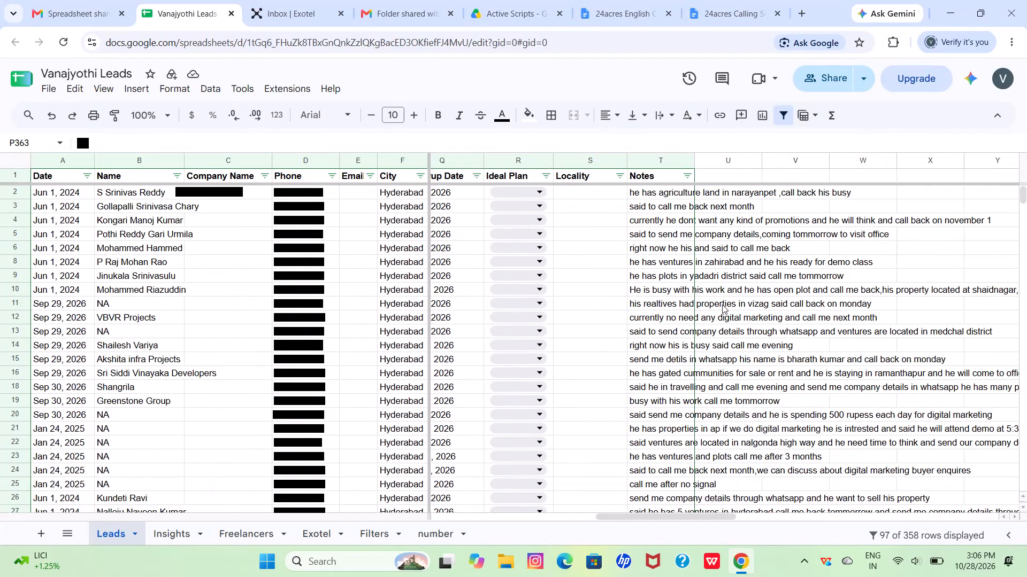
pyautogui.hscroll(2, 722, 305)
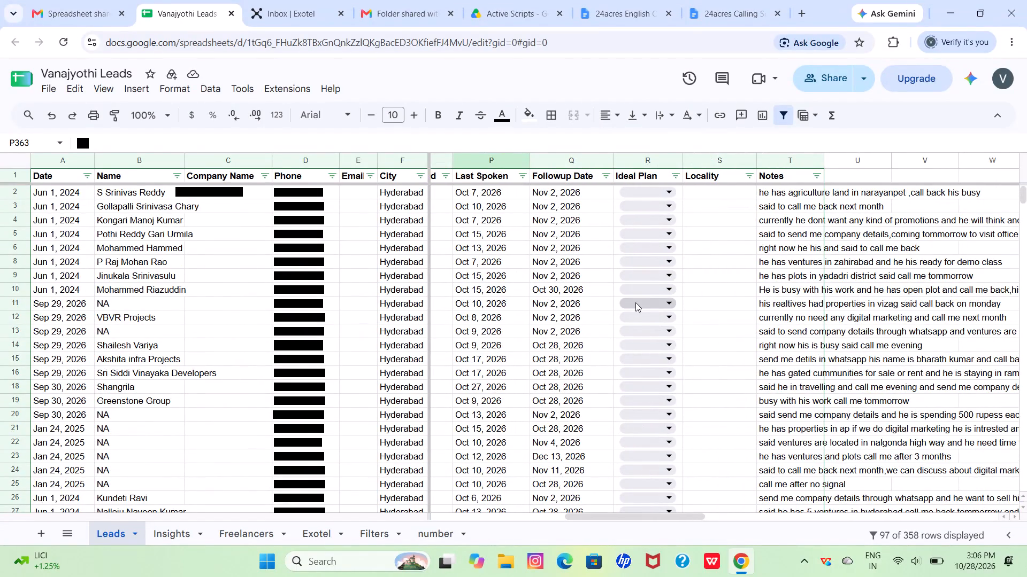
pyautogui.hscroll(-1, 769, 304)
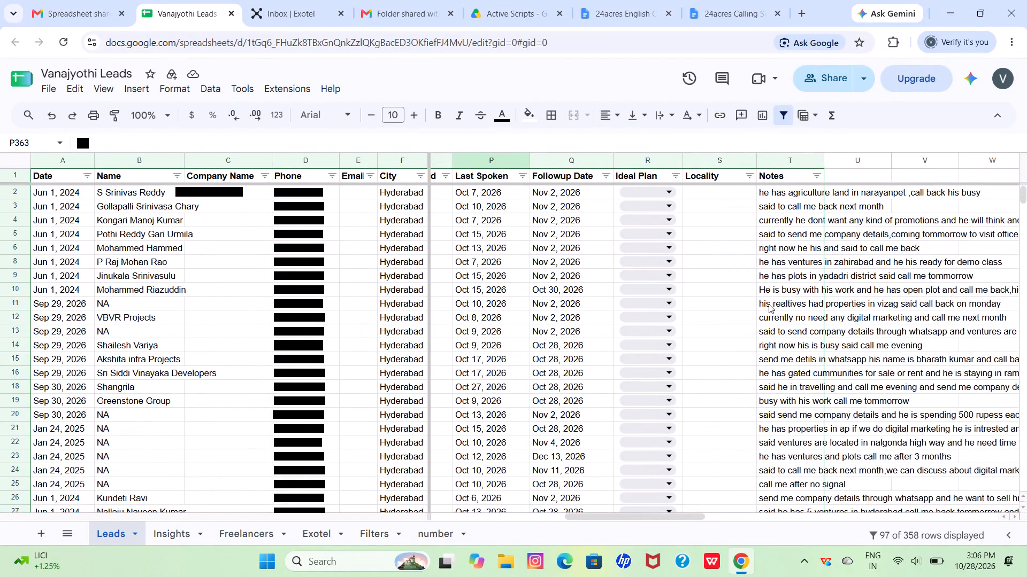
pyautogui.hscroll(-6, 769, 304)
pyautogui.hscroll(3, 769, 304)
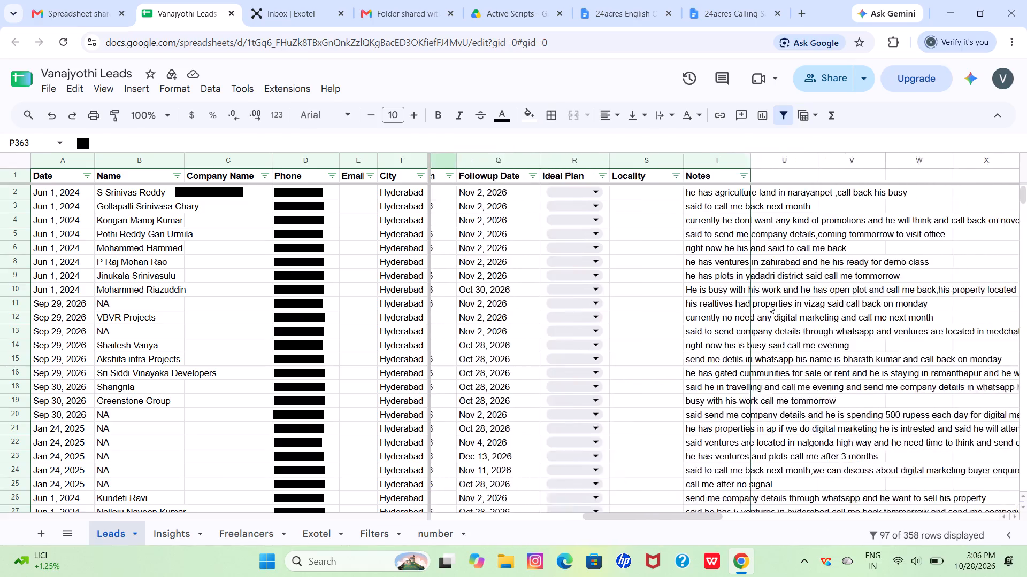
pyautogui.hscroll(2, 769, 304)
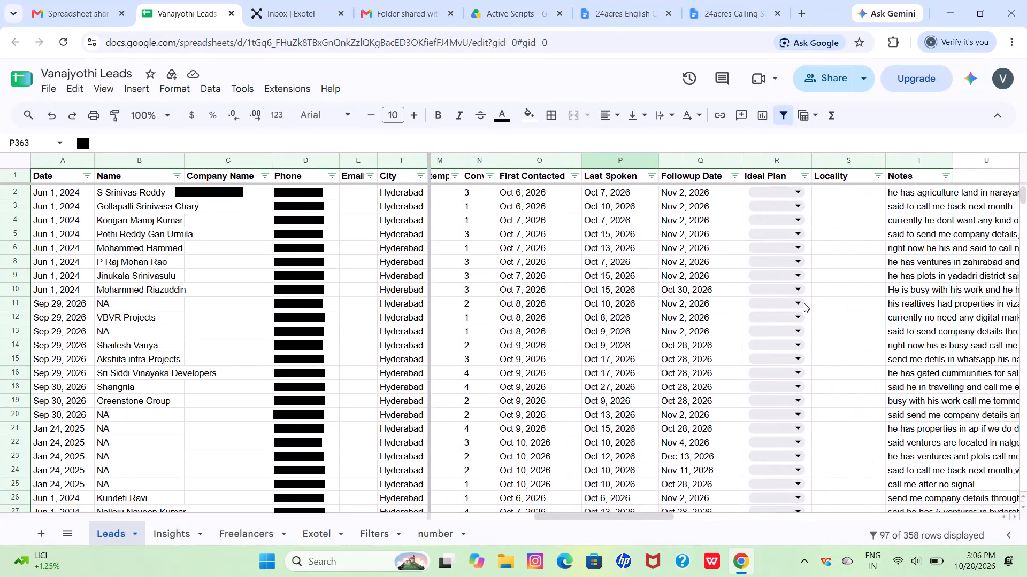
pyautogui.hscroll(2, 804, 303)
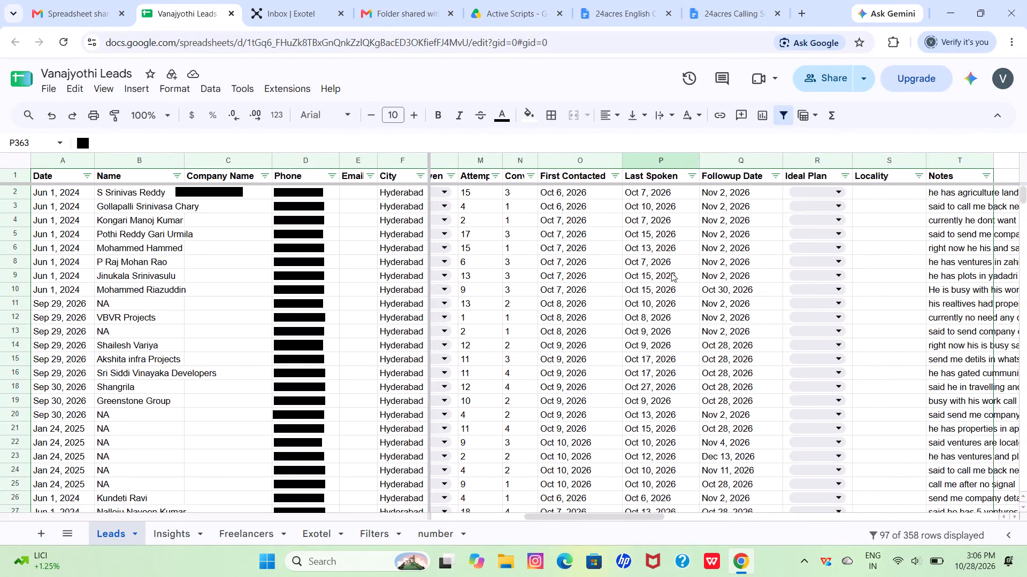
pyautogui.scroll(1, 671, 272)
pyautogui.hscroll(1, 671, 272)
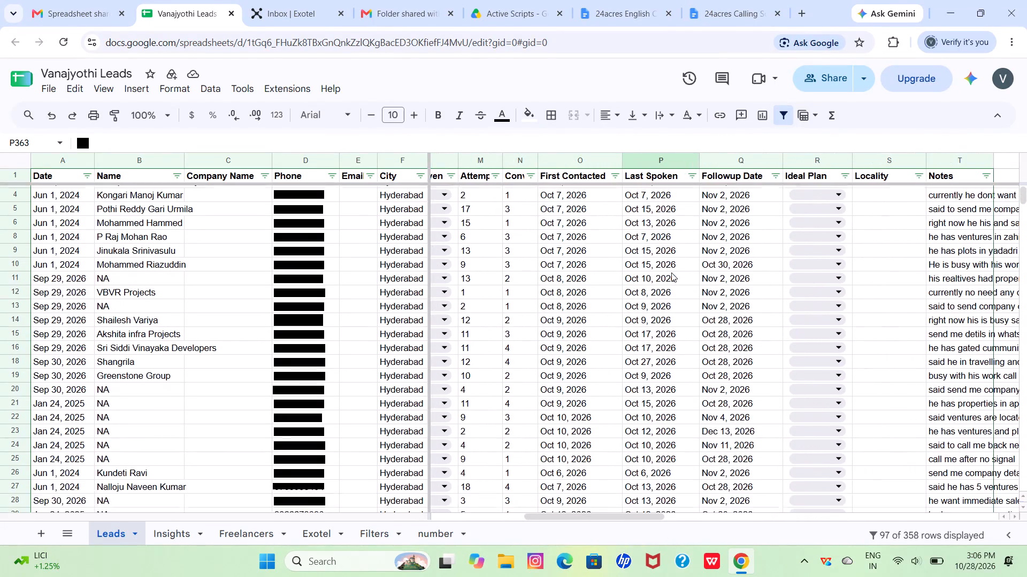
pyautogui.hscroll(1, 671, 272)
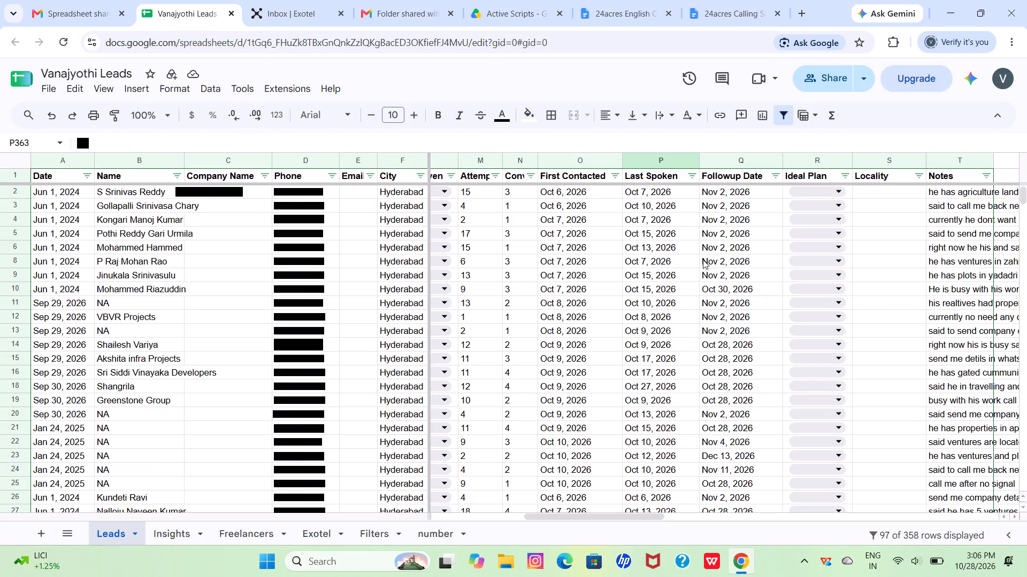
# Compare the Last Spoken and Followup Date entries with the Notes for the first filtered Call Back leads, rows 2 to 26.
pyautogui.hscroll(-1, 649, 297)
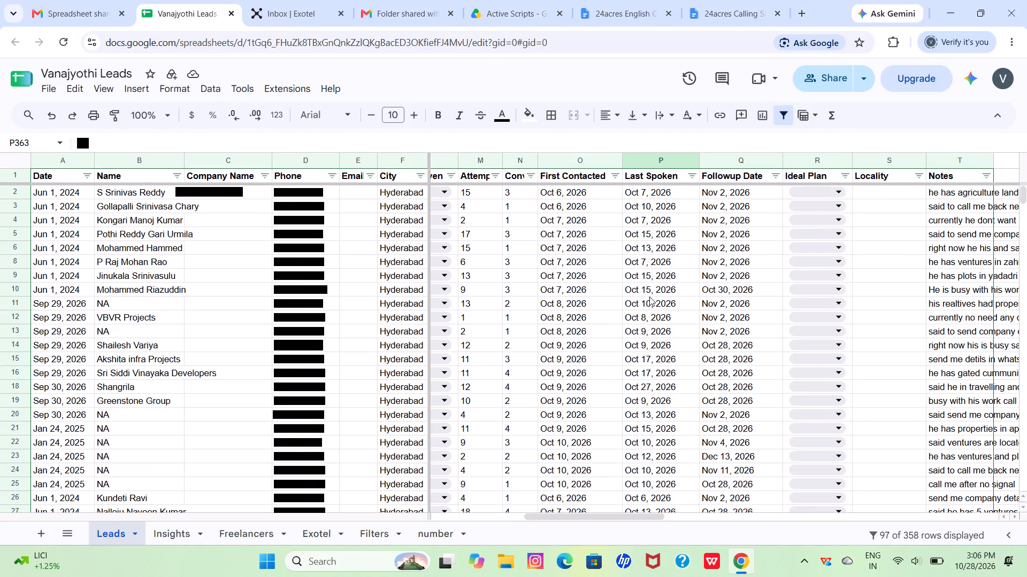
pyautogui.hscroll(-5, 649, 297)
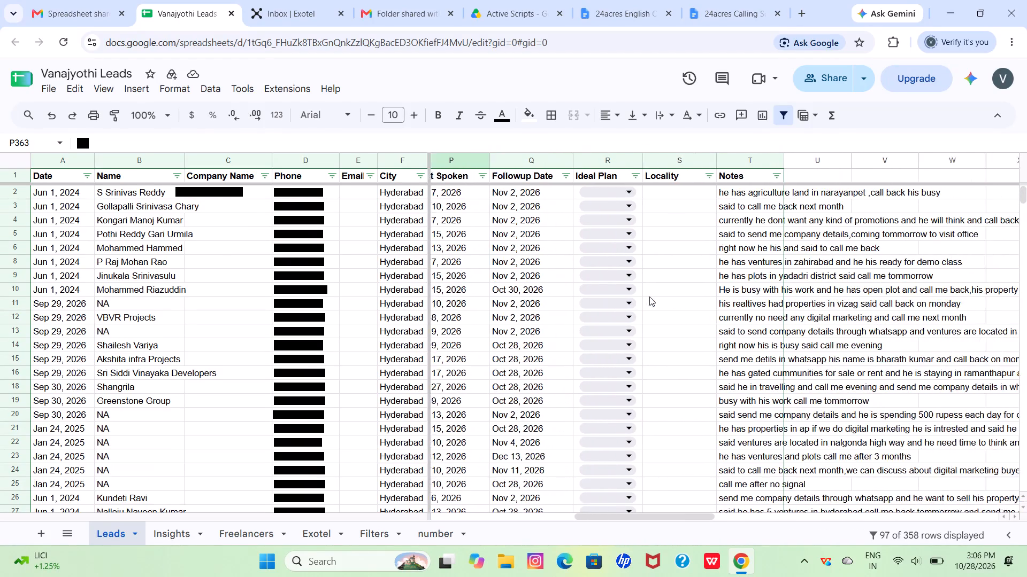
pyautogui.hscroll(-1, 649, 297)
pyautogui.hscroll(5, 649, 297)
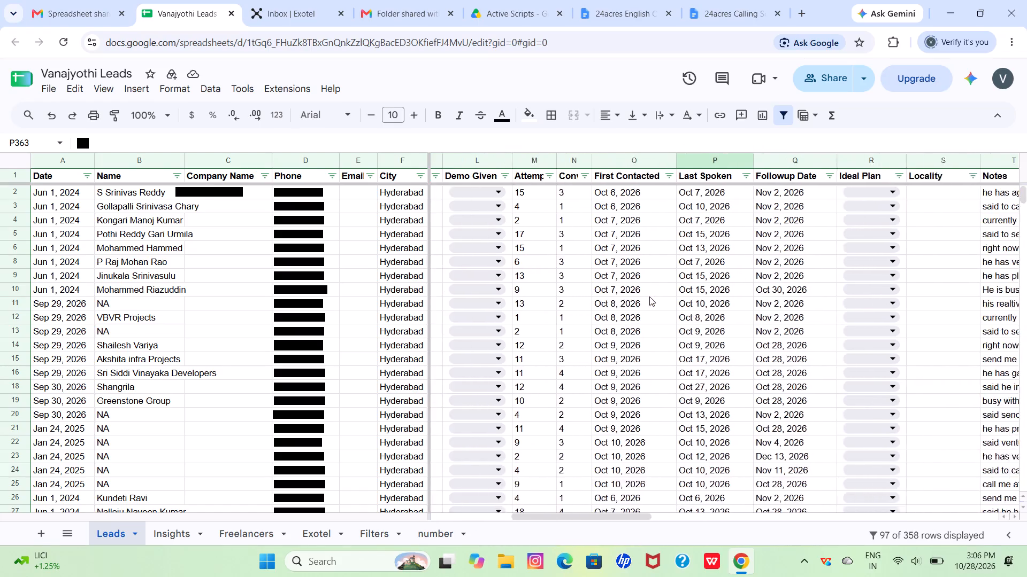
pyautogui.hscroll(-3, 649, 297)
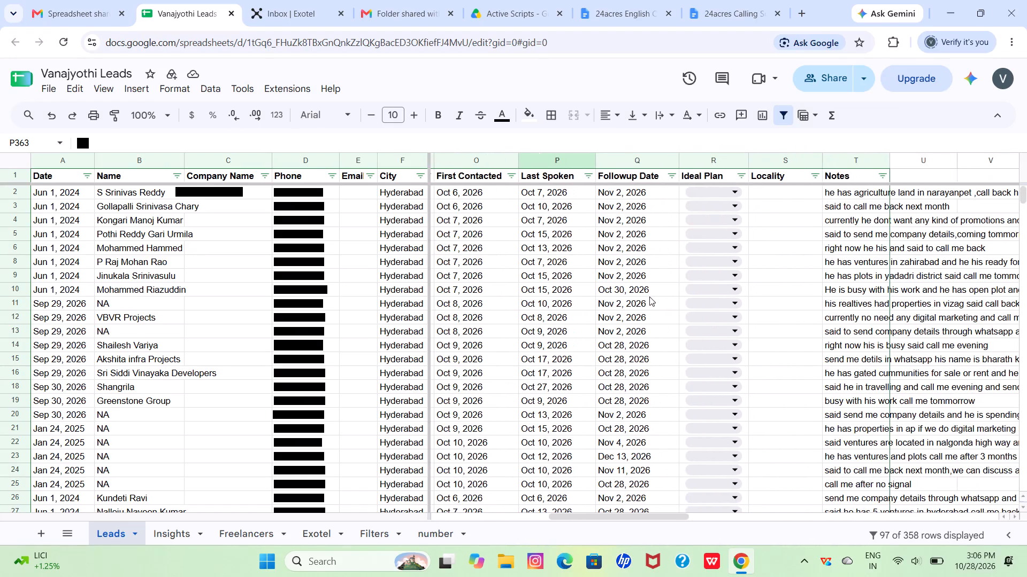
pyautogui.hscroll(-1, 649, 297)
pyautogui.hscroll(-4, 715, 294)
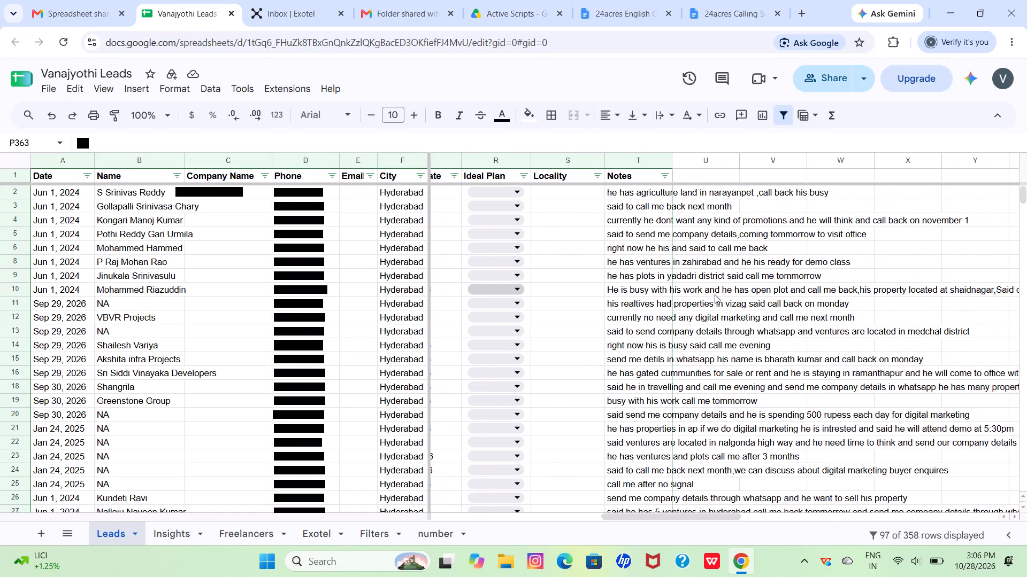
pyautogui.hscroll(5, 715, 294)
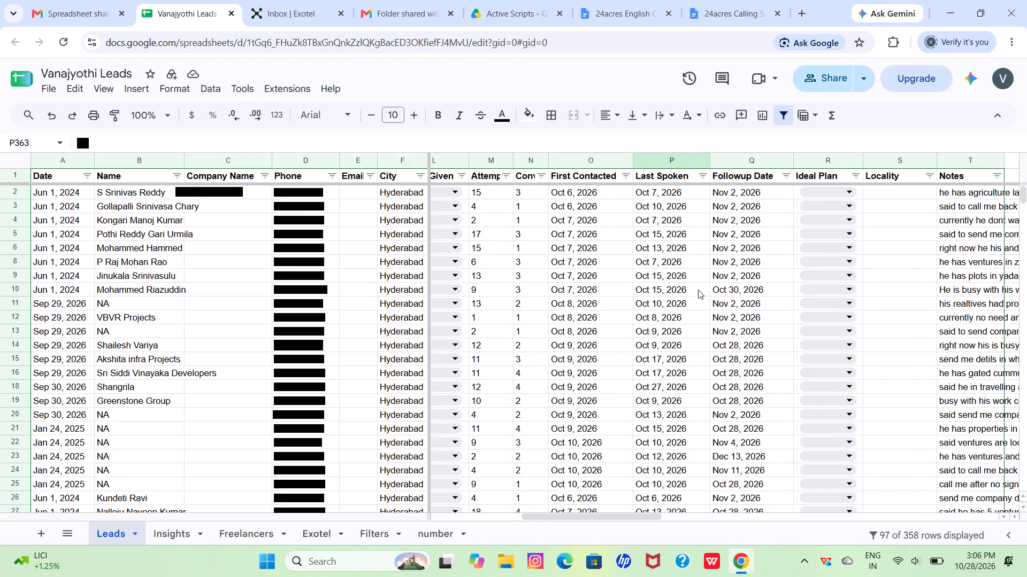
# Review the conversation counts, Followup Date and Notes entries of the Call Back leads further down, through row 37.
pyautogui.scroll(-1, 702, 290)
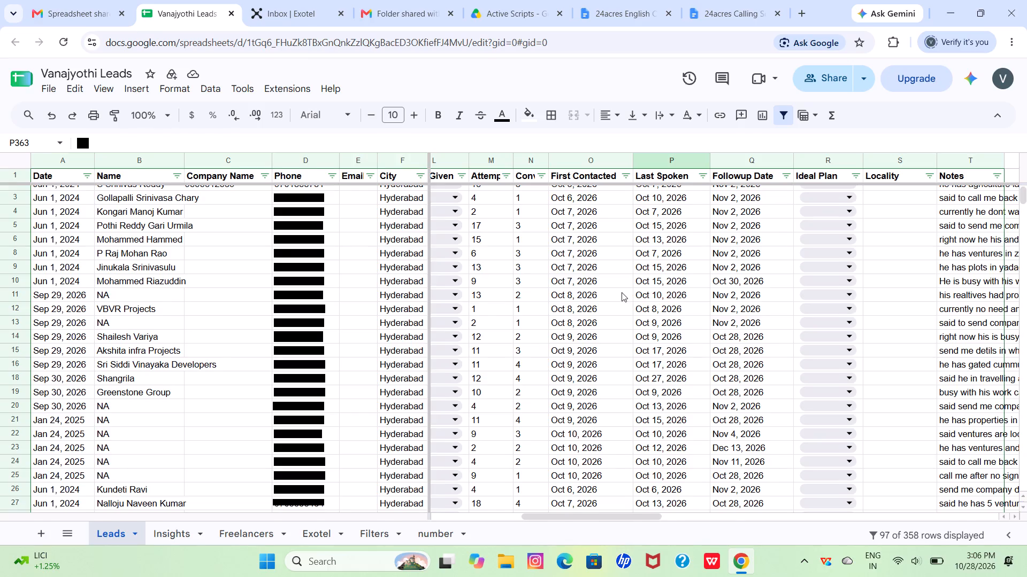
pyautogui.scroll(-1, 622, 292)
pyautogui.hscroll(-1, 757, 295)
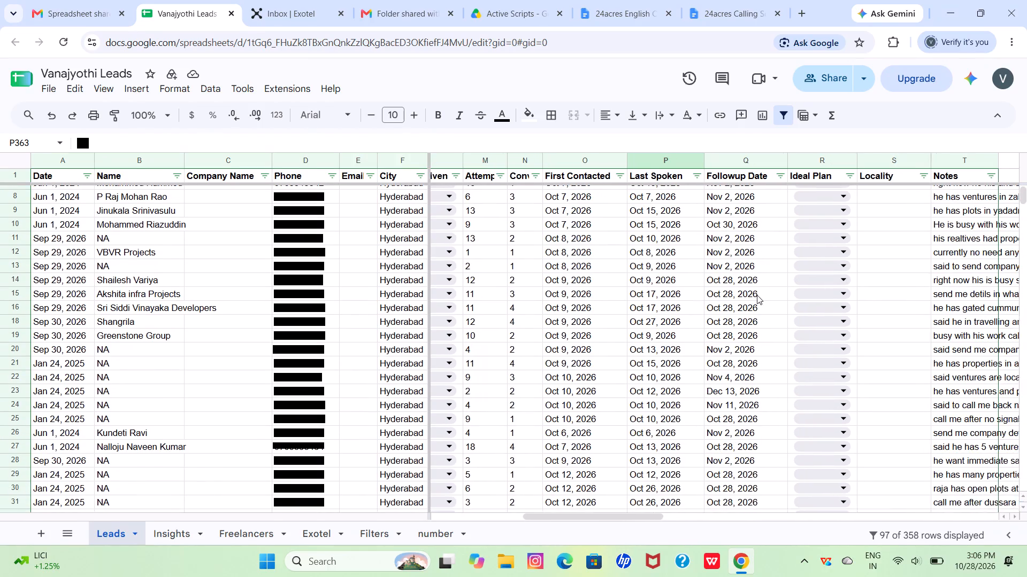
pyautogui.hscroll(-1, 757, 295)
pyautogui.scroll(-1, 757, 295)
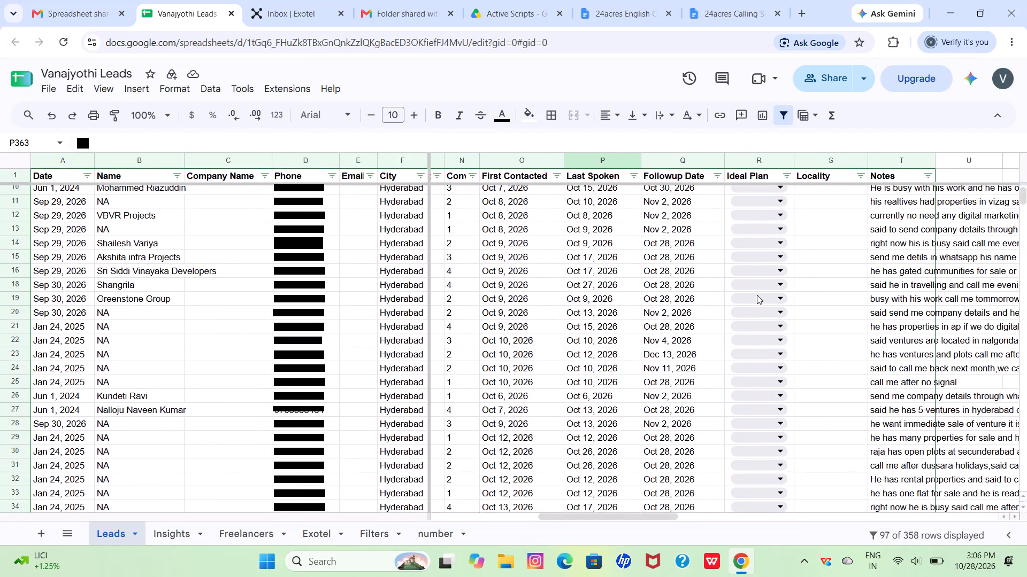
pyautogui.hscroll(-4, 757, 295)
pyautogui.hscroll(1, 757, 295)
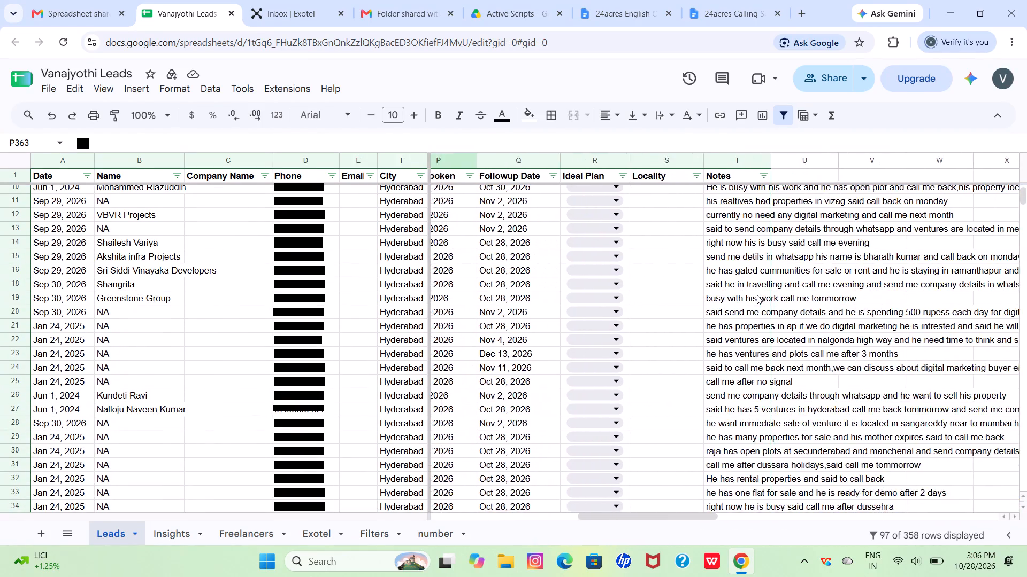
pyautogui.hscroll(2, 757, 295)
pyautogui.scroll(-1, 757, 295)
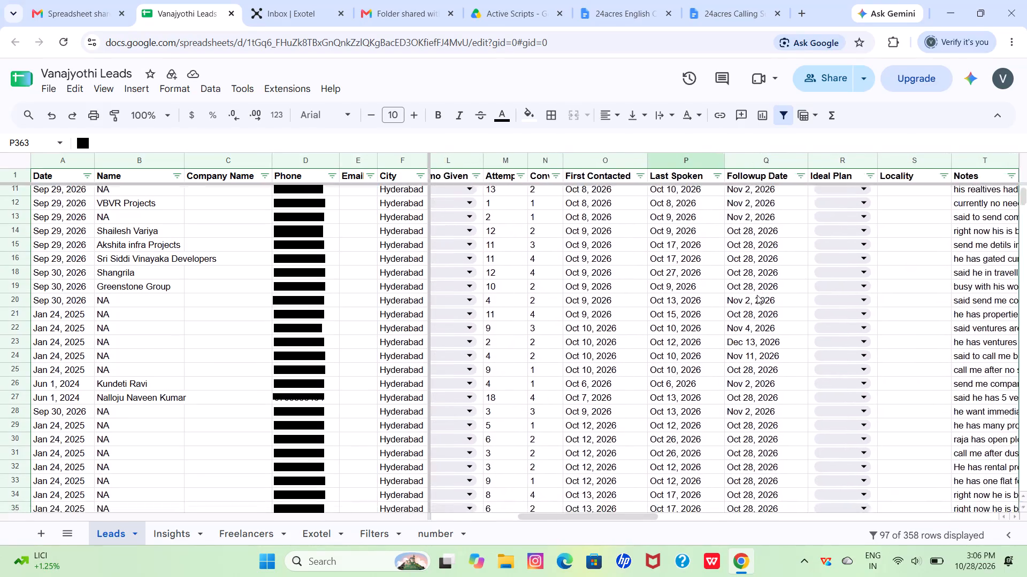
pyautogui.scroll(-1, 757, 295)
pyautogui.hscroll(-2, 757, 295)
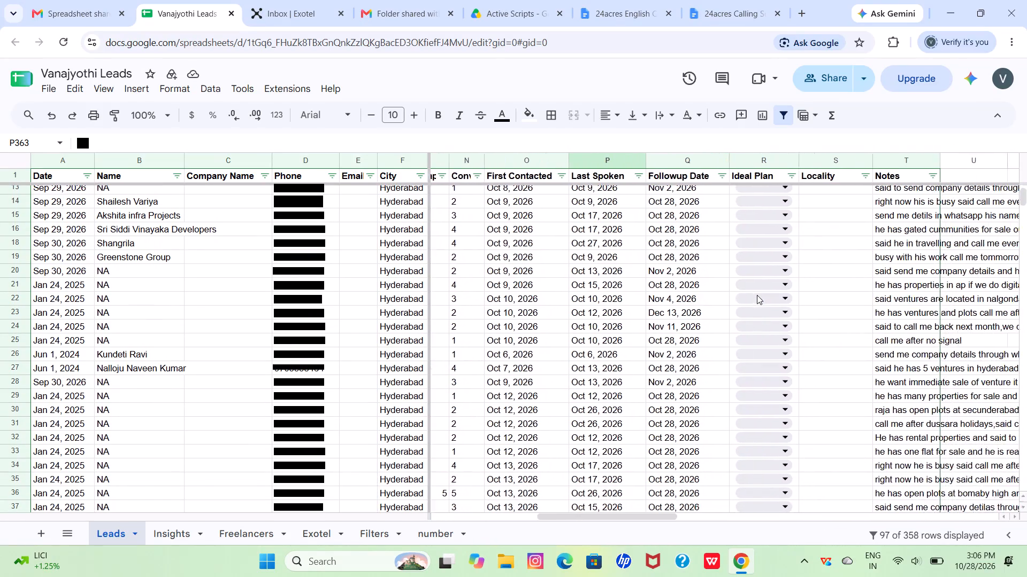
pyautogui.hscroll(-1, 757, 295)
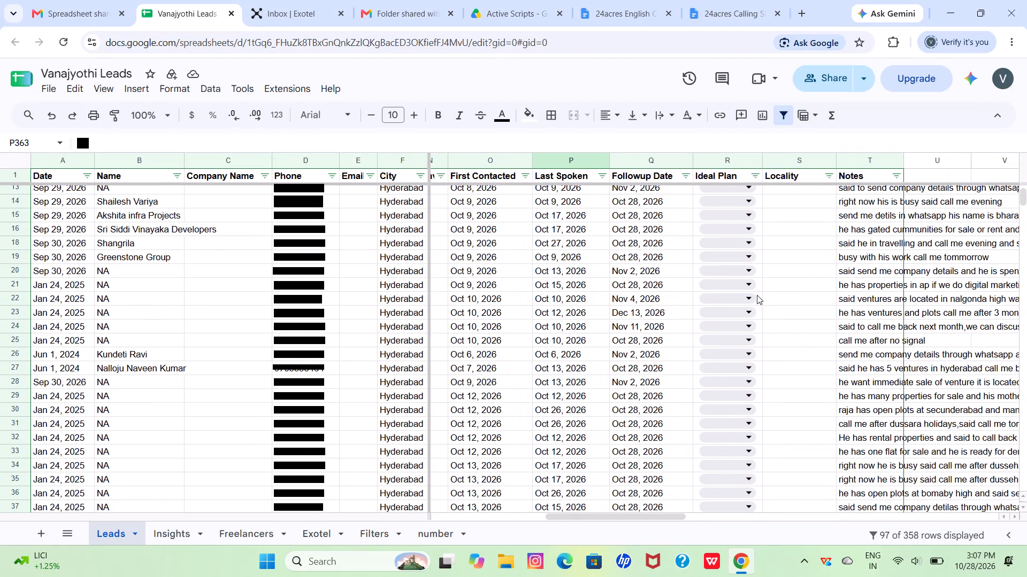
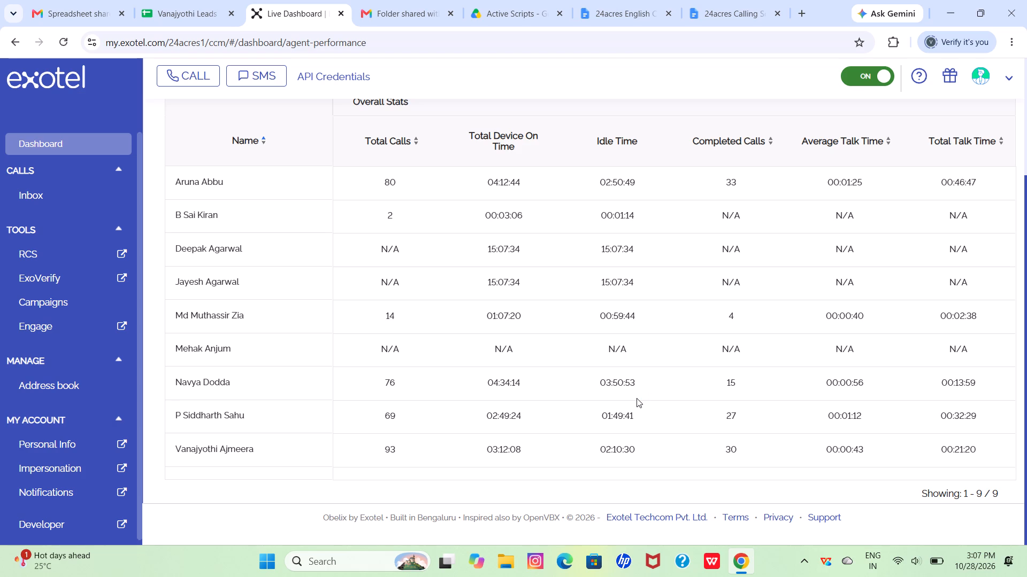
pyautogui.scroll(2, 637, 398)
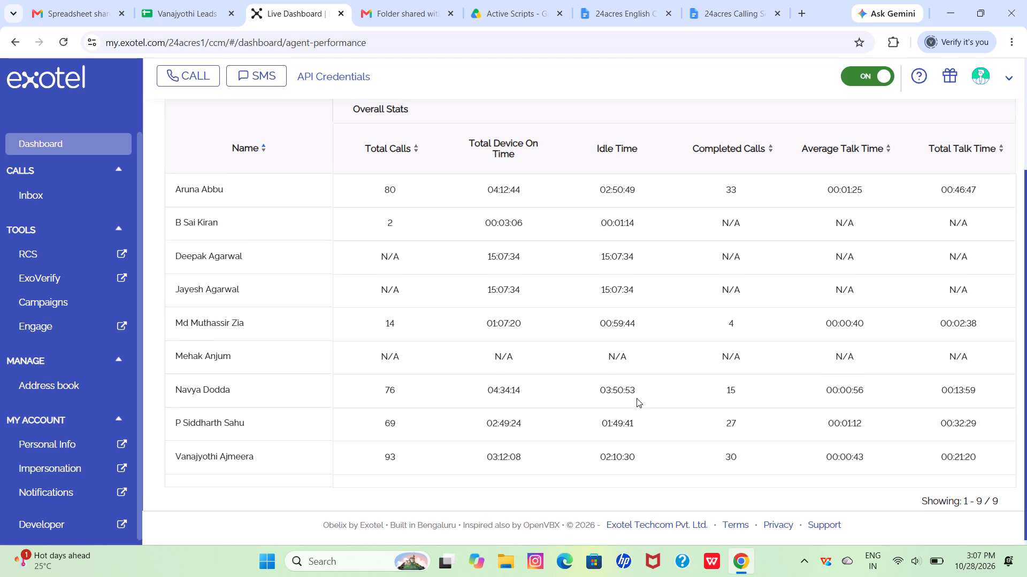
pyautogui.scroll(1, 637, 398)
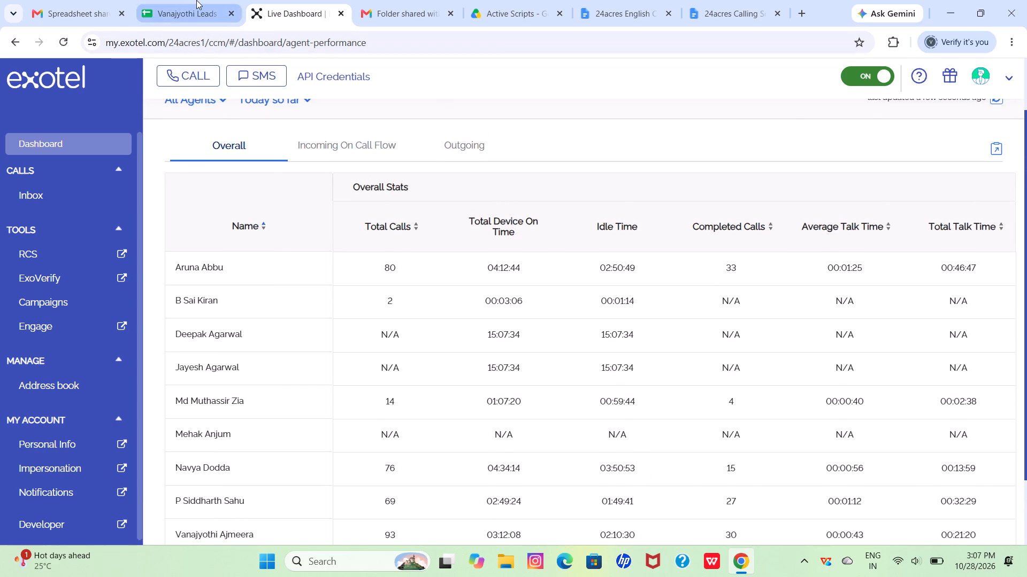
# Switch to the Vanajyothi Leads spreadsheet and set the attempts count (column M) of the row 14 lead to 13.
pyautogui.click(196, 0)
pyautogui.hscroll(1, 516, 196)
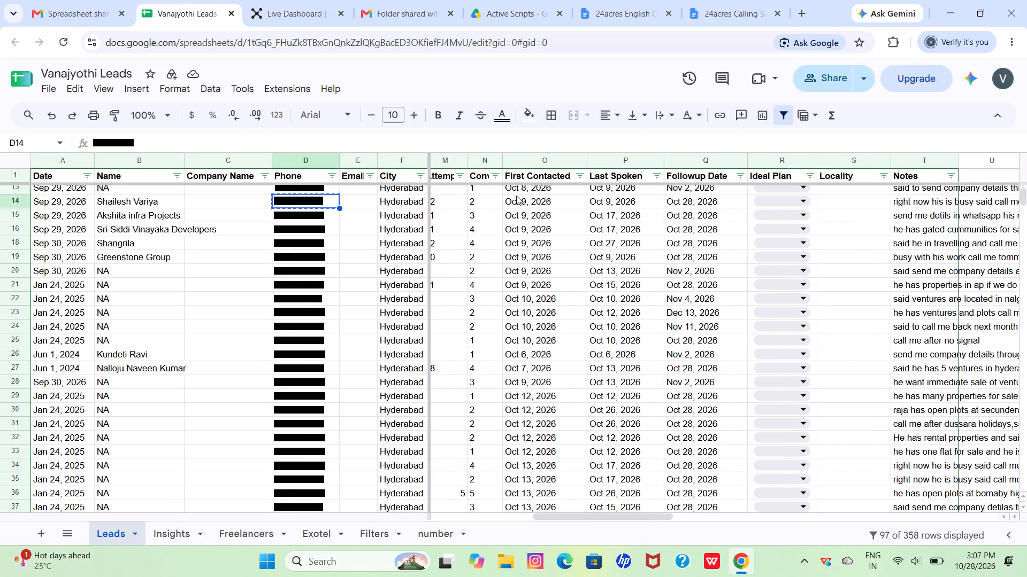
pyautogui.hscroll(1, 516, 196)
pyautogui.click(511, 198)
pyautogui.write('13')
pyautogui.click(510, 208)
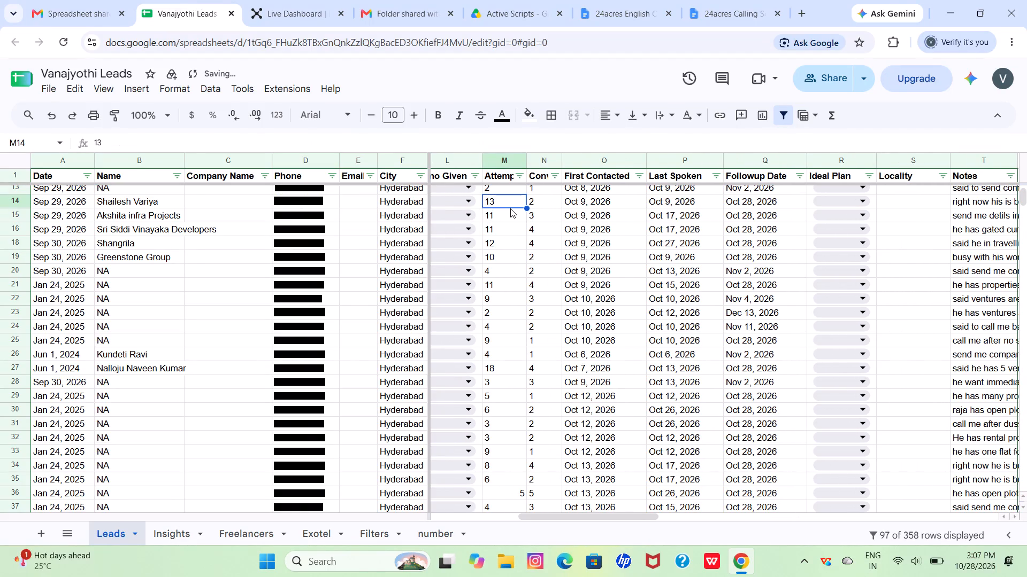
pyautogui.click(510, 219)
# Copy the phone number of the Akshita infra Projects lead in row 15 and switch to the Exotel dashboard for calling.
pyautogui.hscroll(-1, 510, 219)
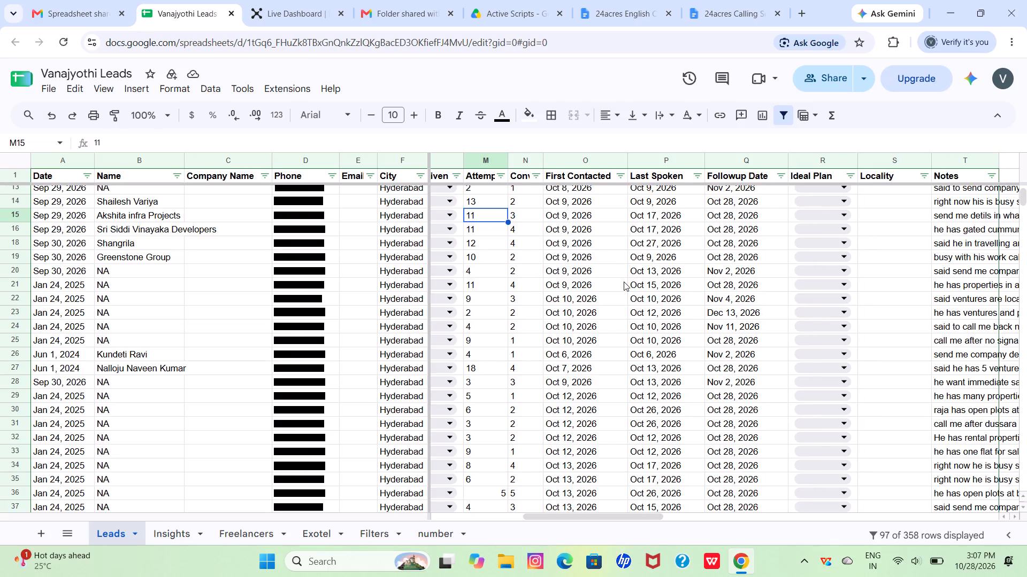
pyautogui.click(312, 216)
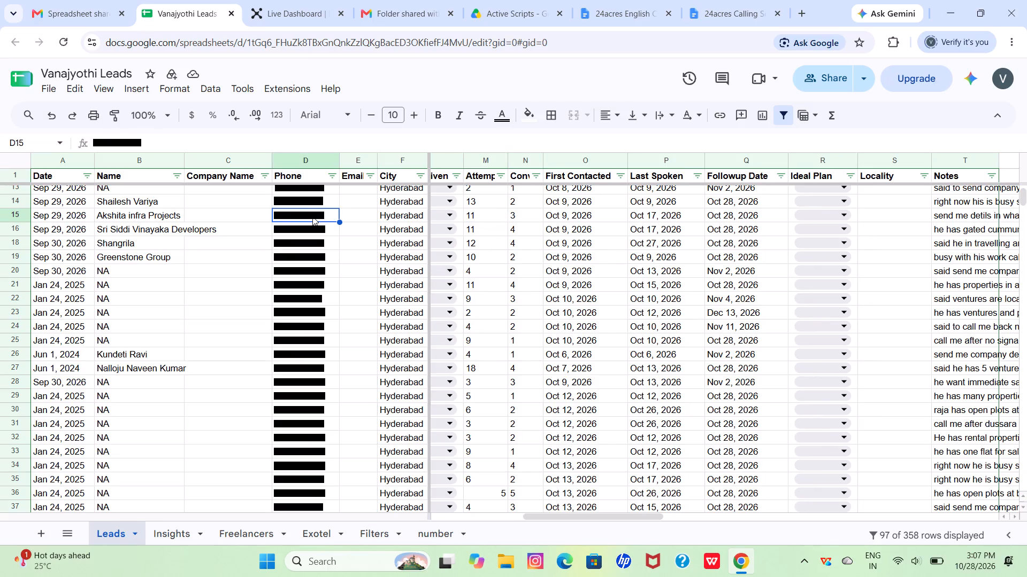
pyautogui.hotkey('ctrl', 'c')
pyautogui.click(280, 0)
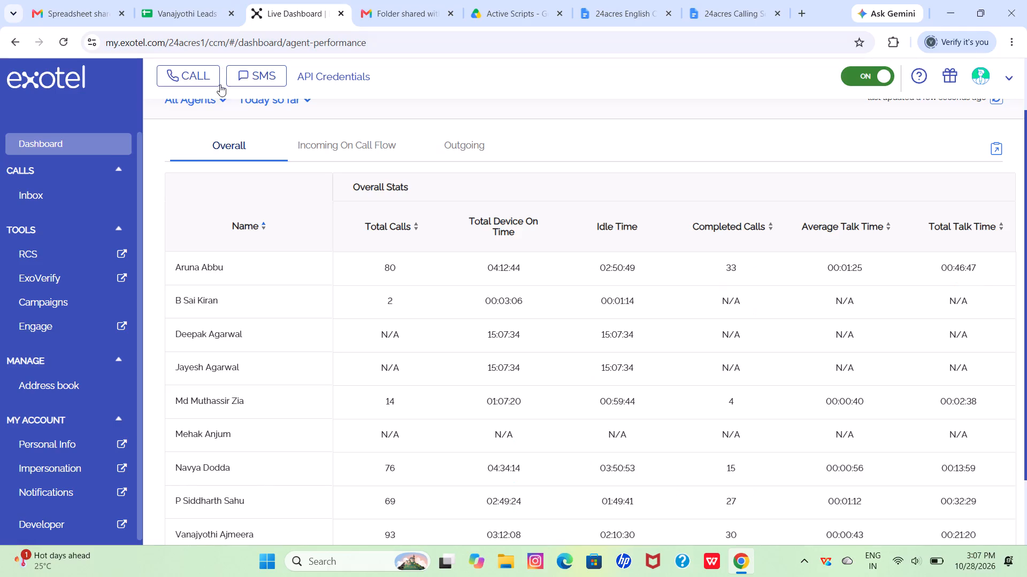
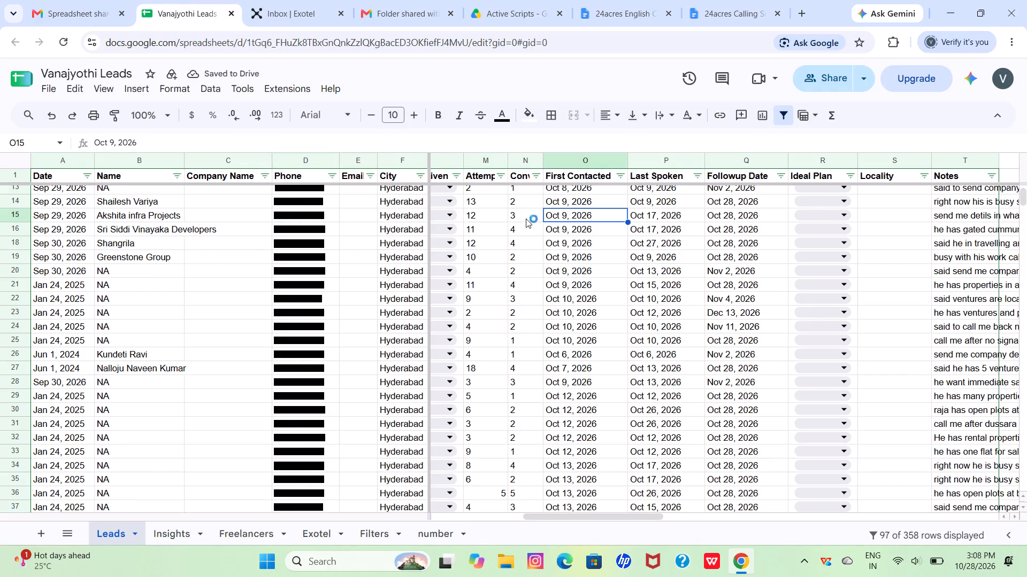
# Set the attempts count (column M) of the Sri Siddi Vinayaka Developers lead in row 16 to 12.
pyautogui.click(525, 219)
pyautogui.scroll(-1, 525, 219)
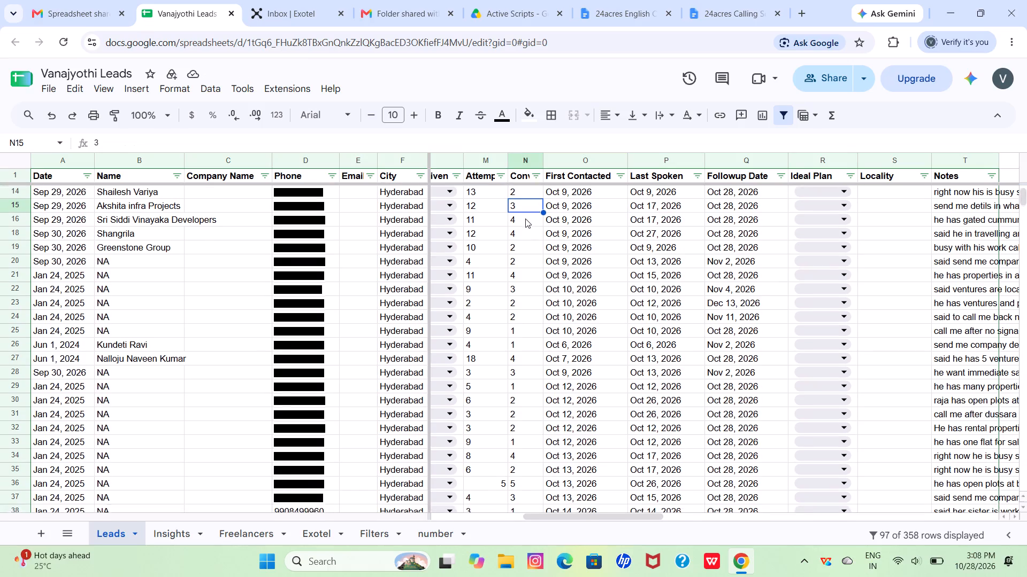
pyautogui.scroll(-1, 525, 219)
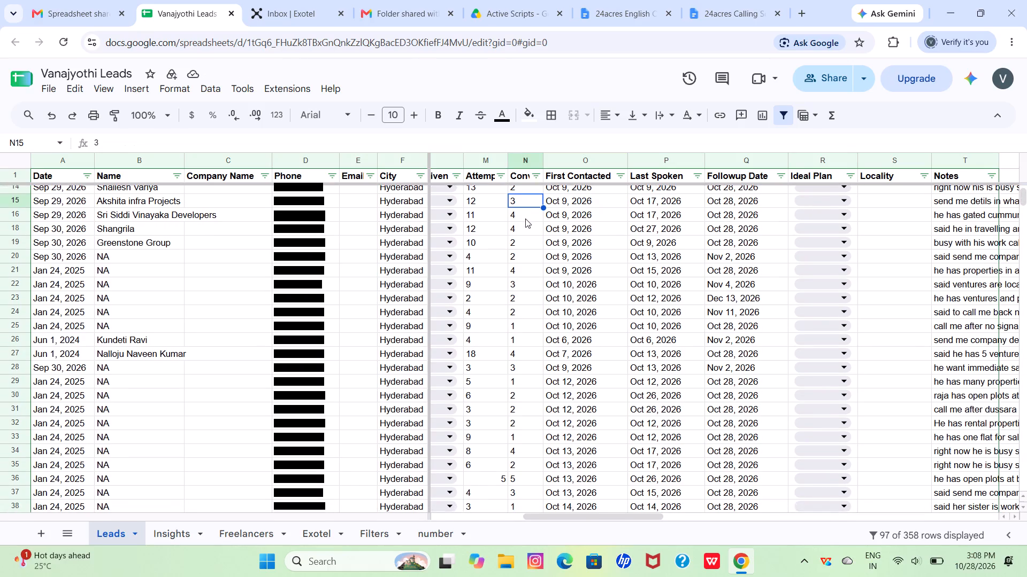
pyautogui.click(469, 220)
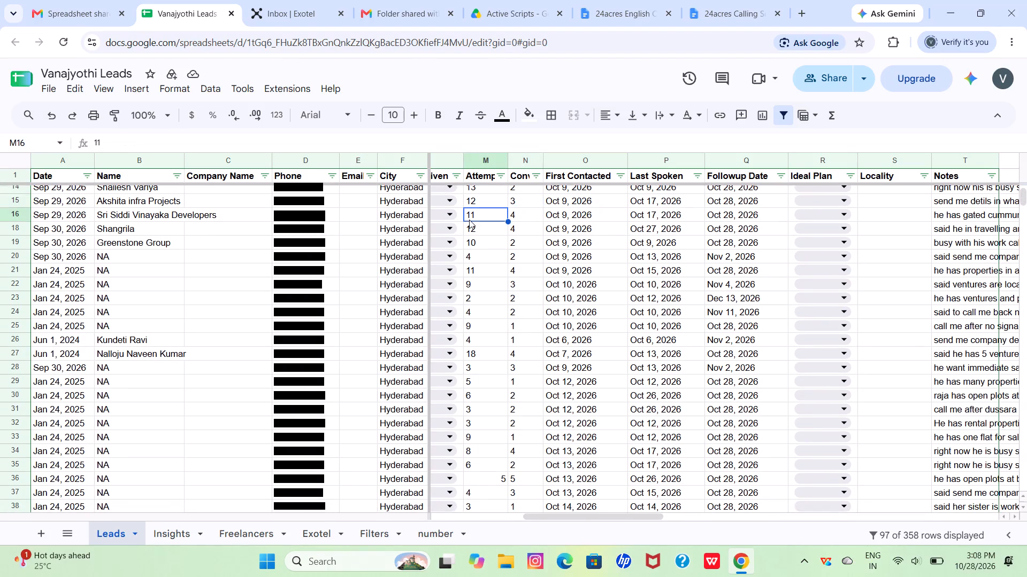
pyautogui.write('12')
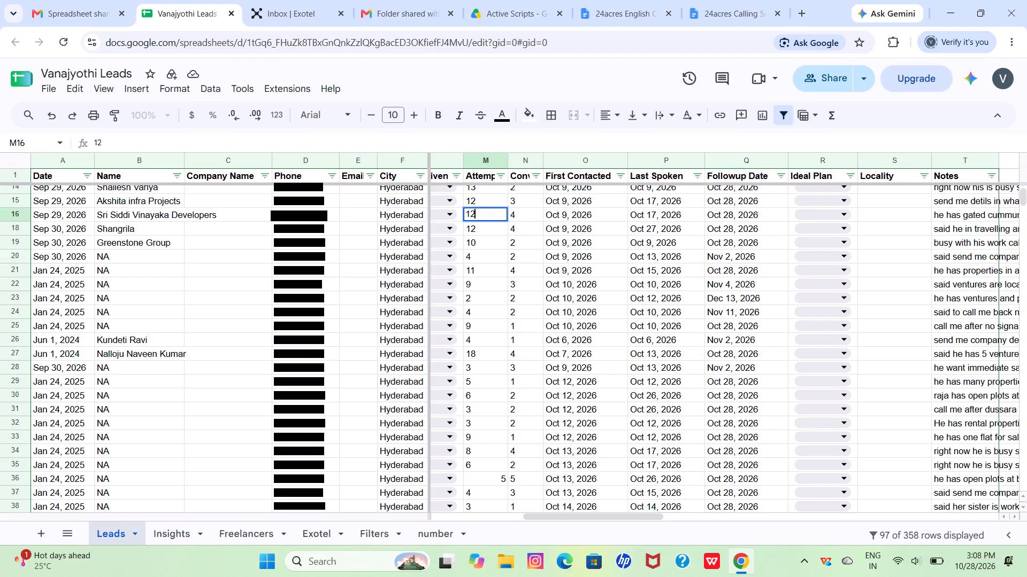
# Copy the phone number of the Sri Siddi Vinayaka Developers lead in row 16.
pyautogui.click(320, 211)
pyautogui.hotkey('ctrl', 'c')
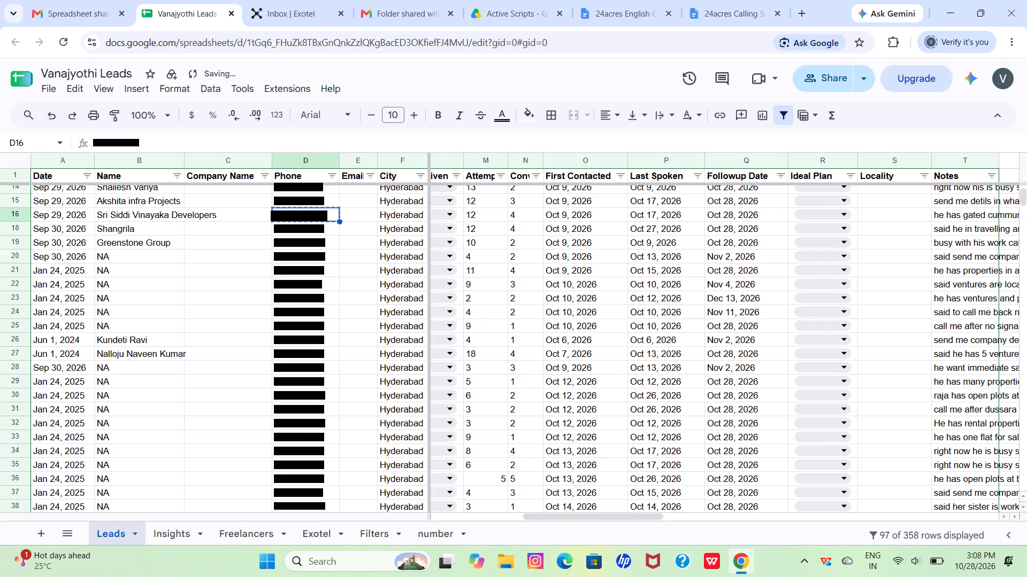
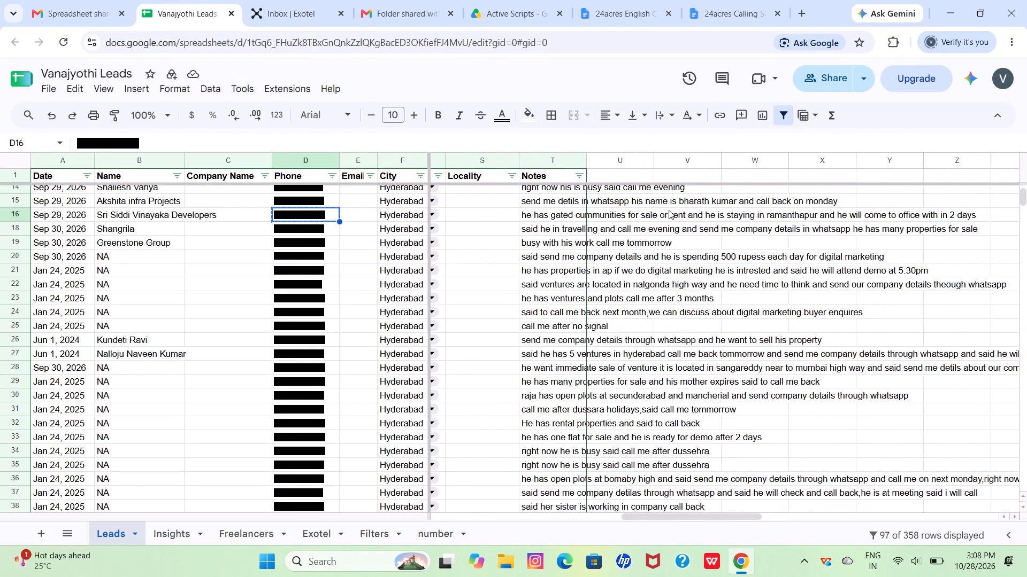
# Review the Sri Siddi Vinayaka Developers lead in row 16, checking its conversation count, last spoken date, followup date and notes.
pyautogui.hscroll(3, 669, 210)
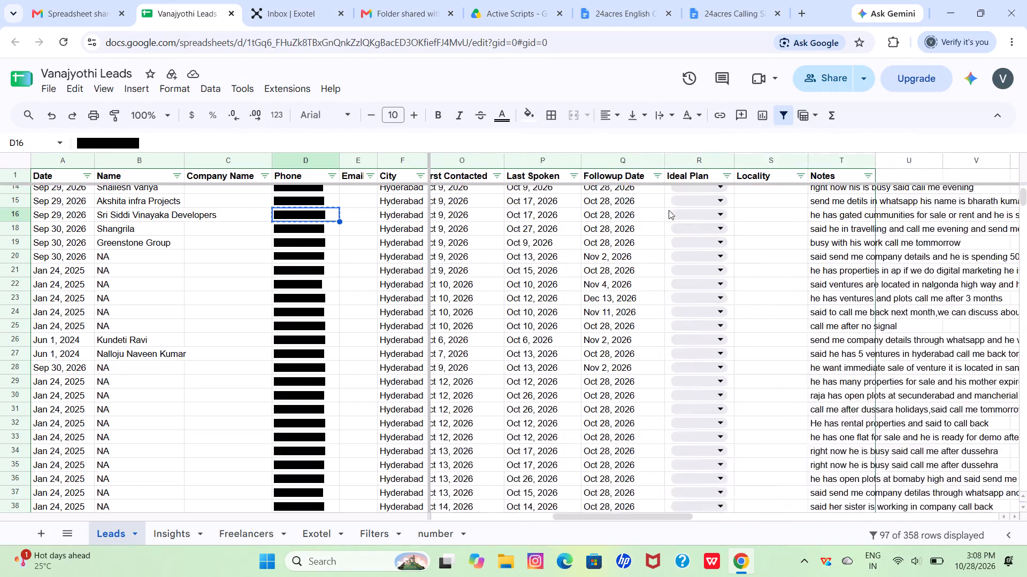
pyautogui.hscroll(3, 669, 210)
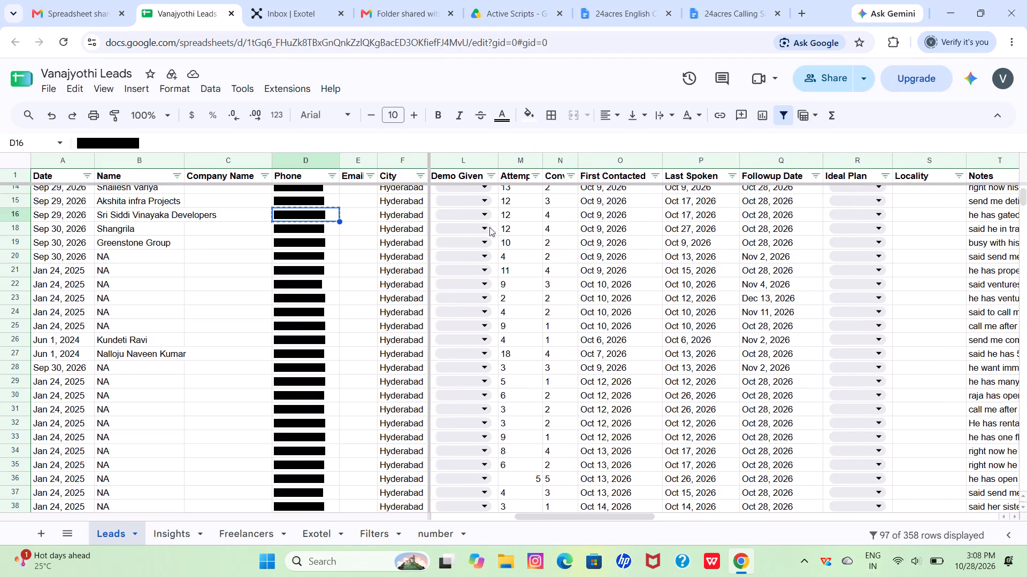
pyautogui.hscroll(-1, 584, 218)
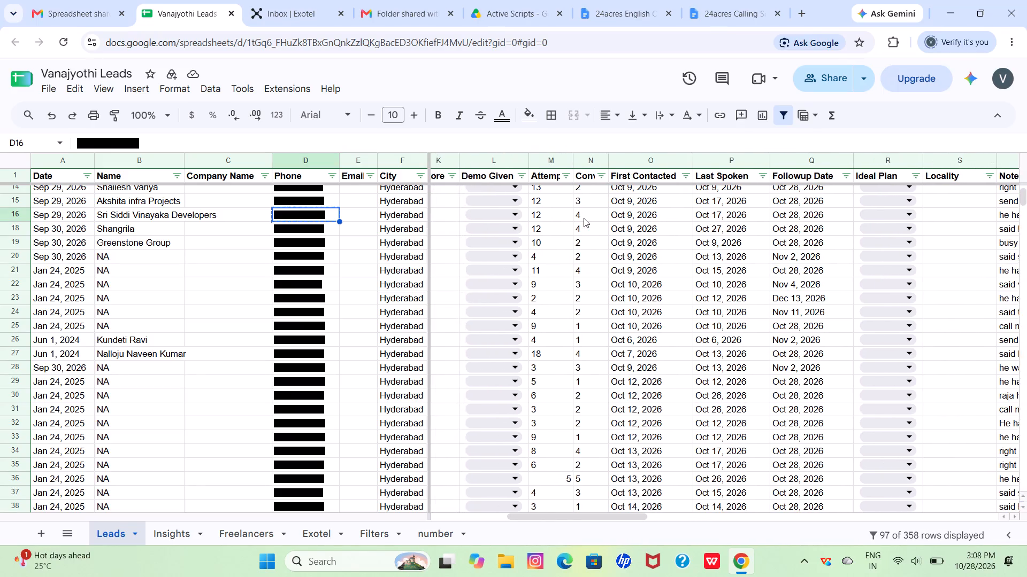
pyautogui.hscroll(-1, 584, 218)
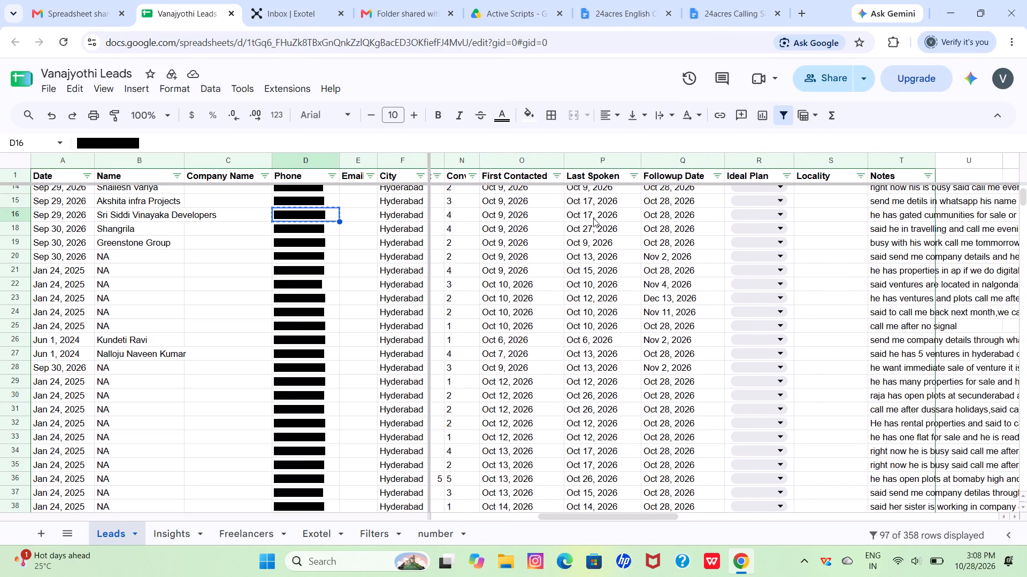
pyautogui.hscroll(-1, 604, 219)
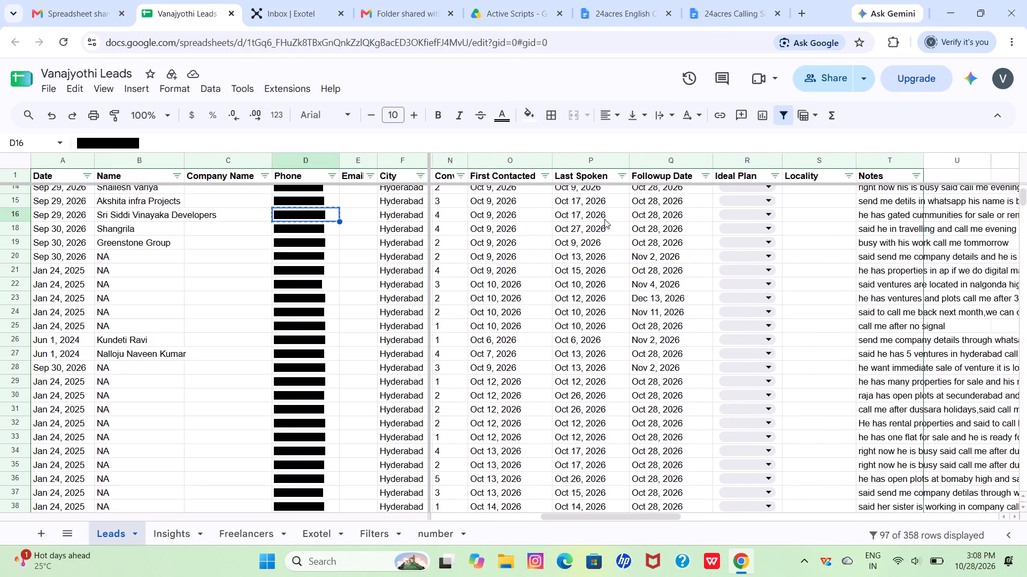
pyautogui.hscroll(-5, 604, 219)
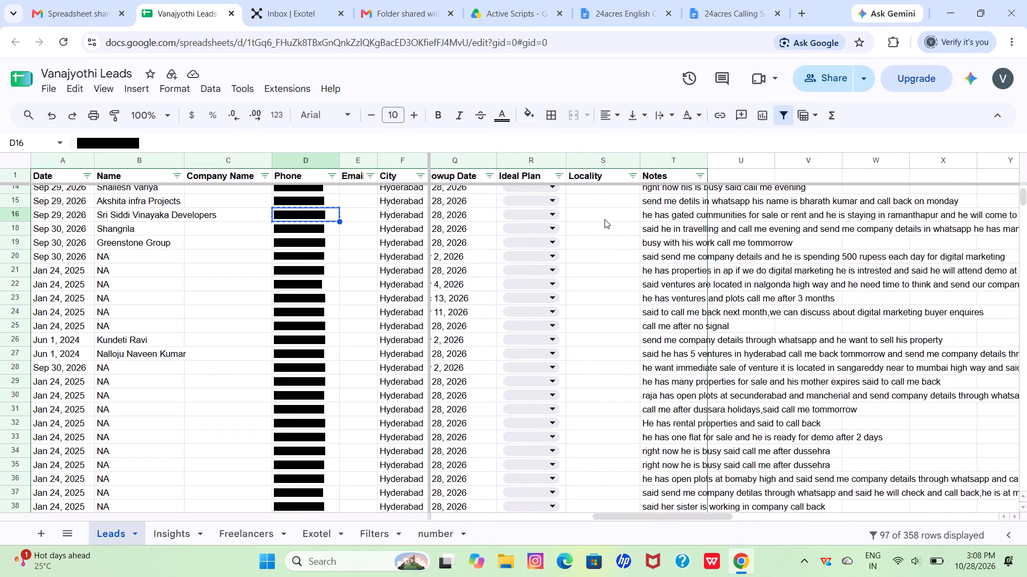
pyautogui.hscroll(3, 604, 219)
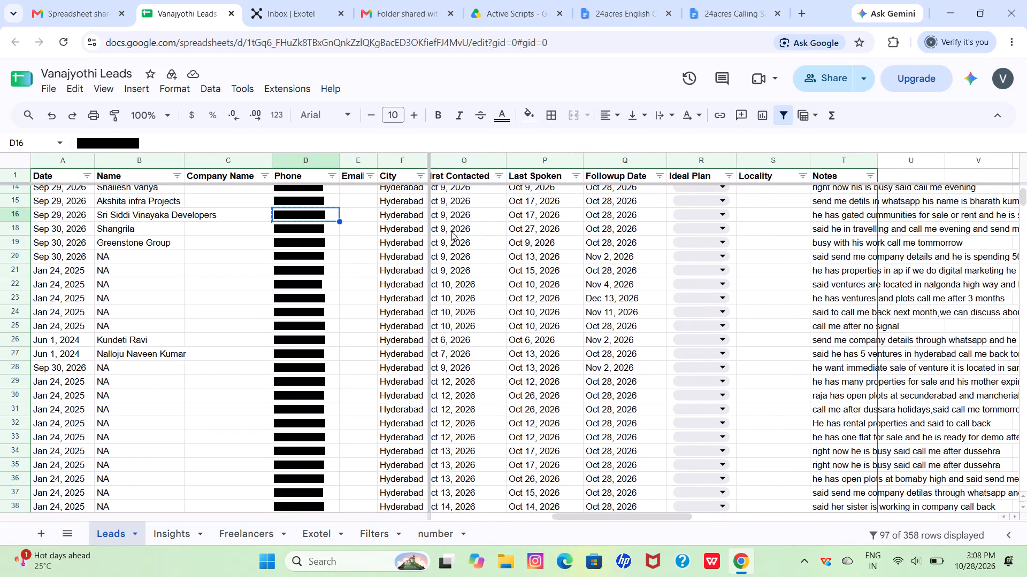
pyautogui.click(556, 214)
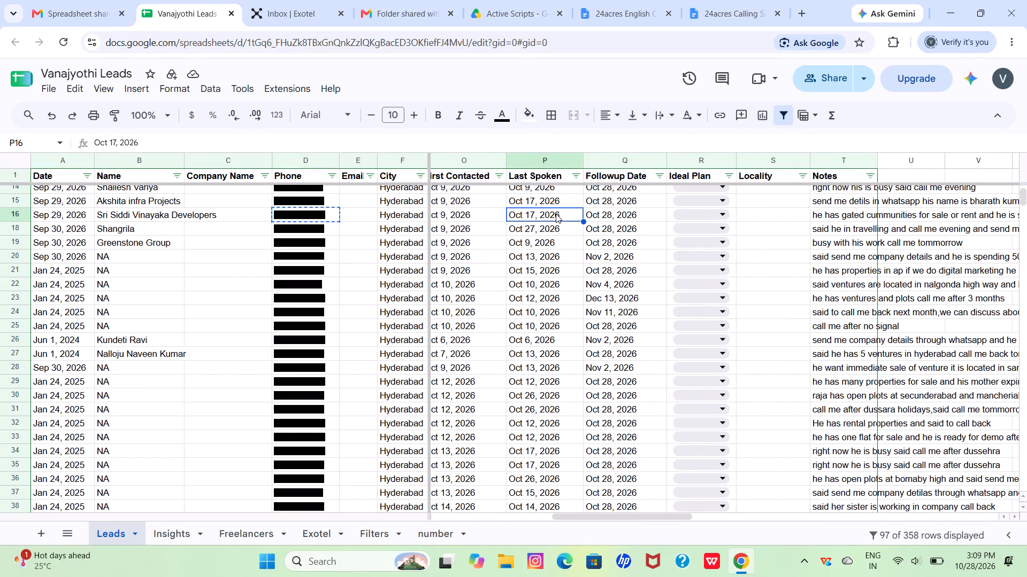
pyautogui.hscroll(-4, 556, 214)
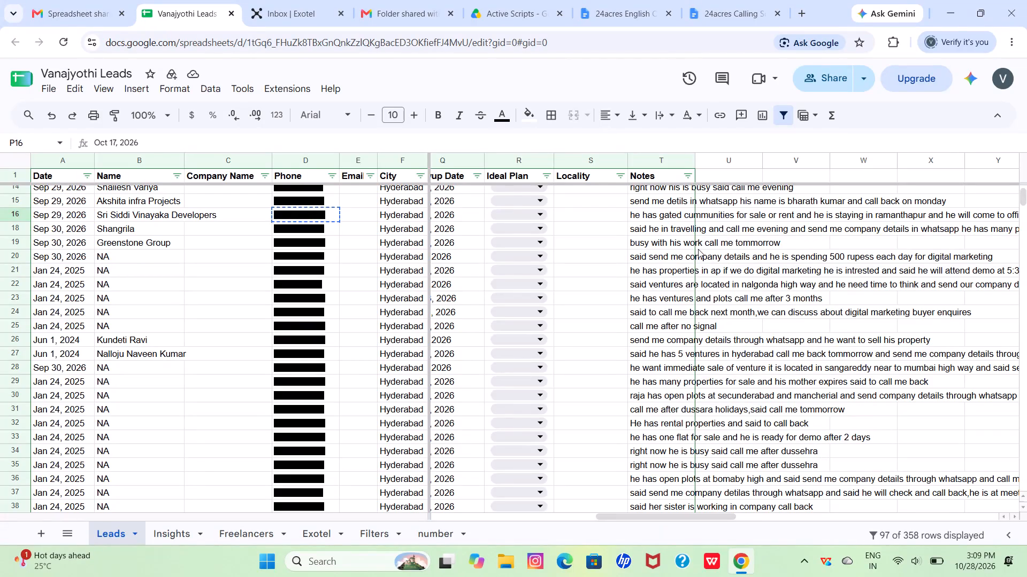
pyautogui.hscroll(7, 698, 249)
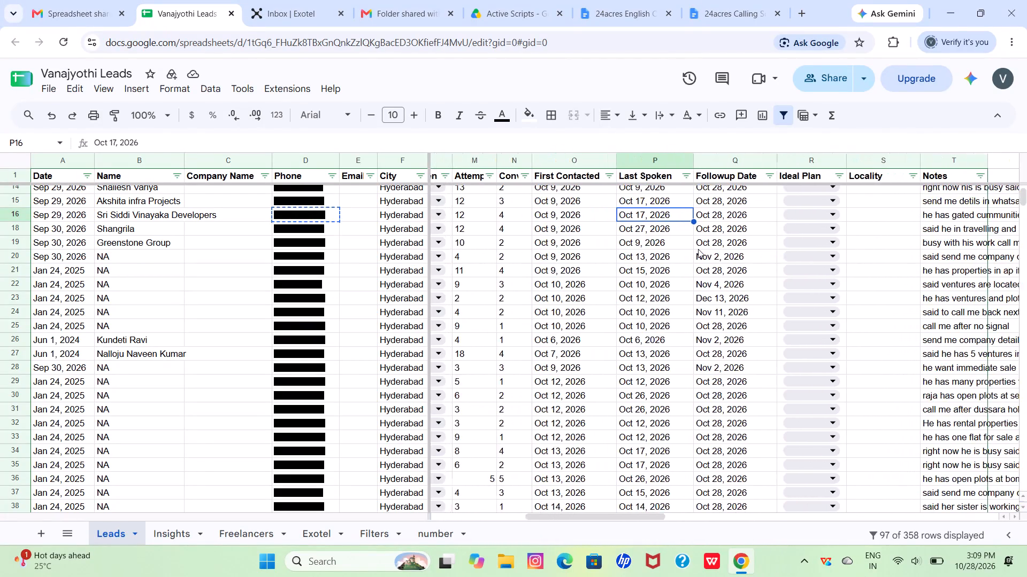
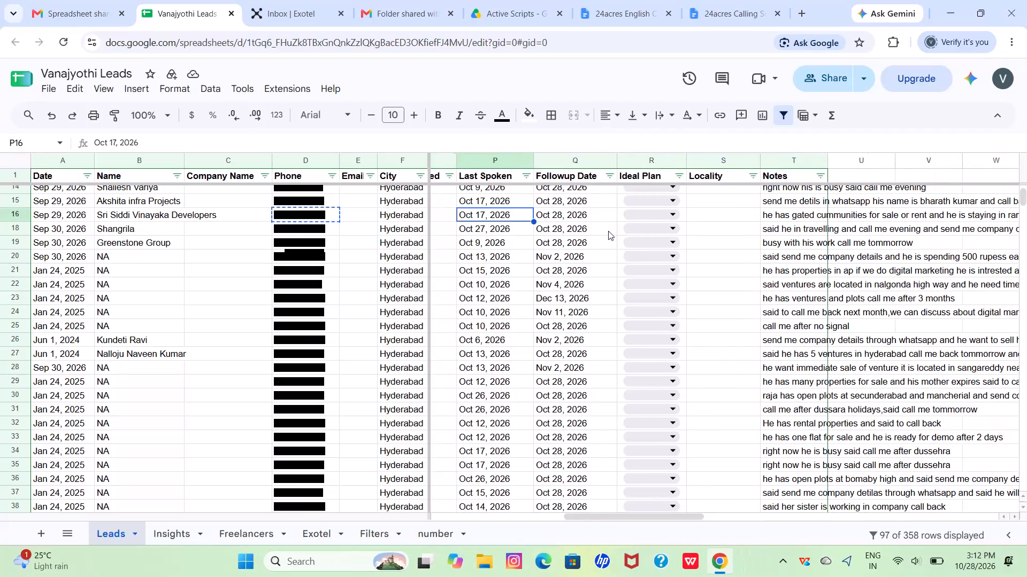
# Set the Followup Date of the Sri Siddi Vinayaka Developers lead in row 16 to Nov 30, 2026.
pyautogui.doubleClick(574, 215)
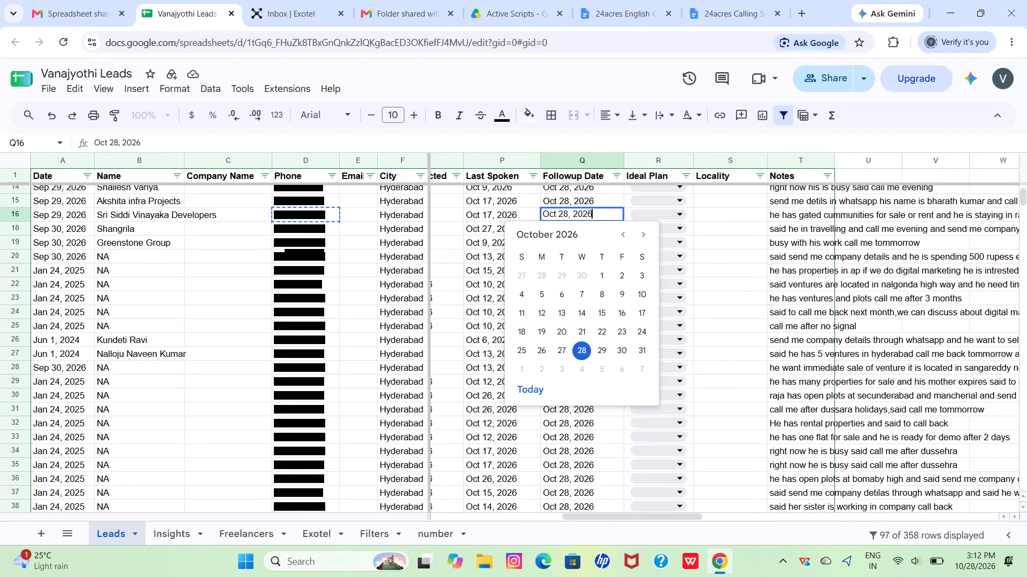
pyautogui.click(643, 229)
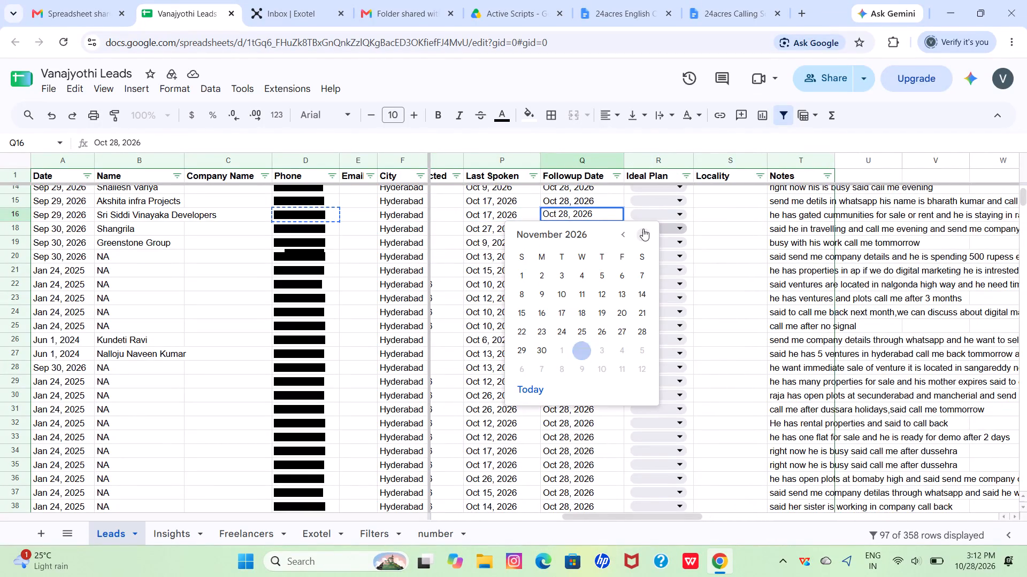
pyautogui.click(538, 348)
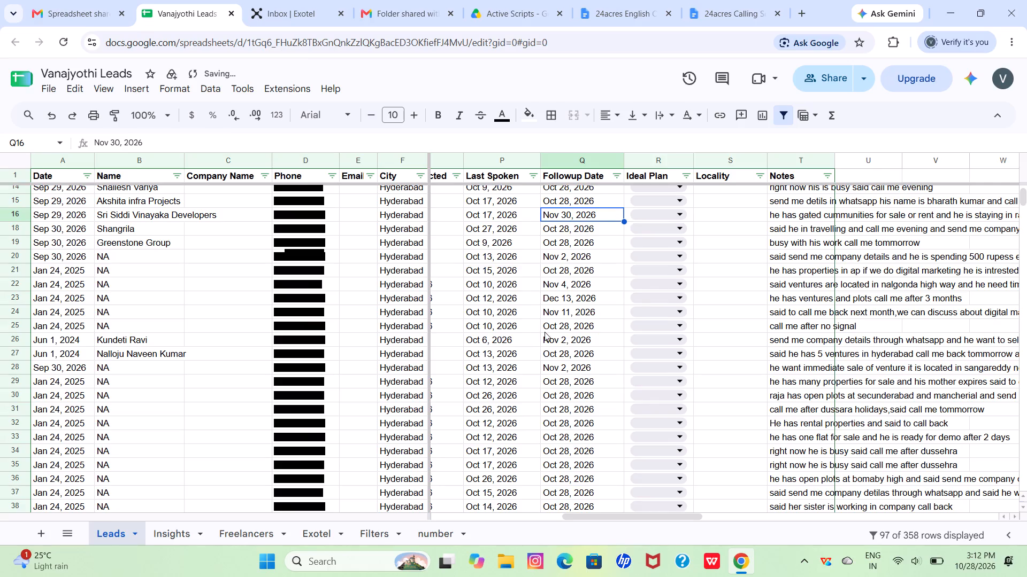
# Open the Notes entry of the Sri Siddi Vinayaka Developers lead in row 16 for editing.
pyautogui.click(748, 224)
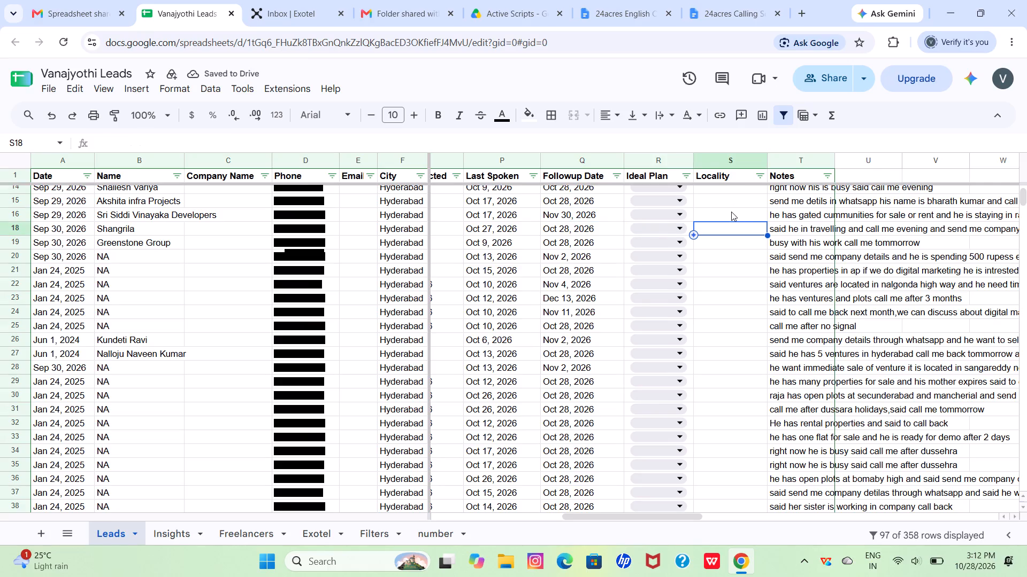
pyautogui.click(731, 212)
pyautogui.hscroll(-5, 731, 212)
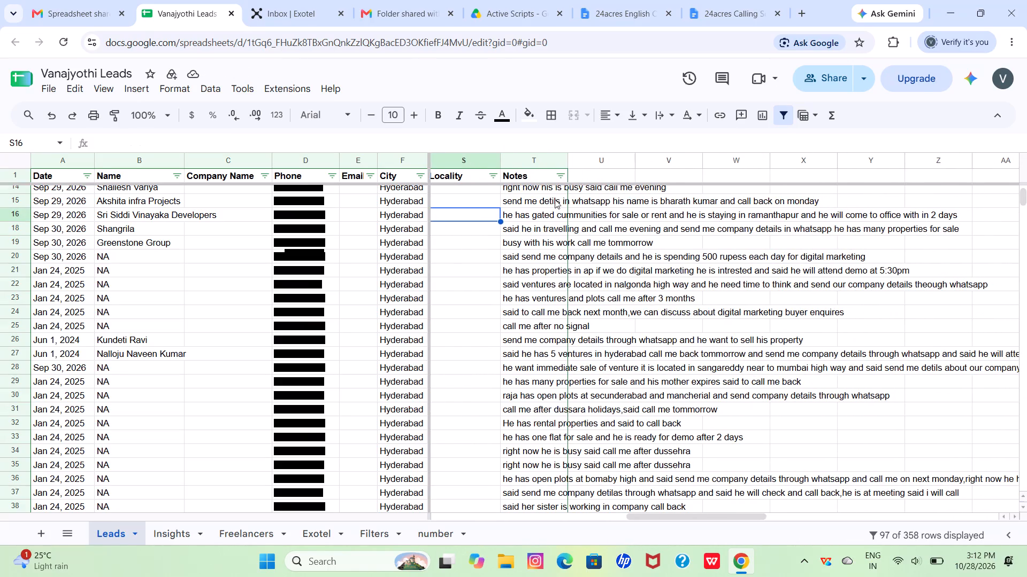
pyautogui.doubleClick(511, 213)
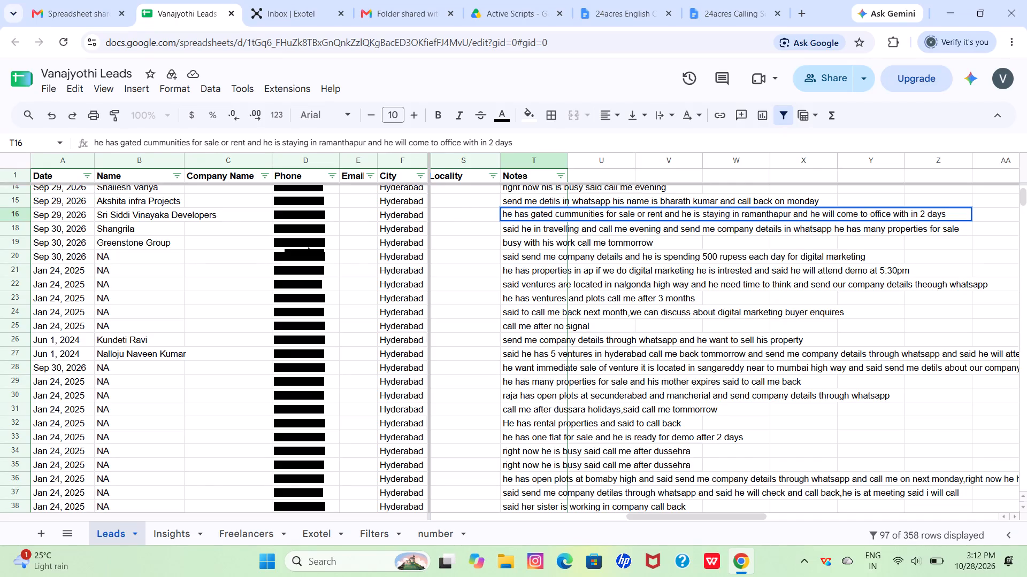
# Launch another Windows application while the row 16 Notes entry is still open for editing.
pyautogui.click(266, 568)
pyautogui.click(490, 446)
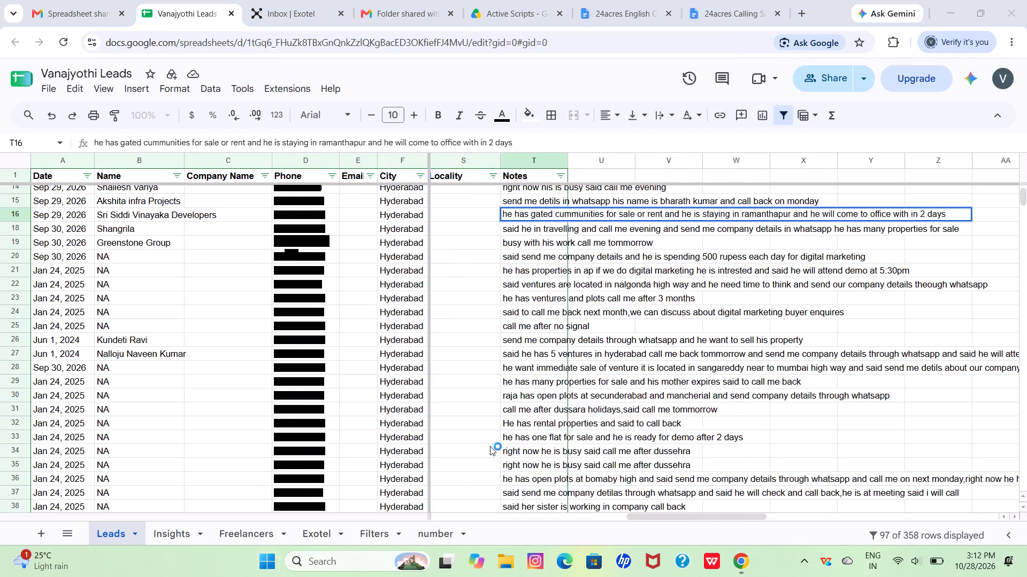
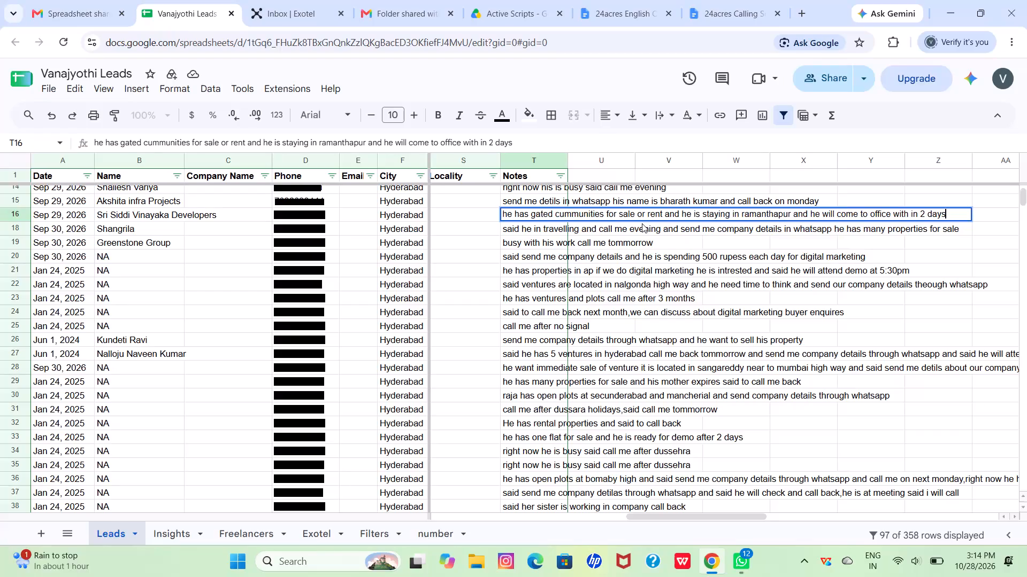
# Clear the whole Notes entry of the Sri Siddi Vinayaka Developers lead in row 16.
pyautogui.press('BackSpace')
pyautogui.press('BackSpace')
pyautogui.press('BackSpace')
pyautogui.press('BackSpace')
pyautogui.press('BackSpace')
pyautogui.press('BackSpace')
pyautogui.press('BackSpace')
pyautogui.press('BackSpace')
pyautogui.press('BackSpace')
pyautogui.press('BackSpace')
pyautogui.press('BackSpace')
pyautogui.press('BackSpace')
pyautogui.press('BackSpace')
pyautogui.press('BackSpace')
pyautogui.press('BackSpace')
pyautogui.press('BackSpace')
pyautogui.press('BackSpace')
pyautogui.press('BackSpace')
pyautogui.press('BackSpace')
pyautogui.press('BackSpace')
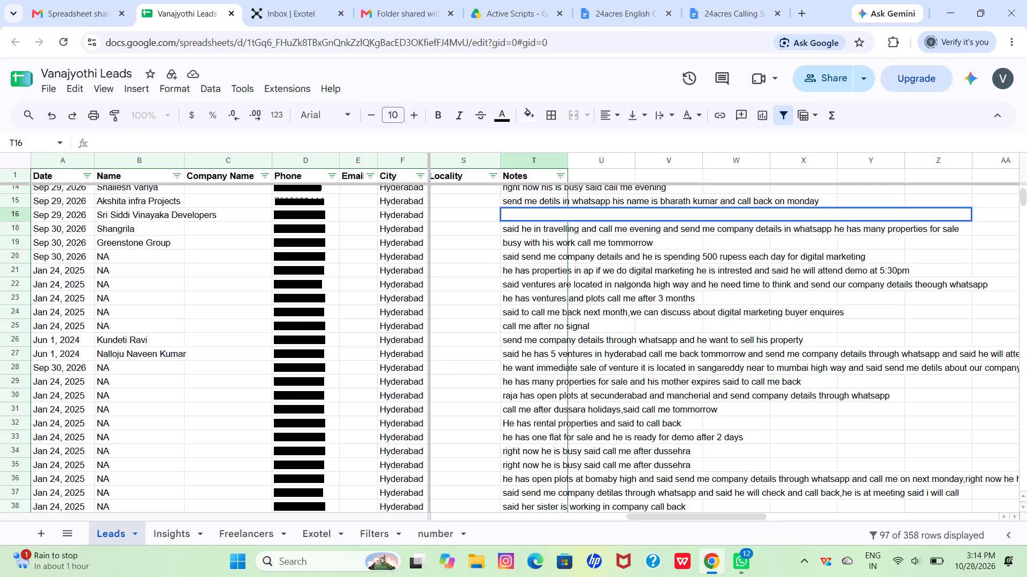
pyautogui.hscroll(2, 642, 223)
pyautogui.press('Return')
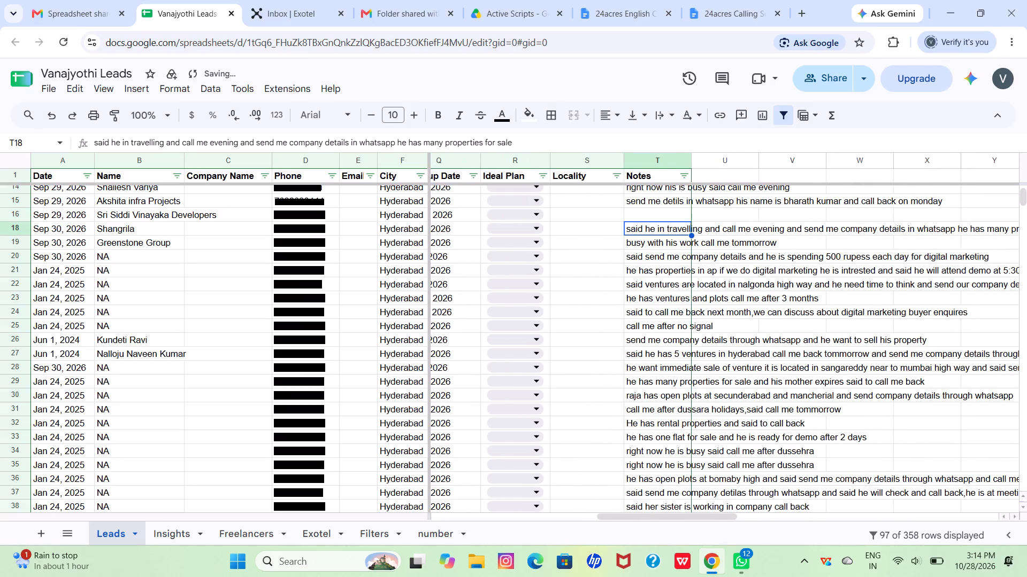
# Delete the Followup Date of the Sri Siddi Vinayaka Developers lead in row 16.
pyautogui.hscroll(2, 642, 223)
pyautogui.click(512, 209)
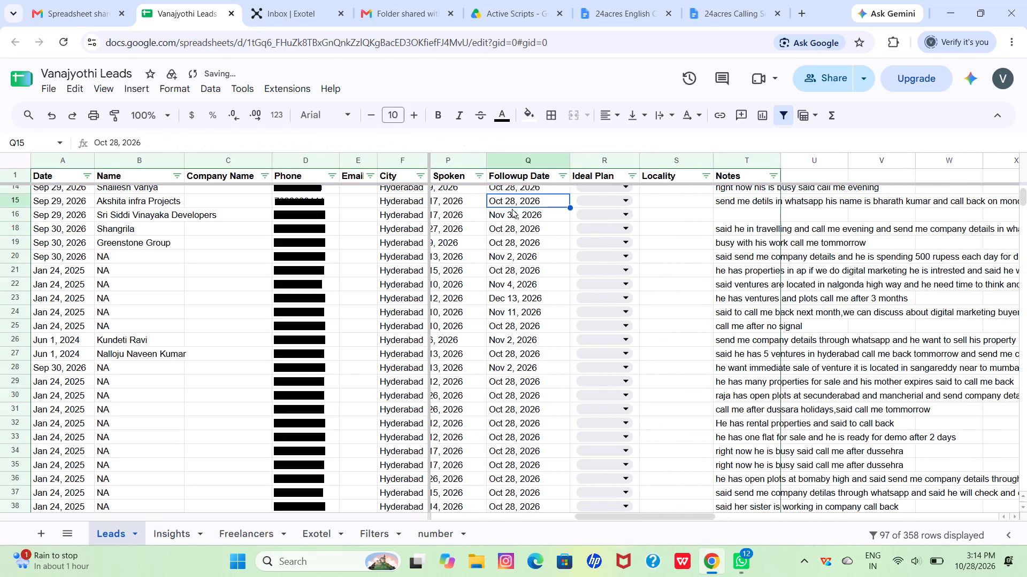
pyautogui.click(515, 215)
pyautogui.press('BackSpace')
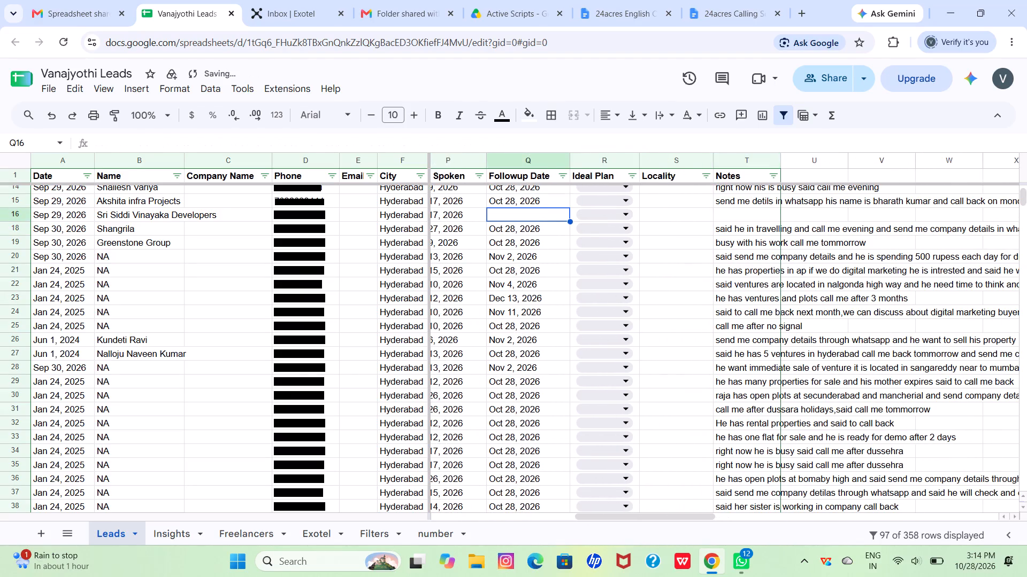
# Set the Status of the Sri Siddi Vinayaka Developers lead in row 16 to Not Interested.
pyautogui.hscroll(7, 515, 215)
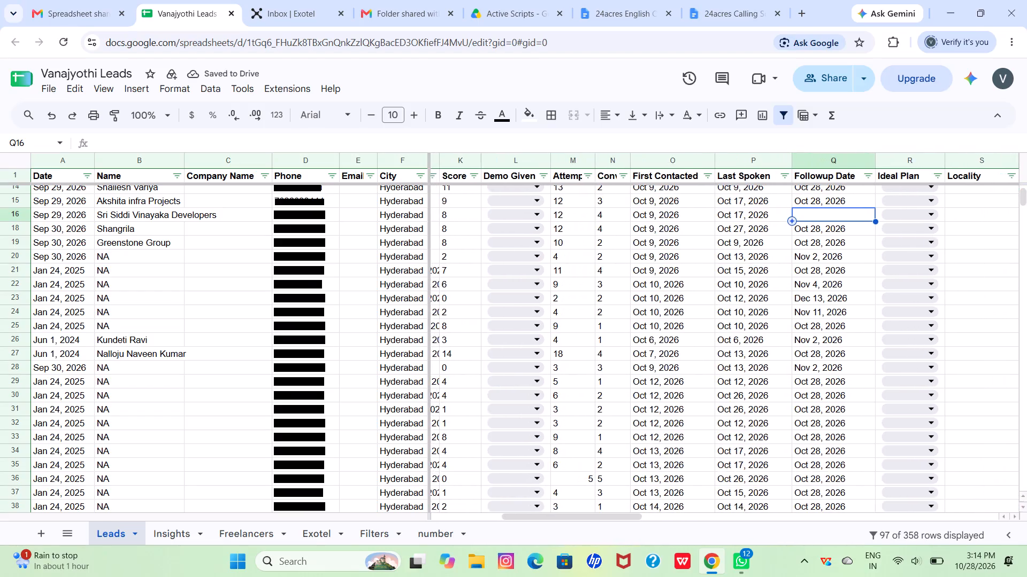
pyautogui.hscroll(3, 515, 215)
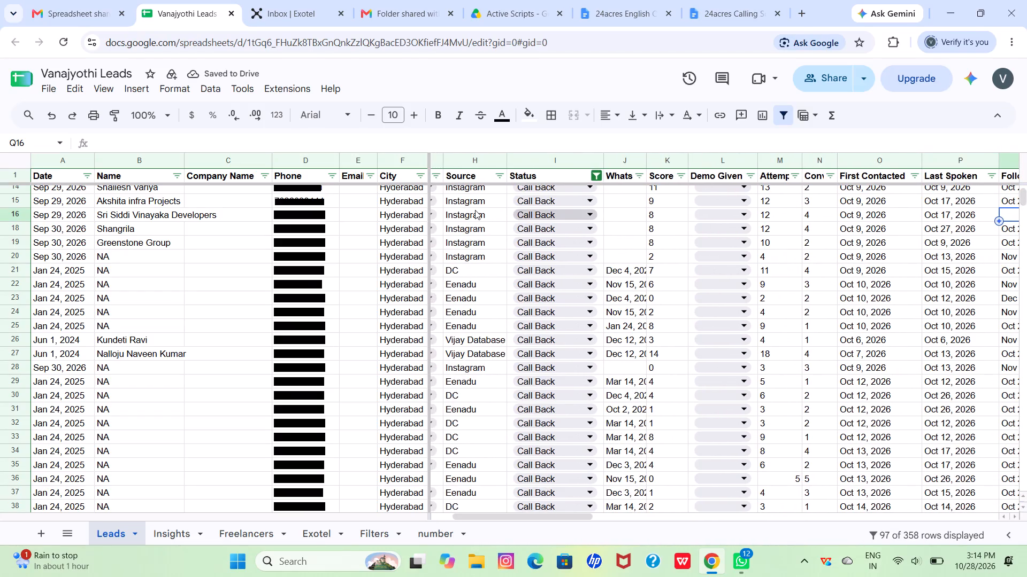
pyautogui.hscroll(-1, 733, 219)
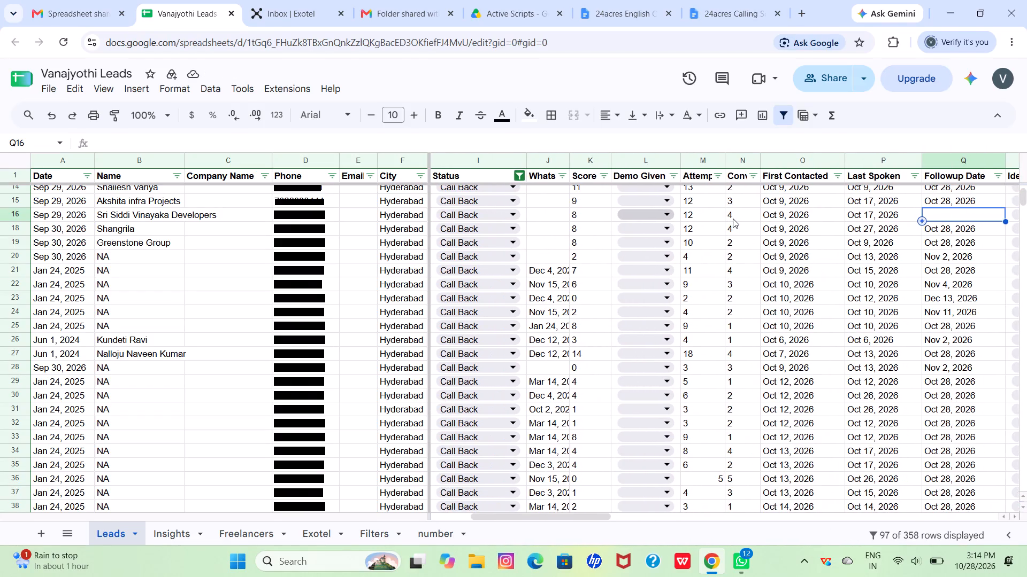
pyautogui.scroll(-2, 733, 219)
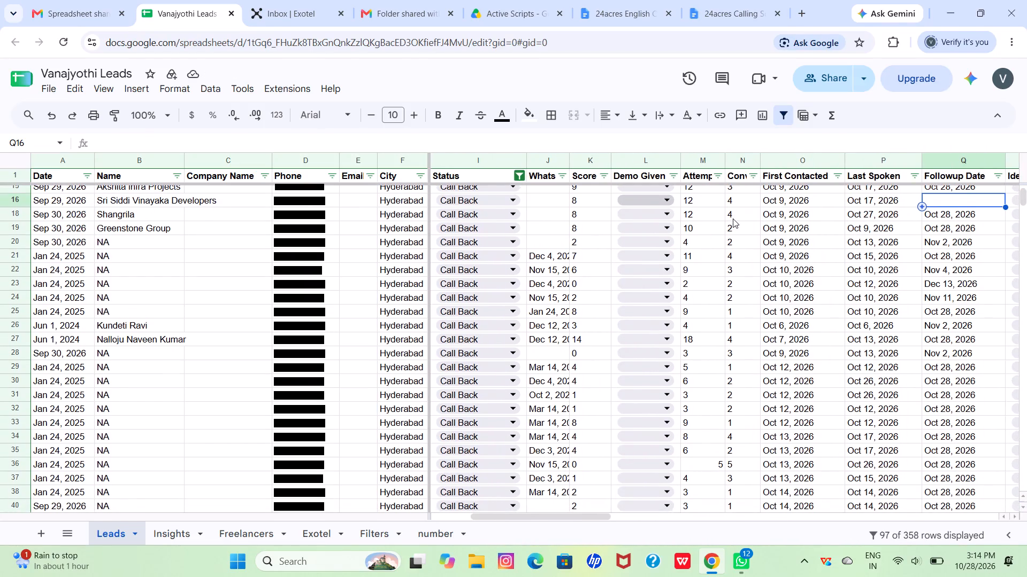
pyautogui.scroll(-1, 733, 219)
pyautogui.click(513, 202)
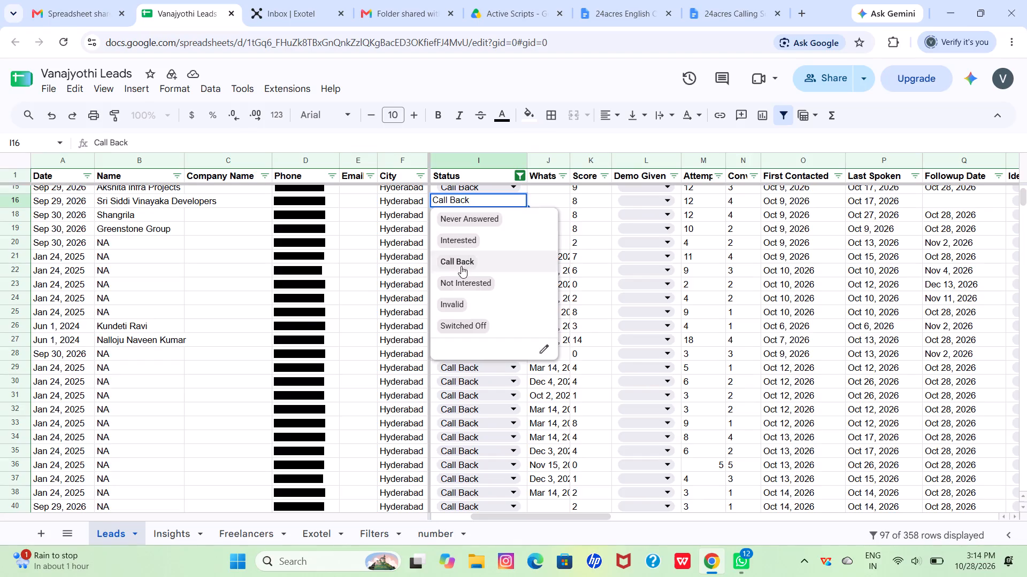
pyautogui.click(469, 282)
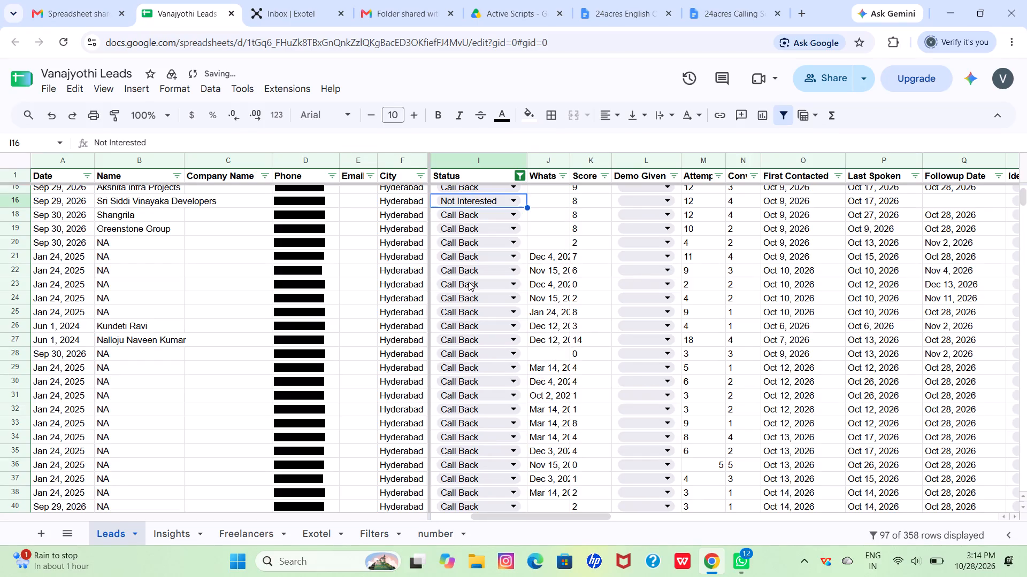
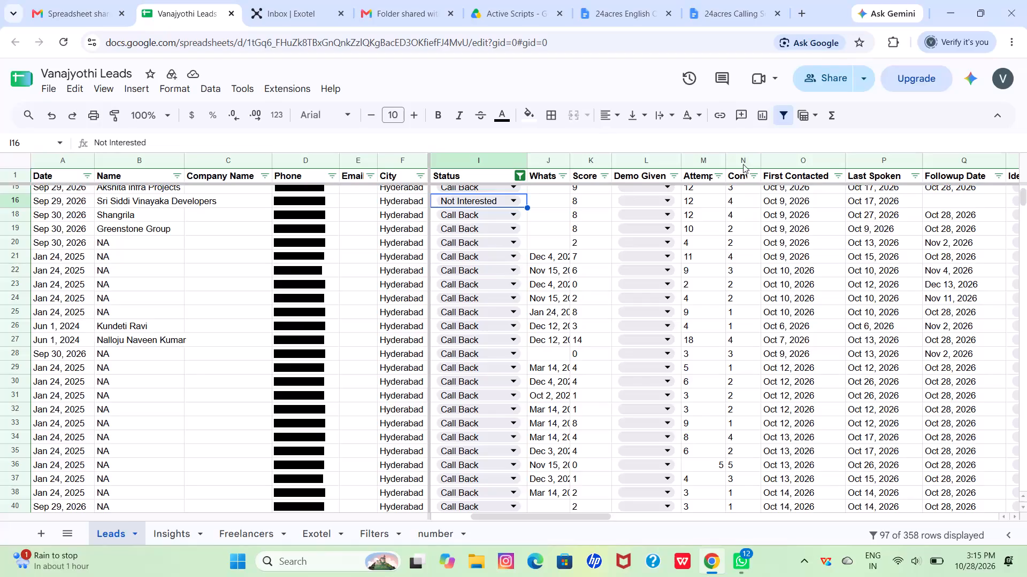
# Open the empty Notes cell of the Sri Siddi Vinayaka Developers lead in row 16 for editing.
pyautogui.click(866, 193)
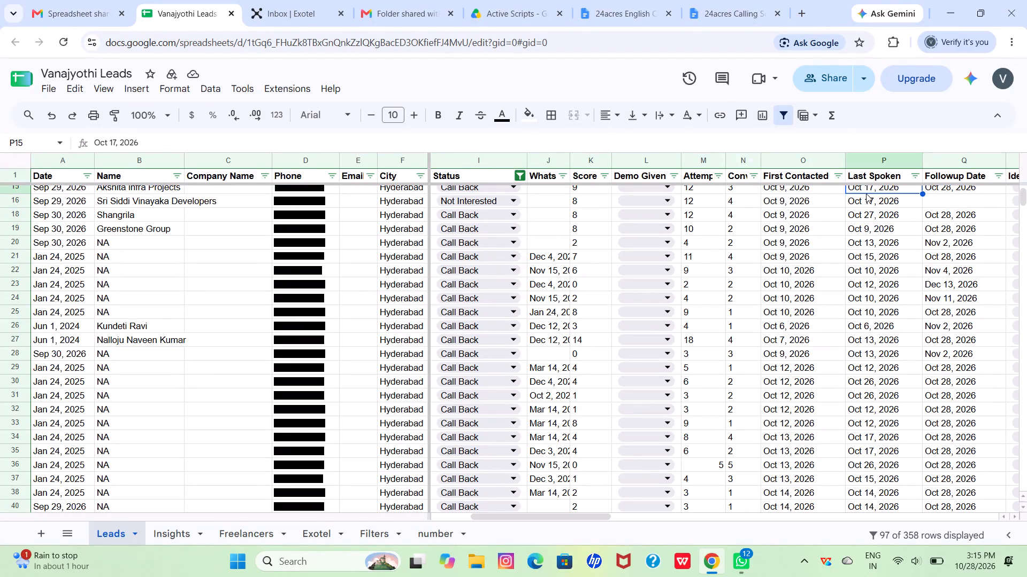
pyautogui.click(868, 202)
pyautogui.hscroll(-5, 868, 202)
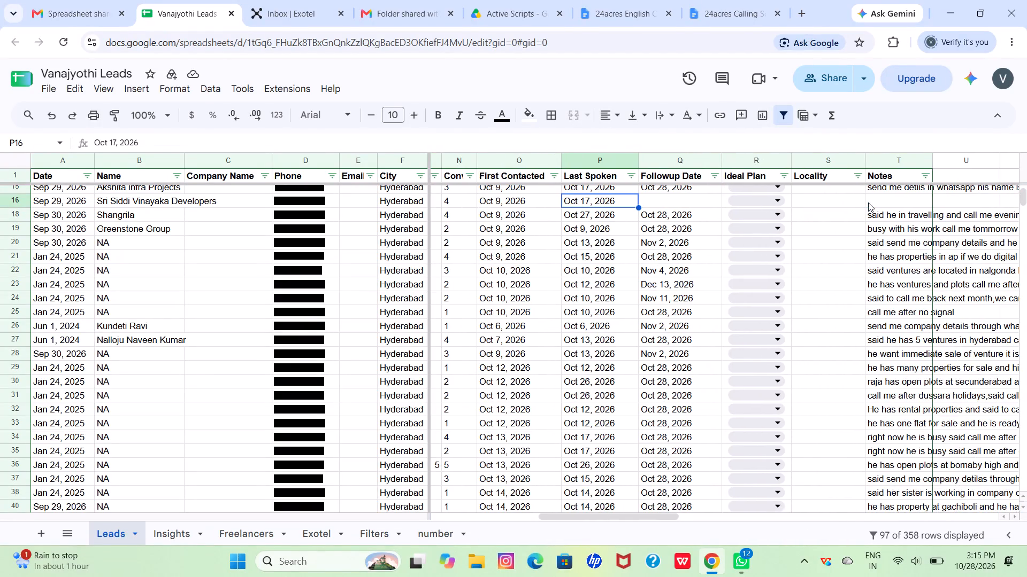
pyautogui.doubleClick(878, 202)
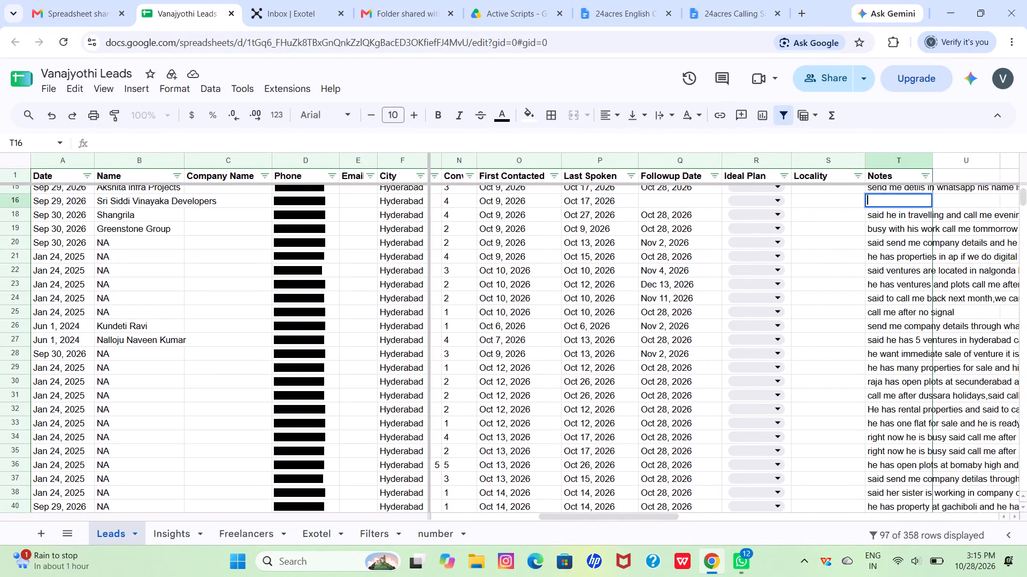
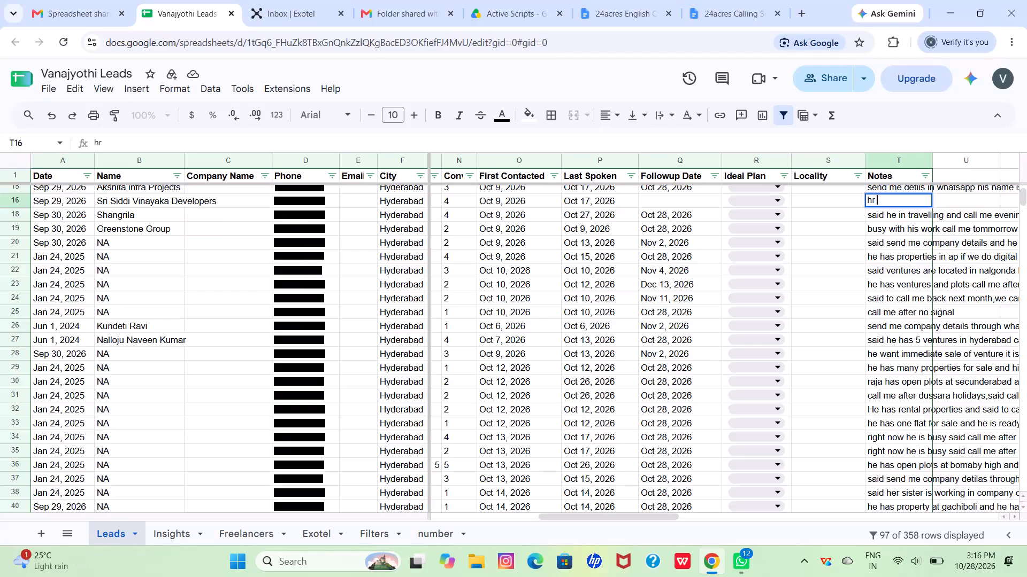
# Enter the note "he sold his properties which is having gated community 2 flats" for the Sri Siddi Vinayaka Developers lead in row 16.
pyautogui.press('BackSpace')
pyautogui.press('BackSpace')
pyautogui.write('e sold his')
pyautogui.press('space')
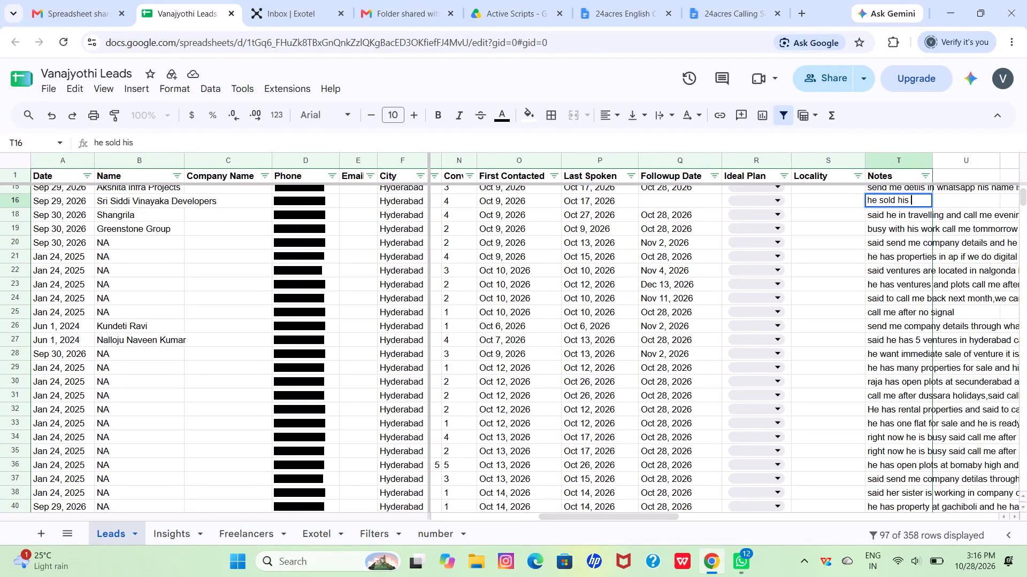
pyautogui.write('propert')
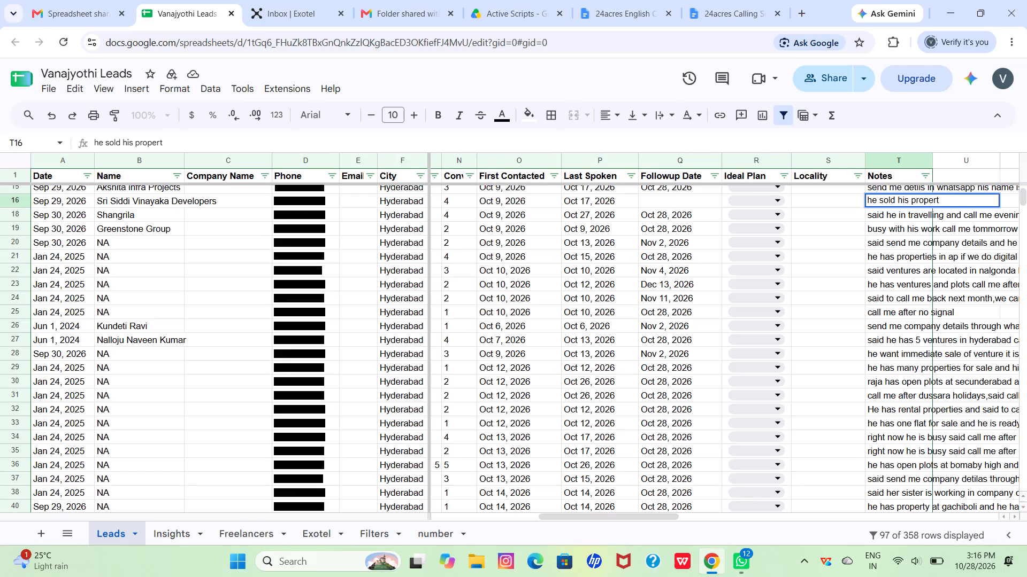
pyautogui.write('ies h')
pyautogui.write('e')
pyautogui.press('space')
pyautogui.write('has')
pyautogui.press('space')
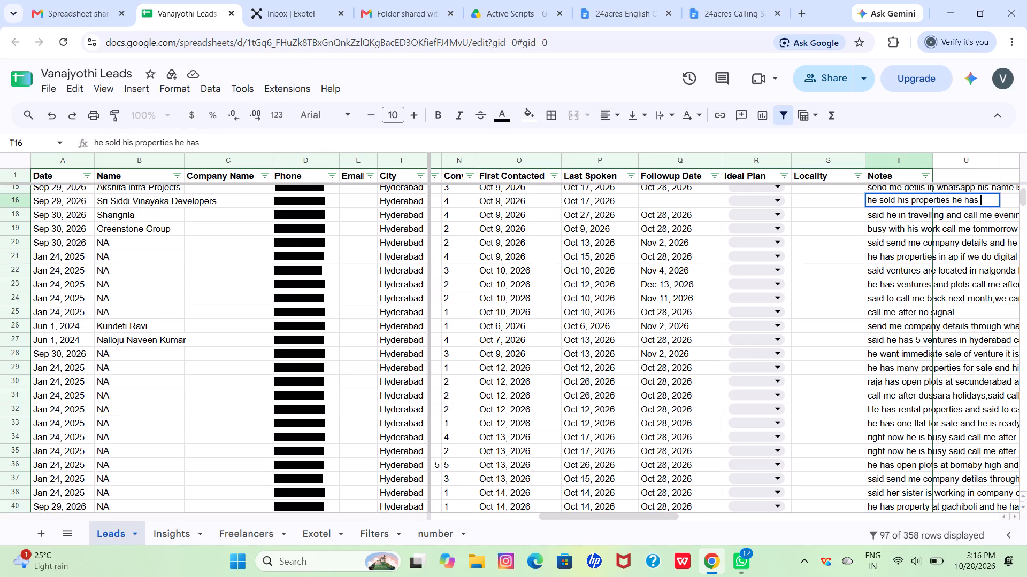
pyautogui.press('BackSpace')
pyautogui.press('BackSpace')
pyautogui.press('BackSpace')
pyautogui.press('BackSpace')
pyautogui.press('BackSpace')
pyautogui.press('BackSpace')
pyautogui.press('BackSpace')
pyautogui.write('which')
pyautogui.press('space')
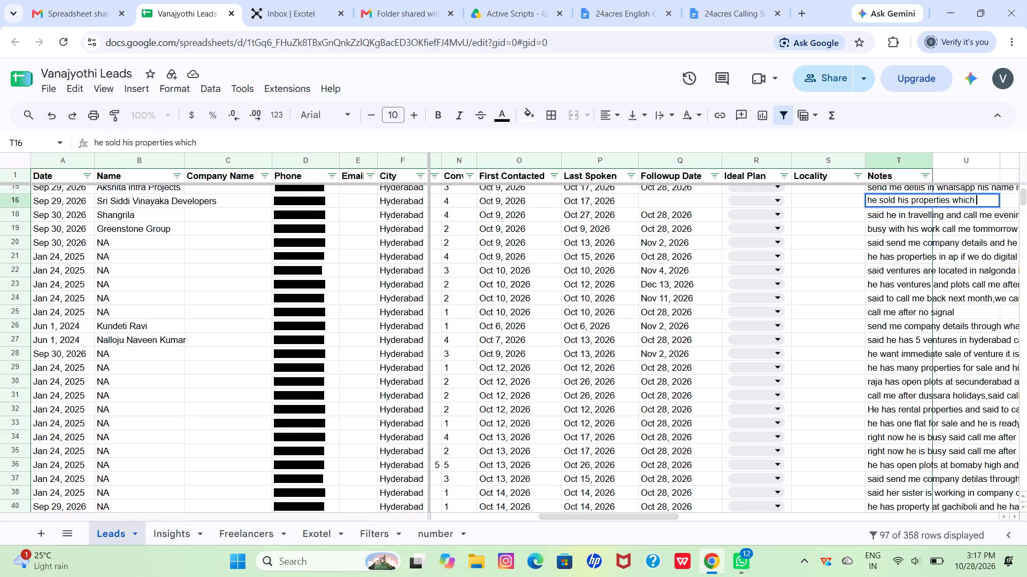
pyautogui.write('is')
pyautogui.press('space')
pyautogui.write('having')
pyautogui.press('space')
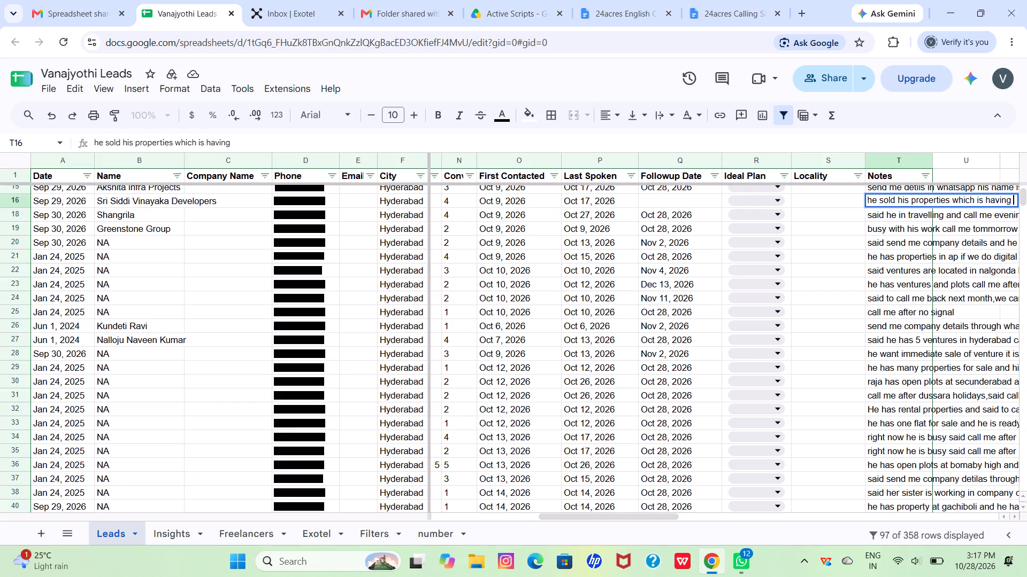
pyautogui.write('ga')
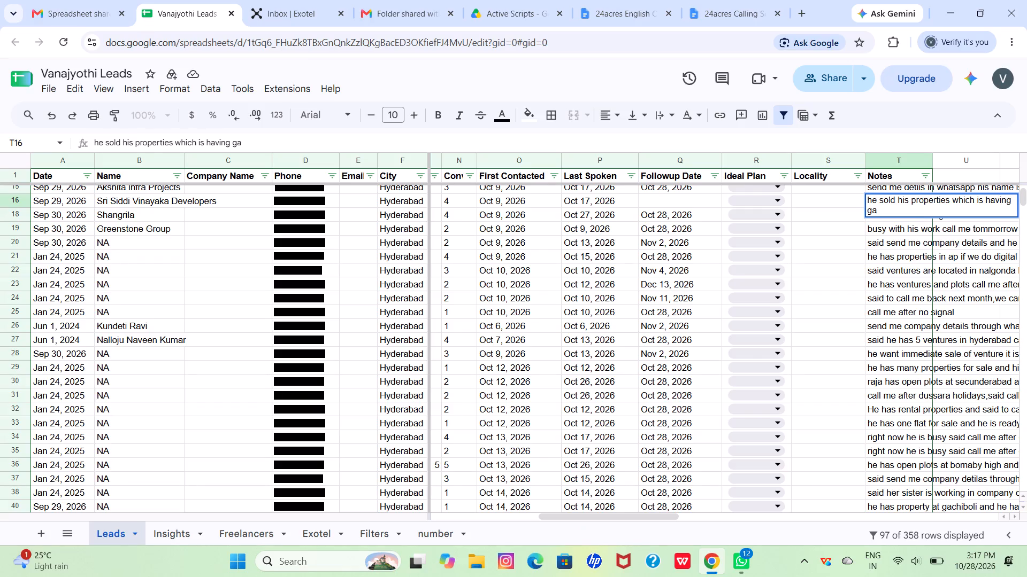
pyautogui.write('ted community')
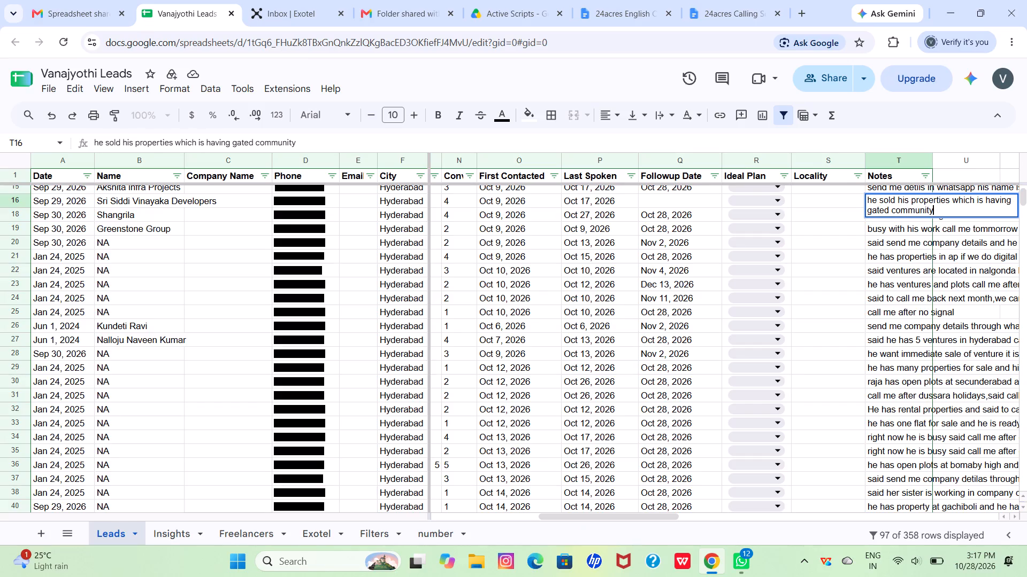
pyautogui.press('space')
pyautogui.write('2 flats')
pyautogui.press('Return')
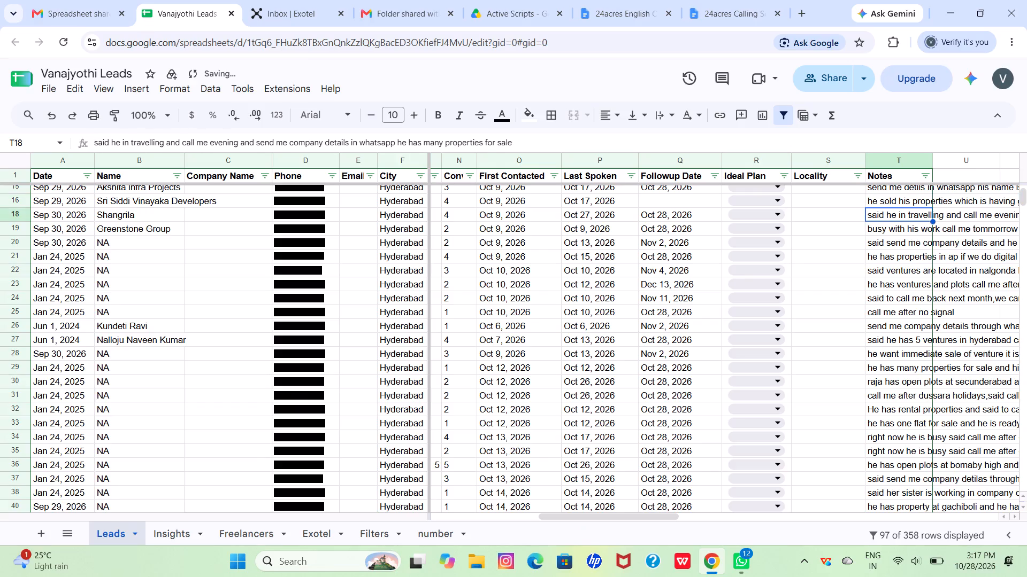
# Set the Last Spoken date of the Sri Siddi Vinayaka Developers lead in row 16 to Oct 28, 2026.
pyautogui.hscroll(2, 878, 202)
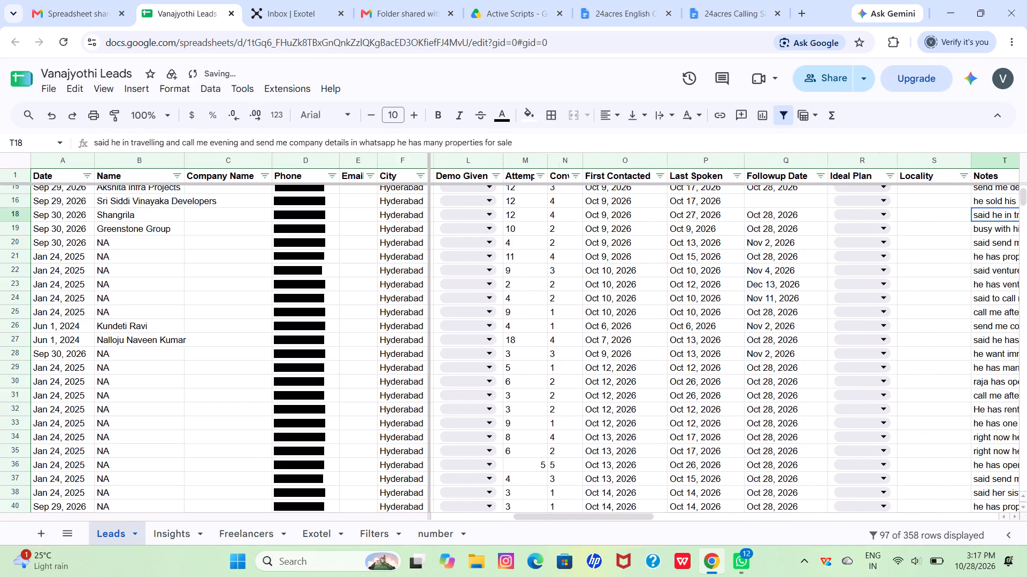
pyautogui.hscroll(1, 878, 202)
pyautogui.doubleClick(707, 199)
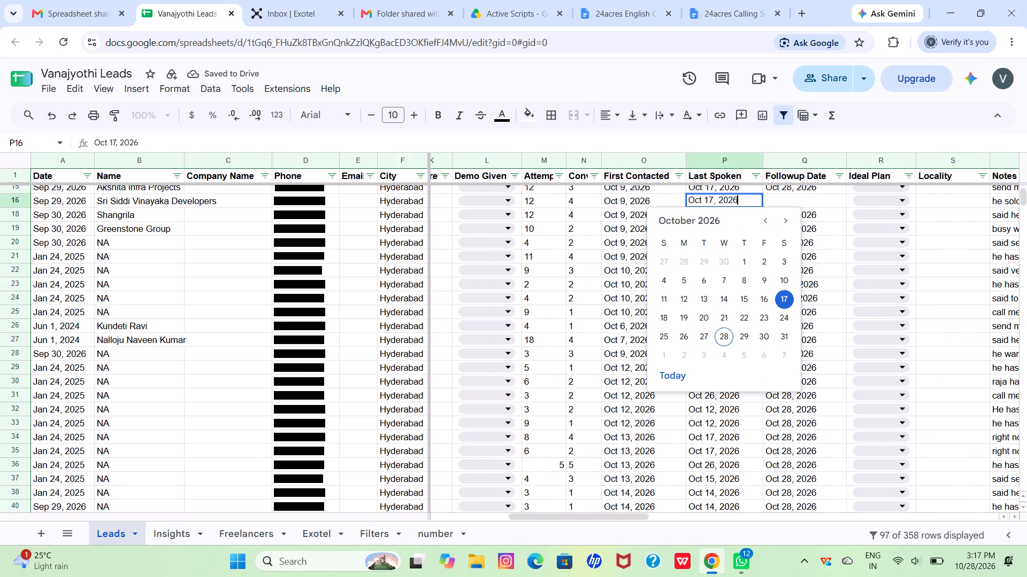
pyautogui.click(724, 332)
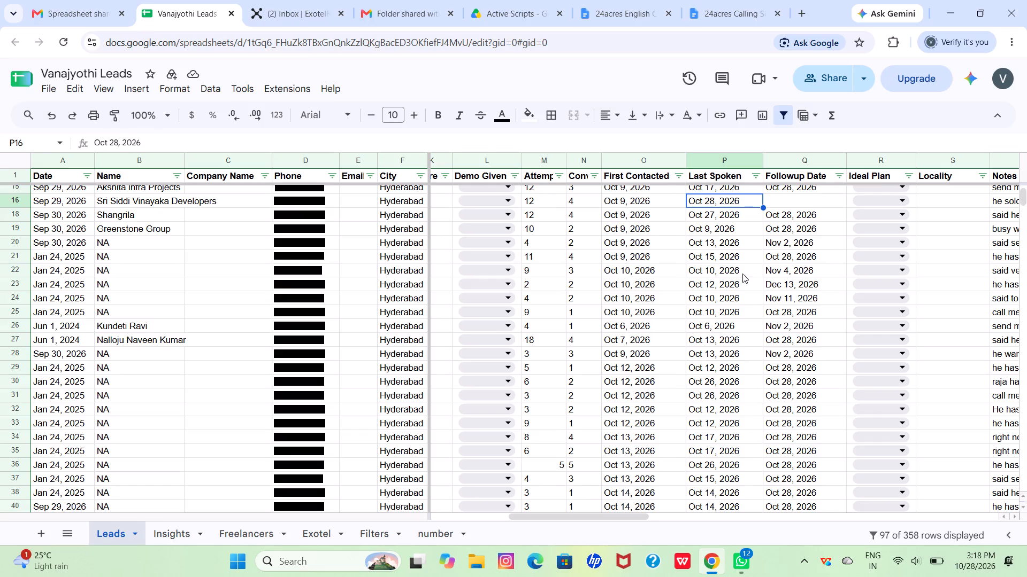
# Set the Conv count (column N) of the Sri Siddi Vinayaka Developers lead in row 16 to 5.
pyautogui.click(653, 200)
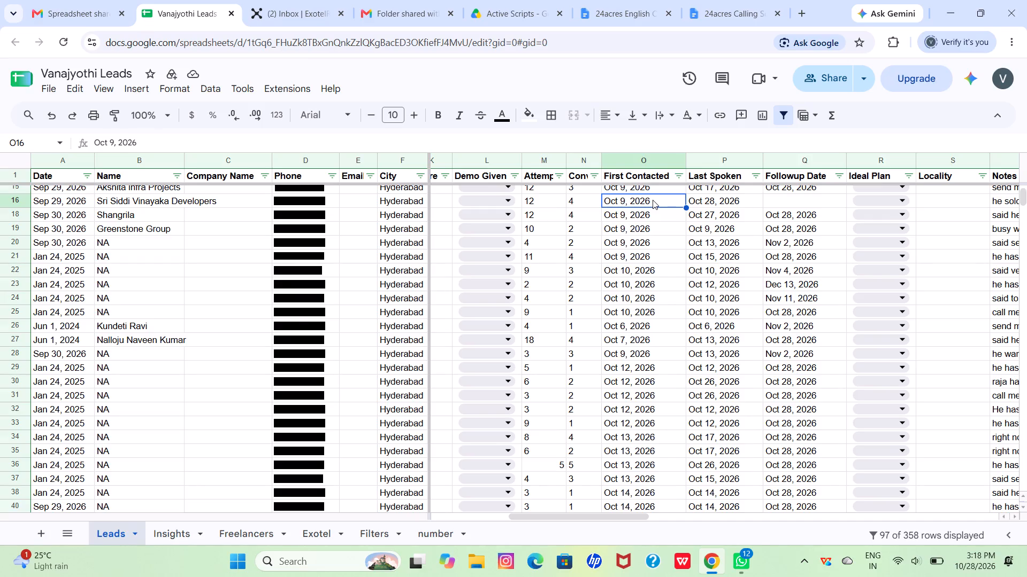
pyautogui.click(581, 198)
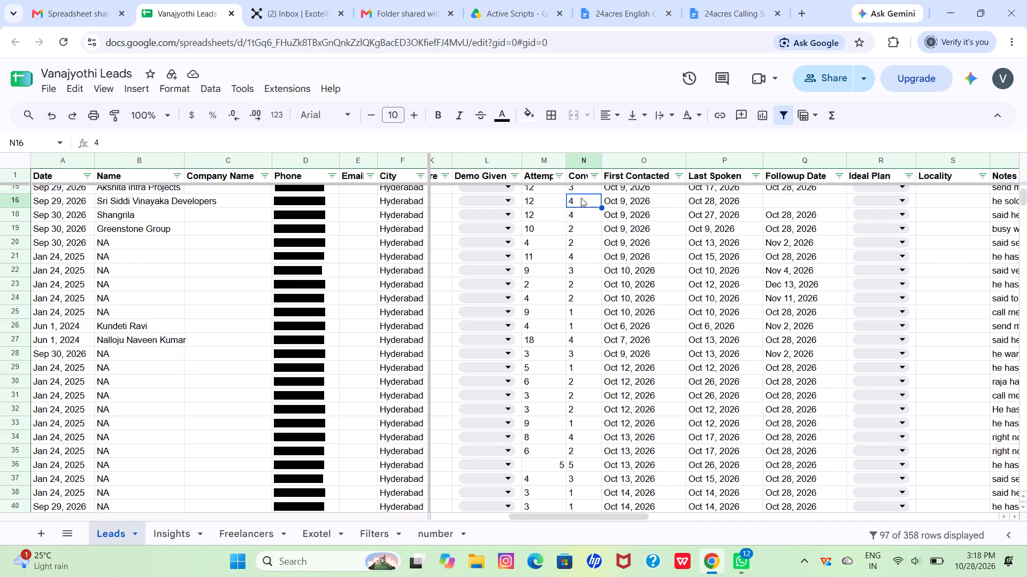
pyautogui.press('5')
pyautogui.click(581, 214)
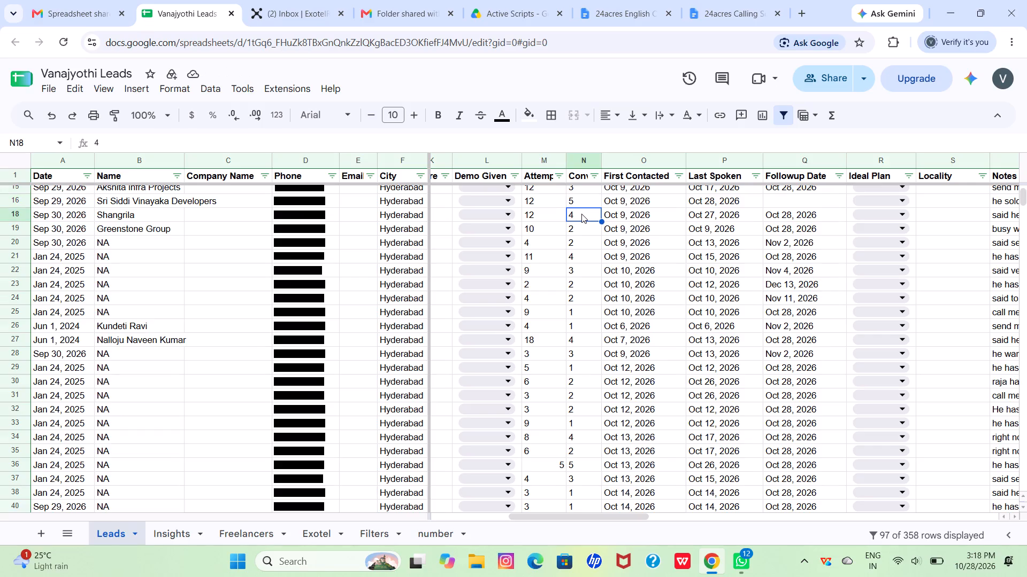
# Check the notes of the Shangrila lead in row 18 and copy its phone number.
pyautogui.click(329, 205)
pyautogui.click(323, 220)
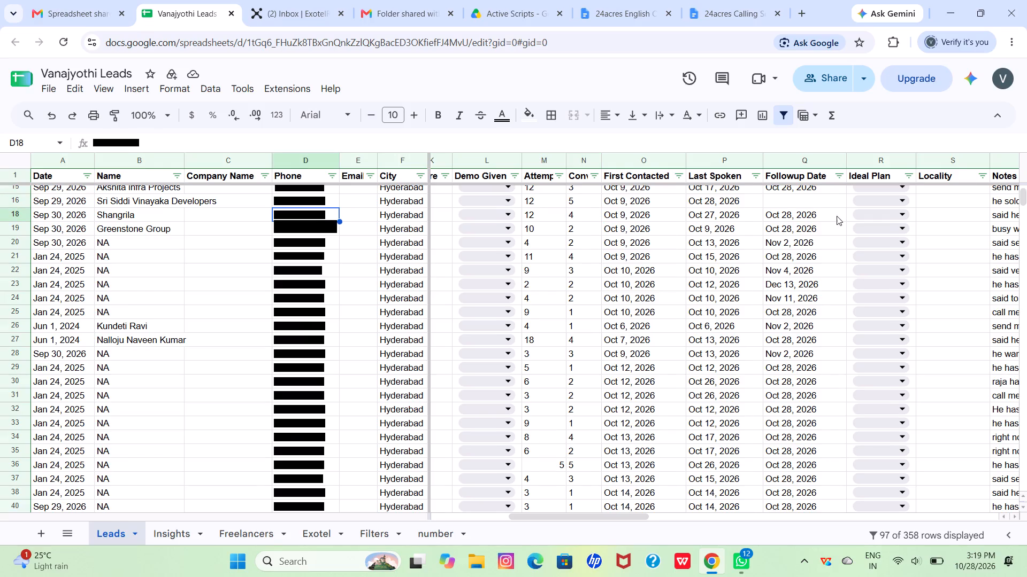
pyautogui.hscroll(-7, 837, 216)
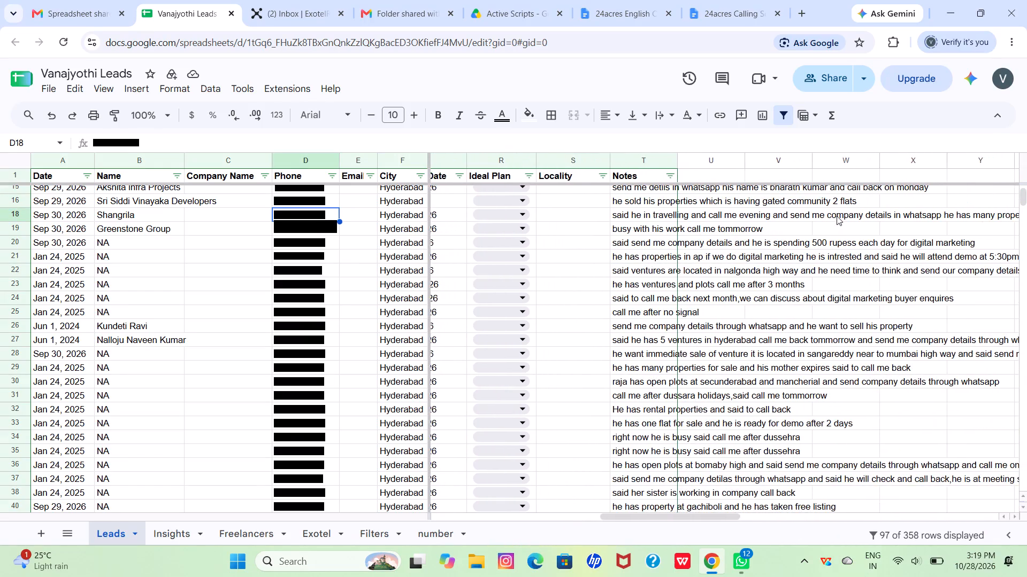
pyautogui.hscroll(-3, 837, 216)
pyautogui.hscroll(3, 837, 216)
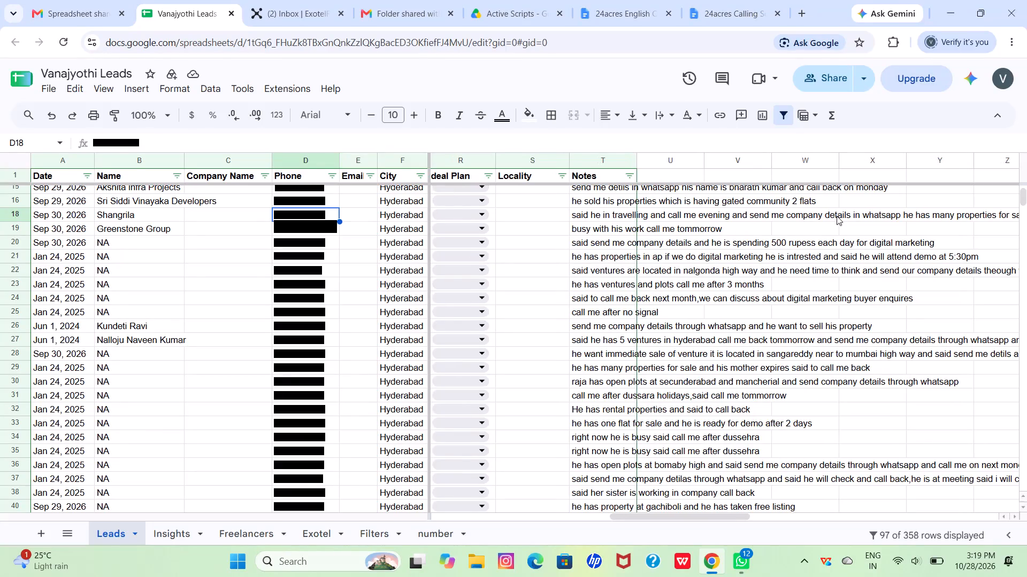
pyautogui.hscroll(-1, 837, 216)
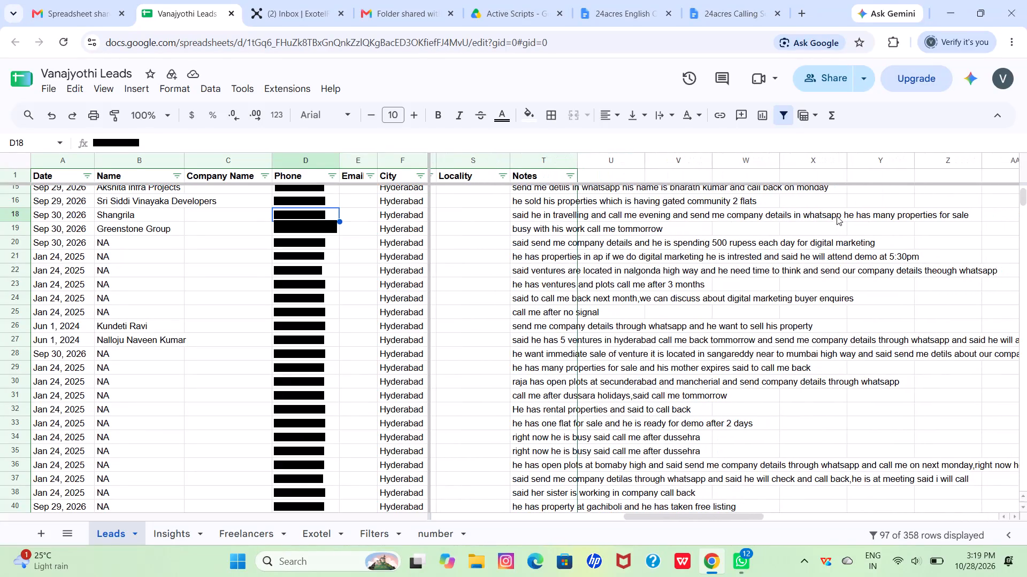
pyautogui.hotkey('ctrl', 'c')
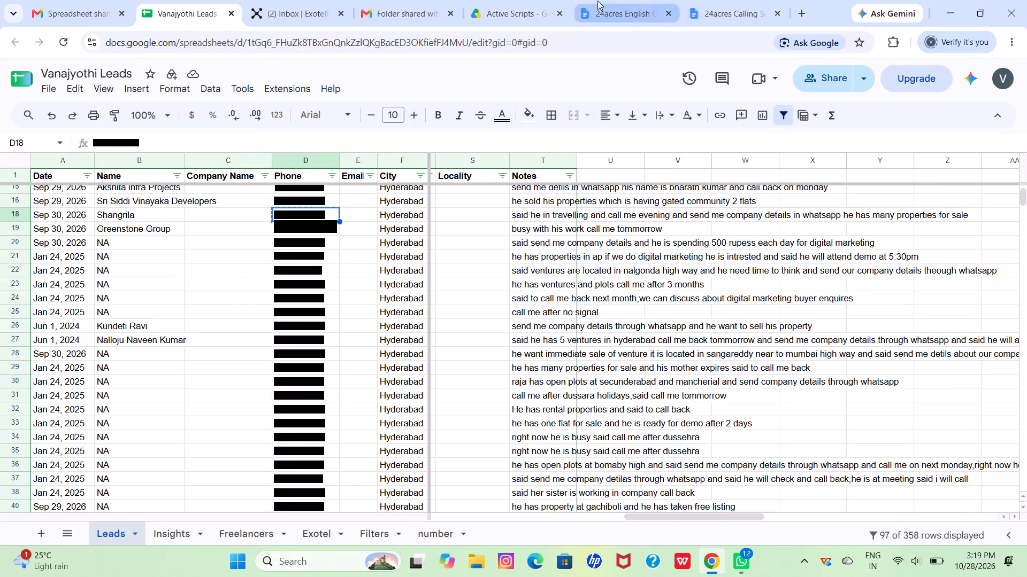
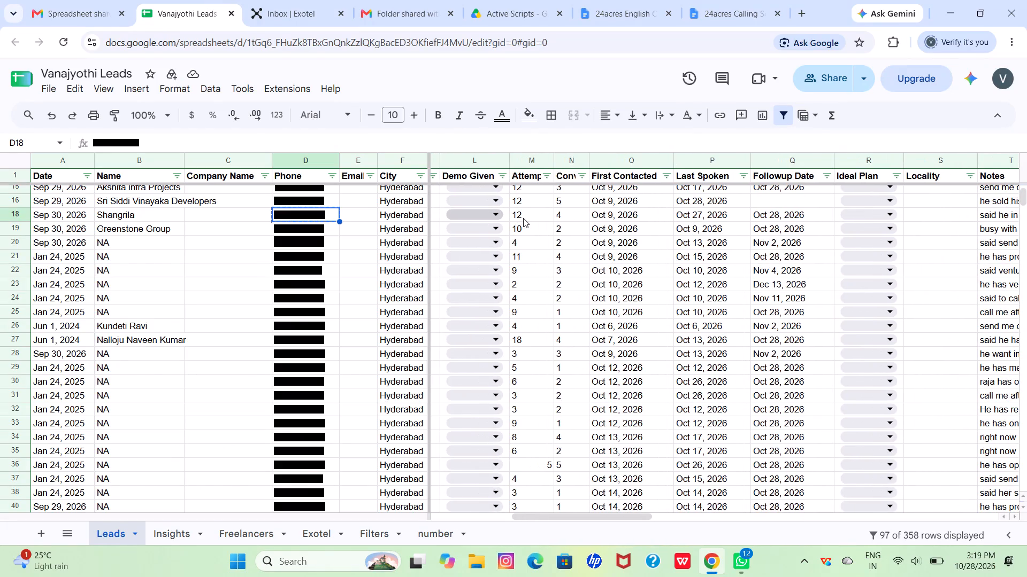
# Check the notes of the Greenstone Group lead in row 19 and copy its phone number.
pyautogui.click(523, 218)
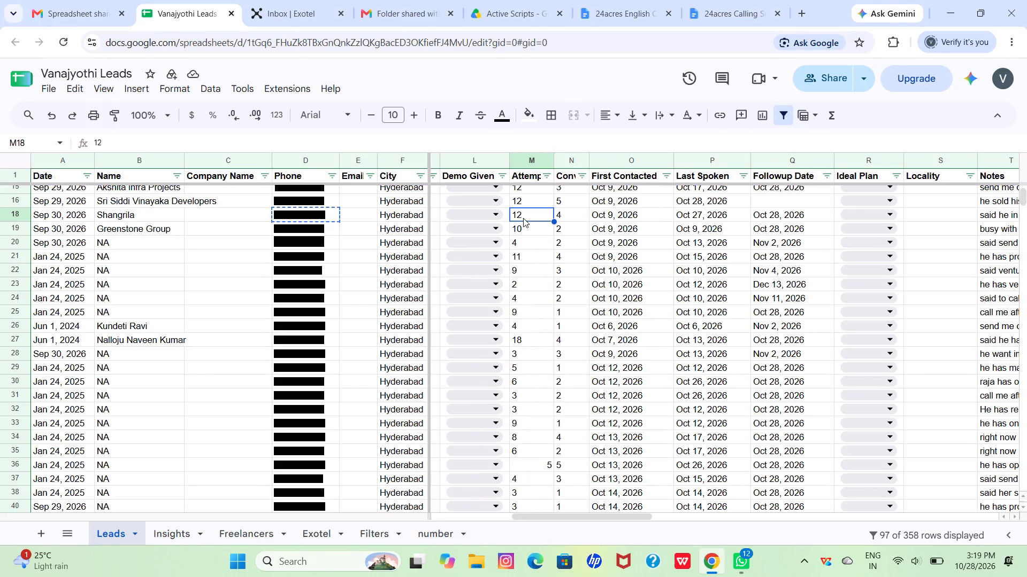
pyautogui.click(526, 237)
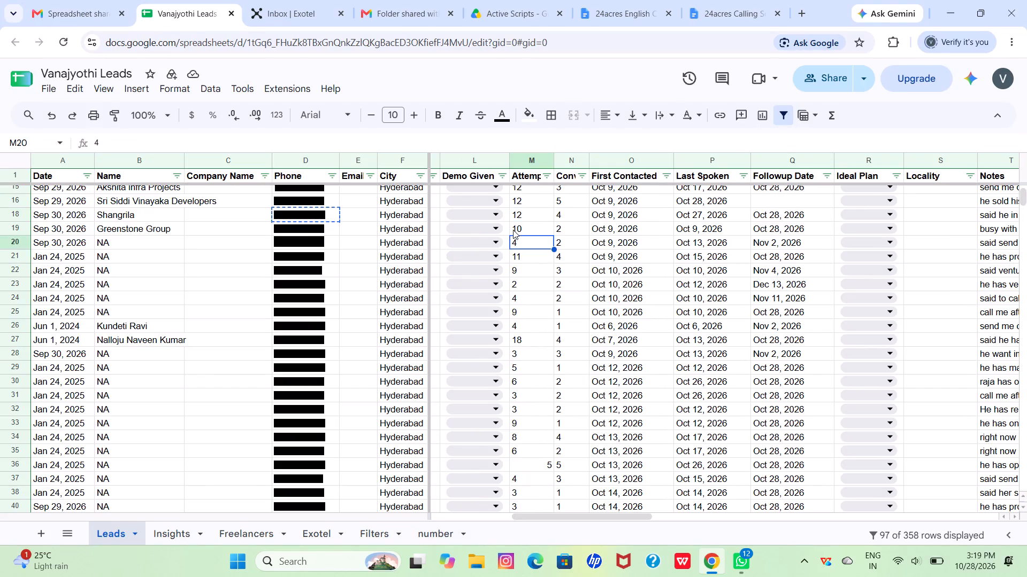
pyautogui.click(513, 230)
pyautogui.hscroll(-4, 513, 230)
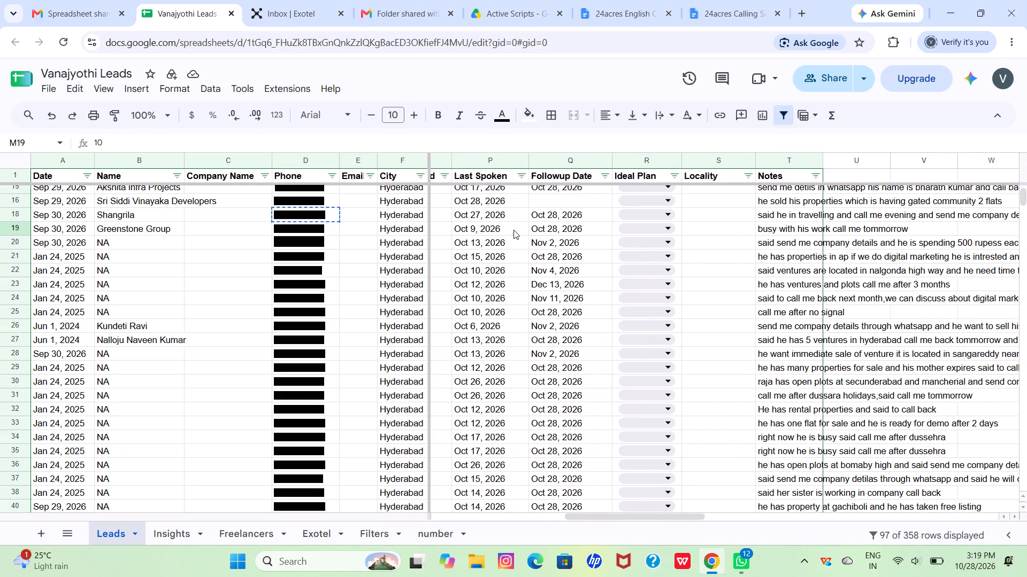
pyautogui.hscroll(6, 513, 230)
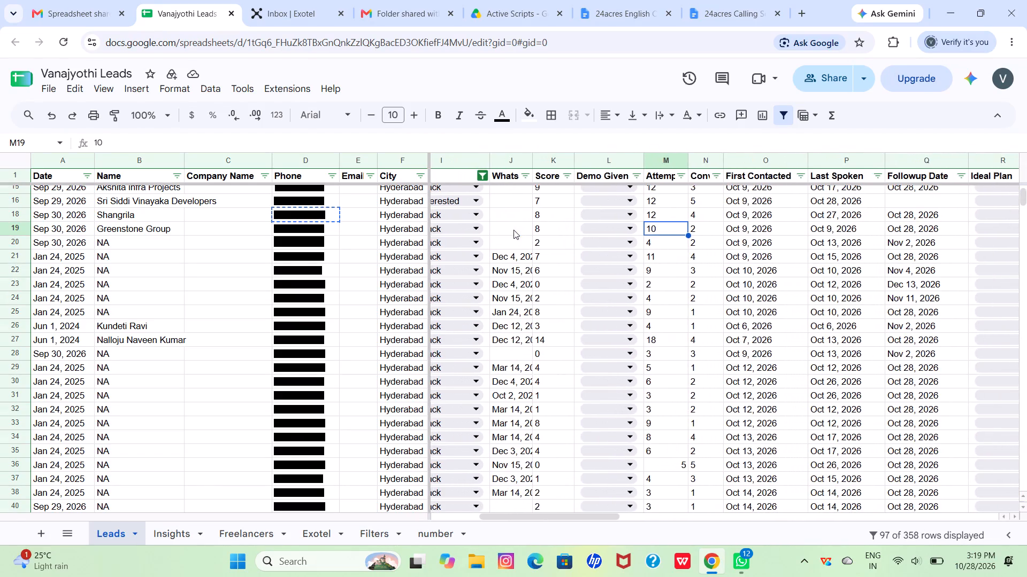
pyautogui.click(321, 231)
pyautogui.hotkey('ctrl', 'c')
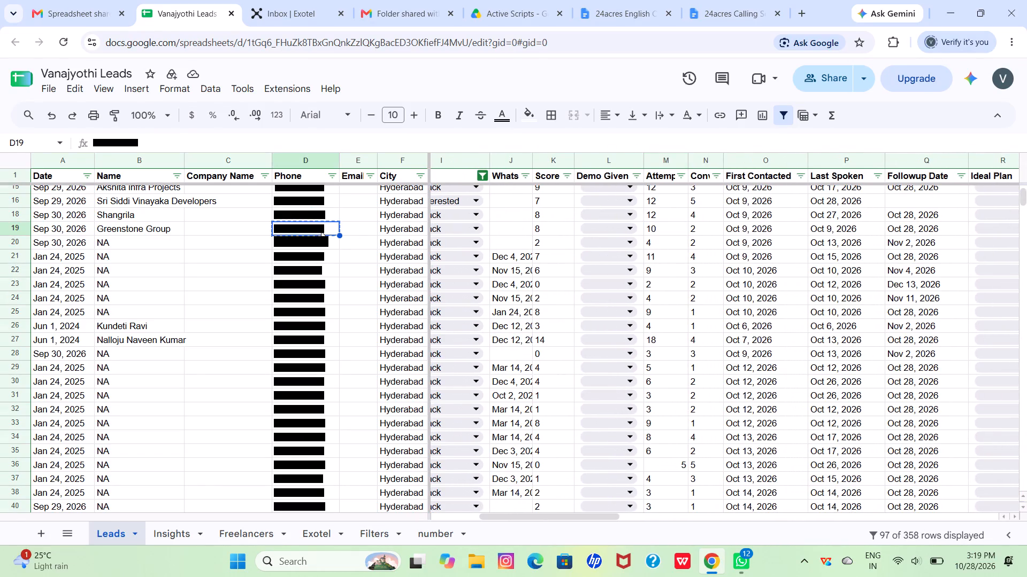
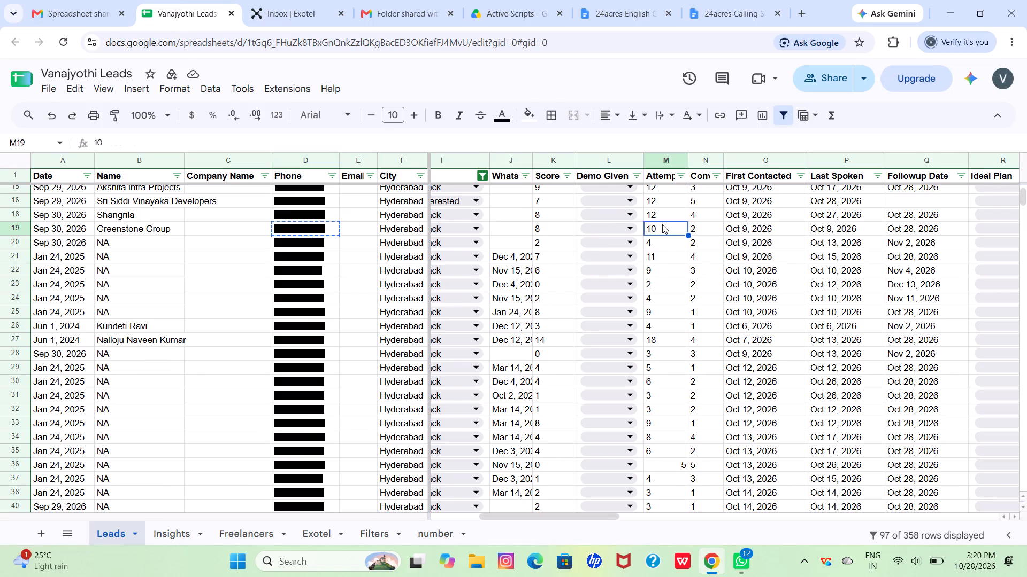
# Set the attempts count (column M) of the Greenstone Group lead in row 19 to 11.
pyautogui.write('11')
pyautogui.click(714, 231)
# Review the last spoken dates, follow-up dates and notes of the leads from row 19 downward for the next follow-up.
pyautogui.hscroll(-4, 714, 231)
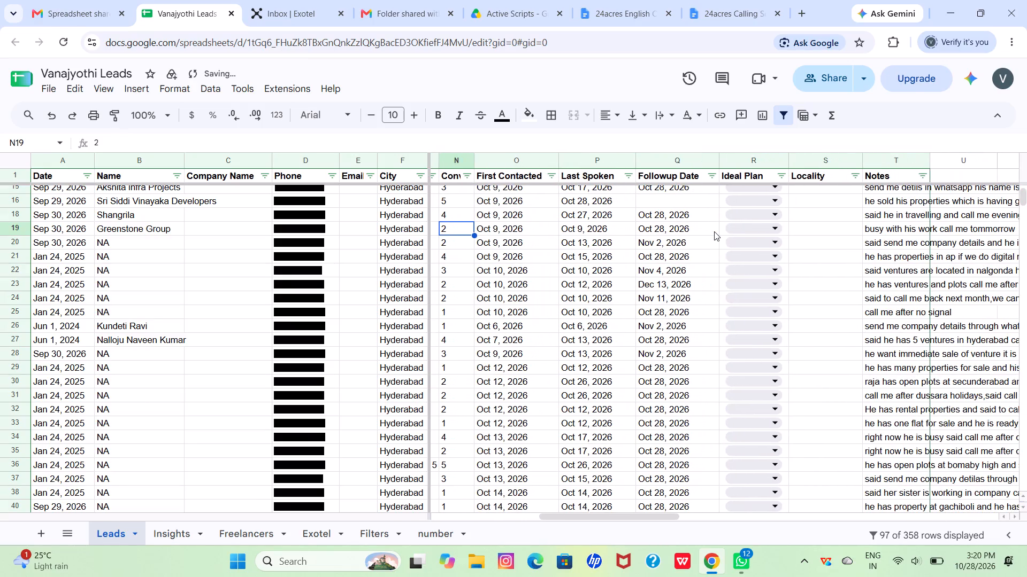
pyautogui.hscroll(-2, 714, 231)
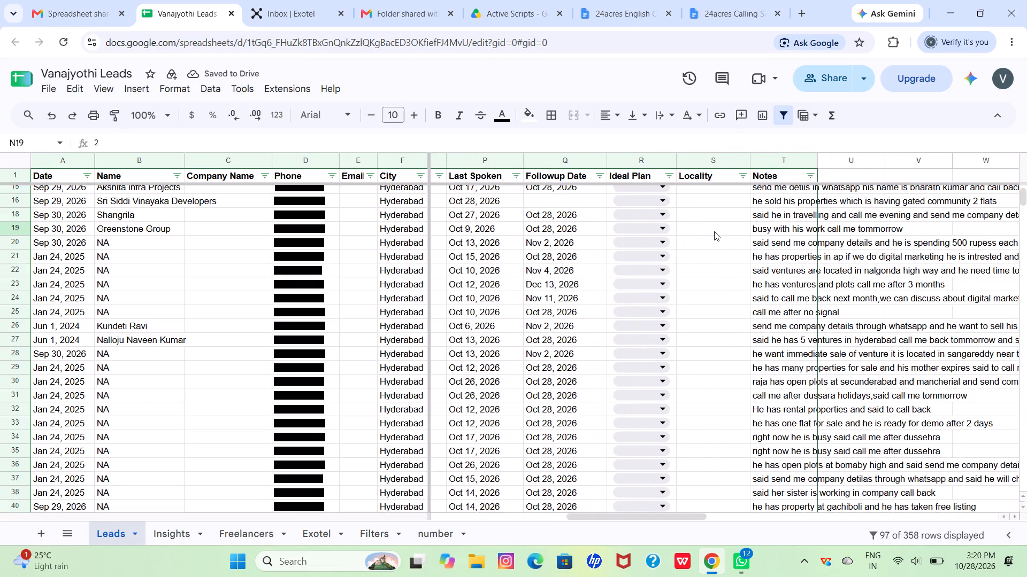
pyautogui.hscroll(4, 714, 231)
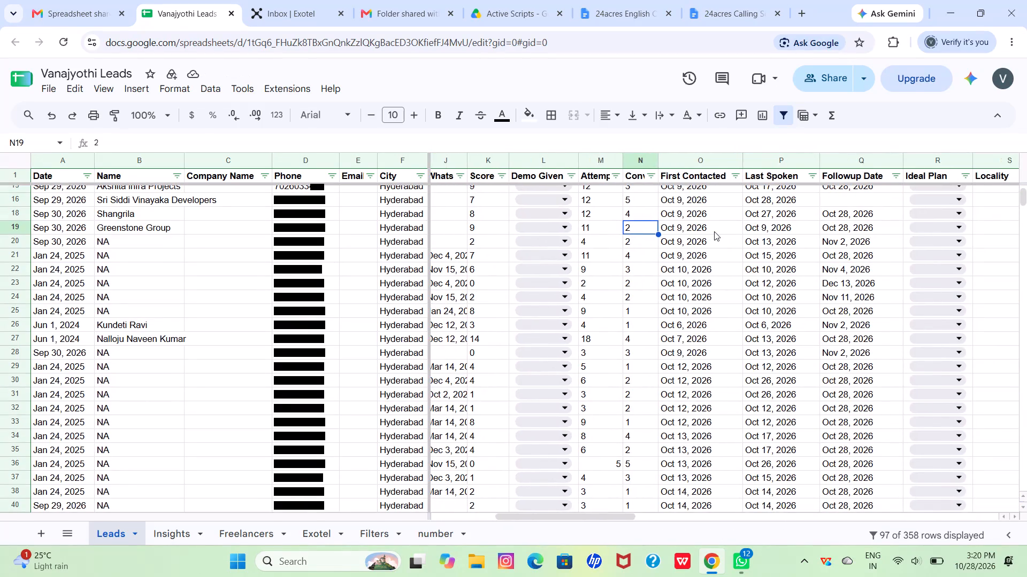
pyautogui.scroll(-1, 714, 231)
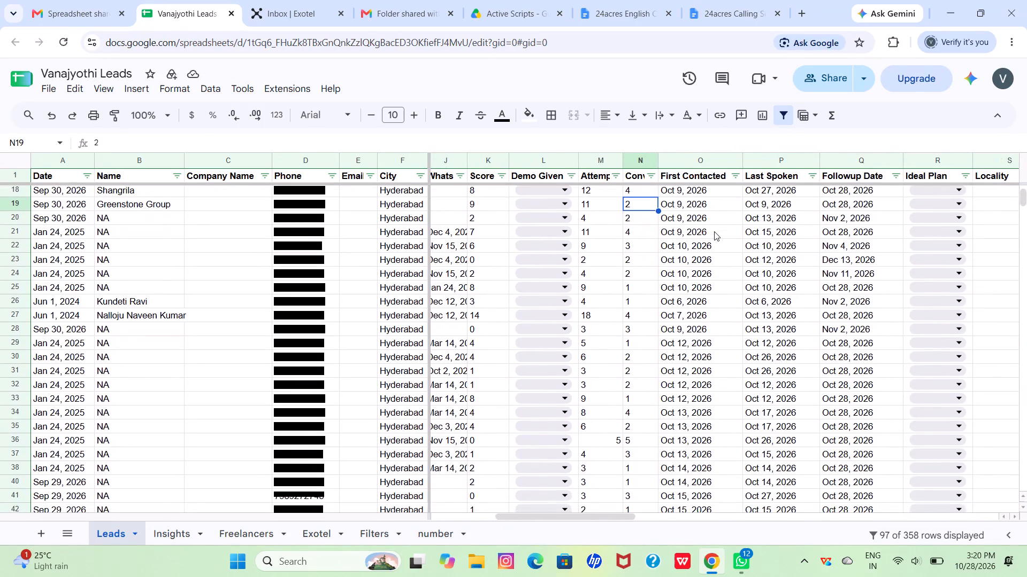
pyautogui.hscroll(-3, 693, 231)
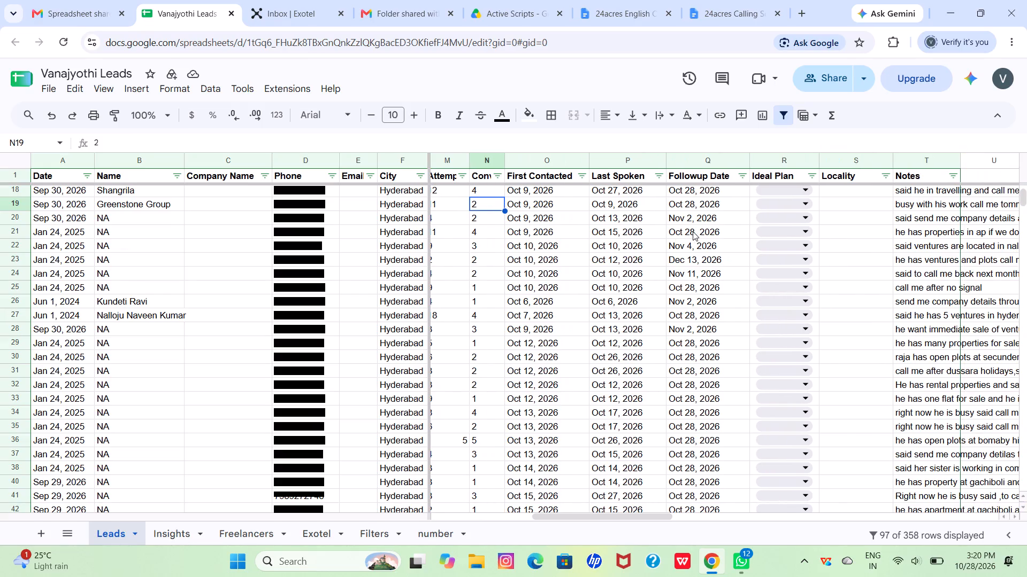
pyautogui.scroll(-1, 693, 231)
pyautogui.hscroll(-2, 693, 231)
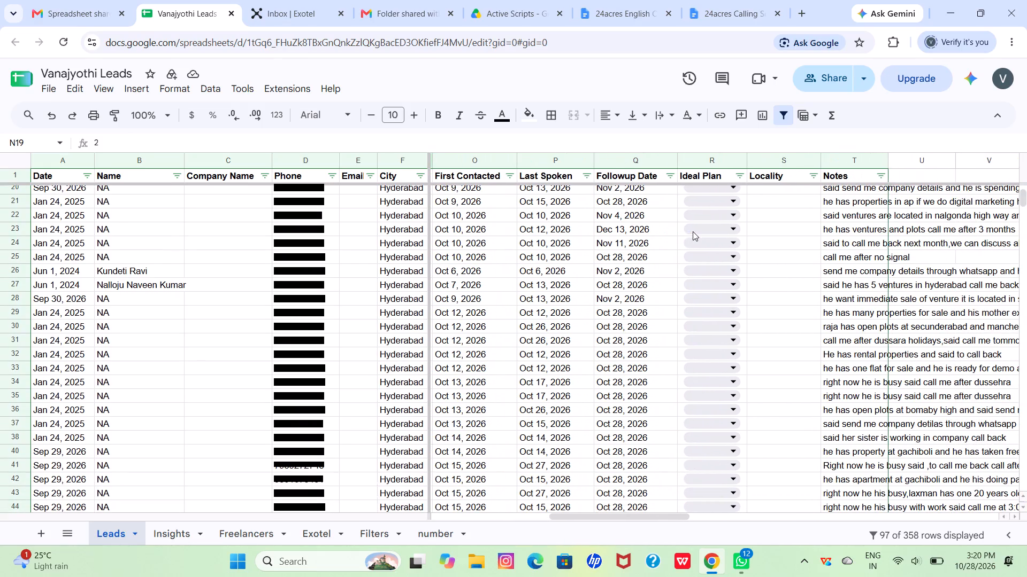
pyautogui.hscroll(-2, 688, 231)
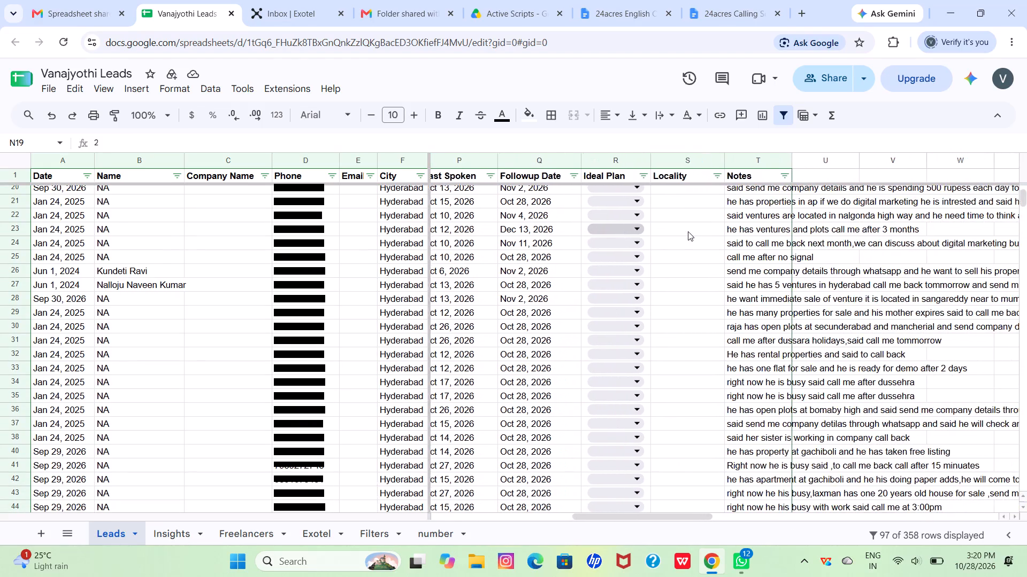
pyautogui.hscroll(2, 688, 231)
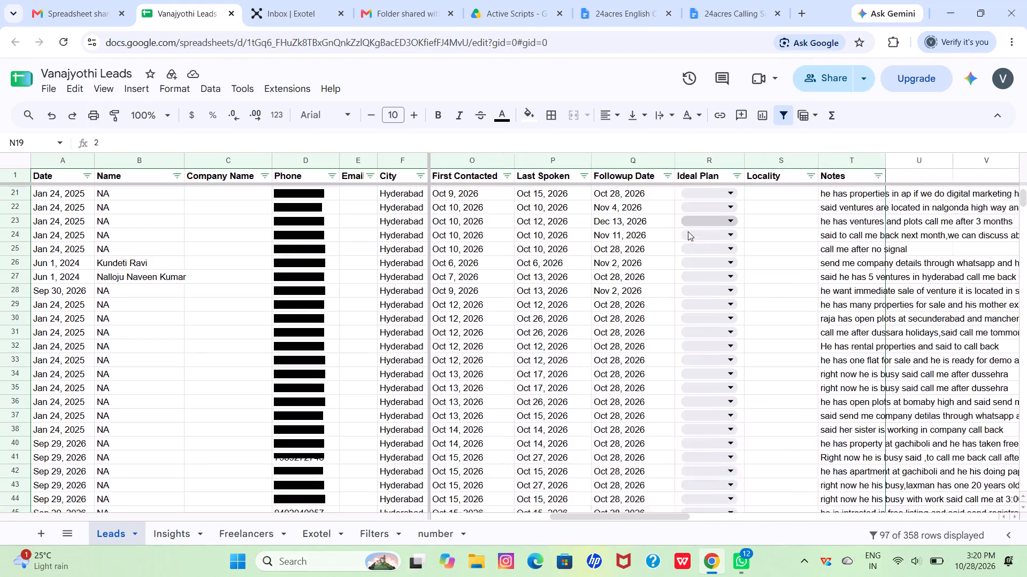
pyautogui.hscroll(2, 688, 231)
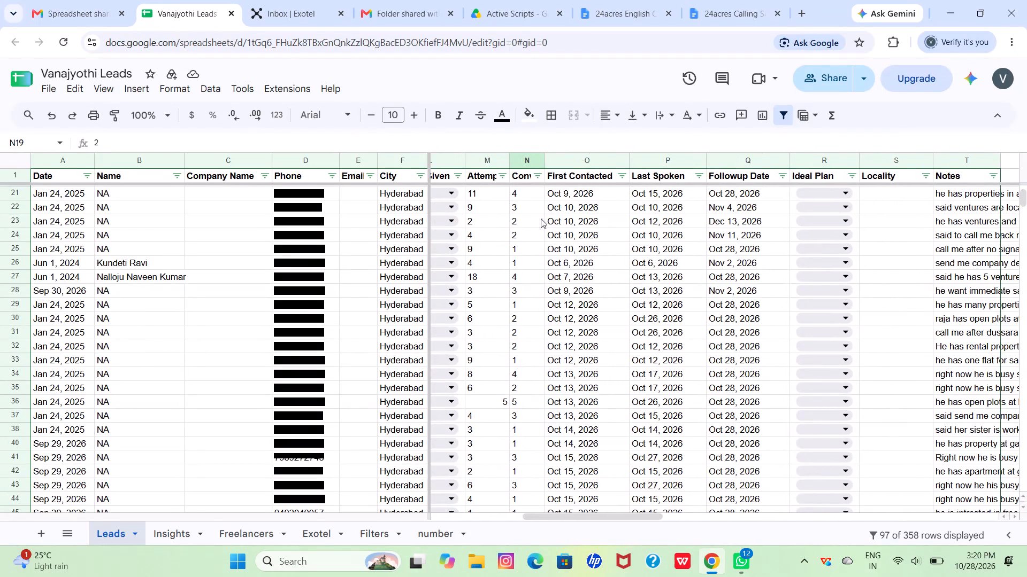
# Select the phone number of the lead in row 21 and check that lead's follow-up date and notes.
pyautogui.click(318, 194)
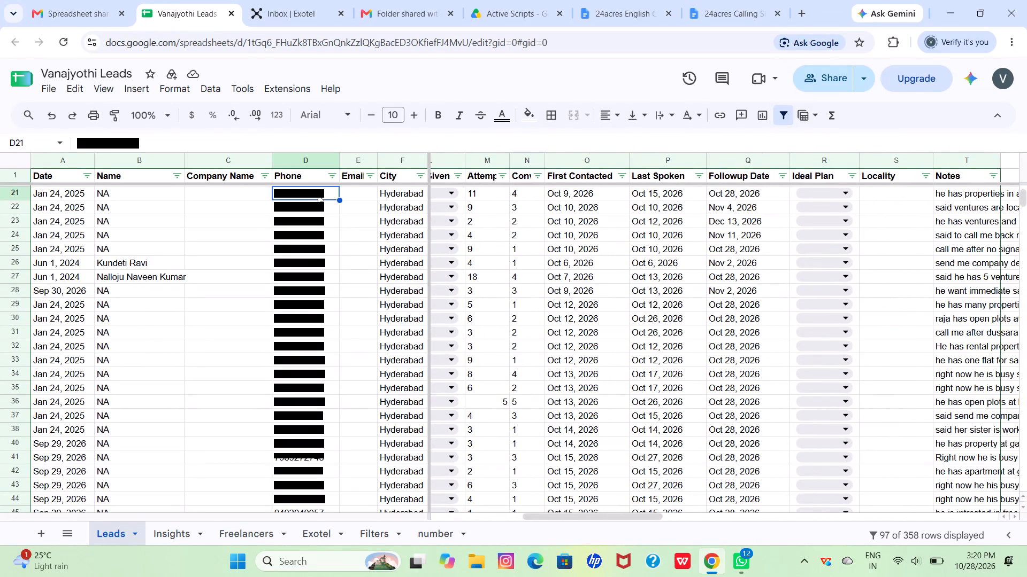
pyautogui.hscroll(-5, 318, 194)
pyautogui.scroll(2, 318, 194)
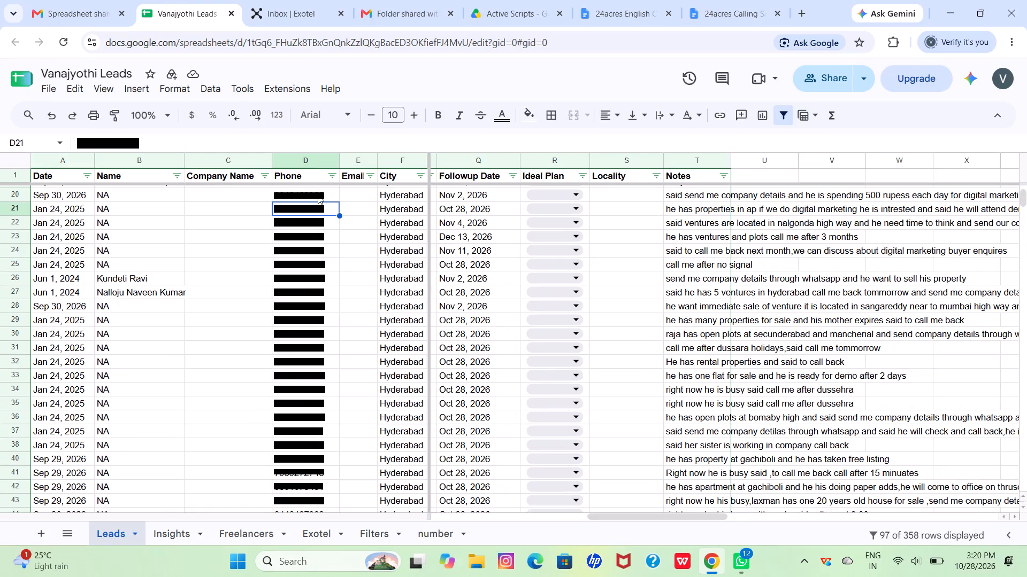
pyautogui.scroll(1, 318, 194)
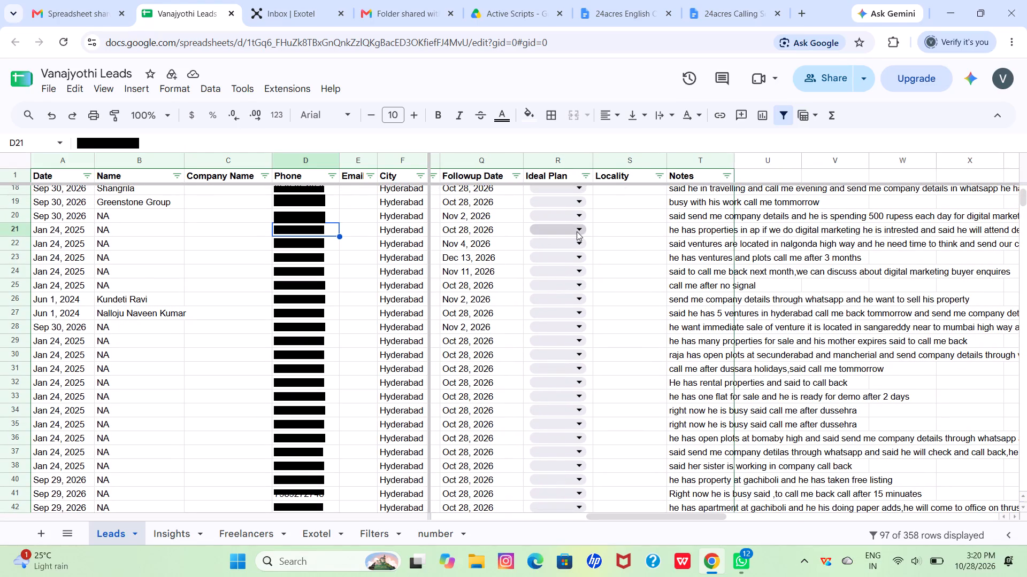
pyautogui.hscroll(2, 500, 232)
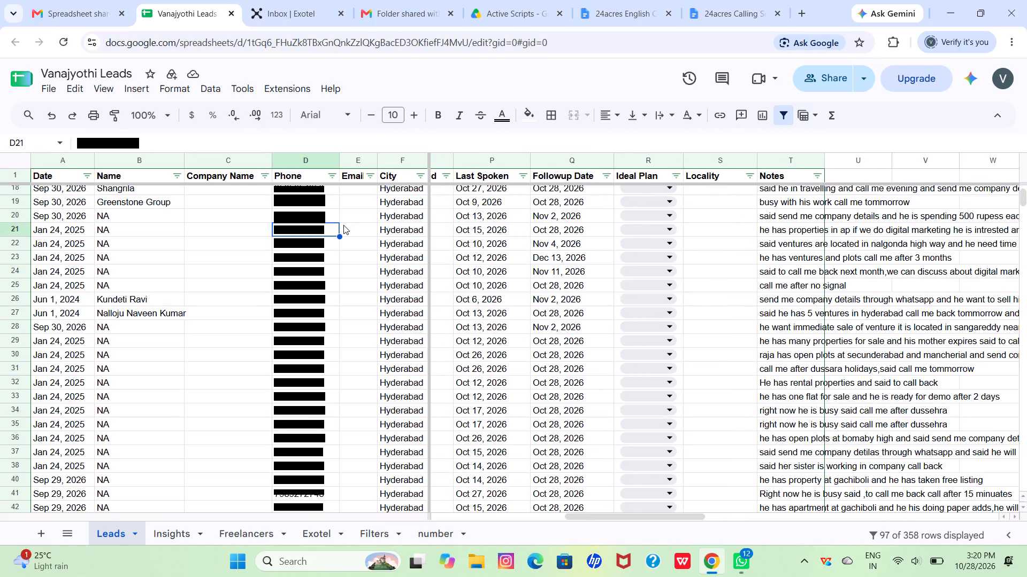
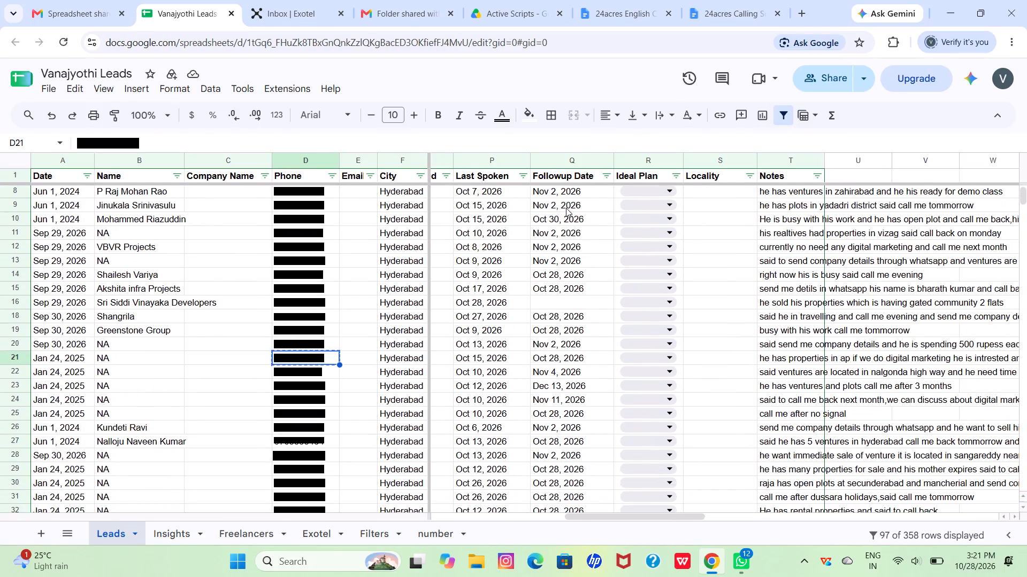
# Set the follow-up dates of the leads in rows 14 and 15 to Nov 2, 2026.
pyautogui.hscroll(1, 566, 208)
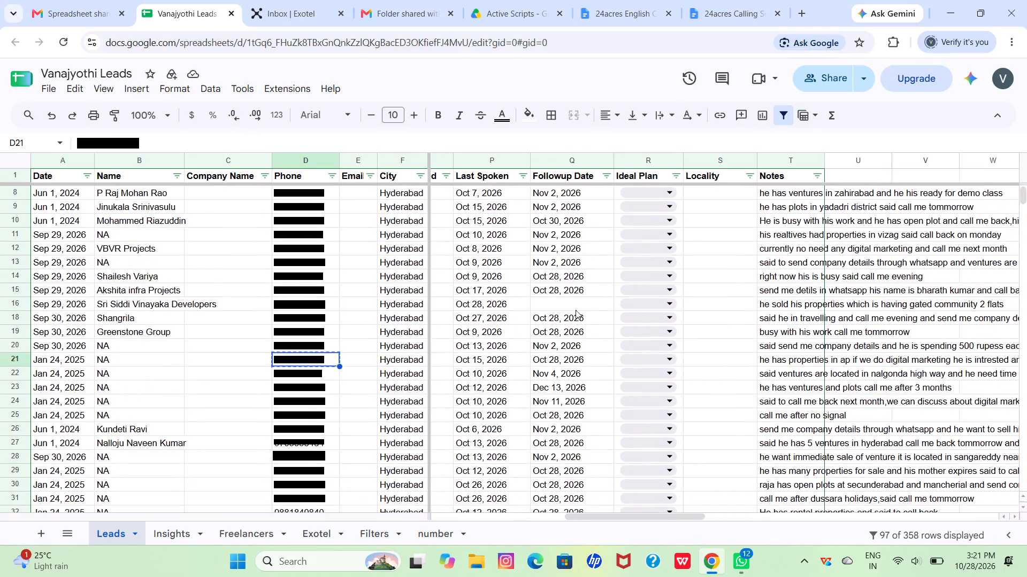
pyautogui.doubleClick(580, 278)
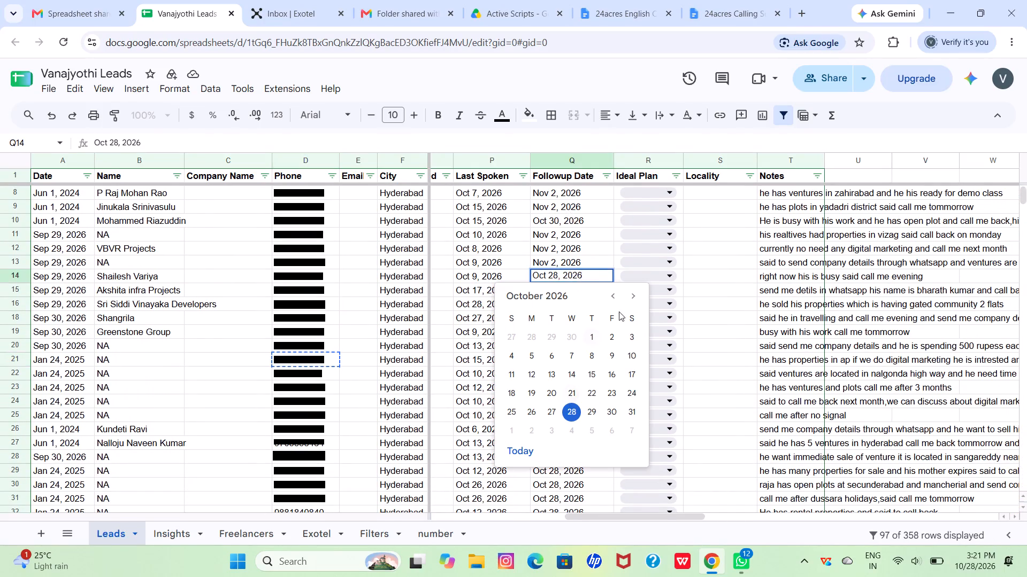
pyautogui.click(536, 432)
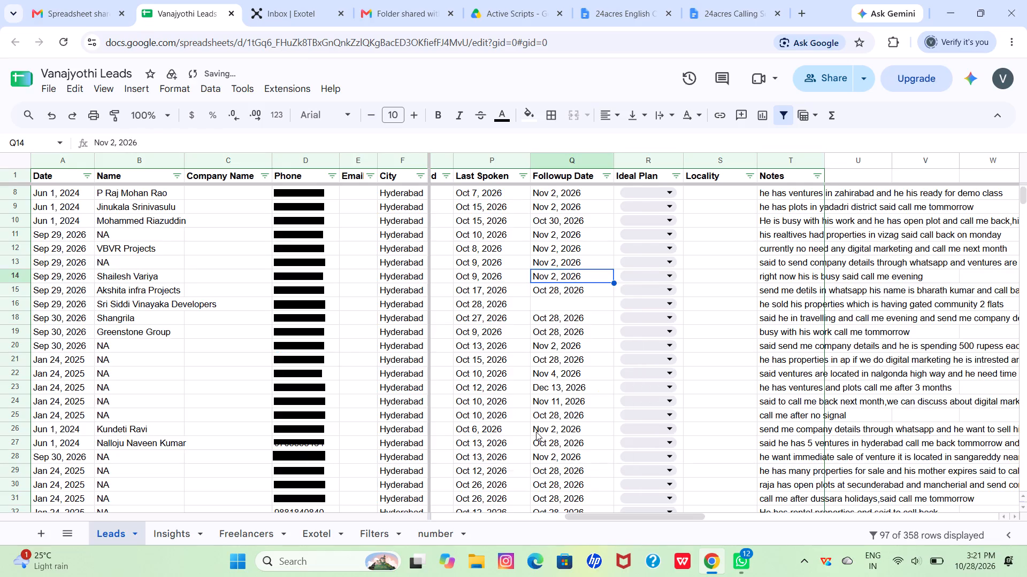
pyautogui.doubleClick(581, 292)
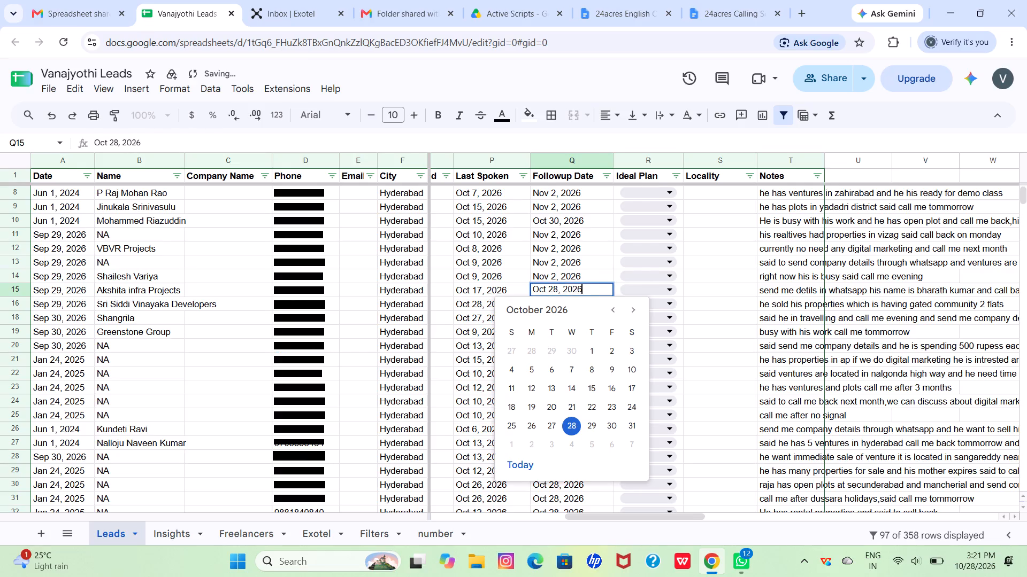
pyautogui.click(535, 441)
# Set the follow-up dates of the Shangrila and Greenstone Group leads in rows 18 and 19 to Nov 2, 2026.
pyautogui.hscroll(1, 535, 441)
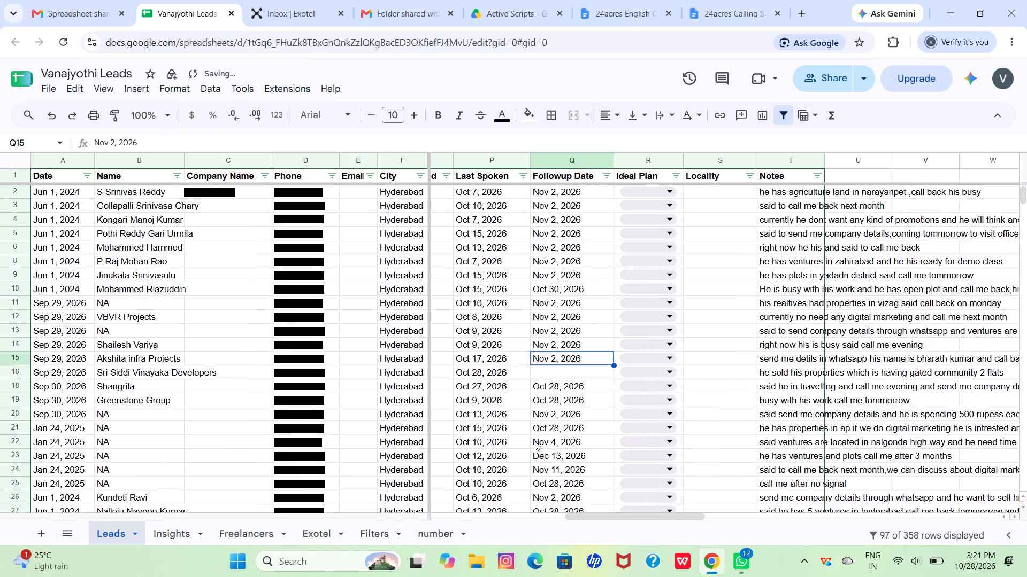
pyautogui.hscroll(2, 535, 441)
pyautogui.doubleClick(572, 247)
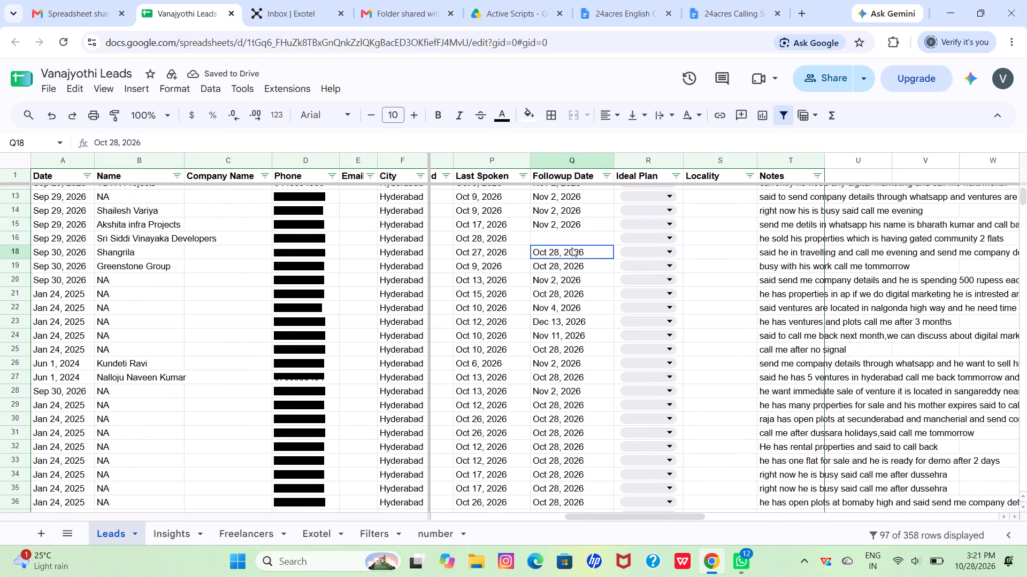
pyautogui.click(532, 401)
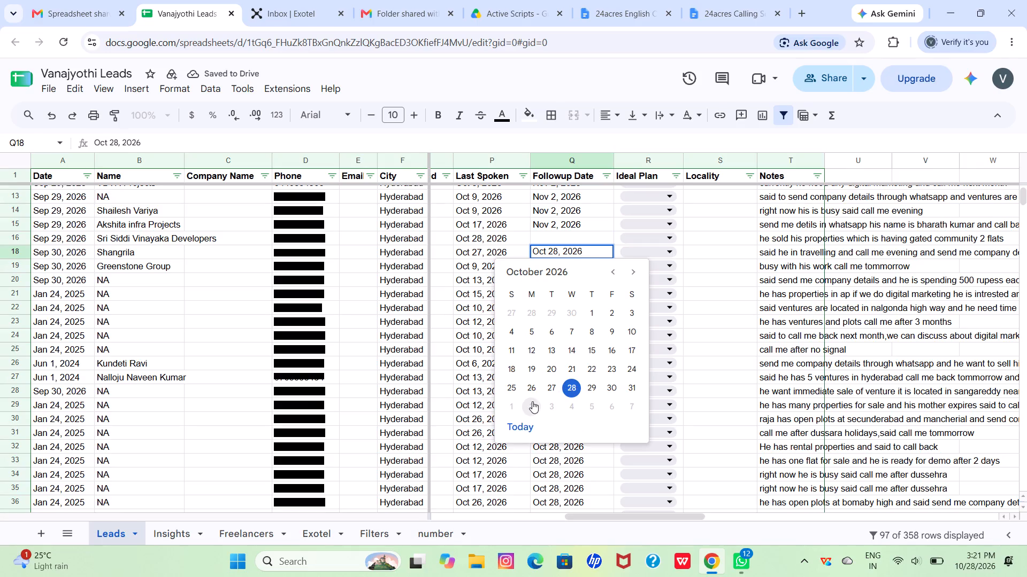
pyautogui.scroll(-1, 532, 401)
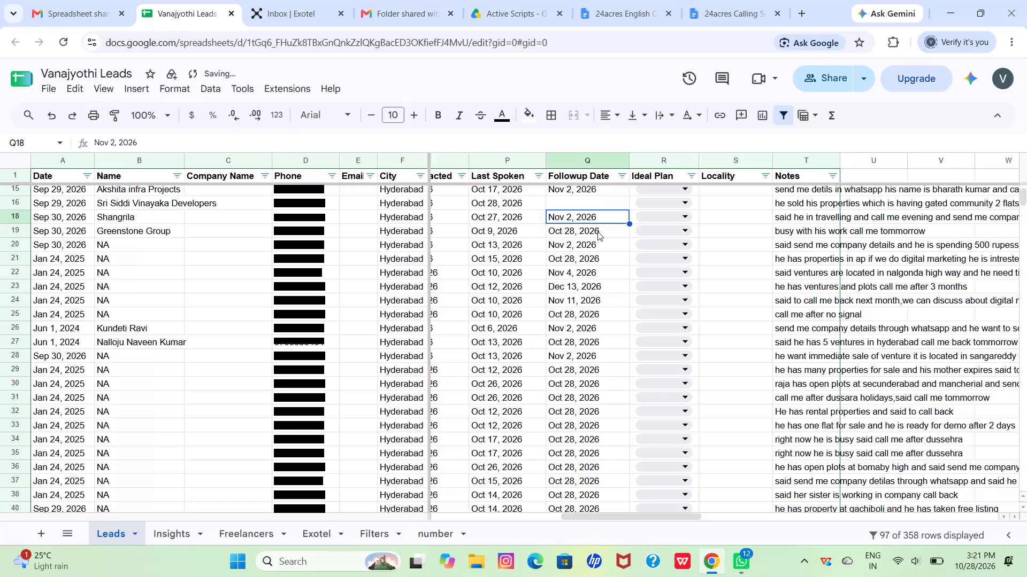
pyautogui.doubleClick(597, 231)
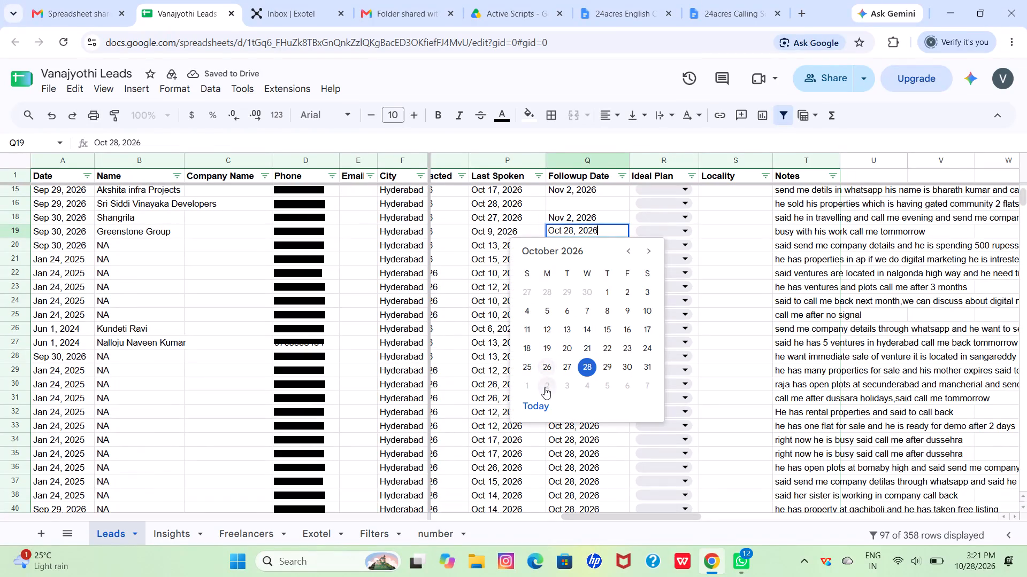
pyautogui.click(545, 387)
# Set the follow-up date of the lead in row 21 to Nov 2, 2026.
pyautogui.scroll(-1, 545, 387)
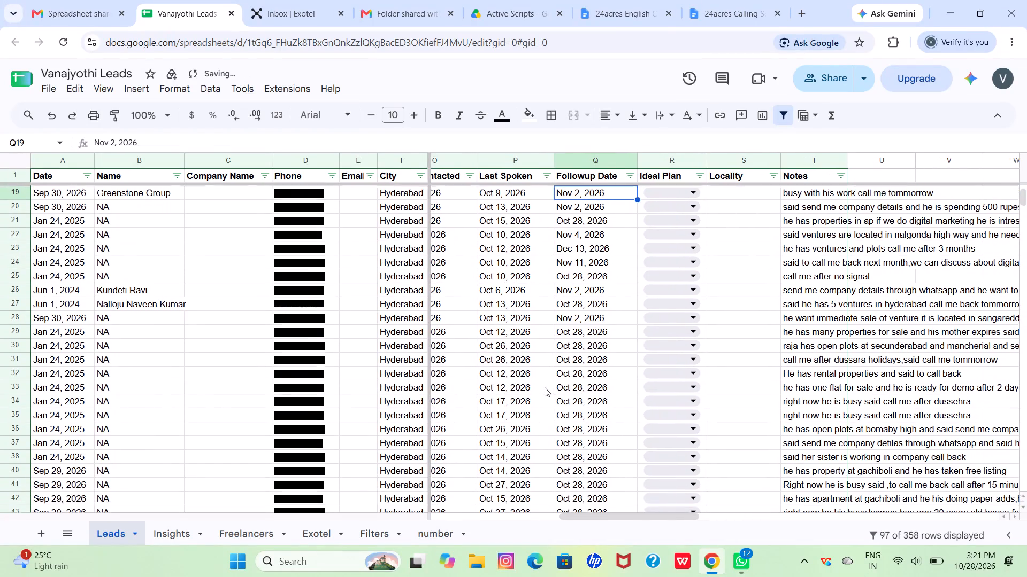
pyautogui.hscroll(-1, 545, 387)
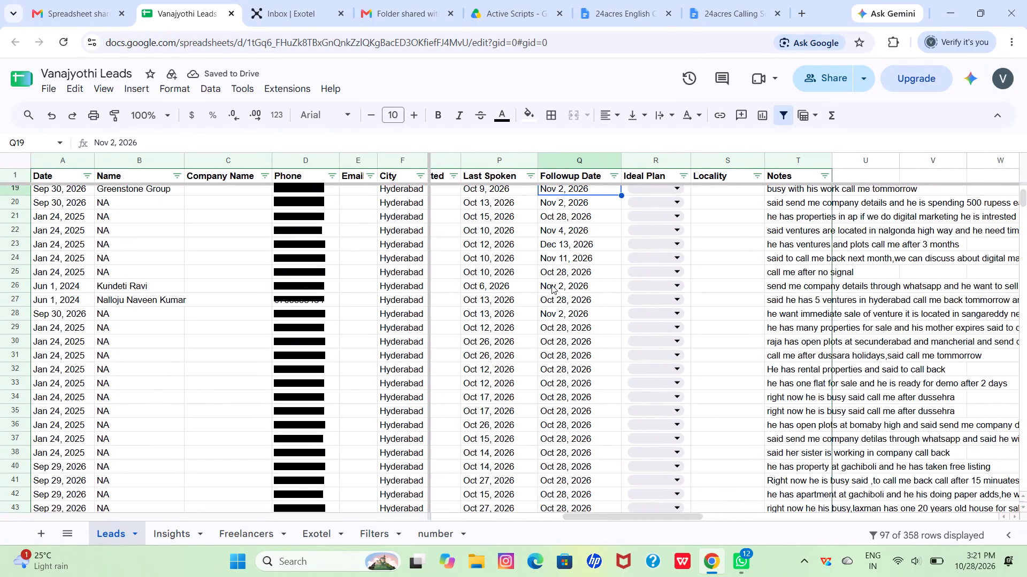
pyautogui.doubleClick(583, 215)
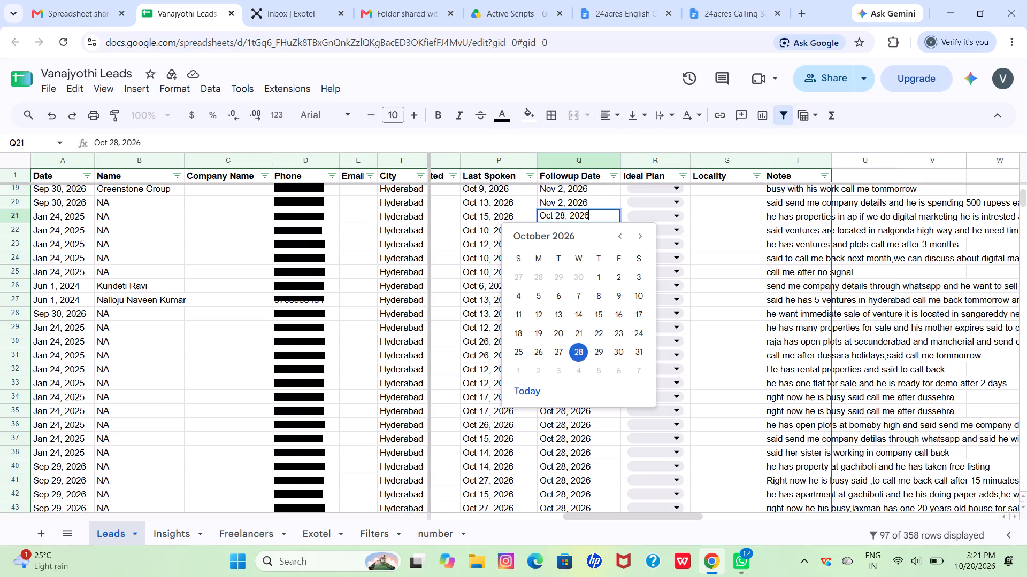
pyautogui.click(540, 373)
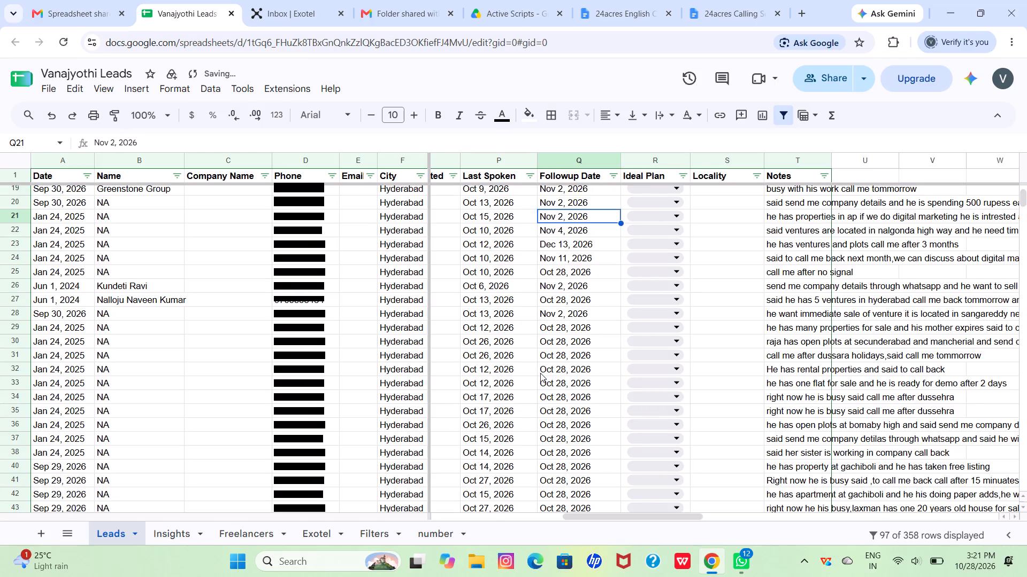
# Find the next lead due for follow-up on Oct 28, 2026, in row 25 and select its phone number.
pyautogui.scroll(-3, 540, 373)
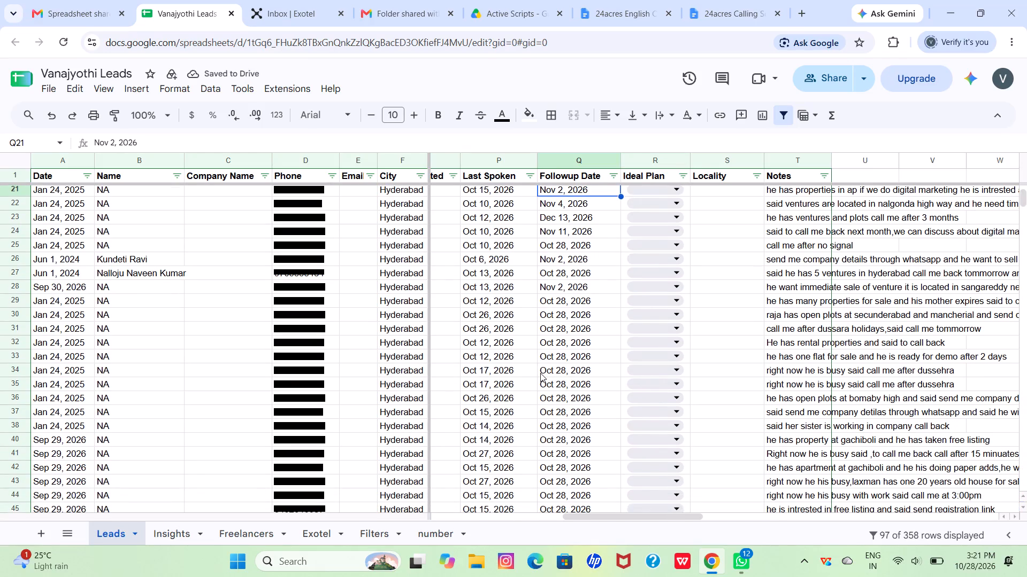
pyautogui.scroll(-1, 540, 373)
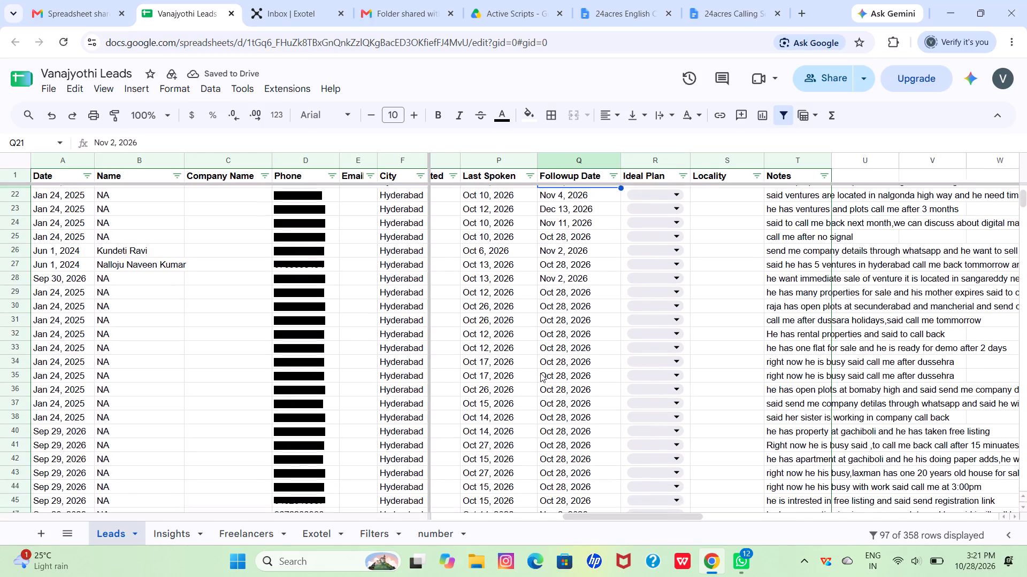
pyautogui.scroll(-1, 540, 373)
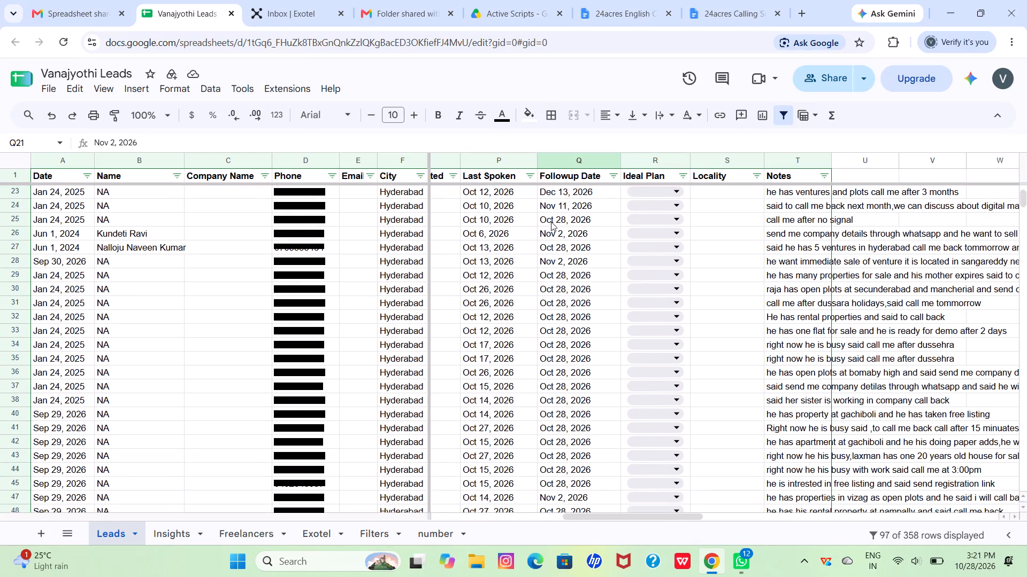
pyautogui.click(326, 219)
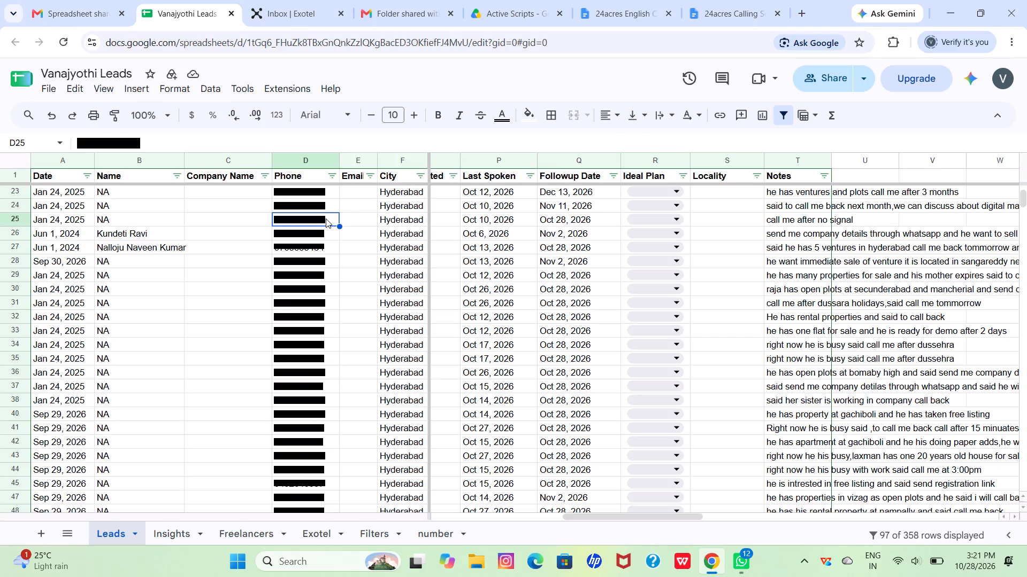
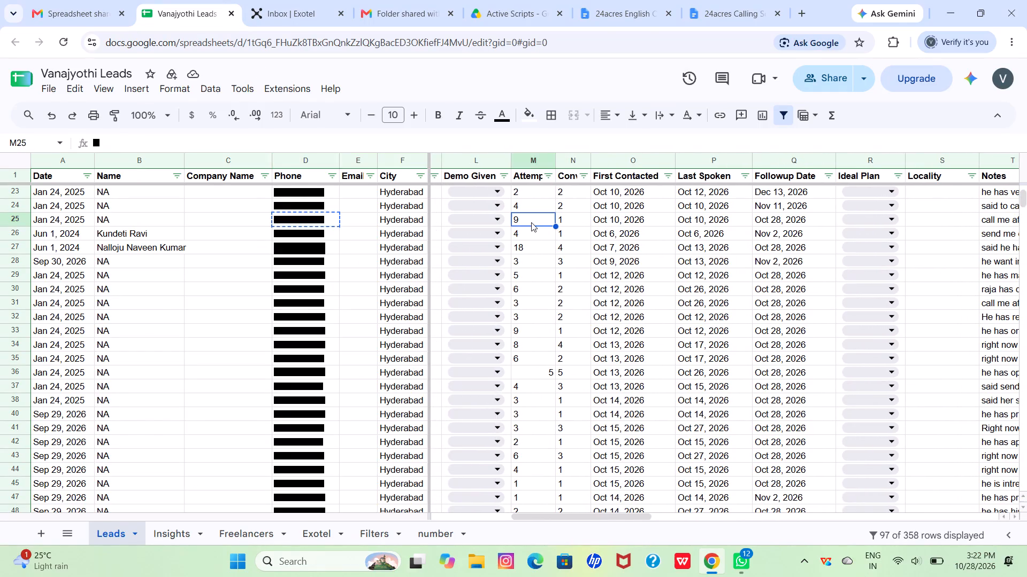
# Set the call attempts of the lead in row 25 to 10.
pyautogui.press('1')
pyautogui.press('0')
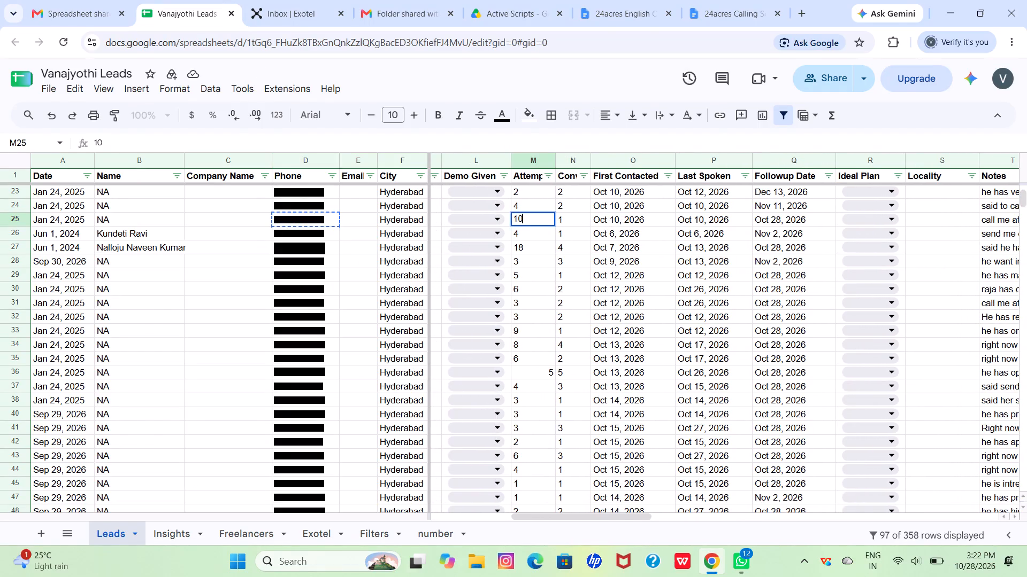
pyautogui.click(567, 225)
# Set the follow-up date of the lead in row 25 to Nov 2, 2026.
pyautogui.hscroll(-5, 567, 225)
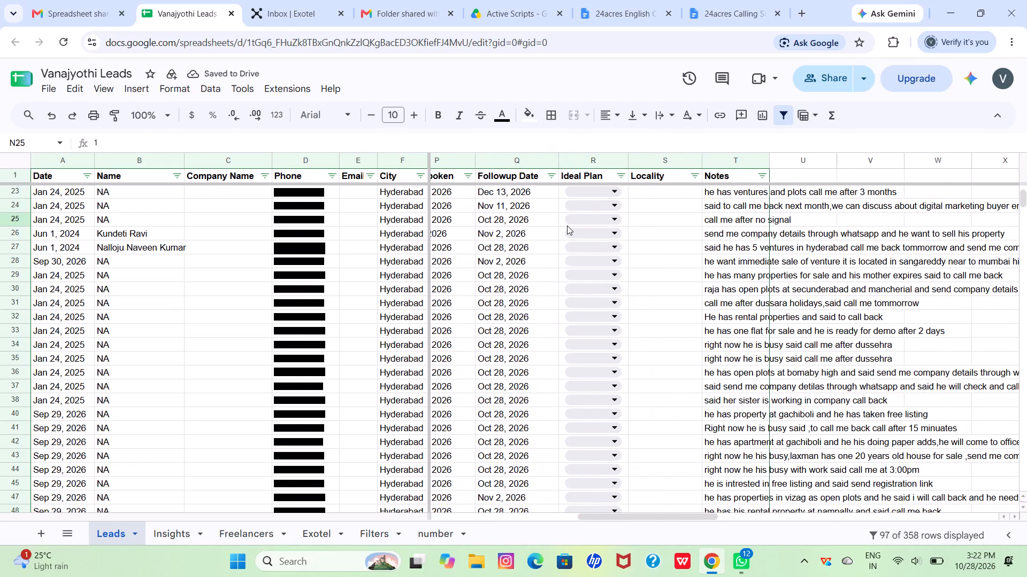
pyautogui.doubleClick(505, 221)
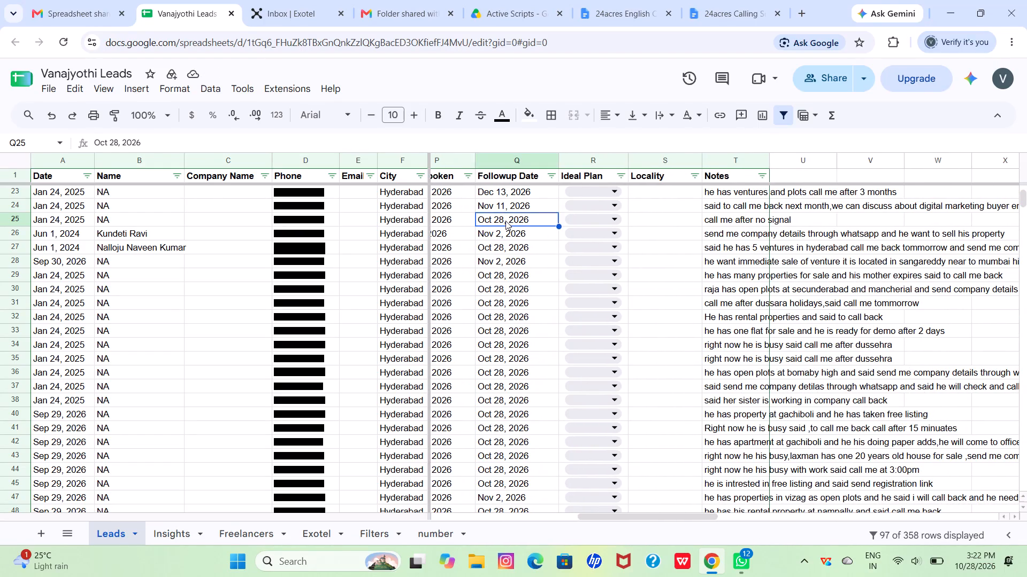
pyautogui.click(475, 372)
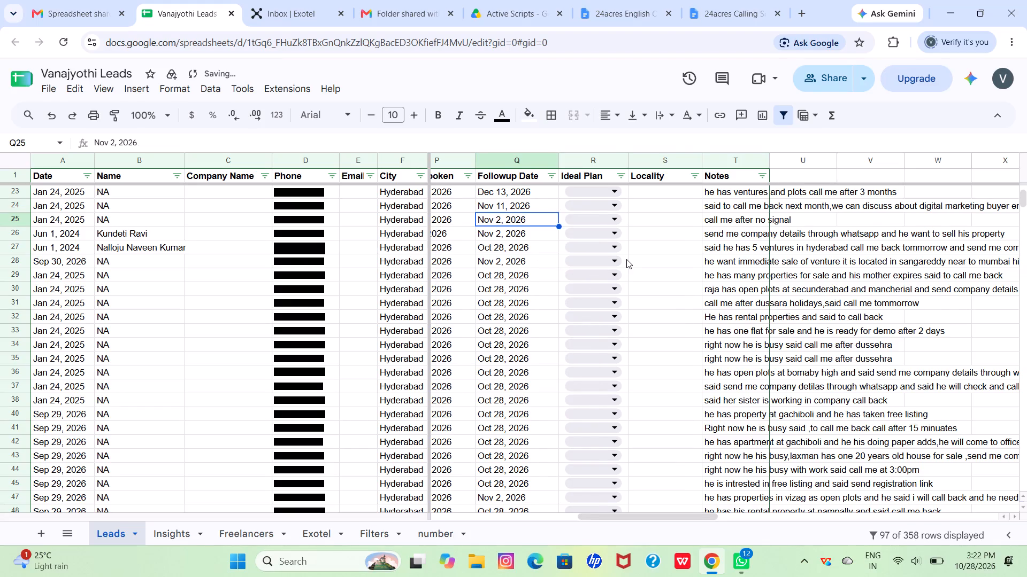
# Find the next lead due for follow-up on Oct 28, 2026, in row 27 and select its phone number.
pyautogui.hscroll(-1, 626, 259)
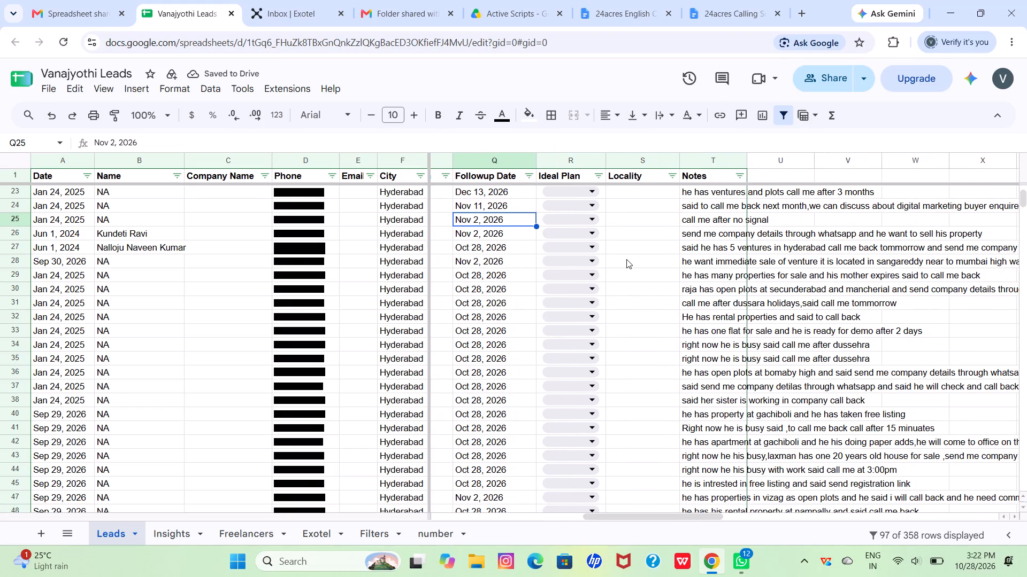
pyautogui.hscroll(-2, 626, 259)
pyautogui.hscroll(4, 626, 259)
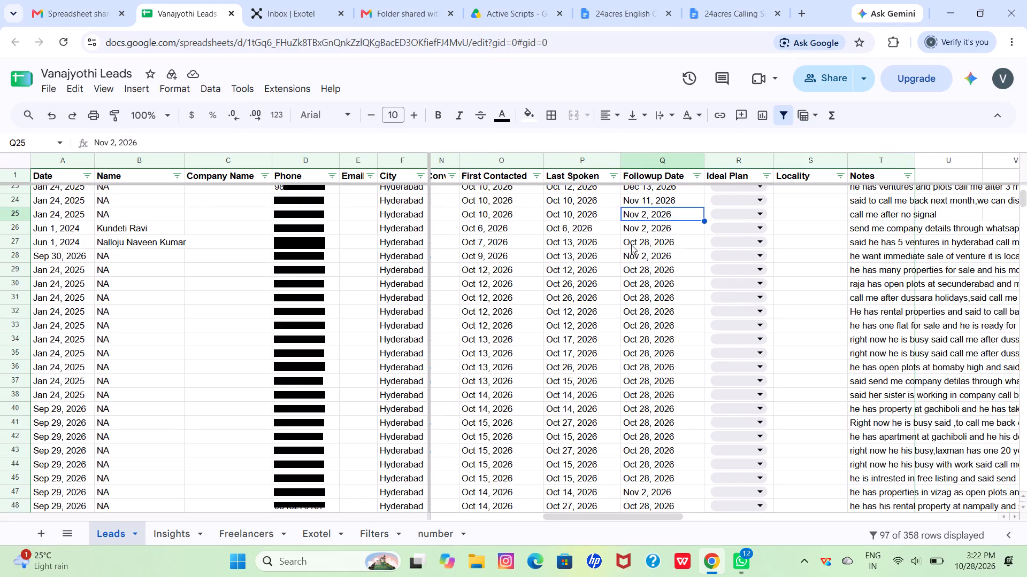
pyautogui.click(318, 238)
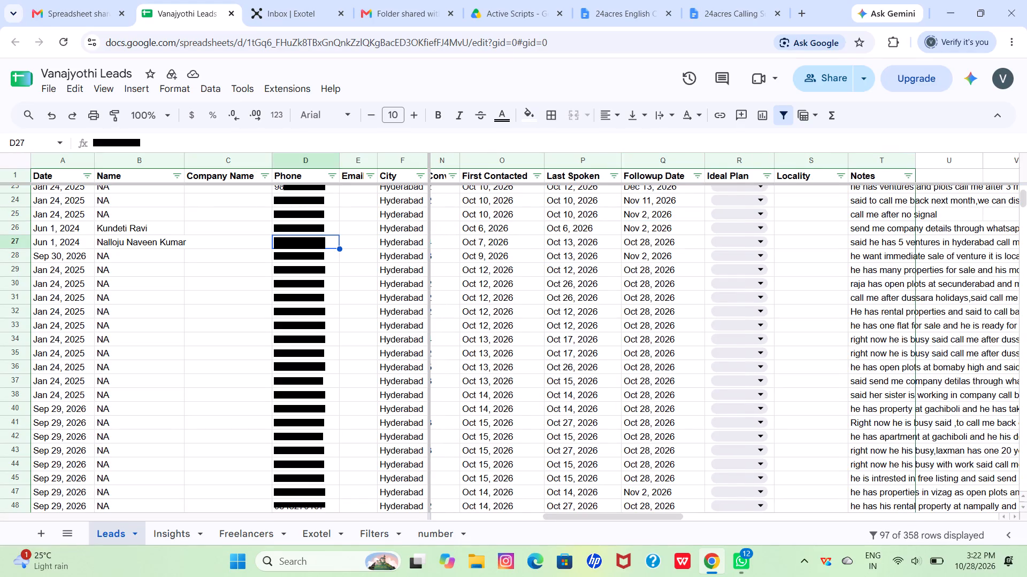
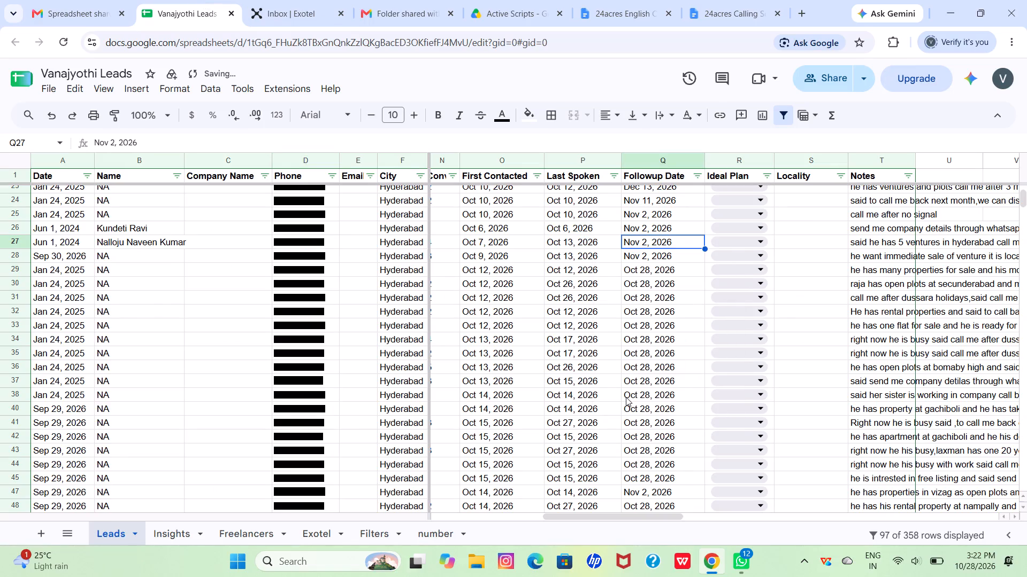
# Read the notes and follow-up dates of the leads from row 27 onward.
pyautogui.click(789, 245)
pyautogui.scroll(-1, 789, 245)
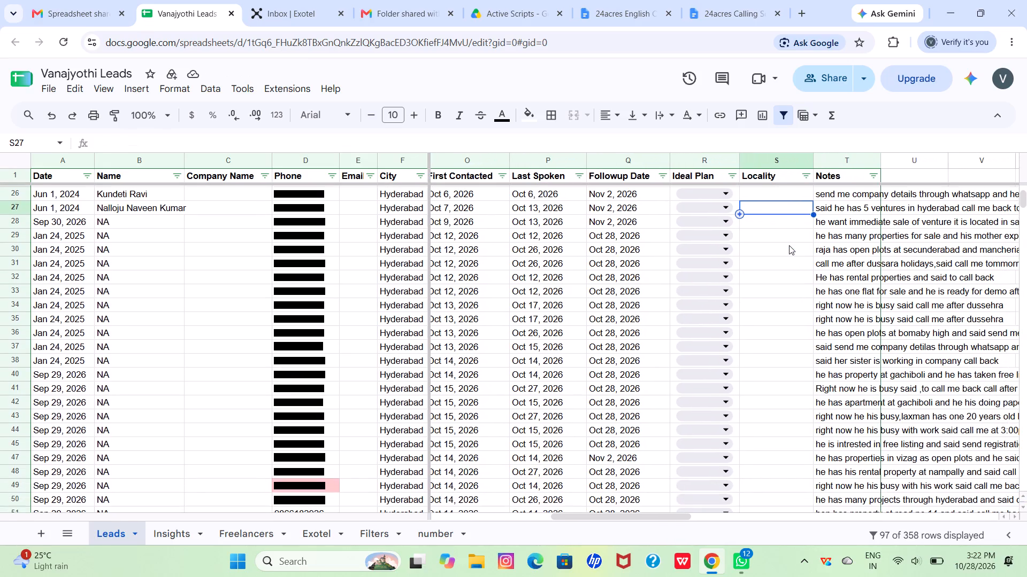
pyautogui.hscroll(-2, 789, 245)
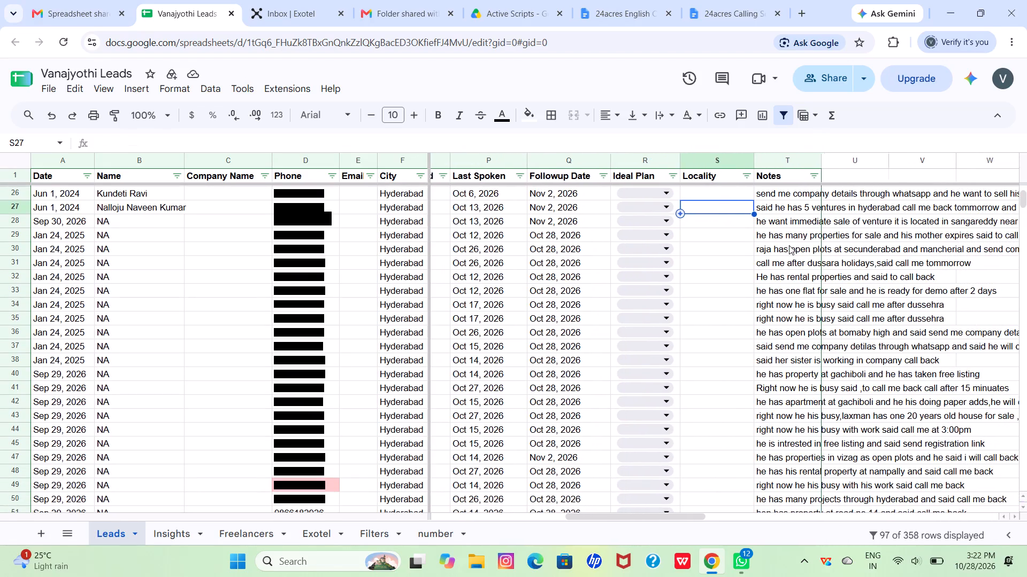
pyautogui.hscroll(-2, 789, 245)
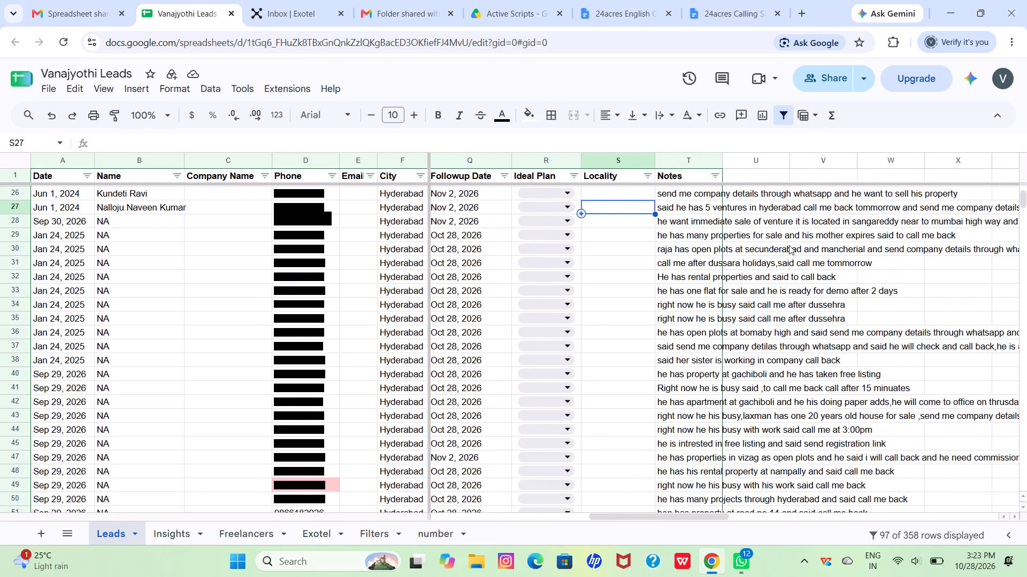
pyautogui.hscroll(-2, 789, 245)
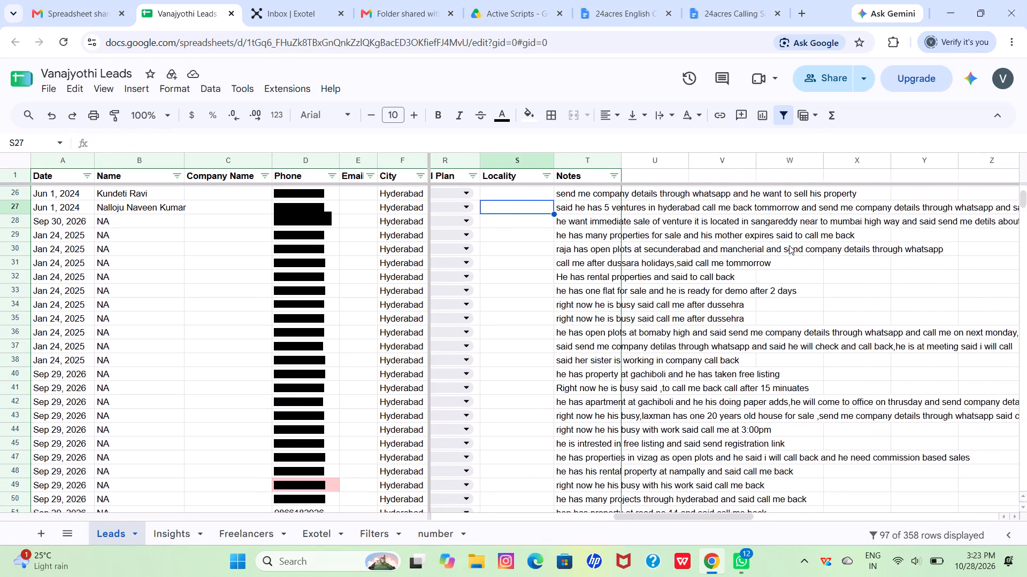
pyautogui.hscroll(-4, 789, 245)
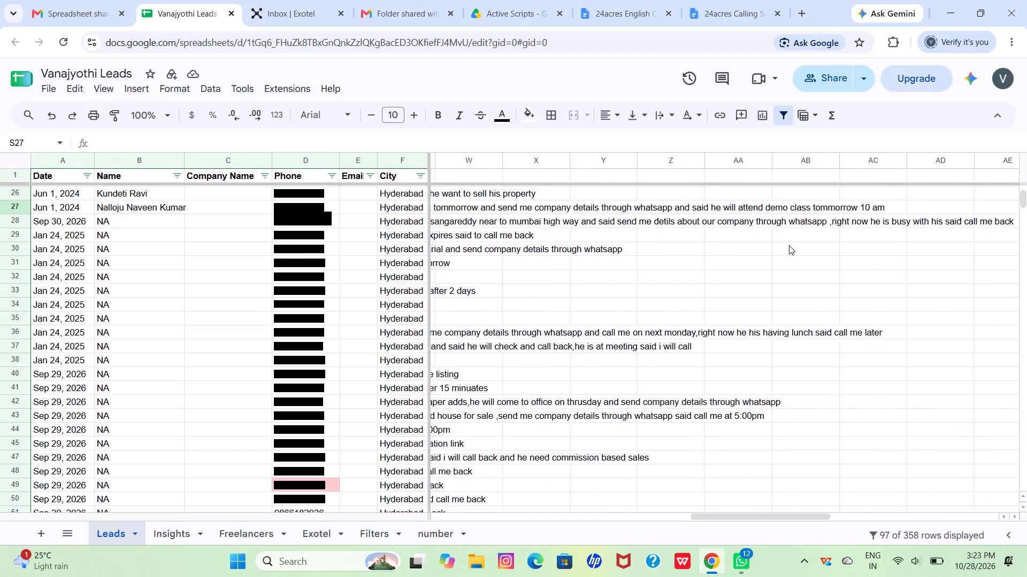
pyautogui.hscroll(2, 789, 245)
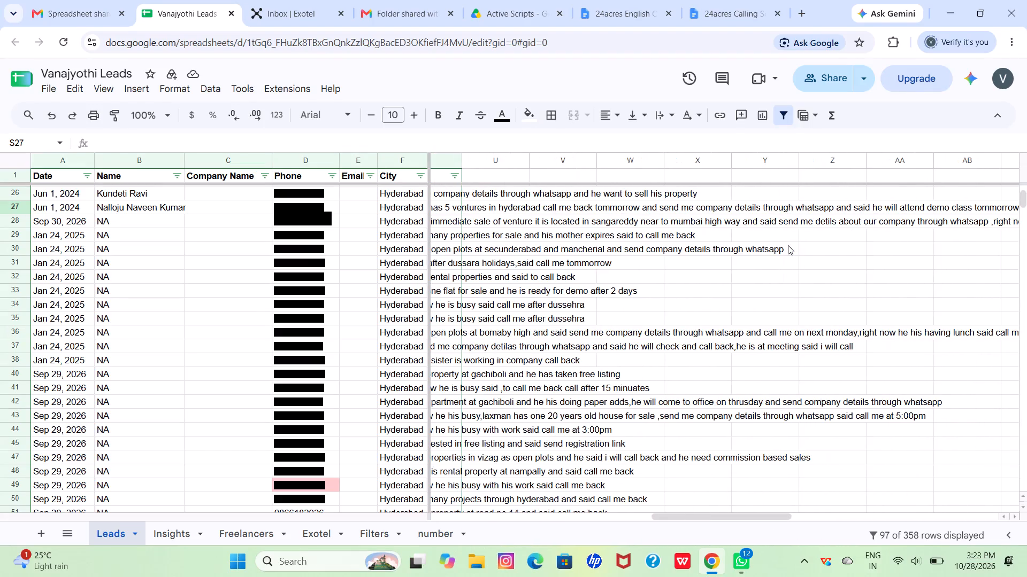
pyautogui.hscroll(3, 794, 245)
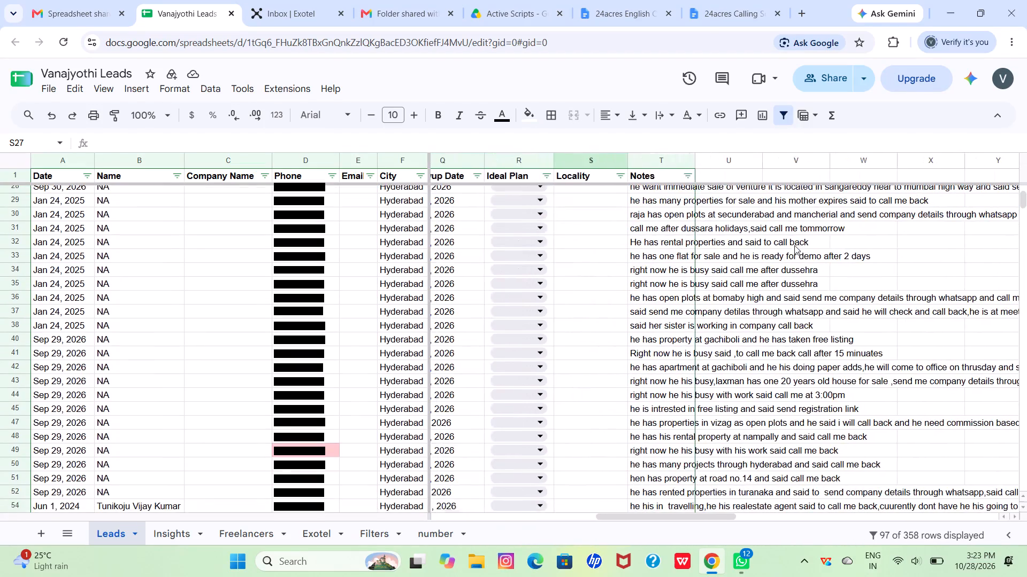
pyautogui.scroll(1, 794, 245)
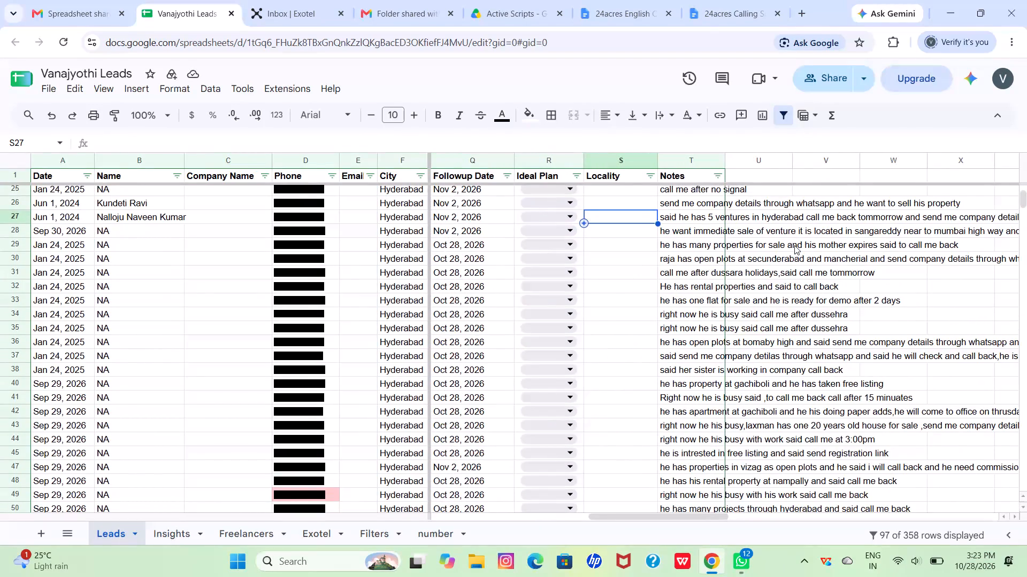
pyautogui.hscroll(1, 794, 245)
pyautogui.scroll(-1, 794, 245)
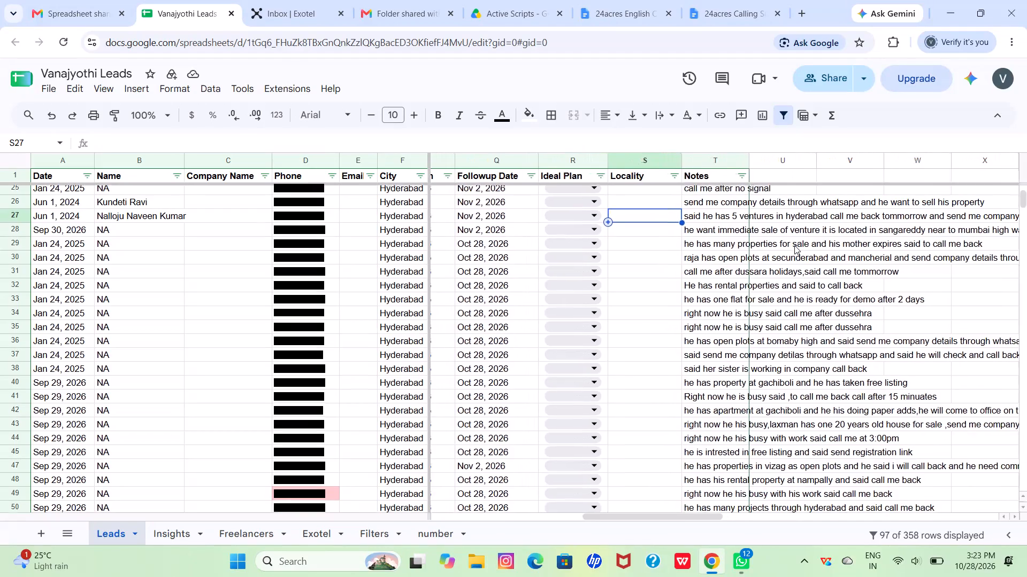
pyautogui.scroll(-1, 794, 245)
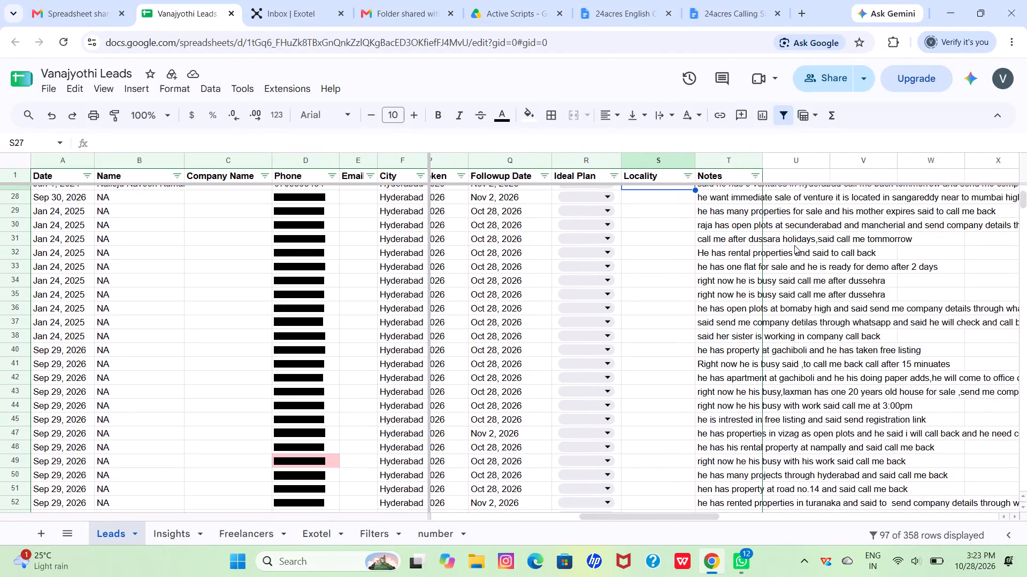
pyautogui.scroll(-1, 794, 245)
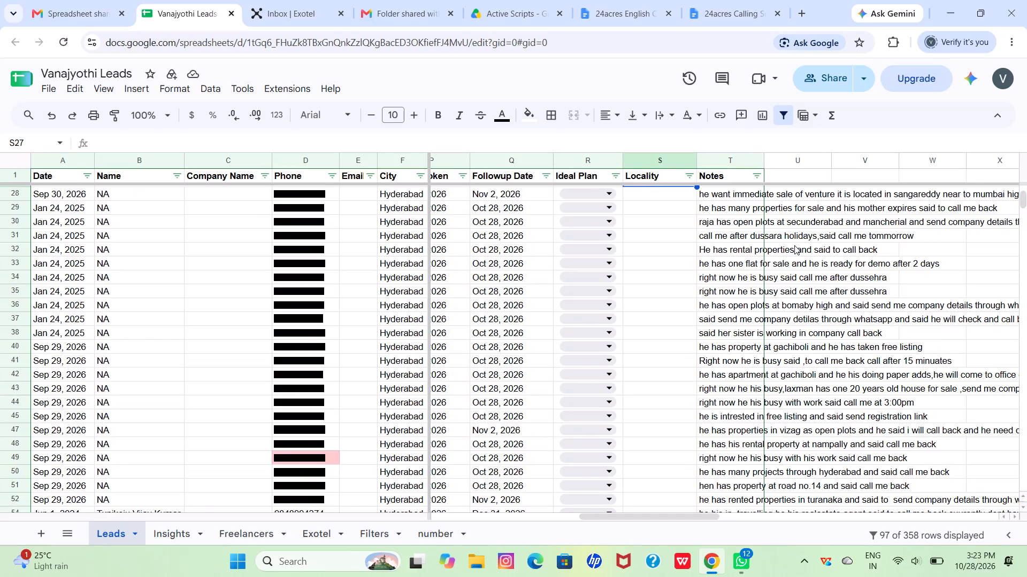
pyautogui.scroll(1, 794, 245)
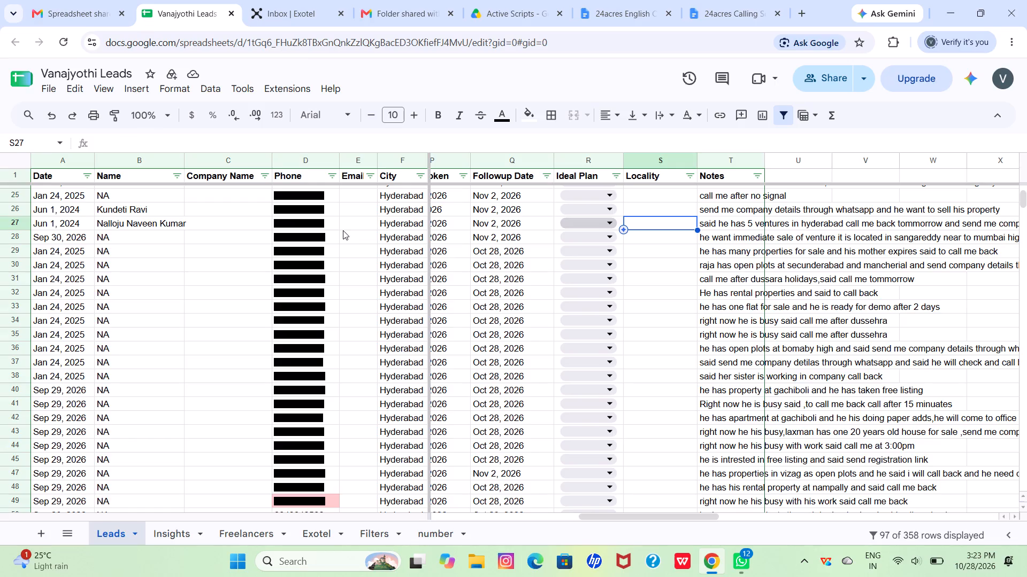
# Copy the phone number of the lead in row 27 for calling.
pyautogui.click(324, 229)
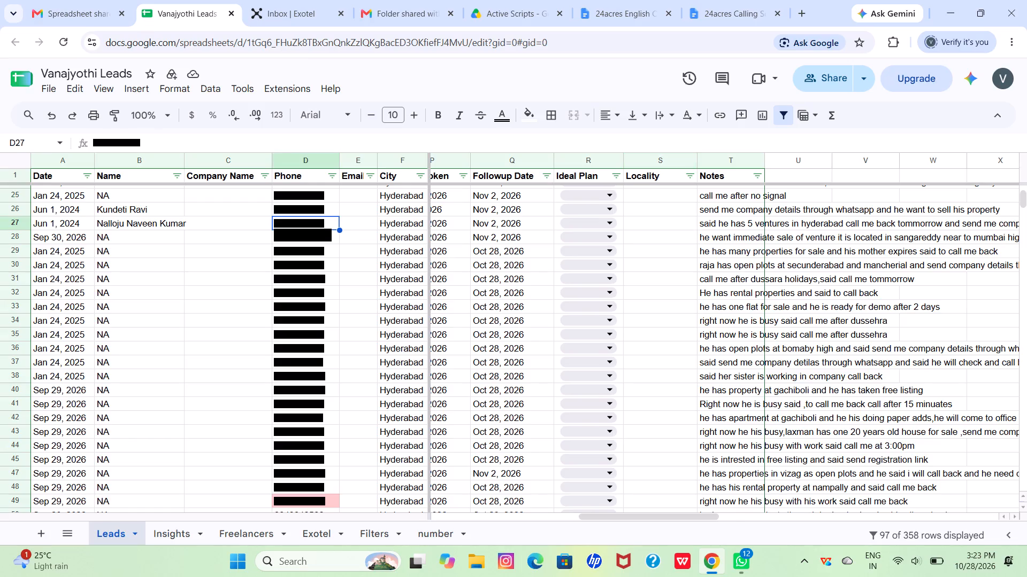
pyautogui.hotkey('ctrl', 'c')
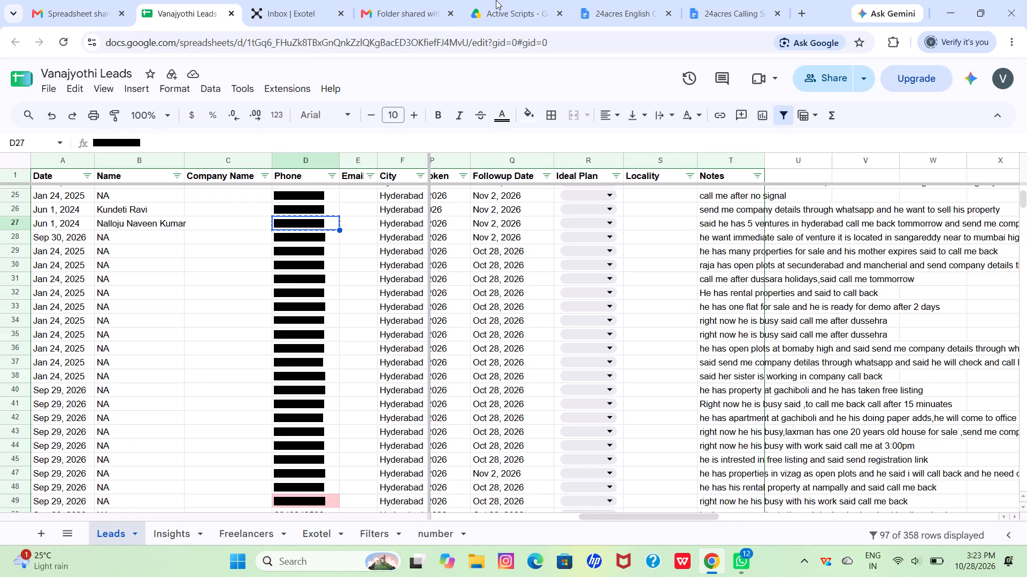
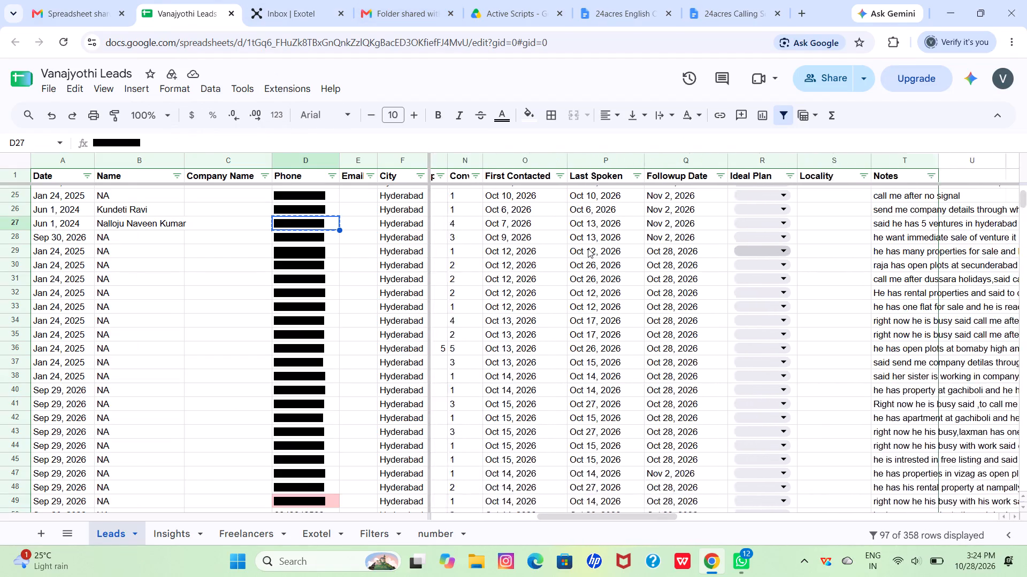
# Set the attempts count of the lead in row 27 to 19.
pyautogui.hscroll(2, 588, 248)
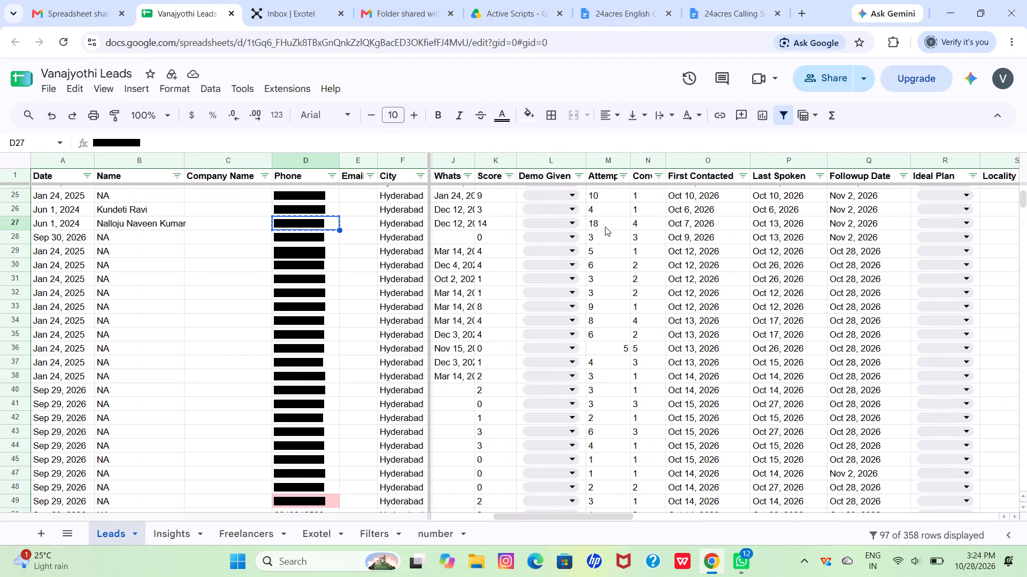
pyautogui.click(605, 227)
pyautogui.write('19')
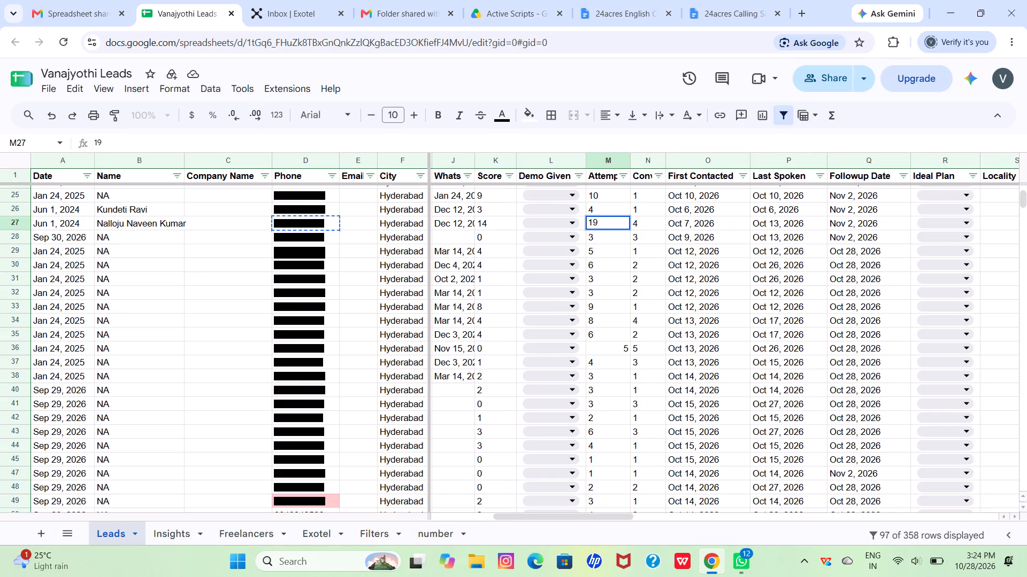
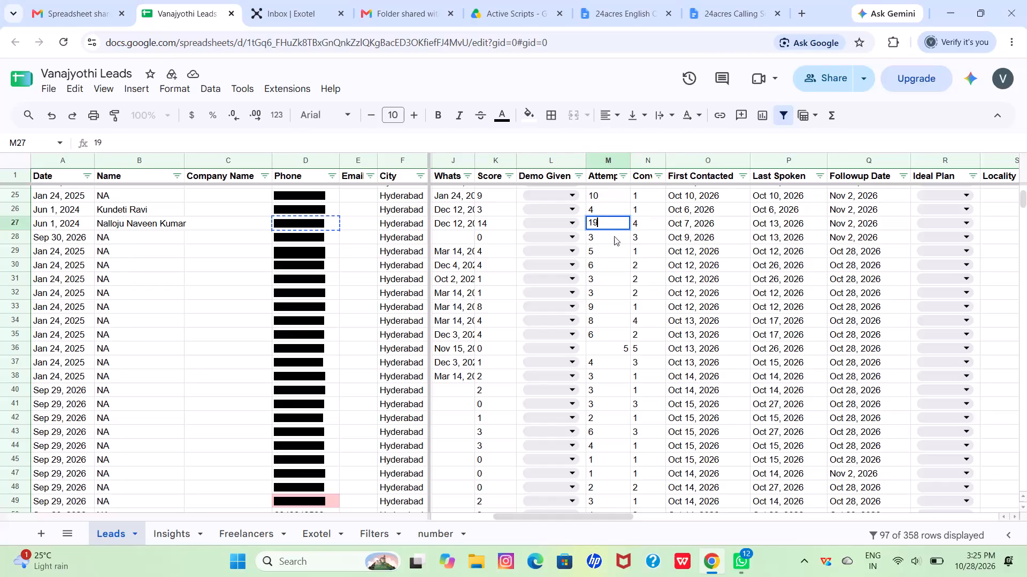
# Set the row 27 lead's Conv count to 5 and its Last Spoken date to Oct 28, 2026.
pyautogui.click(652, 222)
pyautogui.press('5')
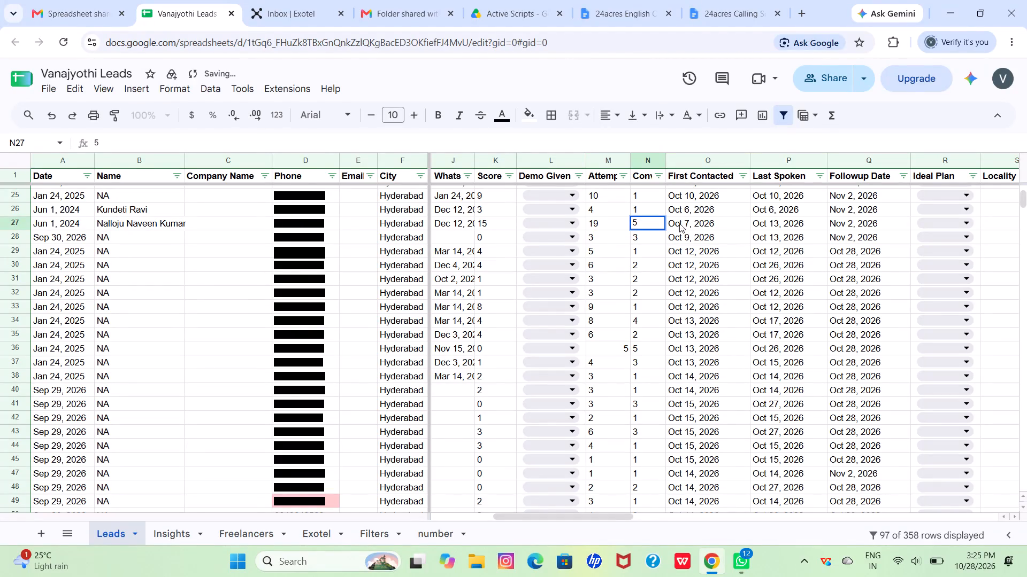
pyautogui.doubleClick(781, 228)
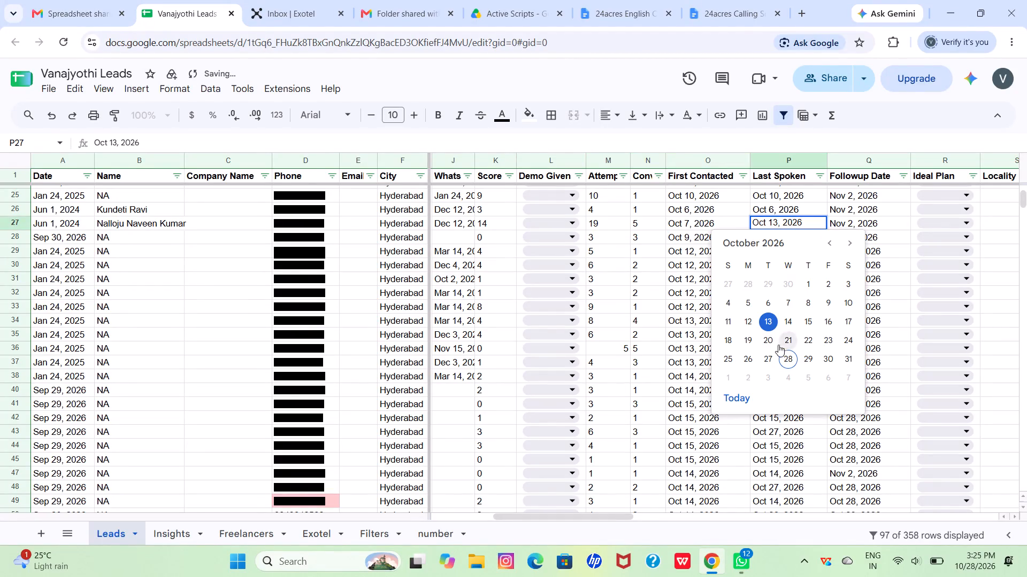
pyautogui.click(787, 357)
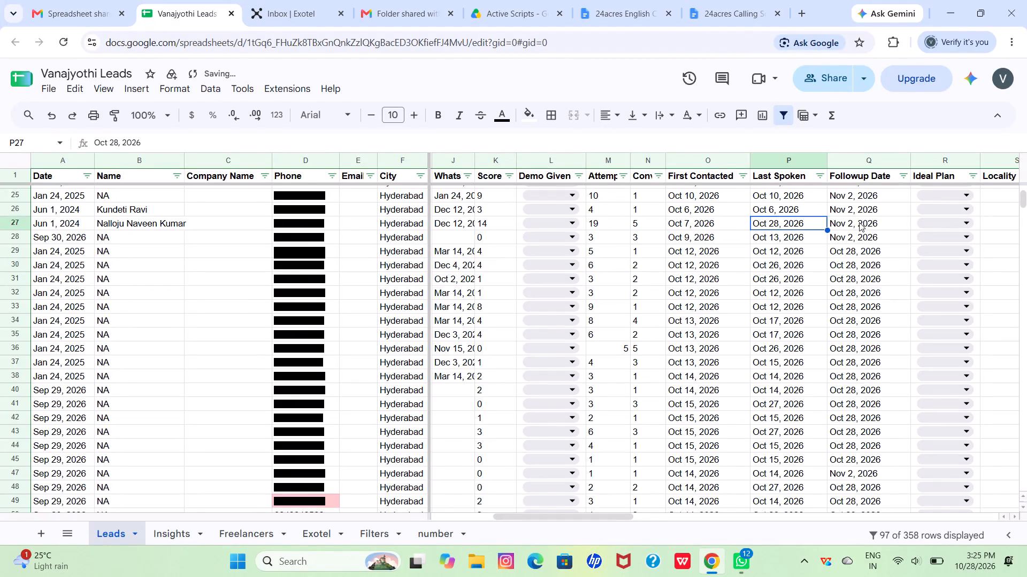
# Check the row 27 lead's follow-up date and read the follow-up dates and notes of the leads below it.
pyautogui.click(859, 222)
pyautogui.hscroll(-4, 859, 222)
pyautogui.scroll(-1, 859, 222)
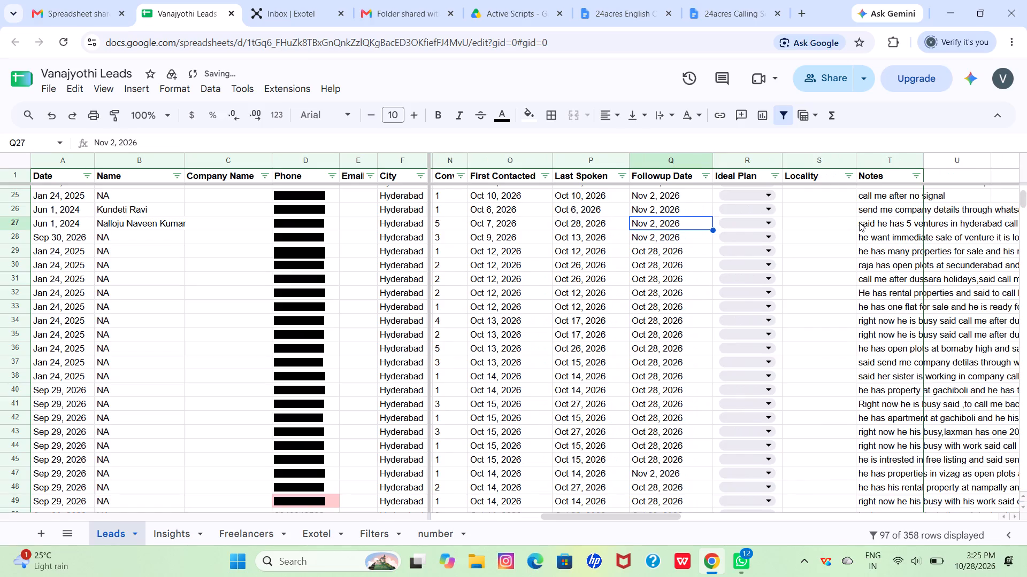
pyautogui.scroll(-1, 859, 222)
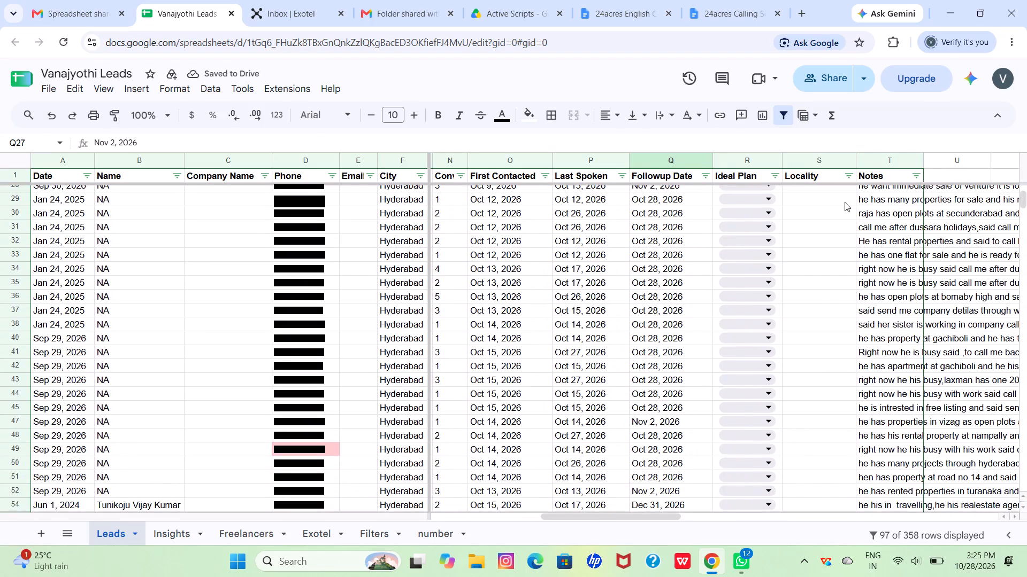
pyautogui.hscroll(-3, 845, 199)
pyautogui.hscroll(1, 845, 199)
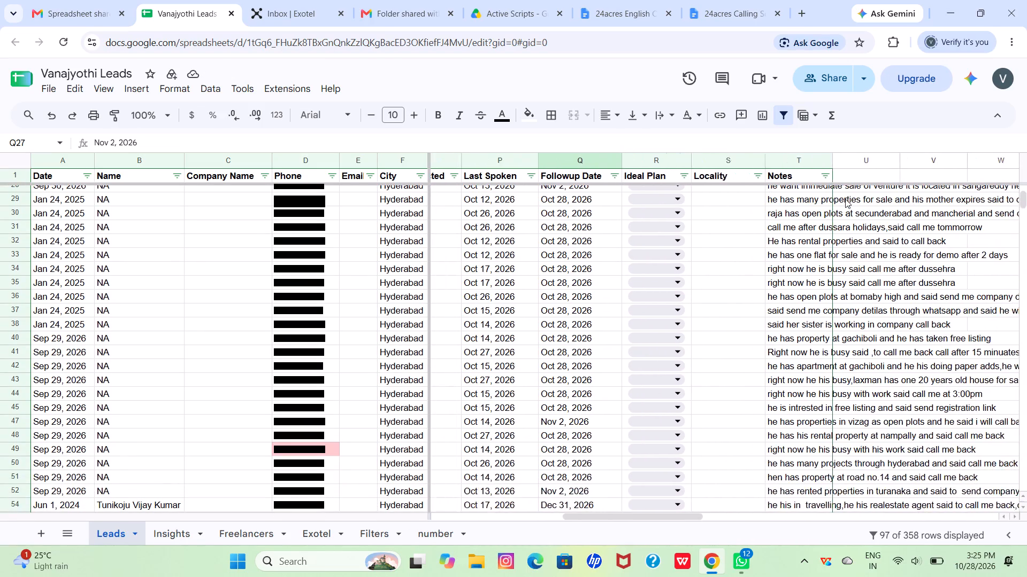
pyautogui.hscroll(3, 845, 199)
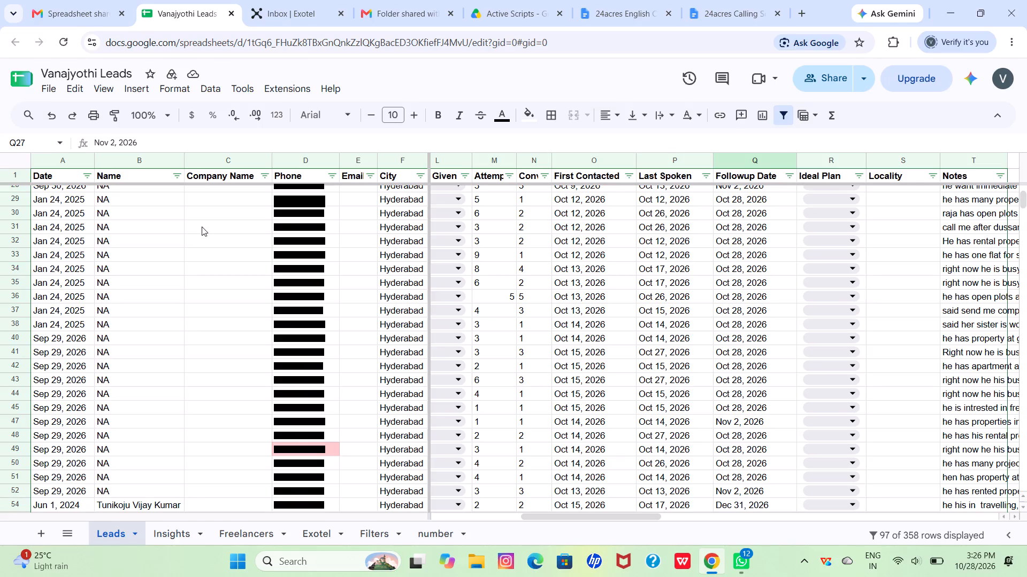
# Select the phone number of the lead in row 29.
pyautogui.click(320, 196)
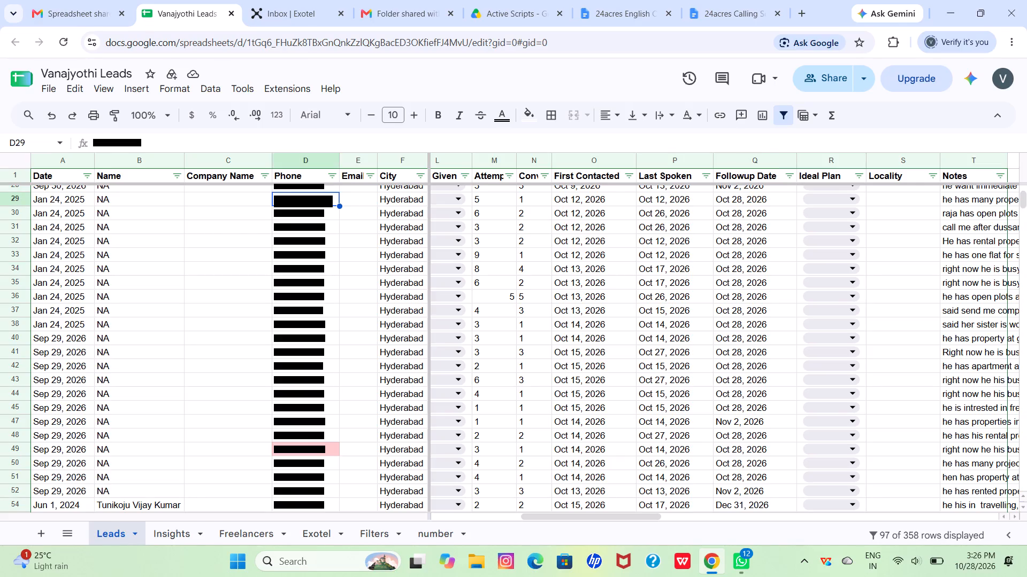
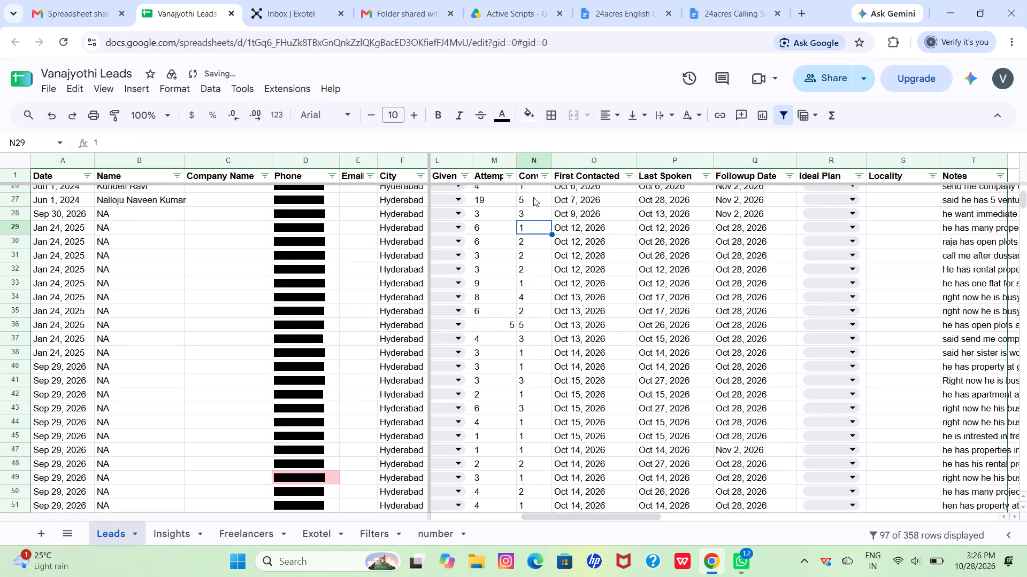
# Check the follow-up date of the lead in row 29 and read its note.
pyautogui.scroll(1, 533, 197)
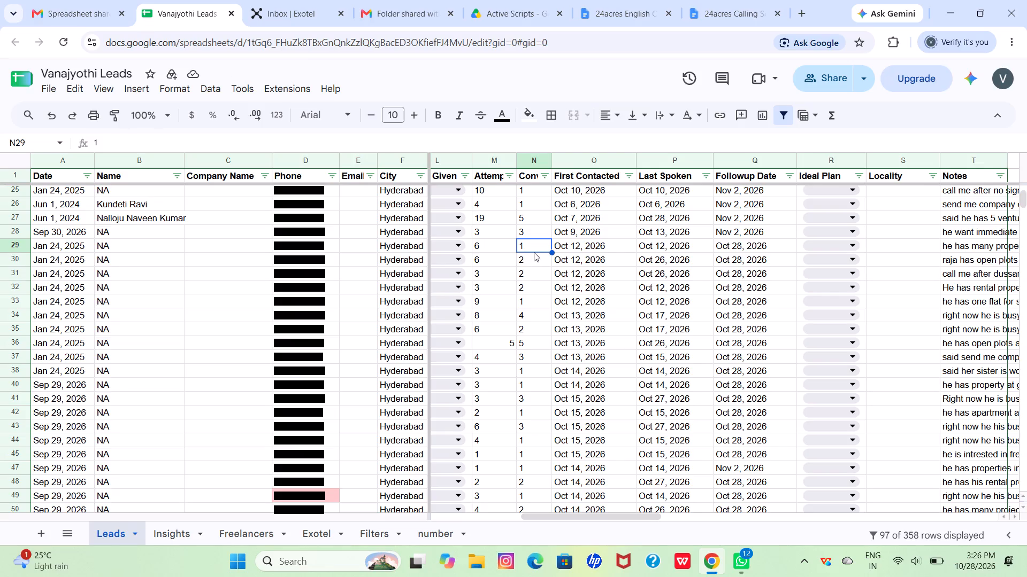
pyautogui.click(730, 242)
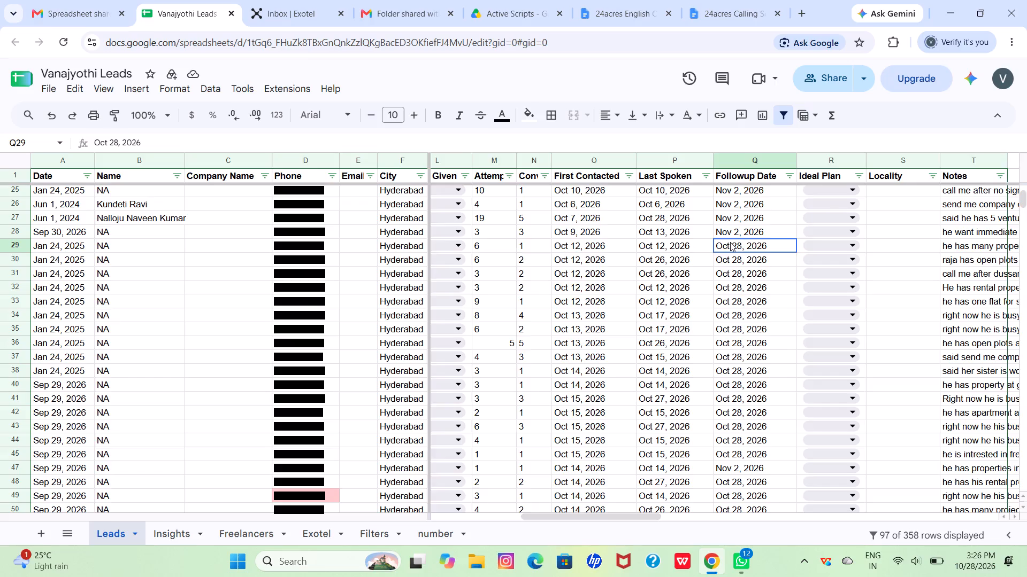
pyautogui.hscroll(-5, 730, 242)
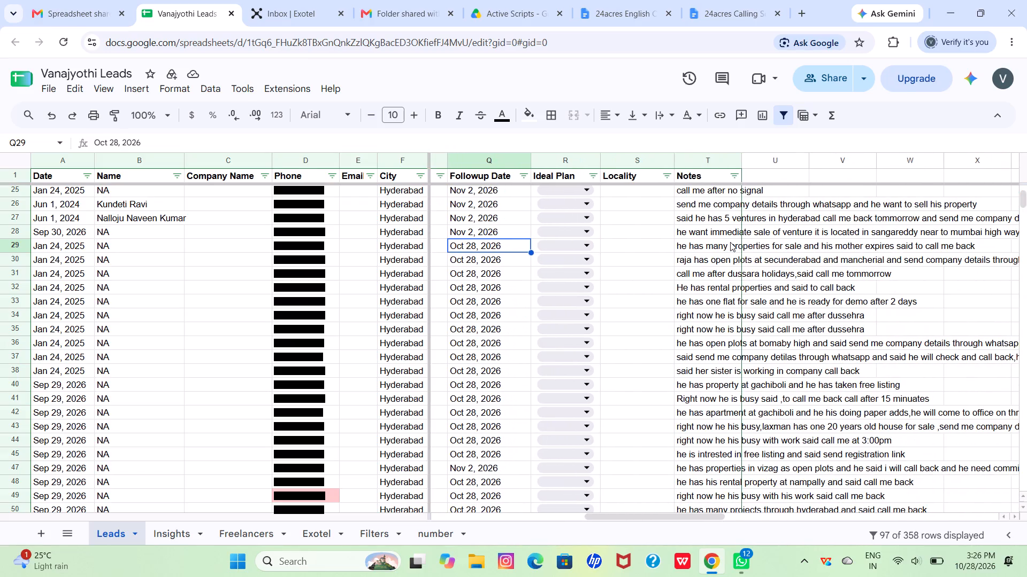
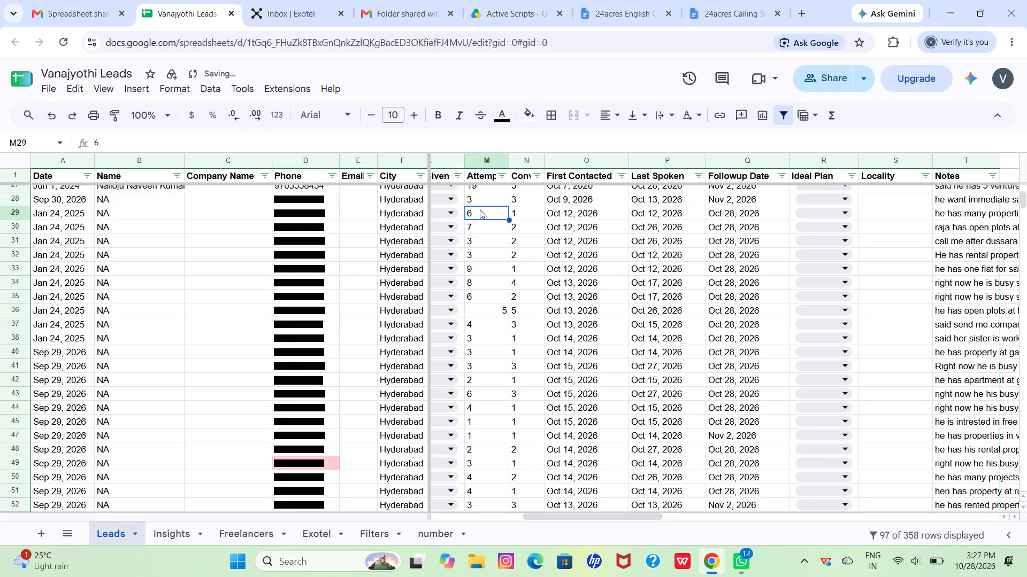
# Set the attempts count of the lead in row 29 to 7.
pyautogui.press('7')
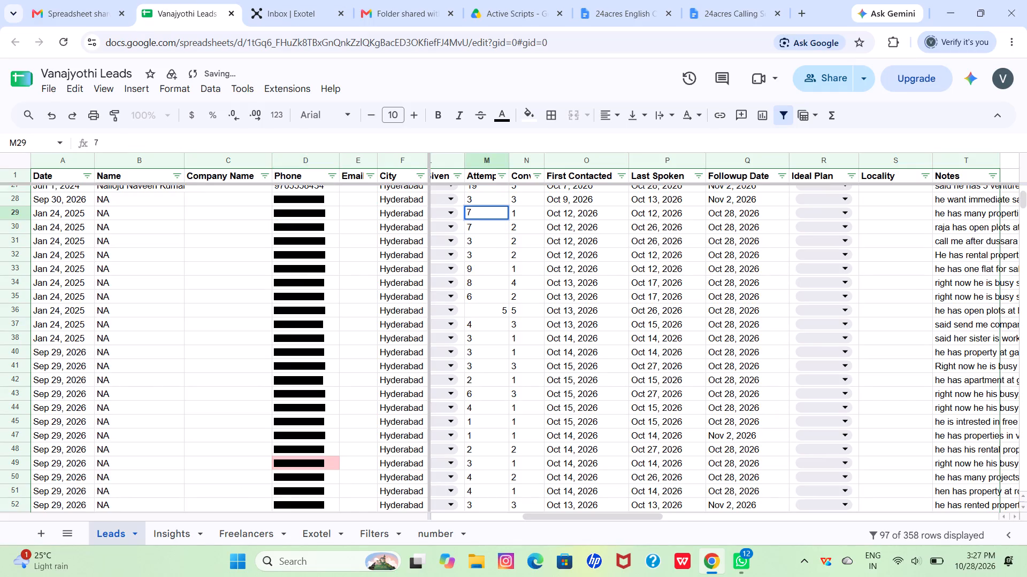
pyautogui.click(527, 214)
# Change the follow-up date of the lead in row 29 to Oct 29, 2026.
pyautogui.scroll(-1, 527, 214)
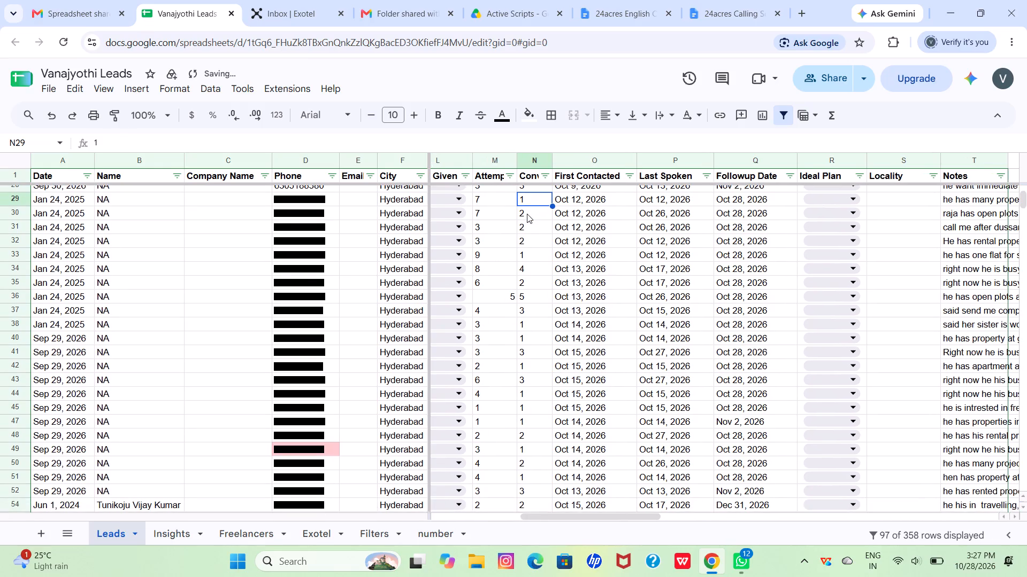
pyautogui.hscroll(-2, 527, 214)
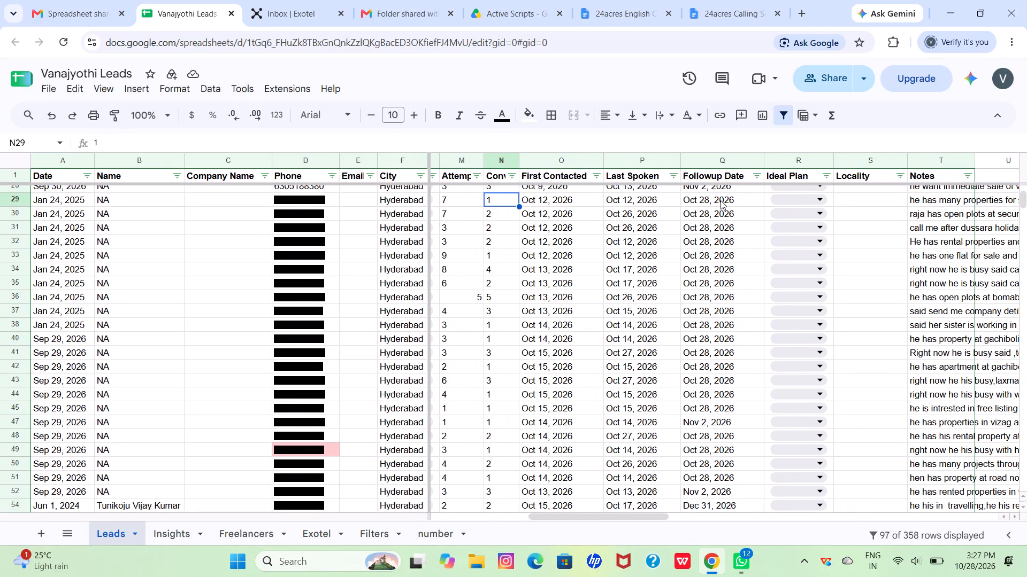
pyautogui.scroll(1, 721, 200)
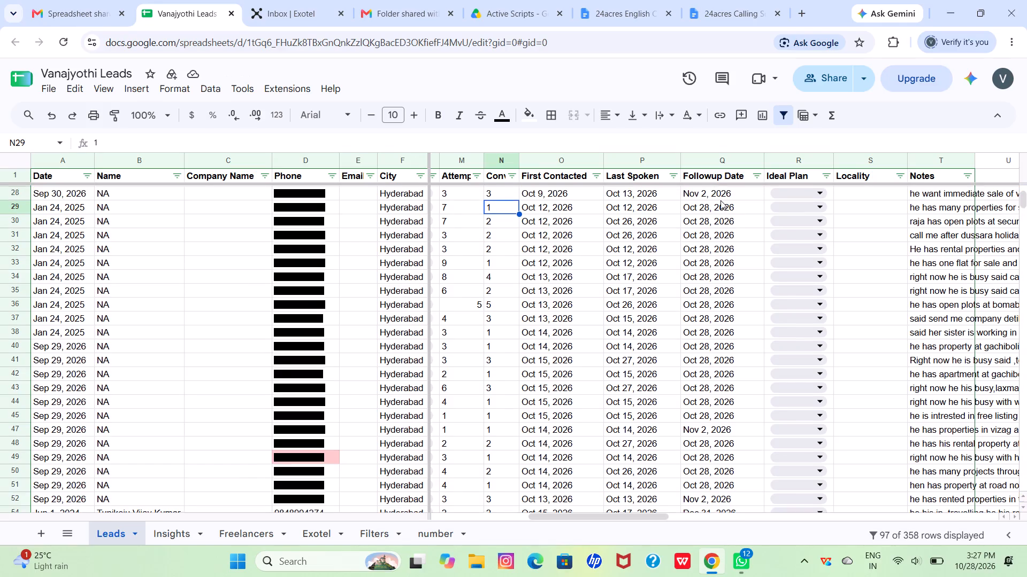
pyautogui.scroll(1, 721, 200)
pyautogui.hscroll(2, 721, 200)
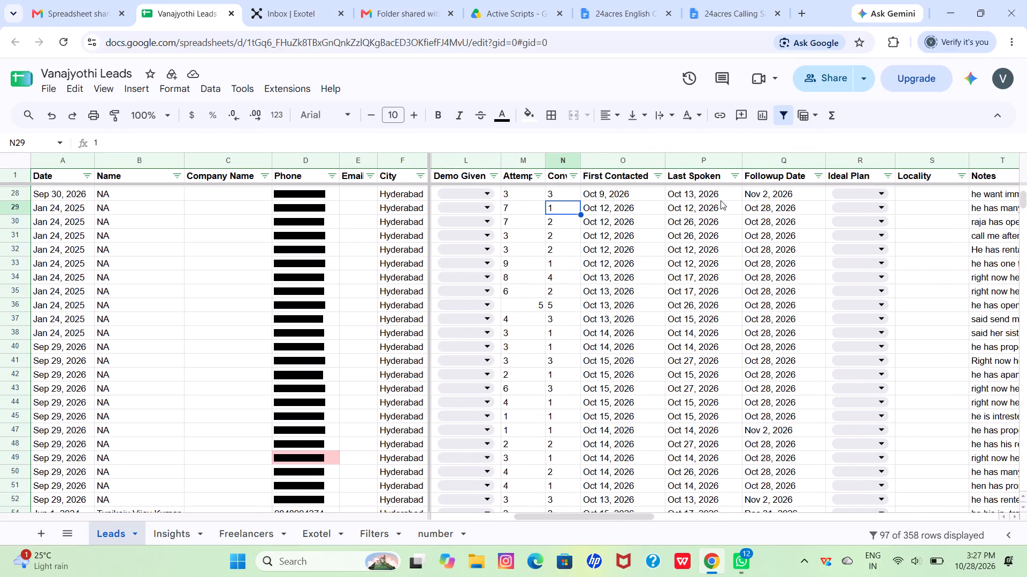
pyautogui.click(749, 221)
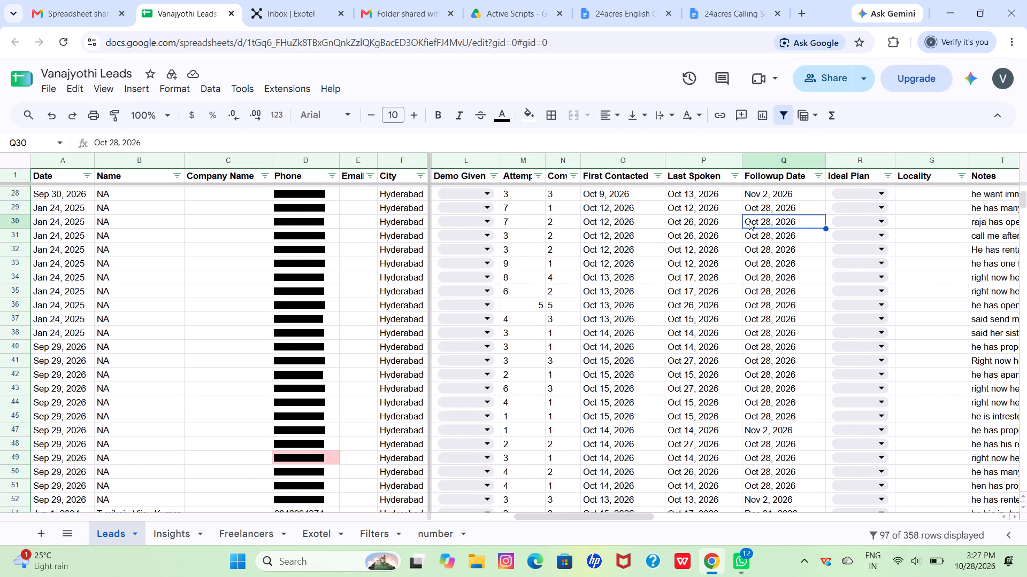
pyautogui.doubleClick(762, 208)
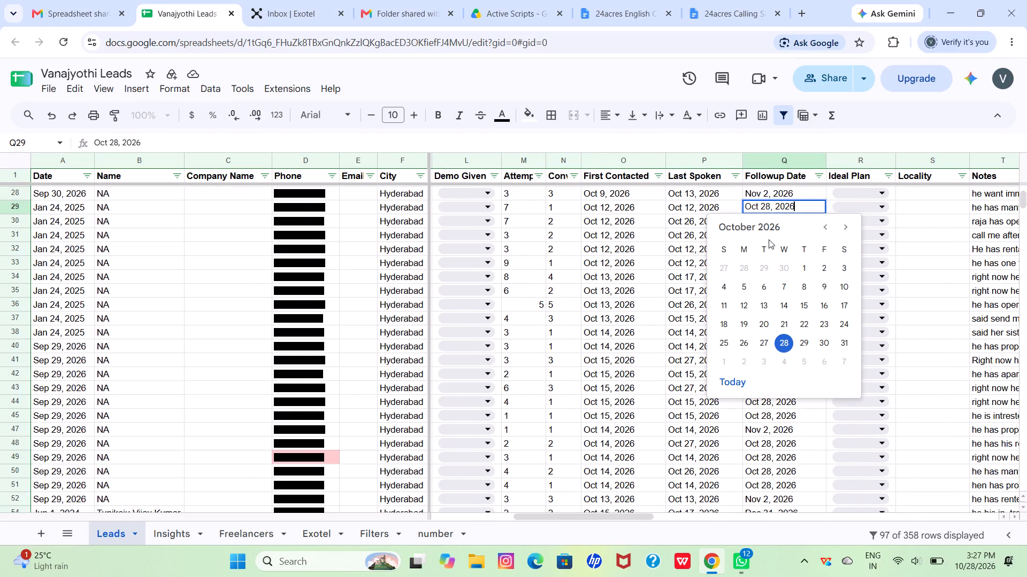
pyautogui.click(800, 337)
# Change the follow-up date of the lead in row 30 to Oct 29, 2026.
pyautogui.scroll(-1, 800, 333)
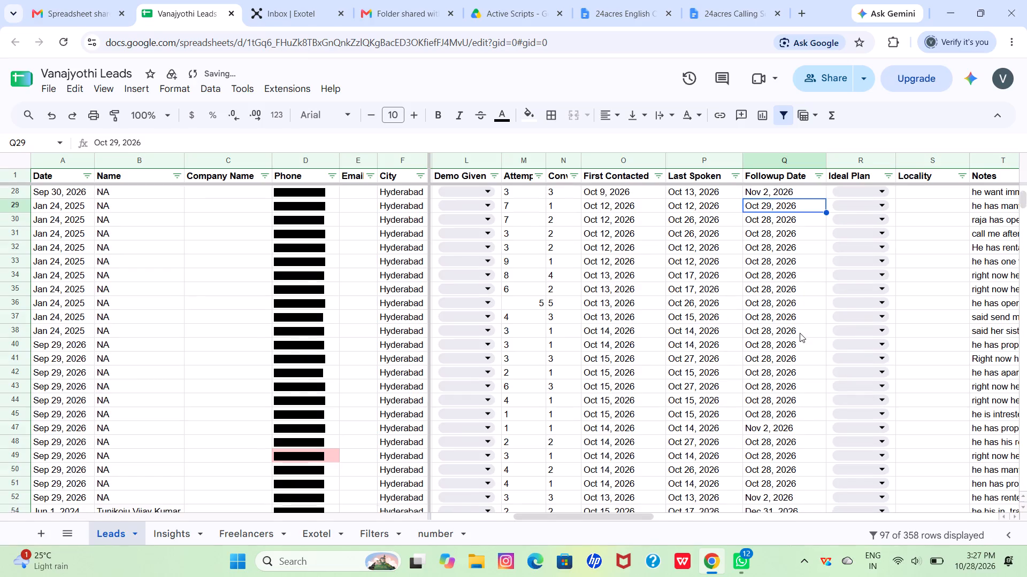
pyautogui.scroll(-1, 800, 333)
pyautogui.hscroll(-3, 800, 333)
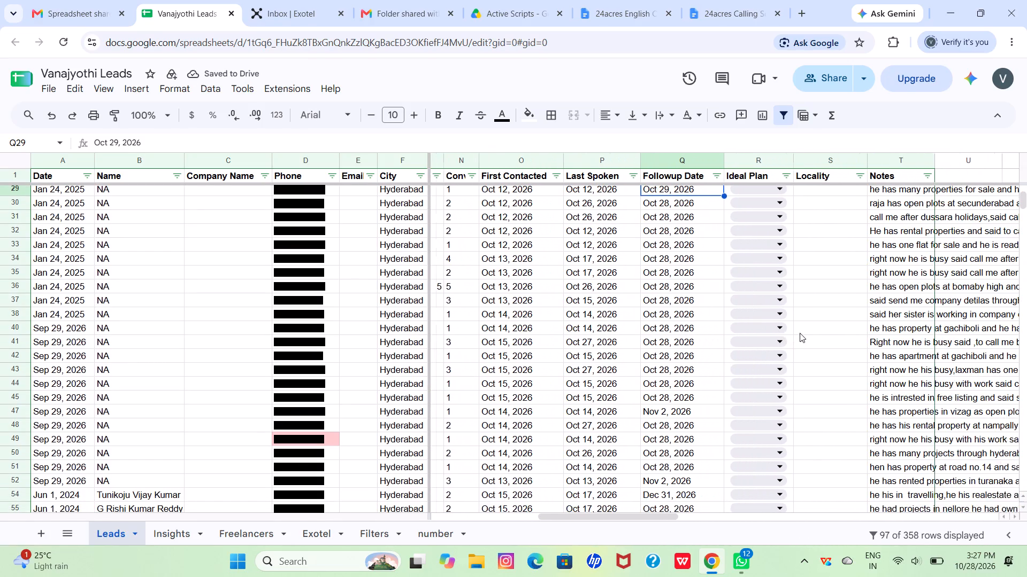
pyautogui.hscroll(-1, 800, 333)
pyautogui.doubleClick(658, 204)
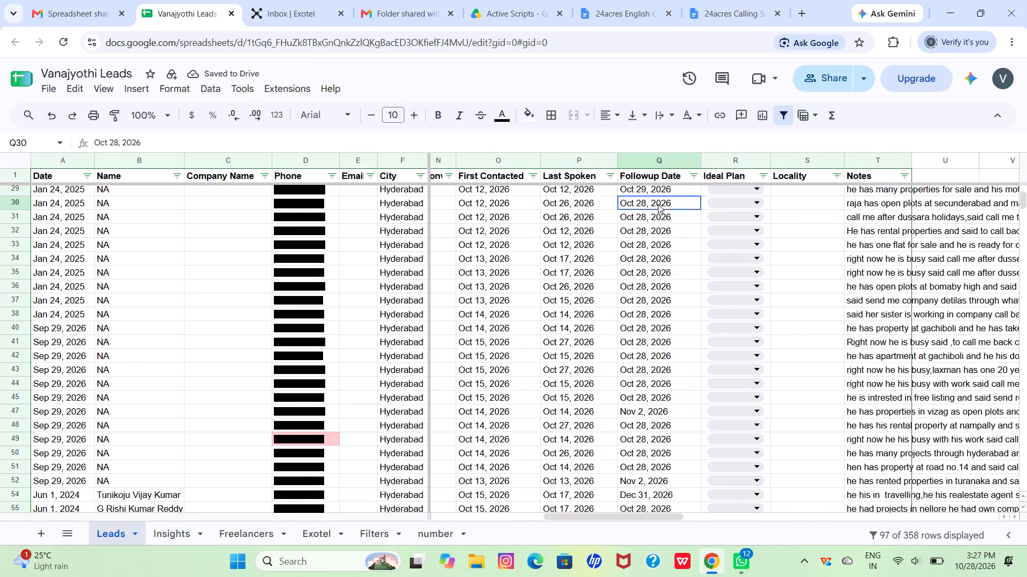
pyautogui.click(680, 341)
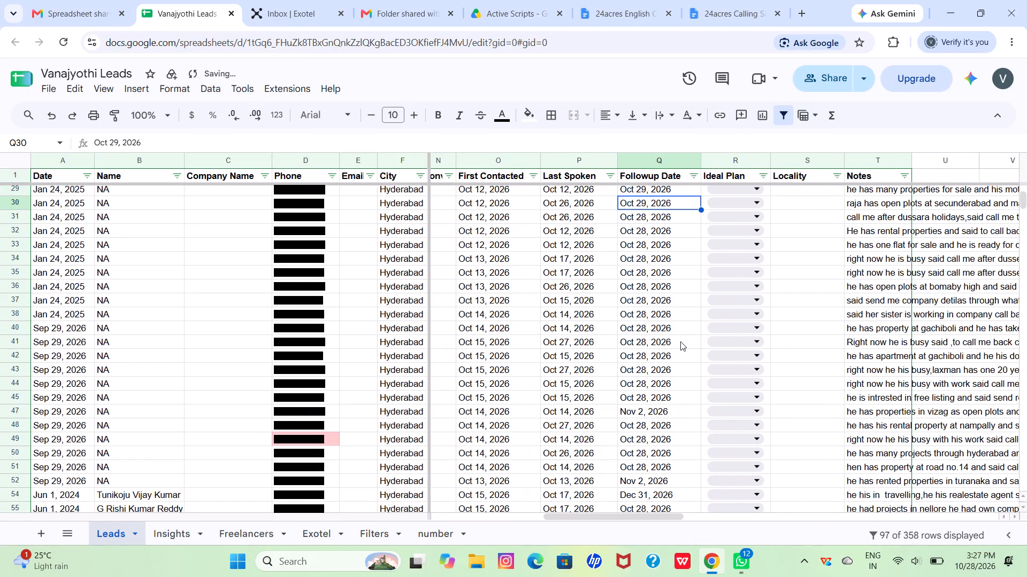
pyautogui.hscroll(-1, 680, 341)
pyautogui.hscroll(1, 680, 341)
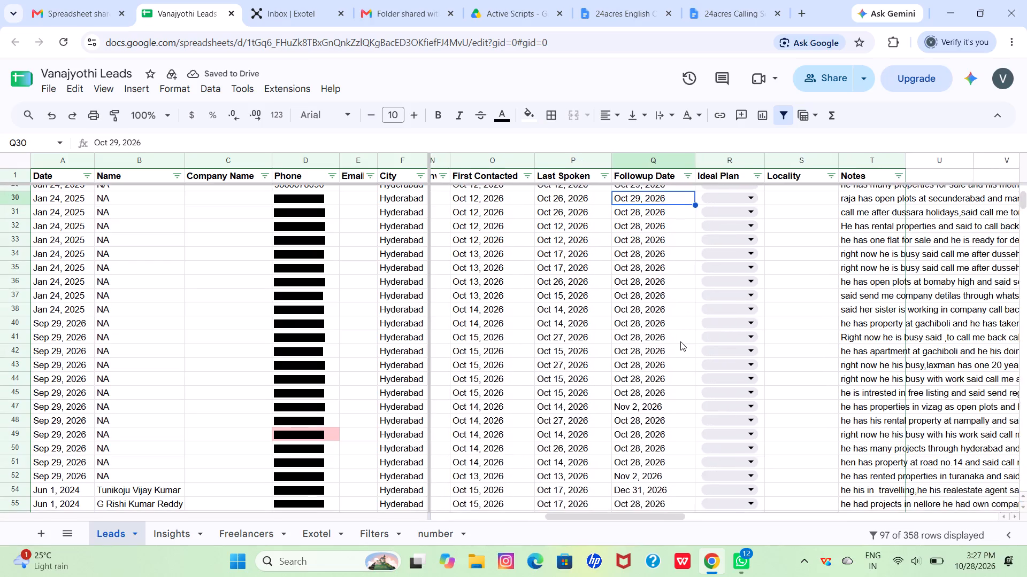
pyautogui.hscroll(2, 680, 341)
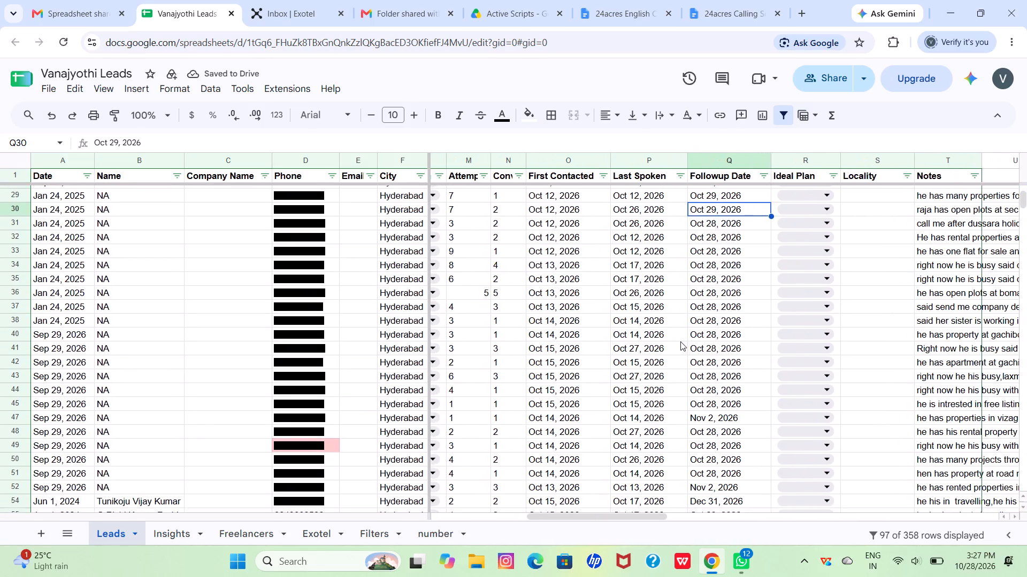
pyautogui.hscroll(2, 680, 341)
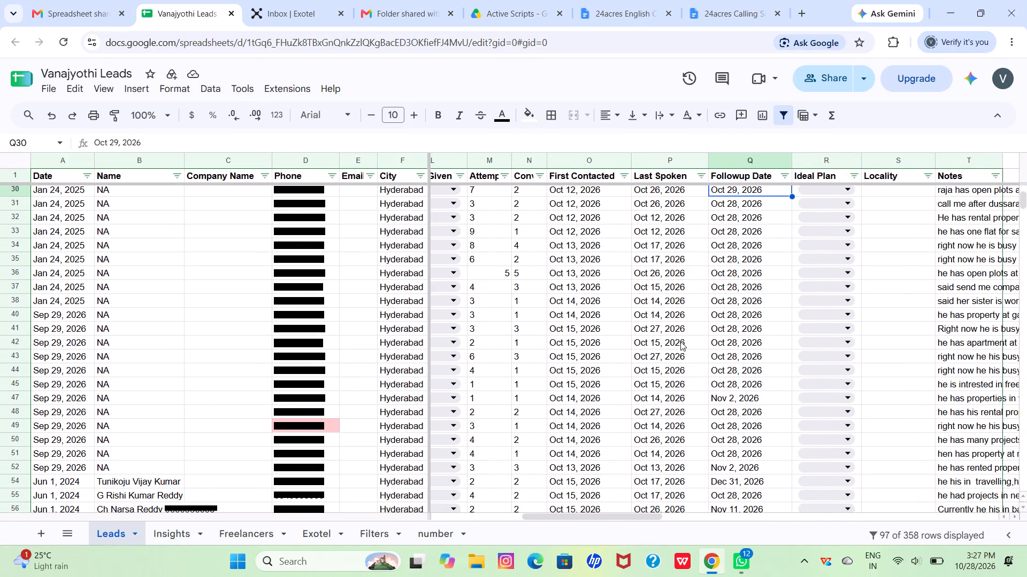
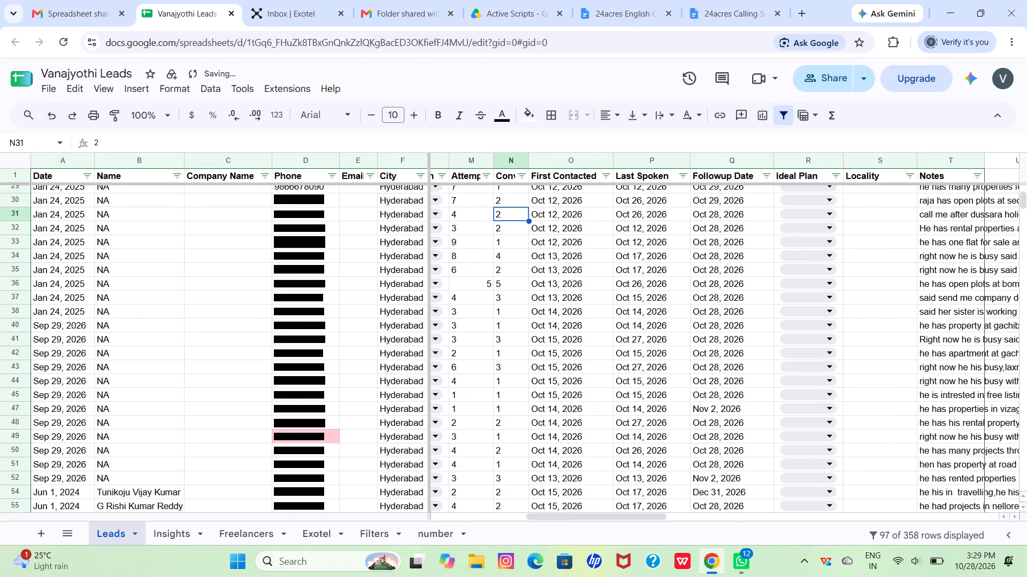
# Change the follow-up date of the lead in row 31 to Oct 29, 2026.
pyautogui.doubleClick(726, 218)
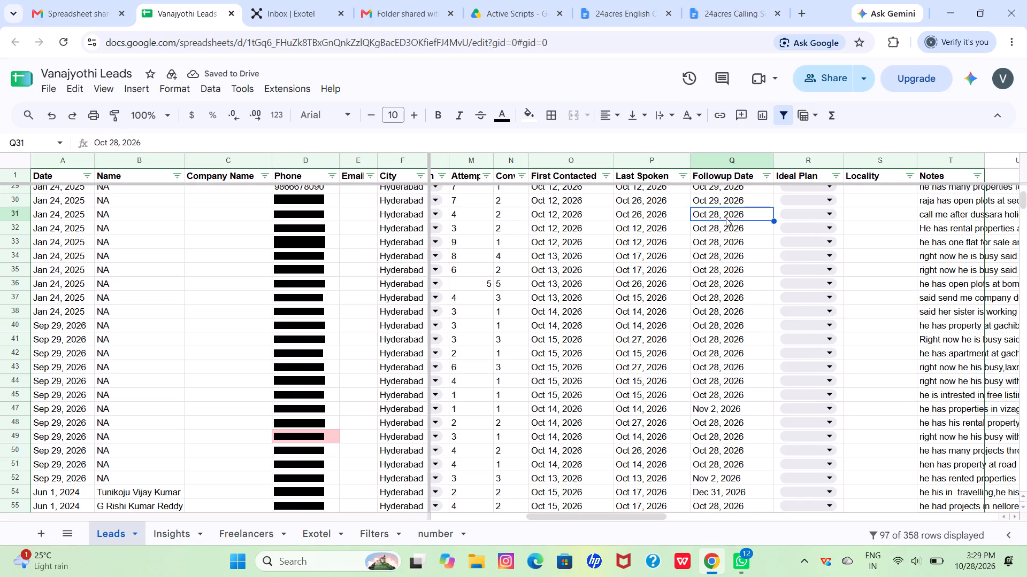
pyautogui.click(753, 354)
# Select the phone number of the lead in row 32.
pyautogui.hscroll(1, 753, 354)
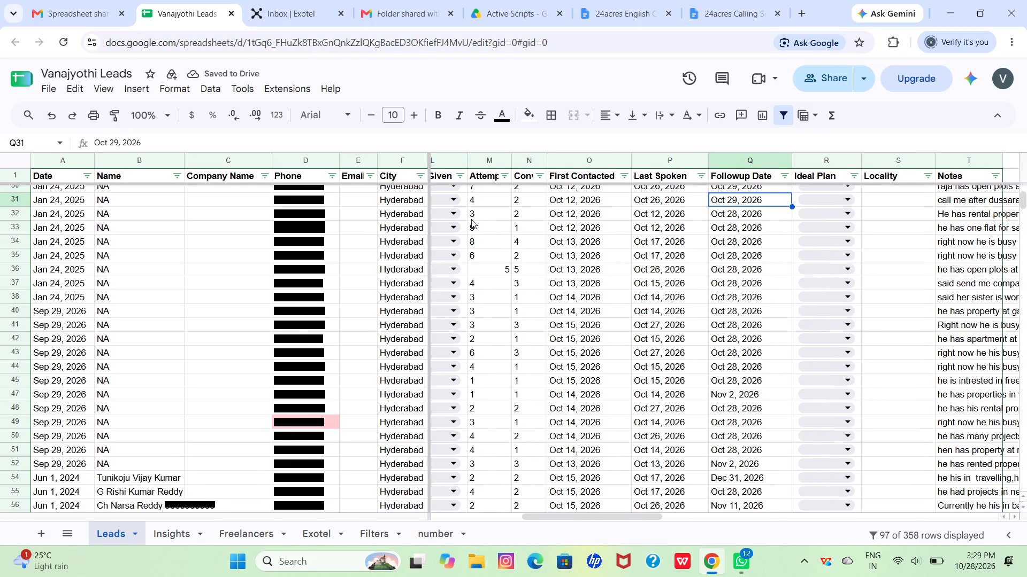
pyautogui.click(312, 213)
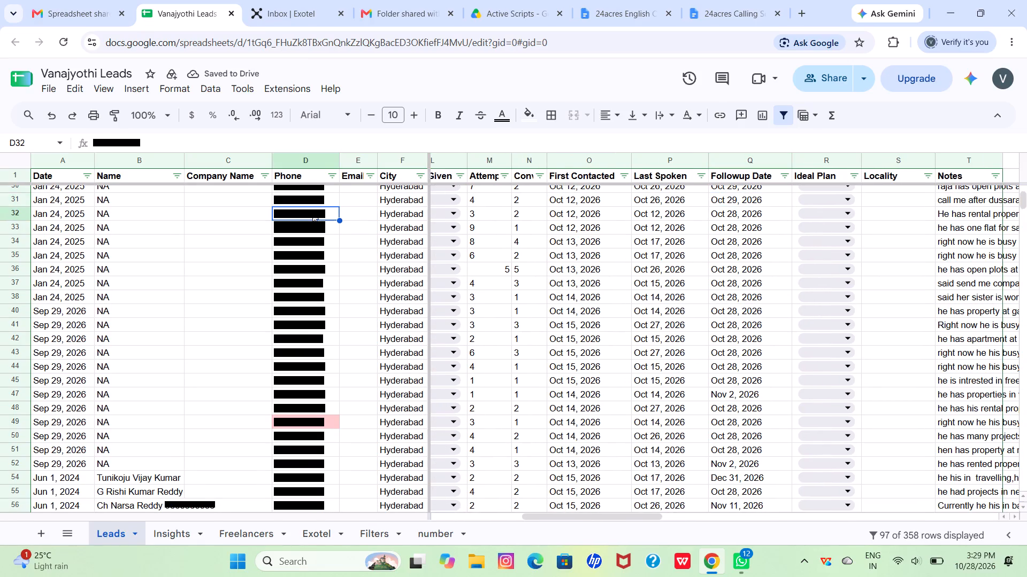
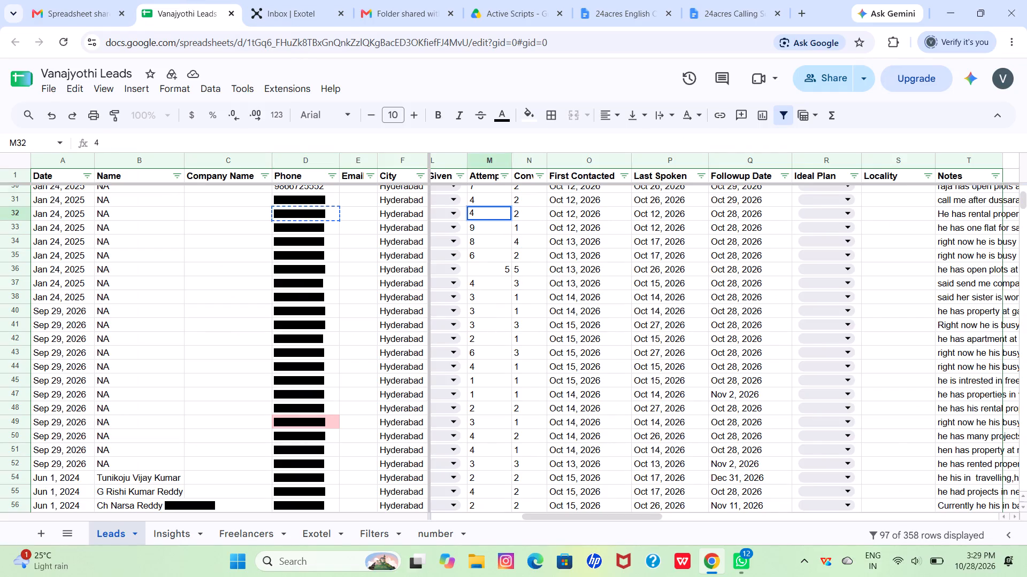
# Set the call attempts count of the lead in row 32 to 4.
pyautogui.click(522, 212)
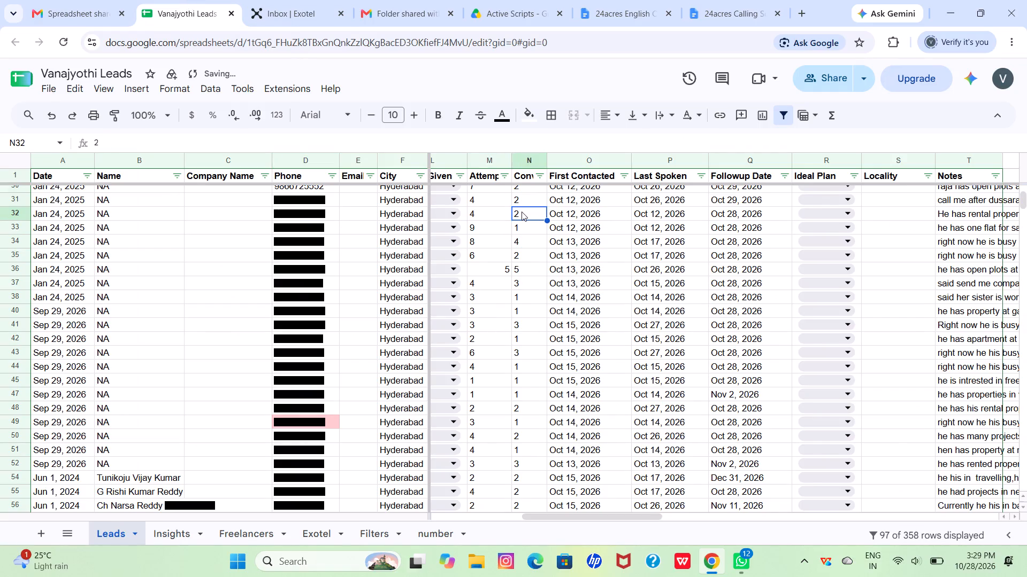
# Change the follow-up date of the lead in row 32 to Oct 29, 2026.
pyautogui.hscroll(-2, 522, 212)
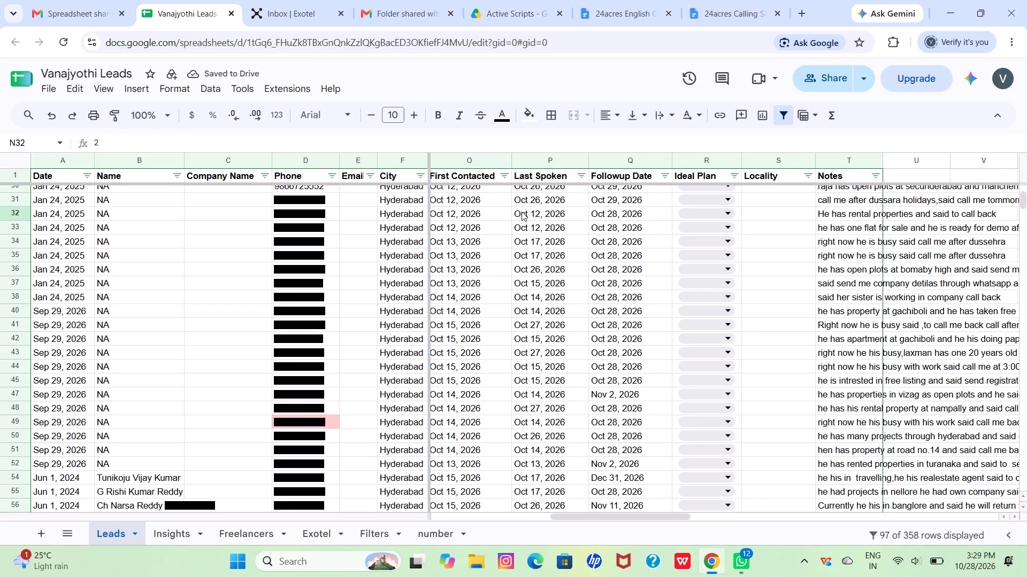
pyautogui.hscroll(2, 522, 212)
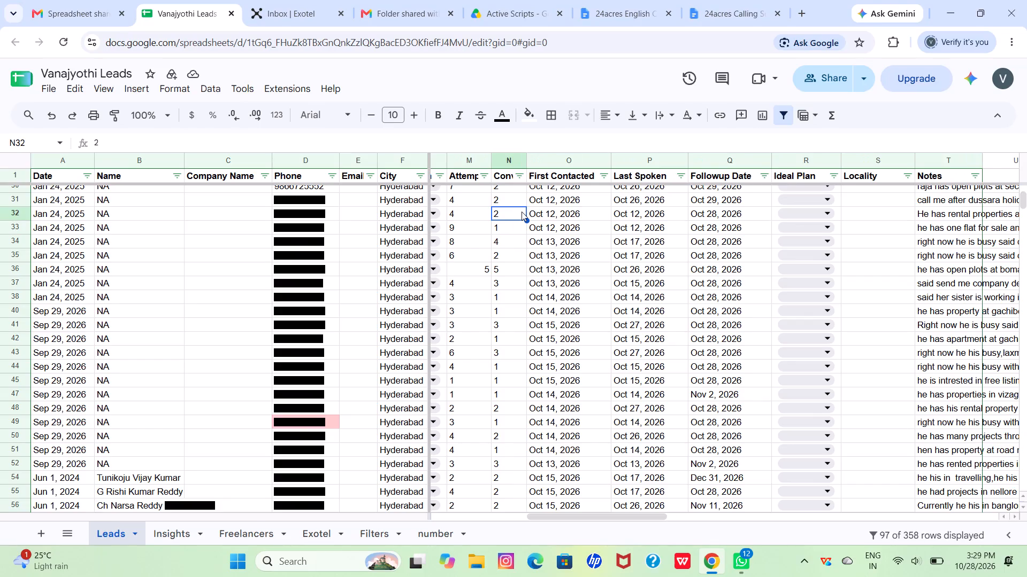
pyautogui.click(735, 215)
pyautogui.click(735, 215)
pyautogui.doubleClick(735, 215)
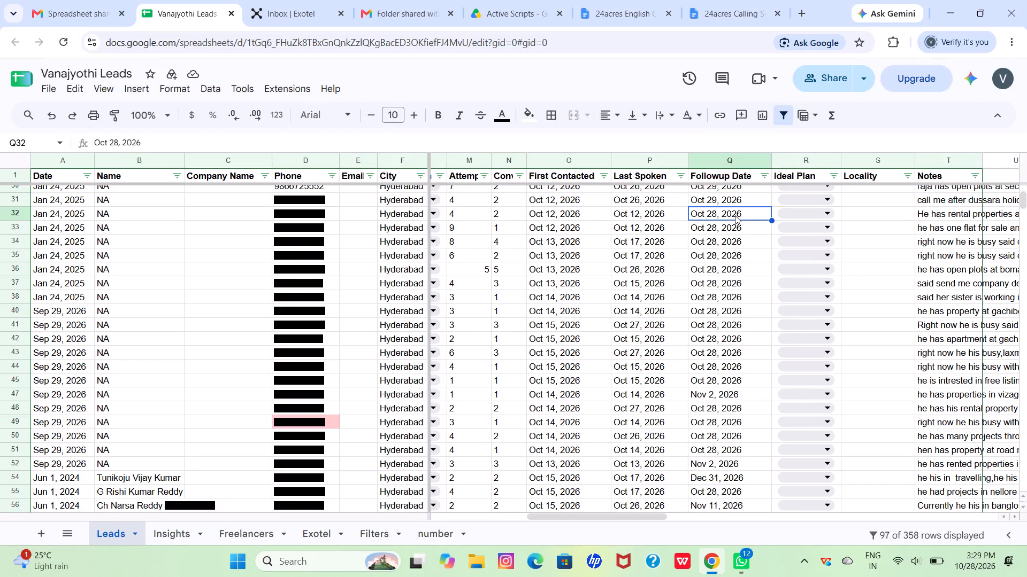
pyautogui.click(749, 350)
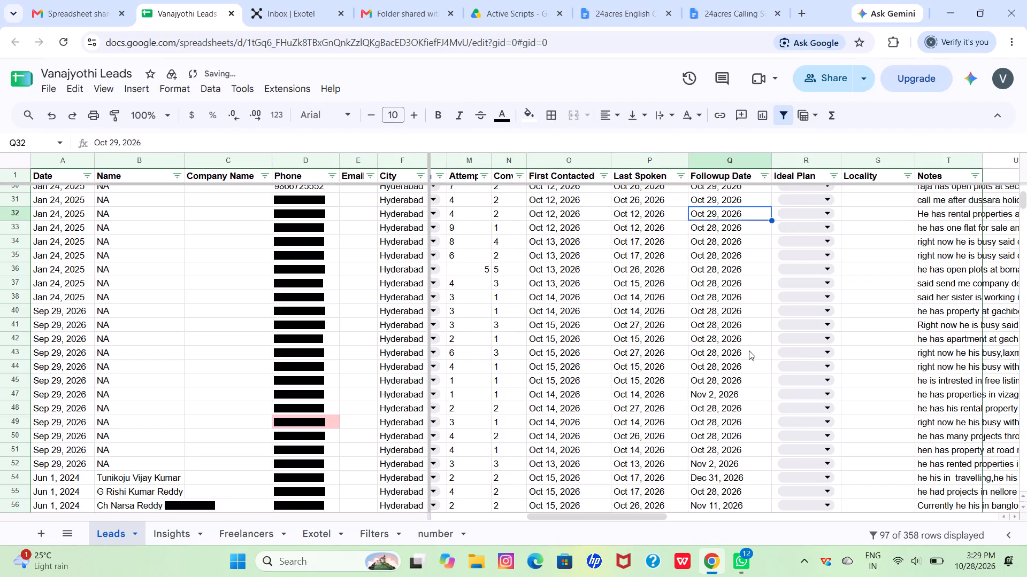
# Copy the phone number of the lead in row 33.
pyautogui.click(721, 228)
pyautogui.hscroll(-2, 721, 228)
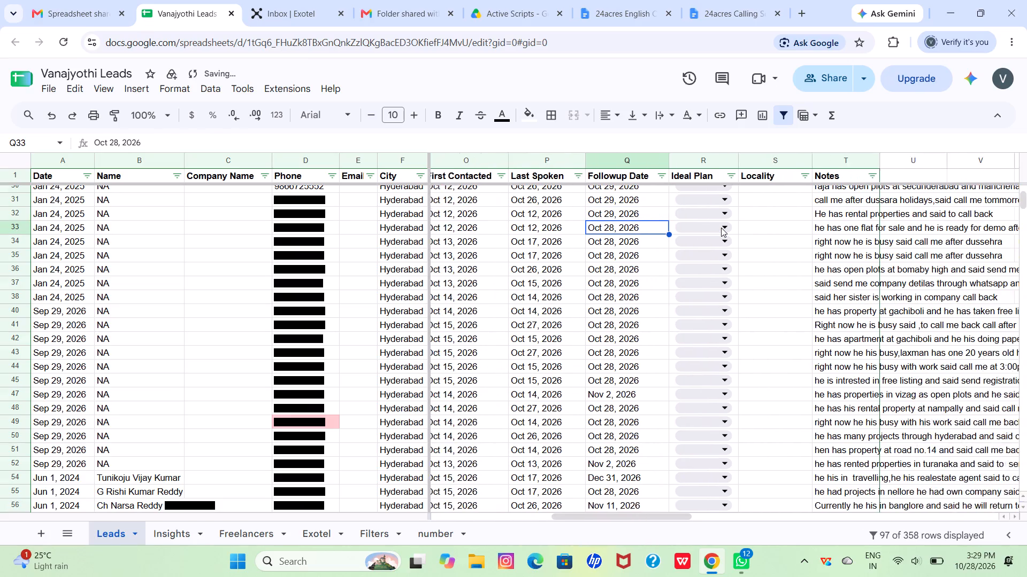
pyautogui.hscroll(-2, 721, 228)
pyautogui.hscroll(6, 721, 228)
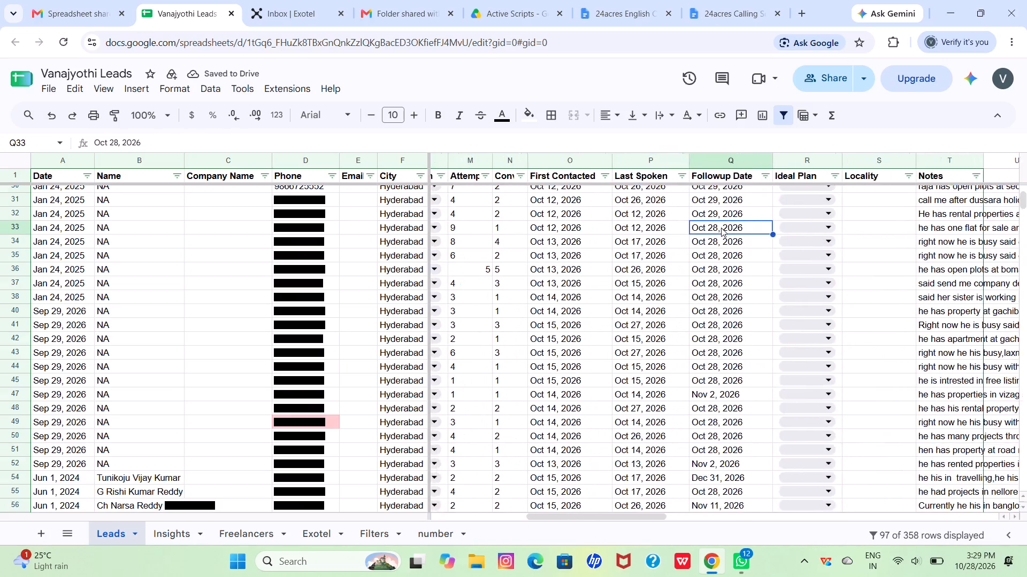
pyautogui.hscroll(1, 721, 228)
pyautogui.scroll(-1, 721, 228)
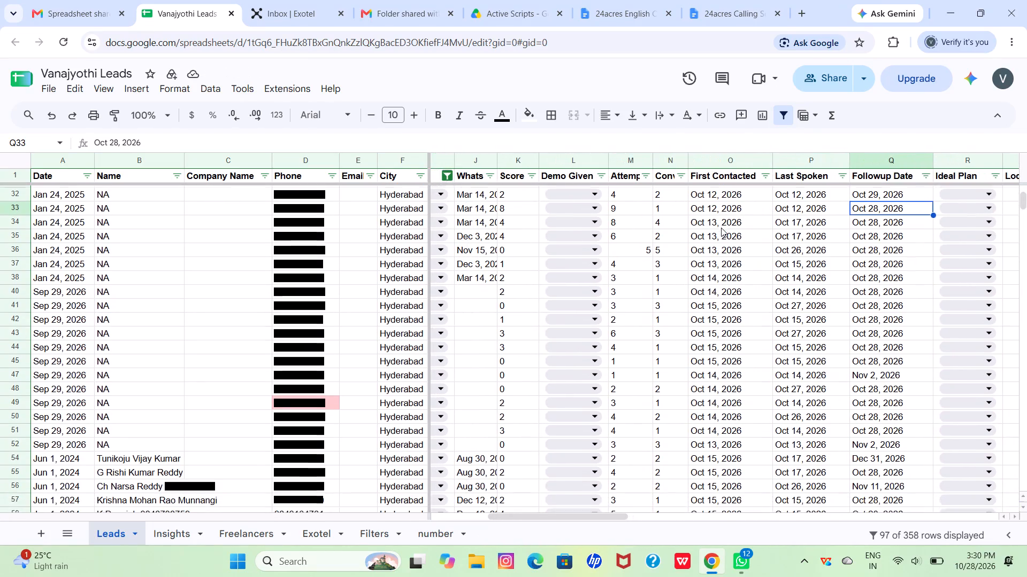
pyautogui.scroll(-1, 721, 228)
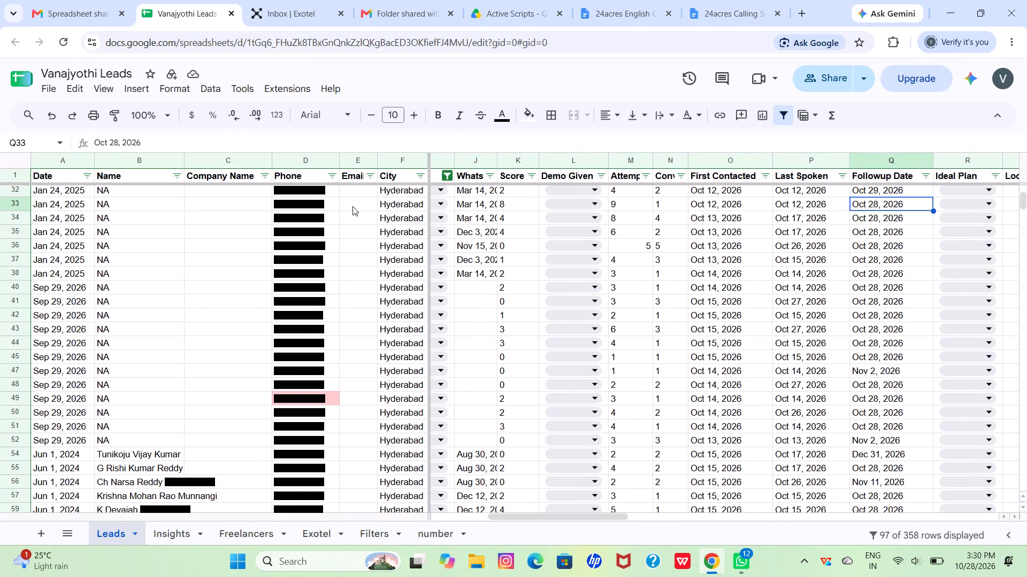
pyautogui.click(315, 202)
pyautogui.hotkey('ctrl', 'c')
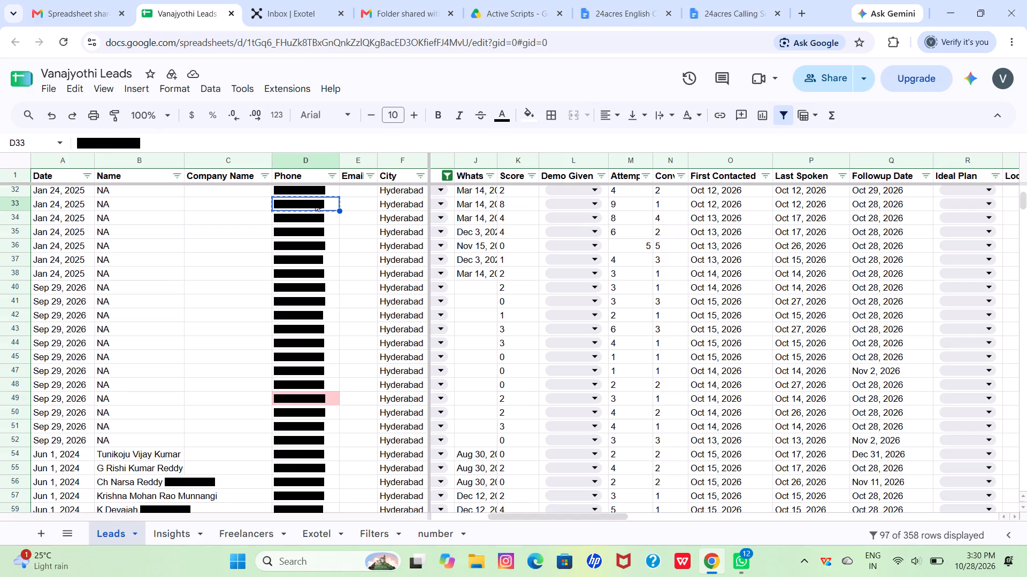
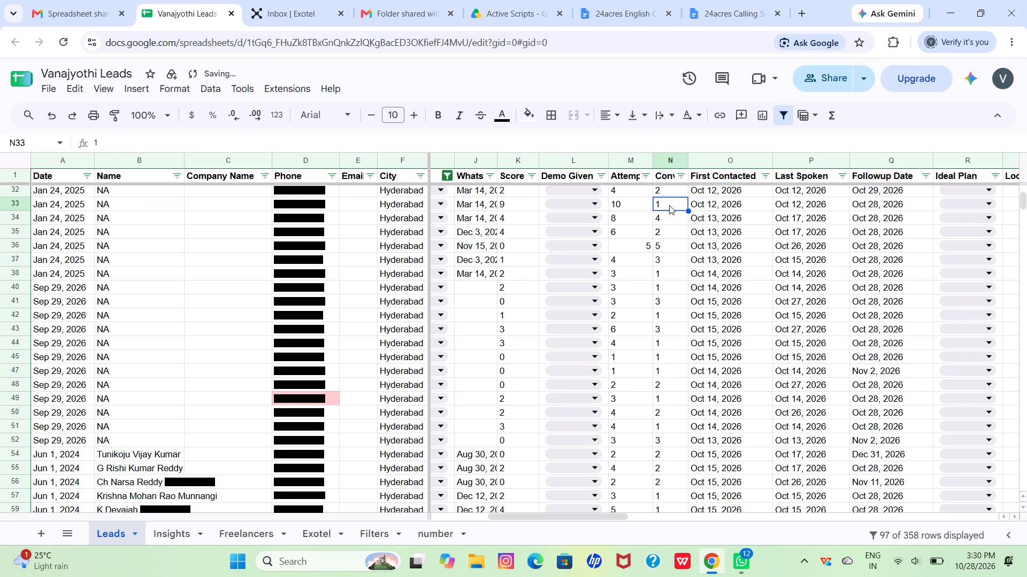
# Check the contact dates and the existing call note of the lead in row 33.
pyautogui.click(721, 204)
pyautogui.hscroll(-2, 721, 204)
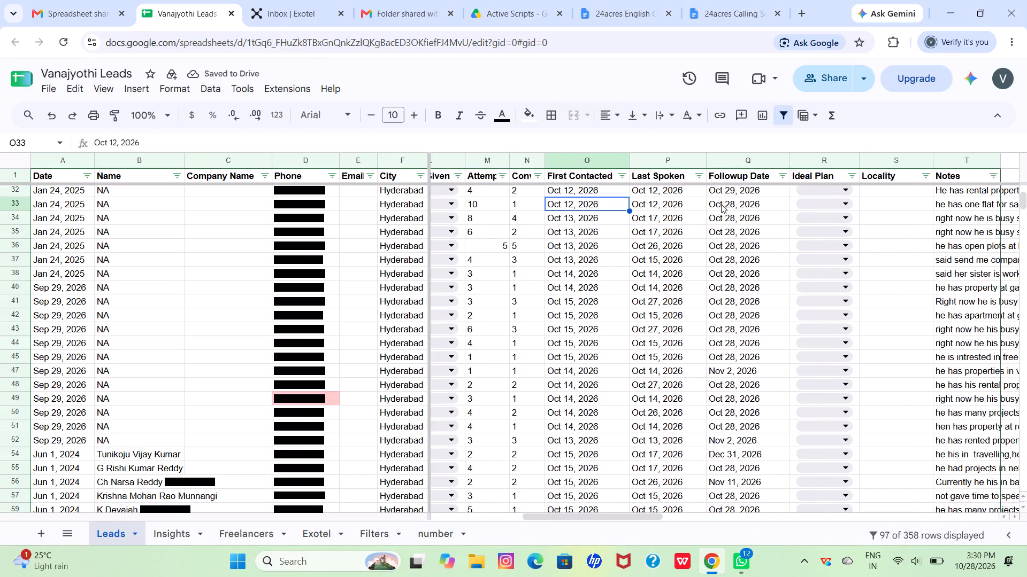
pyautogui.hscroll(-3, 721, 204)
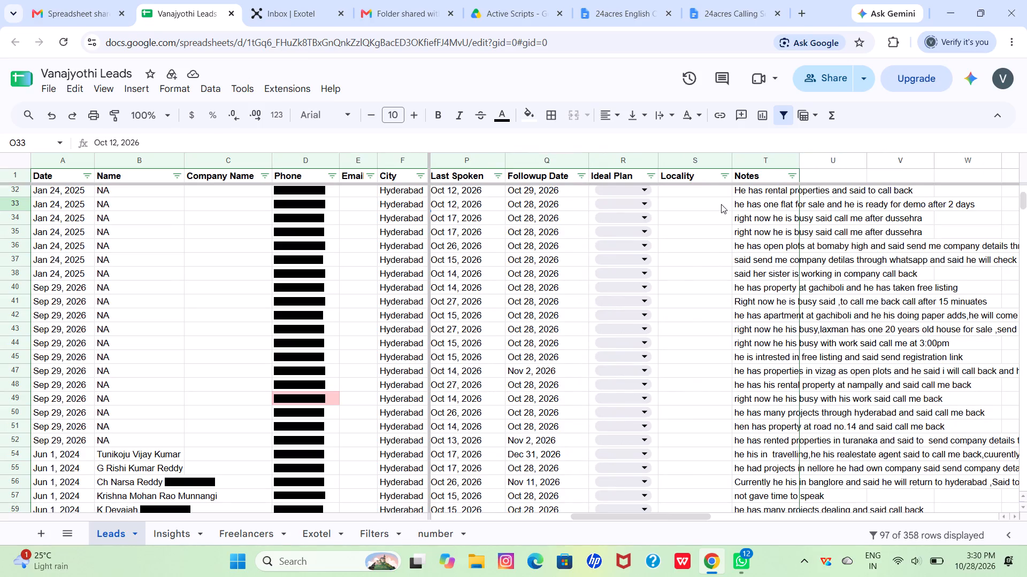
pyautogui.click(740, 207)
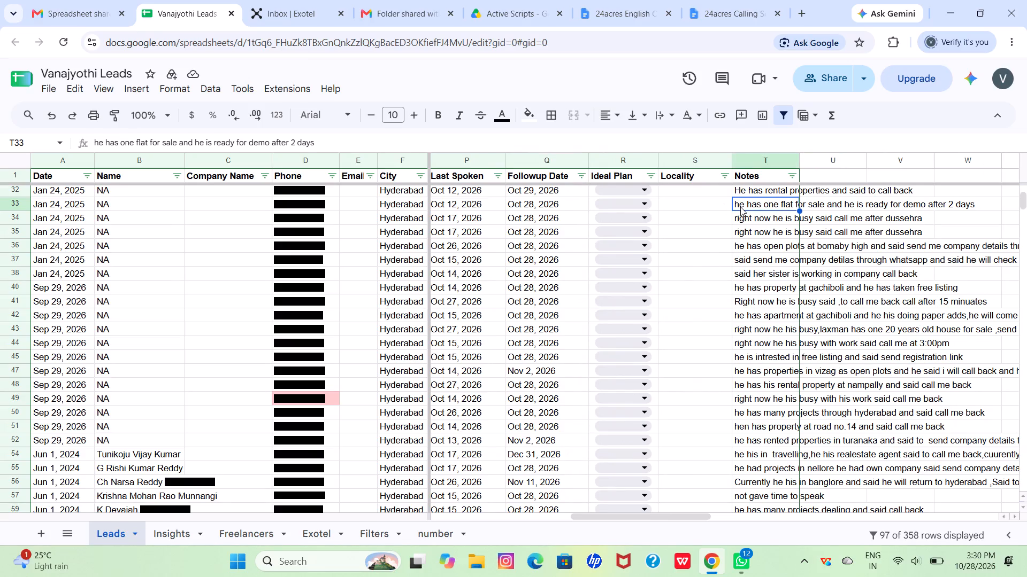
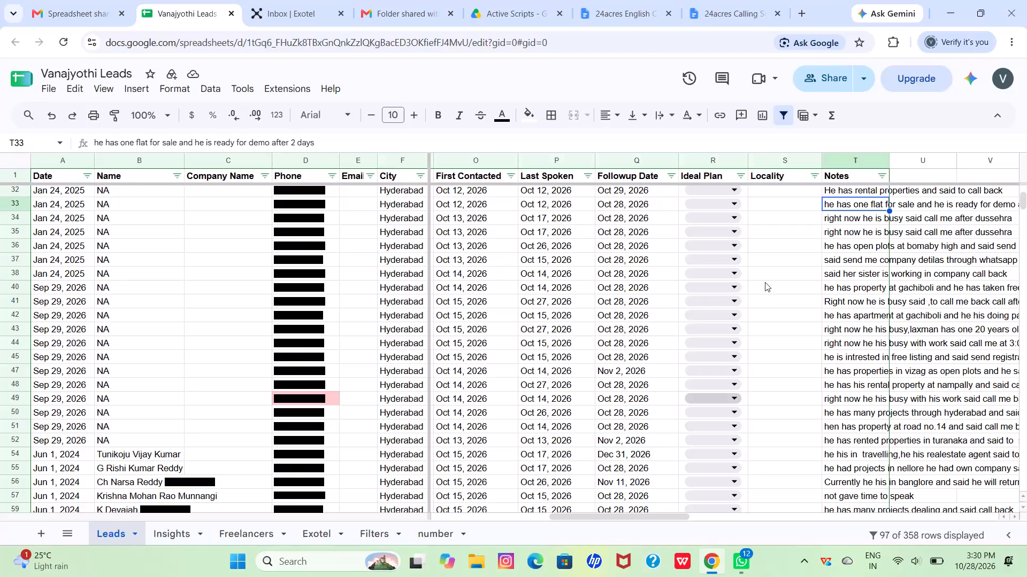
# Check the follow-up date of the lead in row 33.
pyautogui.click(779, 204)
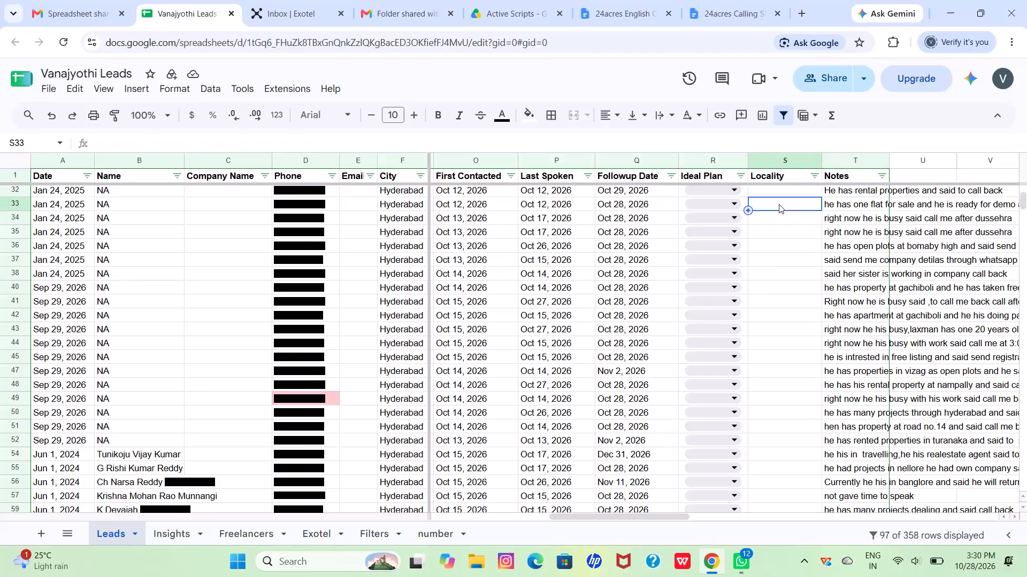
pyautogui.hscroll(-2, 779, 204)
pyautogui.hscroll(1, 779, 204)
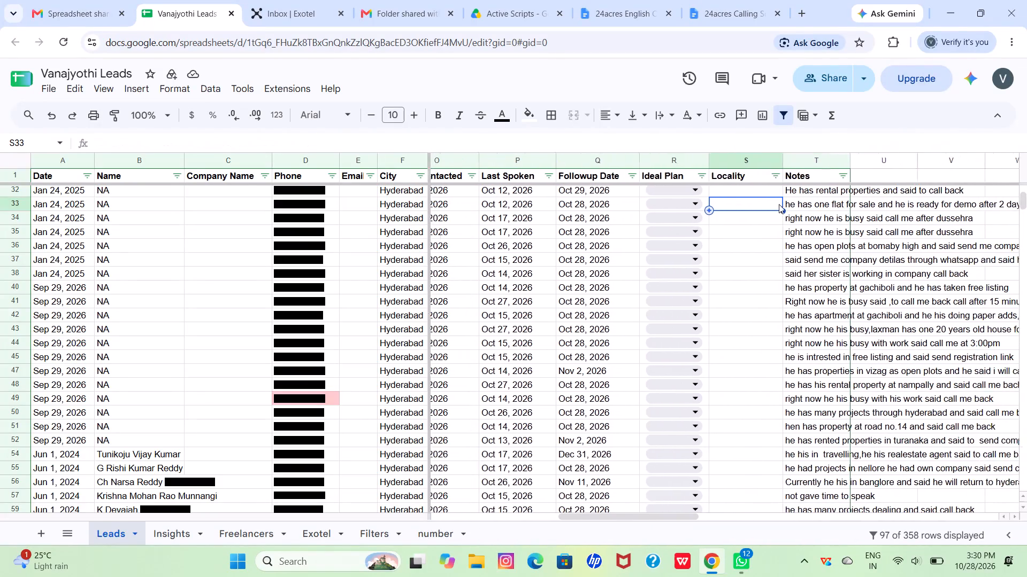
pyautogui.hscroll(4, 779, 204)
pyautogui.click(779, 204)
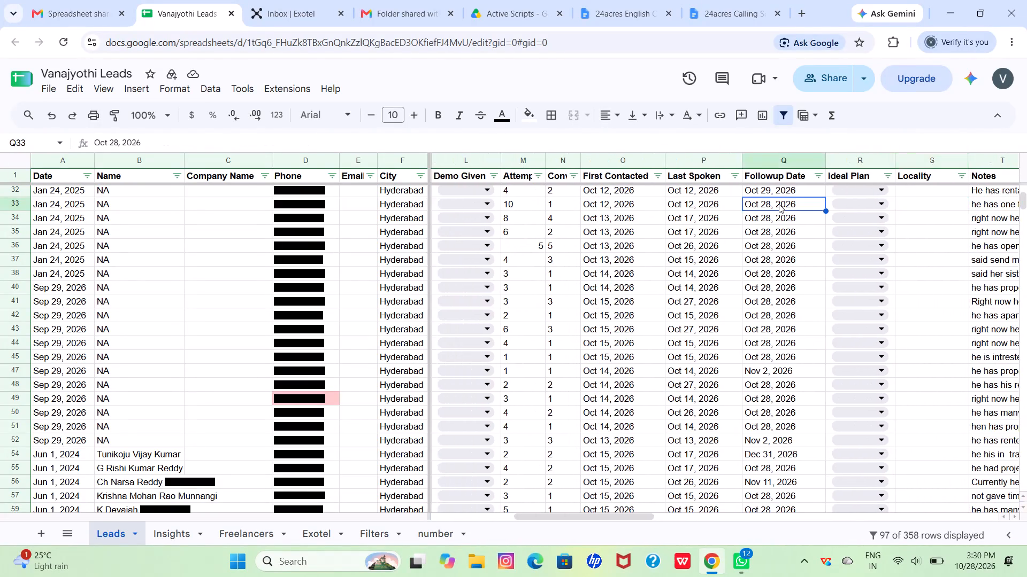
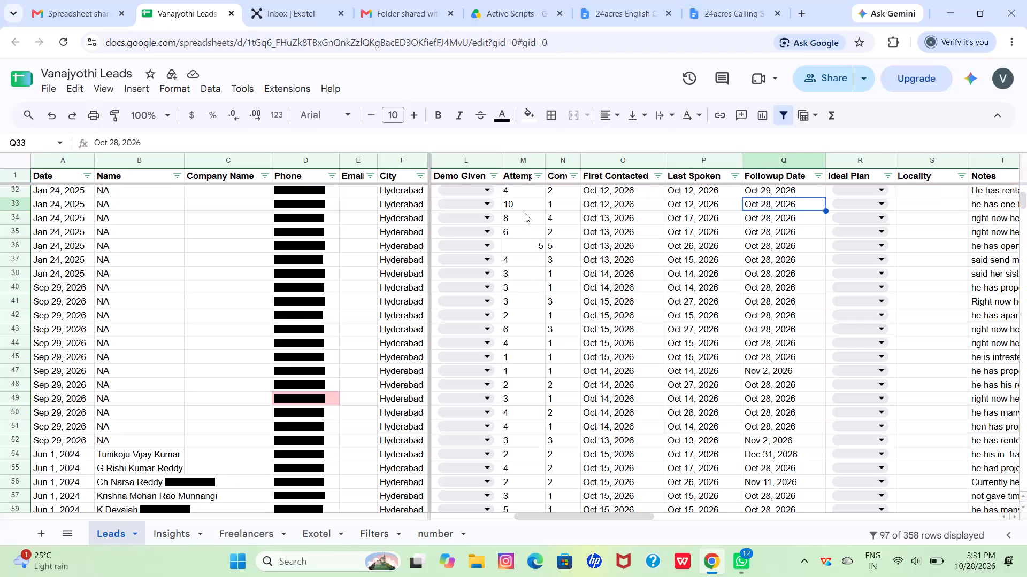
# Review the attempt count, contact and follow-up dates, and notes of the lead in row 34.
pyautogui.click(525, 213)
pyautogui.hscroll(-1, 525, 213)
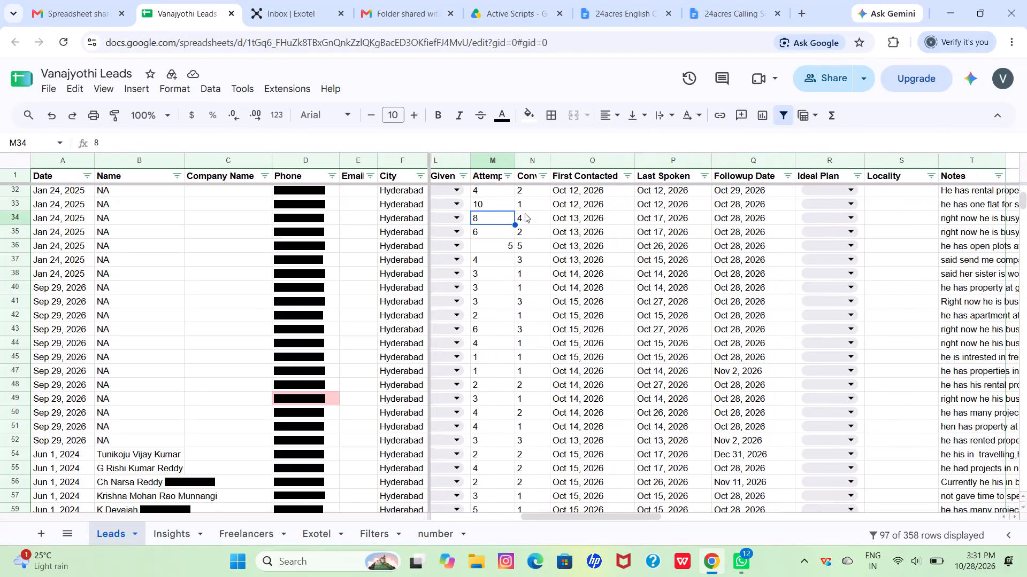
pyautogui.hscroll(-3, 525, 213)
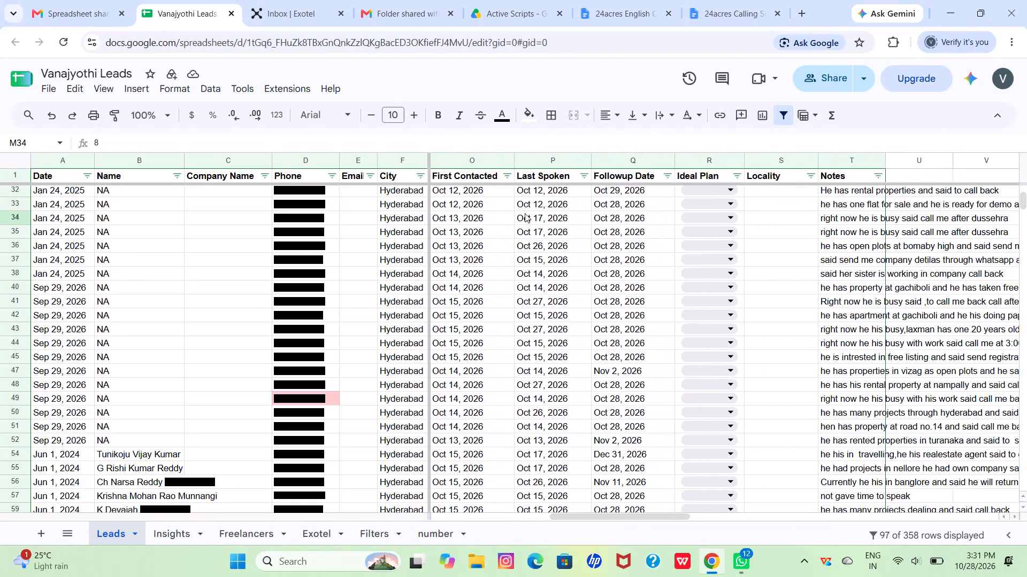
pyautogui.hscroll(3, 525, 213)
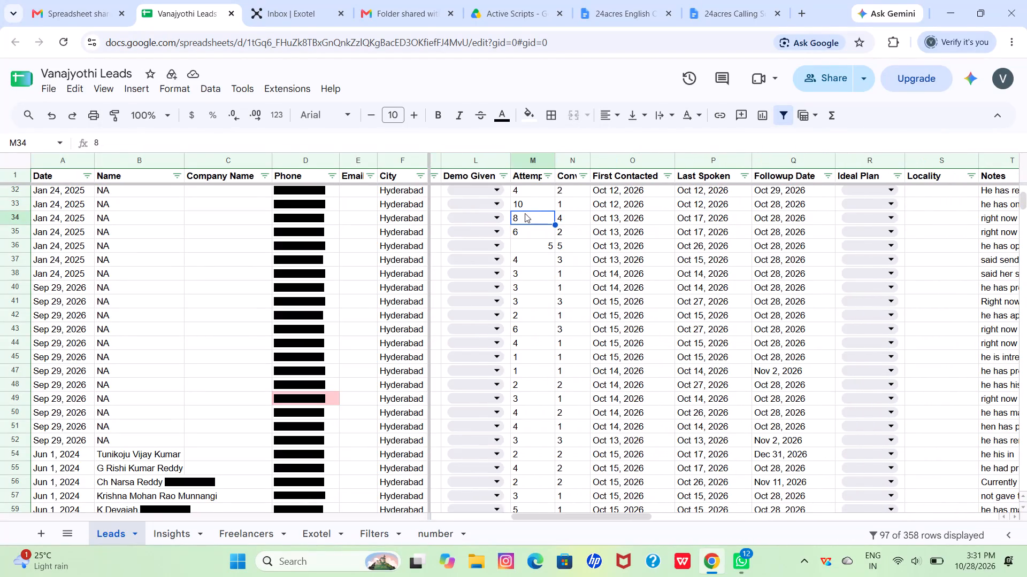
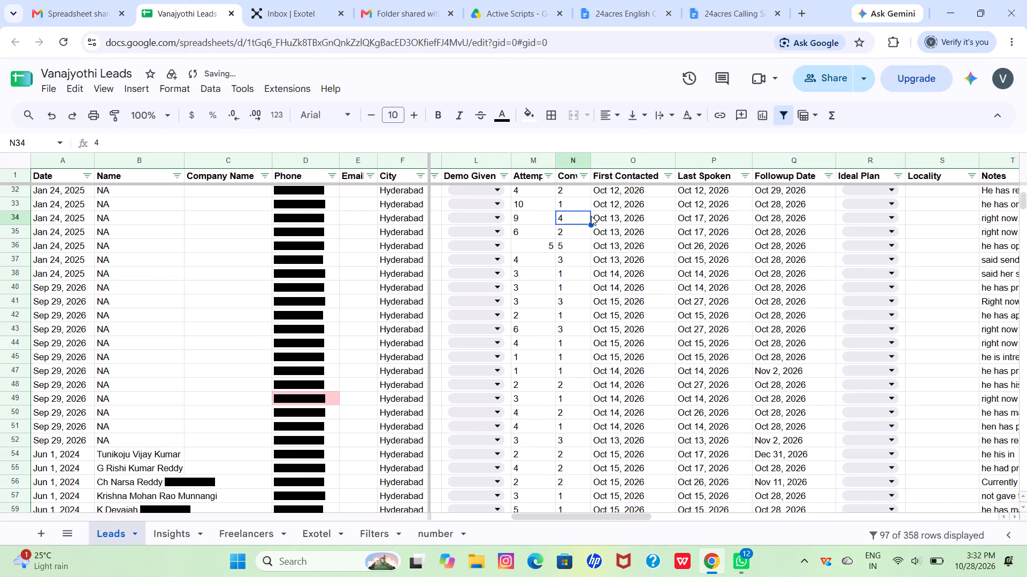
# Check the attempt count, dates and notes of the lead in row 35 and select that lead's phone number.
pyautogui.hscroll(-2, 591, 216)
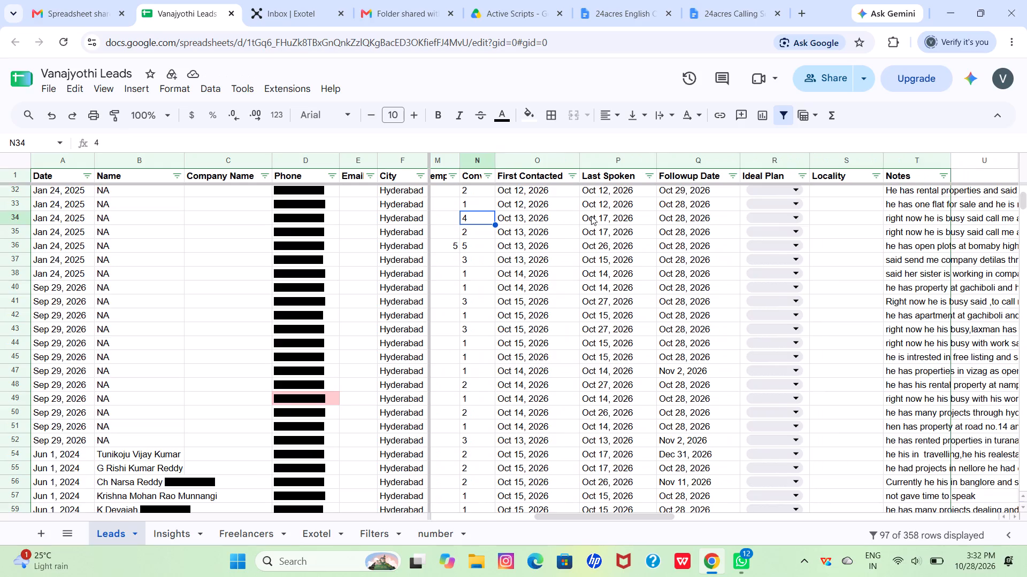
pyautogui.hscroll(3, 591, 216)
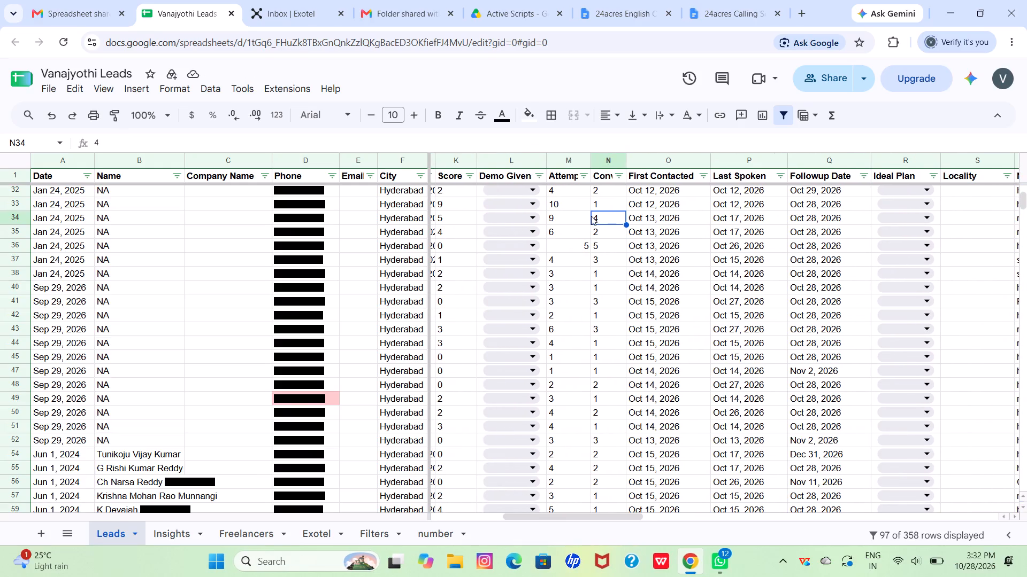
pyautogui.click(555, 234)
pyautogui.hscroll(-2, 555, 234)
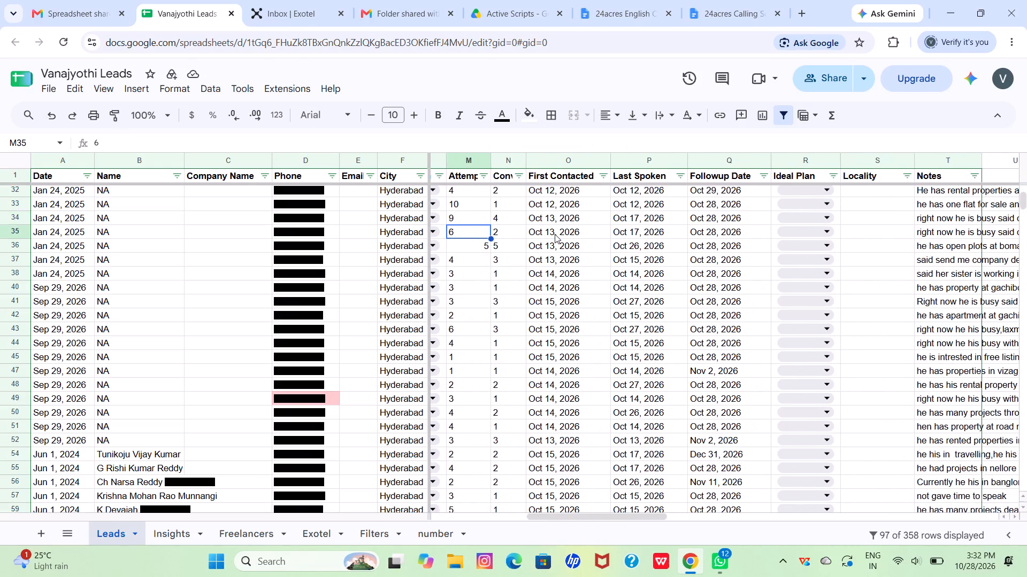
pyautogui.hscroll(-2, 555, 234)
pyautogui.hscroll(5, 555, 234)
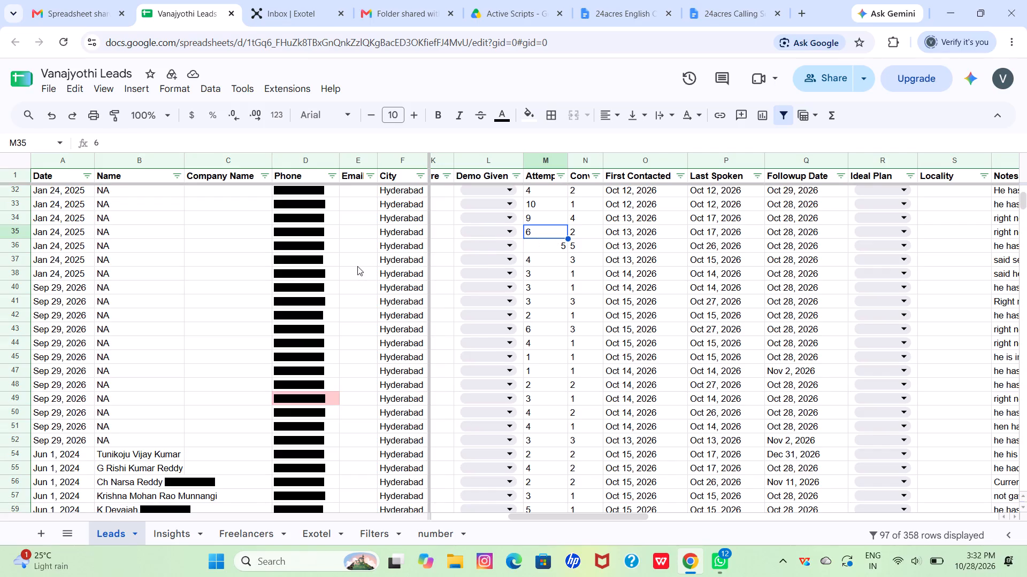
pyautogui.click(317, 232)
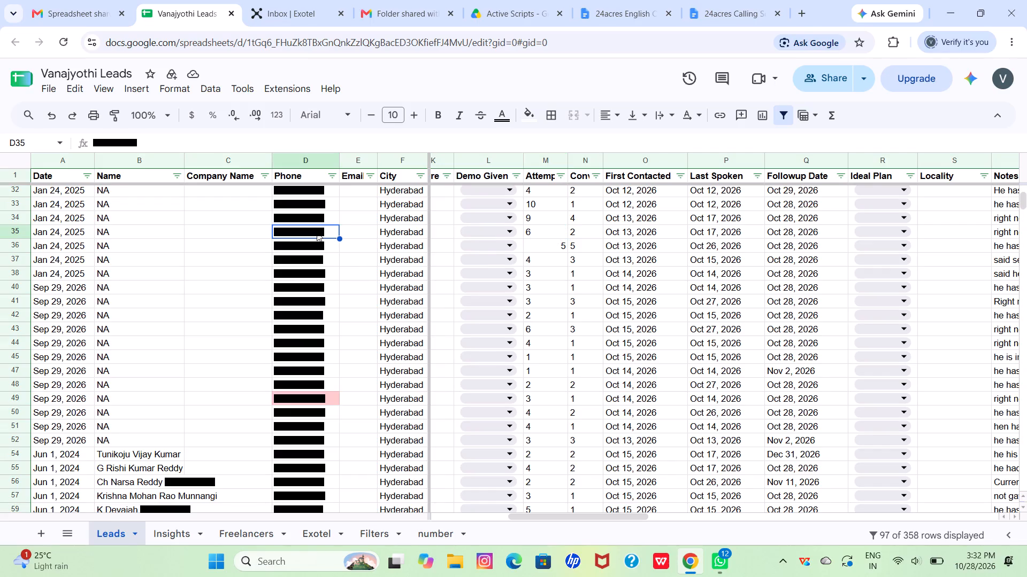
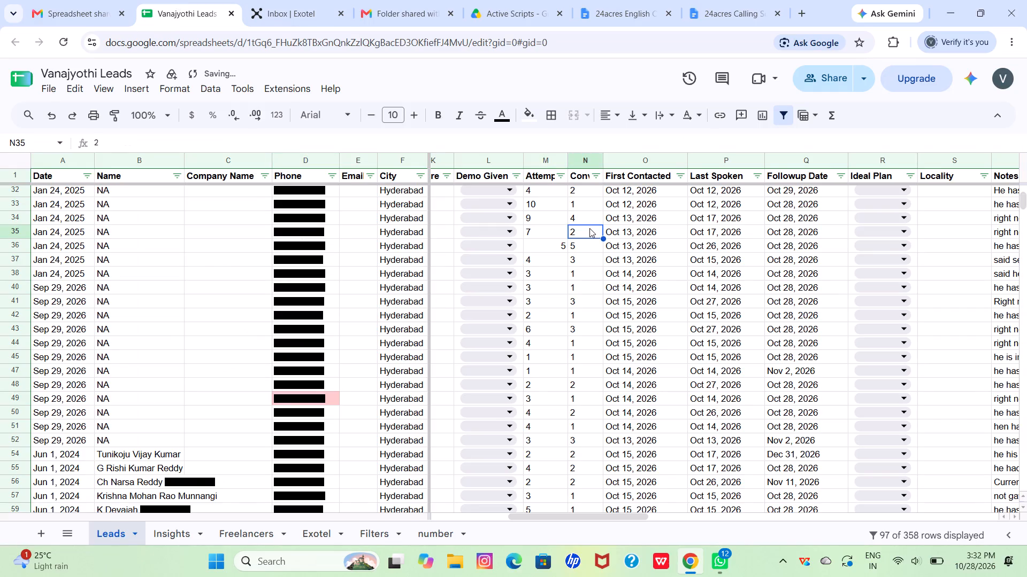
# Set the Followup Date of the lead in row 33 to Oct 29, 2026.
pyautogui.click(664, 229)
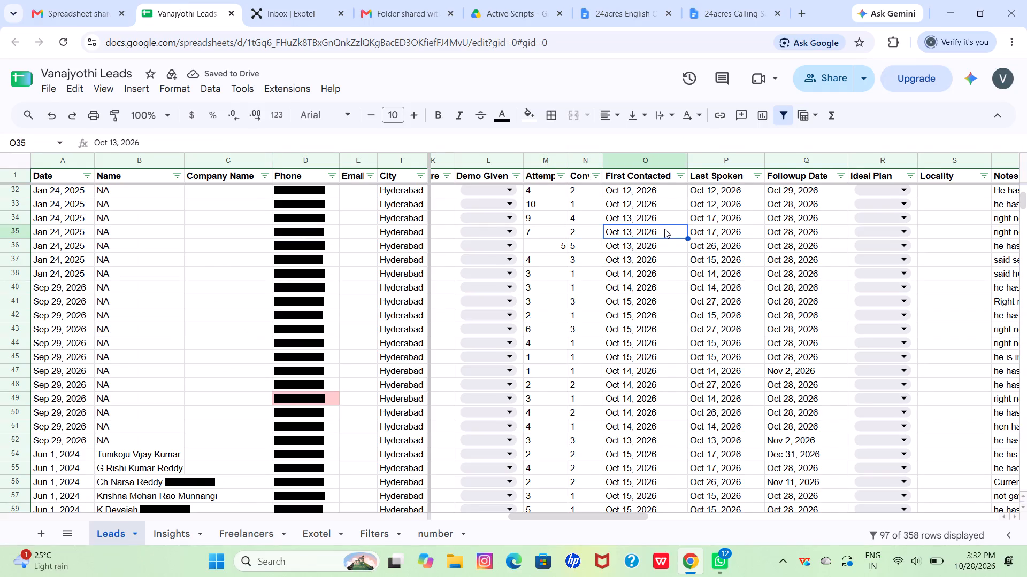
pyautogui.hscroll(-3, 664, 229)
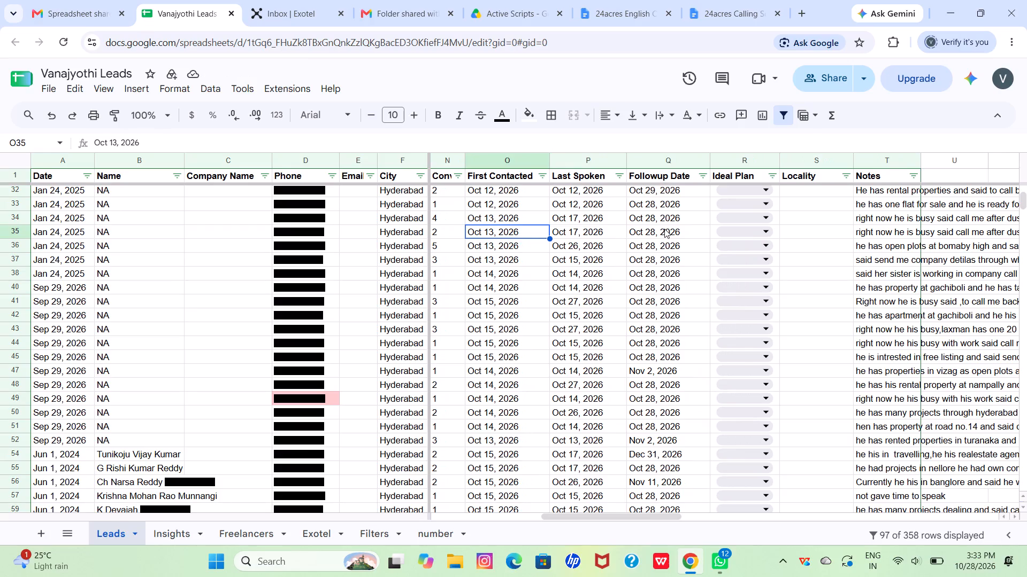
pyautogui.click(663, 208)
pyautogui.doubleClick(663, 208)
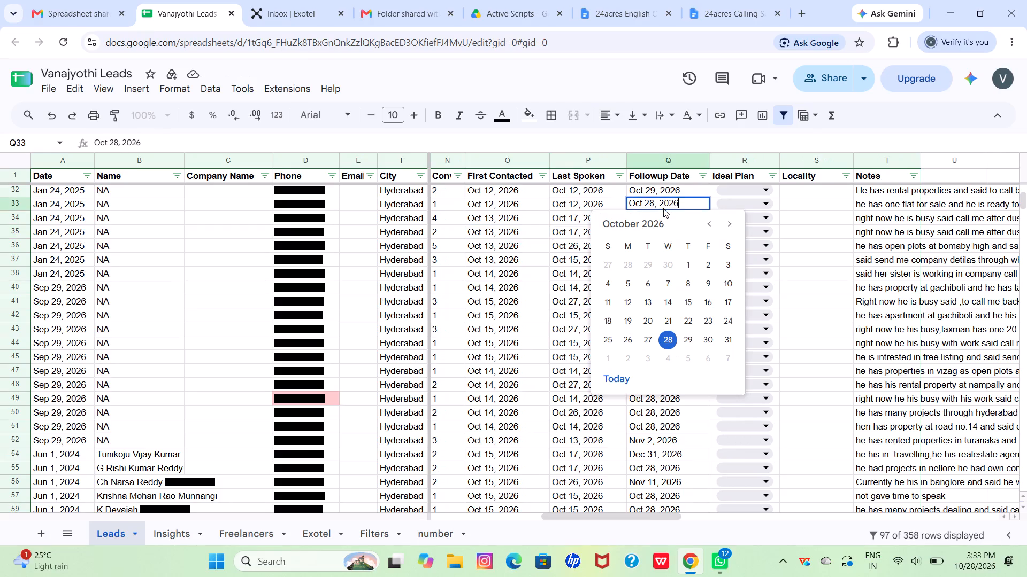
pyautogui.click(691, 328)
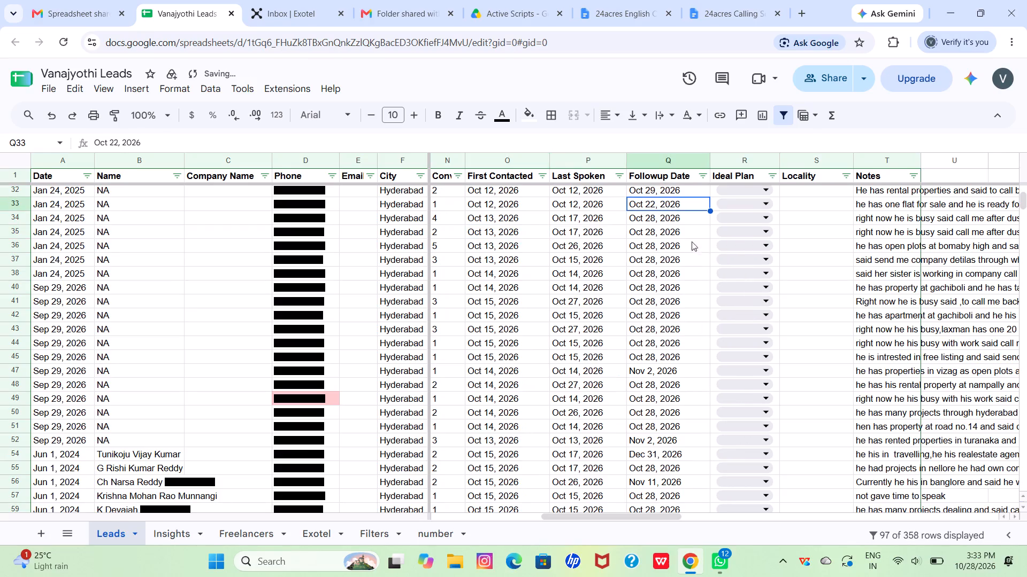
pyautogui.doubleClick(665, 206)
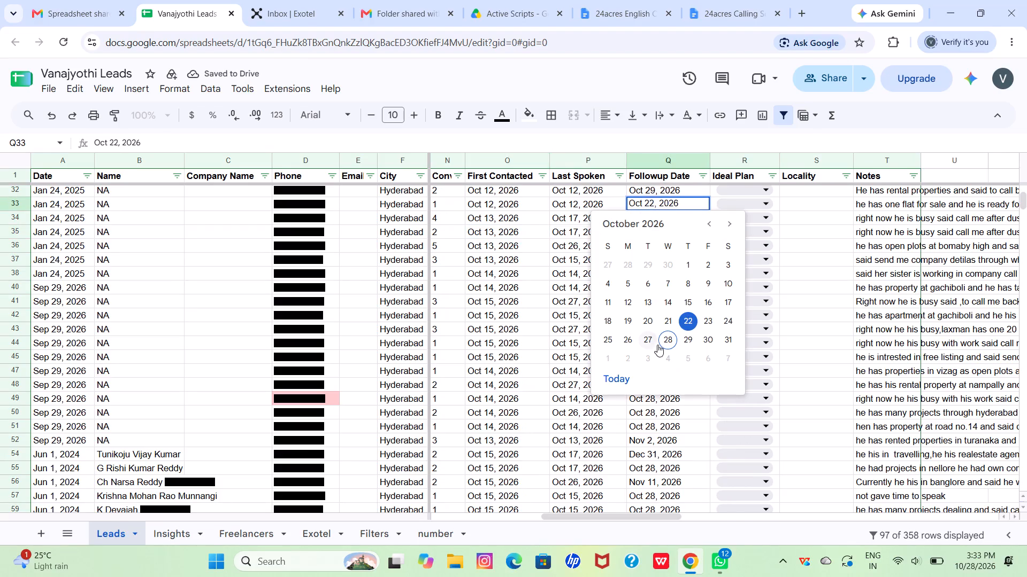
pyautogui.click(685, 336)
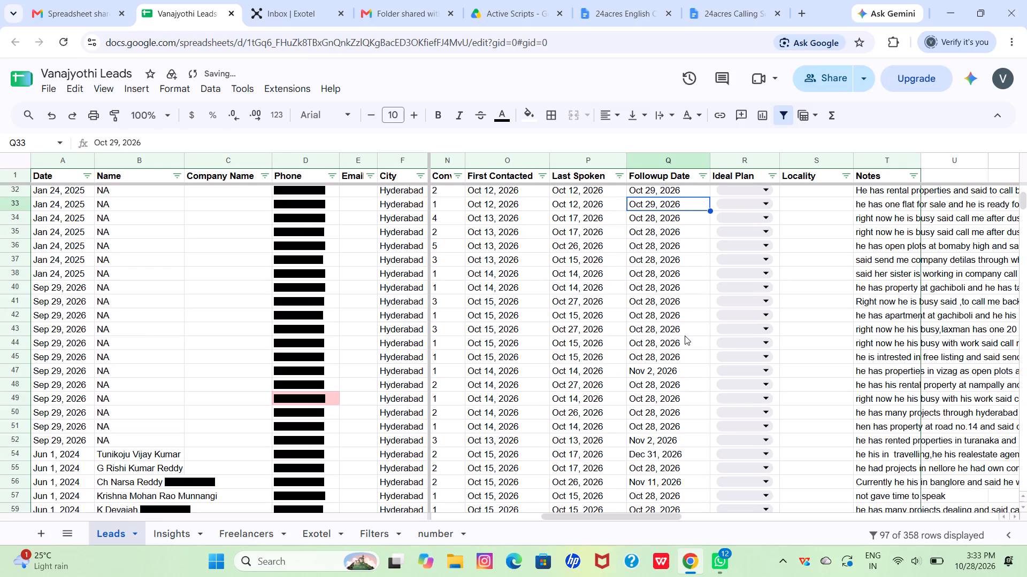
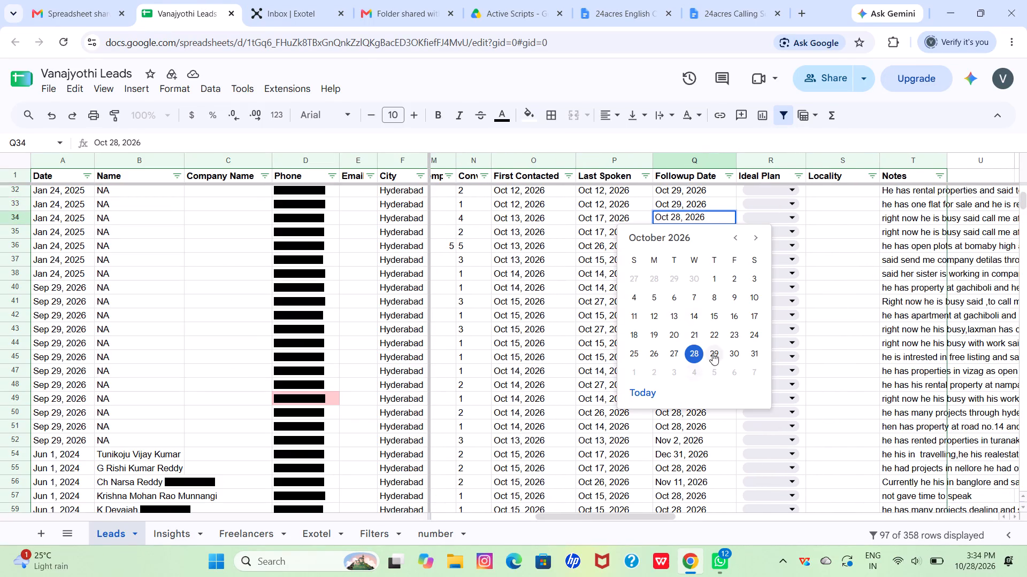
# Set the Followup Date of the lead in row 34 to Oct 29, 2026.
pyautogui.click(708, 354)
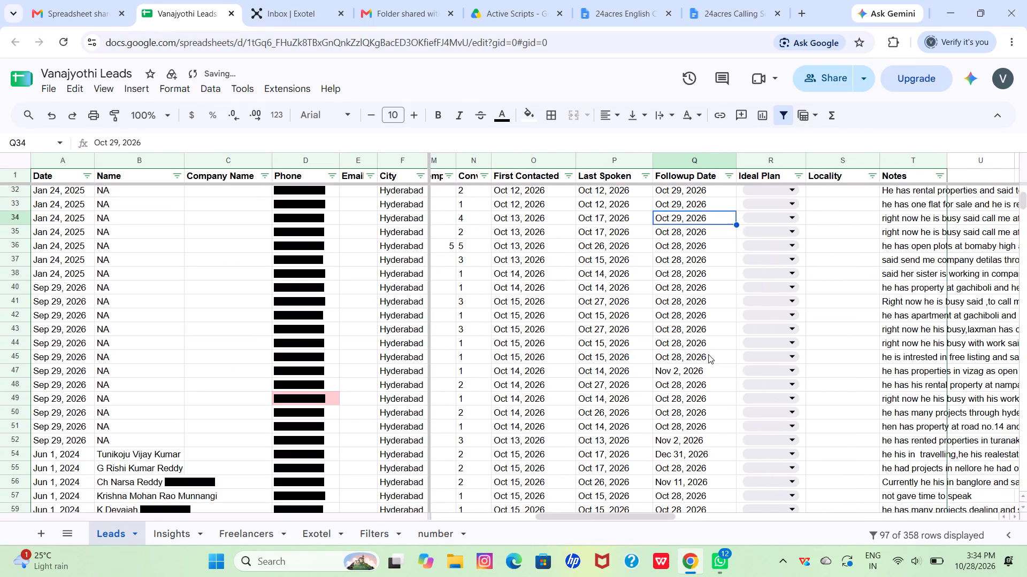
pyautogui.hscroll(1, 708, 354)
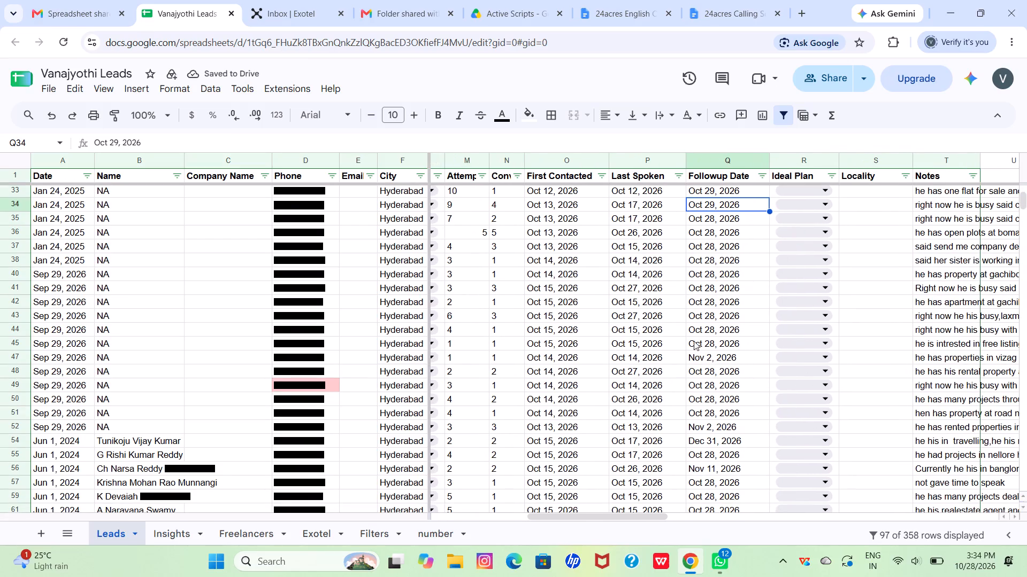
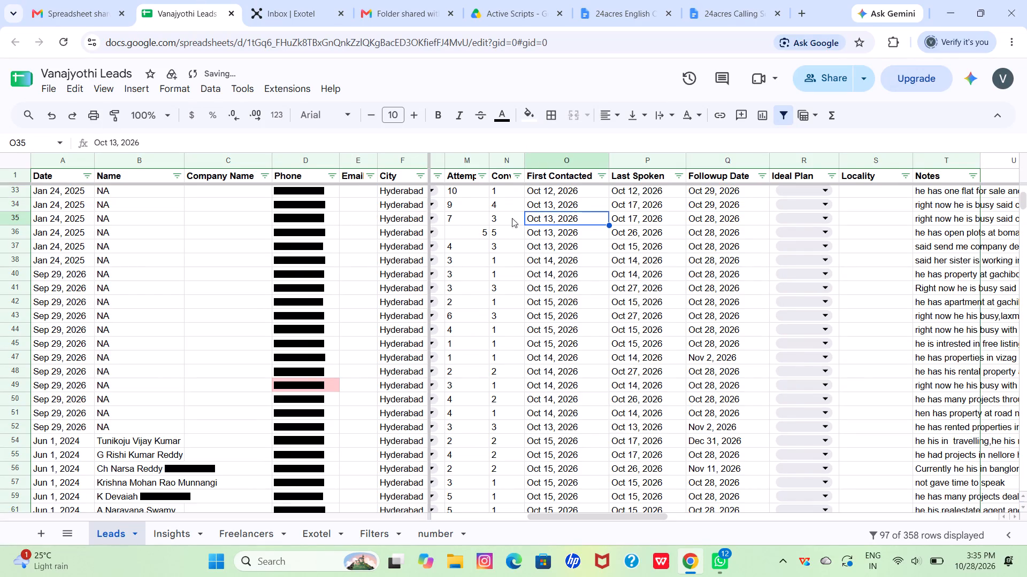
# Set the call attempt count of the lead in row 35 to 8.
pyautogui.click(465, 217)
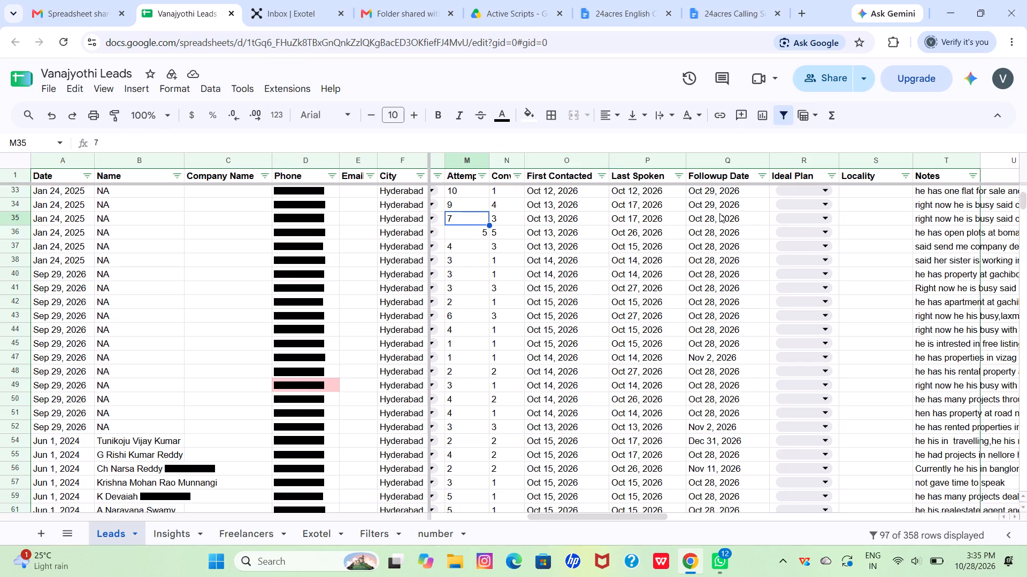
pyautogui.press('8')
# Set the row 35 lead's Last Spoken date to Oct 28, 2026 and its Followup Date to Oct 29, 2026.
pyautogui.click(745, 219)
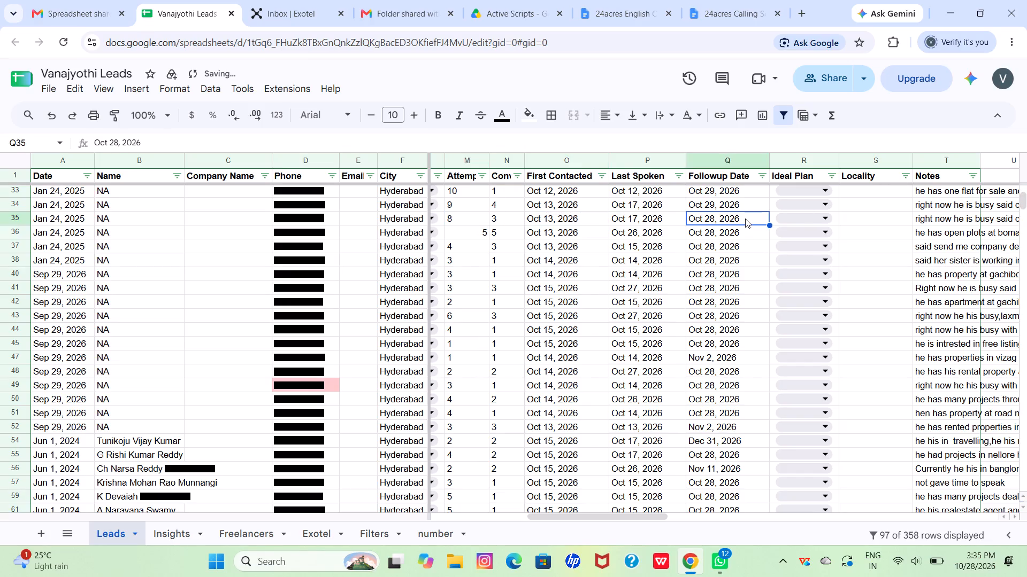
pyautogui.click(745, 219)
pyautogui.click(745, 219)
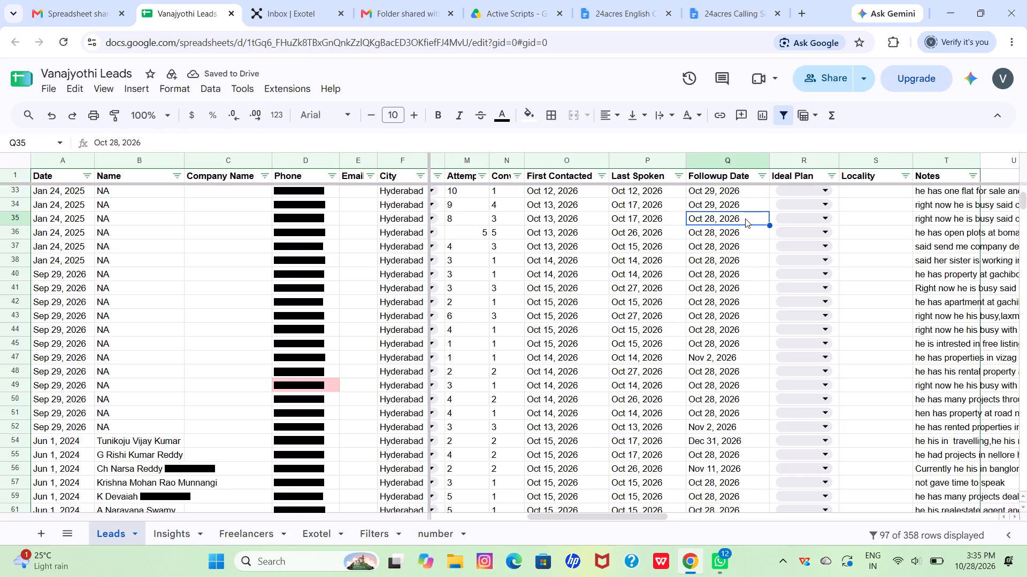
pyautogui.doubleClick(665, 221)
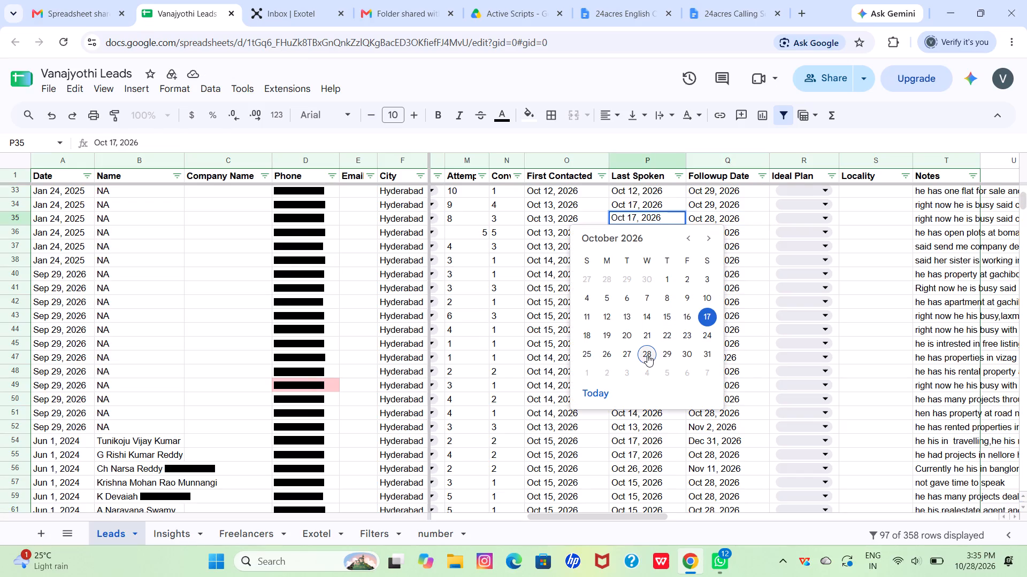
pyautogui.click(647, 355)
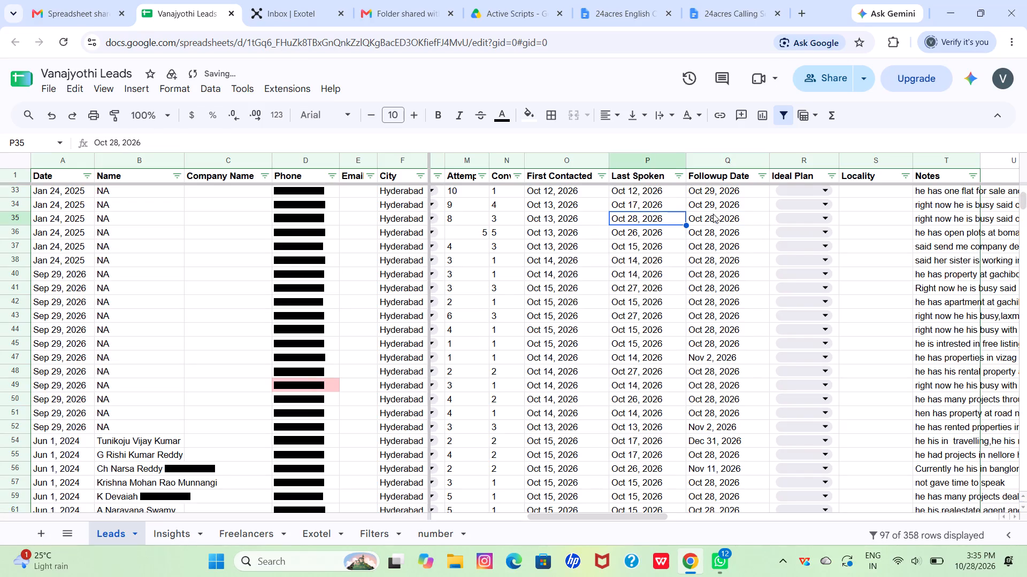
pyautogui.doubleClick(714, 216)
pyautogui.click(744, 351)
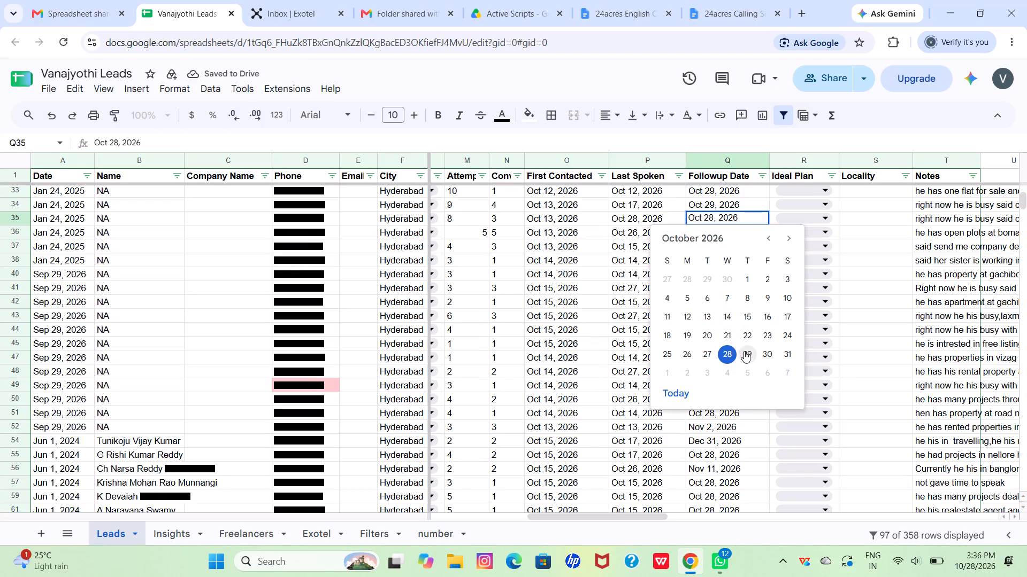
# Append ",call me tommorrow" to the existing note of the lead in row 35.
pyautogui.click(939, 210)
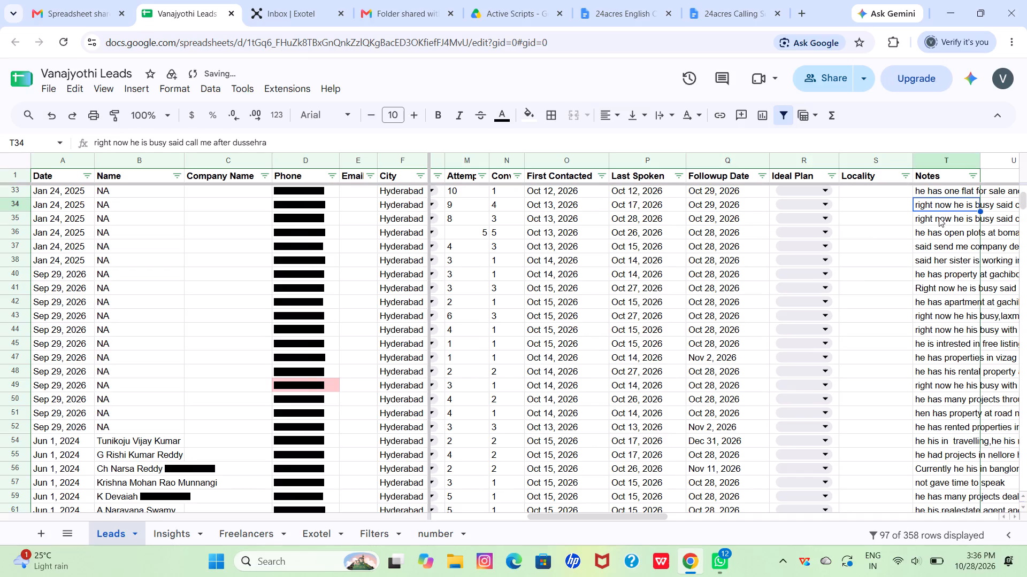
pyautogui.doubleClick(939, 217)
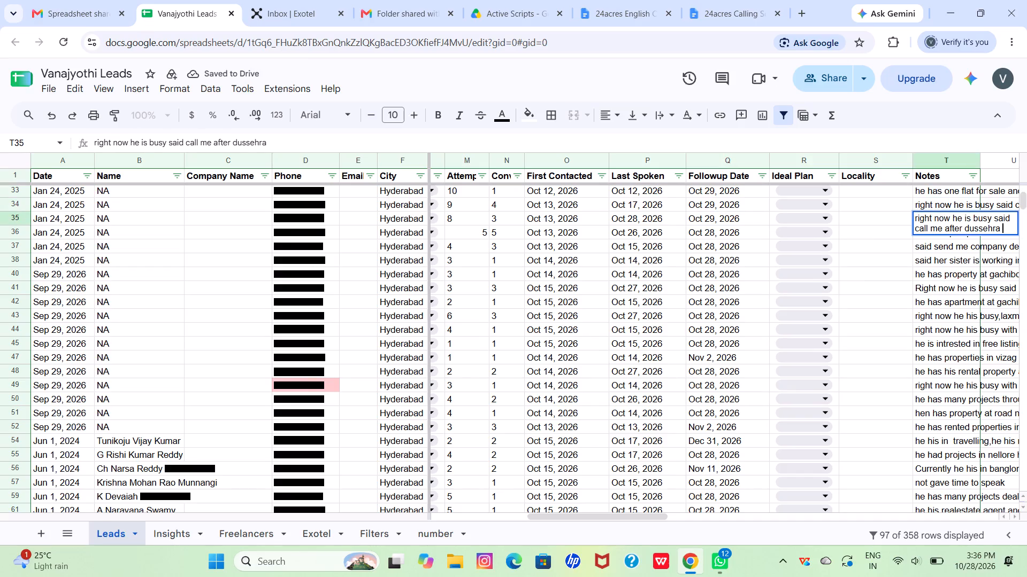
pyautogui.press(',')
pyautogui.write('call me tommorrow')
pyautogui.press('Return')
# Review the notes, contact dates and call counts of the lead in row 36.
pyautogui.hscroll(-2, 939, 217)
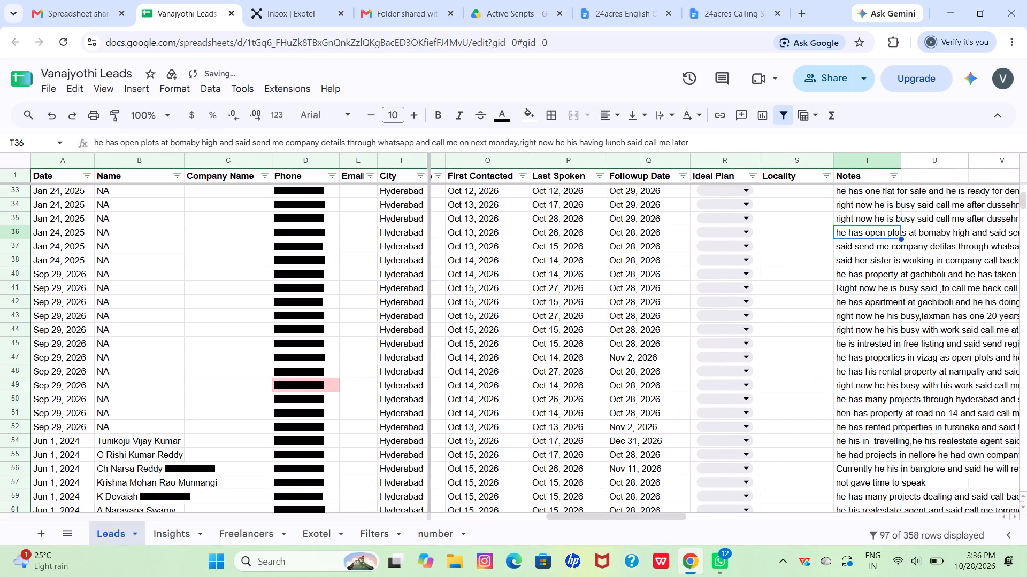
pyautogui.hscroll(-1, 939, 217)
pyautogui.scroll(-1, 939, 217)
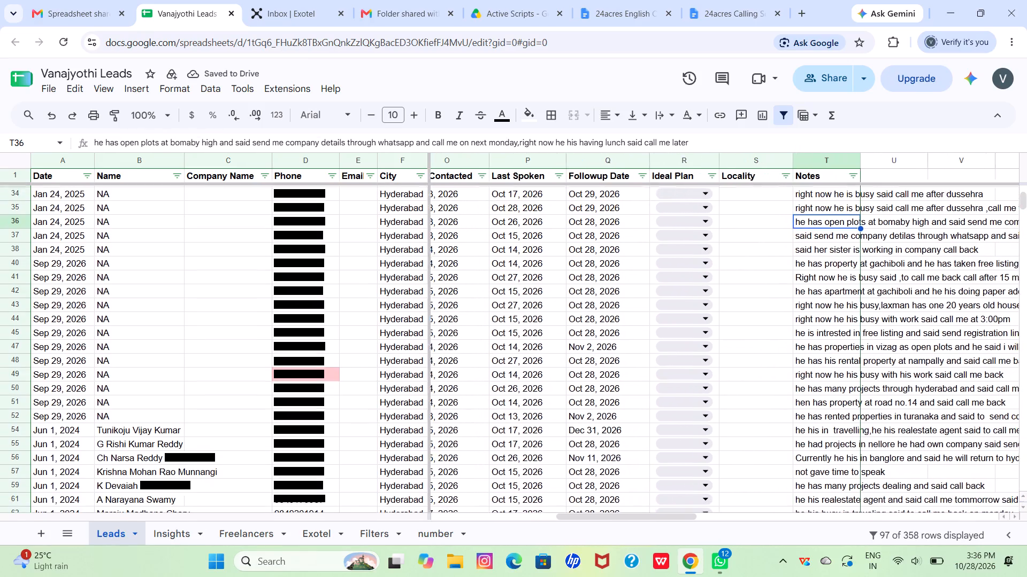
pyautogui.scroll(-1, 939, 217)
pyautogui.hscroll(1, 939, 217)
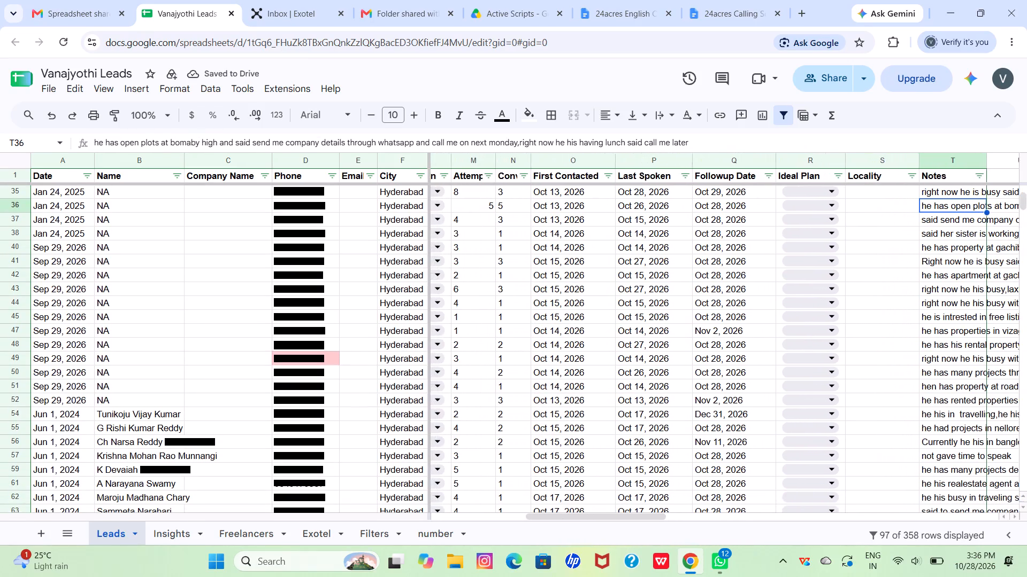
pyautogui.hscroll(1, 939, 217)
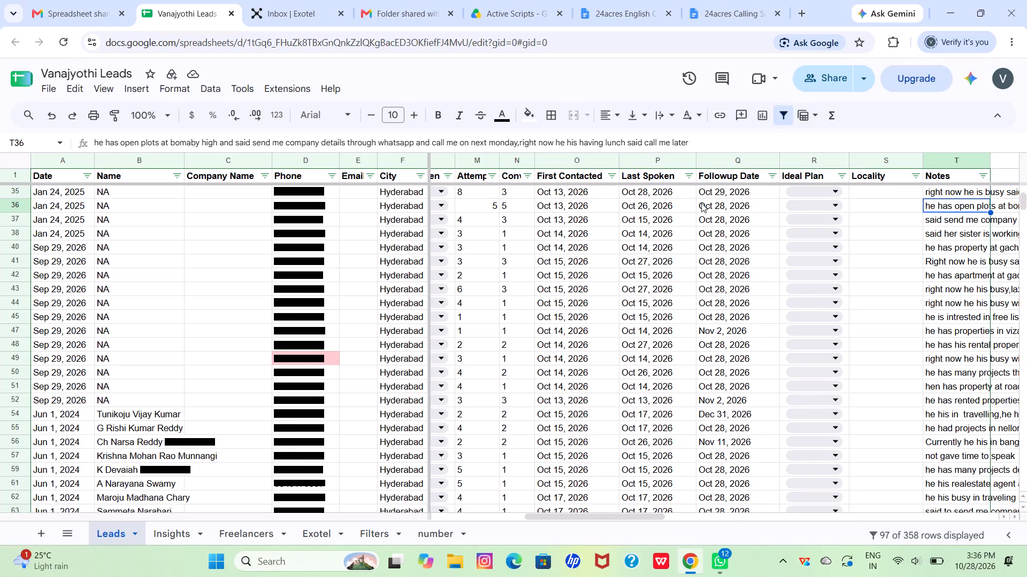
pyautogui.hscroll(-4, 706, 203)
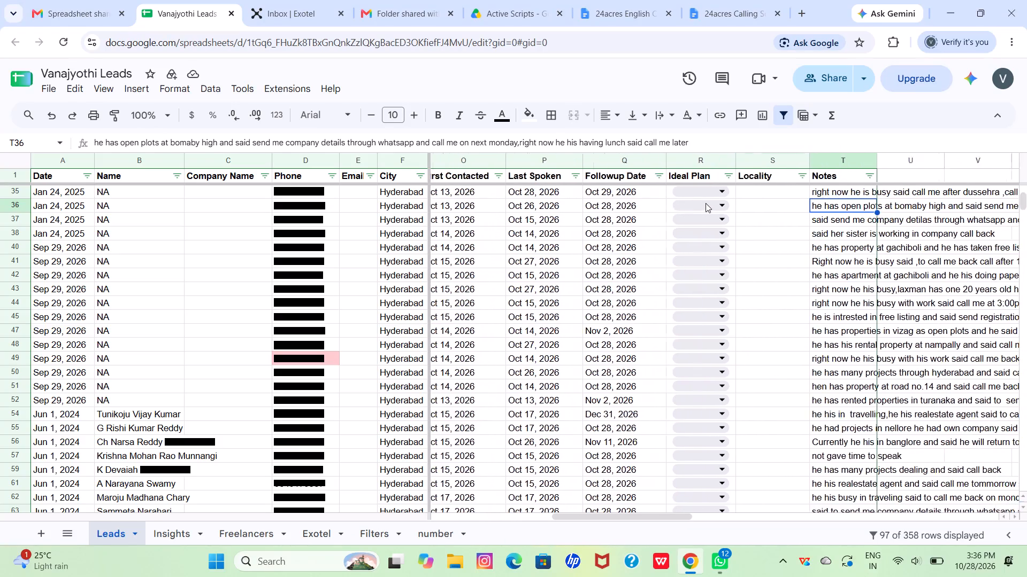
pyautogui.hscroll(-3, 706, 203)
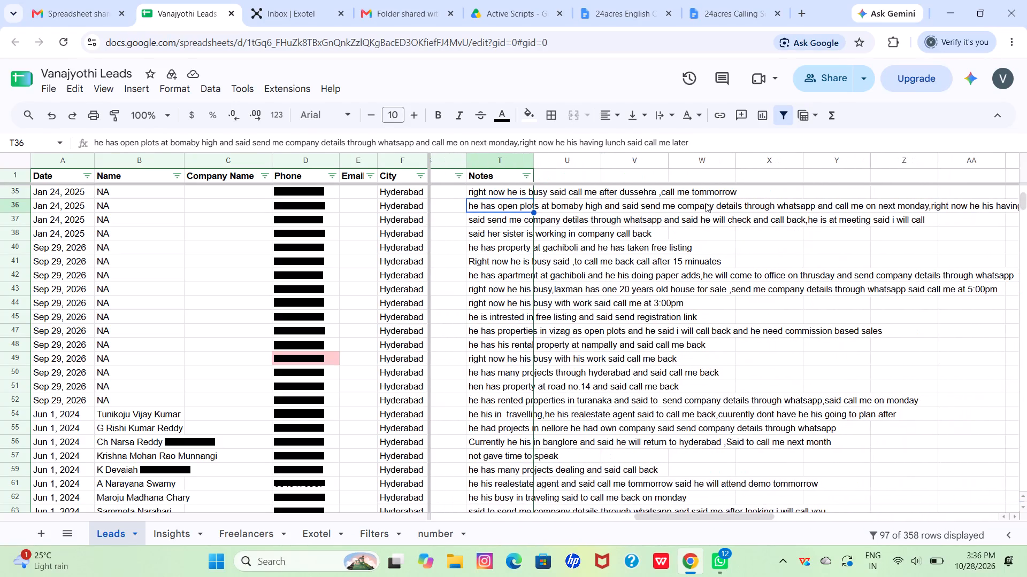
pyautogui.hscroll(-2, 706, 203)
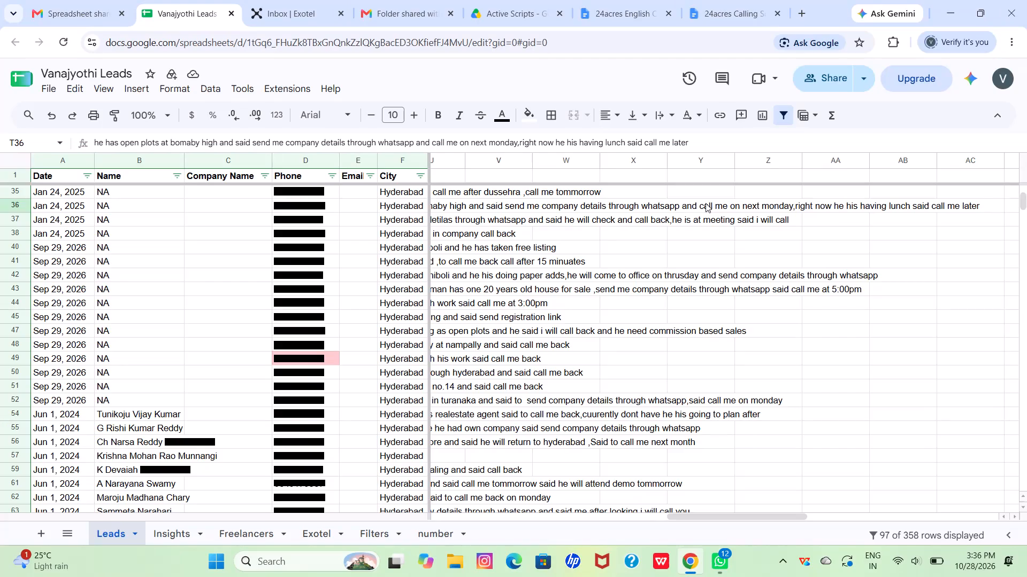
pyautogui.hscroll(7, 706, 203)
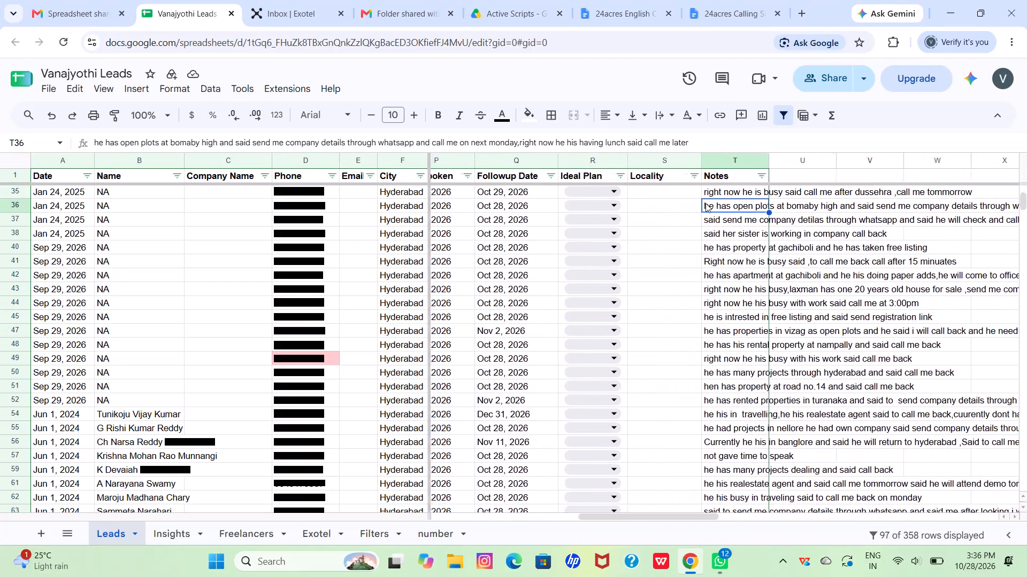
pyautogui.hscroll(4, 706, 203)
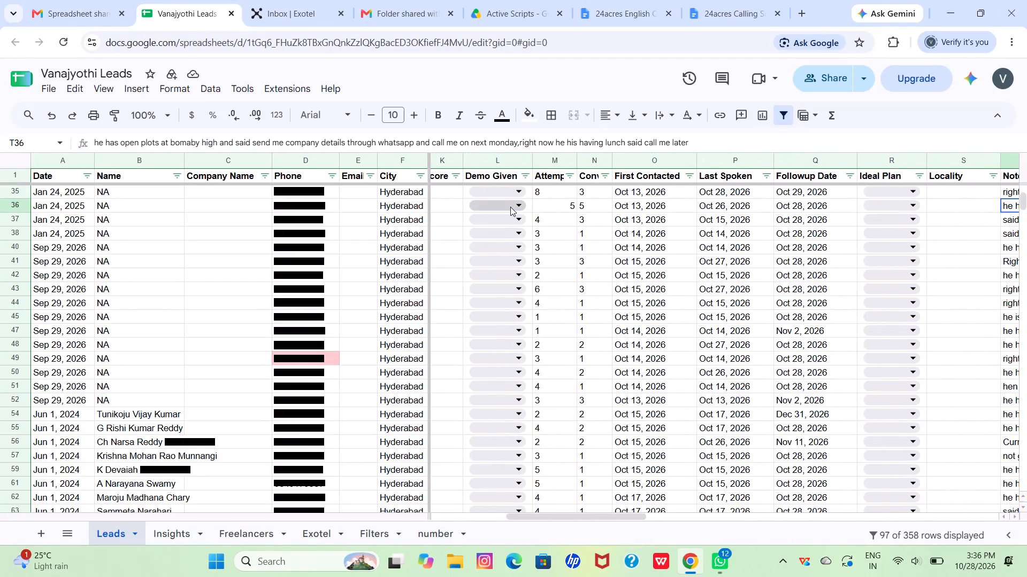
# Select the phone number of the lead in row 36.
pyautogui.click(328, 212)
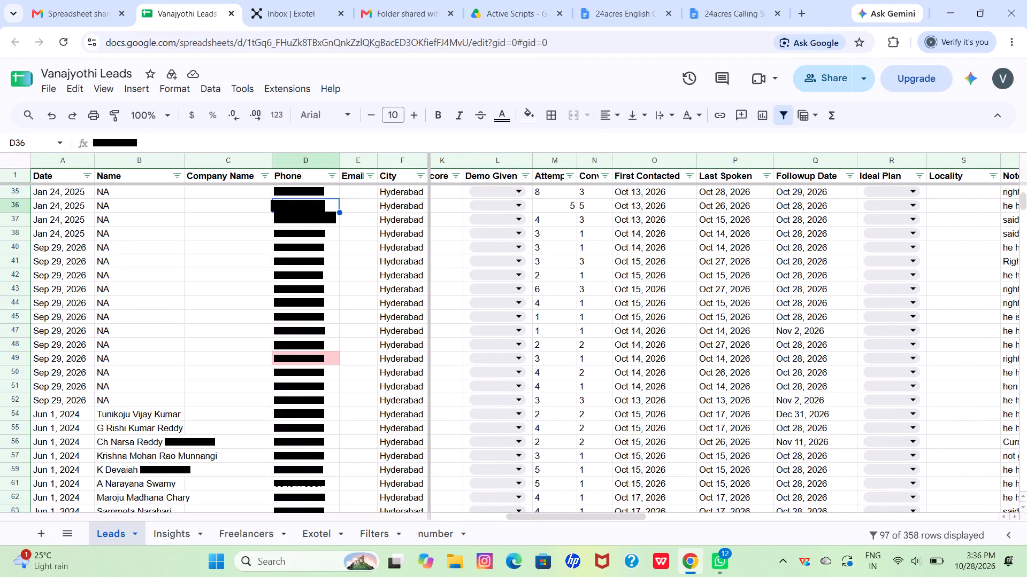
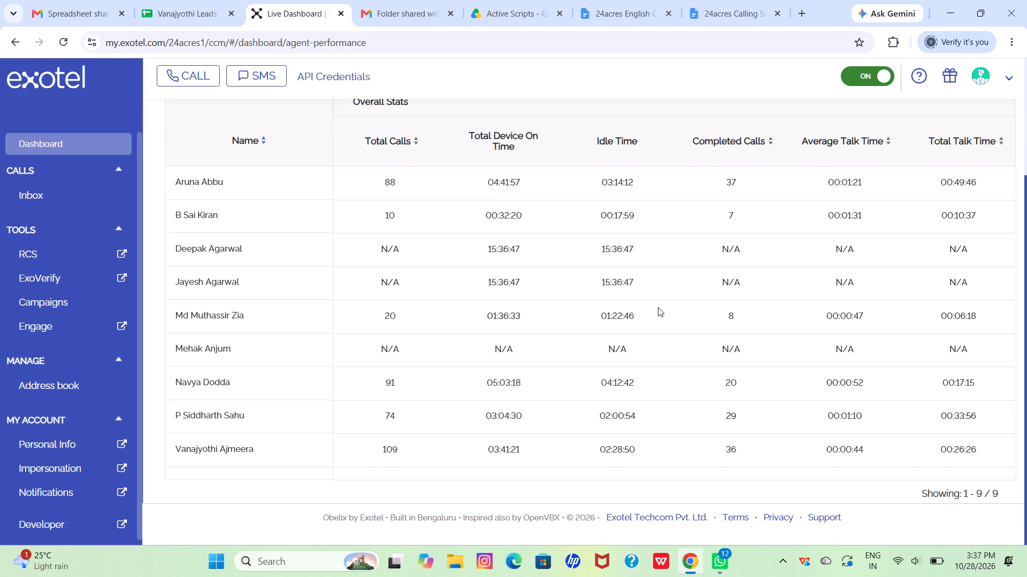
# Return to the Vanajyothi Leads spreadsheet and set the call attempts of the lead in row 36 to 6.
pyautogui.click(158, 0)
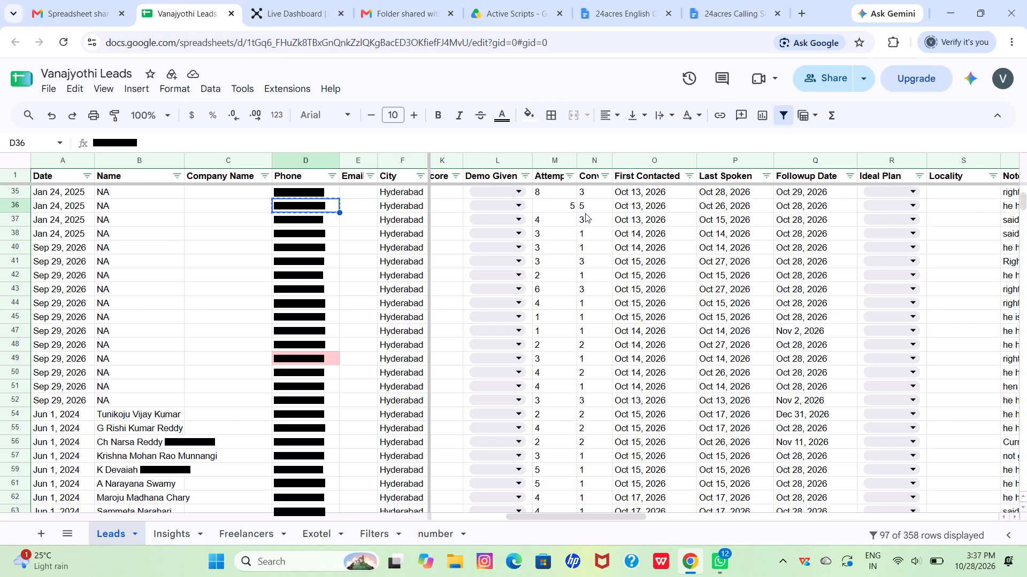
pyautogui.click(570, 209)
pyautogui.press('6')
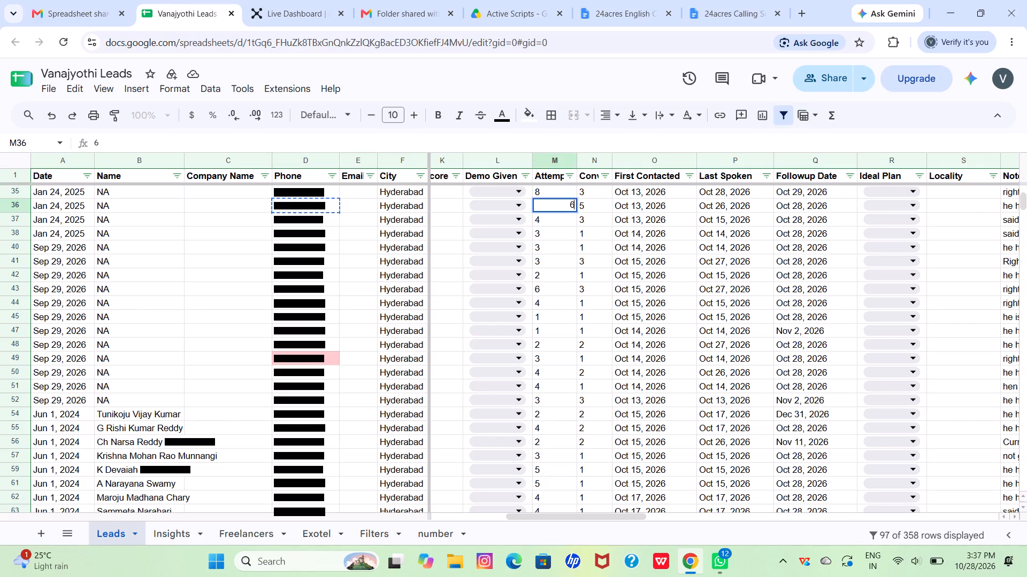
pyautogui.click(608, 207)
# Check the note of the lead in row 36 and set that lead's Followup Date to Oct 29, 2026.
pyautogui.hscroll(-4, 608, 207)
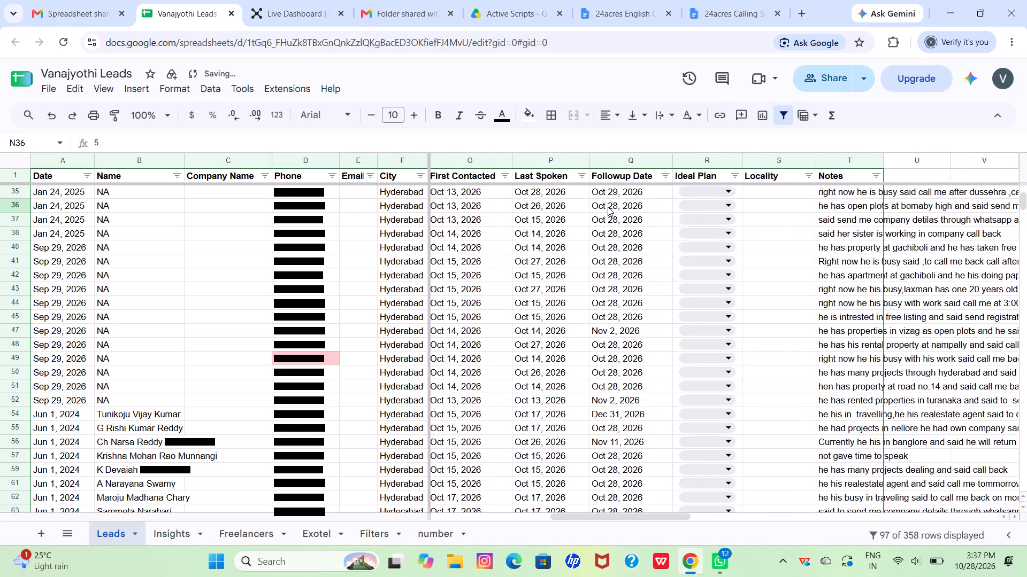
pyautogui.hscroll(-4, 608, 207)
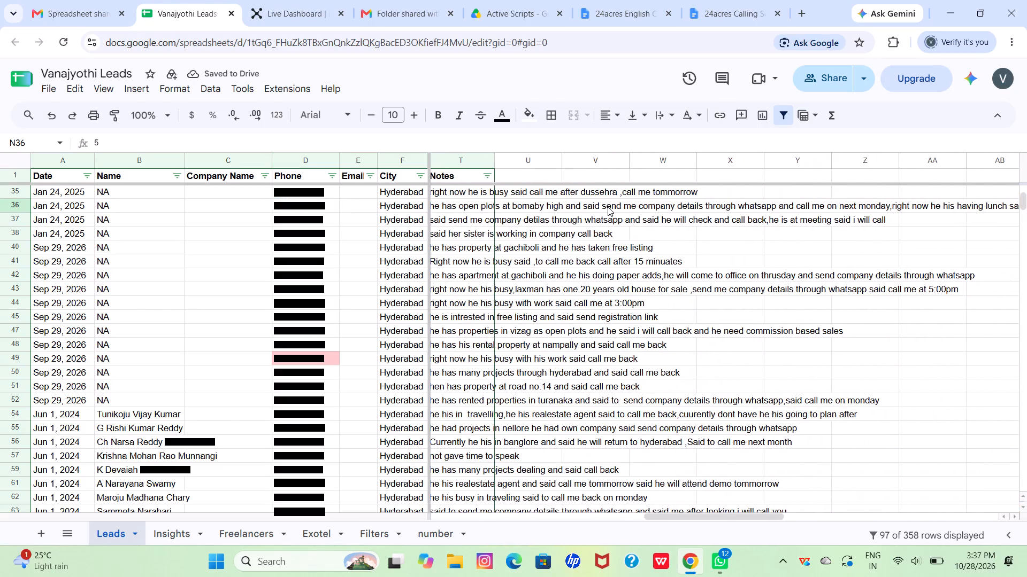
pyautogui.hscroll(-3, 608, 207)
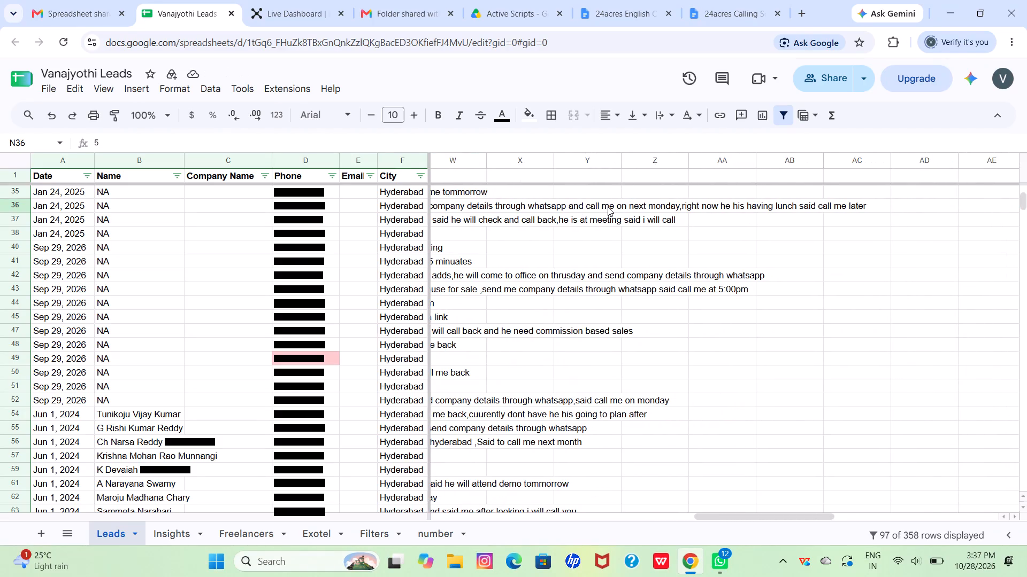
pyautogui.hscroll(9, 608, 207)
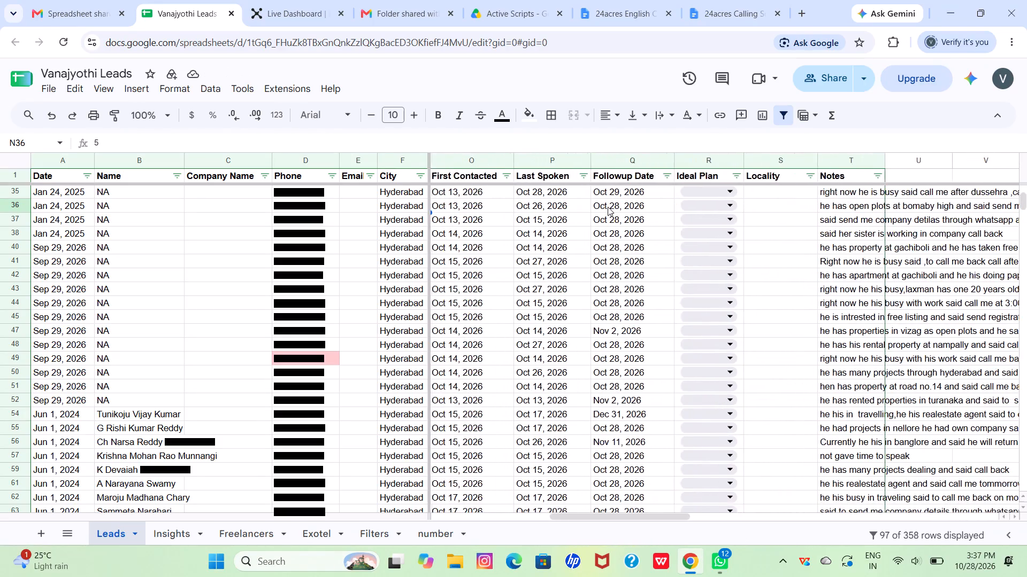
pyautogui.hscroll(1, 608, 207)
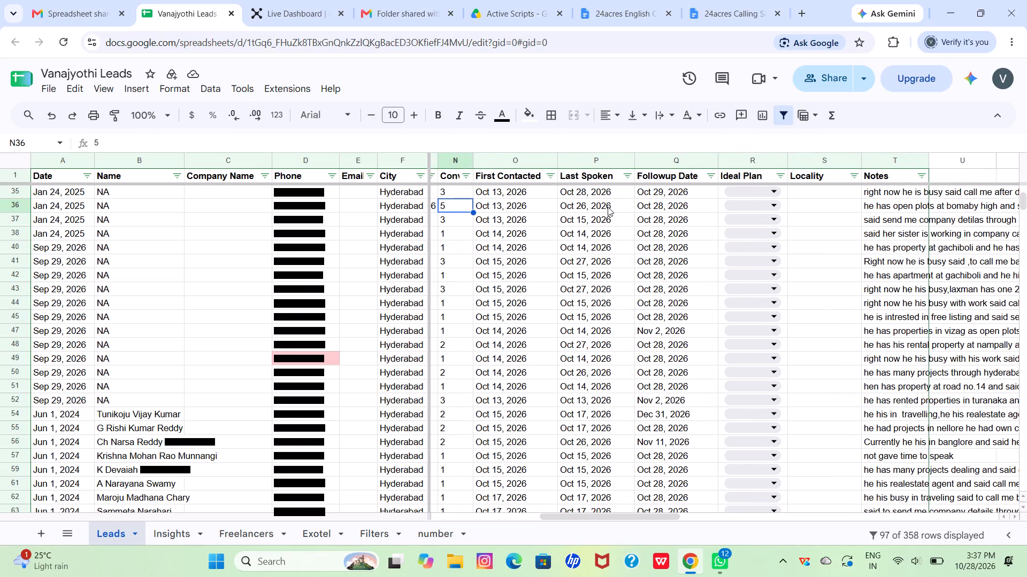
pyautogui.doubleClick(652, 207)
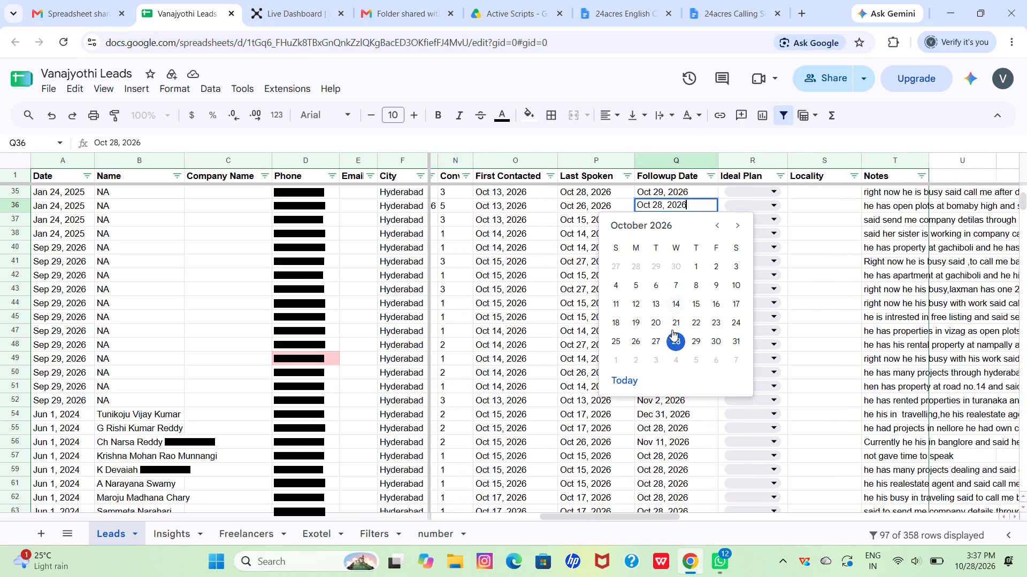
pyautogui.click(693, 337)
# Check the note of the lead in row 37 and copy that lead's phone number.
pyautogui.scroll(-1, 693, 337)
pyautogui.hscroll(-7, 693, 337)
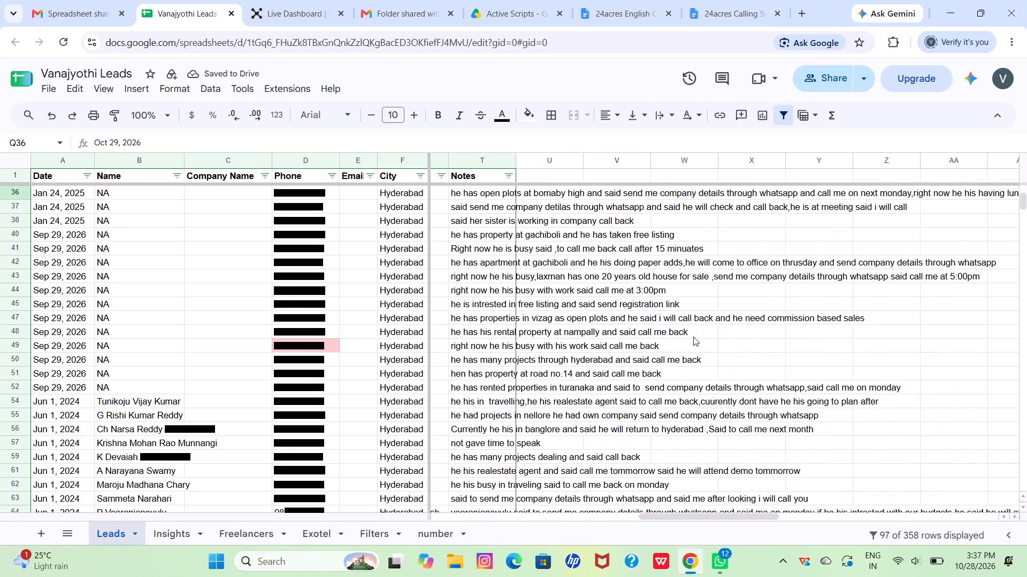
pyautogui.hscroll(6, 693, 337)
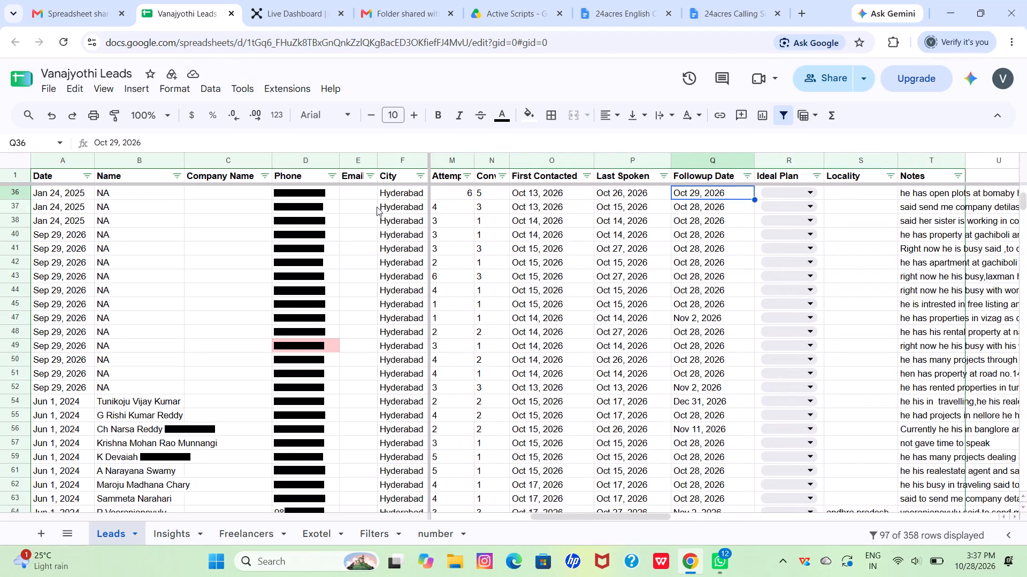
pyautogui.click(327, 201)
pyautogui.hotkey('ctrl', 'c')
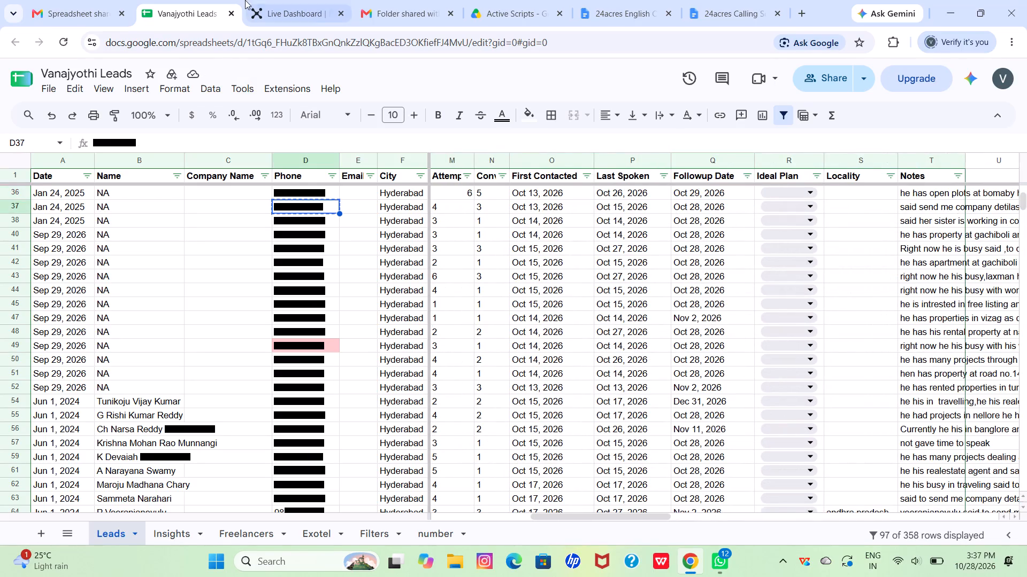
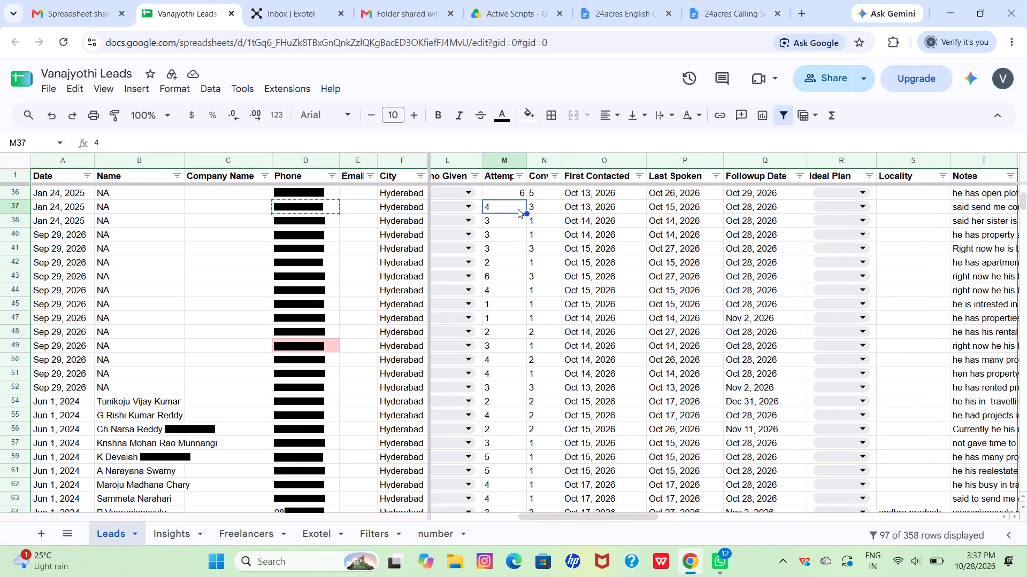
# Set the call attempts of the lead in row 37 to 5.
pyautogui.press('5')
pyautogui.click(549, 211)
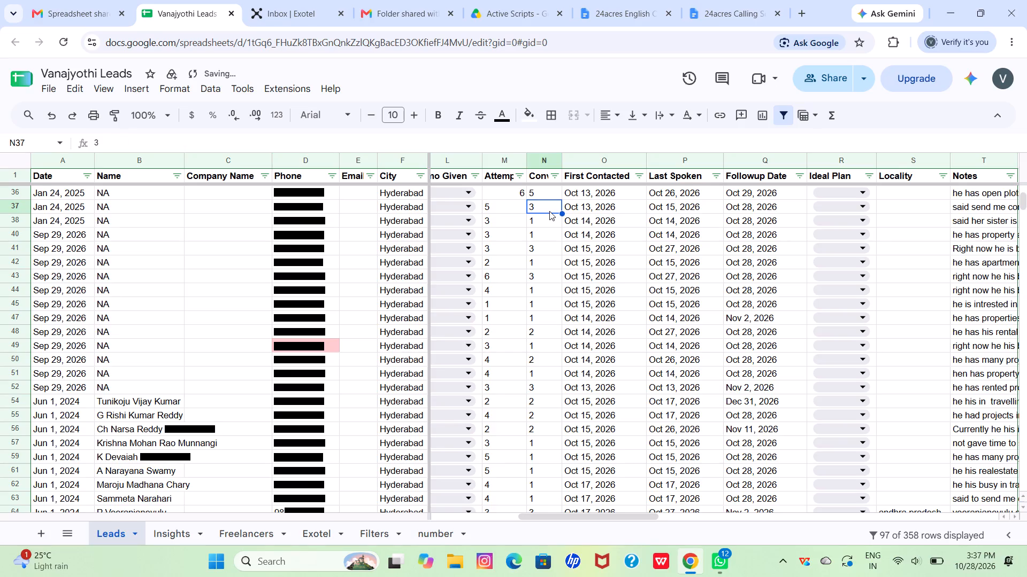
pyautogui.click(600, 206)
# Look through the remaining filtered leads down to row 311, examining their followup dates and notes.
pyautogui.hscroll(-1, 600, 206)
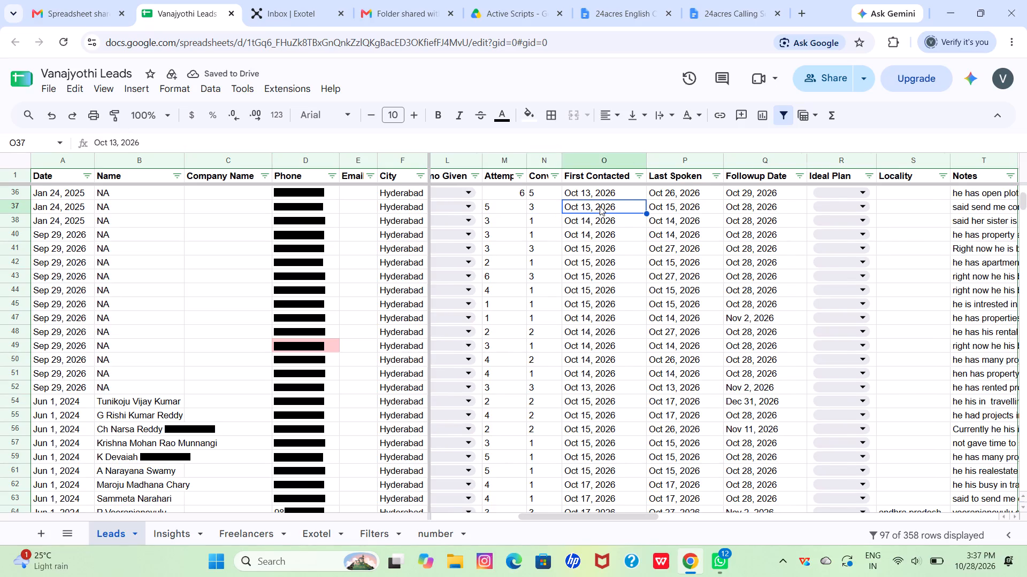
pyautogui.hscroll(-2, 600, 206)
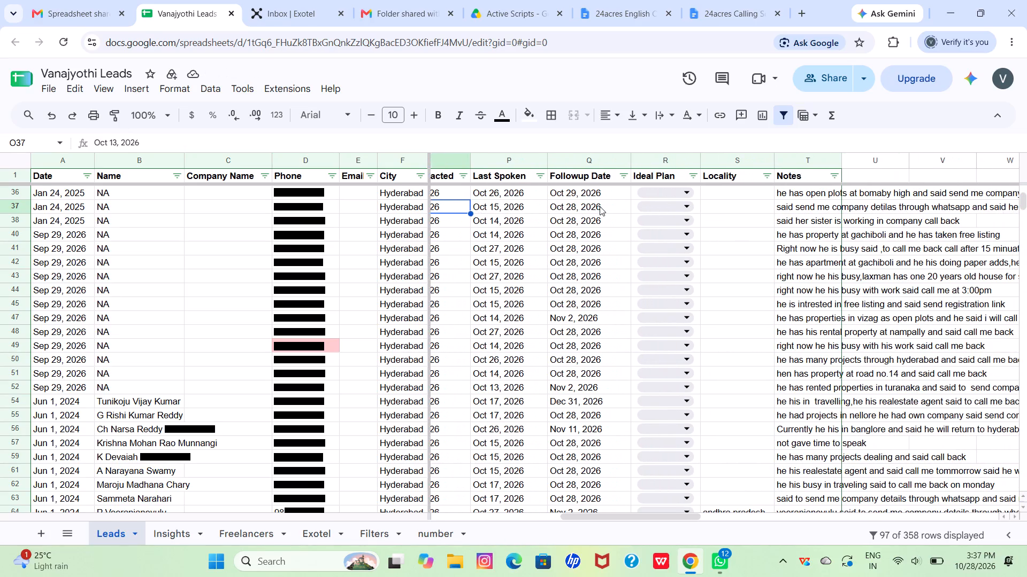
pyautogui.scroll(-2, 600, 206)
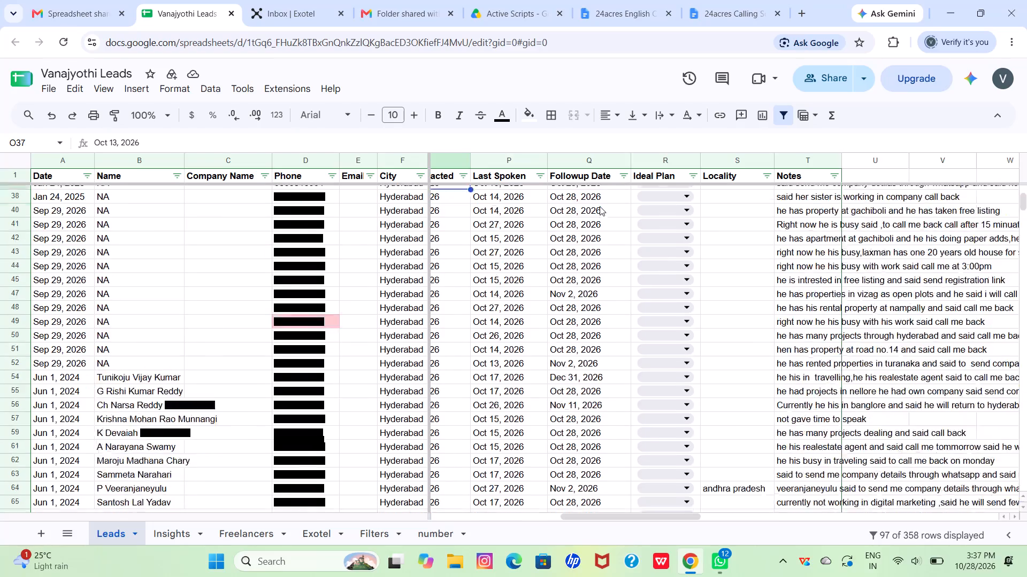
pyautogui.scroll(-6, 600, 206)
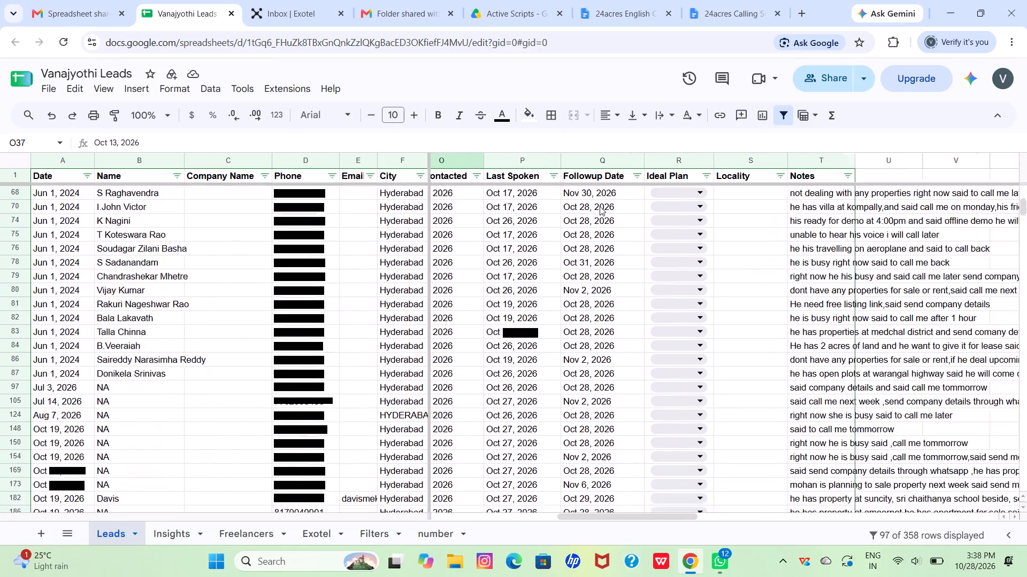
pyautogui.scroll(-5, 600, 206)
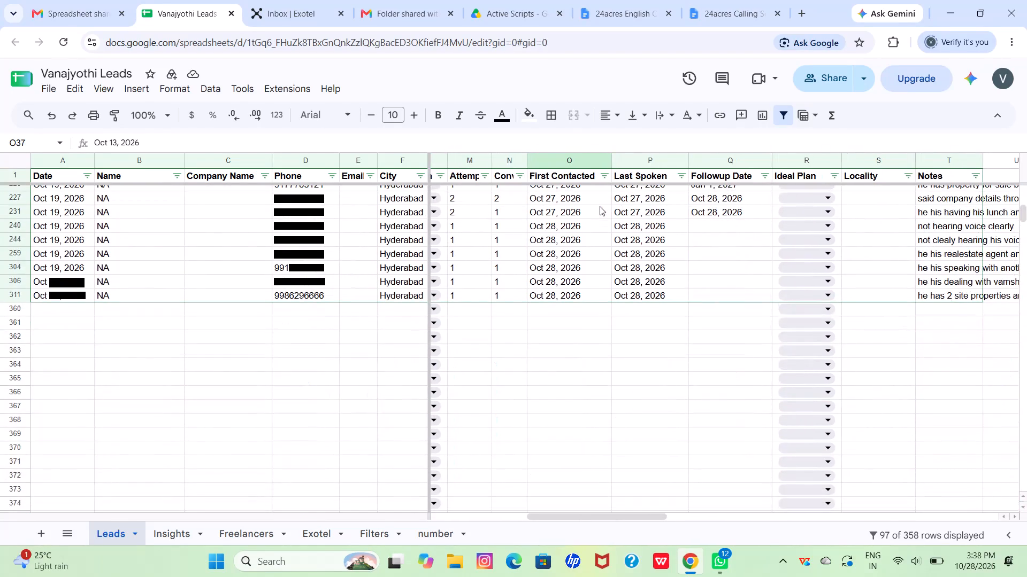
pyautogui.scroll(1, 600, 206)
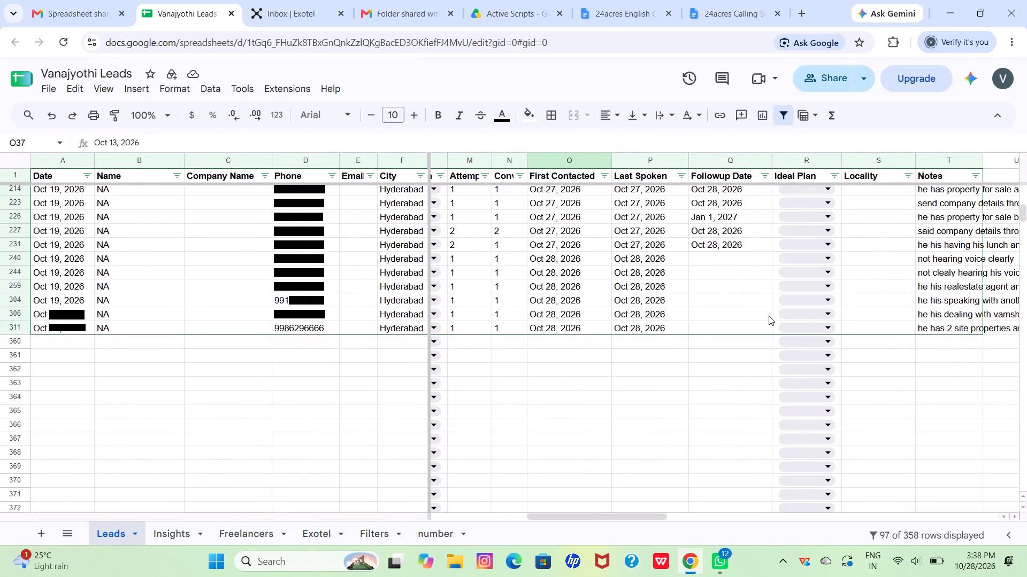
pyautogui.hscroll(-5, 769, 316)
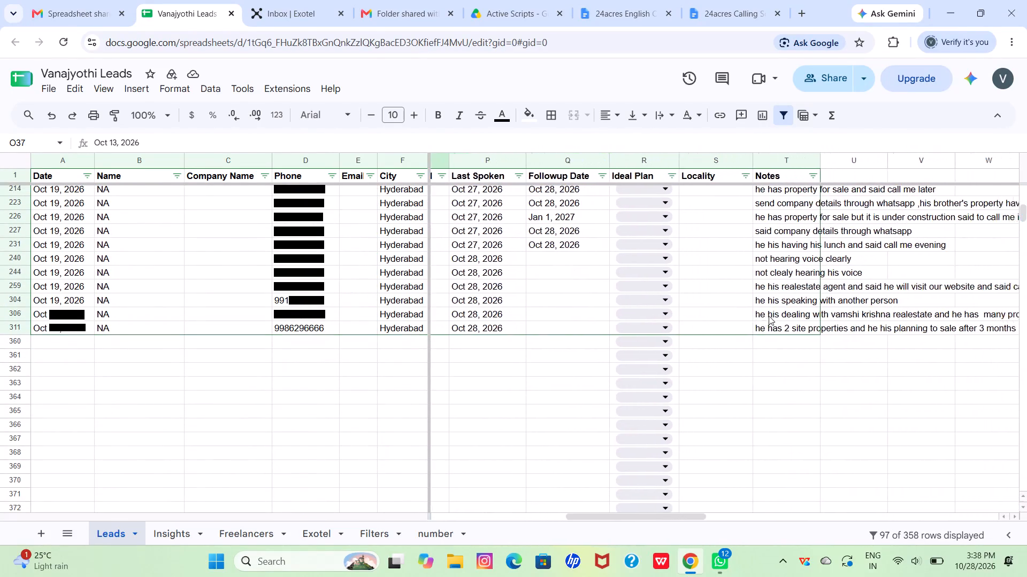
pyautogui.hscroll(-1, 769, 316)
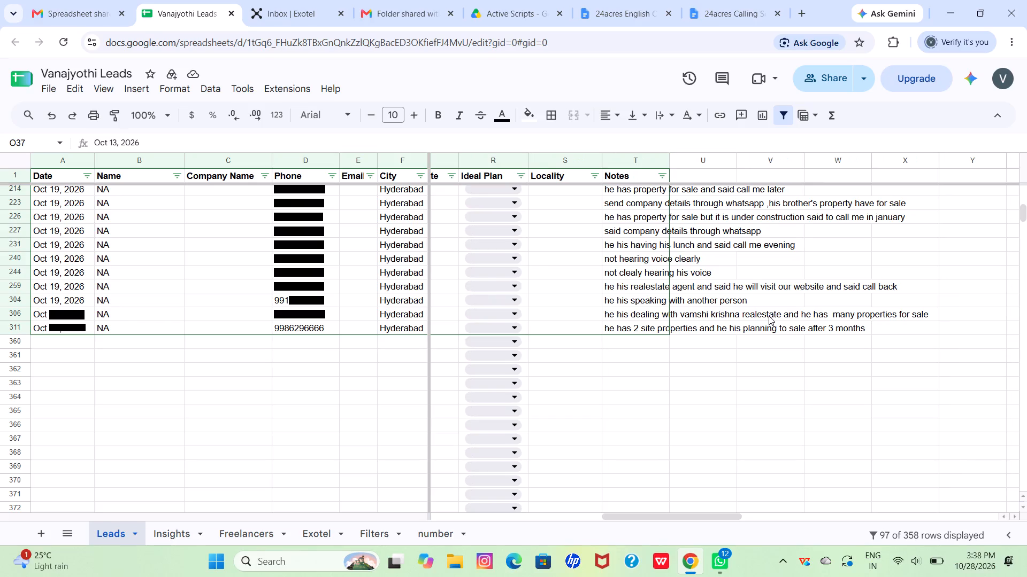
pyautogui.hscroll(5, 769, 316)
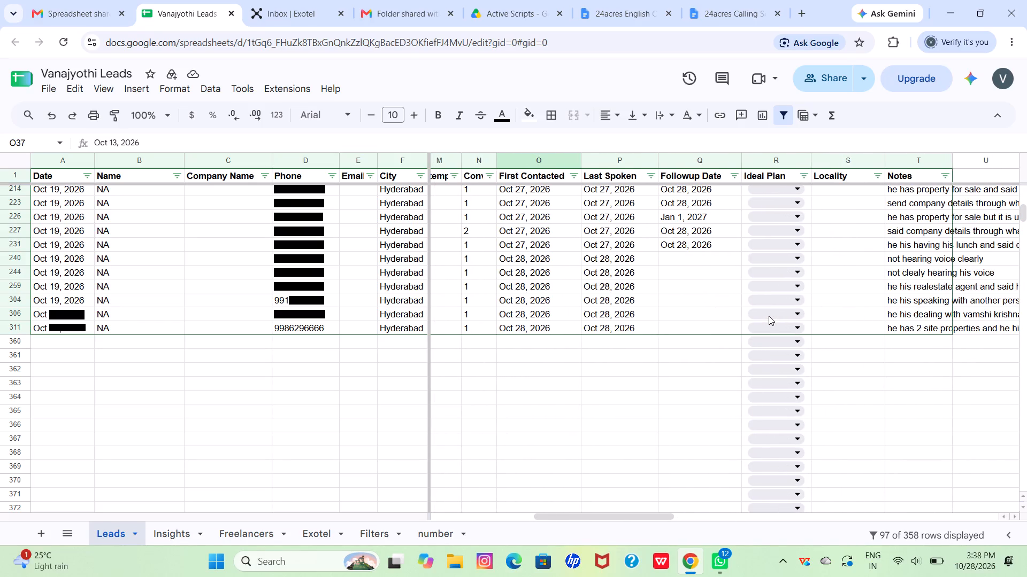
# Set the Followup Date of the lead in row 37 to Oct 29, 2026.
pyautogui.scroll(6, 769, 316)
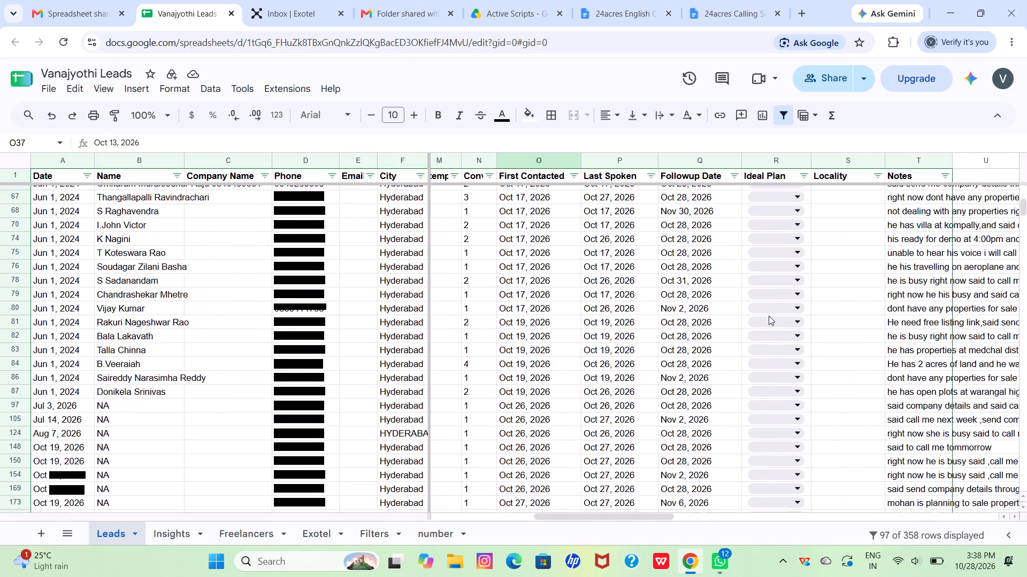
pyautogui.scroll(3, 769, 316)
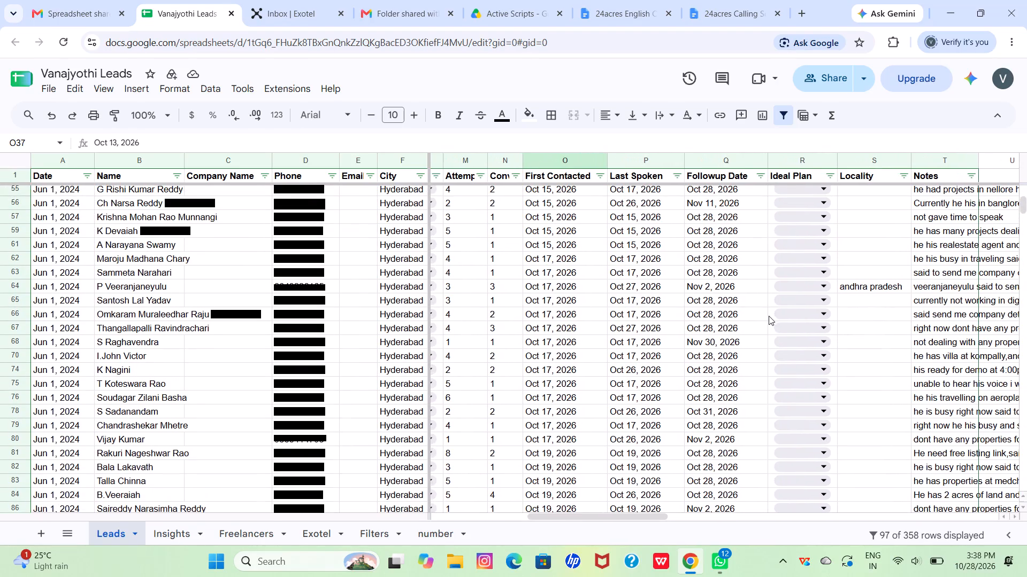
pyautogui.scroll(6, 769, 316)
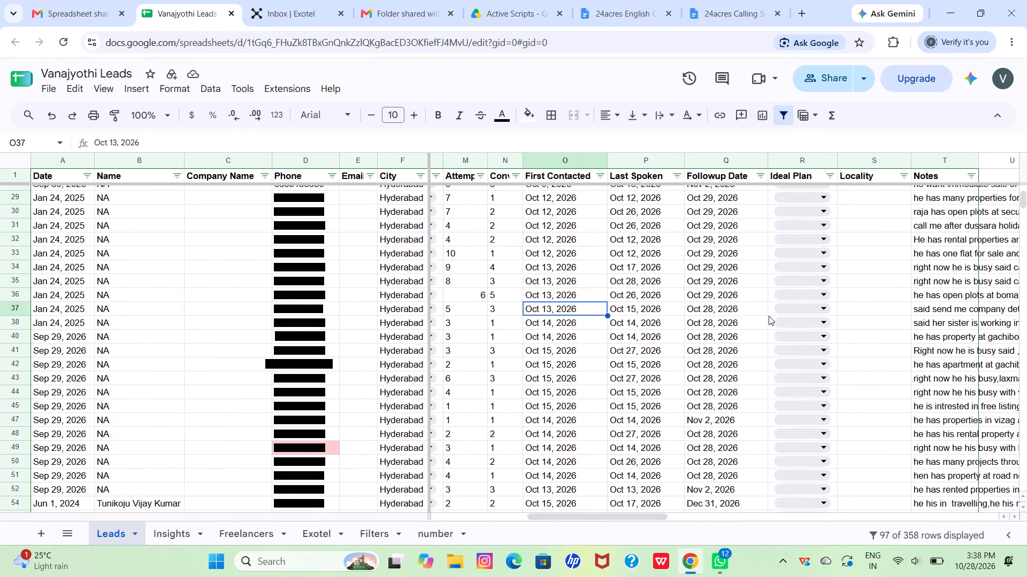
pyautogui.click(730, 314)
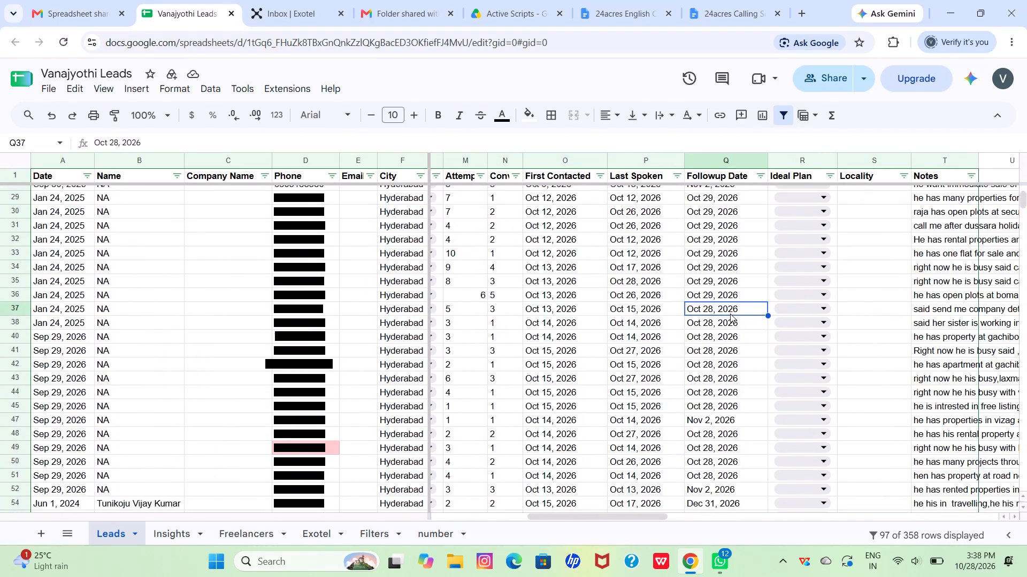
pyautogui.doubleClick(730, 314)
pyautogui.click(751, 441)
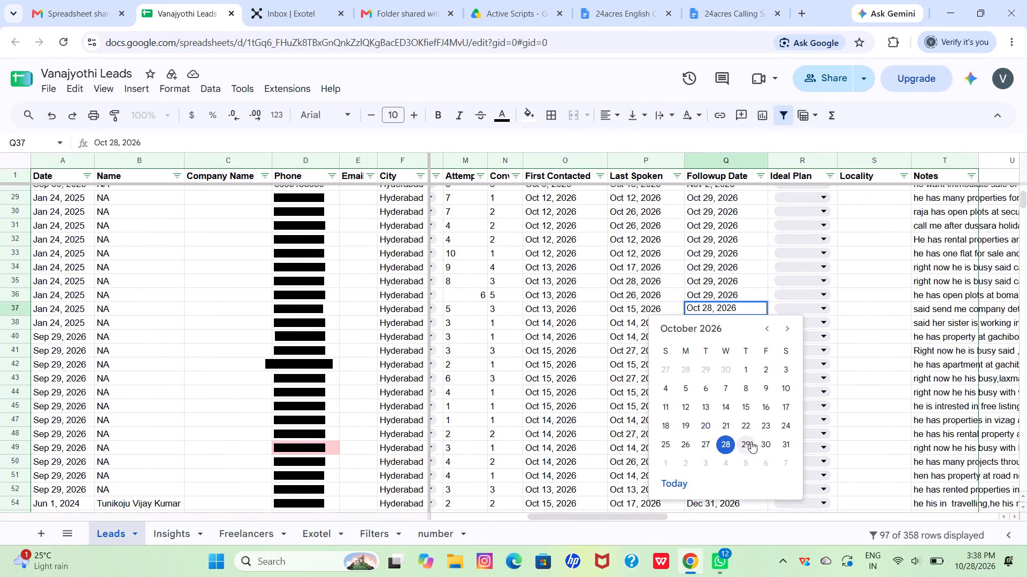
# Select the phone number of the lead in row 38.
pyautogui.scroll(-3, 751, 441)
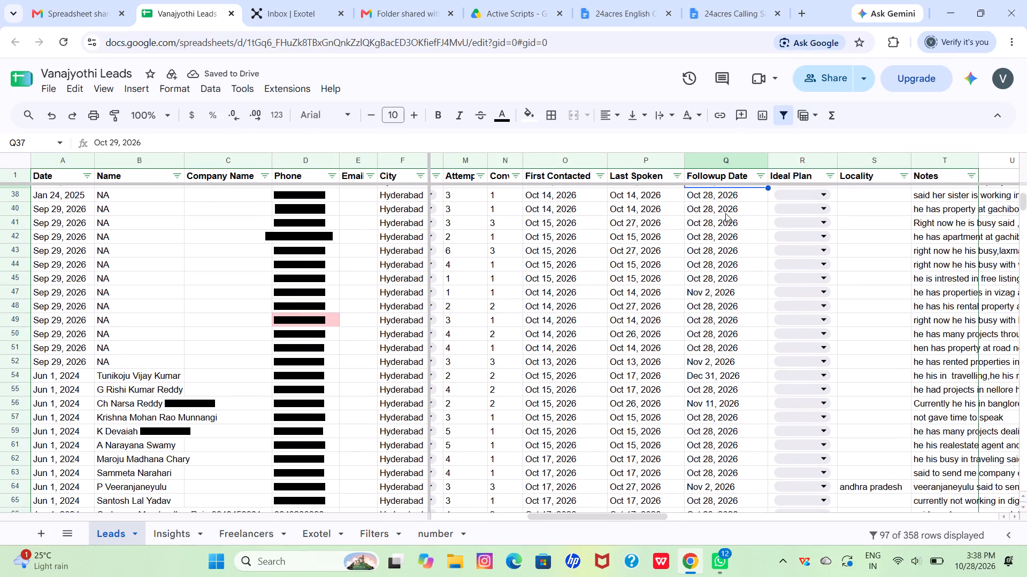
pyautogui.click(310, 198)
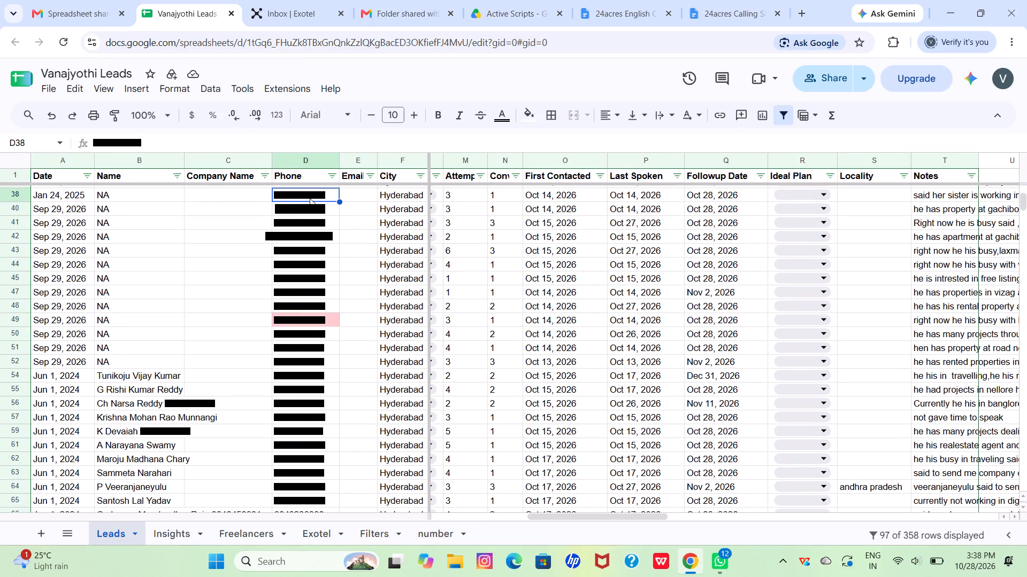
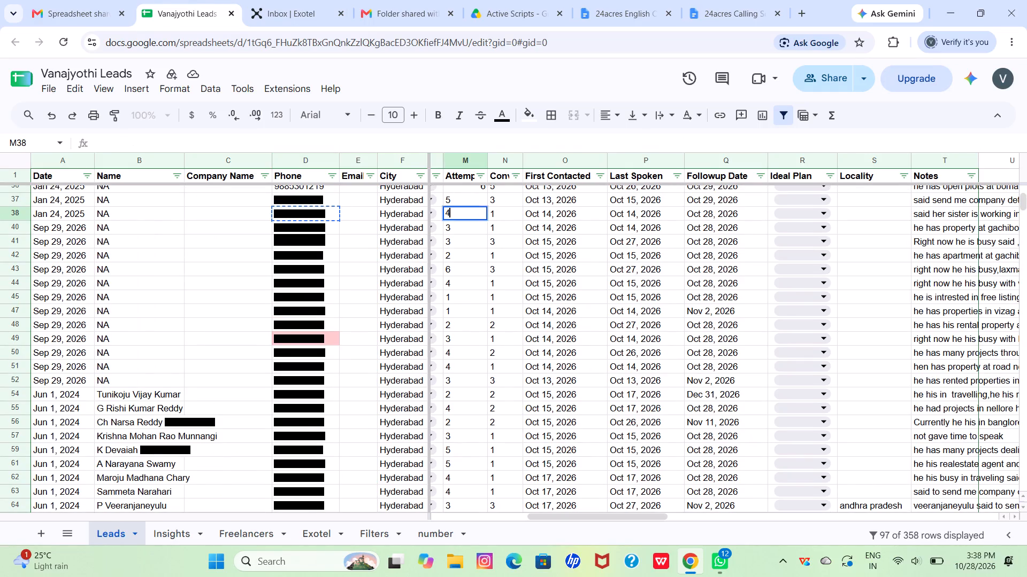
# Set the call attempts of the lead in row 38 to 4.
pyautogui.click(509, 221)
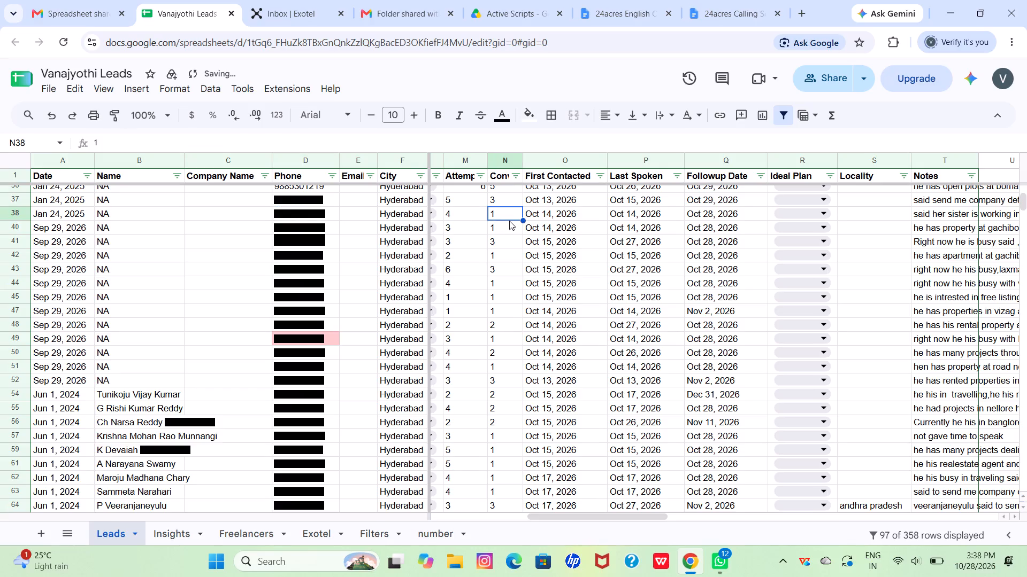
# Select the phone number of the lead in row 40.
pyautogui.click(457, 229)
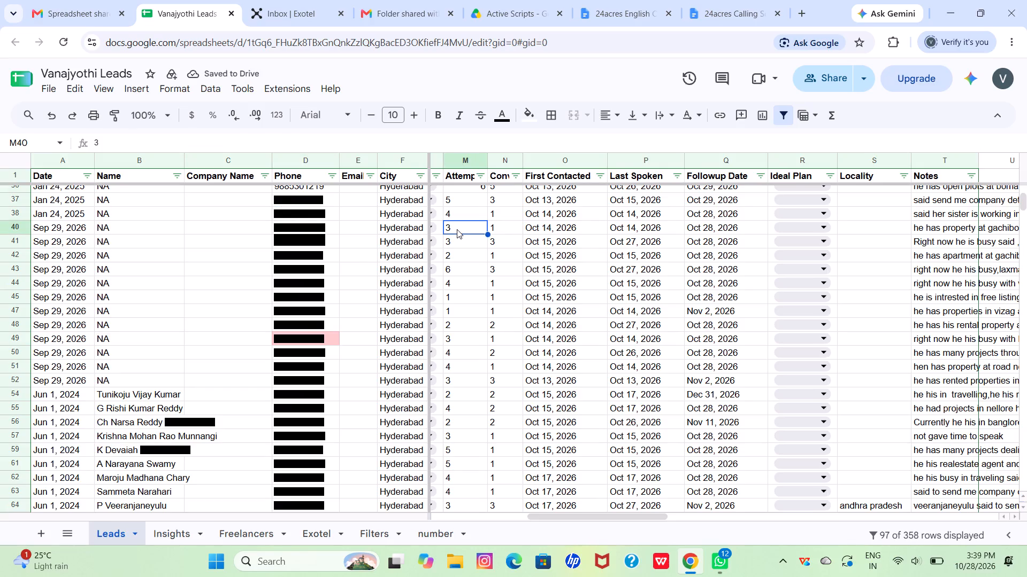
pyautogui.click(308, 232)
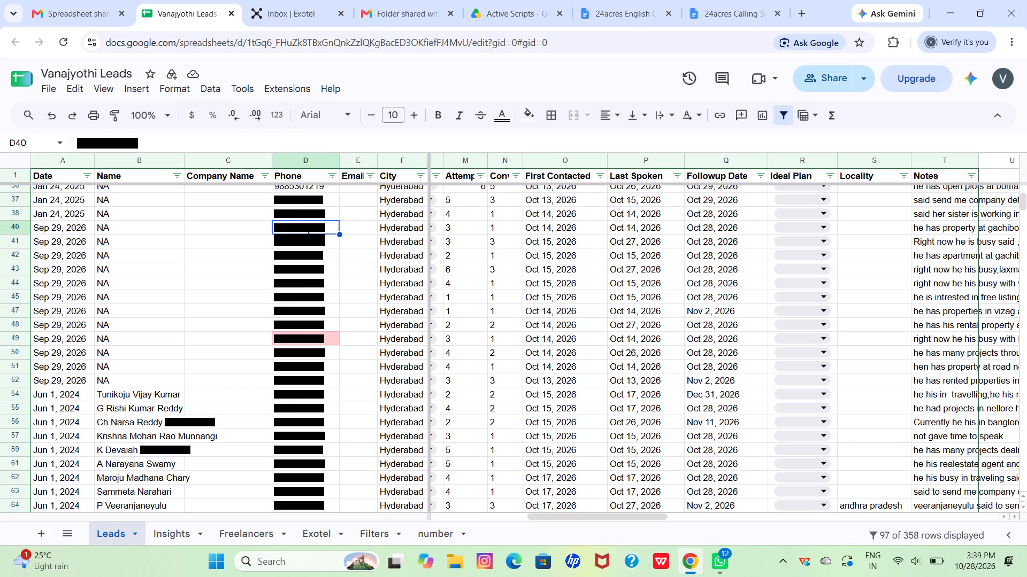
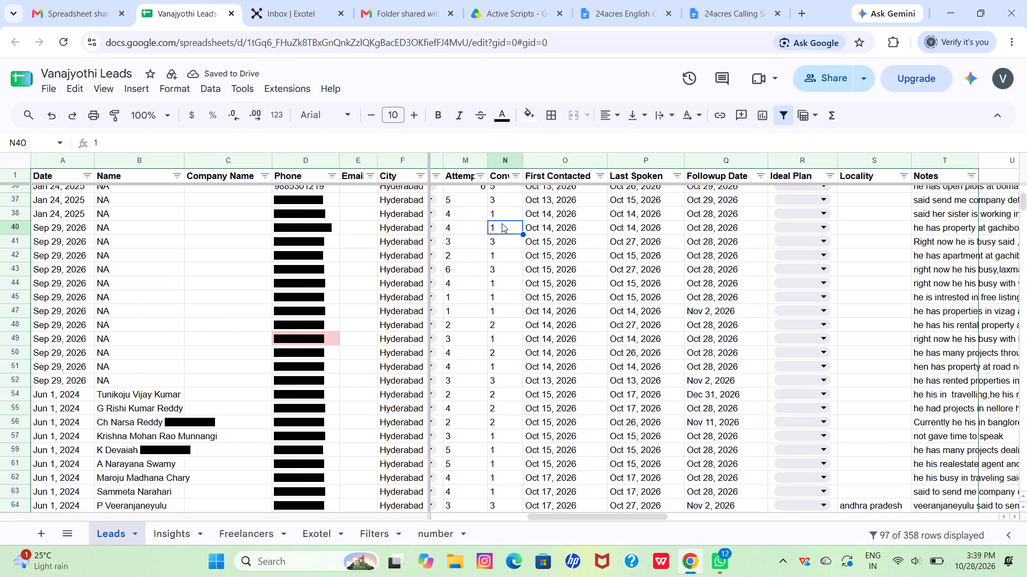
# Set the follow-up date of the lead in row 40 to Oct 29, 2026.
pyautogui.click(708, 227)
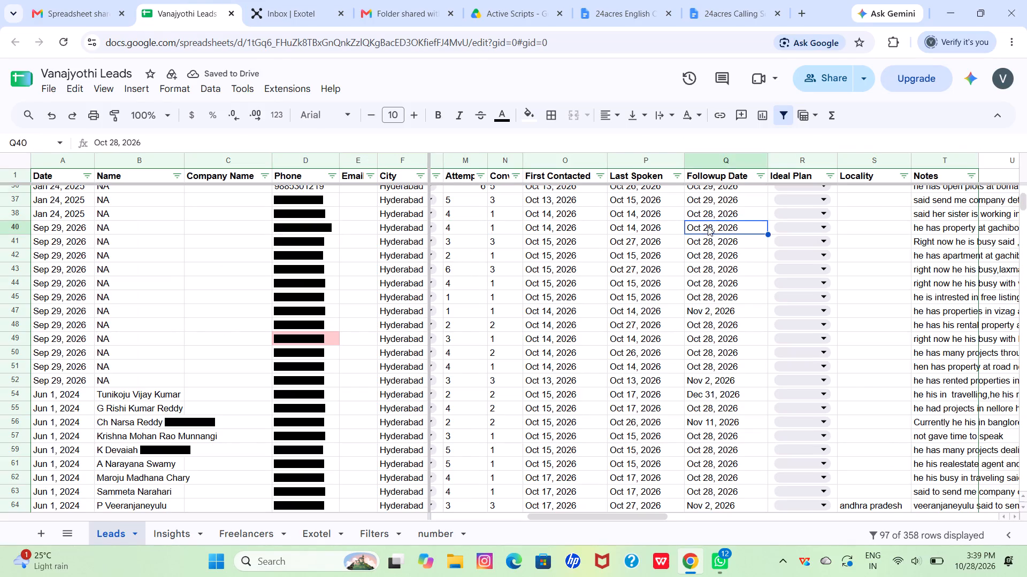
pyautogui.hscroll(-4, 708, 227)
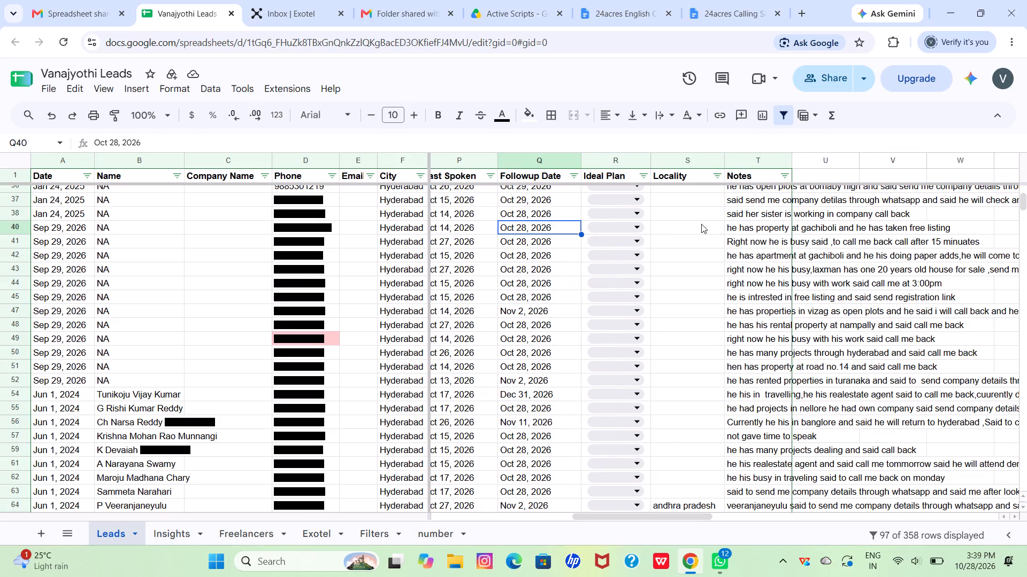
pyautogui.click(694, 227)
pyautogui.hscroll(2, 694, 227)
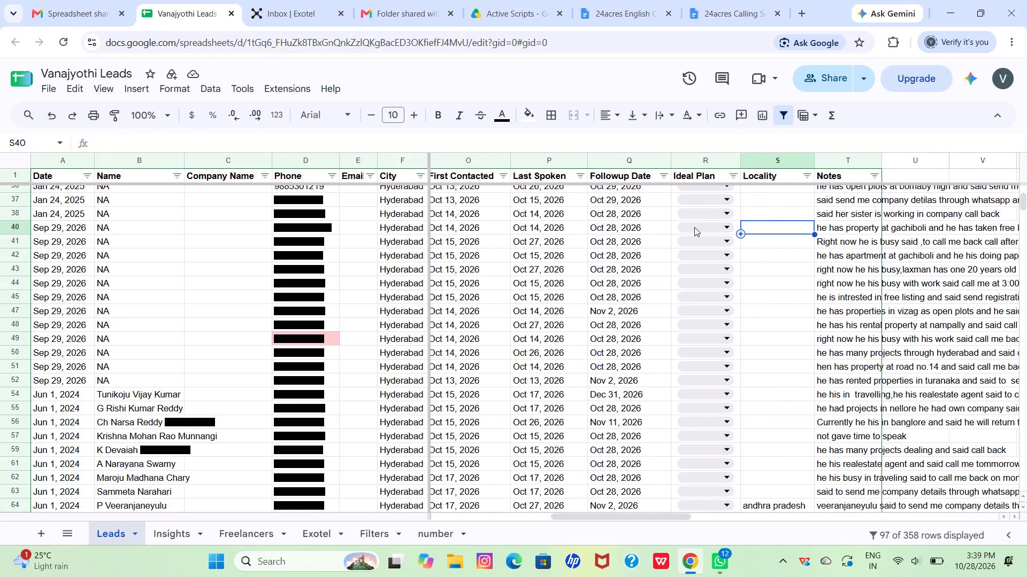
pyautogui.hscroll(3, 694, 227)
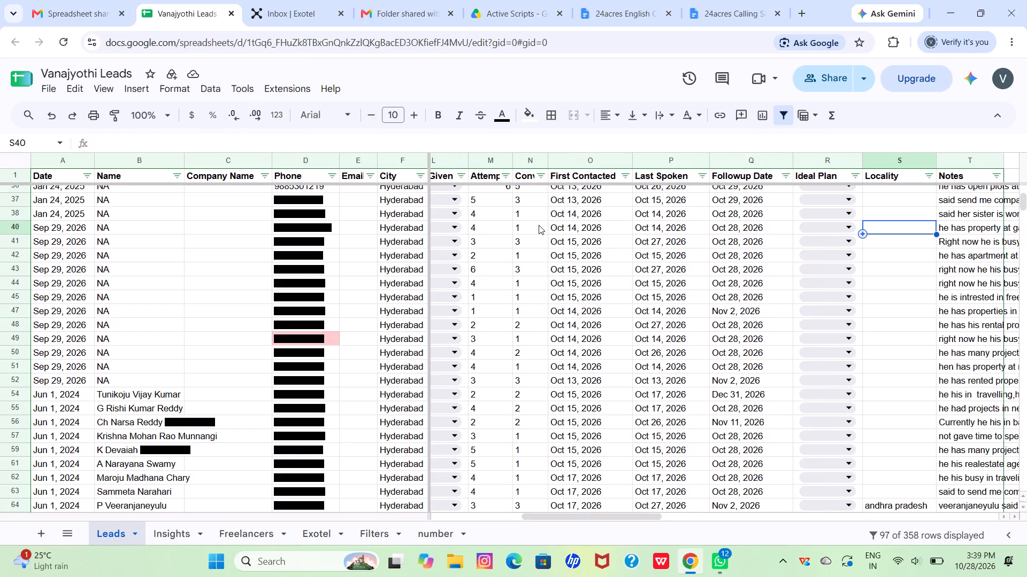
pyautogui.hscroll(-3, 534, 225)
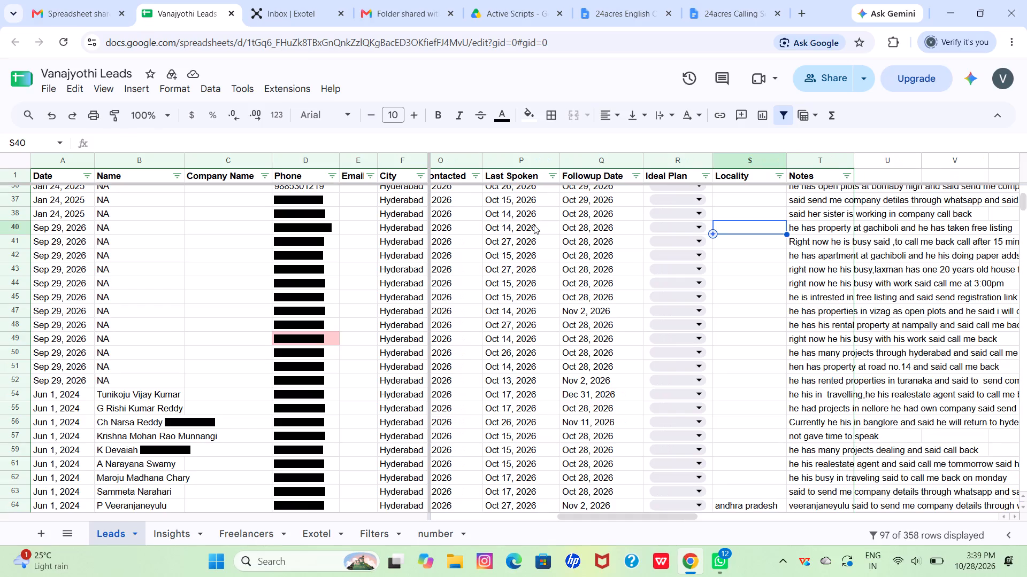
pyautogui.click(598, 225)
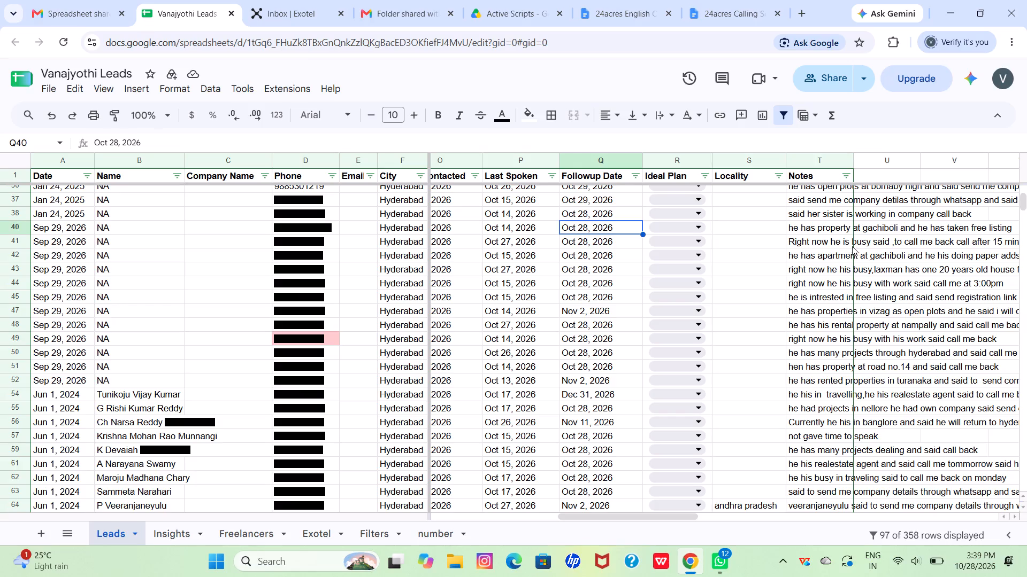
pyautogui.doubleClick(596, 230)
pyautogui.click(618, 363)
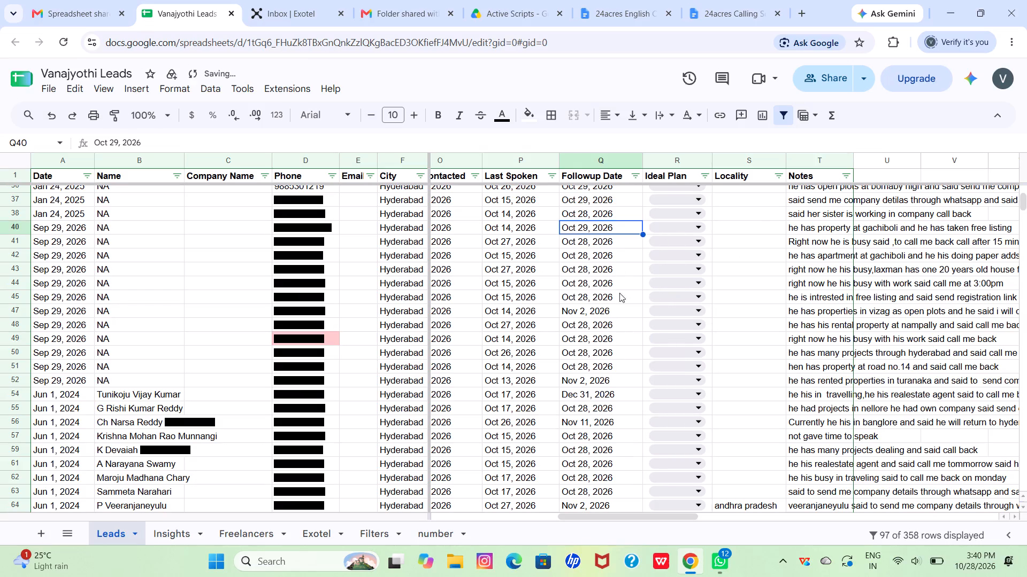
# Set the follow-up date of the lead in row 38 to Oct 29, 2026.
pyautogui.doubleClick(601, 214)
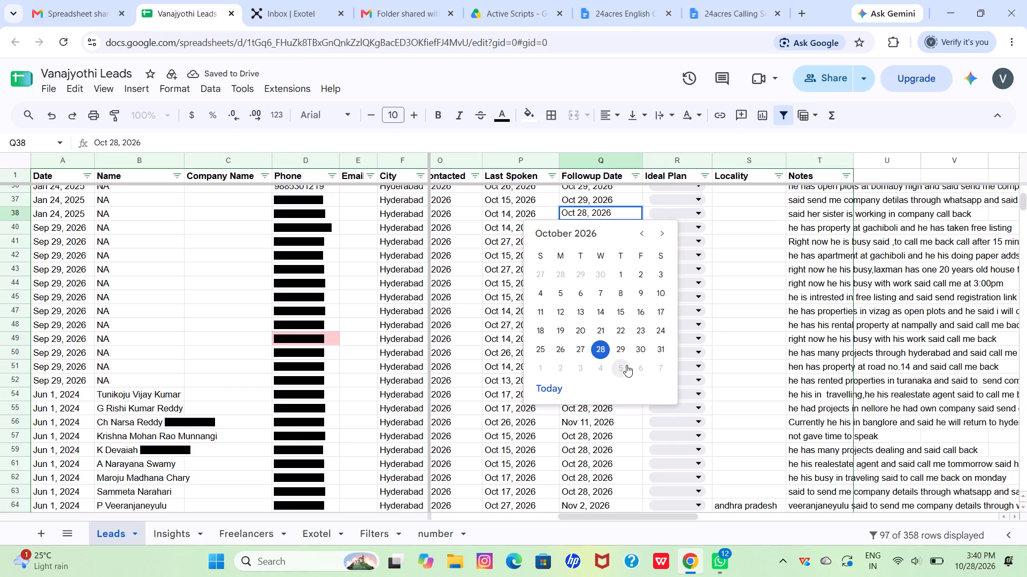
pyautogui.click(617, 352)
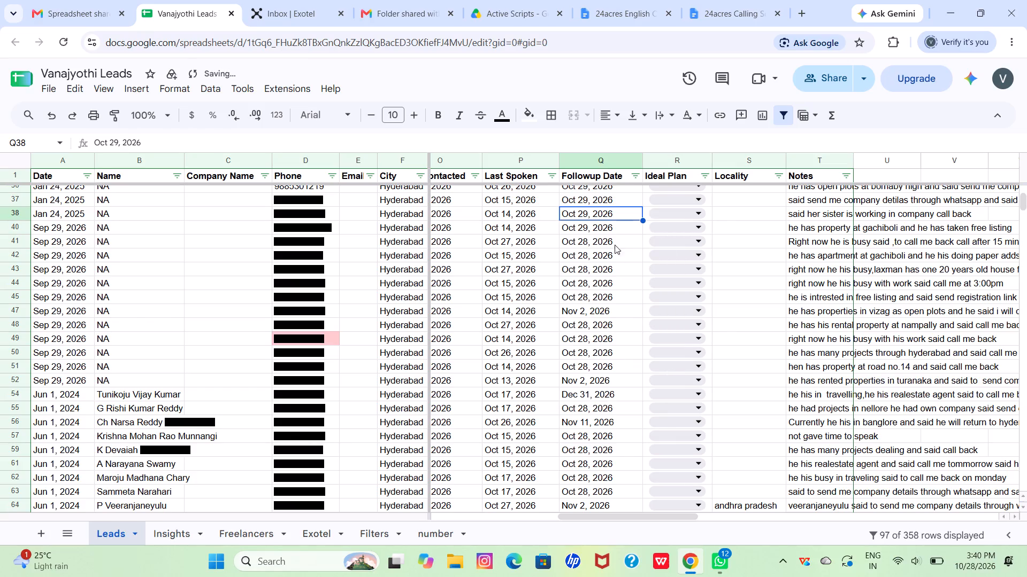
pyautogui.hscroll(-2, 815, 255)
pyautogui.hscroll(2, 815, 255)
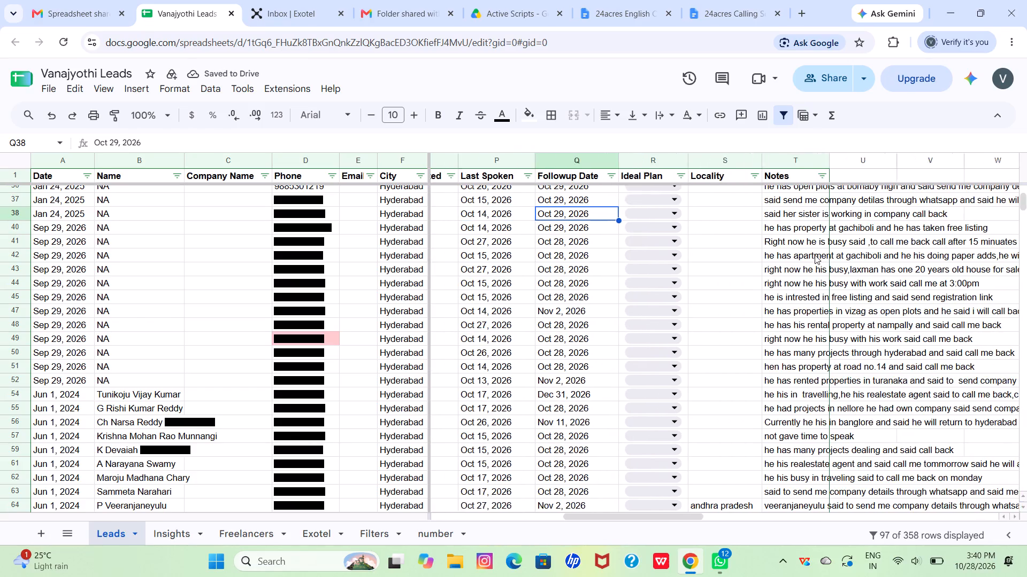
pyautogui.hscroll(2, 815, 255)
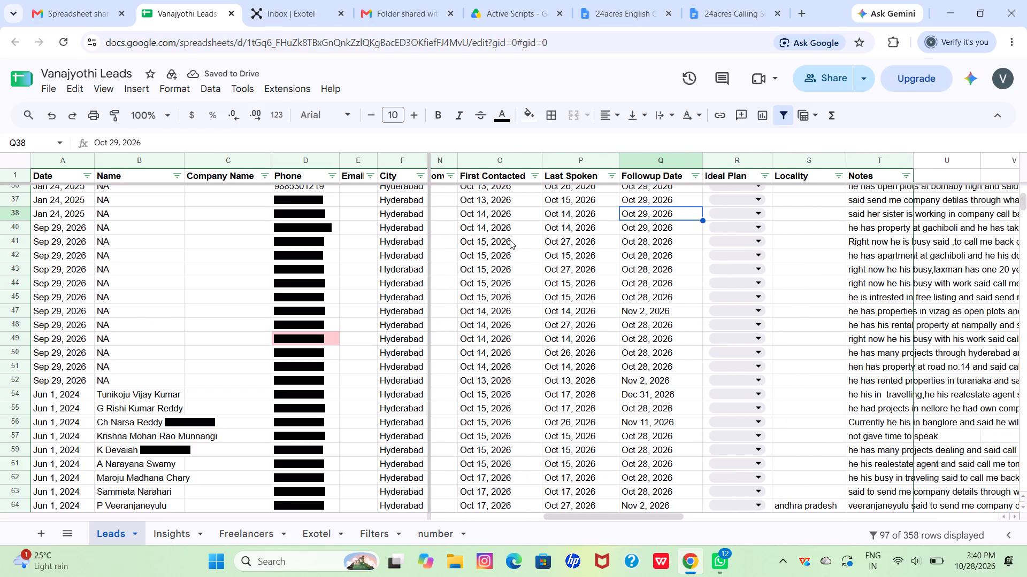
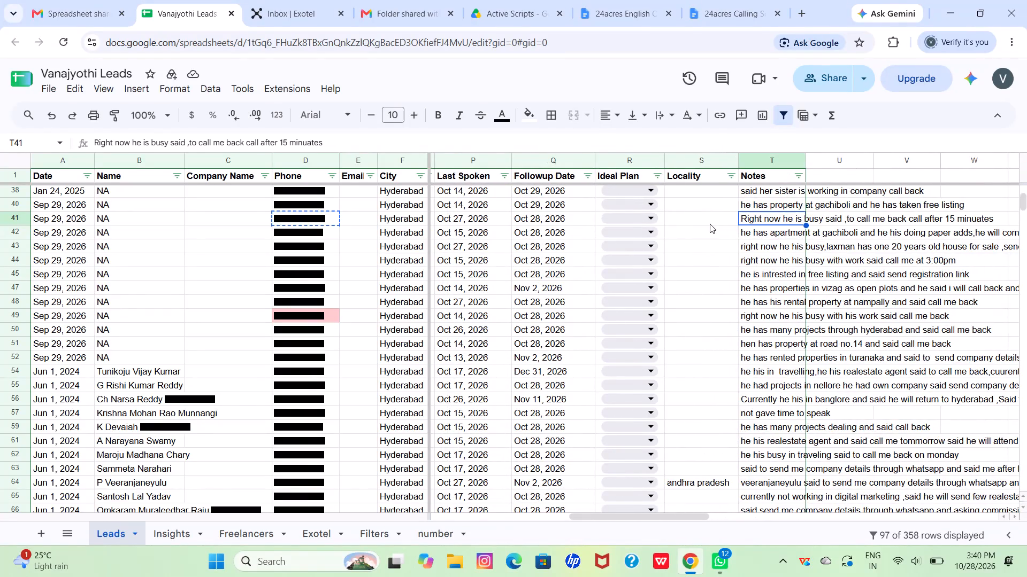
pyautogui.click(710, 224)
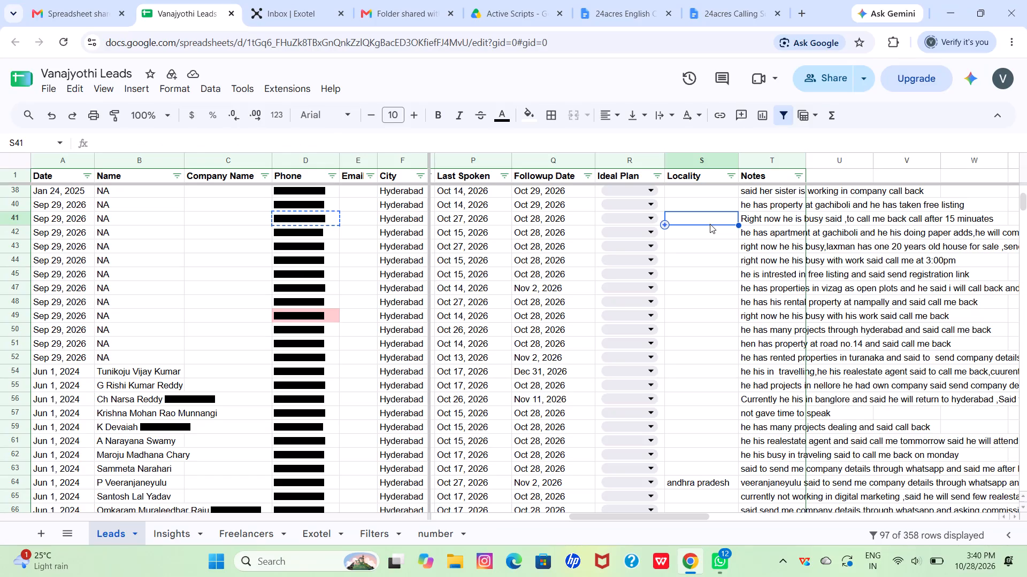
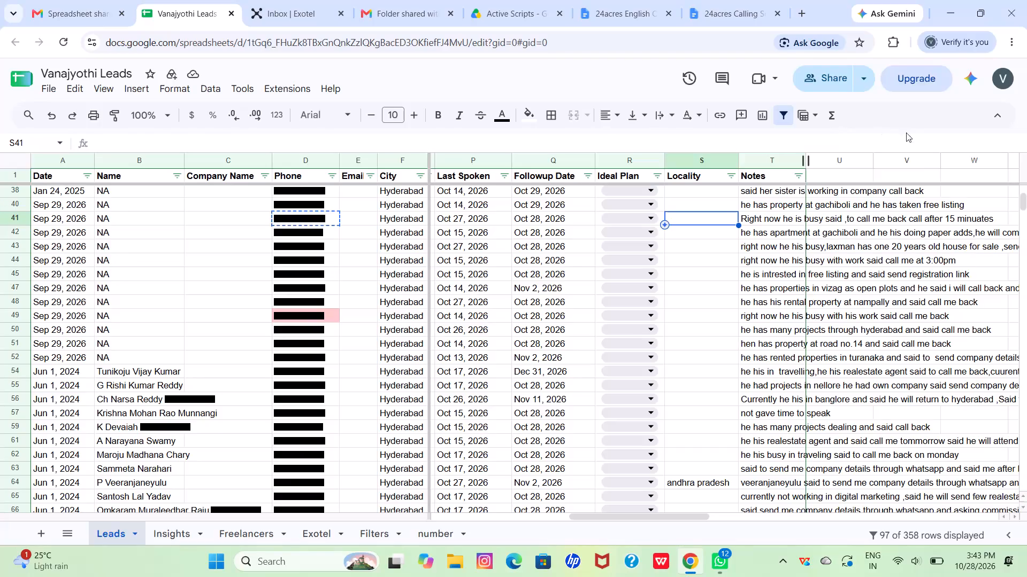
# Append ",he his not ready invest money to invest" to the existing note of the lead in row 41.
pyautogui.doubleClick(767, 220)
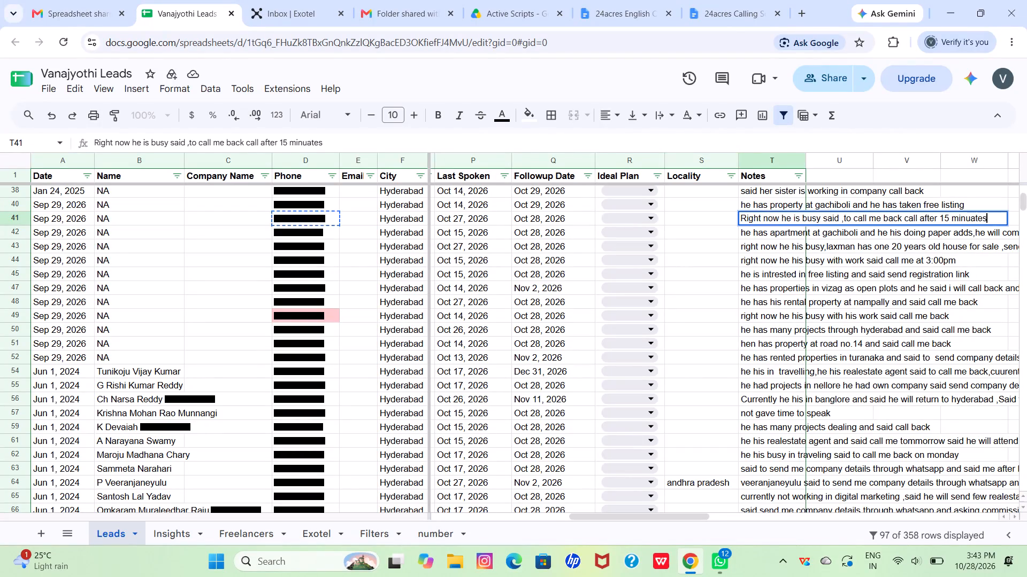
pyautogui.press(',')
pyautogui.write('he he')
pyautogui.press('BackSpace')
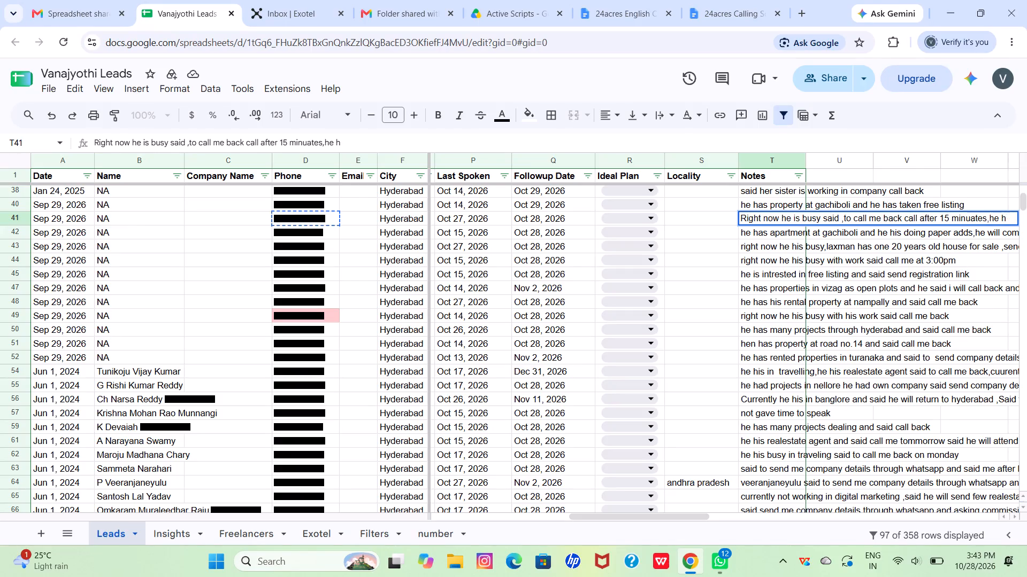
pyautogui.write('is')
pyautogui.press('space')
pyautogui.write('not ready')
pyautogui.press('space')
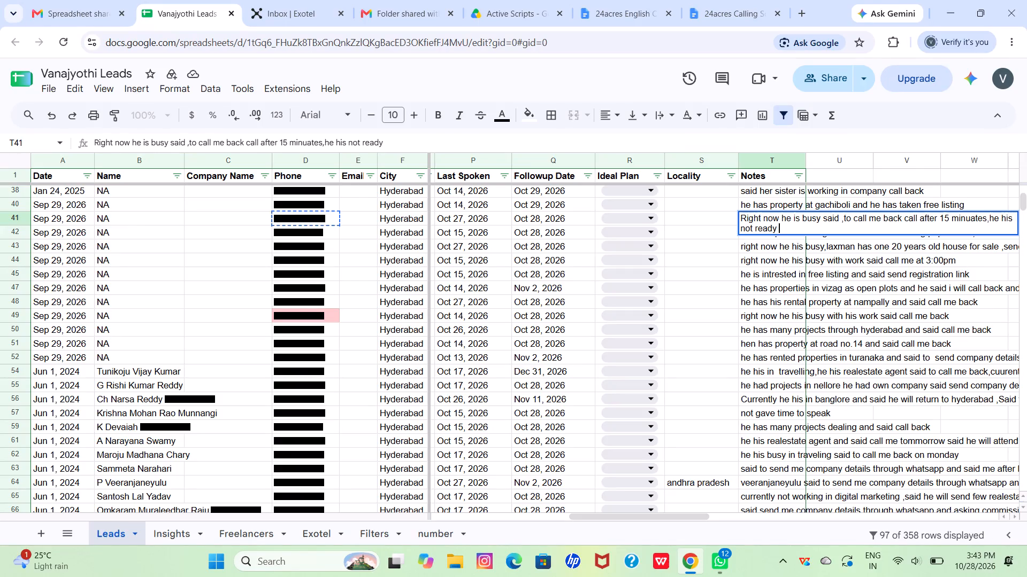
pyautogui.write('onvest')
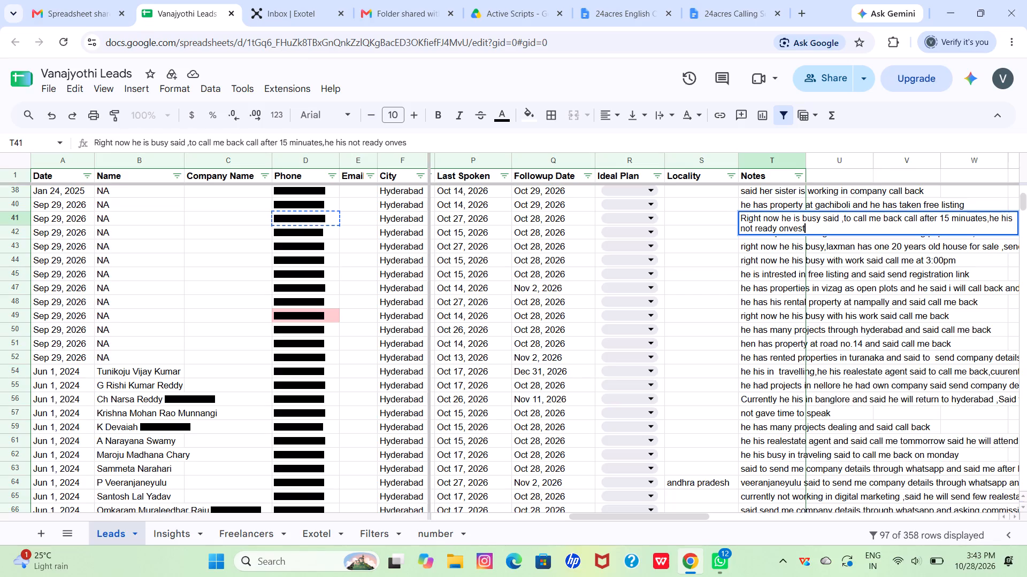
pyautogui.press('space')
pyautogui.press('BackSpace')
pyautogui.press('BackSpace')
pyautogui.press('BackSpace')
pyautogui.press('BackSpace')
pyautogui.press('BackSpace')
pyautogui.press('BackSpace')
pyautogui.press('BackSpace')
pyautogui.write('invest money to invest')
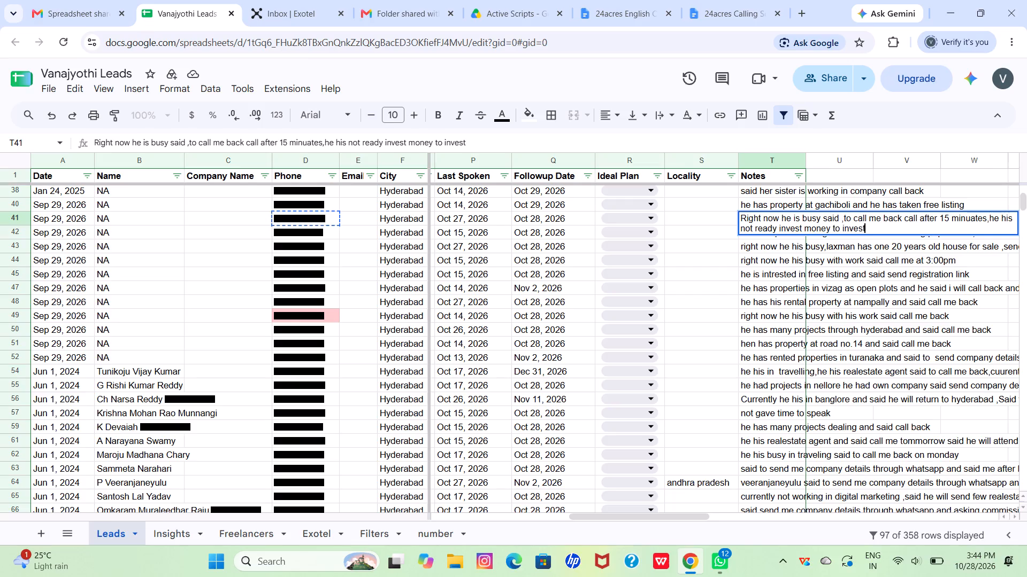
pyautogui.press('Return')
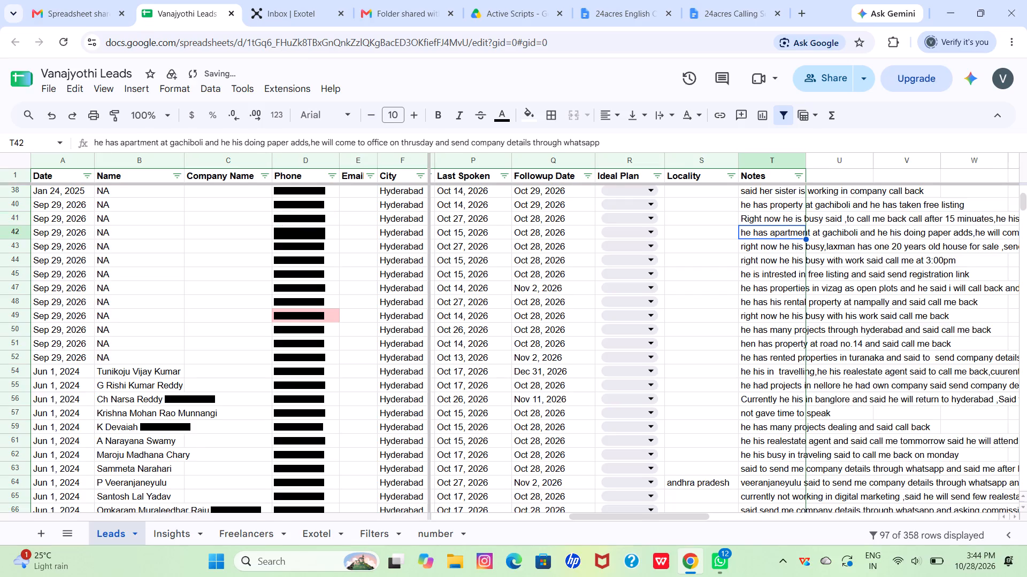
# Clear the Followup Date of the lead in row 41 and set its Last Spoken date to Oct 28, 2026.
pyautogui.click(548, 218)
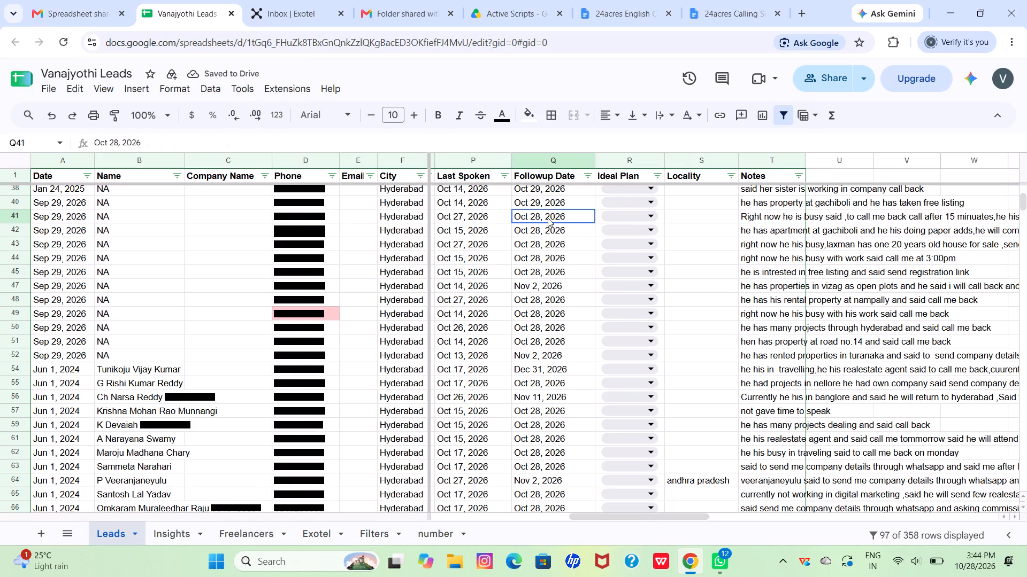
pyautogui.press('BackSpace')
pyautogui.click(495, 218)
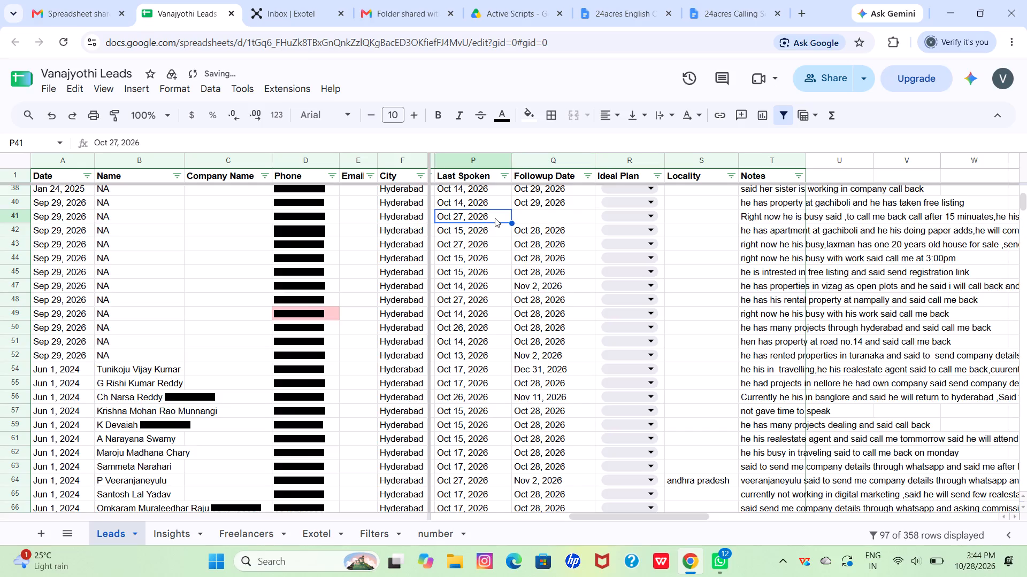
pyautogui.doubleClick(495, 218)
pyautogui.click(476, 358)
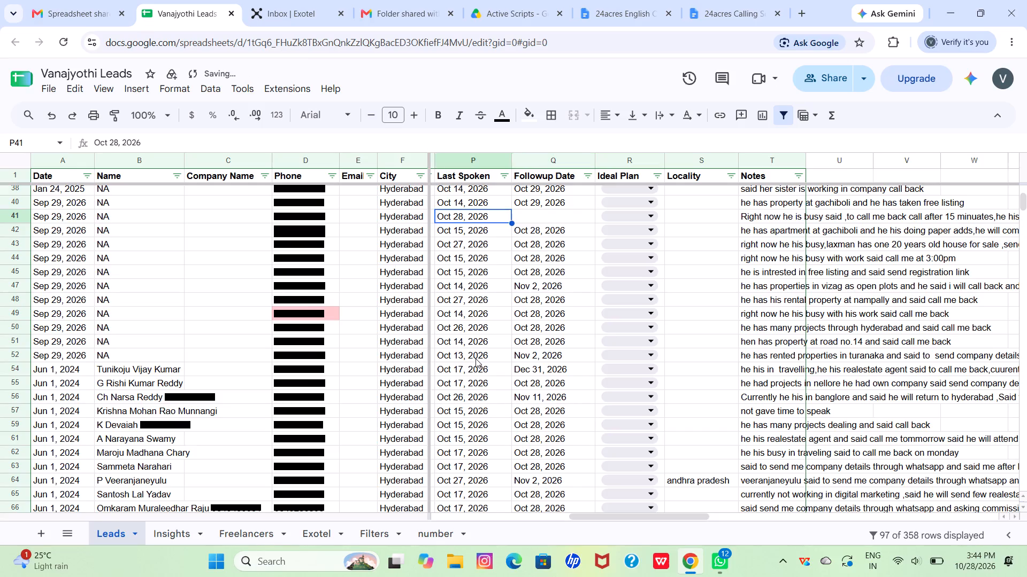
# Set both the attempts count and the adjacent Conv count of the lead in row 41 to 4.
pyautogui.hscroll(5, 476, 358)
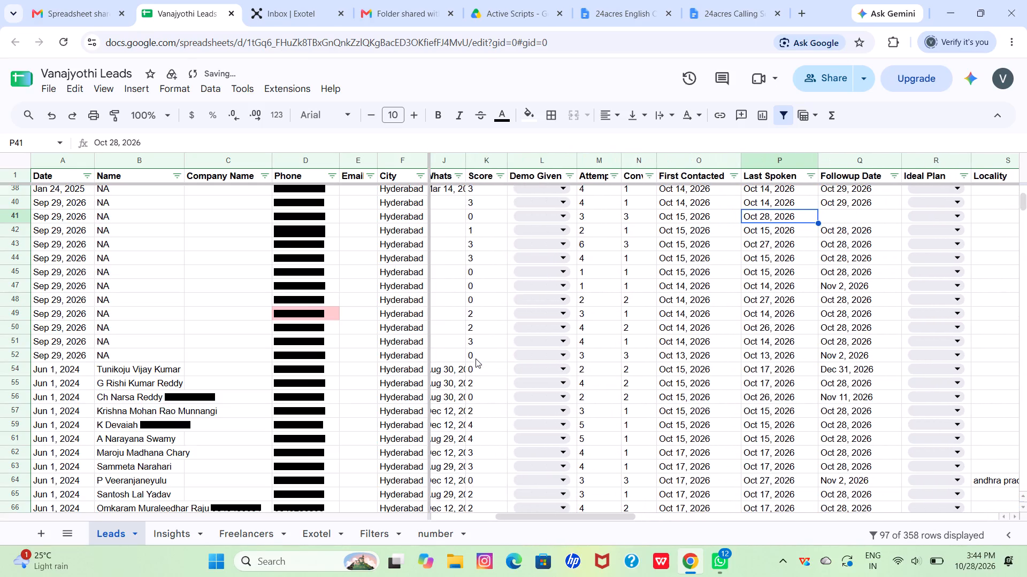
pyautogui.click(594, 215)
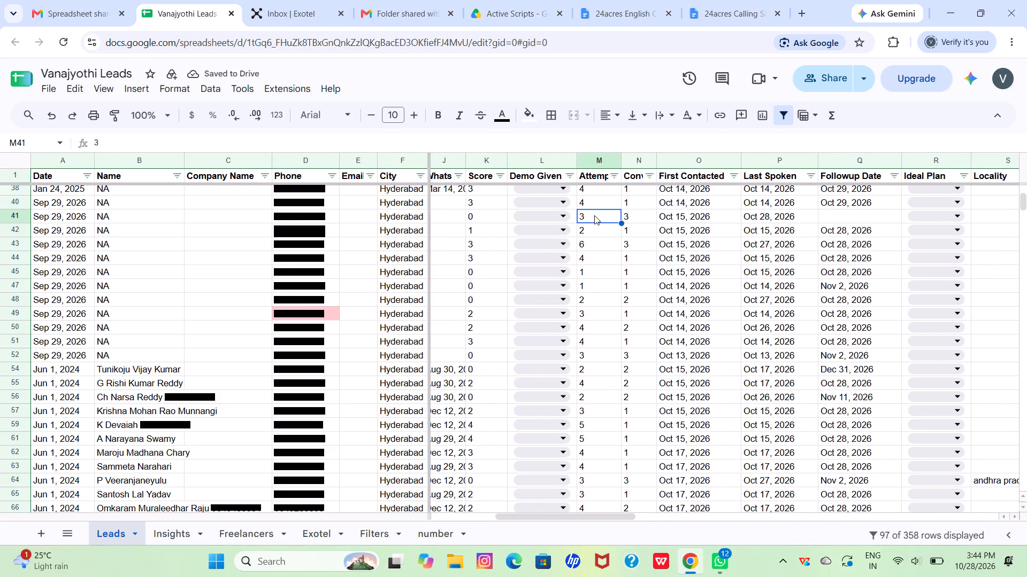
pyautogui.press('4')
pyautogui.click(629, 217)
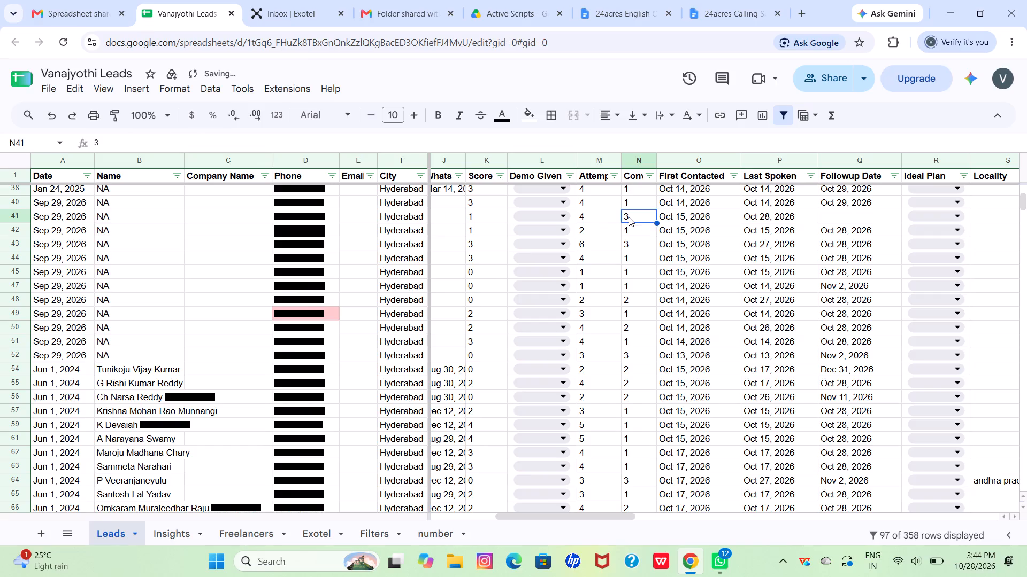
pyautogui.press('4')
# Change the Status of the lead in row 41 to Not Interested.
pyautogui.click(496, 215)
pyautogui.hscroll(1, 496, 215)
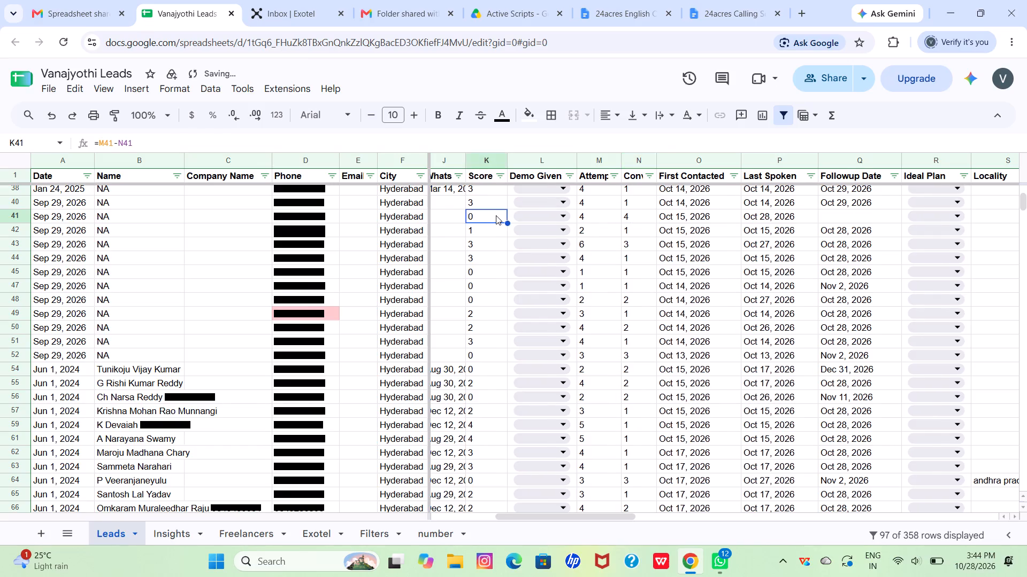
pyautogui.hscroll(2, 496, 215)
pyautogui.click(496, 215)
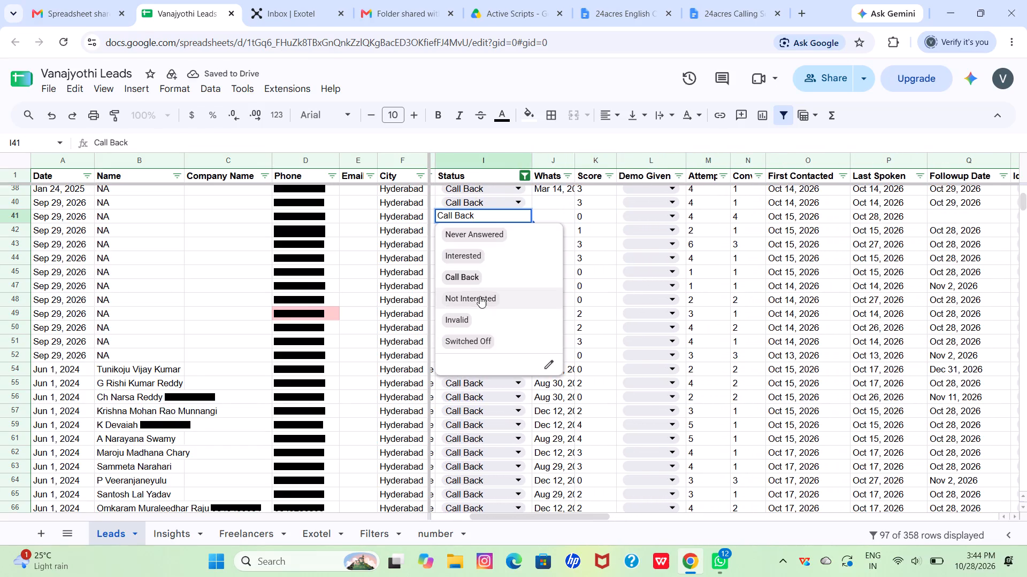
pyautogui.click(471, 296)
# Review the notes, follow-up dates and last spoken dates of the leads below row 41 to find the next one due.
pyautogui.hscroll(-1, 678, 251)
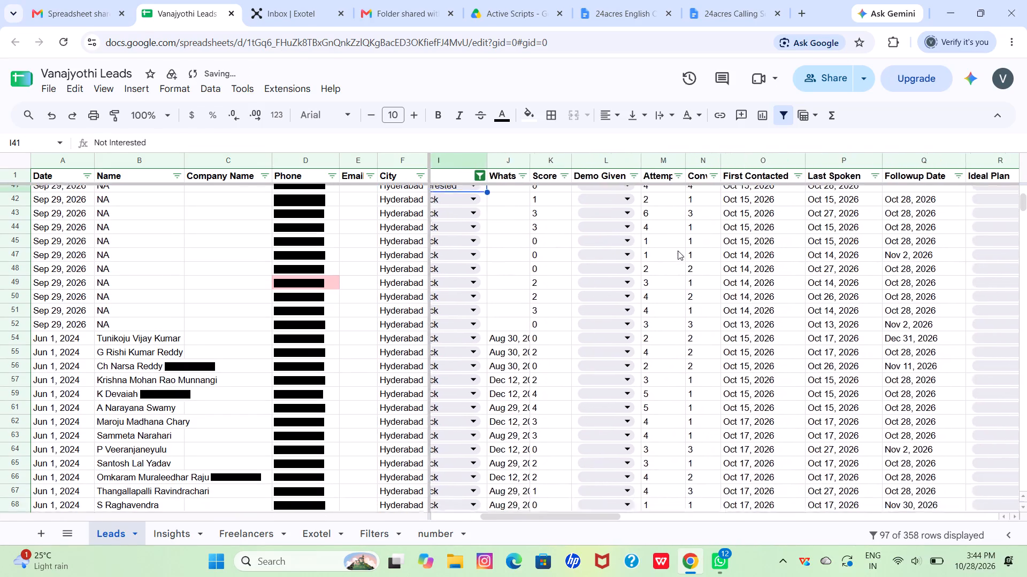
pyautogui.hscroll(-1, 678, 251)
pyautogui.scroll(1, 678, 251)
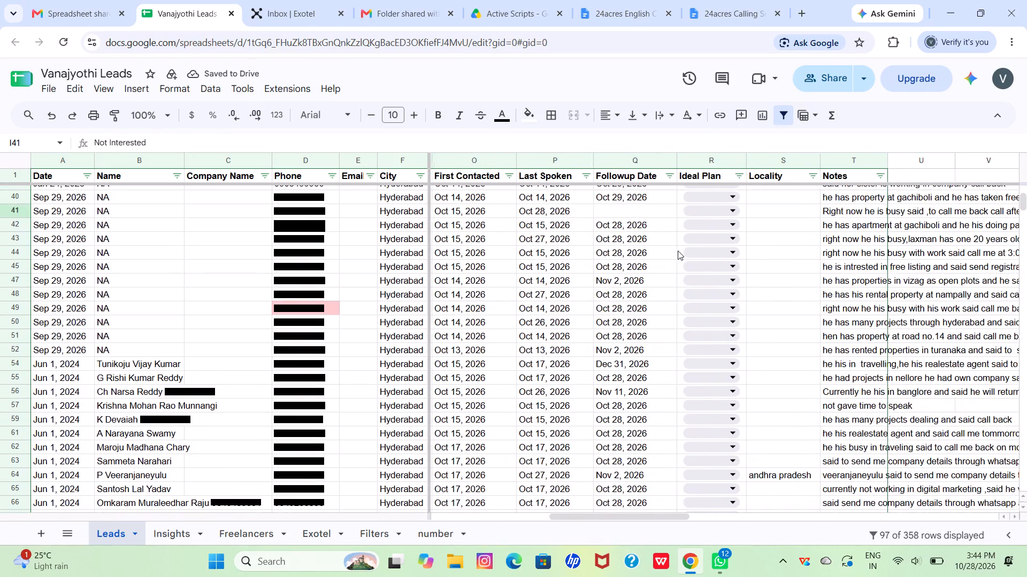
pyautogui.hscroll(-3, 678, 251)
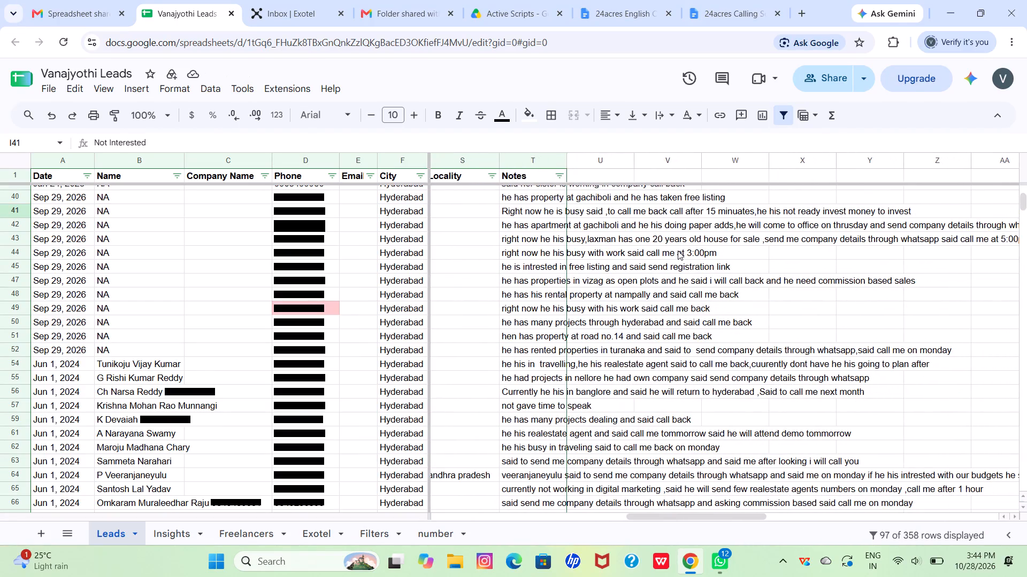
pyautogui.hscroll(3, 678, 251)
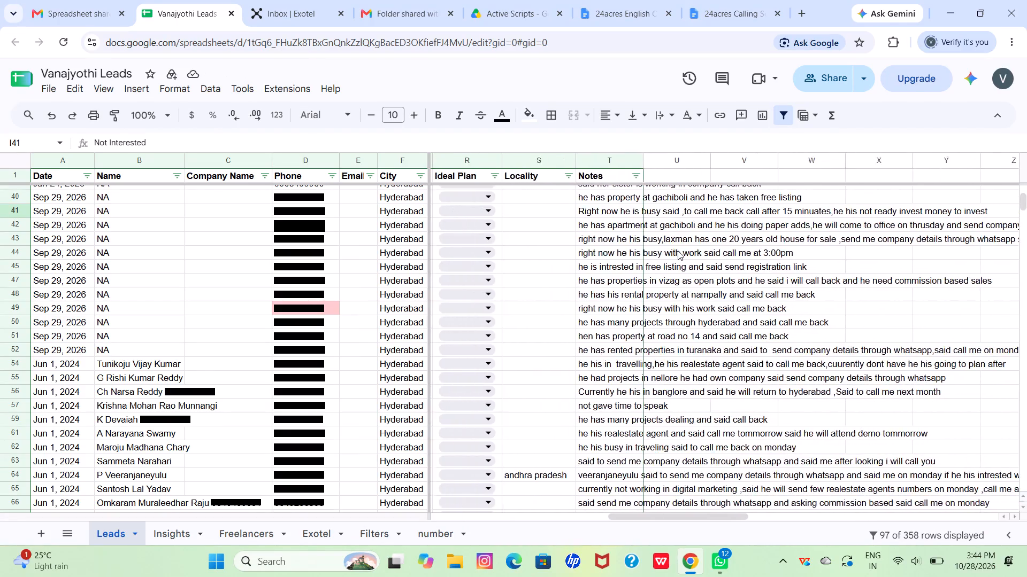
pyautogui.hscroll(2, 678, 251)
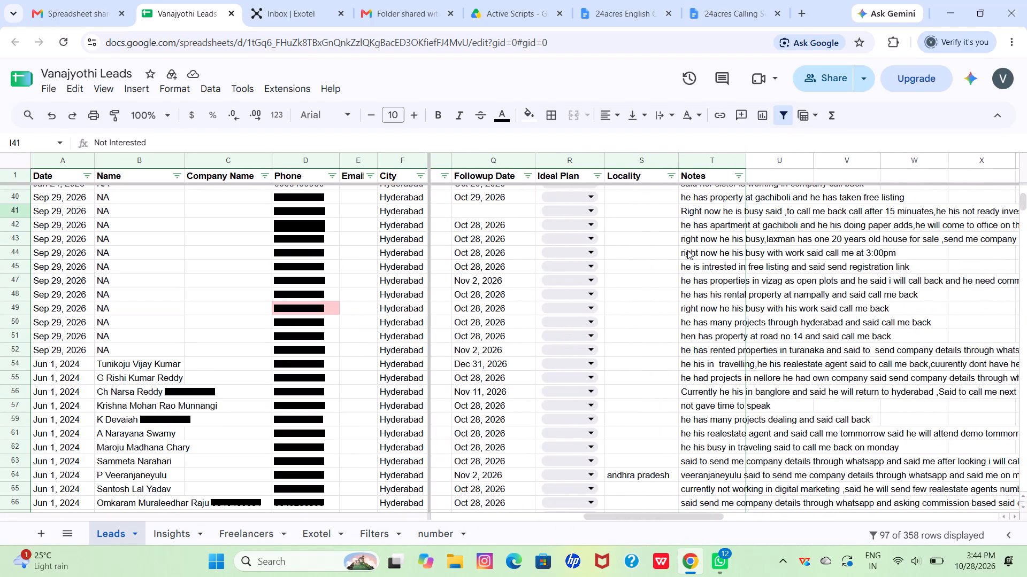
pyautogui.hscroll(-4, 687, 250)
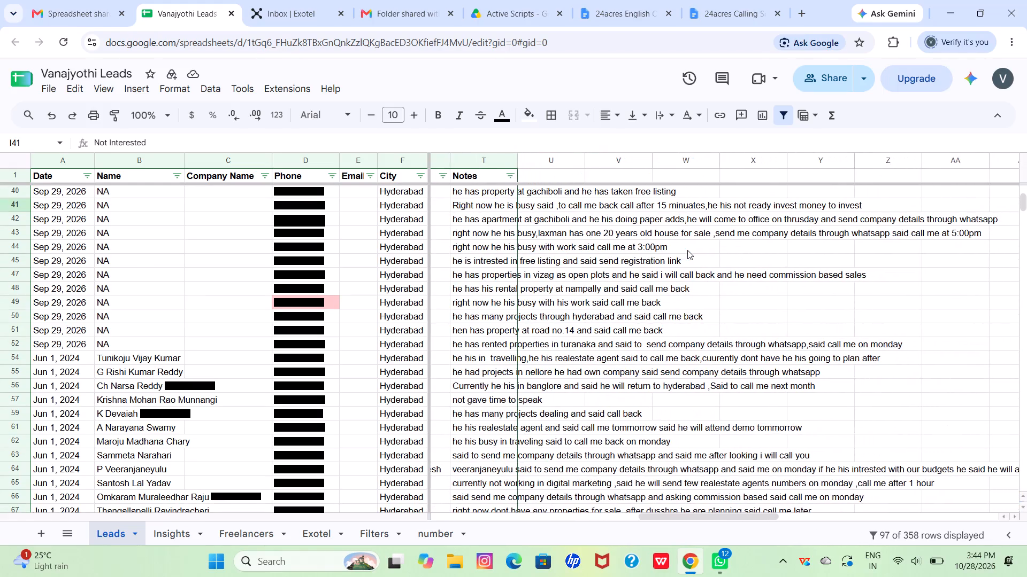
pyautogui.hscroll(8, 687, 250)
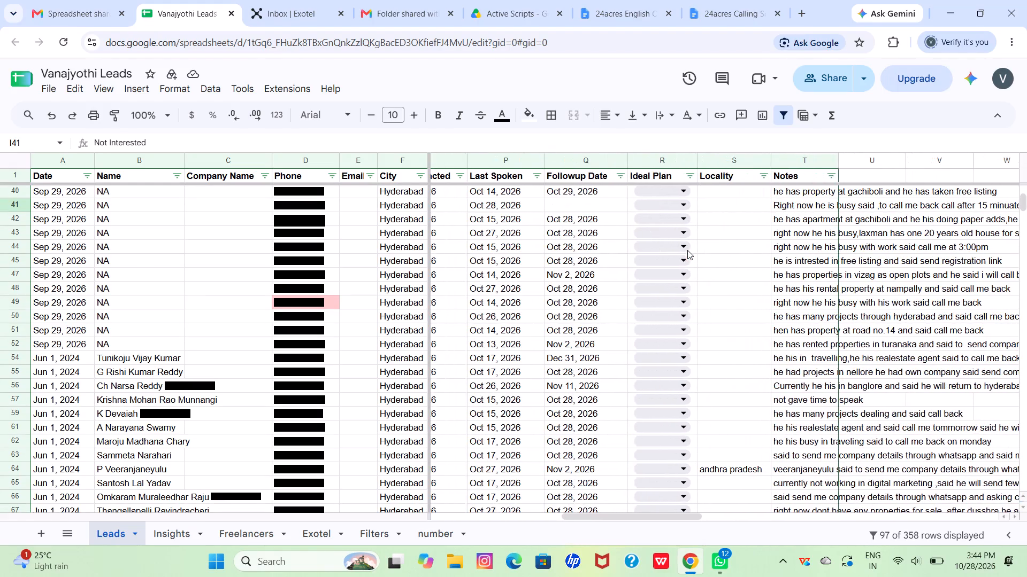
pyautogui.hscroll(2, 512, 236)
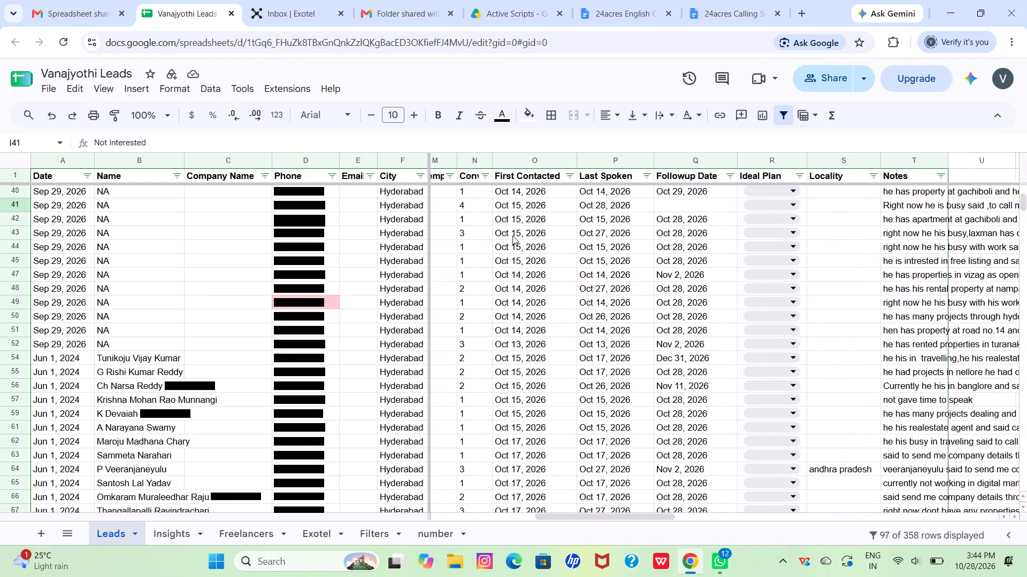
# Select the phone number of the lead in row 42.
pyautogui.click(316, 215)
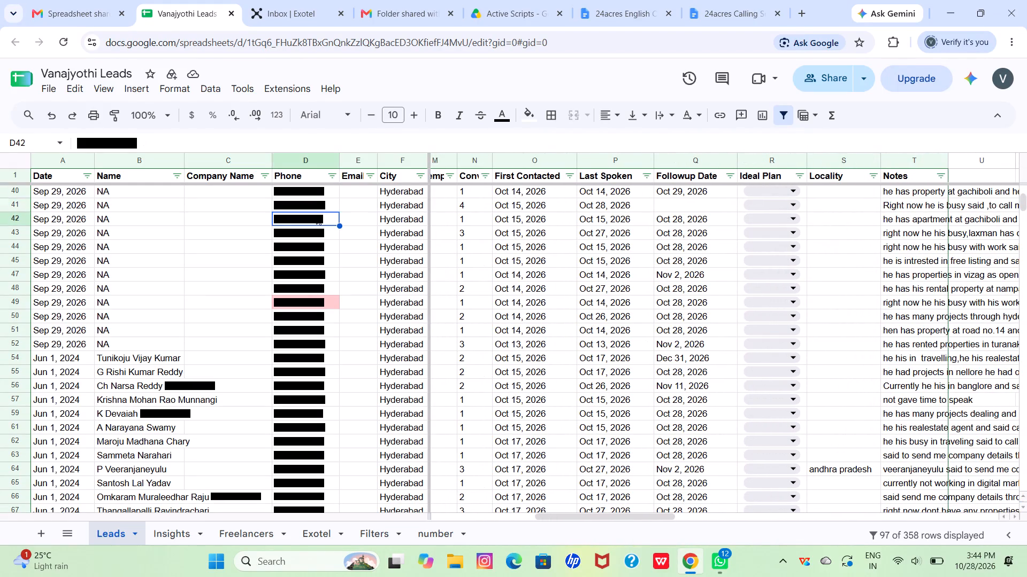
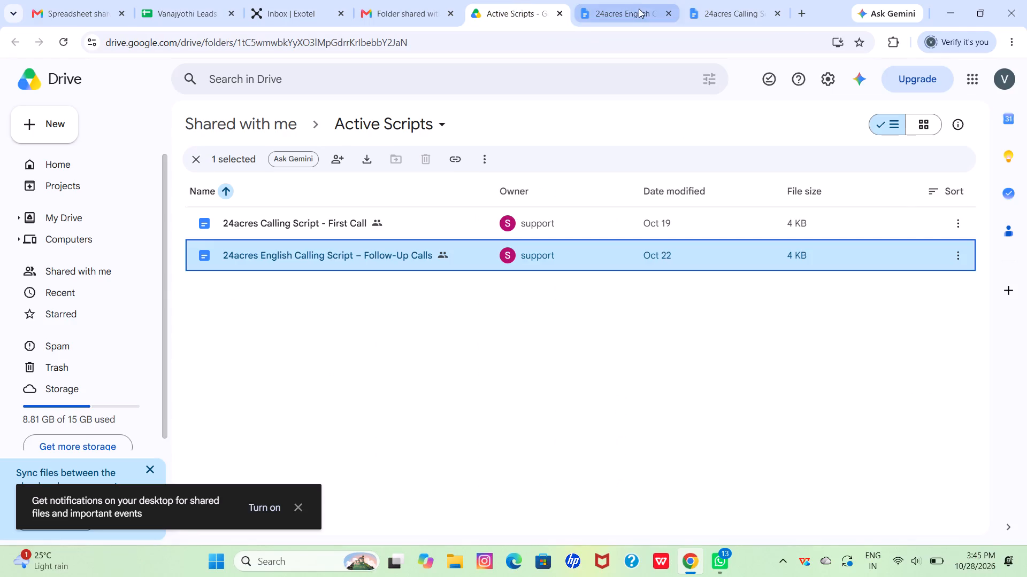
# Bring up the 24acres Calling Script - First Call document for reference.
pyautogui.click(637, 6)
pyautogui.doubleClick(707, 10)
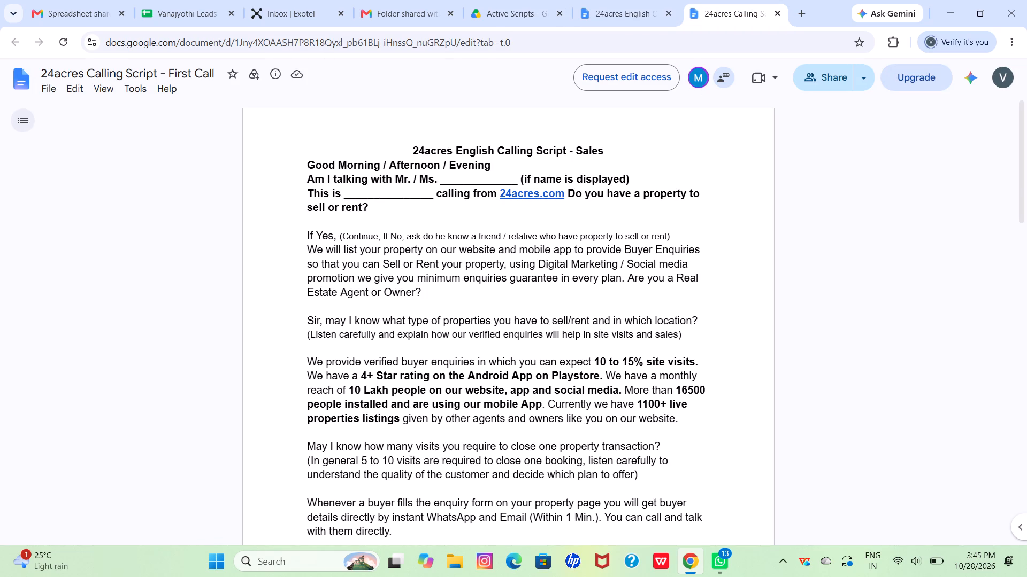
# In the Vanajyothi Leads spreadsheet, set the attempts count of the lead in row 42 to 3.
pyautogui.click(218, 4)
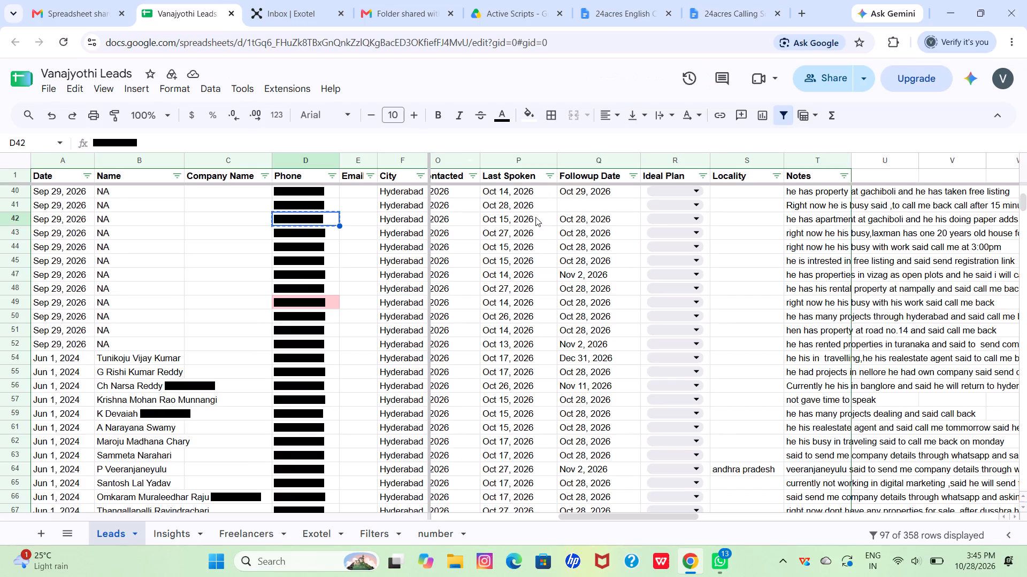
pyautogui.hscroll(3, 589, 220)
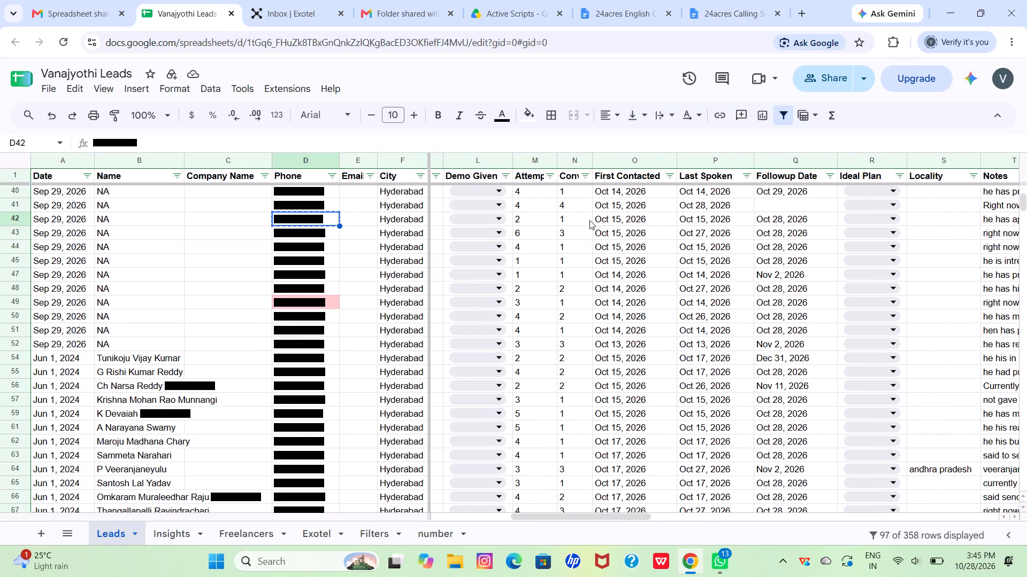
pyautogui.click(526, 221)
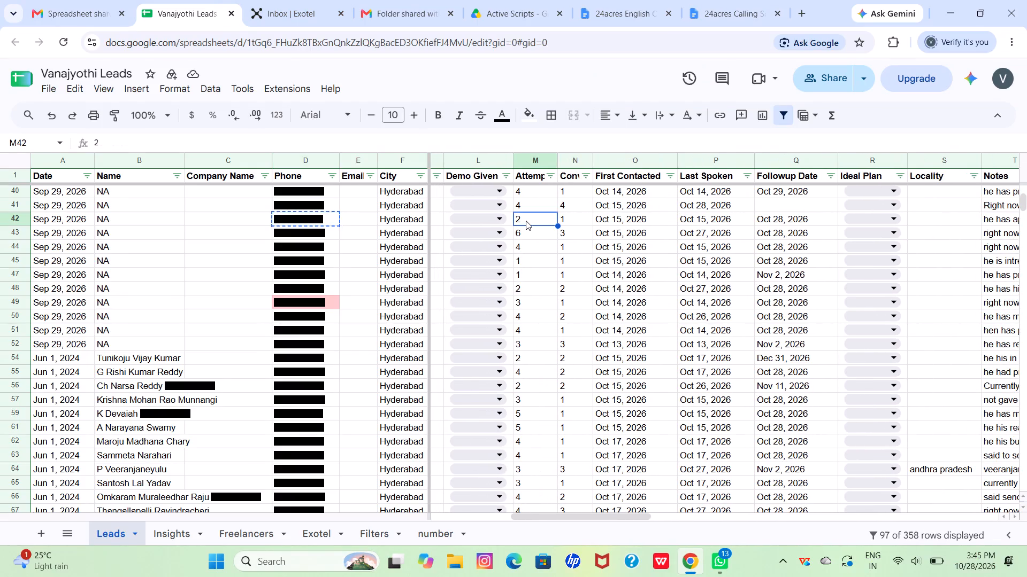
pyautogui.press('3')
pyautogui.click(568, 225)
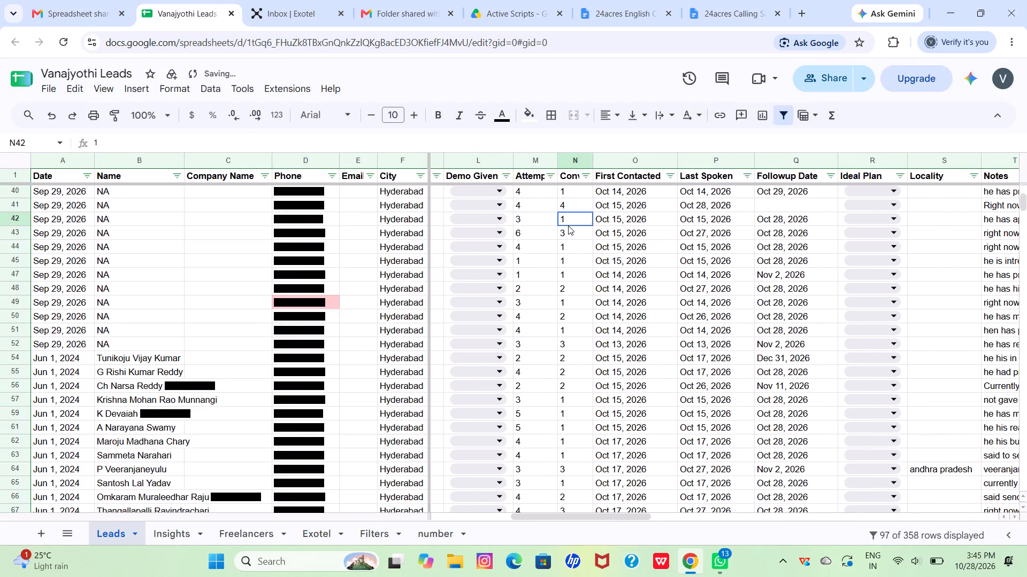
# Select the phone number of the lead in row 43.
pyautogui.hscroll(-4, 568, 225)
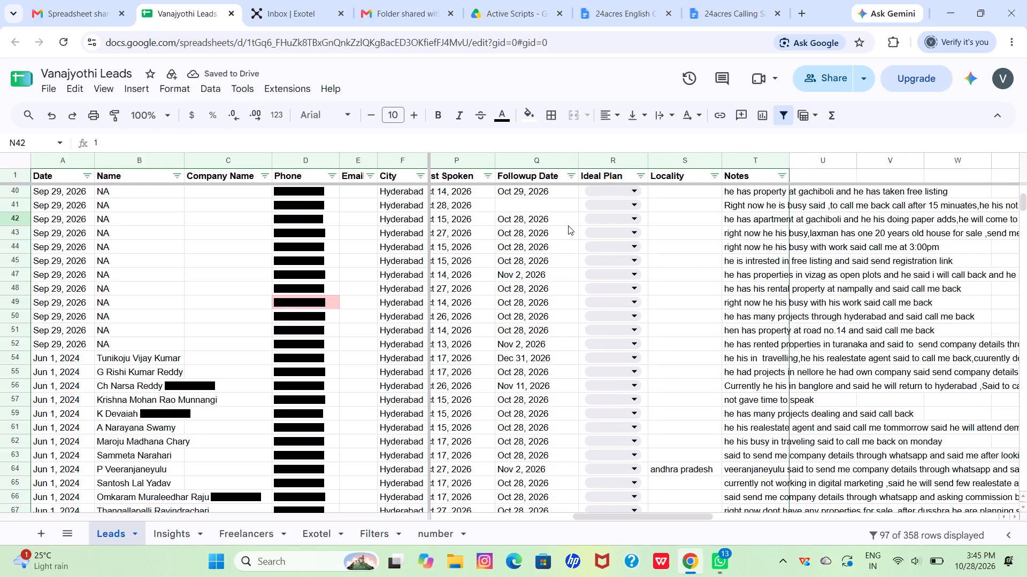
pyautogui.hscroll(4, 568, 225)
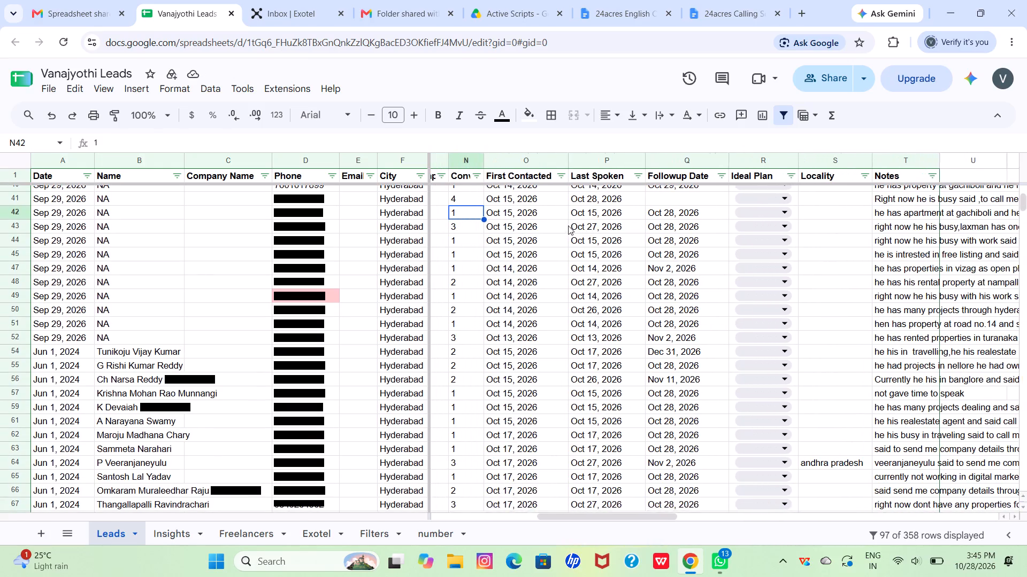
pyautogui.hscroll(1, 568, 225)
pyautogui.click(339, 228)
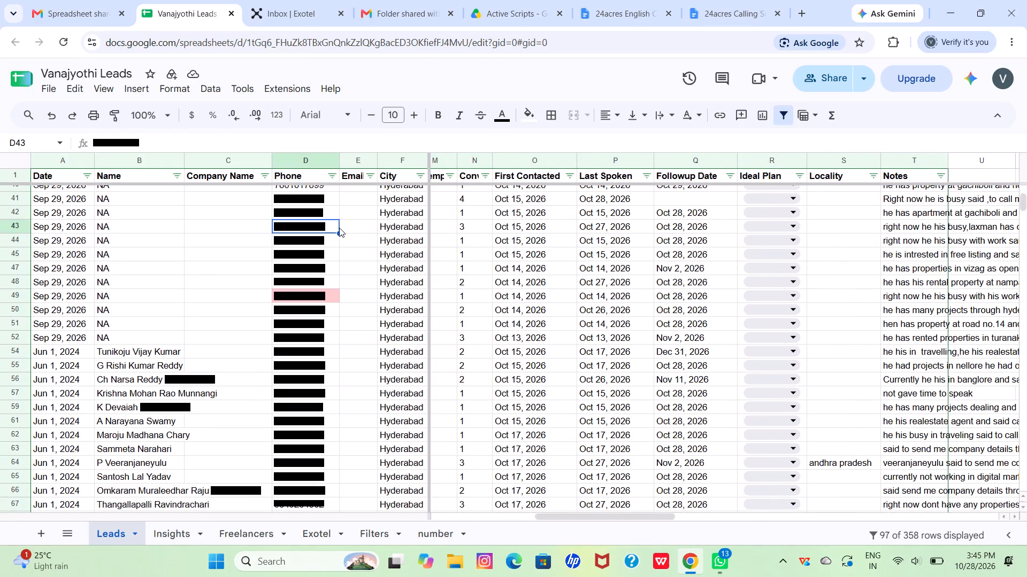
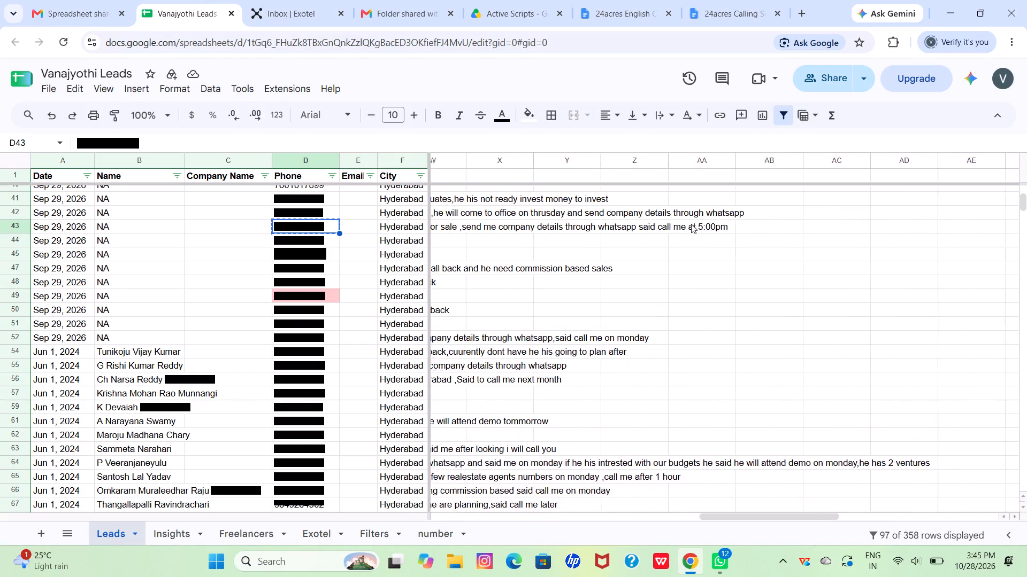
# Set the attempts count of the lead in row 43 to 7.
pyautogui.hscroll(3, 691, 224)
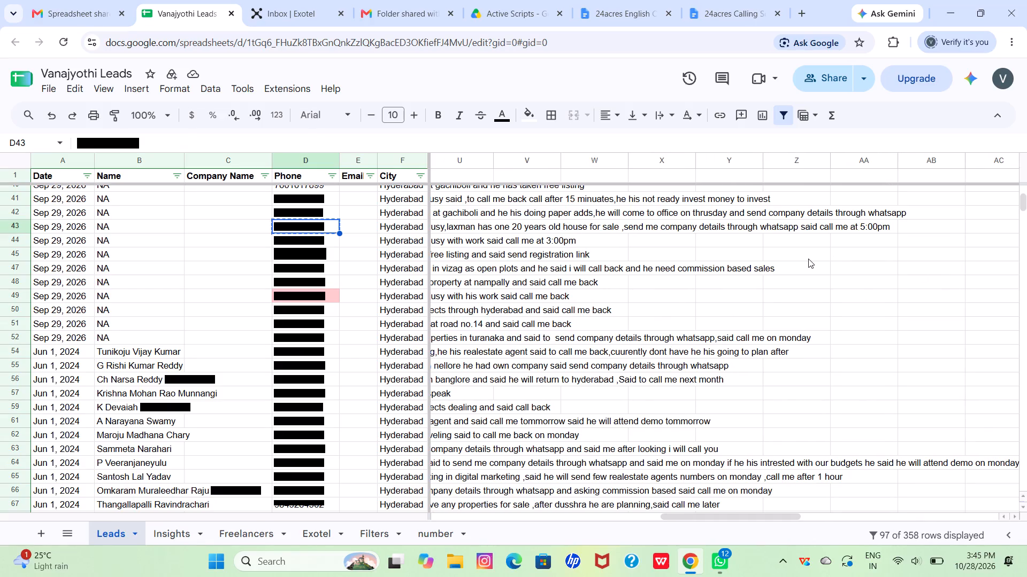
pyautogui.hscroll(8, 808, 259)
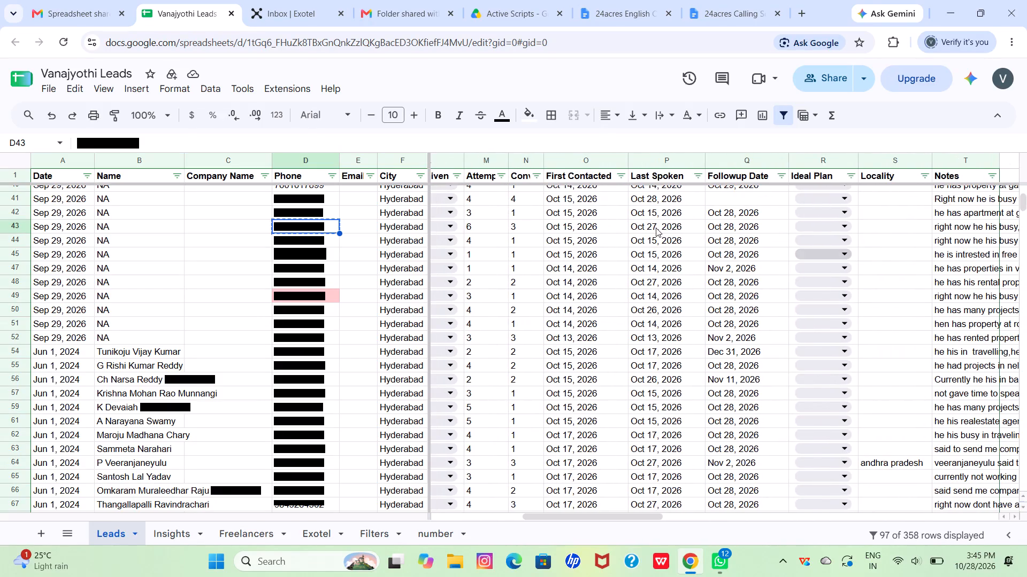
pyautogui.click(481, 232)
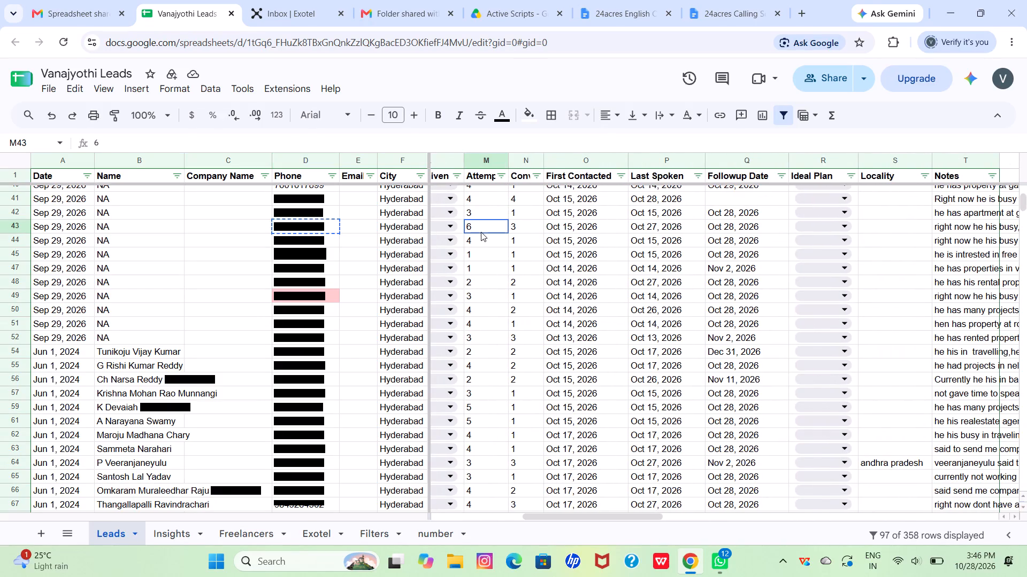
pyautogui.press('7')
pyautogui.click(516, 230)
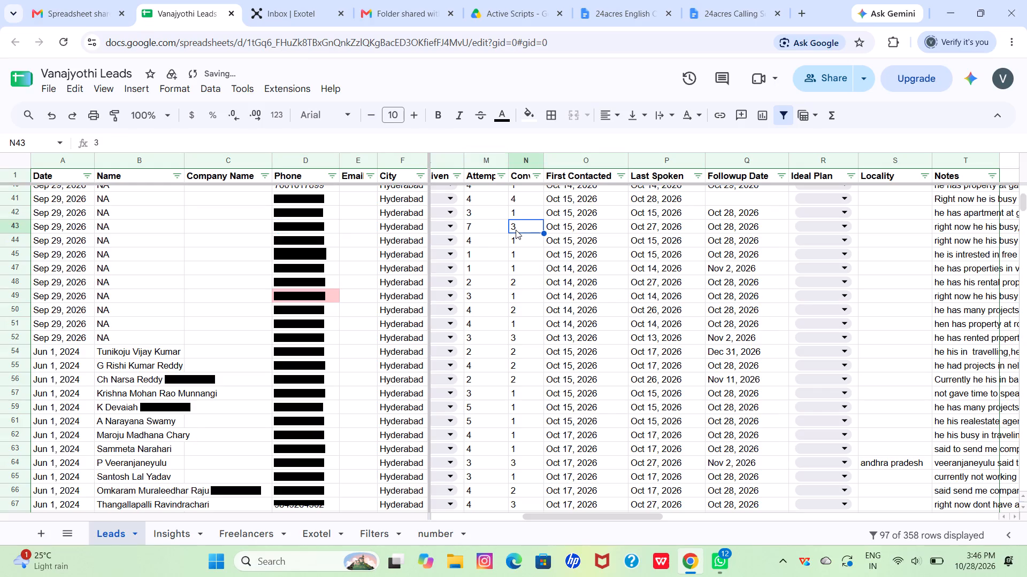
# Append a comma to the end of the notes for the lead in row 43.
pyautogui.click(570, 230)
pyautogui.hscroll(-1, 570, 230)
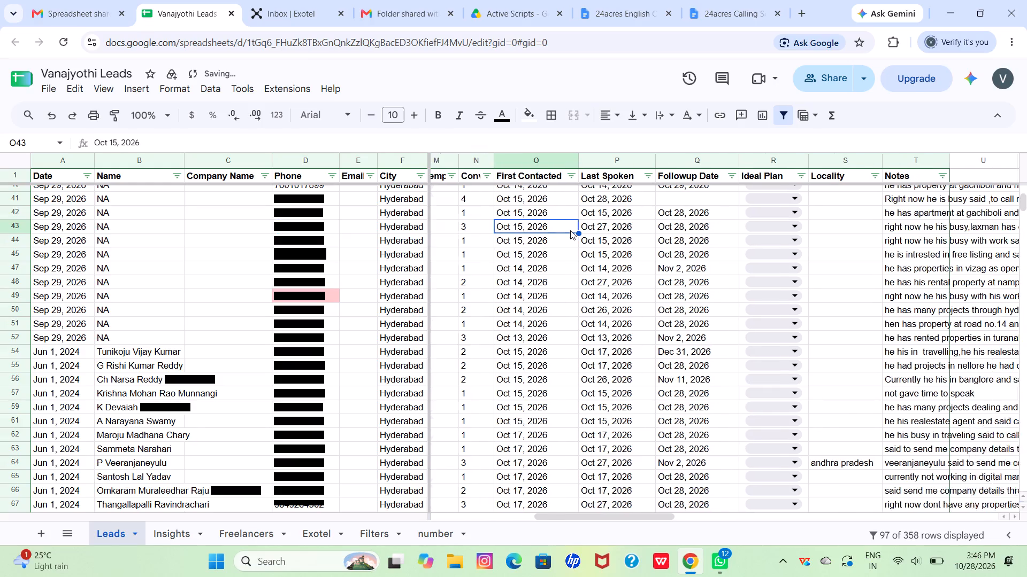
pyautogui.hscroll(-2, 570, 230)
pyautogui.click(570, 230)
pyautogui.hscroll(-1, 570, 230)
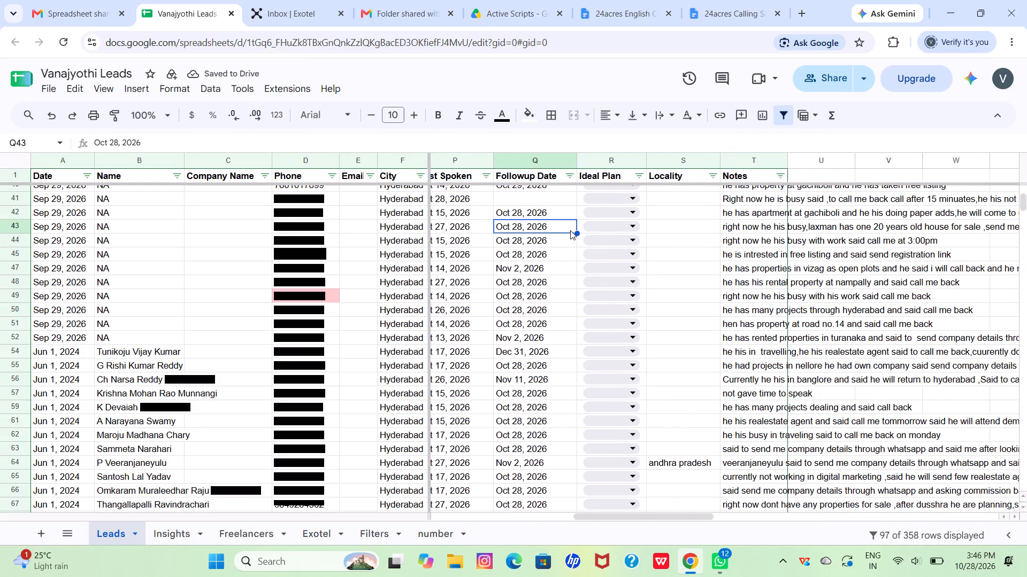
pyautogui.hscroll(-1, 570, 230)
pyautogui.click(627, 227)
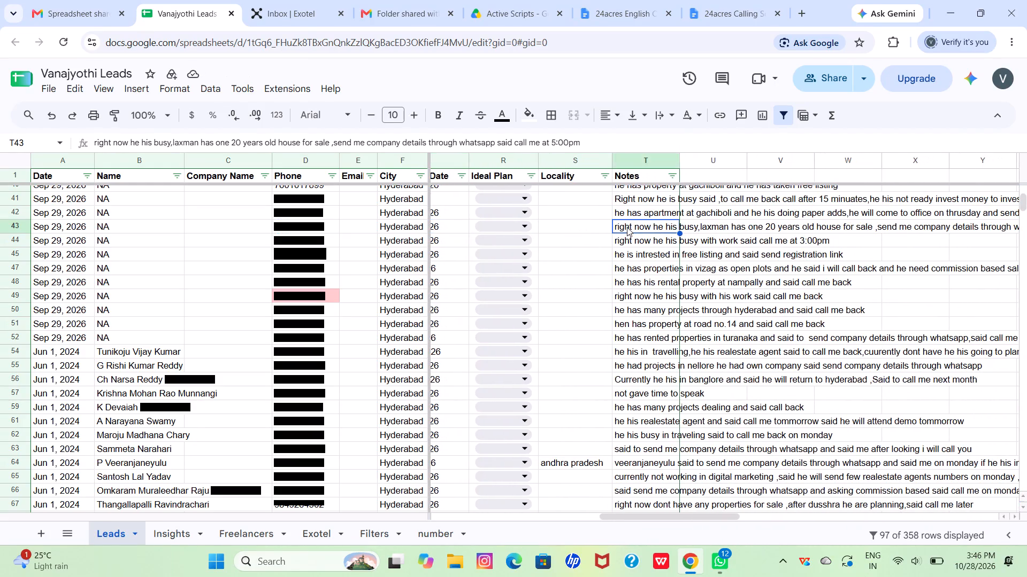
pyautogui.doubleClick(627, 227)
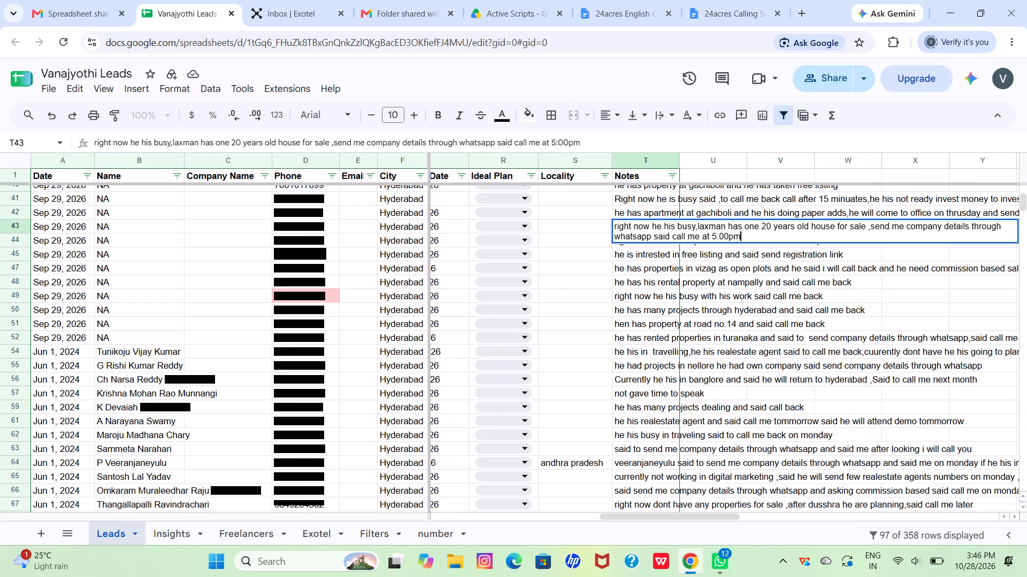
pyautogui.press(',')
pyautogui.press('Return')
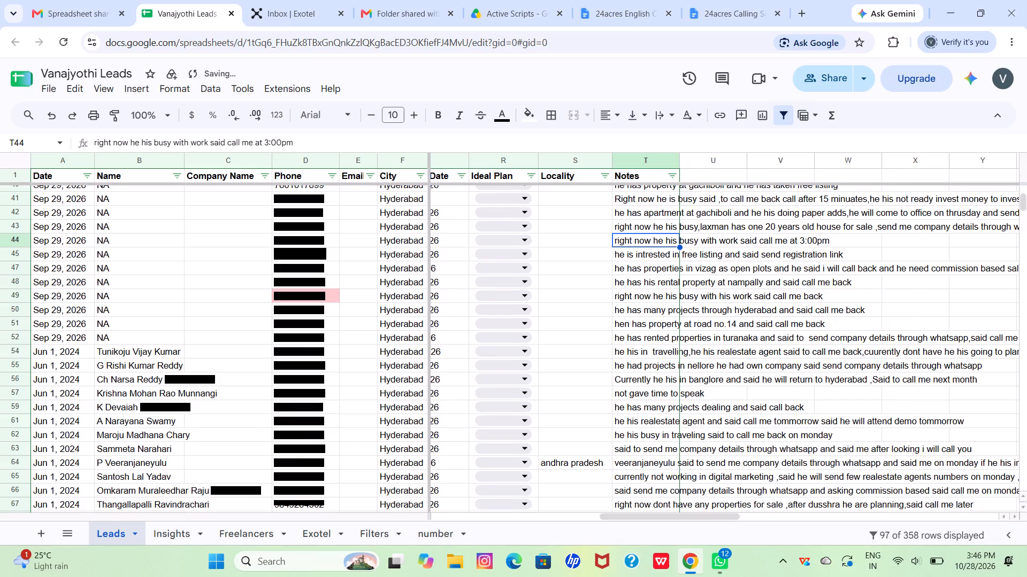
# Select the phone number of the lead in row 44.
pyautogui.hscroll(3, 627, 227)
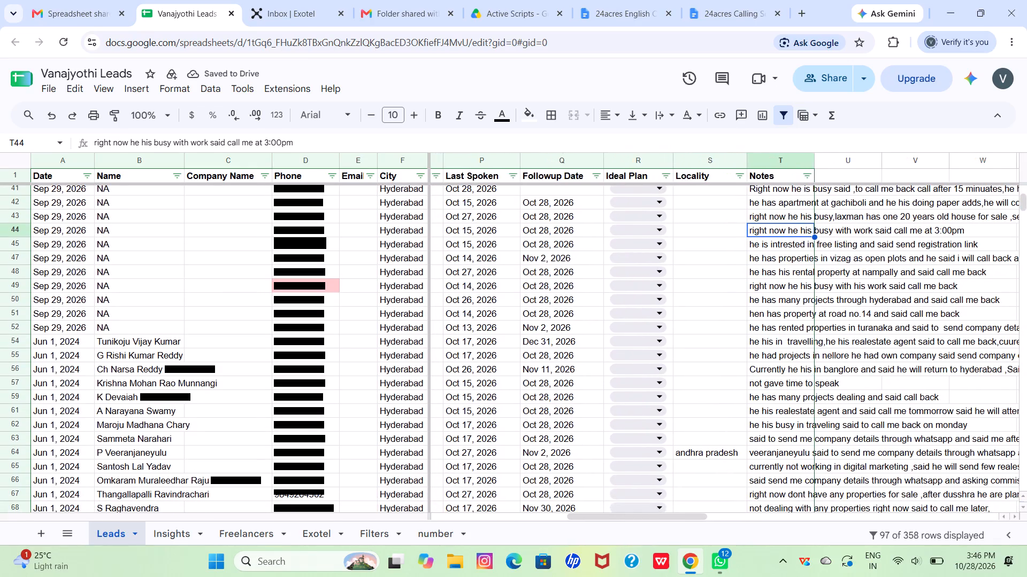
pyautogui.hscroll(3, 481, 220)
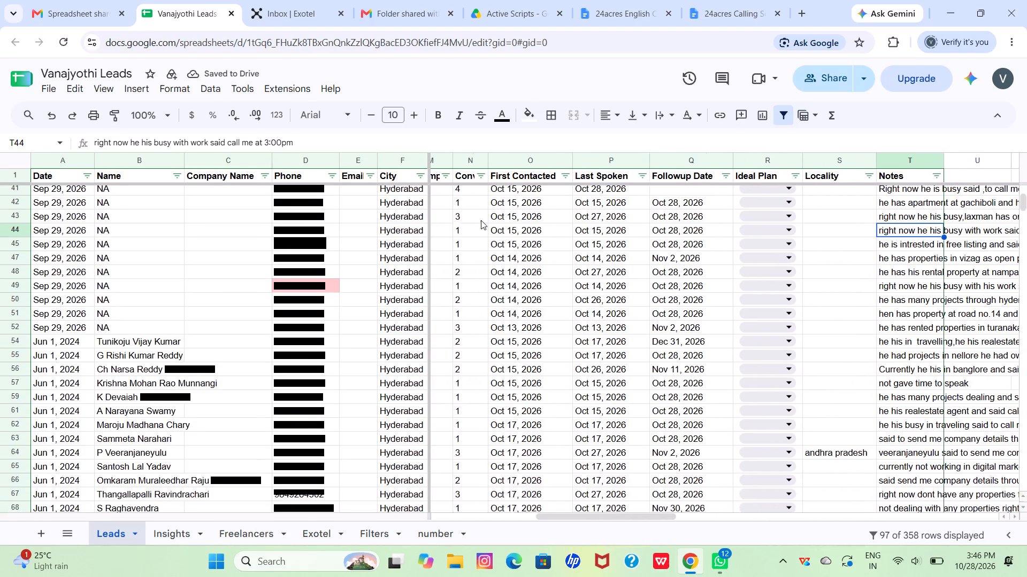
pyautogui.hscroll(2, 481, 220)
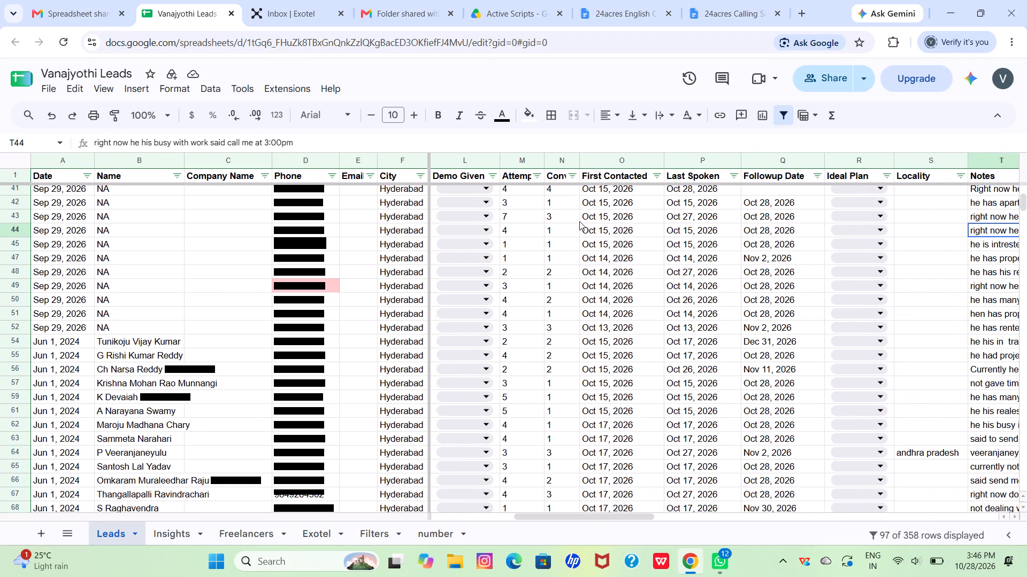
pyautogui.scroll(-1, 579, 221)
pyautogui.hscroll(-1, 579, 221)
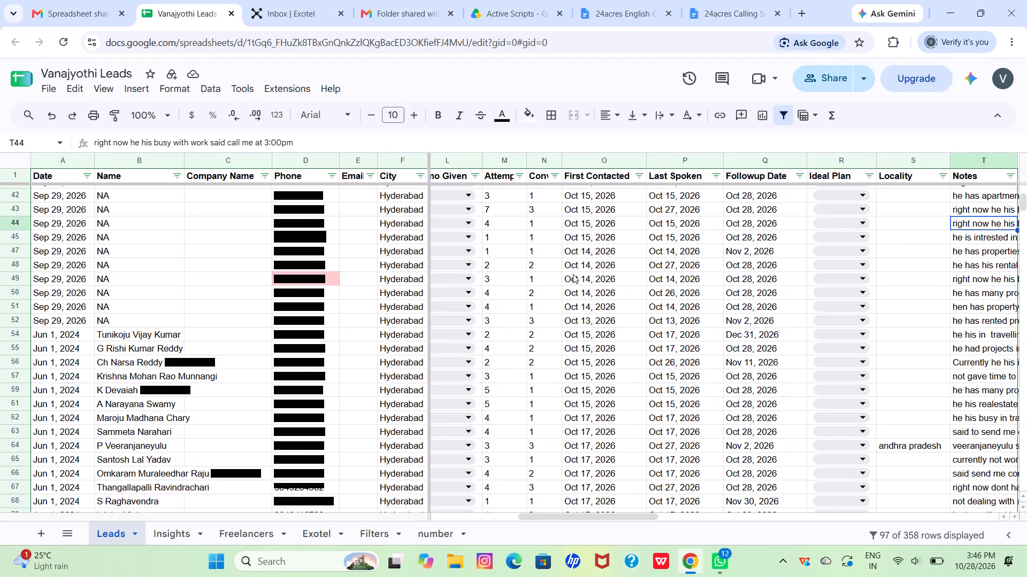
pyautogui.hscroll(-3, 573, 274)
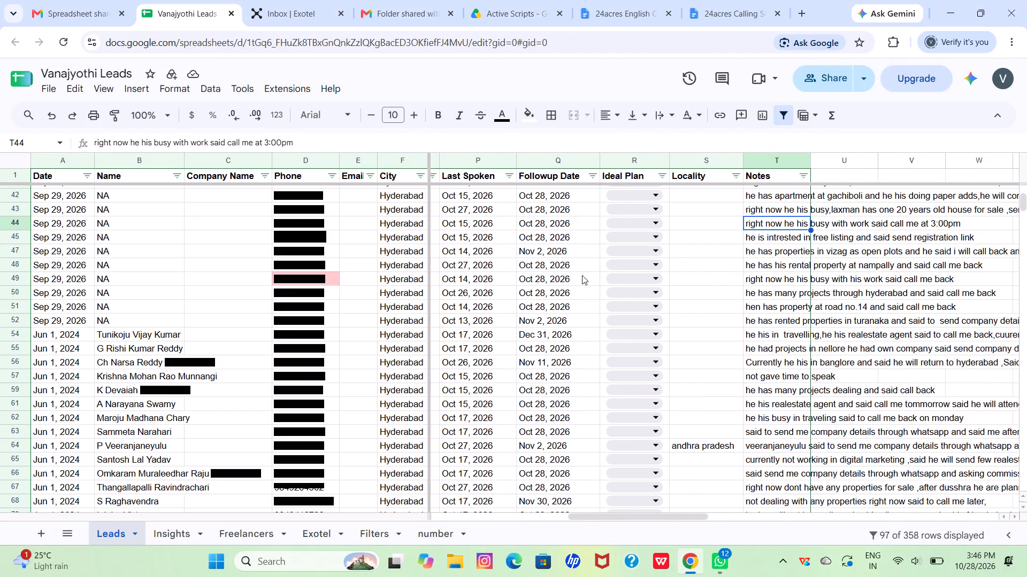
pyautogui.hscroll(5, 769, 243)
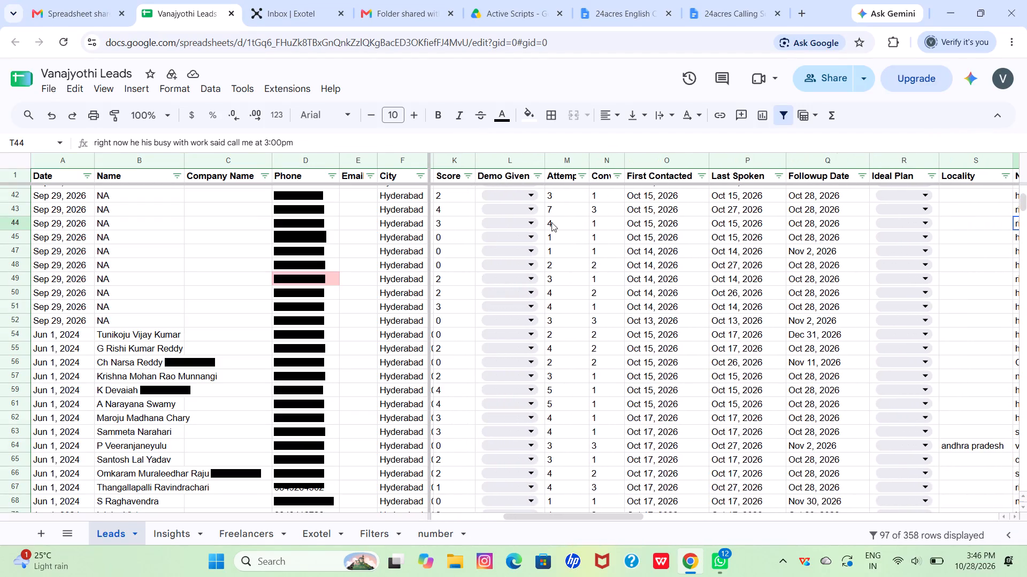
pyautogui.click(314, 230)
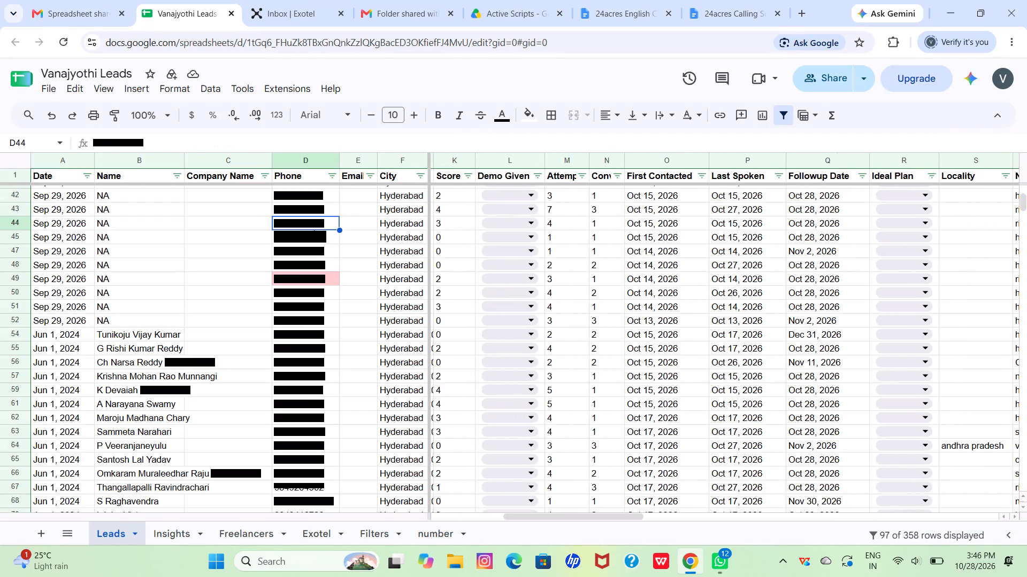
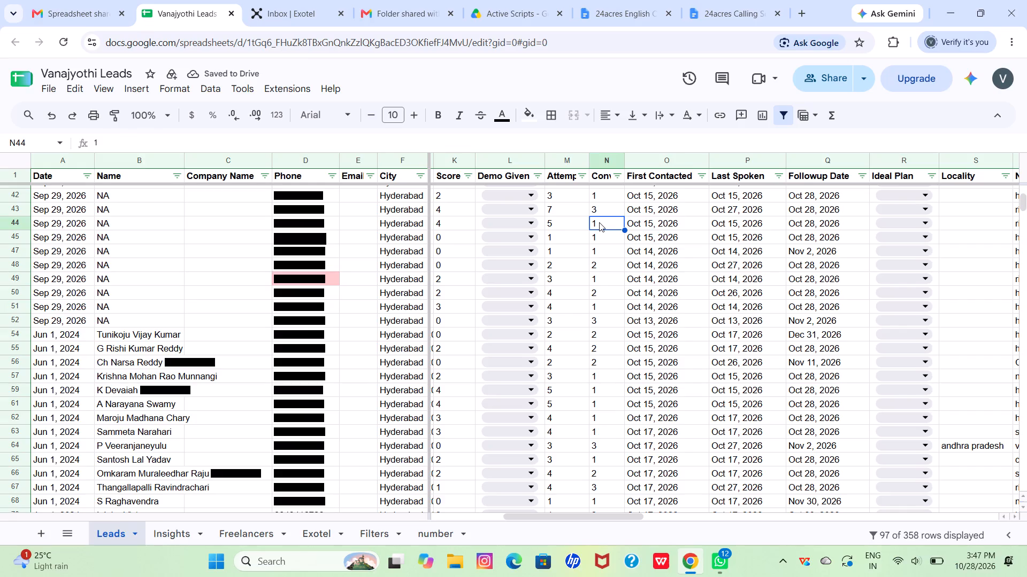
# Examine the conversation count, first contacted, last spoken and follow-up dates, and notes of the lead in row 44.
pyautogui.click(599, 222)
pyautogui.click(631, 228)
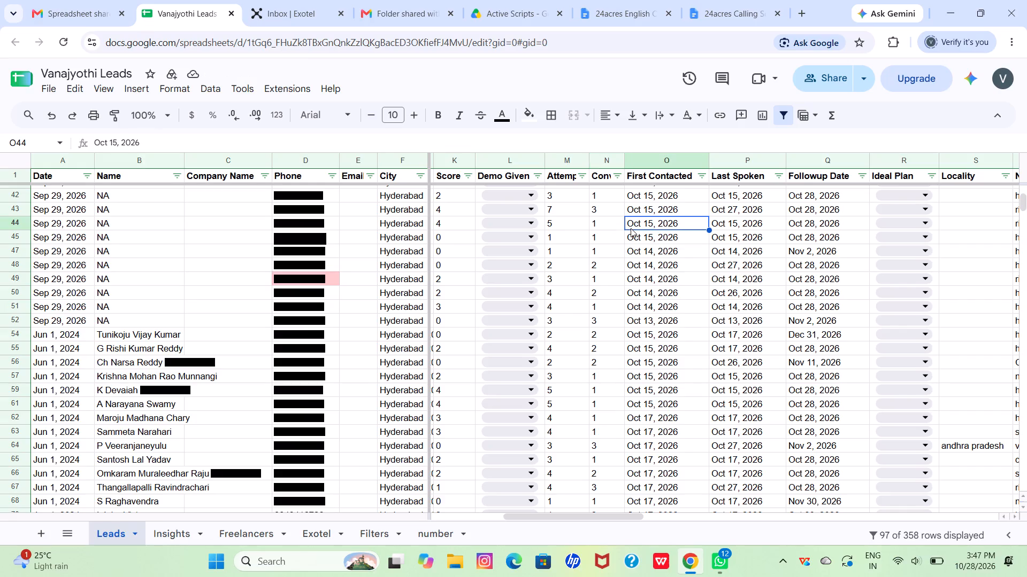
pyautogui.hscroll(-2, 631, 228)
pyautogui.hscroll(1, 631, 228)
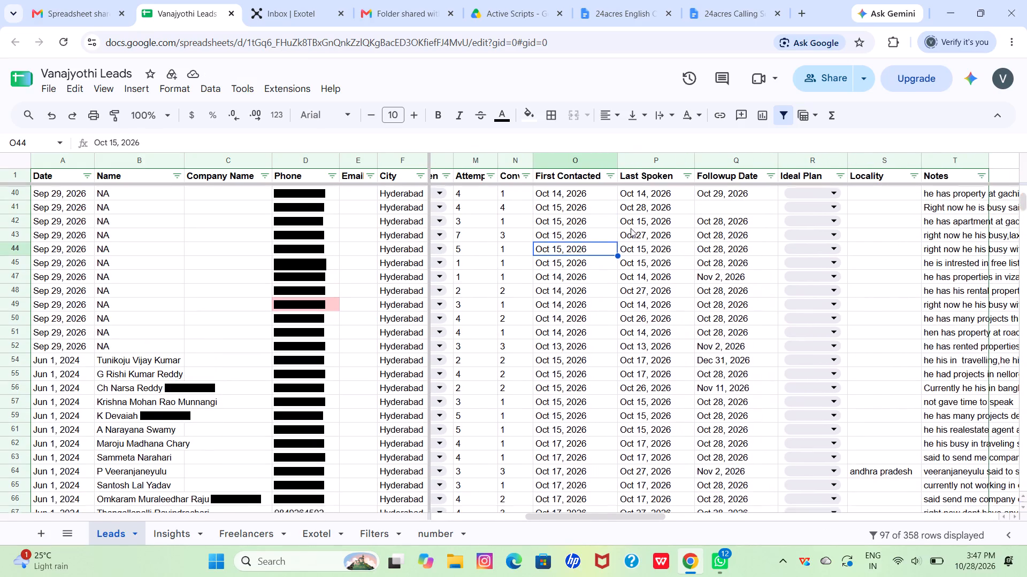
pyautogui.hscroll(1, 631, 228)
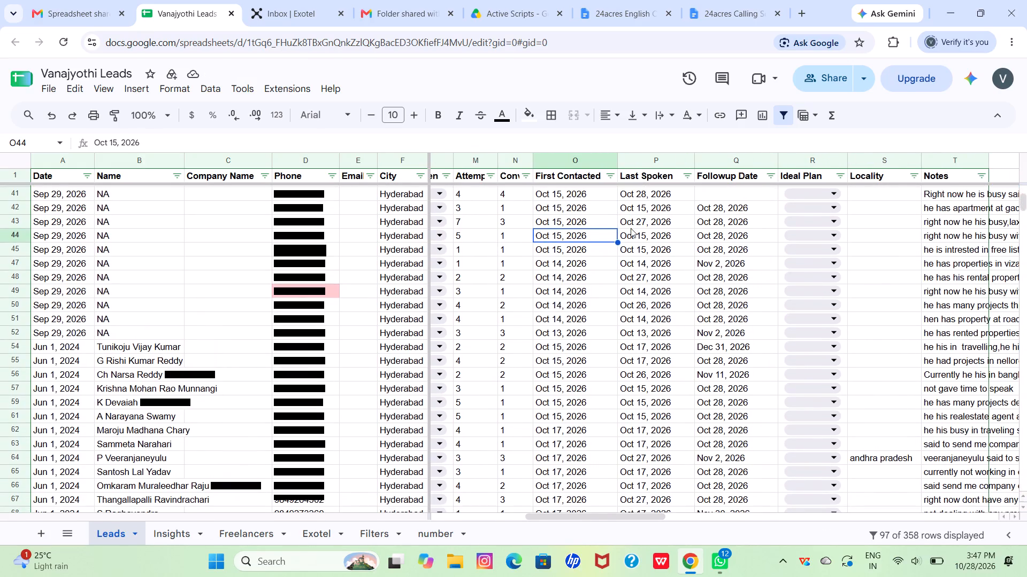
pyautogui.hscroll(2, 631, 228)
pyautogui.hscroll(-4, 639, 238)
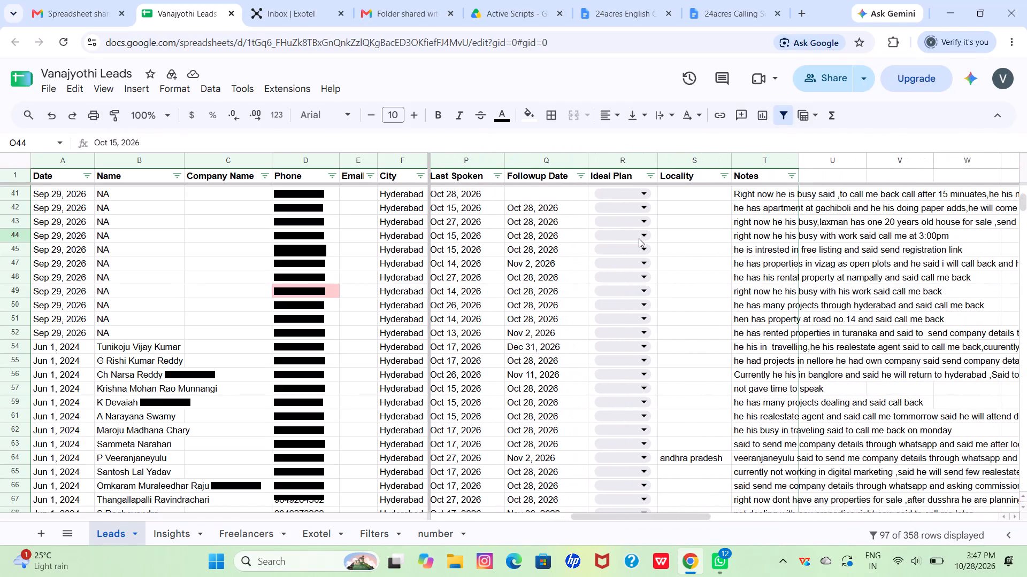
pyautogui.hscroll(3, 639, 238)
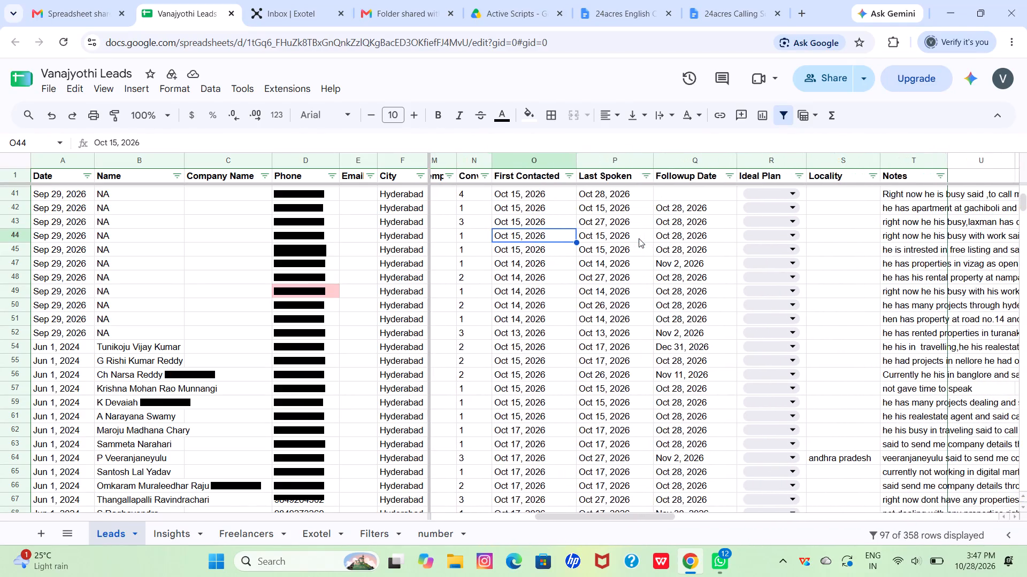
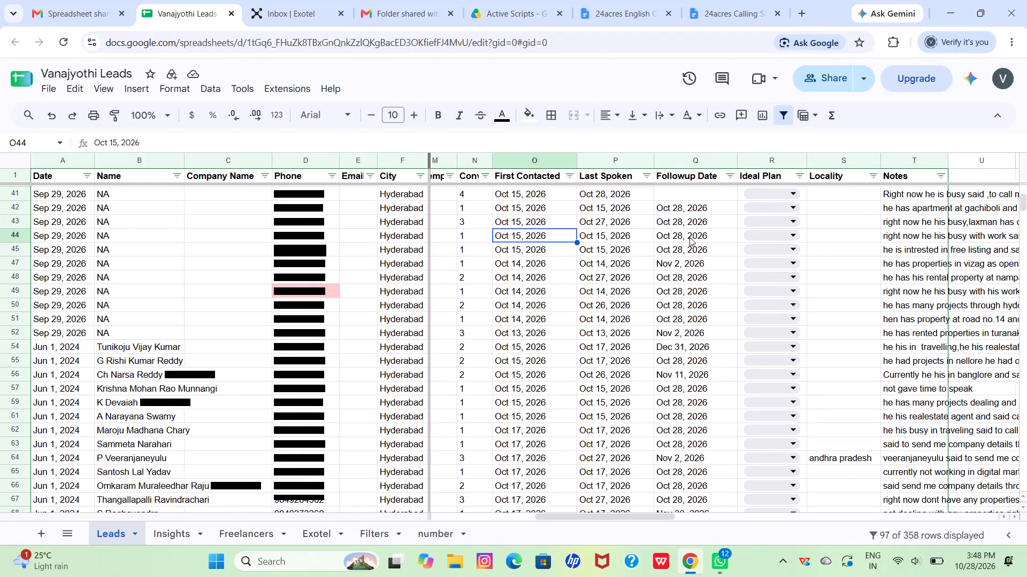
# Check the follow-up date and notes around row 44, and select the phone number of the lead in row 45.
pyautogui.hscroll(-4, 689, 237)
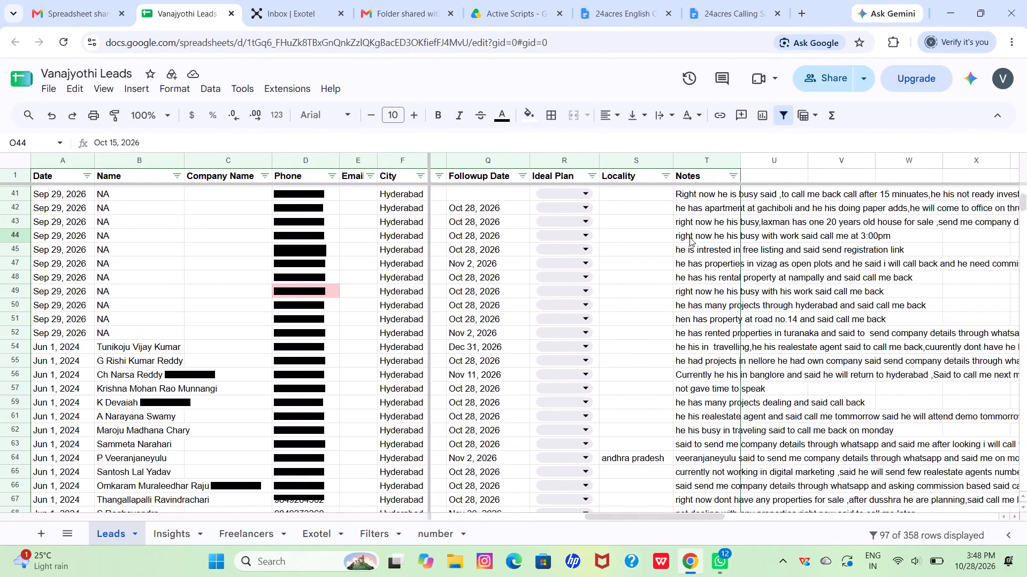
pyautogui.hscroll(5, 689, 237)
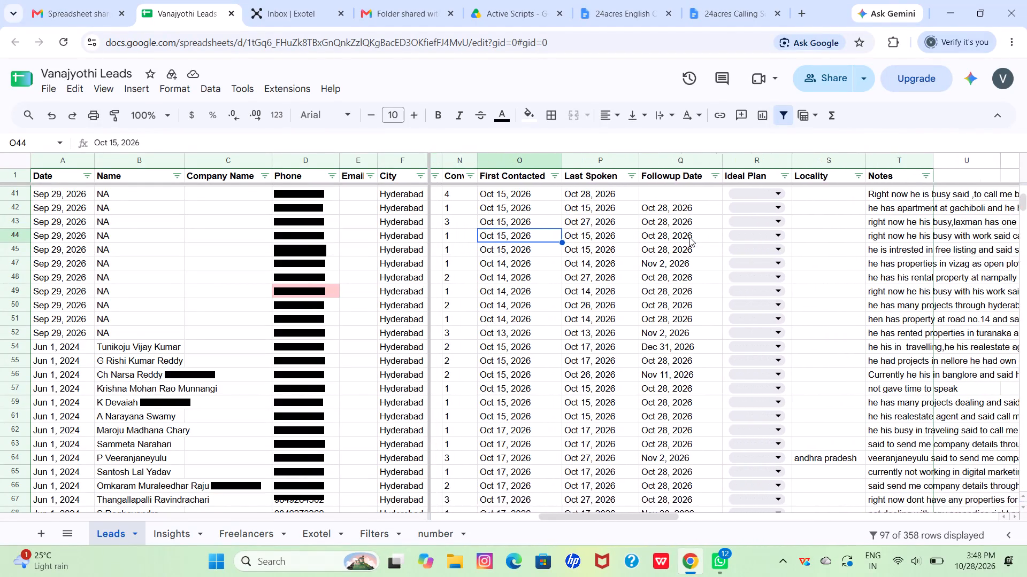
pyautogui.hscroll(1, 689, 237)
pyautogui.click(319, 244)
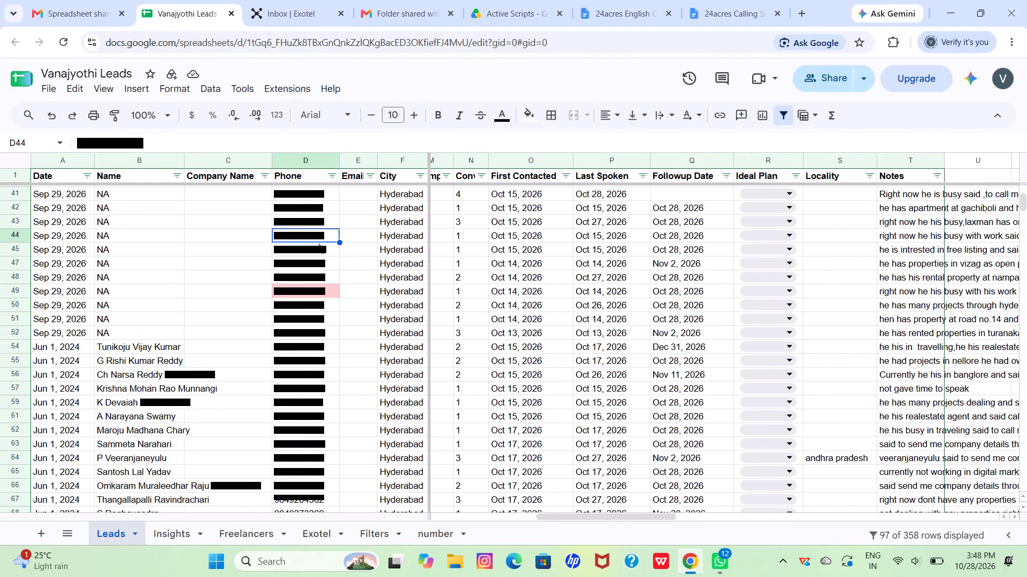
pyautogui.click(319, 247)
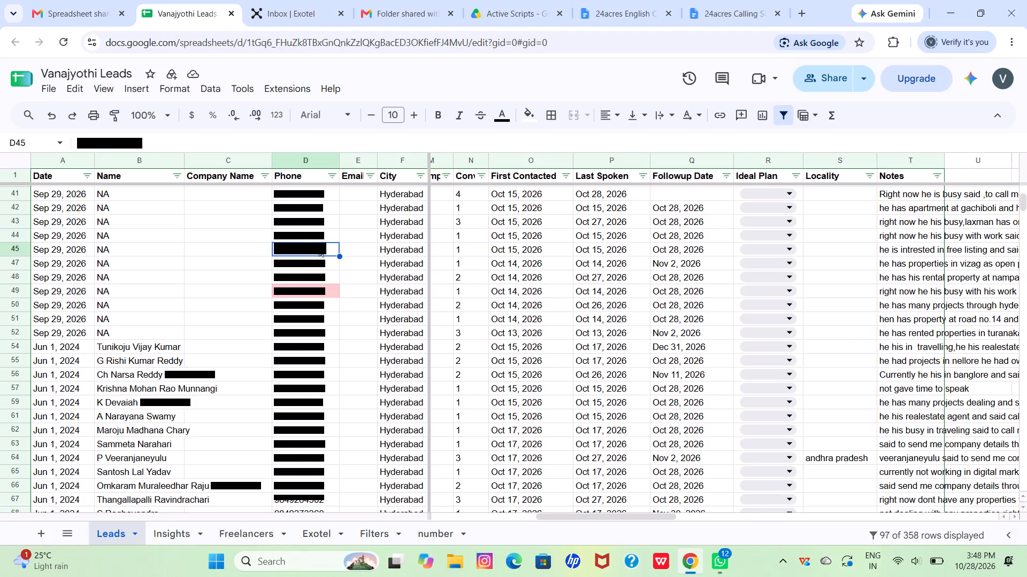
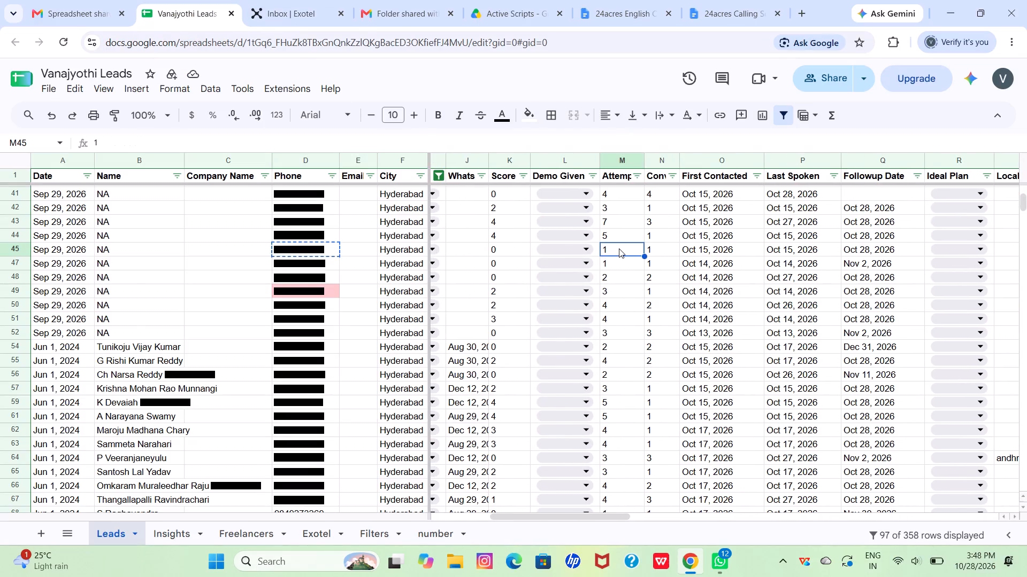
# Set the call attempts count of the lead in row 45 to 2.
pyautogui.press('2')
pyautogui.click(654, 250)
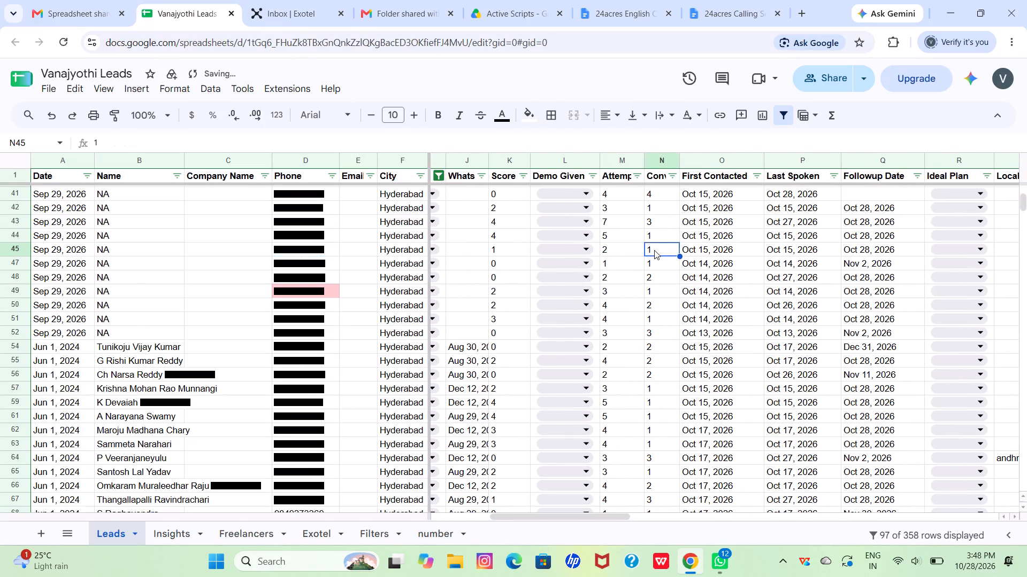
# Review the last spoken date, follow-up date and notes of the lead in row 45.
pyautogui.hscroll(-6, 654, 250)
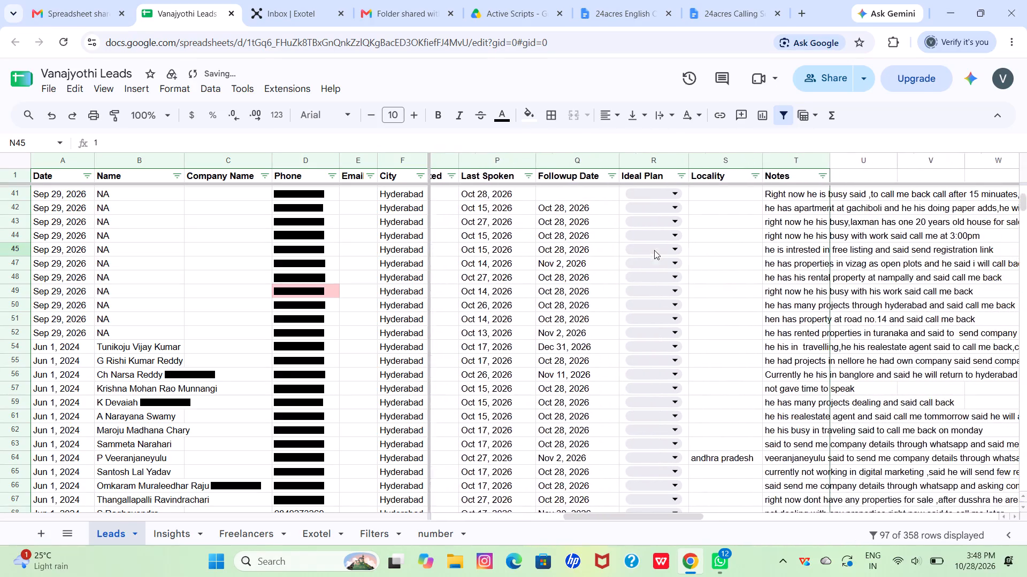
pyautogui.hscroll(-1, 654, 250)
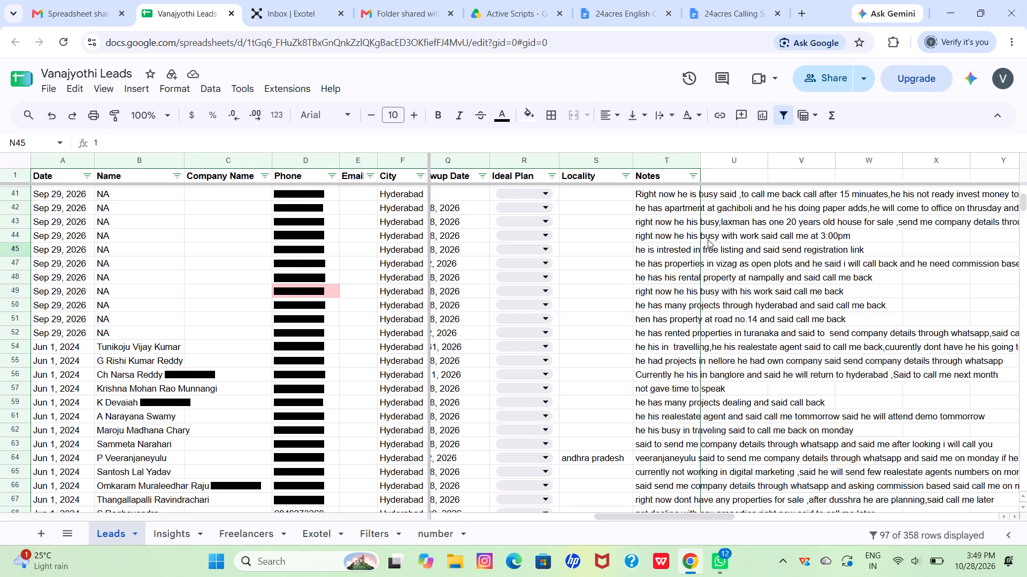
pyautogui.hscroll(1, 708, 239)
pyautogui.hscroll(2, 663, 249)
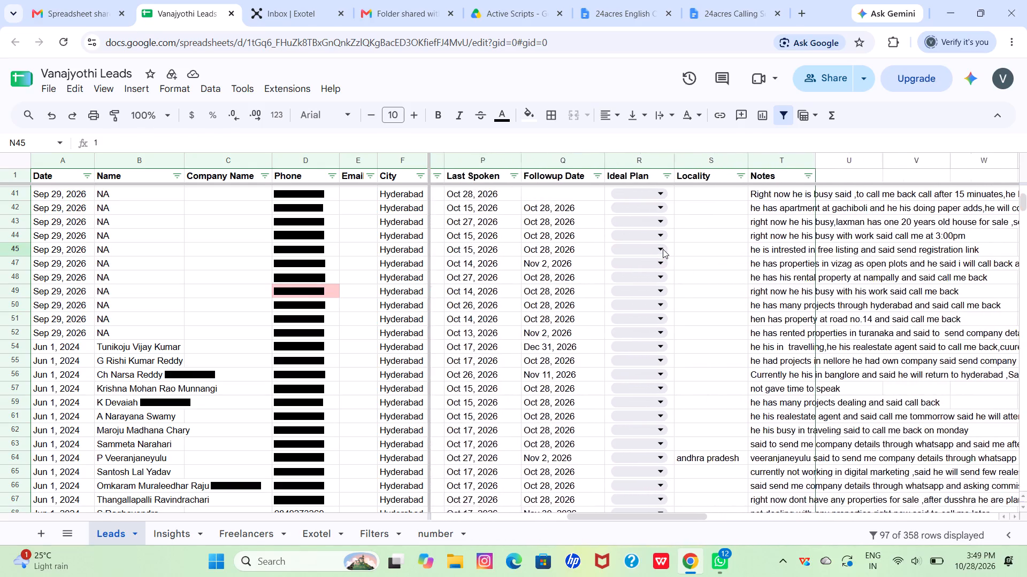
pyautogui.hscroll(5, 663, 249)
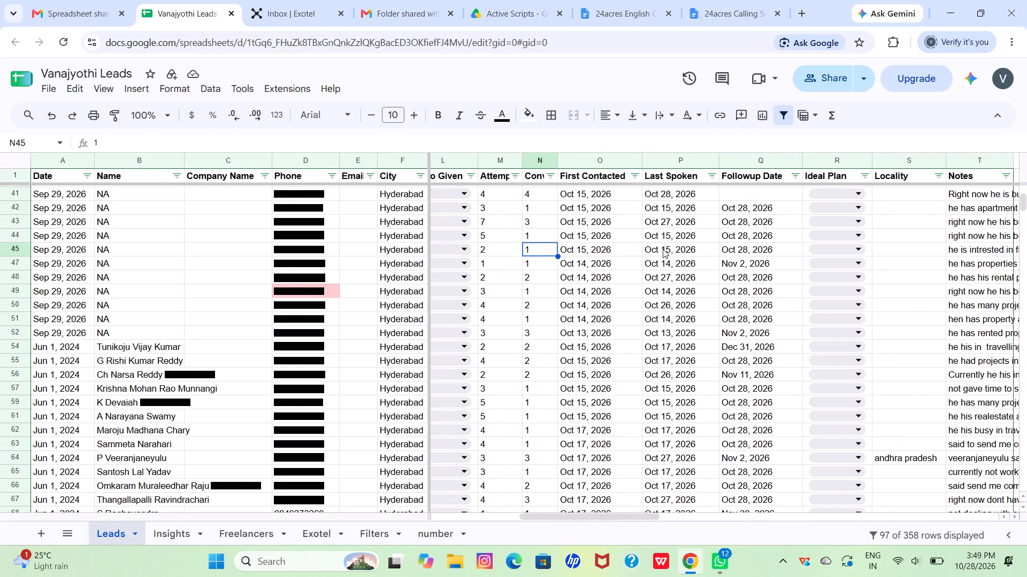
pyautogui.hscroll(1, 663, 249)
pyautogui.click(592, 251)
# Examine the follow-up dates and notes of the leads below row 45, including rows 48 and 49, to find the next one to call.
pyautogui.scroll(-1, 592, 251)
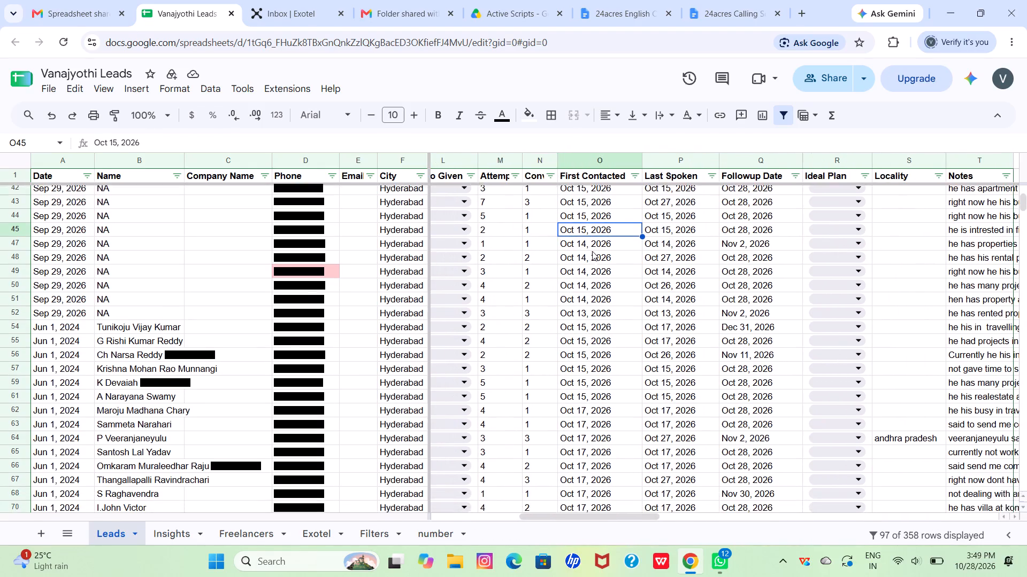
pyautogui.scroll(-1, 592, 251)
pyautogui.hscroll(-3, 592, 251)
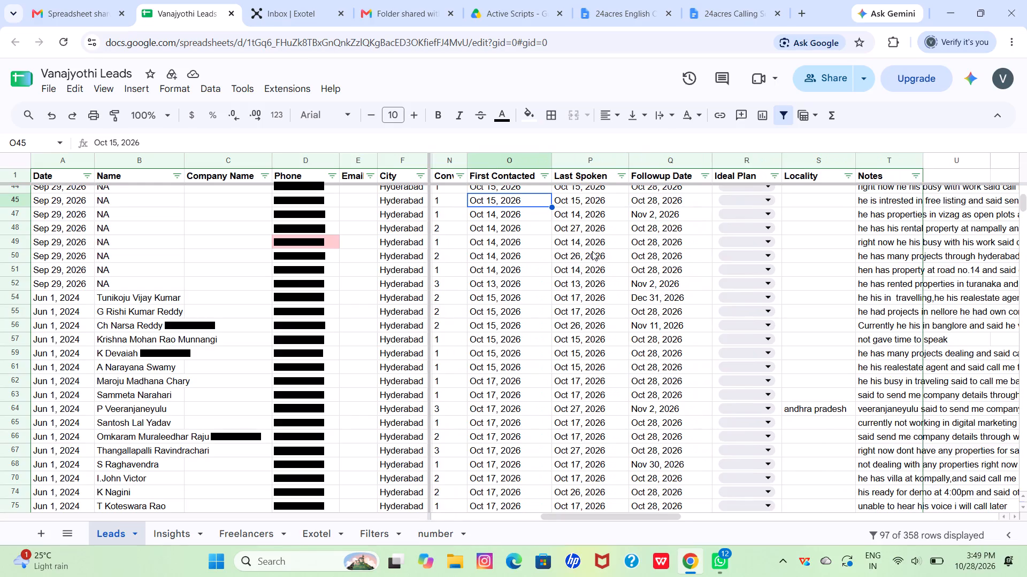
pyautogui.hscroll(-1, 592, 251)
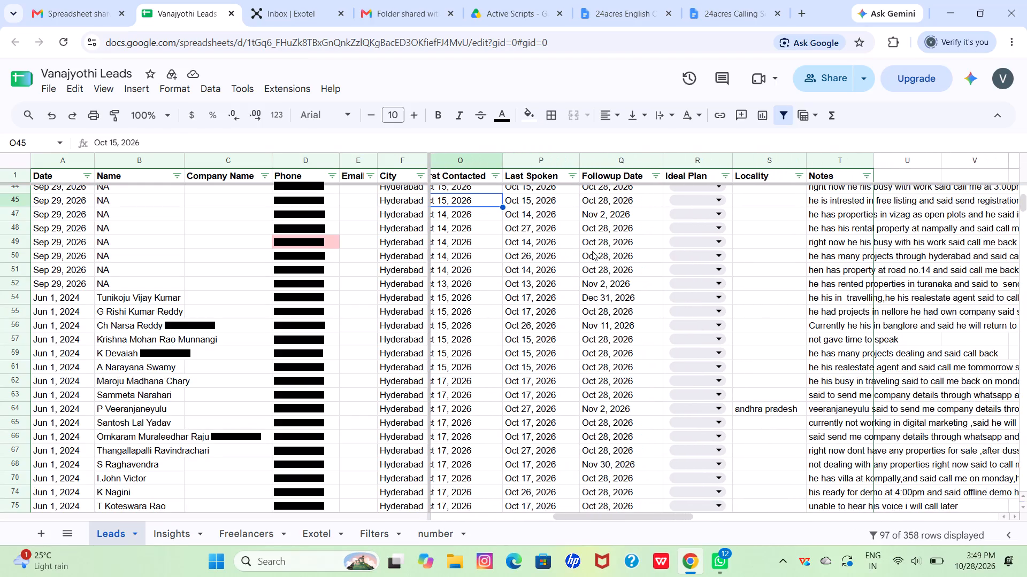
pyautogui.hscroll(-1, 592, 251)
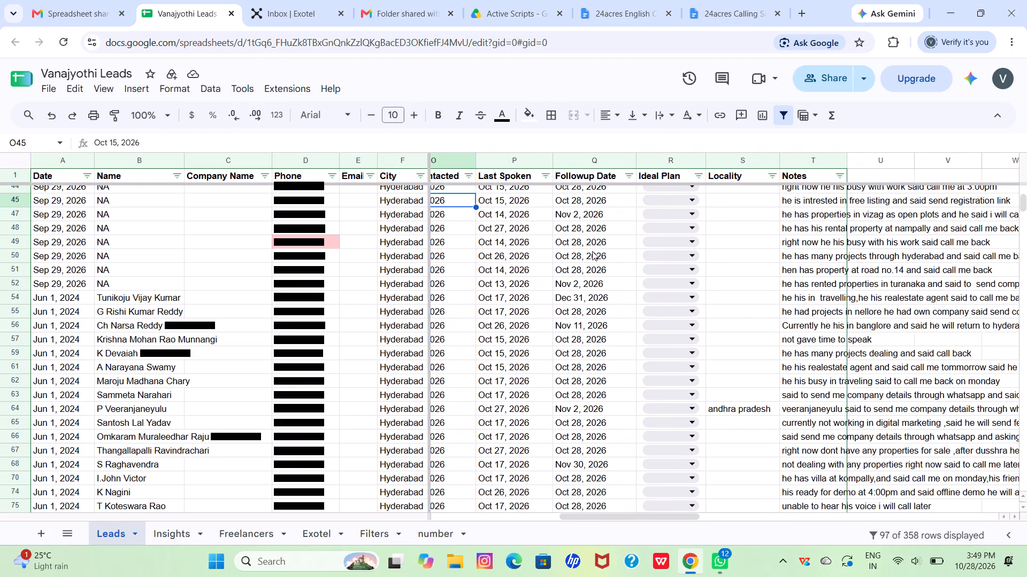
pyautogui.scroll(-1, 592, 251)
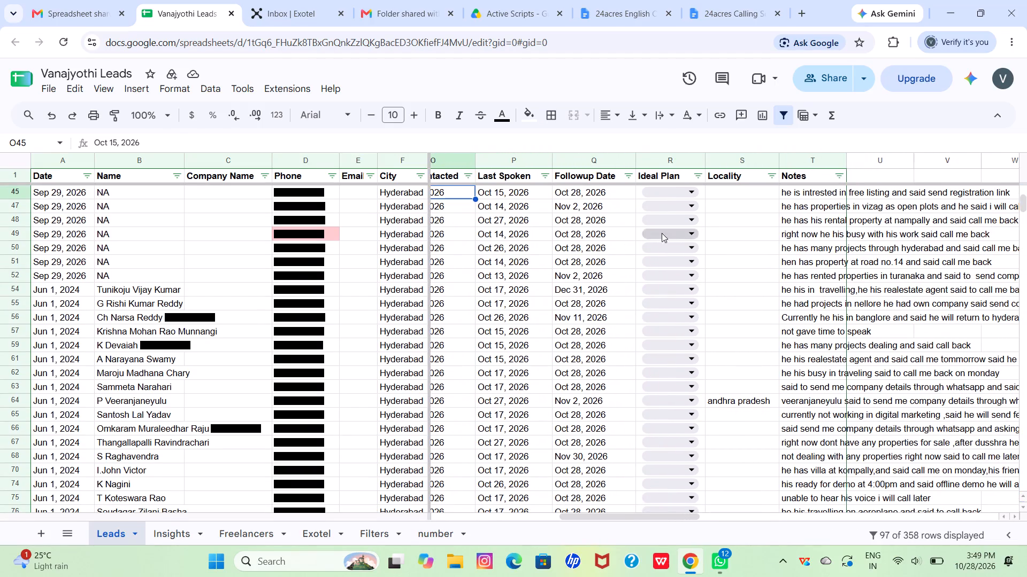
pyautogui.click(839, 227)
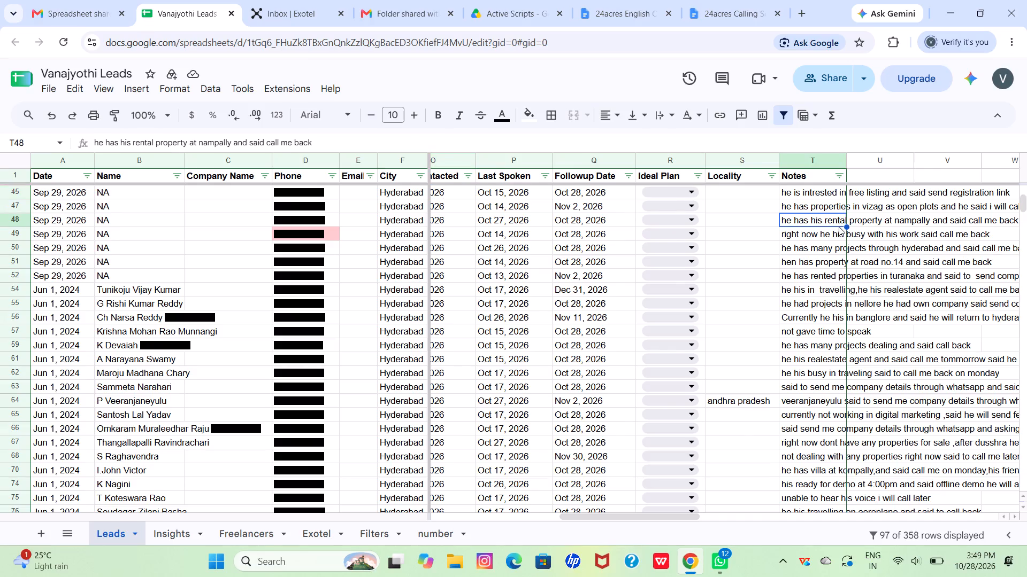
pyautogui.hscroll(-3, 839, 227)
pyautogui.hscroll(5, 839, 227)
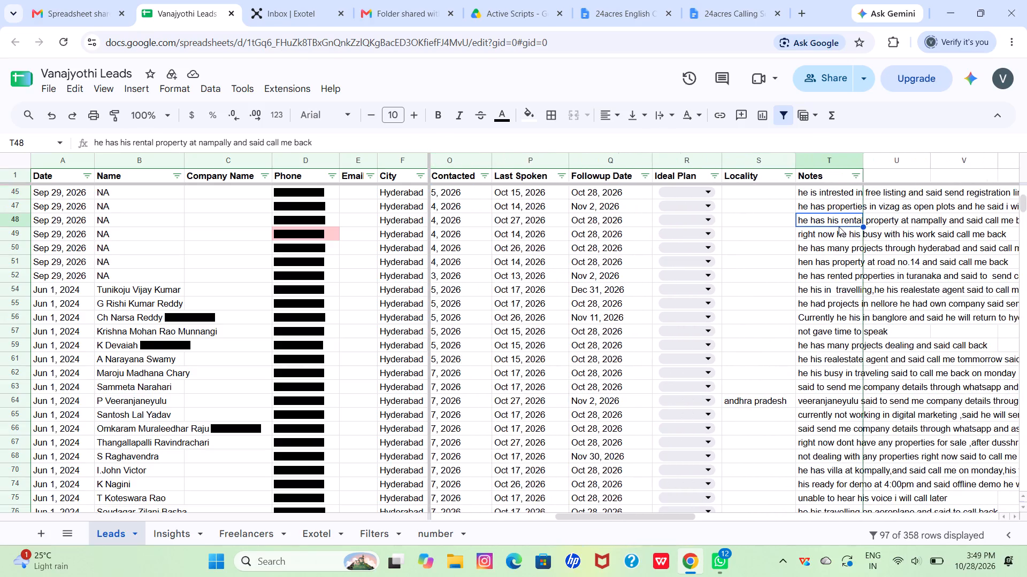
pyautogui.hscroll(1, 839, 227)
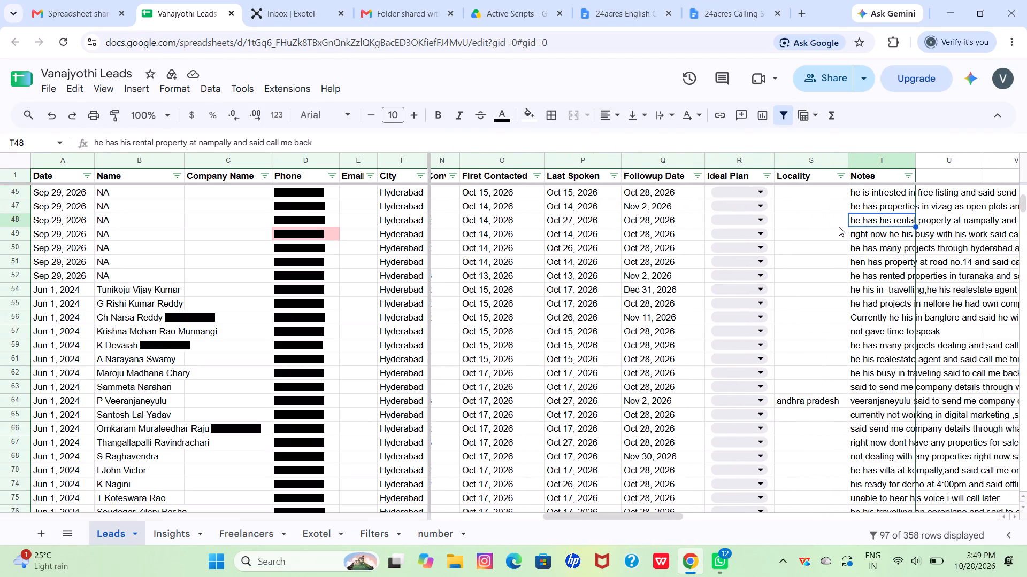
pyautogui.click(867, 233)
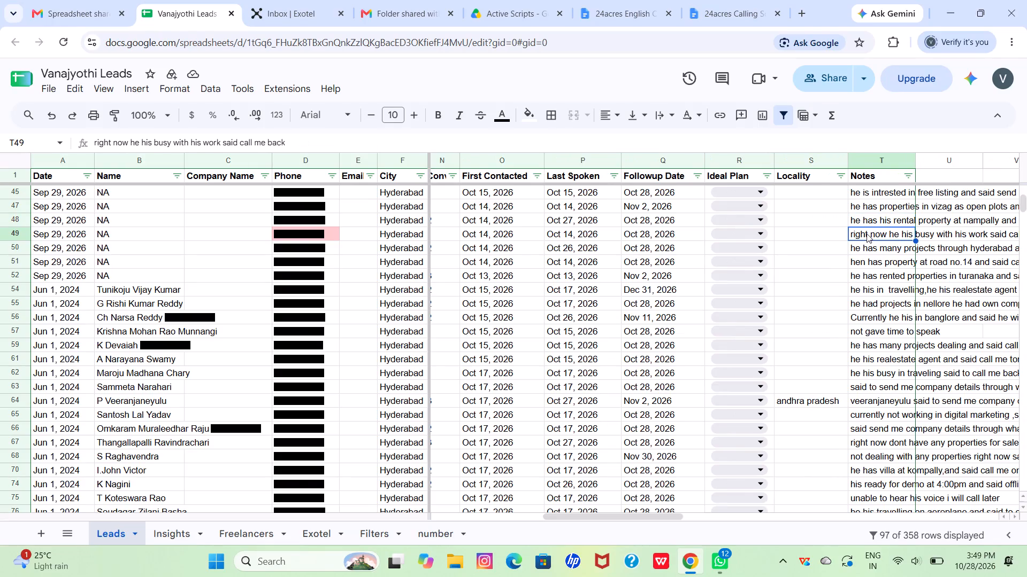
pyautogui.hscroll(-2, 867, 233)
pyautogui.hscroll(3, 867, 233)
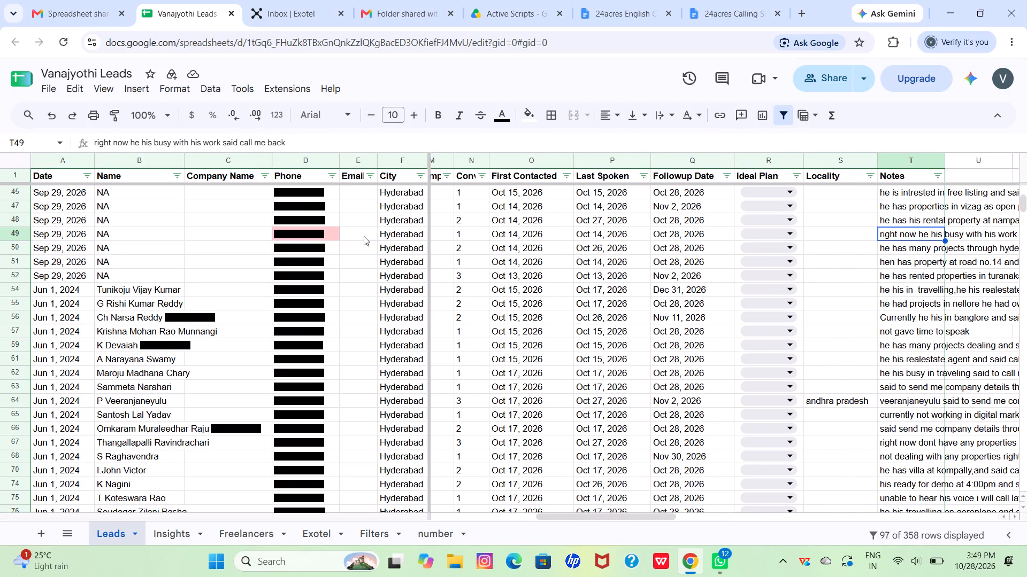
# Copy the phone number of the lead in row 49.
pyautogui.click(323, 235)
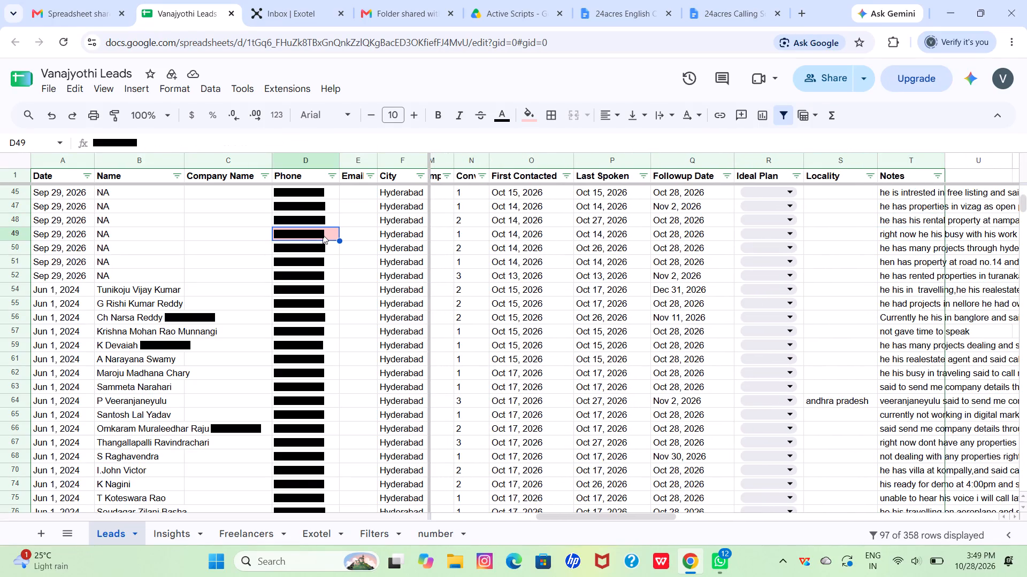
pyautogui.hotkey('ctrl', 'c')
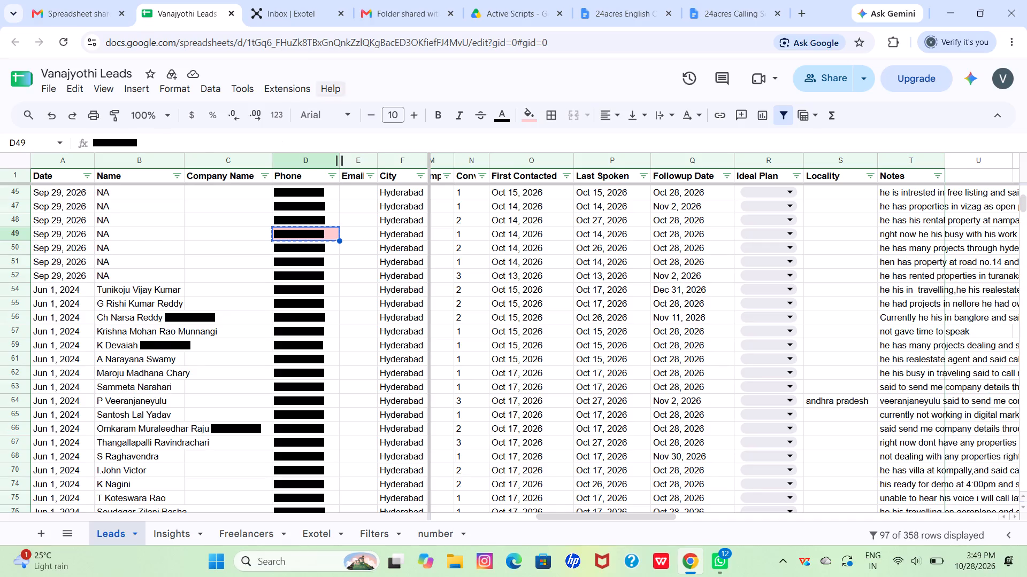
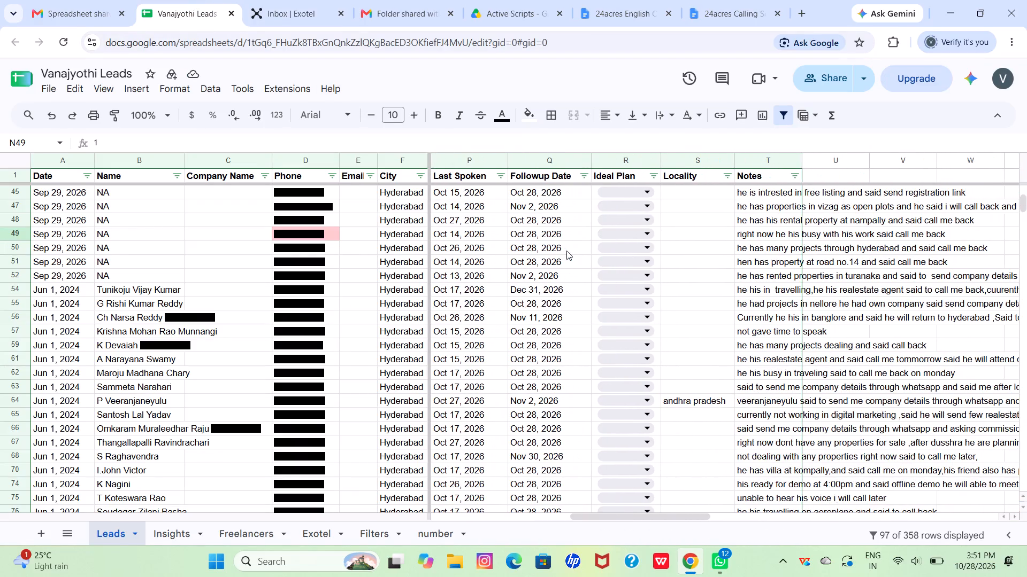
# Set the call attempts count of the lead in row 50 to 5.
pyautogui.hscroll(3, 566, 251)
pyautogui.scroll(-1, 566, 251)
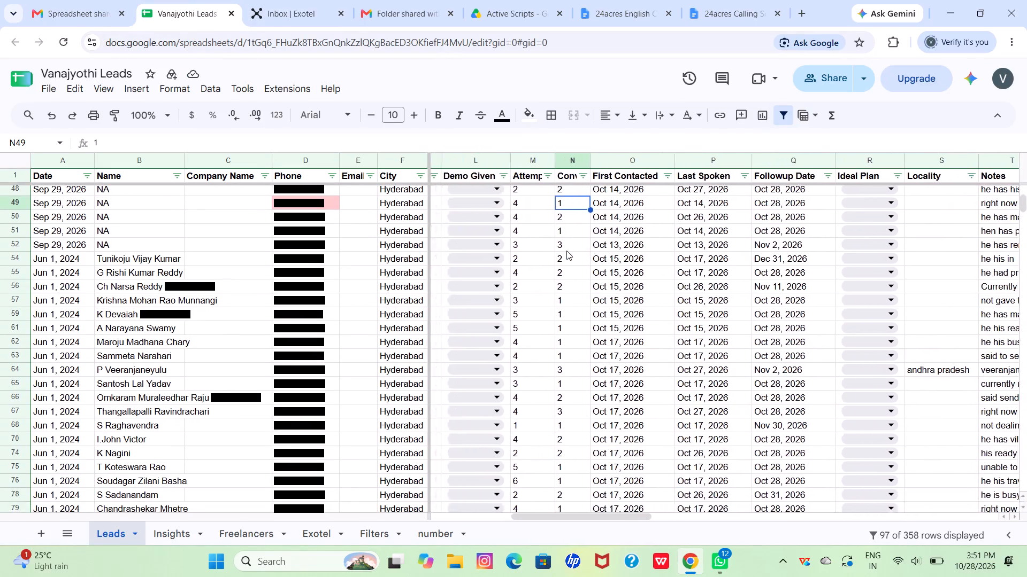
pyautogui.scroll(-1, 566, 251)
pyautogui.click(309, 216)
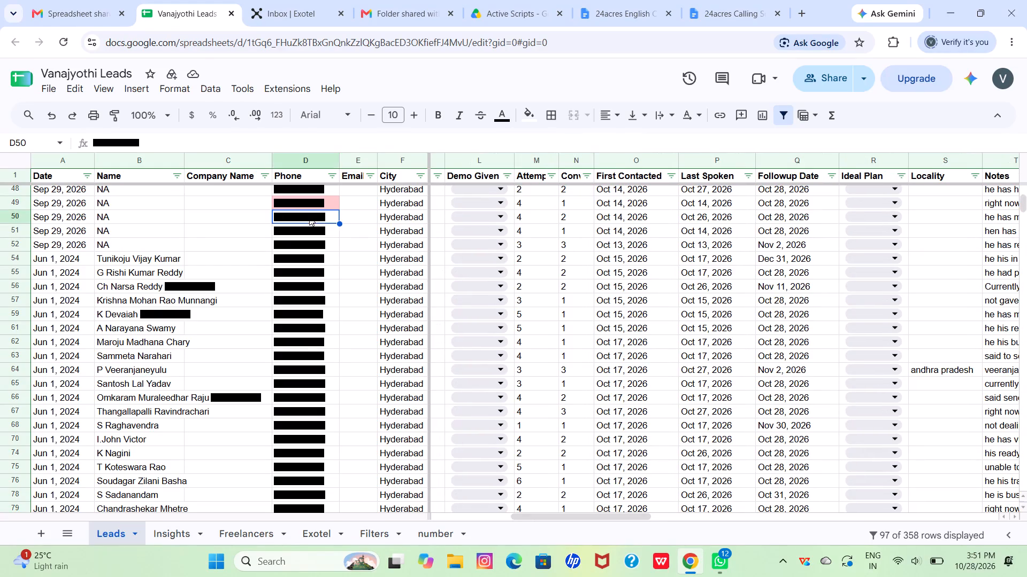
pyautogui.click(536, 226)
pyautogui.click(530, 221)
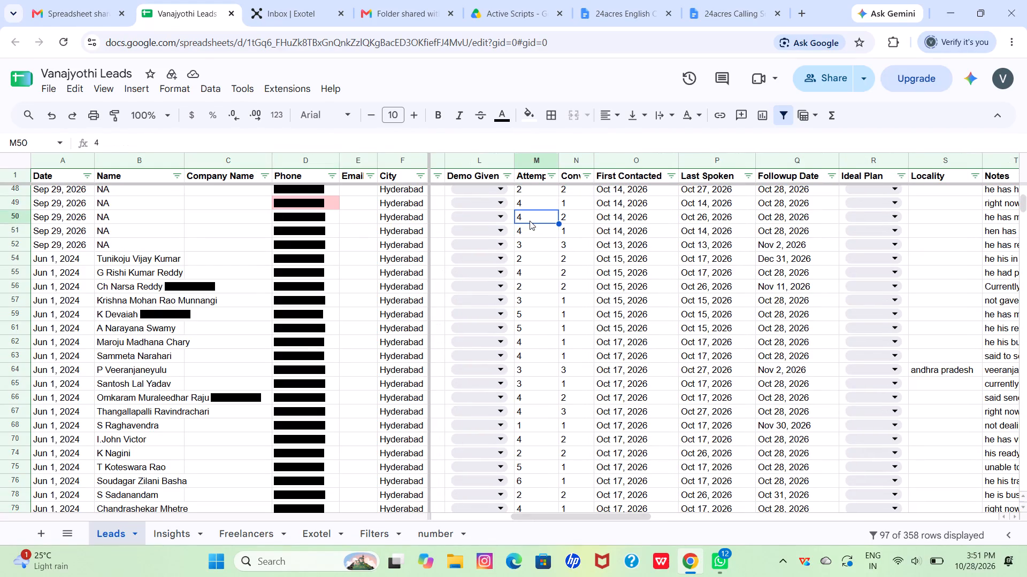
pyautogui.press('5')
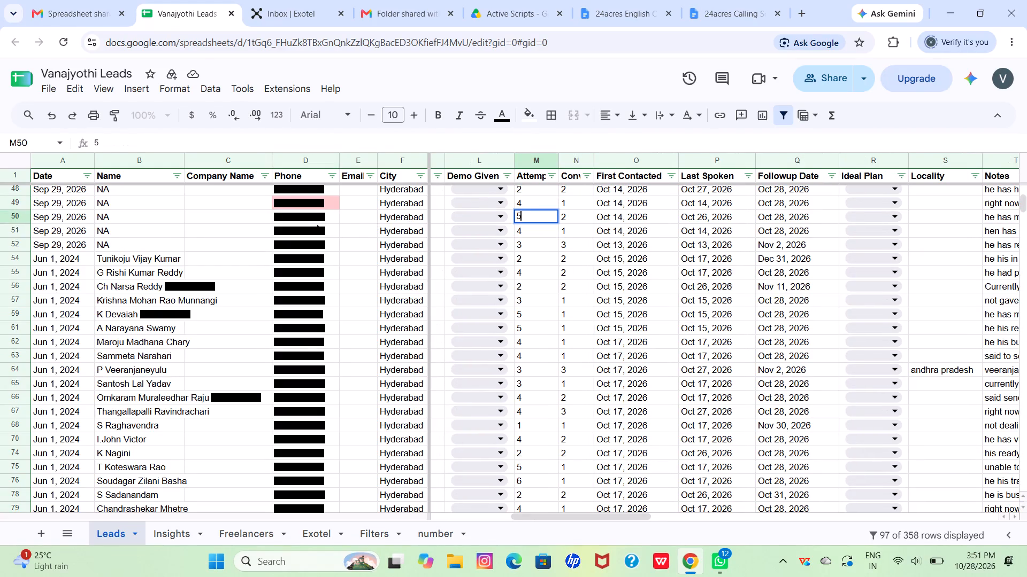
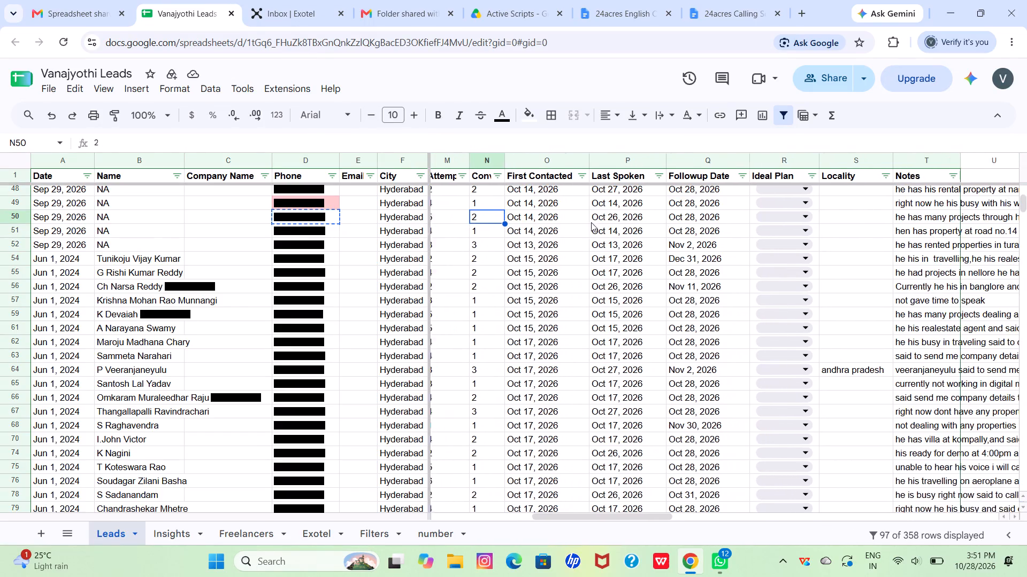
# Set the follow-up date of the lead in row 48 to Oct 29, 2026.
pyautogui.hscroll(-3, 591, 222)
pyautogui.hscroll(3, 591, 222)
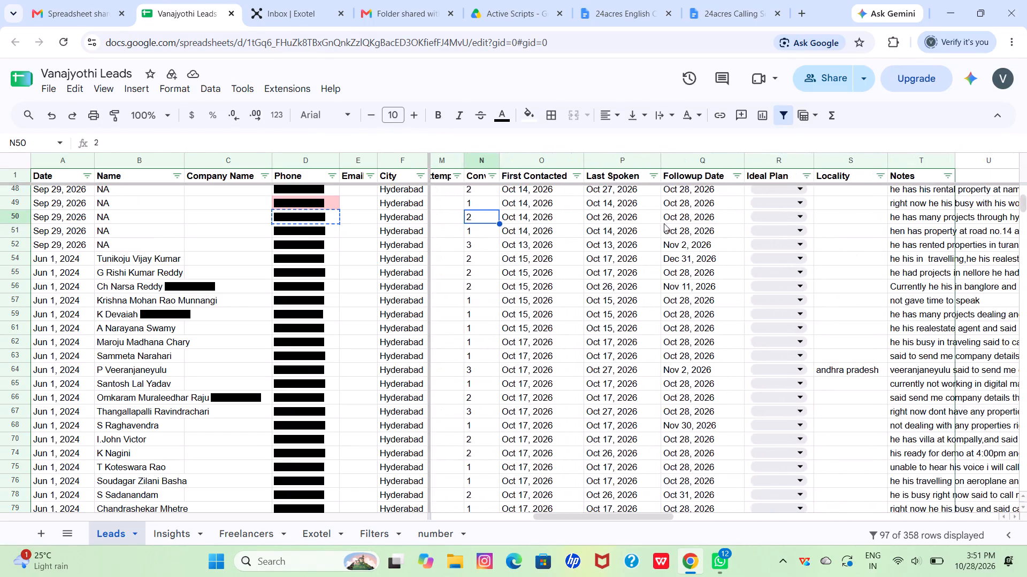
pyautogui.doubleClick(689, 193)
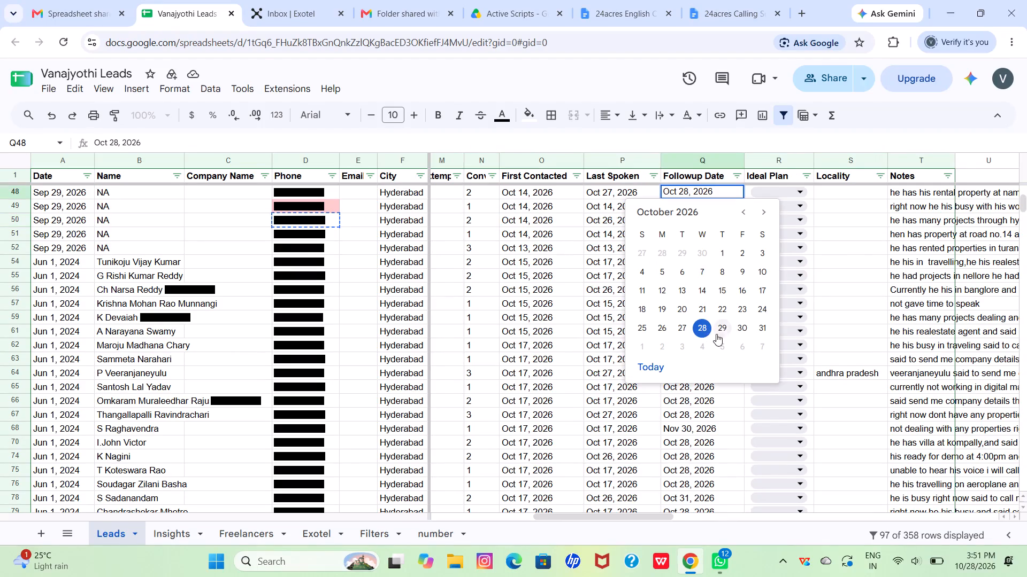
pyautogui.click(723, 328)
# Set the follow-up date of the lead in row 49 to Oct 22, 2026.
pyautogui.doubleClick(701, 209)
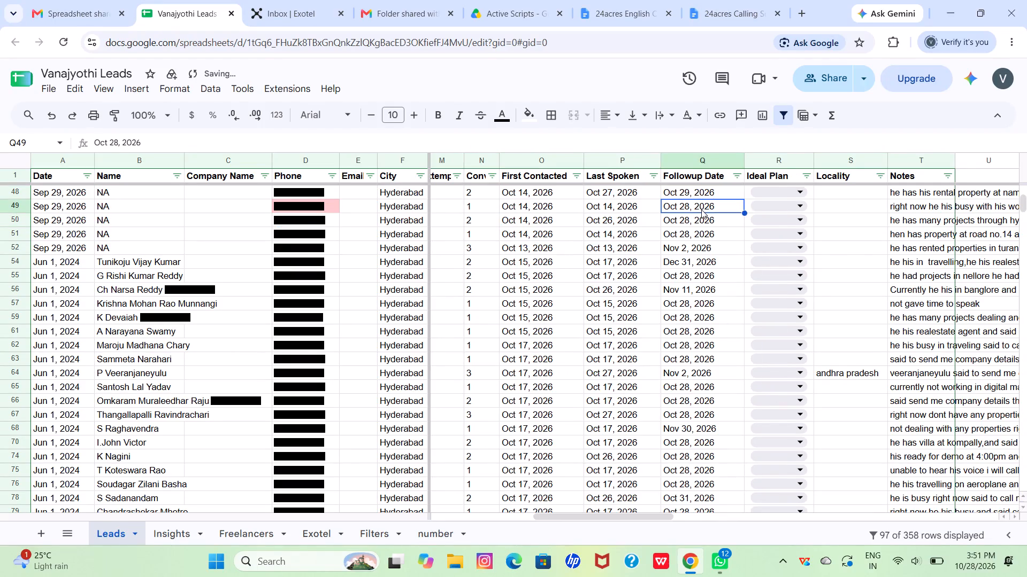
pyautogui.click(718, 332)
# Set the follow-up date of the lead in row 50 to Oct 29, 2026.
pyautogui.doubleClick(700, 219)
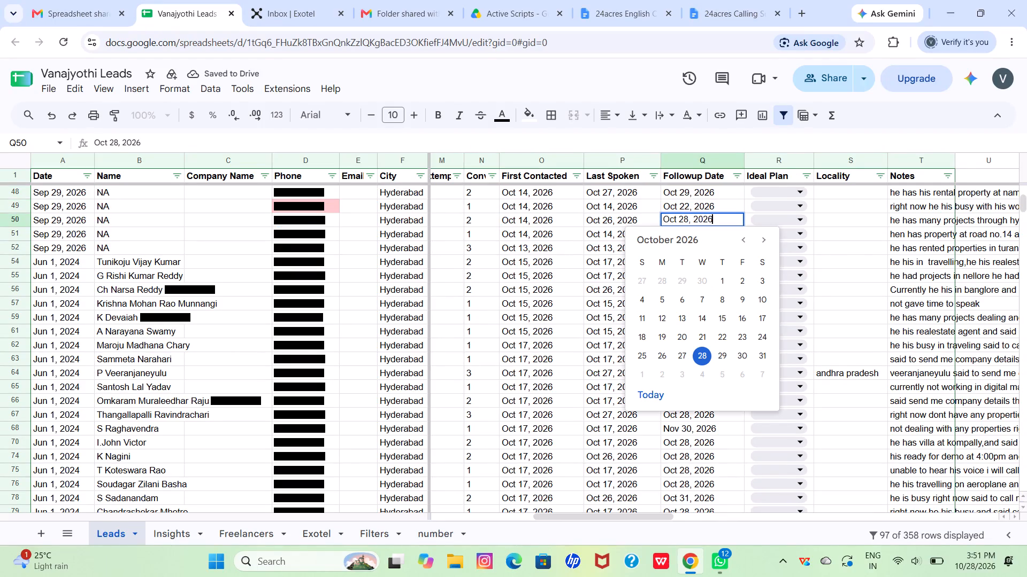
pyautogui.click(725, 349)
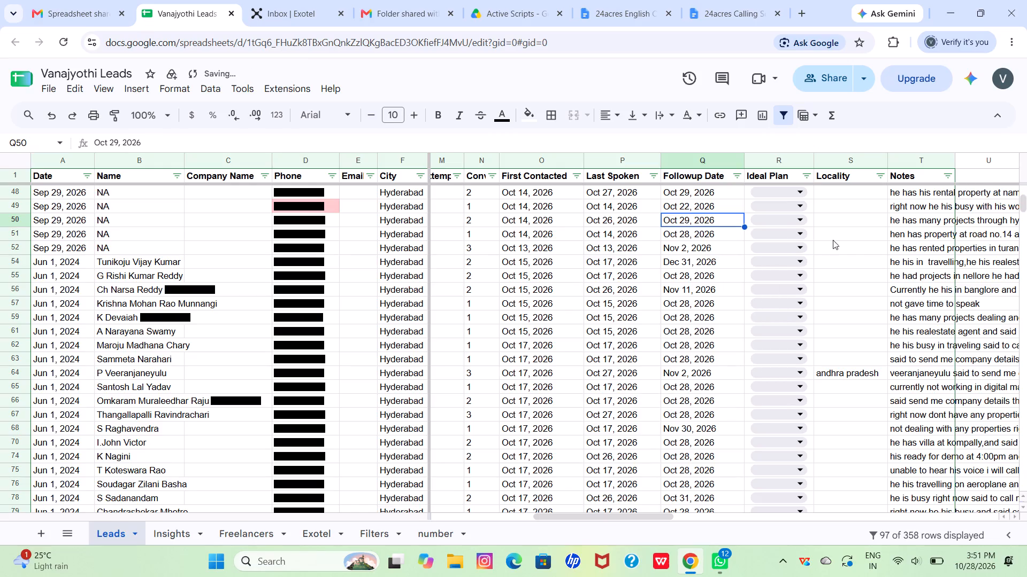
# Change the follow-up date of the lead in row 49 to Oct 28, 2026.
pyautogui.hscroll(-3, 894, 241)
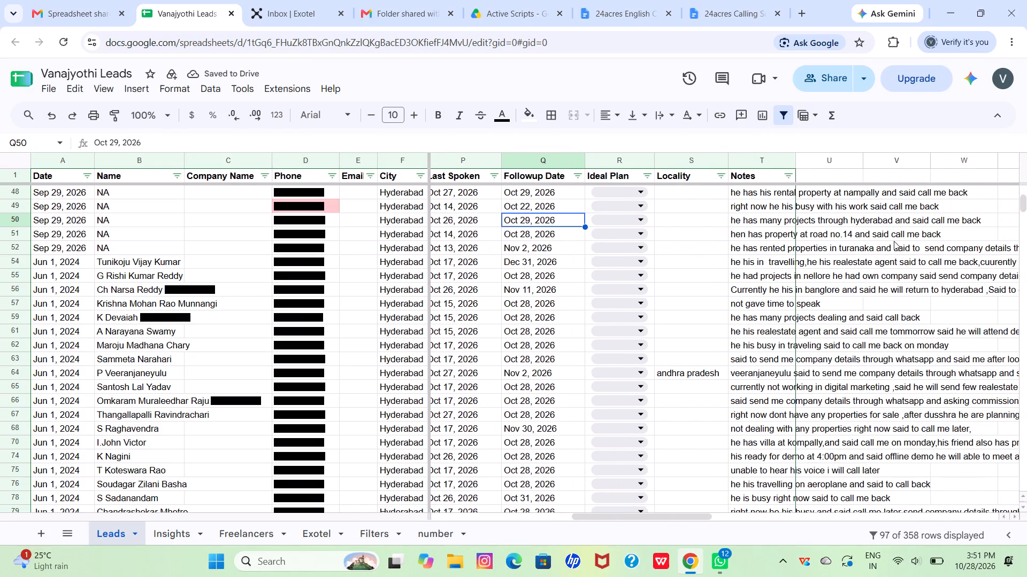
pyautogui.hscroll(5, 894, 241)
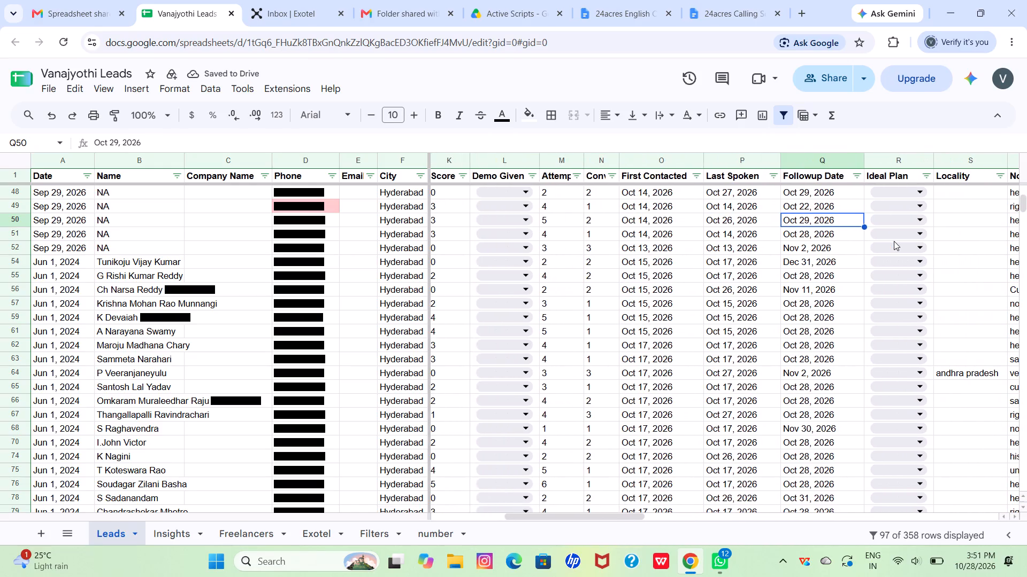
pyautogui.click(618, 236)
pyautogui.hscroll(-2, 618, 236)
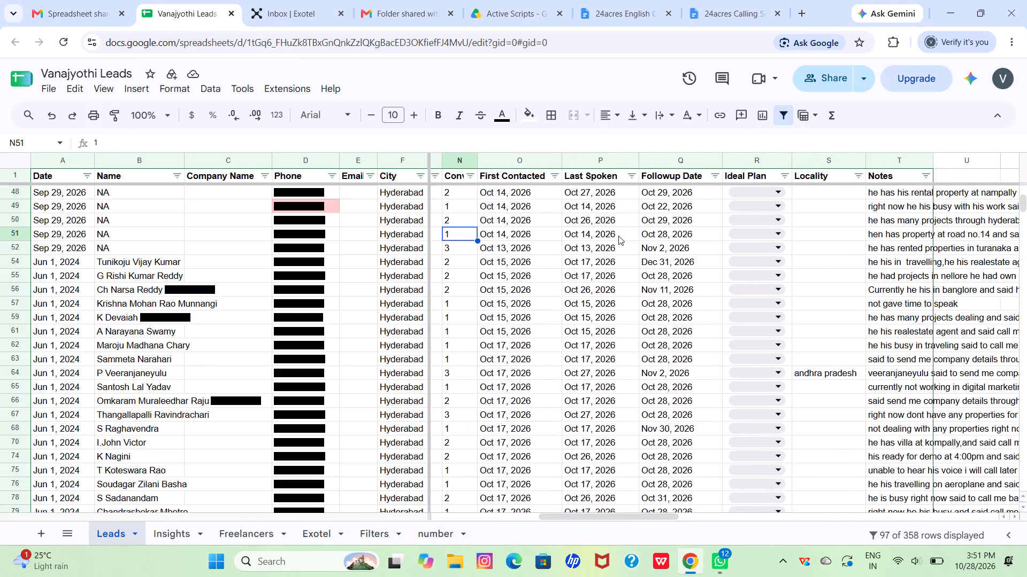
pyautogui.hscroll(-2, 618, 236)
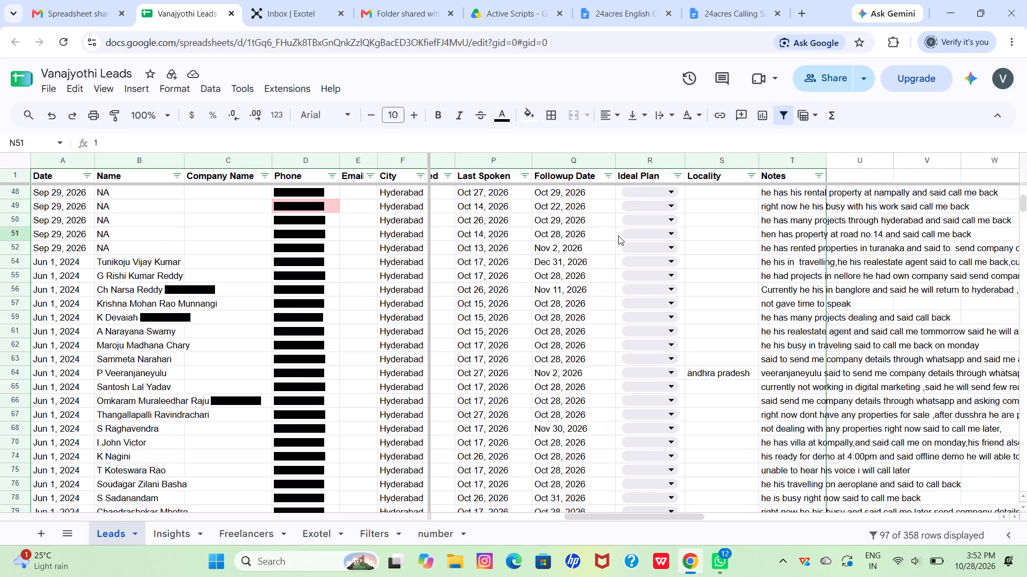
pyautogui.doubleClick(570, 213)
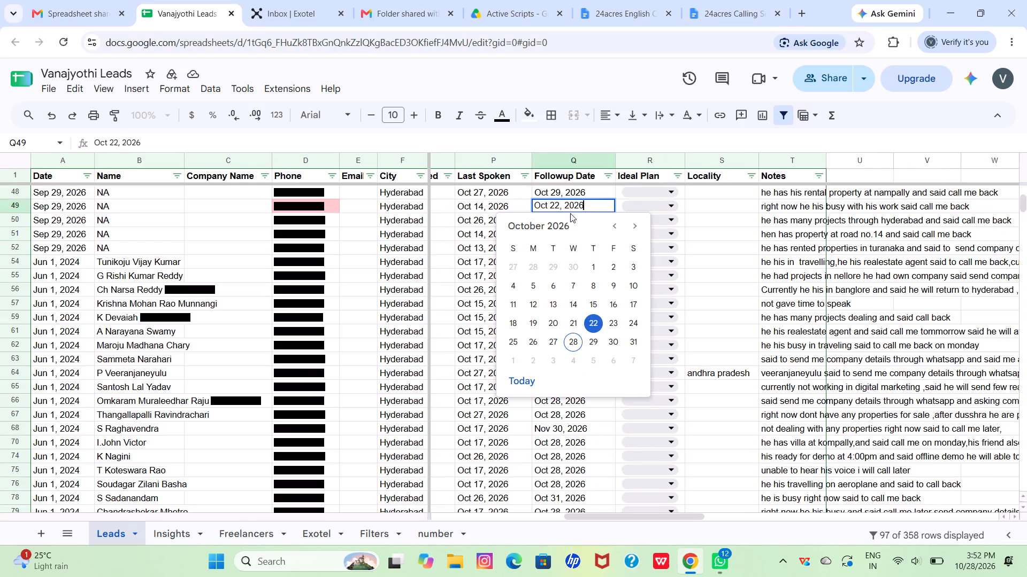
pyautogui.click(574, 344)
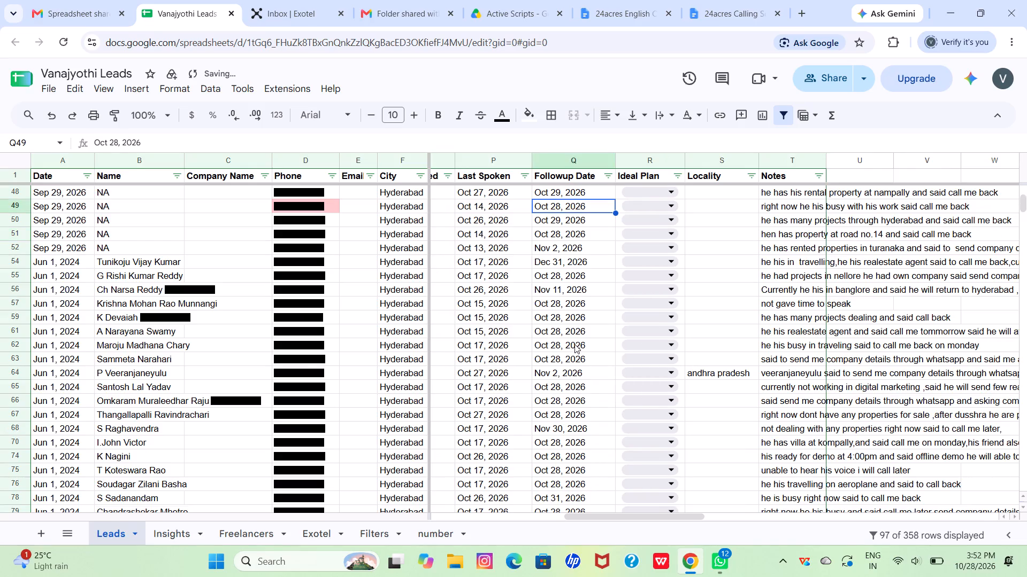
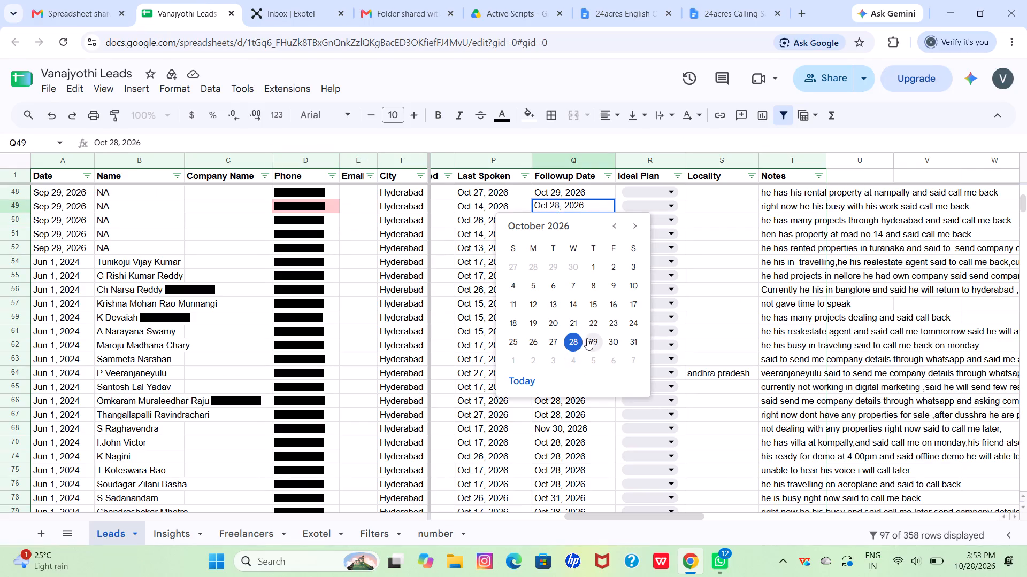
# Set the follow-up date of the lead in row 50 to Nov 12, 2026.
pyautogui.click(577, 223)
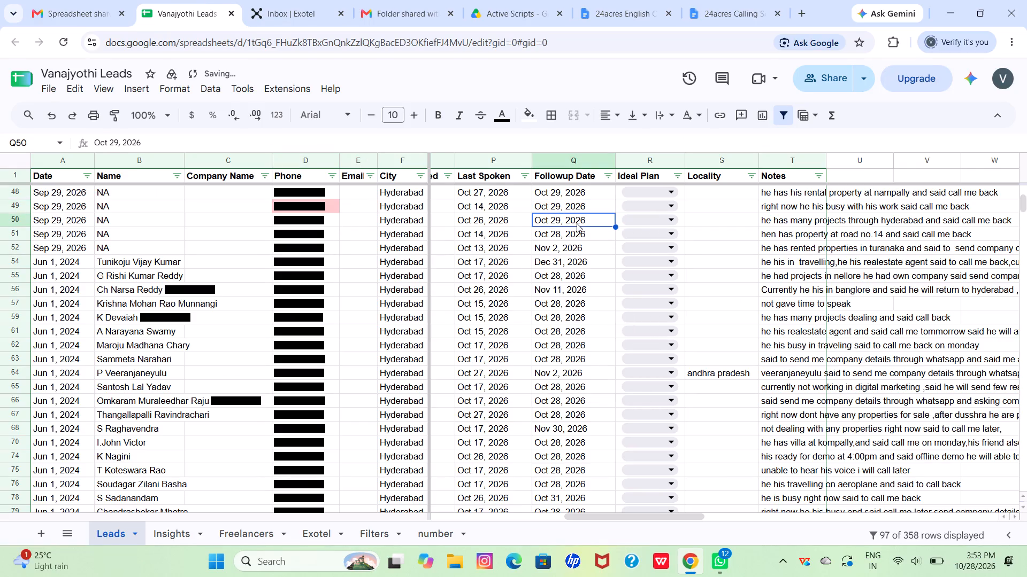
pyautogui.doubleClick(577, 223)
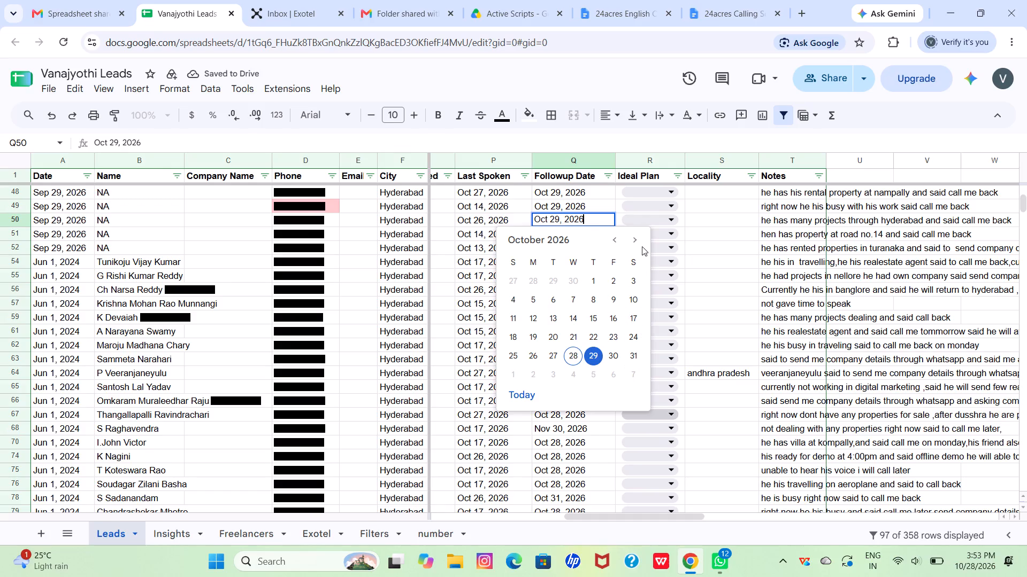
pyautogui.click(637, 244)
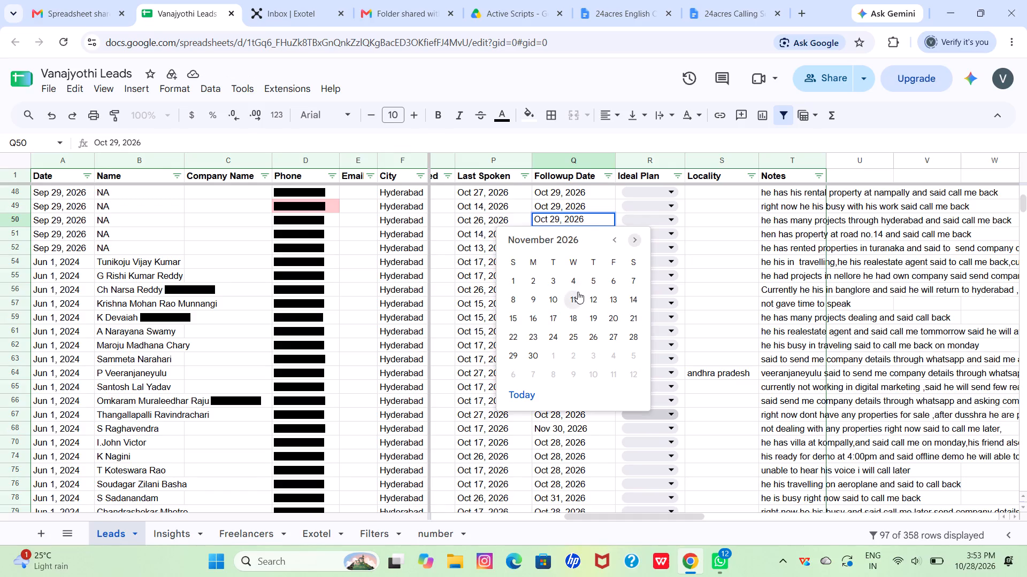
pyautogui.click(583, 298)
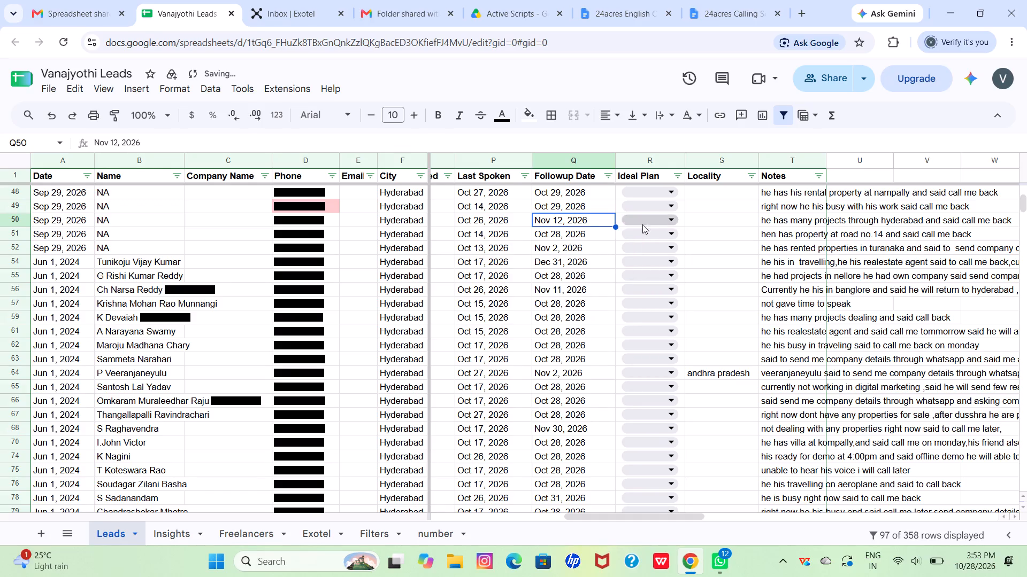
pyautogui.click(576, 216)
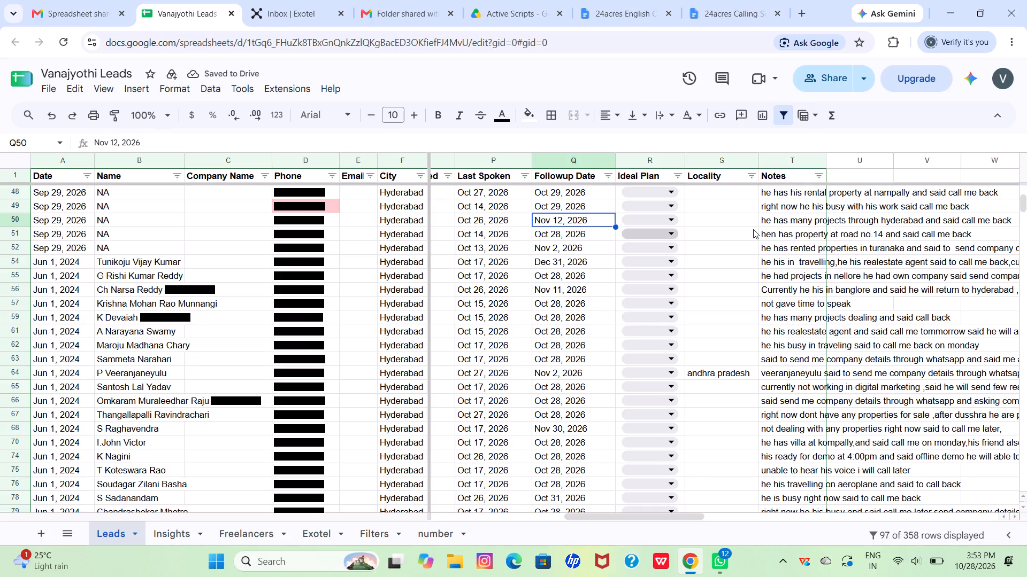
# Replace the opening word "he" in the note of the lead in row 50 with the name "buchibabu".
pyautogui.hscroll(-1, 753, 229)
pyautogui.hscroll(3, 753, 229)
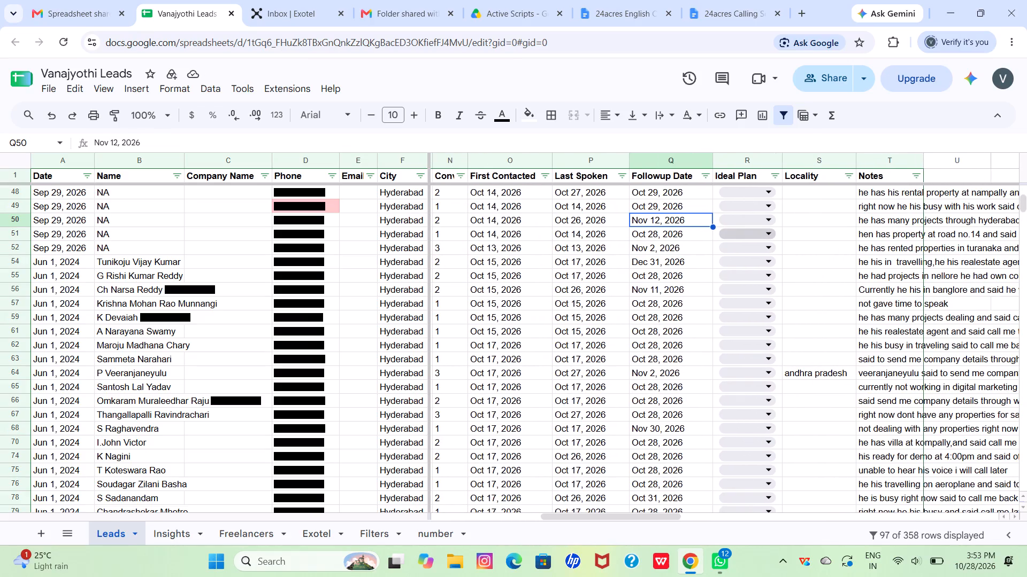
pyautogui.doubleClick(863, 222)
pyautogui.click(872, 221)
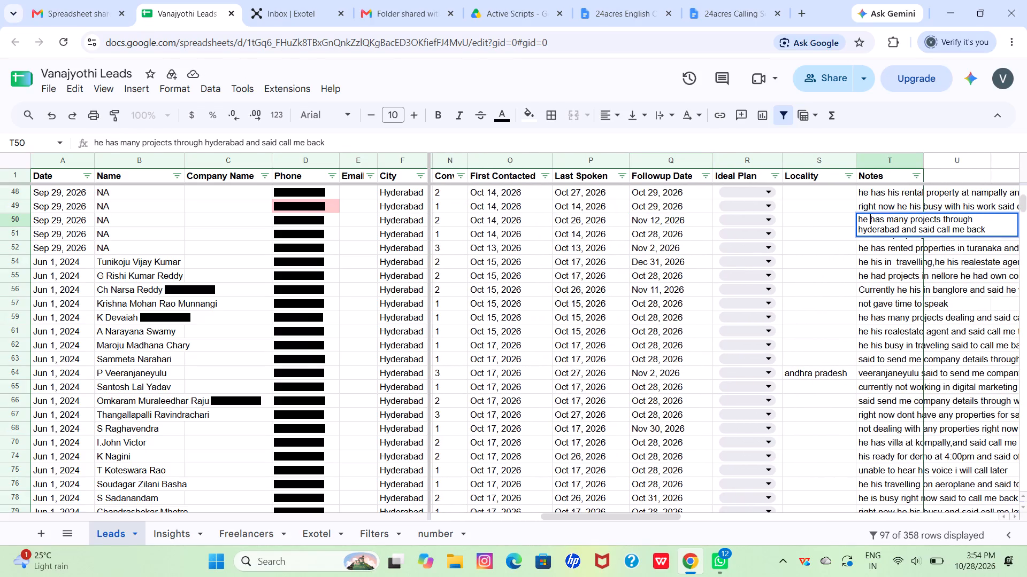
pyautogui.press('BackSpace')
pyautogui.press('BackSpace')
pyautogui.press('BackSpace')
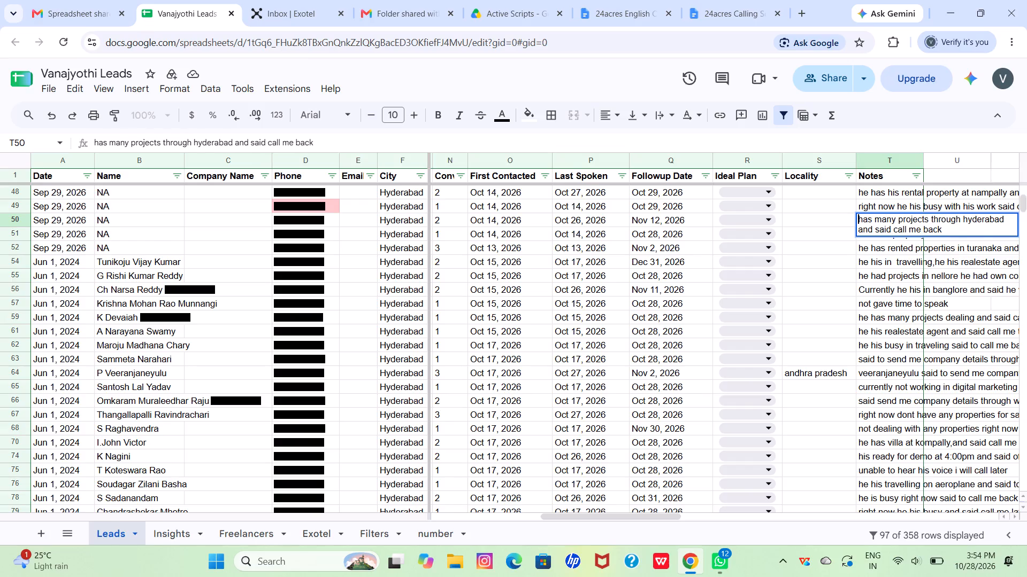
pyautogui.write('buc')
pyautogui.write('hi')
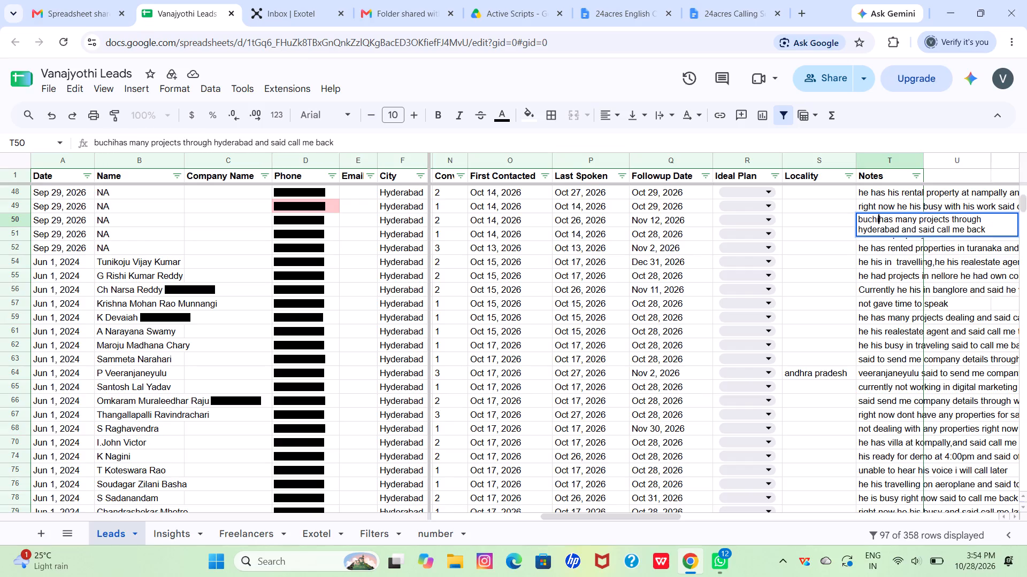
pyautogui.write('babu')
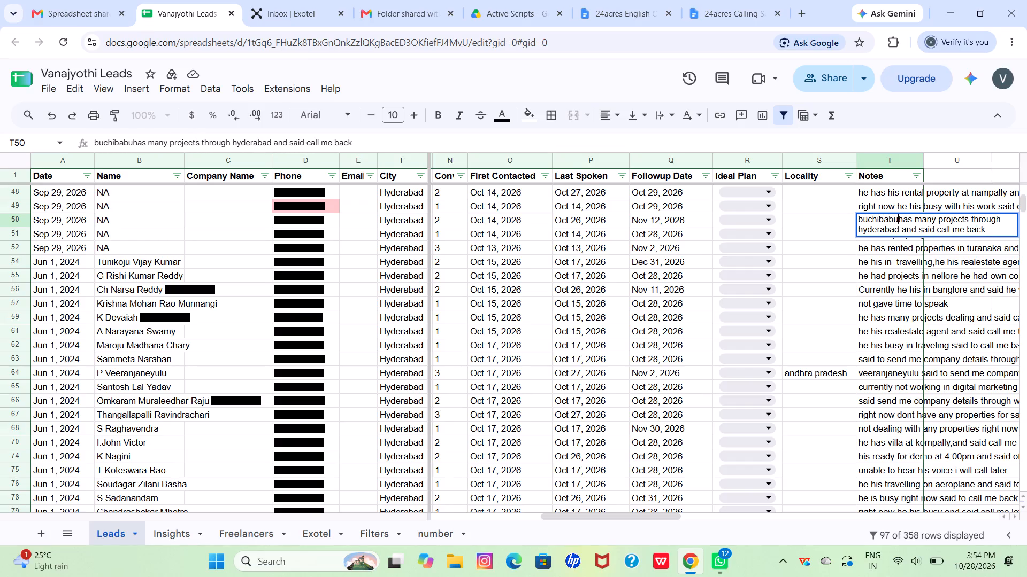
# Insert the missing space between the name "buchibabu" and "has" in the note of the lead in row 50.
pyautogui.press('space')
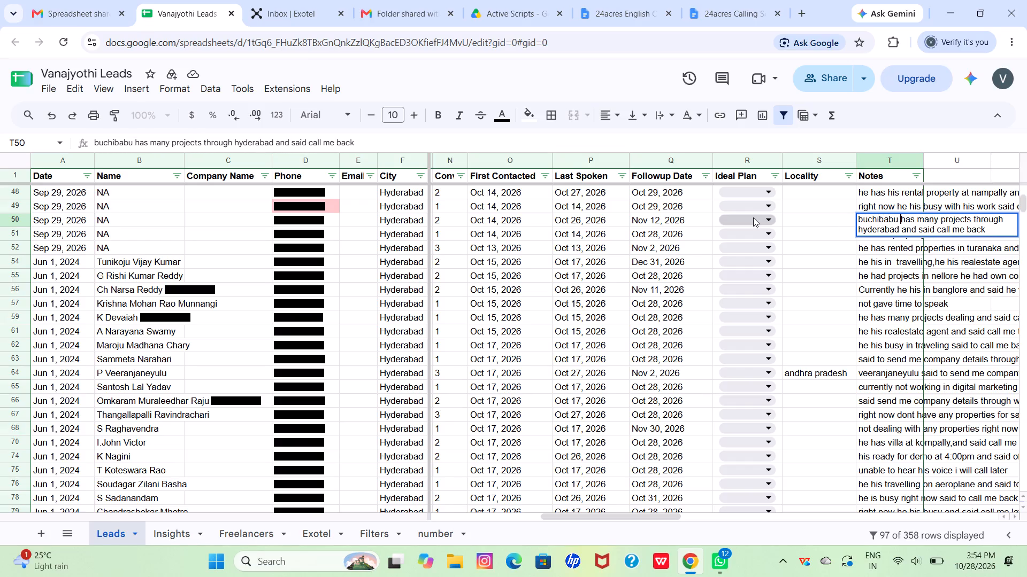
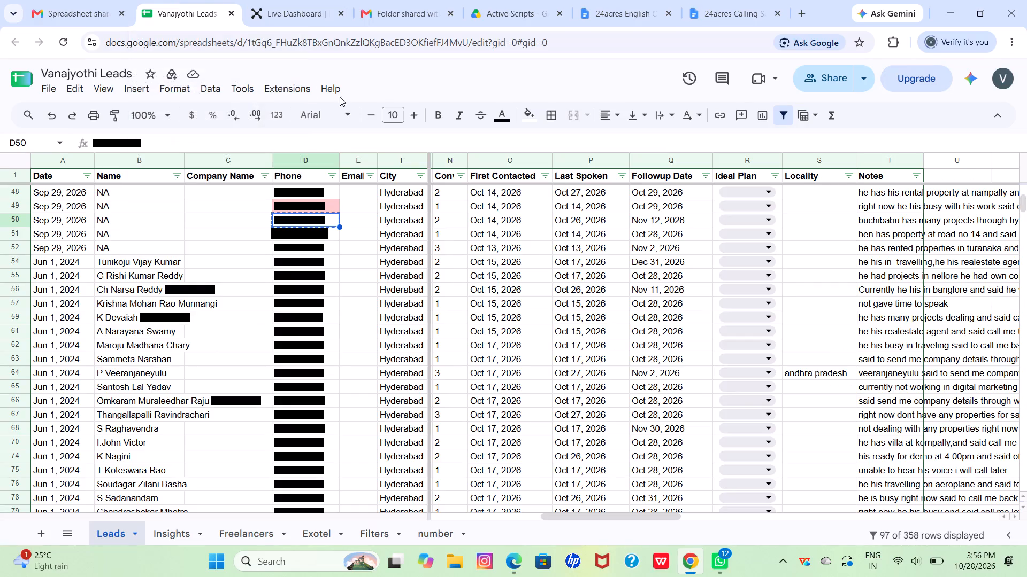
# Copy the phone number of the lead in row 51, due for follow-up on Oct 28, 2026.
pyautogui.click(675, 223)
pyautogui.hscroll(-1, 675, 223)
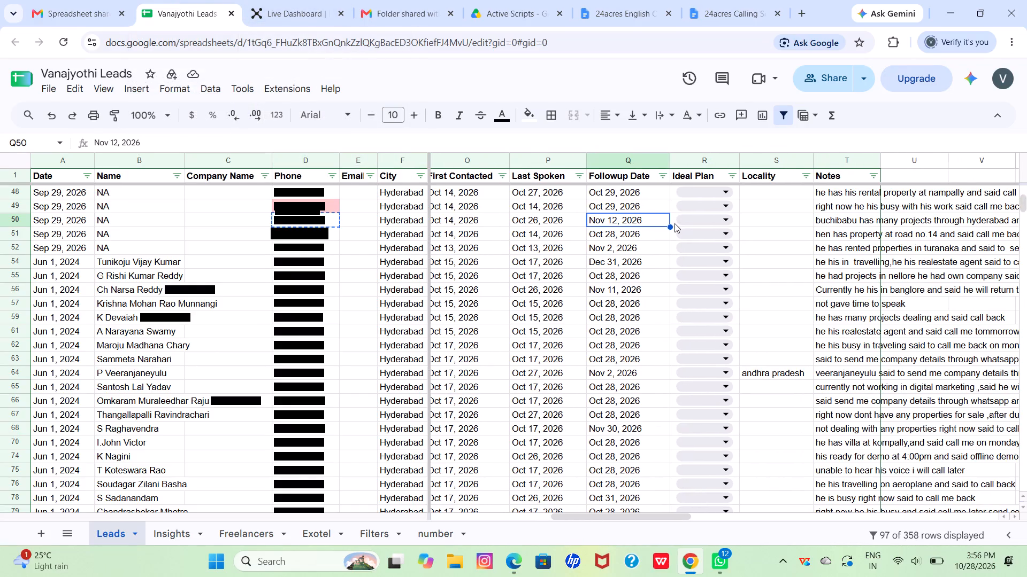
pyautogui.hscroll(1, 675, 223)
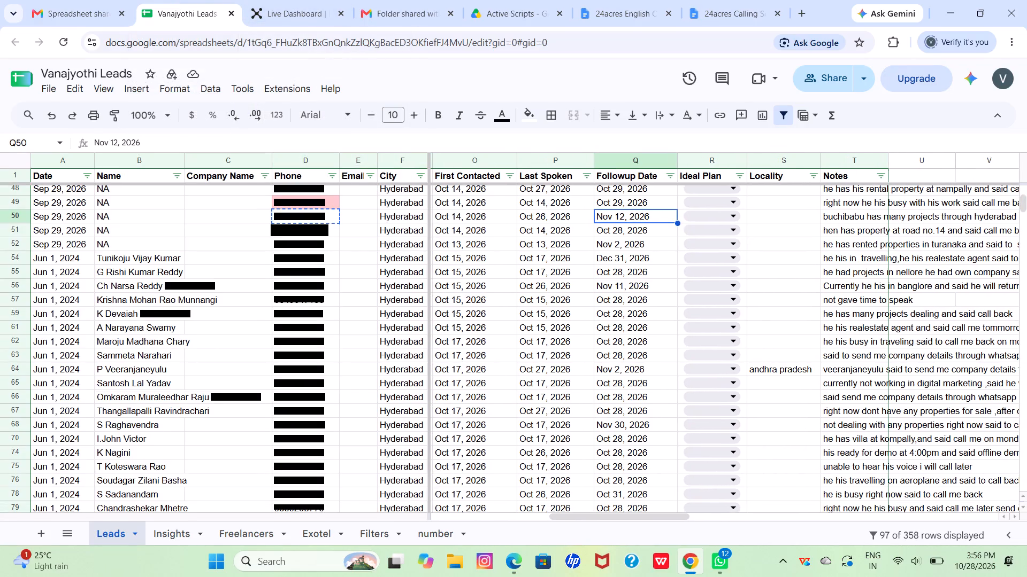
pyautogui.click(621, 234)
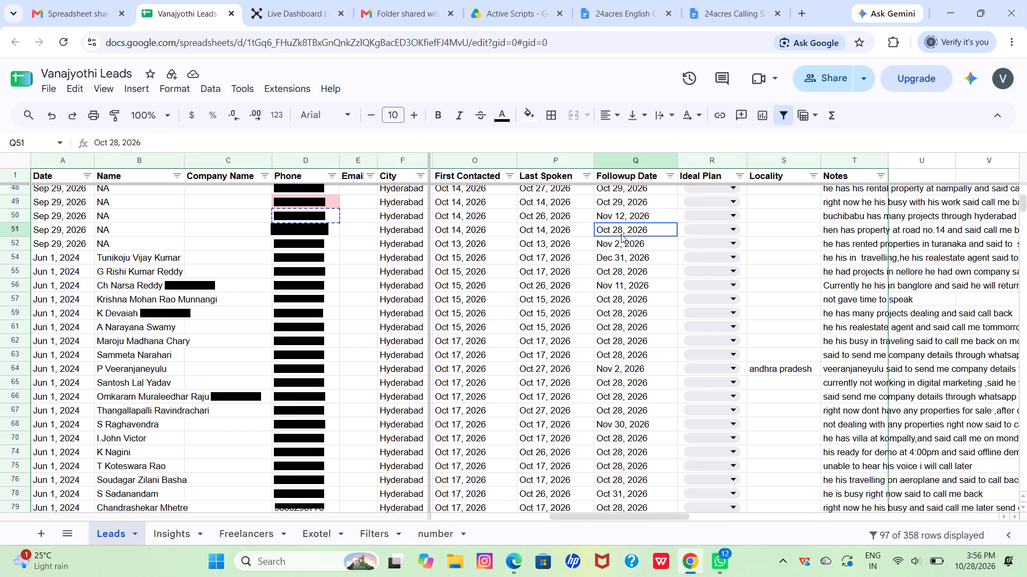
pyautogui.click(323, 230)
pyautogui.hotkey('ctrl', 'c')
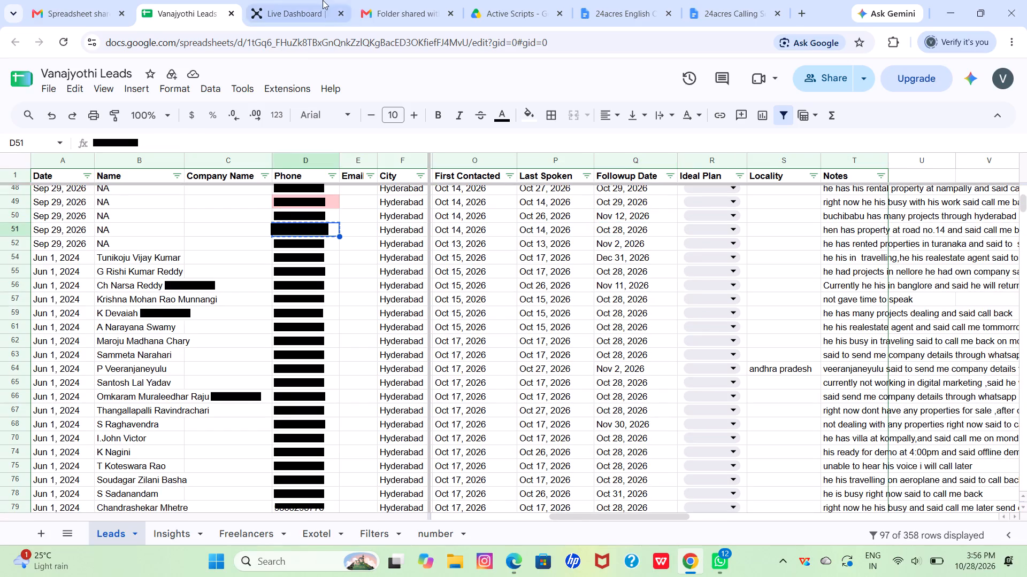
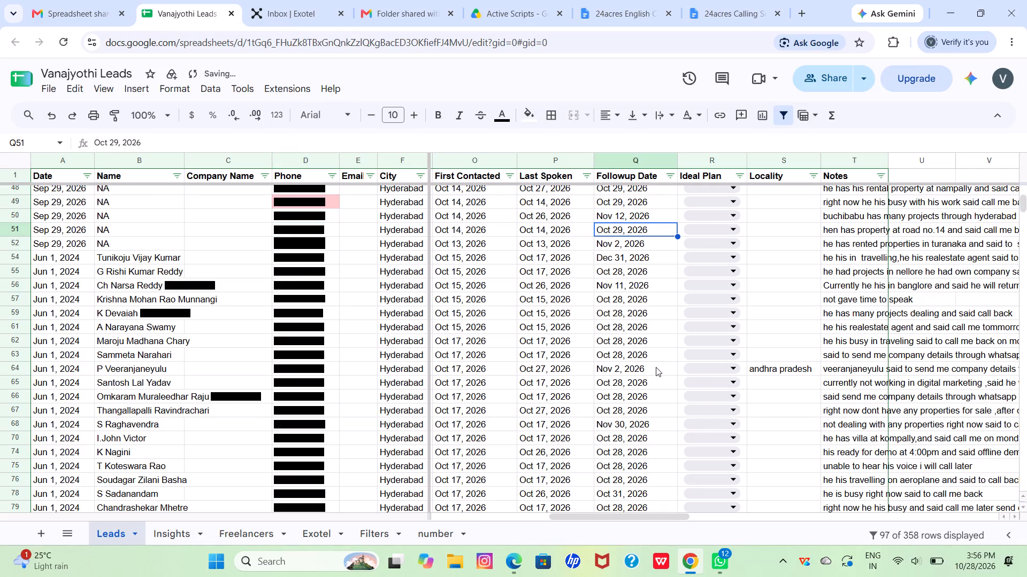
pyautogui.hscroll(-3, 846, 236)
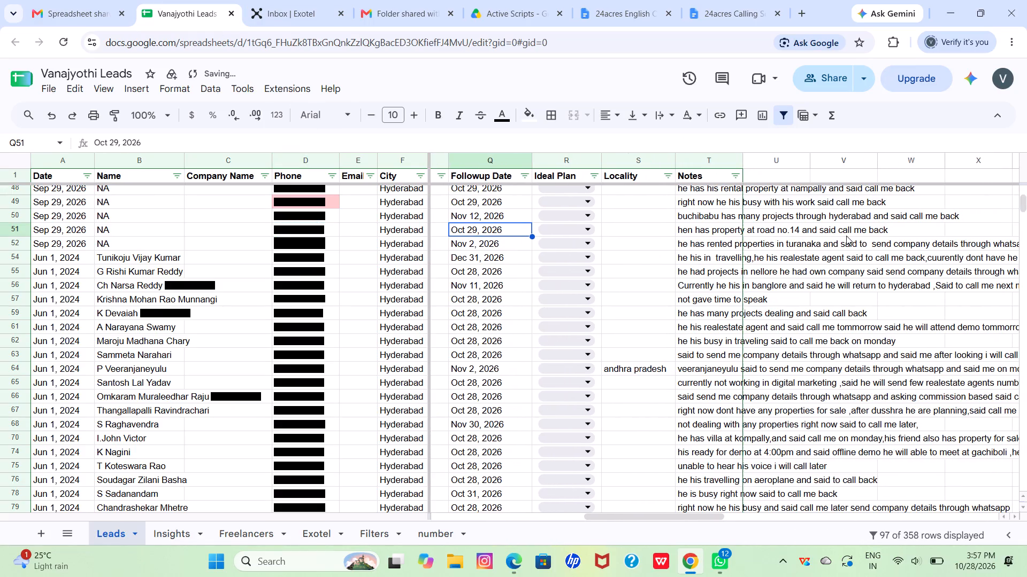
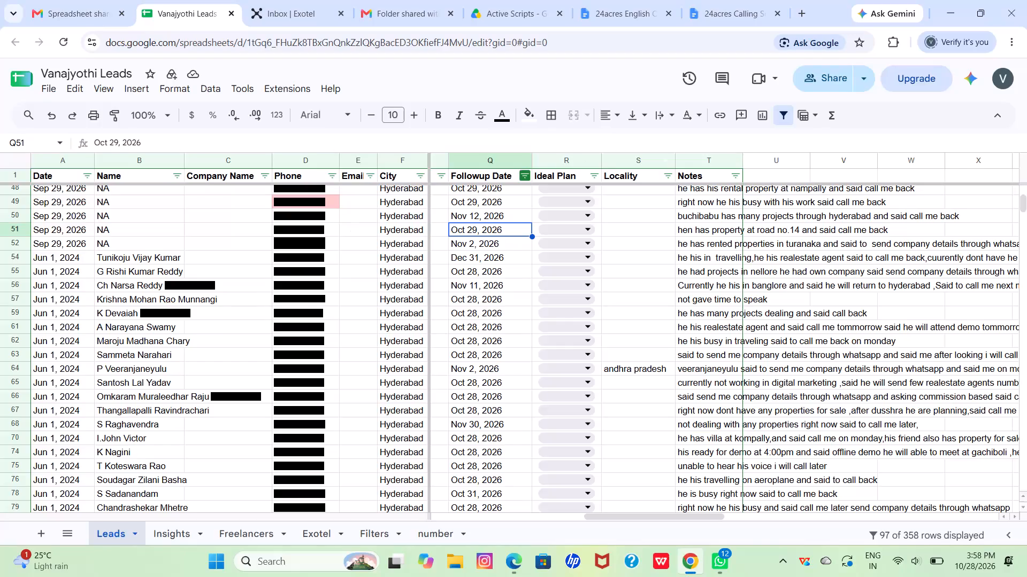
# Select the phone number cell of the lead in row 51 of the Leads sheet.
pyautogui.click(299, 227)
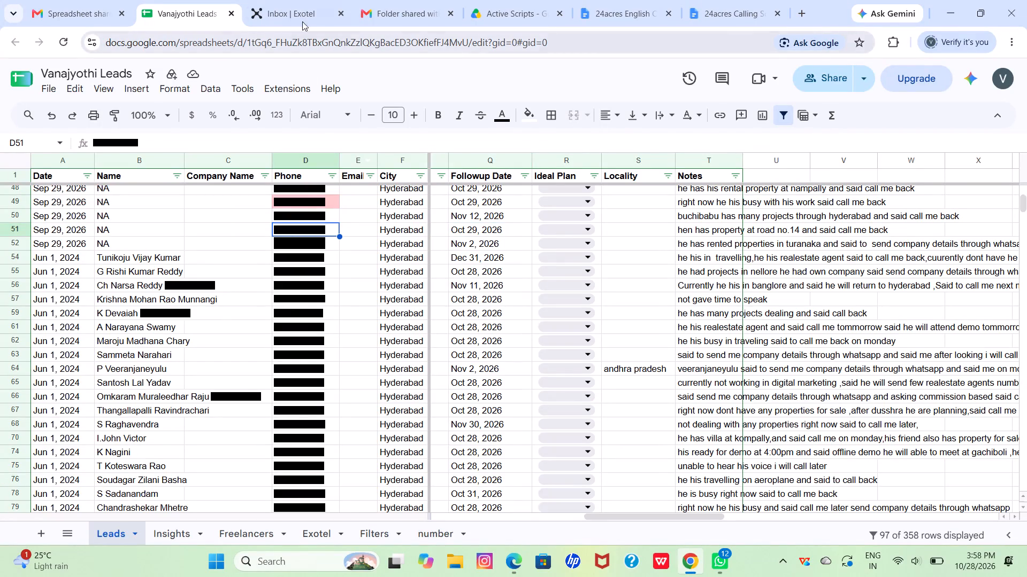
pyautogui.click(315, 228)
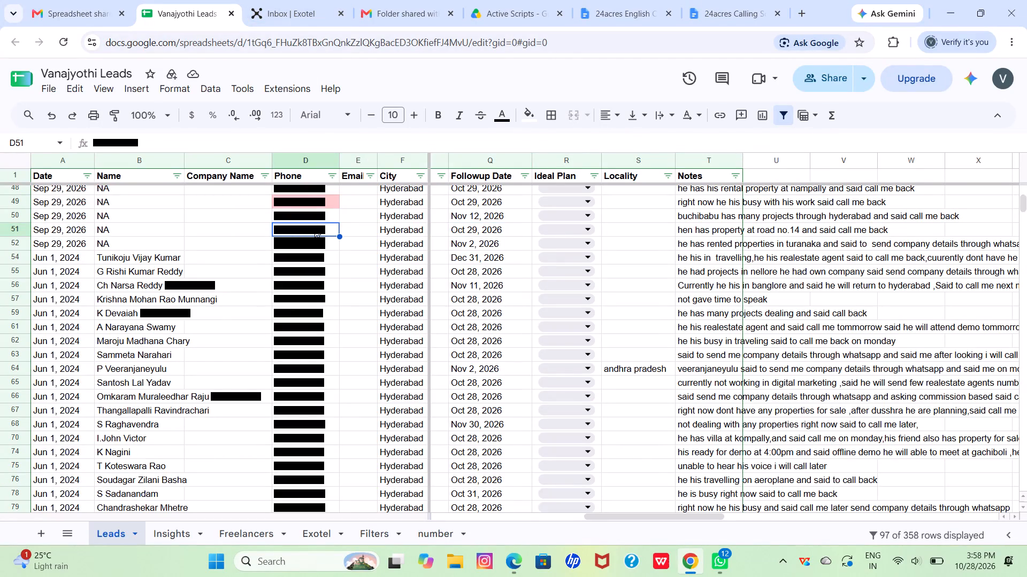
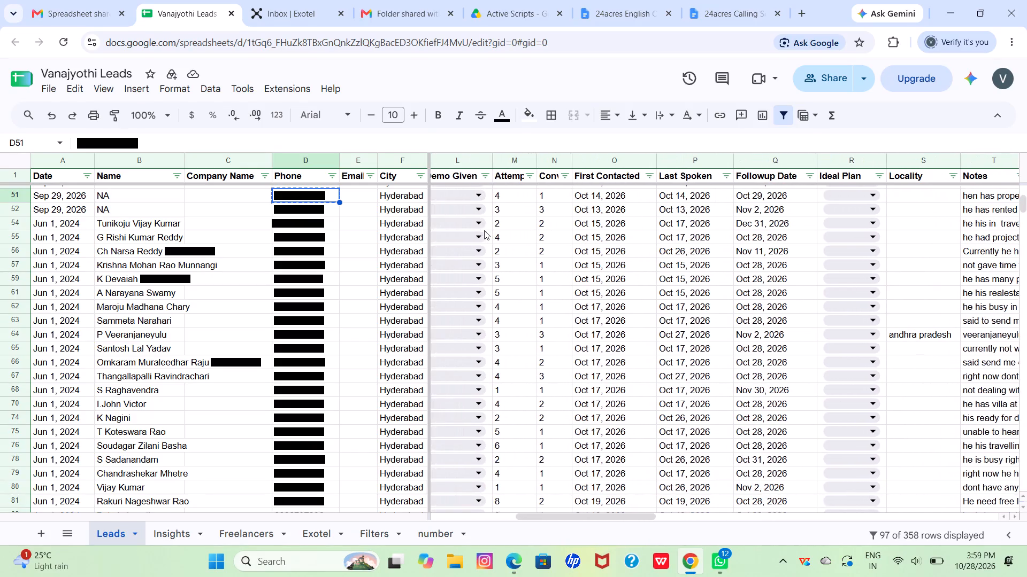
# For the lead in row 51, set the attempts count to 5 and the Conv count to 2.
pyautogui.hscroll(1, 484, 230)
pyautogui.click(515, 195)
pyautogui.press('5')
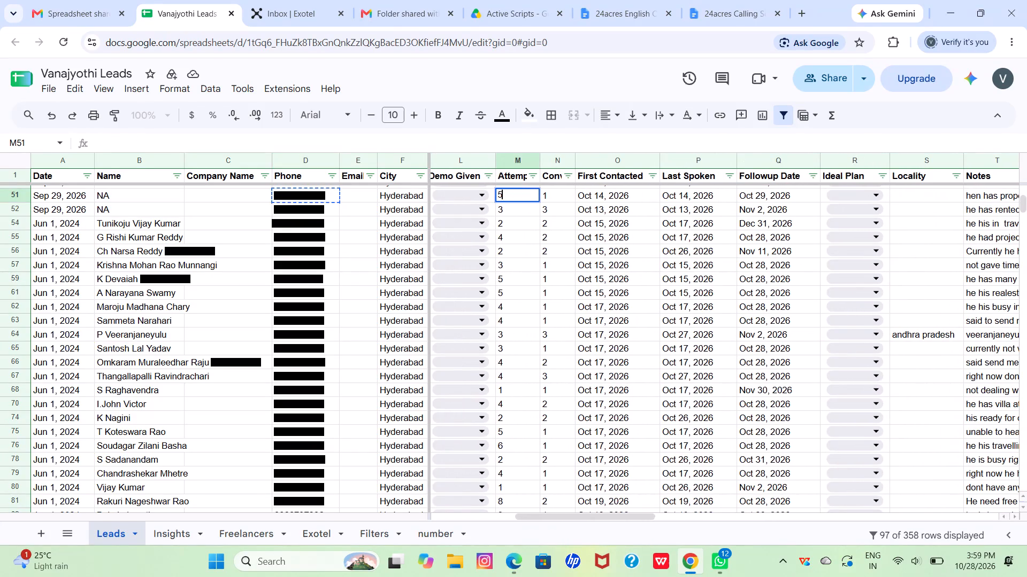
pyautogui.click(548, 194)
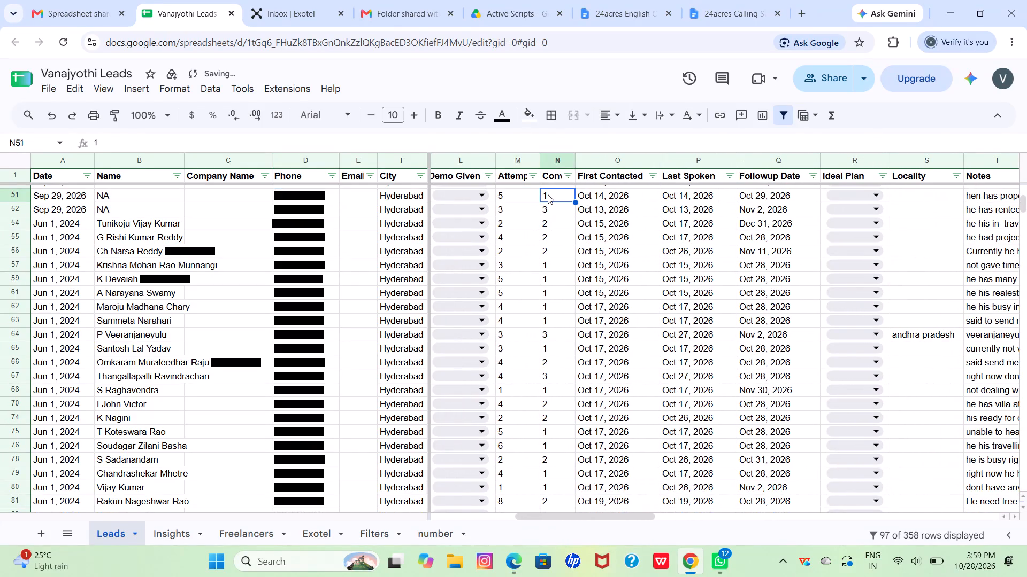
pyautogui.press('2')
pyautogui.click(599, 191)
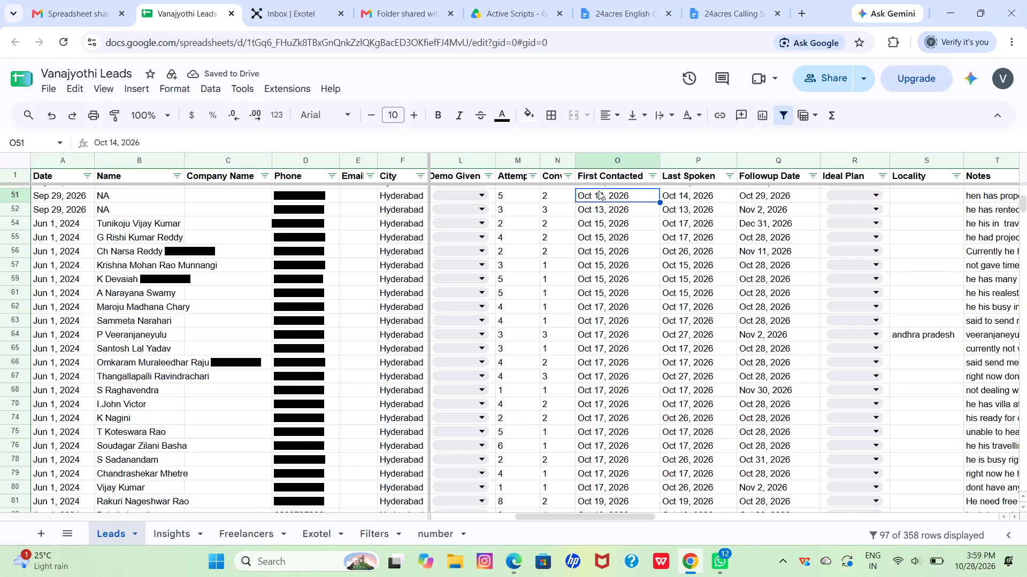
# Append ",he sold his property" to the end of the existing note for the lead in row 51.
pyautogui.click(684, 194)
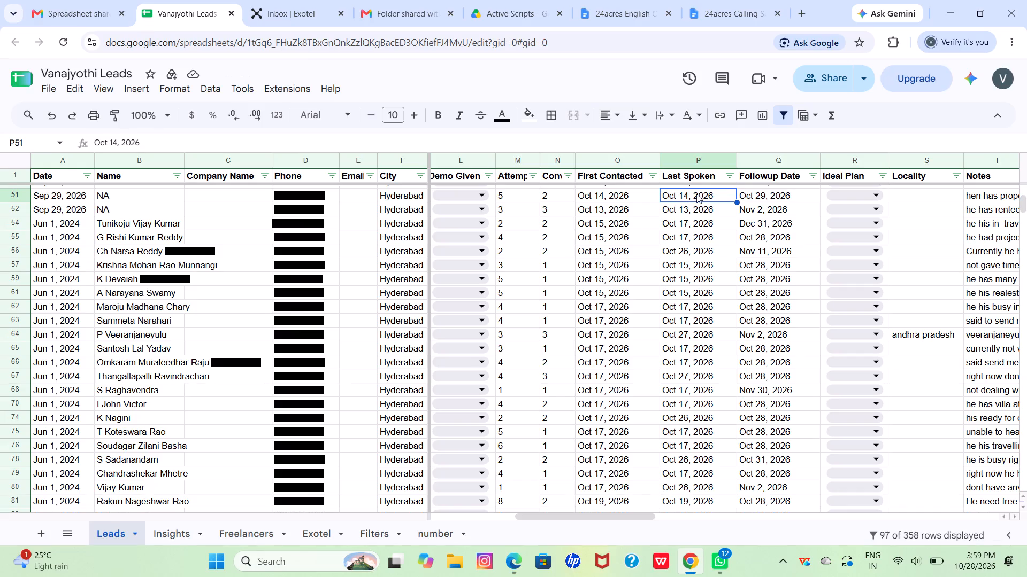
pyautogui.click(788, 194)
pyautogui.hscroll(-4, 788, 194)
pyautogui.doubleClick(788, 194)
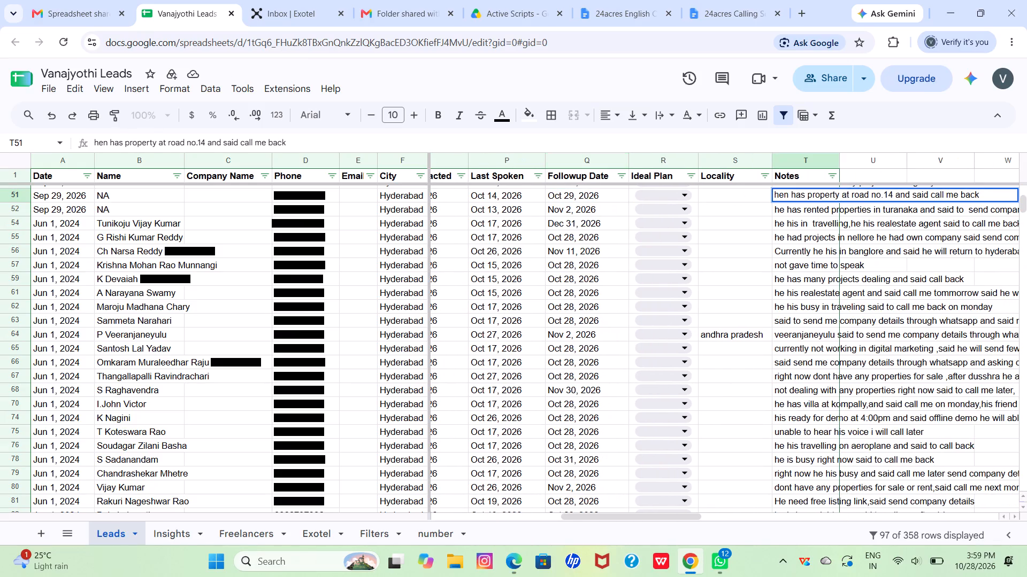
pyautogui.press(',')
pyautogui.write('he')
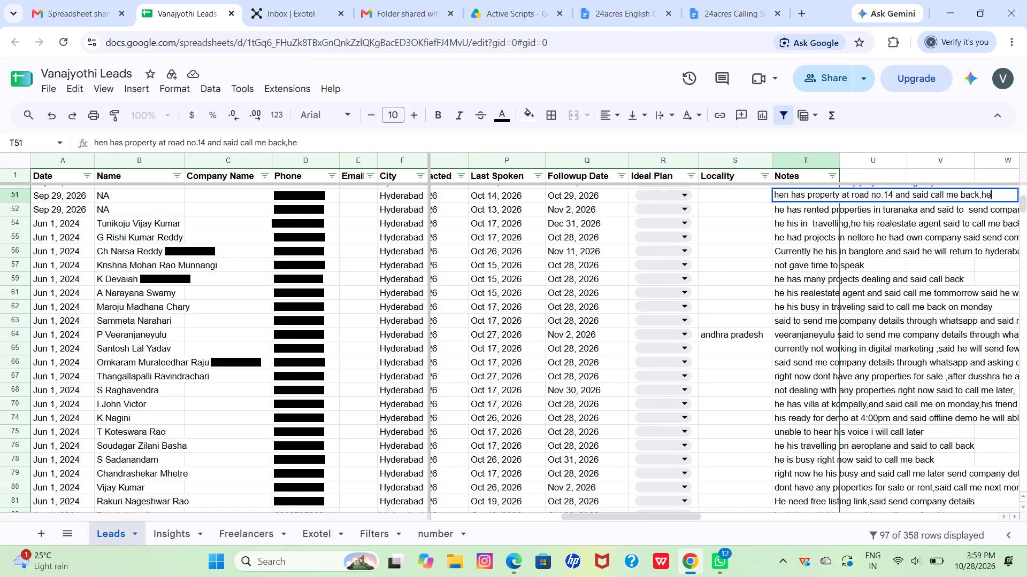
pyautogui.press('space')
pyautogui.write('sold his propertr')
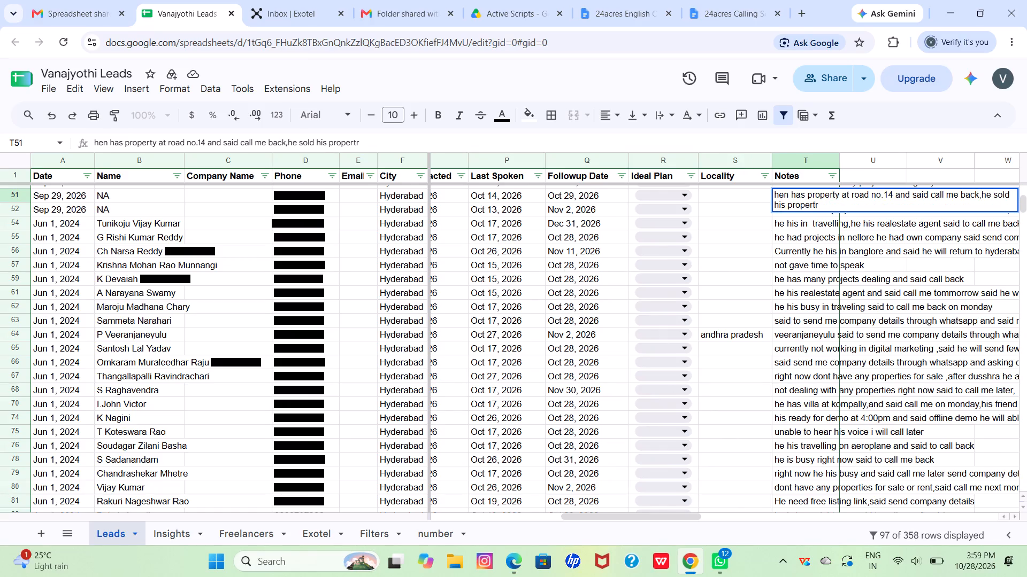
pyautogui.press('BackSpace')
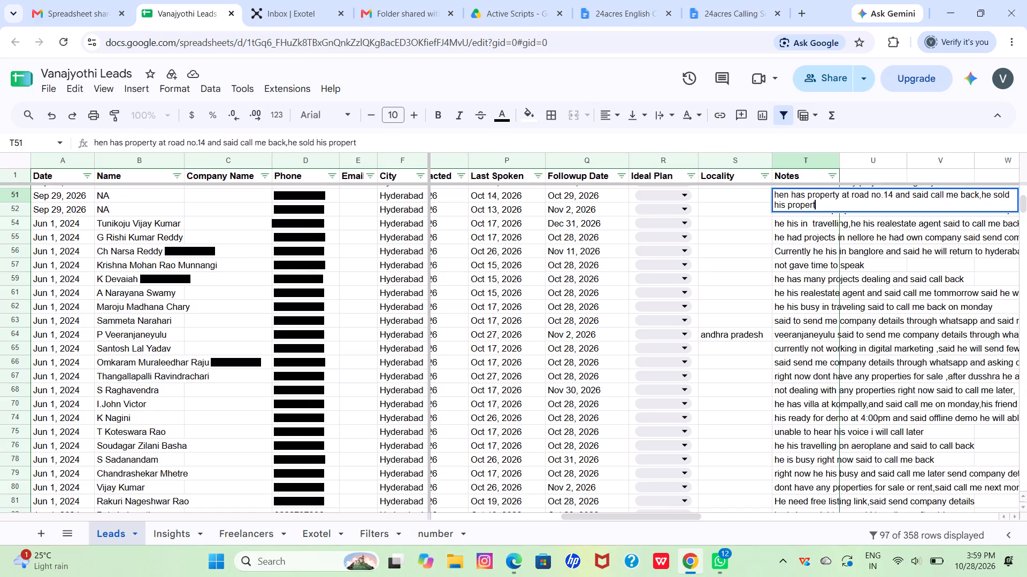
pyautogui.press('y')
pyautogui.press('Return')
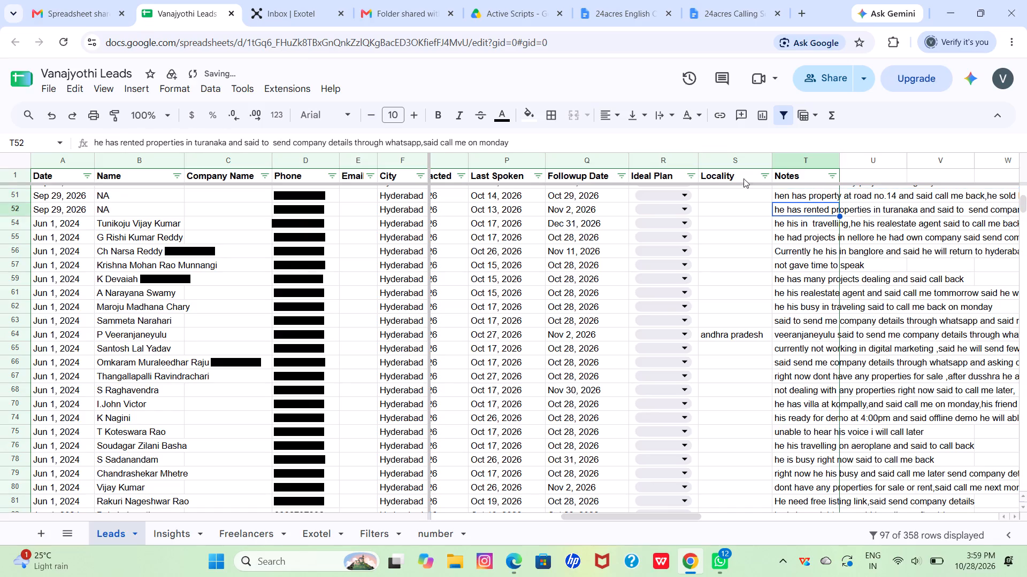
# Clear the follow-up date of the lead in row 51.
pyautogui.click(604, 199)
pyautogui.press('BackSpace')
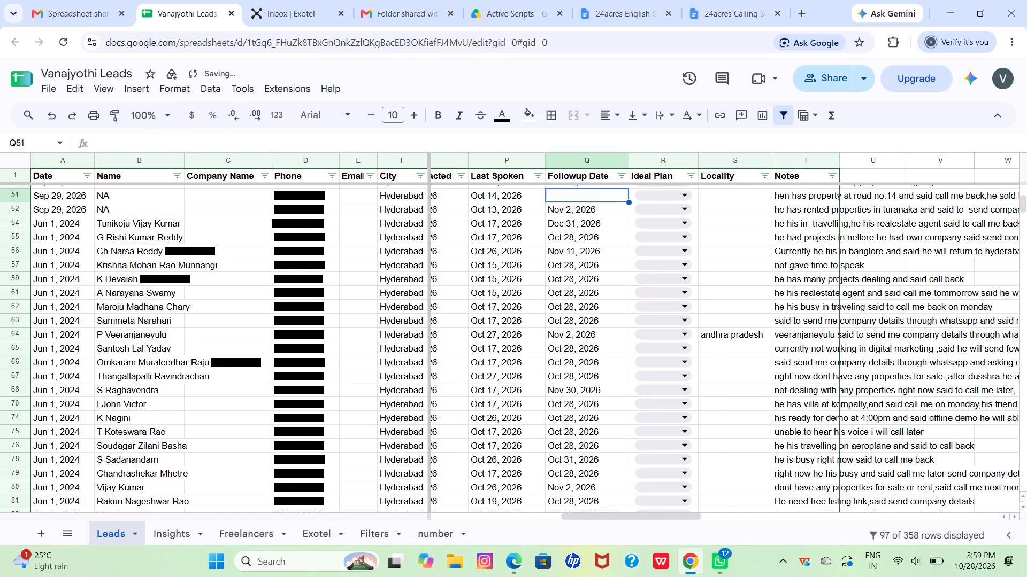
# Change the status of the lead in row 51 to Not Interested.
pyautogui.hscroll(2, 604, 199)
pyautogui.click(492, 199)
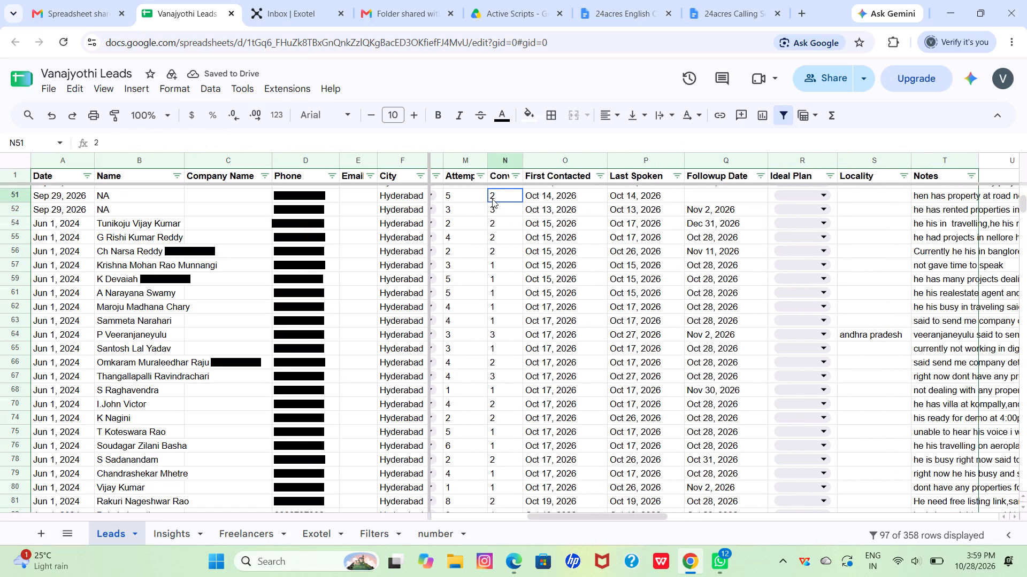
pyautogui.hscroll(4, 492, 199)
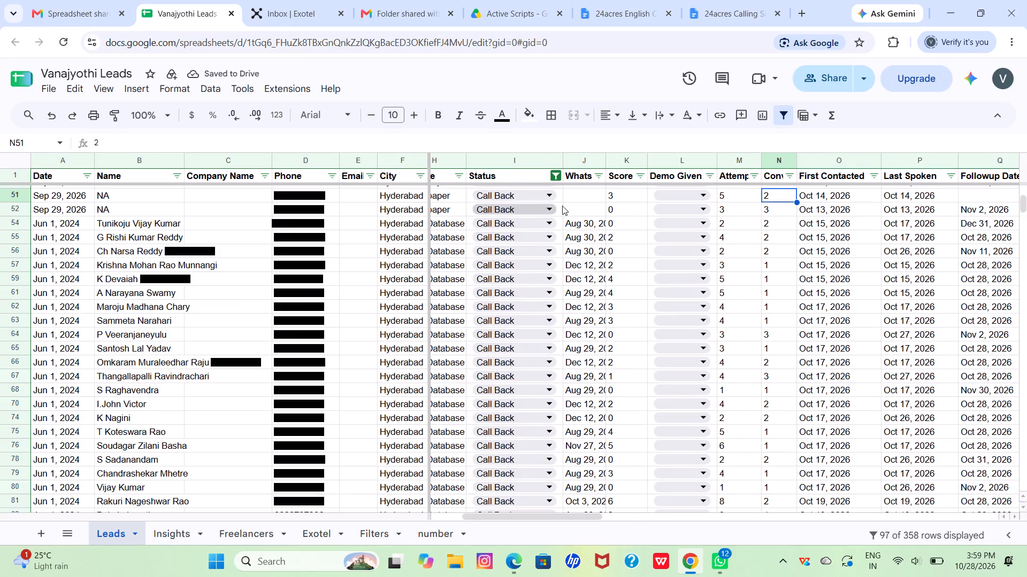
pyautogui.click(535, 200)
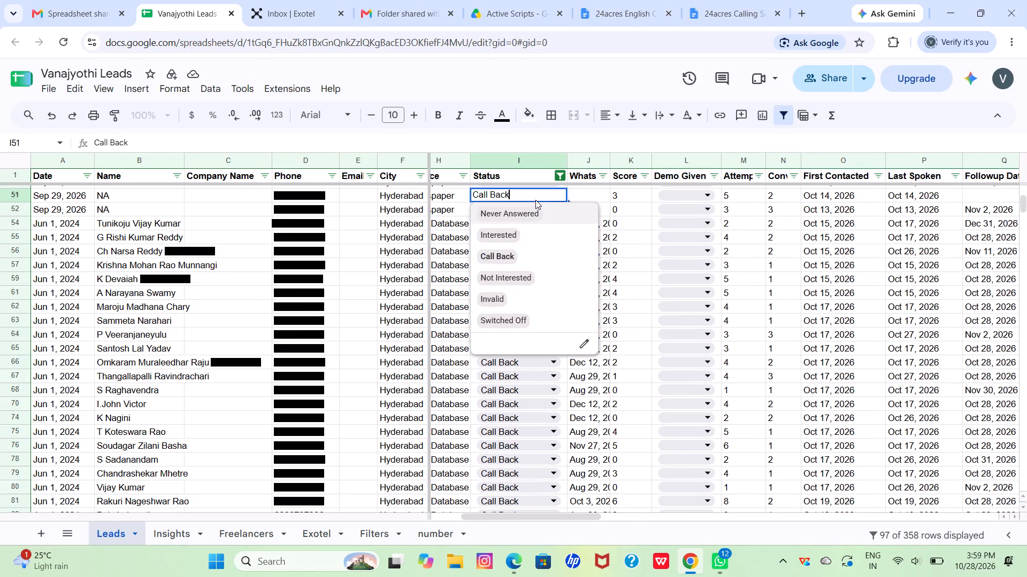
pyautogui.click(524, 271)
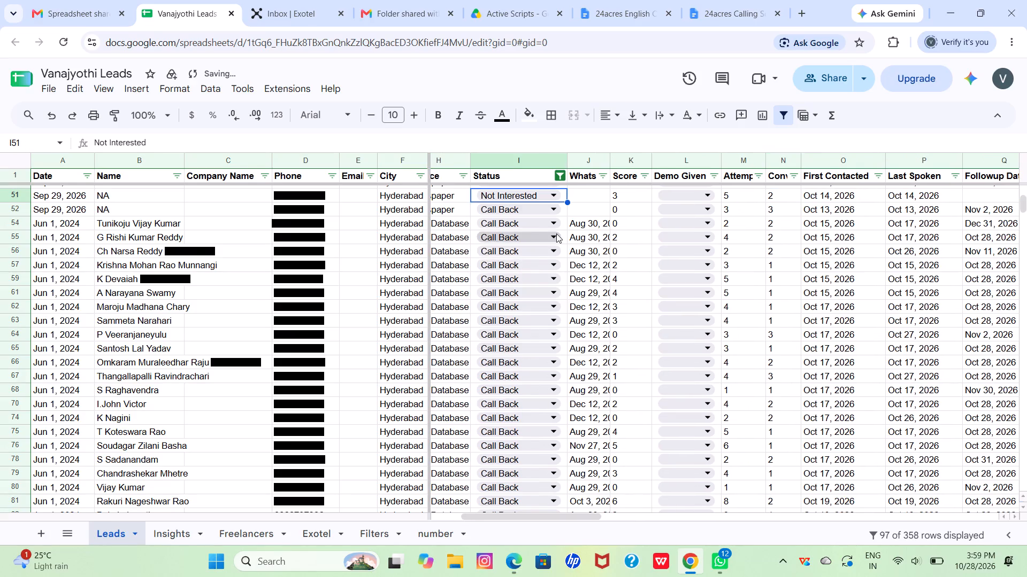
pyautogui.click(556, 233)
pyautogui.click(754, 272)
# Check the follow-up dates and notes of the following leads and select the phone number cell in row 55.
pyautogui.hscroll(-9, 754, 272)
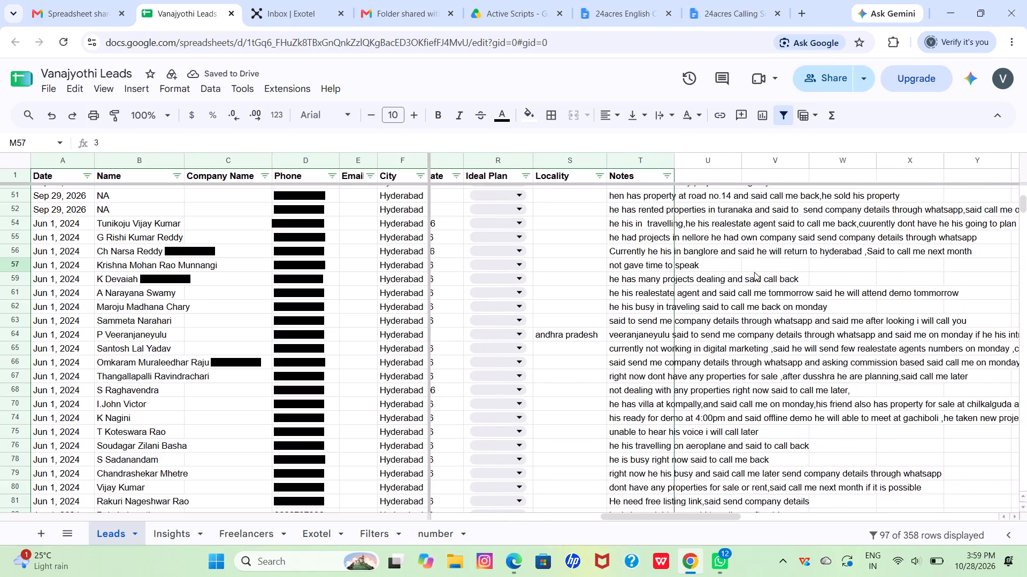
pyautogui.hscroll(2, 754, 272)
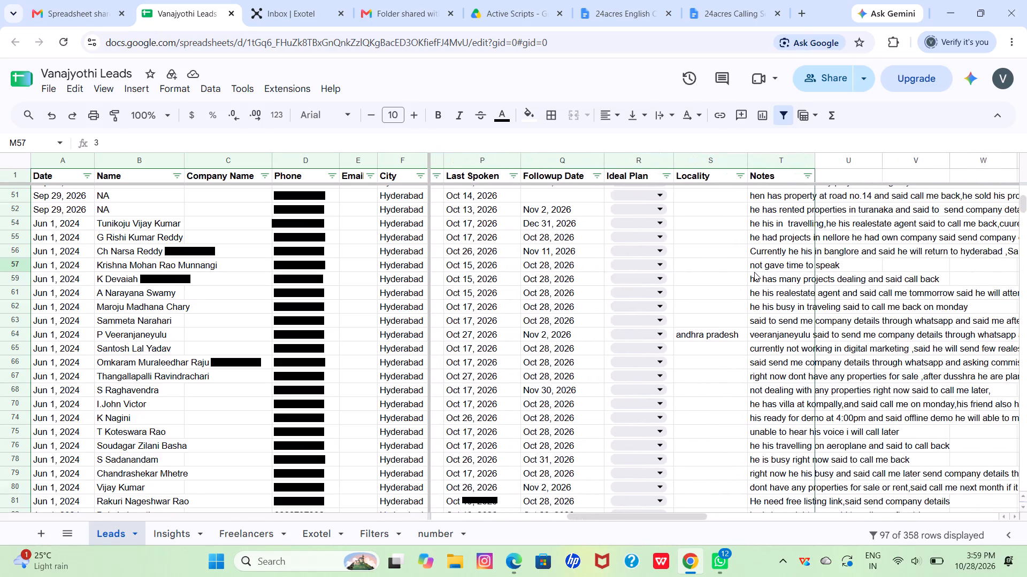
pyautogui.scroll(-1, 754, 272)
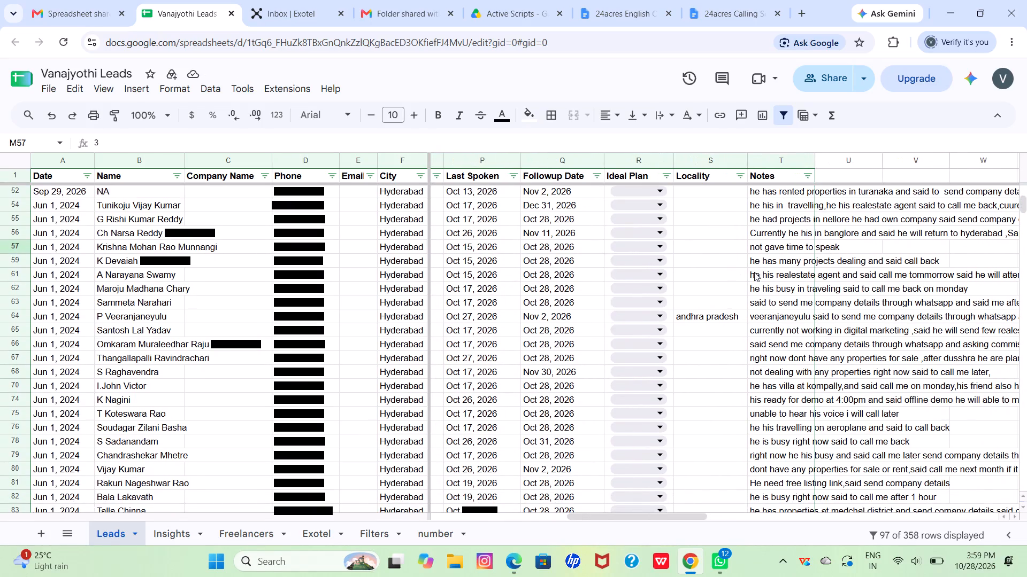
pyautogui.hscroll(-1, 754, 272)
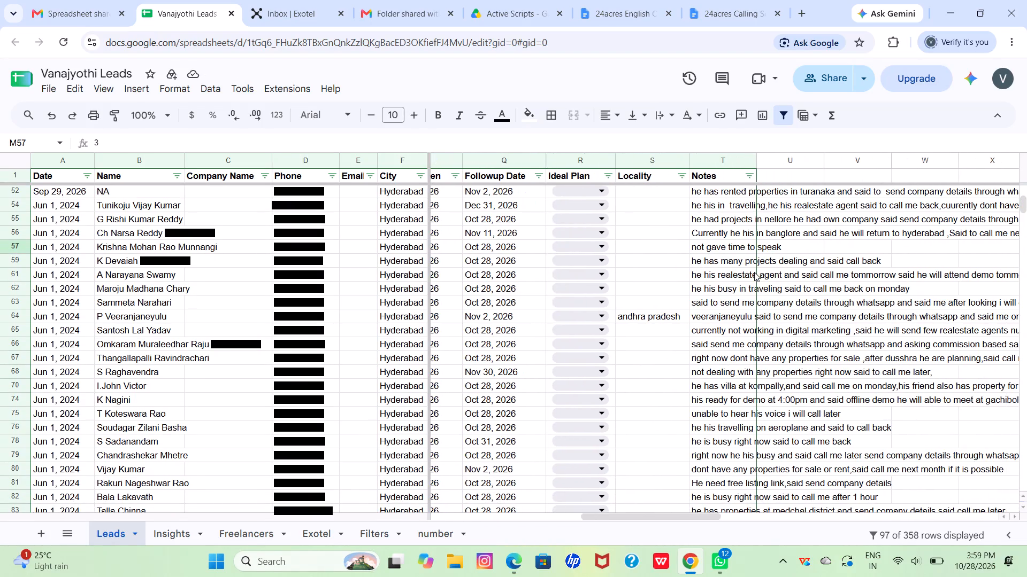
pyautogui.hscroll(-2, 754, 272)
pyautogui.hscroll(4, 754, 272)
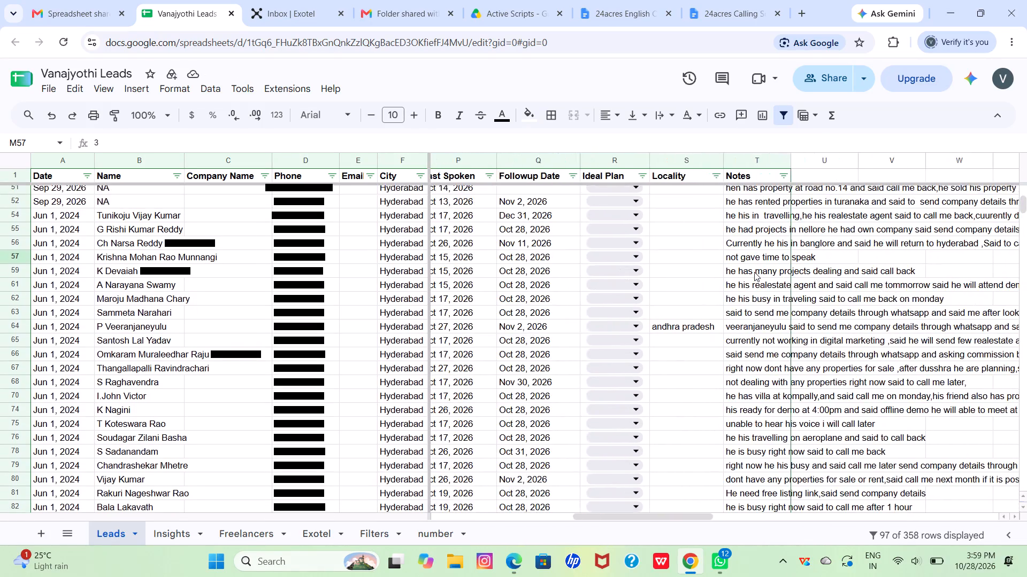
pyautogui.scroll(-1, 754, 272)
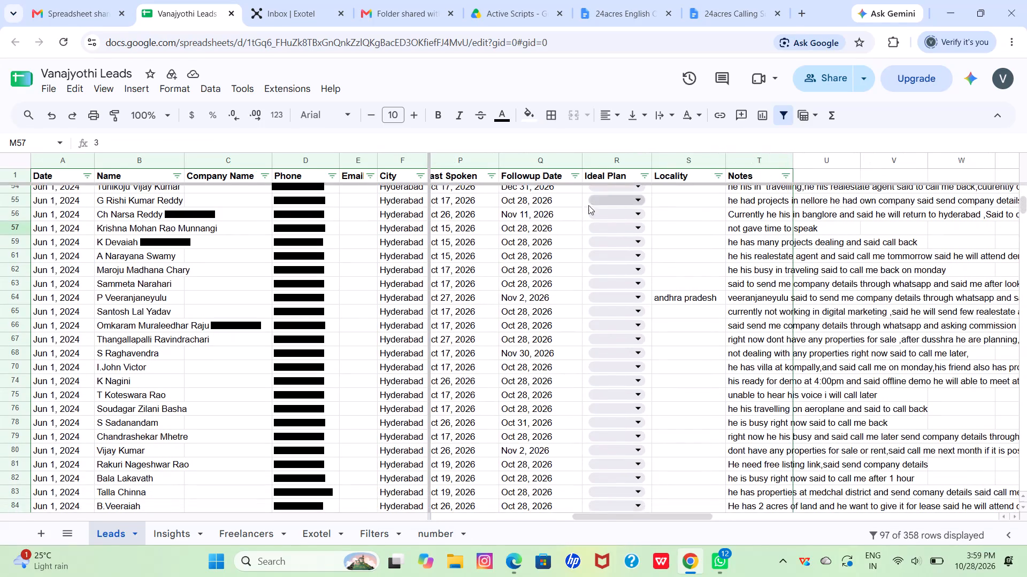
pyautogui.click(316, 202)
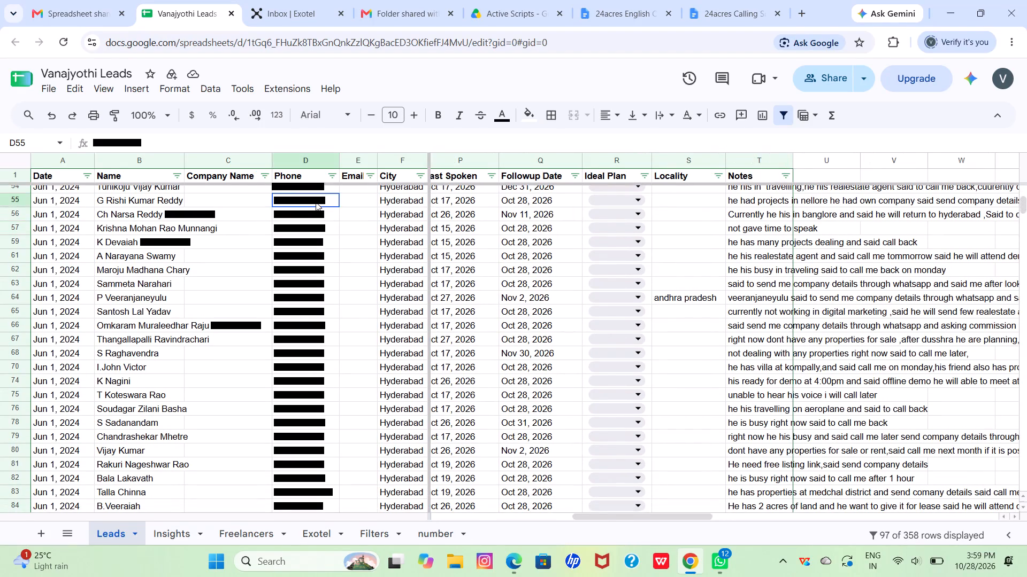
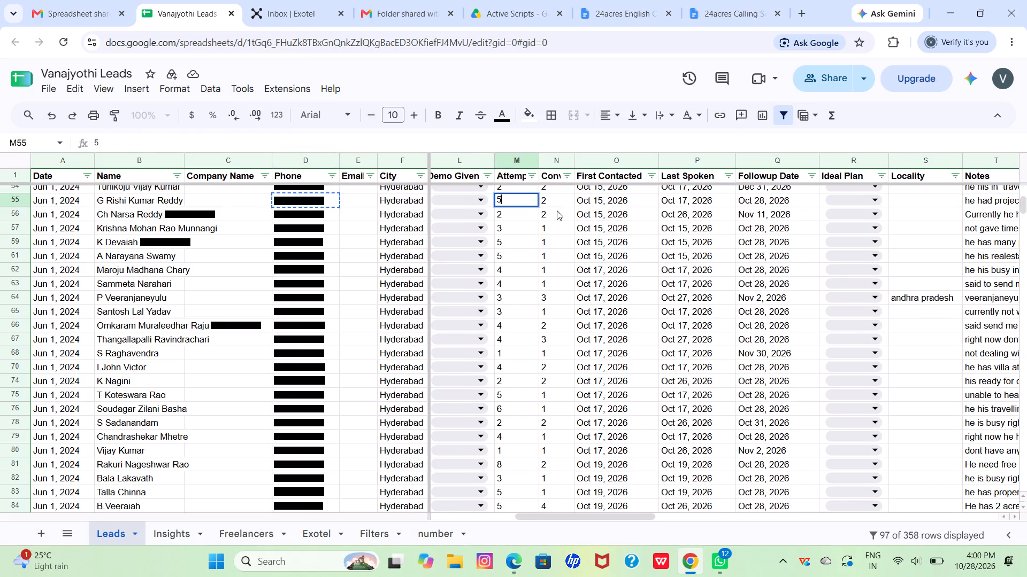
# Commit the attempt count of 5 for the lead in row 55.
pyautogui.click(562, 205)
# Review the follow-up date and note of the lead in row 55, consult the 24acres English follow-up calling script, and return to the leads sheet.
pyautogui.hscroll(-1, 562, 205)
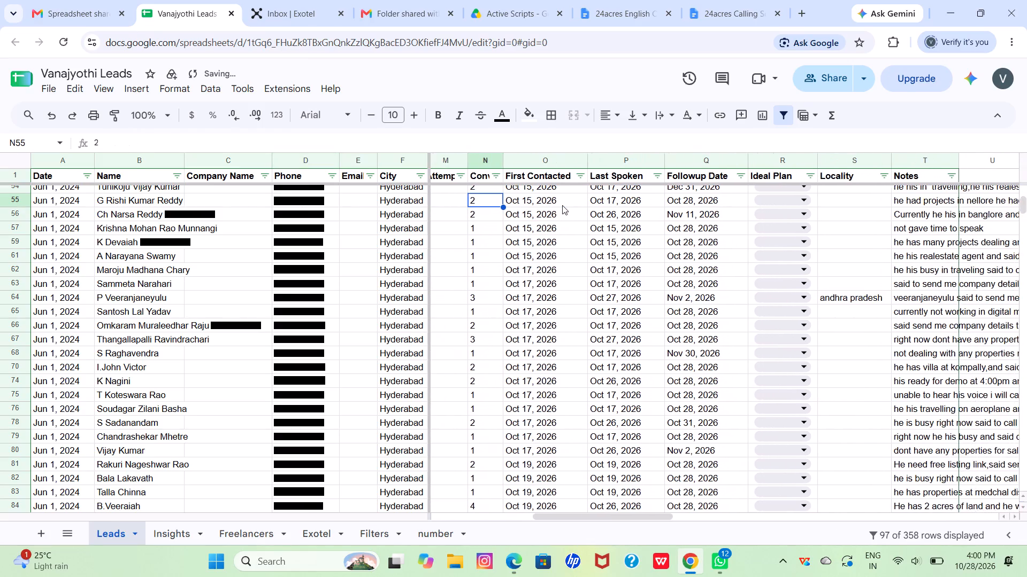
pyautogui.hscroll(-1, 562, 205)
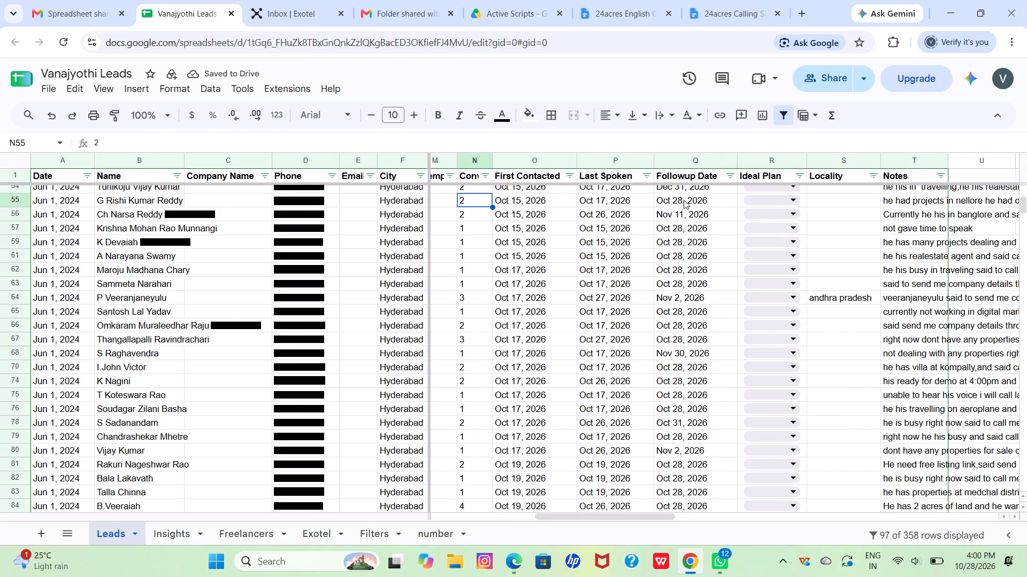
pyautogui.click(684, 200)
pyautogui.hscroll(-3, 684, 200)
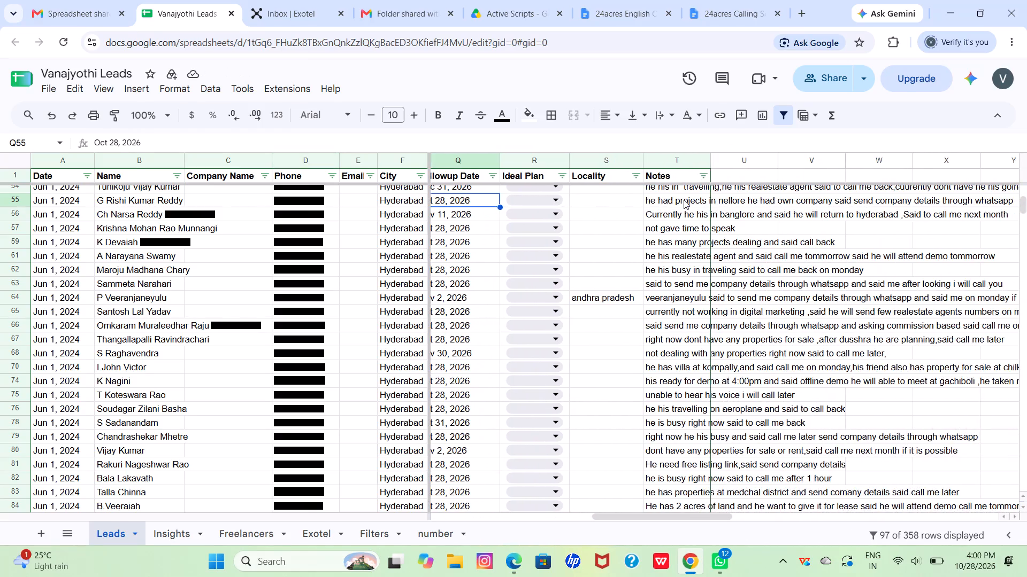
pyautogui.hscroll(-1, 684, 200)
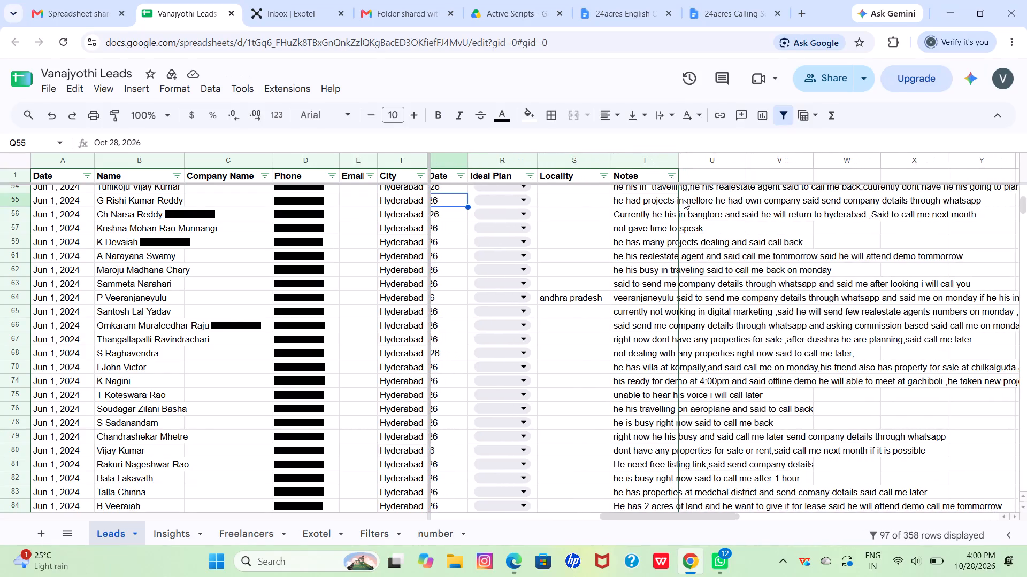
pyautogui.click(535, 6)
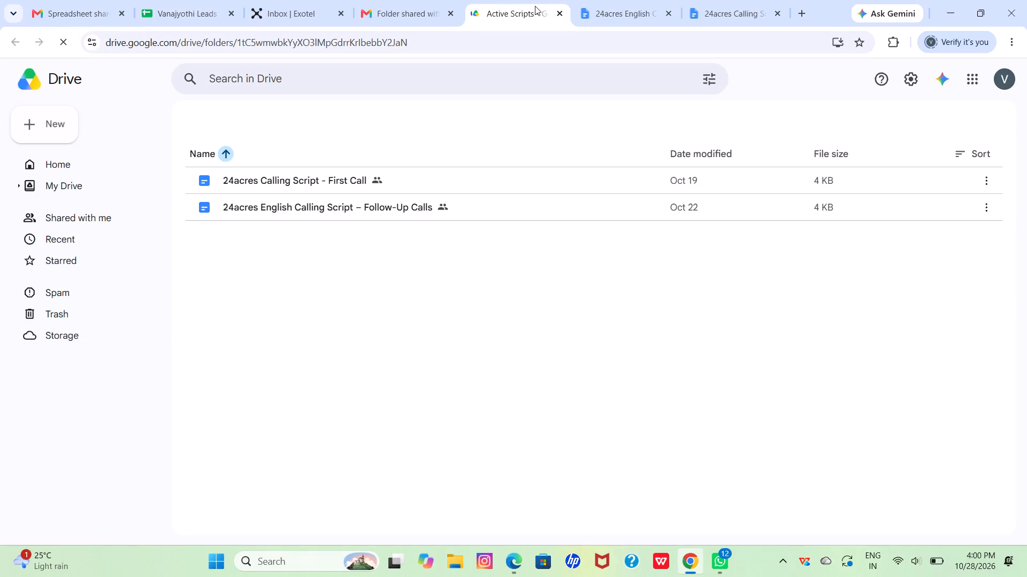
pyautogui.click(654, 7)
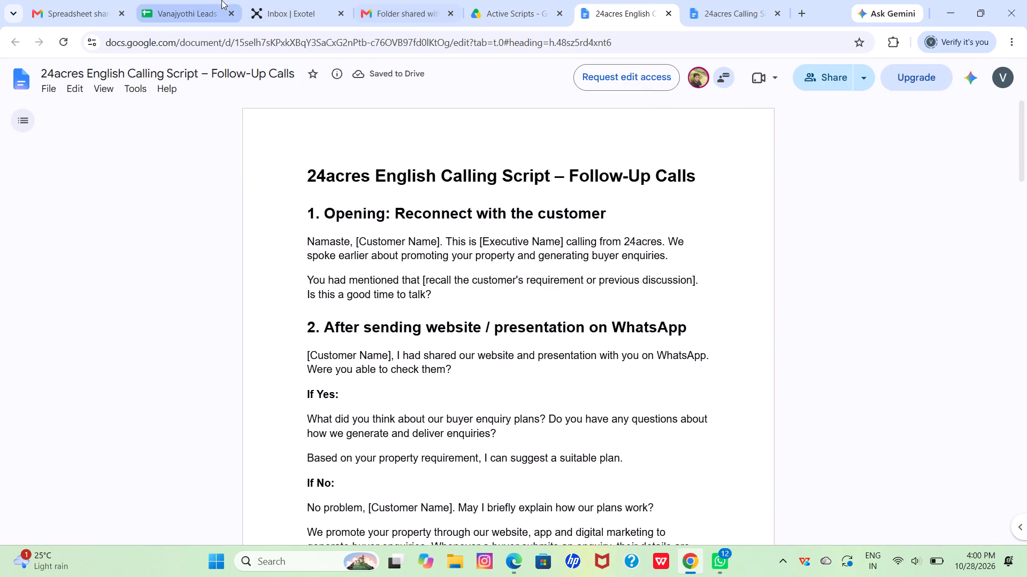
pyautogui.click(193, 0)
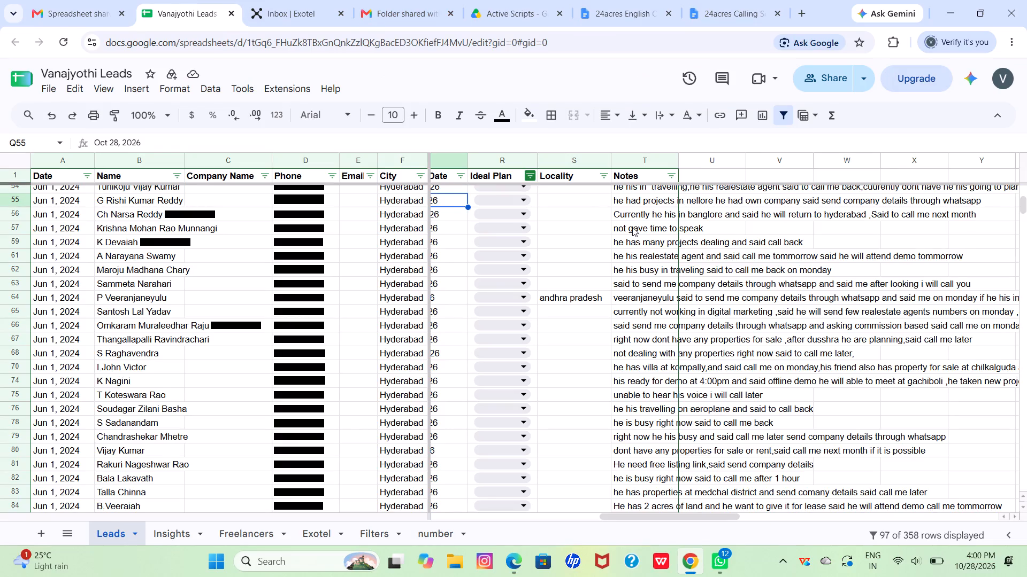
# Set the follow-up date of the lead in row 55 to Oct 29, 2026.
pyautogui.hscroll(2, 632, 227)
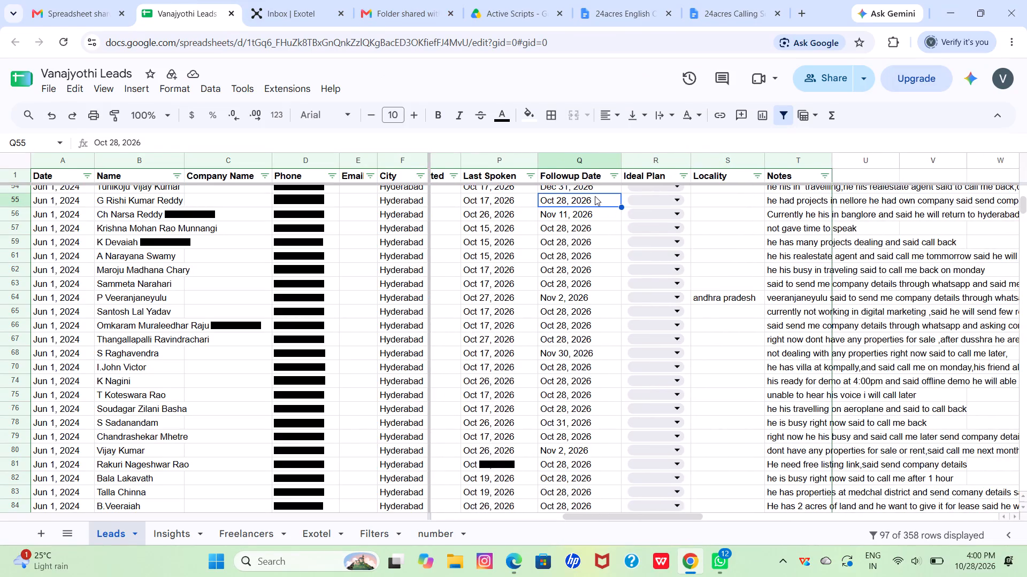
pyautogui.doubleClick(595, 196)
pyautogui.click(596, 339)
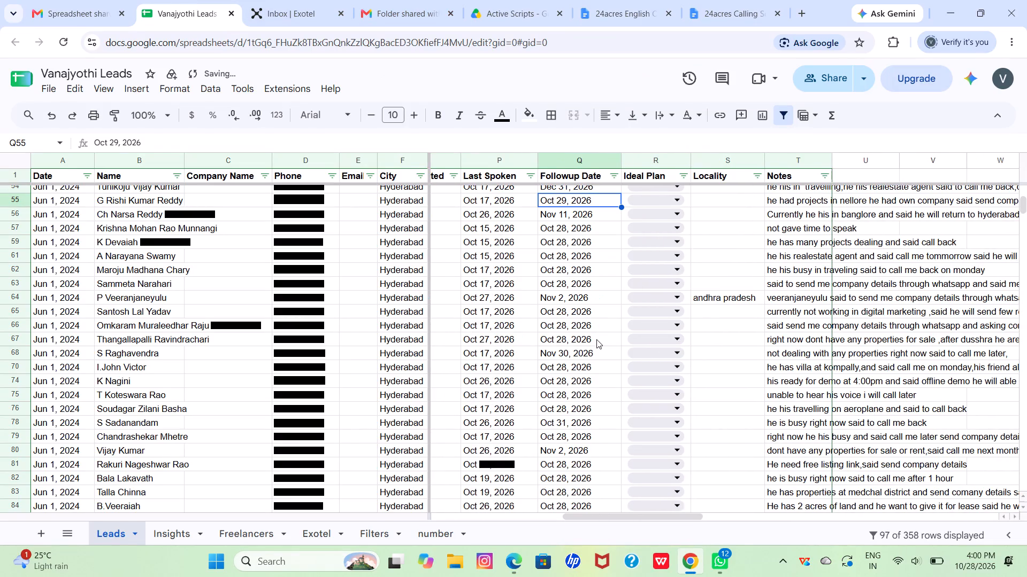
# Check the follow-up date and note of the lead in row 57 and select that lead's phone number cell.
pyautogui.click(577, 233)
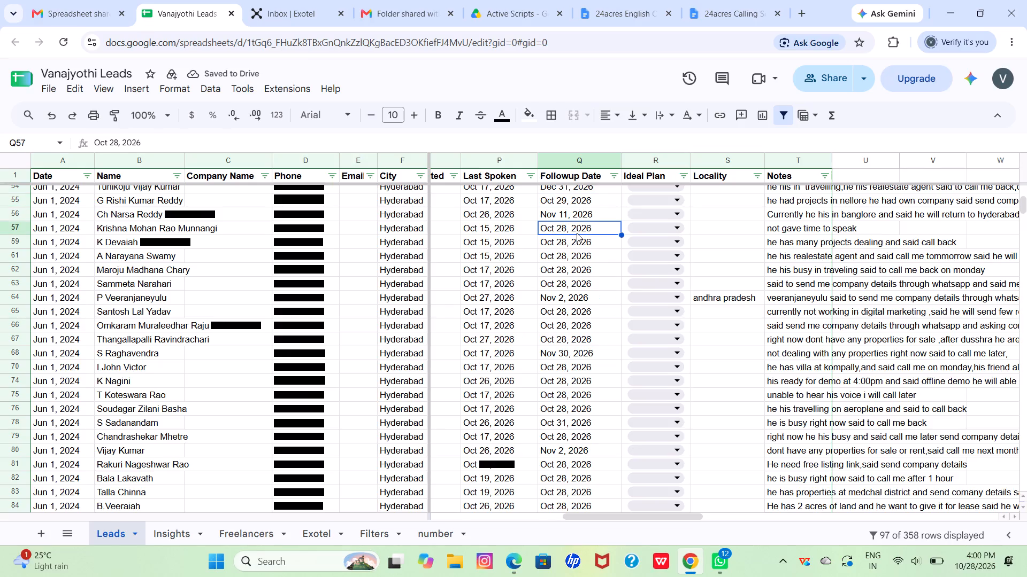
pyautogui.scroll(-1, 577, 233)
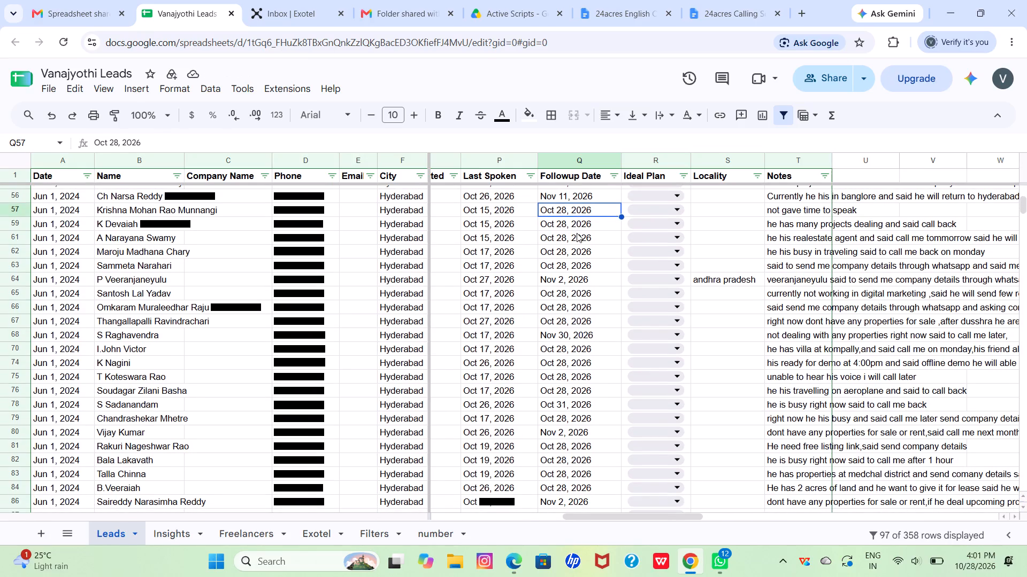
pyautogui.hscroll(1, 577, 233)
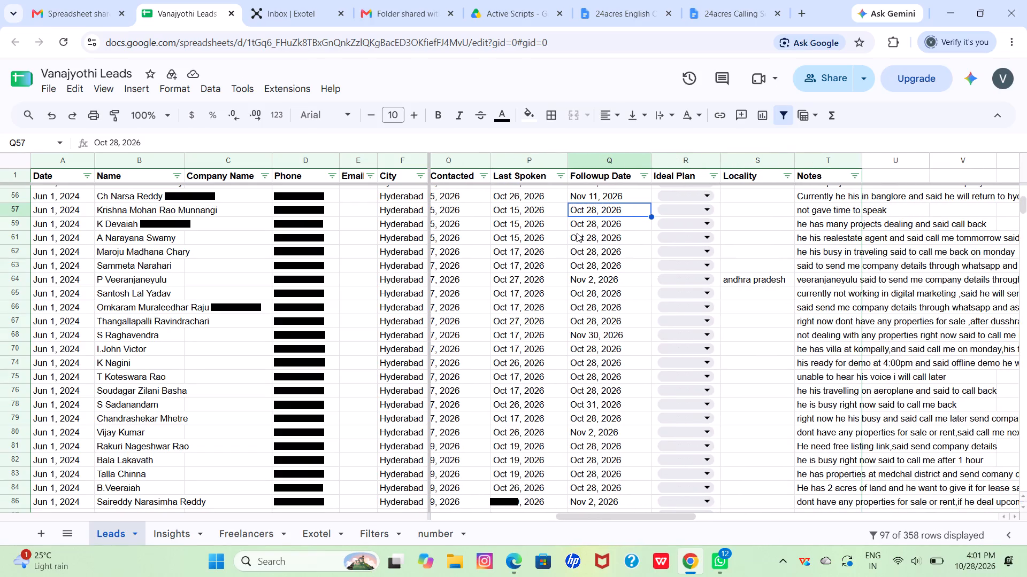
pyautogui.hscroll(3, 577, 233)
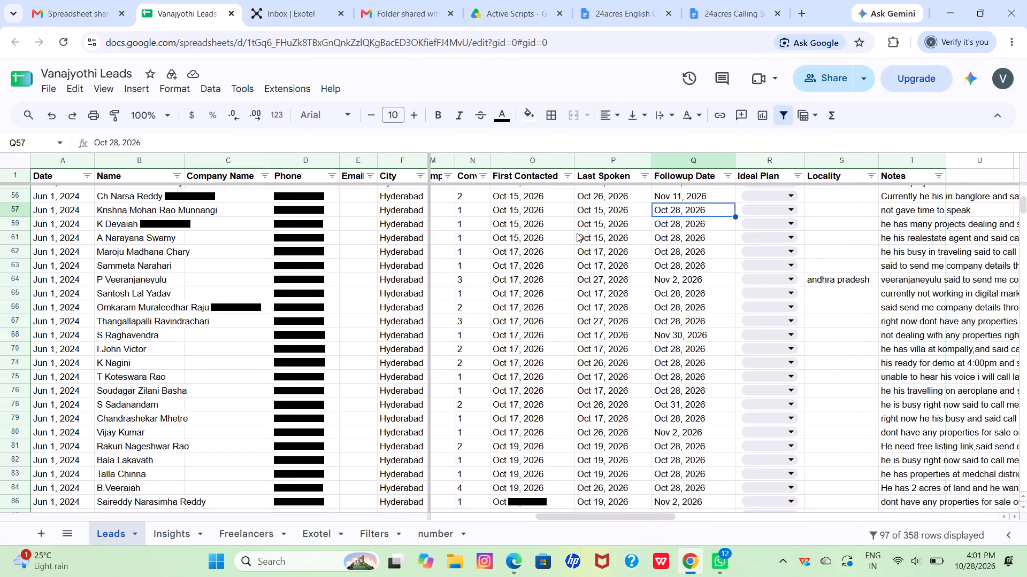
pyautogui.hscroll(1, 577, 233)
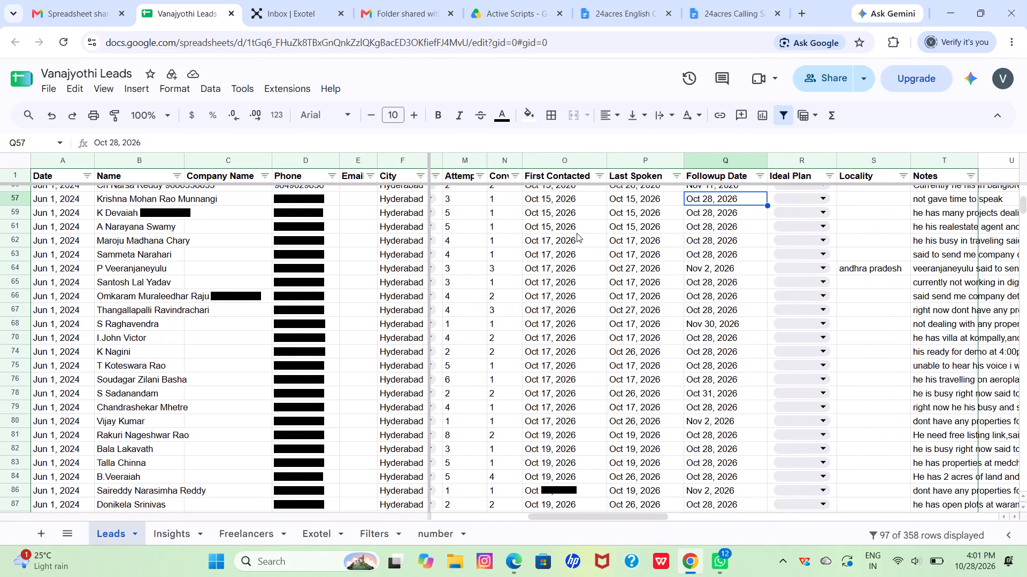
pyautogui.click(302, 202)
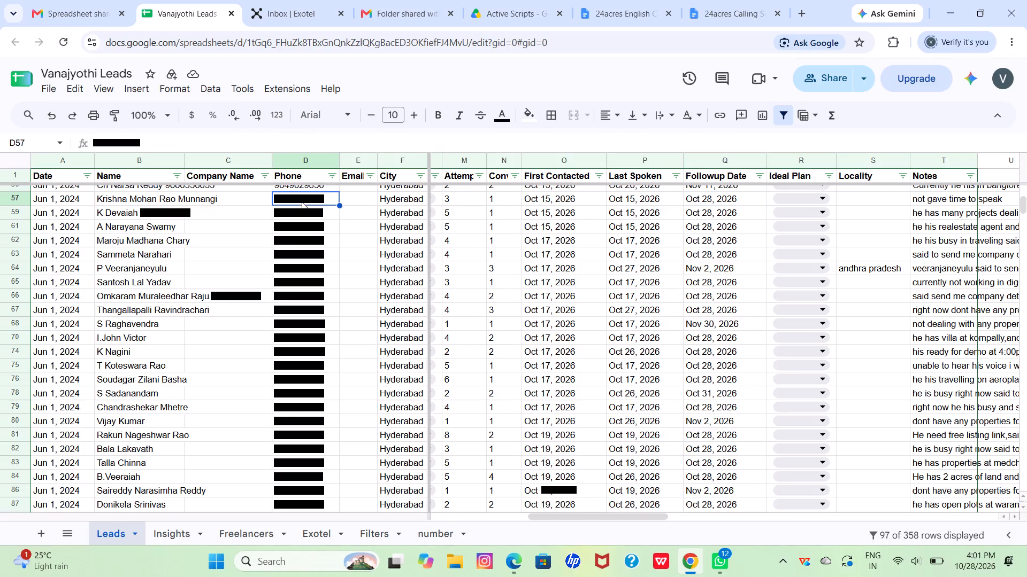
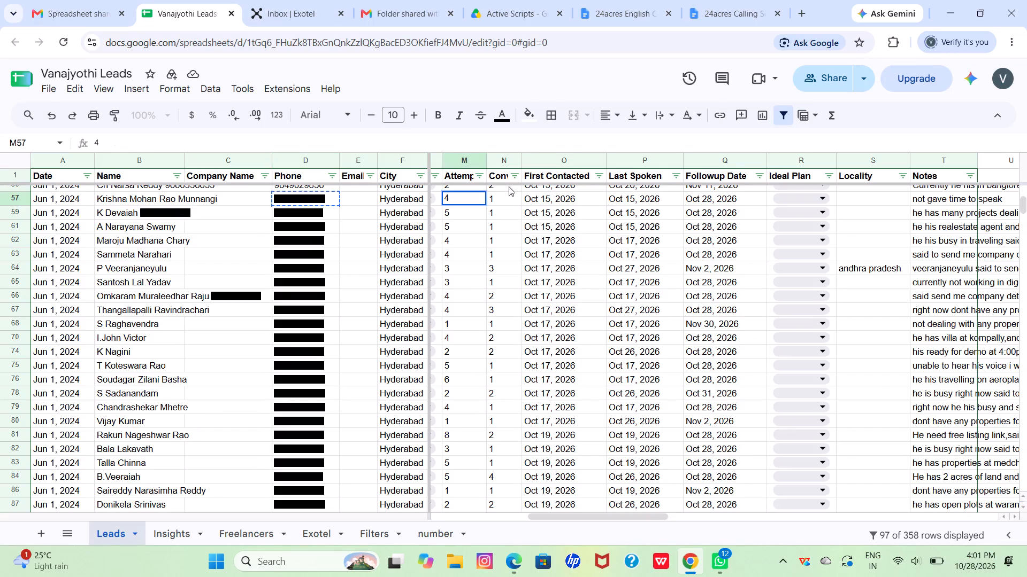
# Commit the attempt count of 4 for the lead in row 57.
pyautogui.click(511, 195)
# Set the follow-up date of the lead in row 57 to Oct 29, 2026.
pyautogui.click(562, 199)
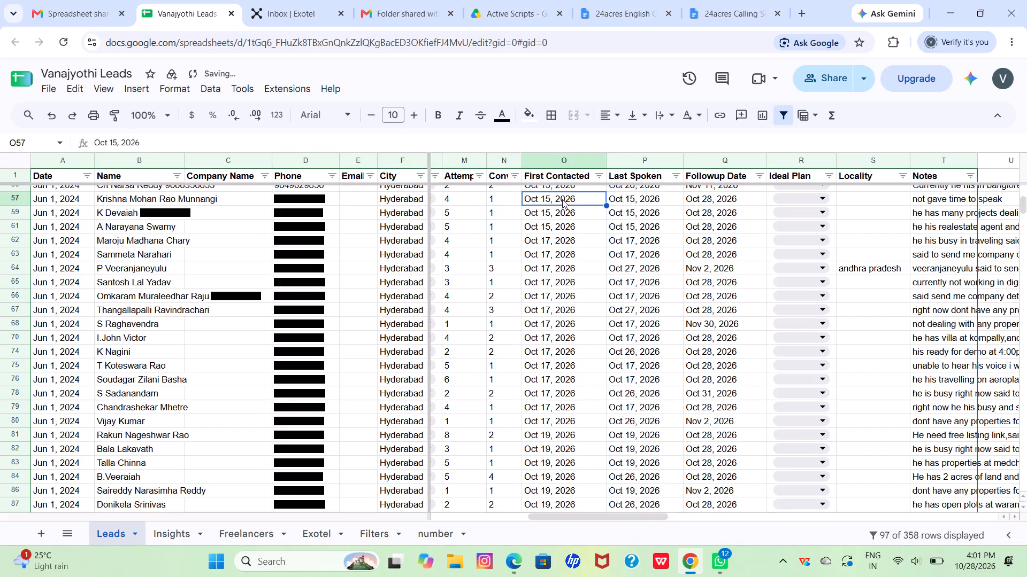
pyautogui.click(647, 196)
pyautogui.hscroll(-3, 647, 196)
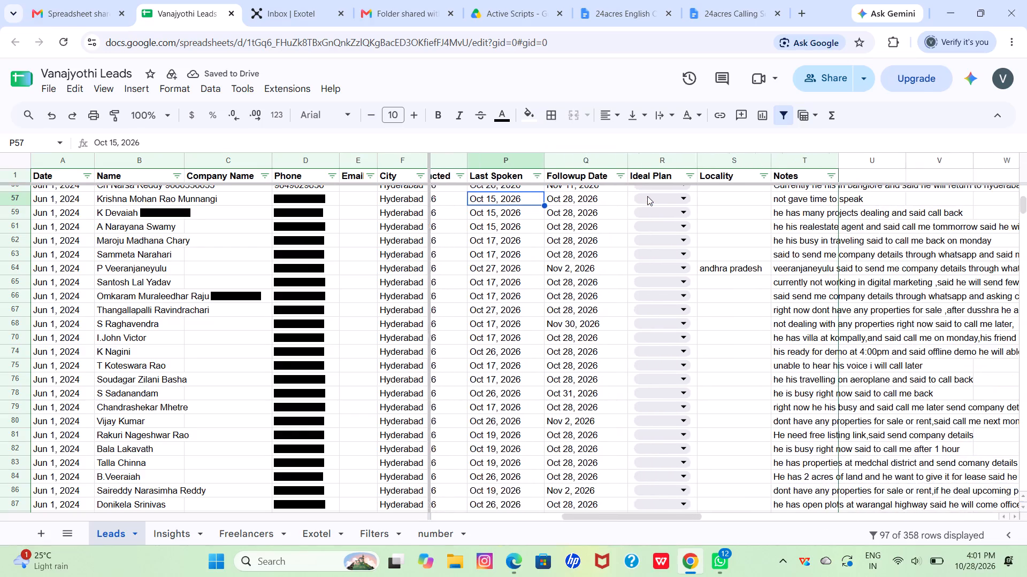
pyautogui.click(589, 208)
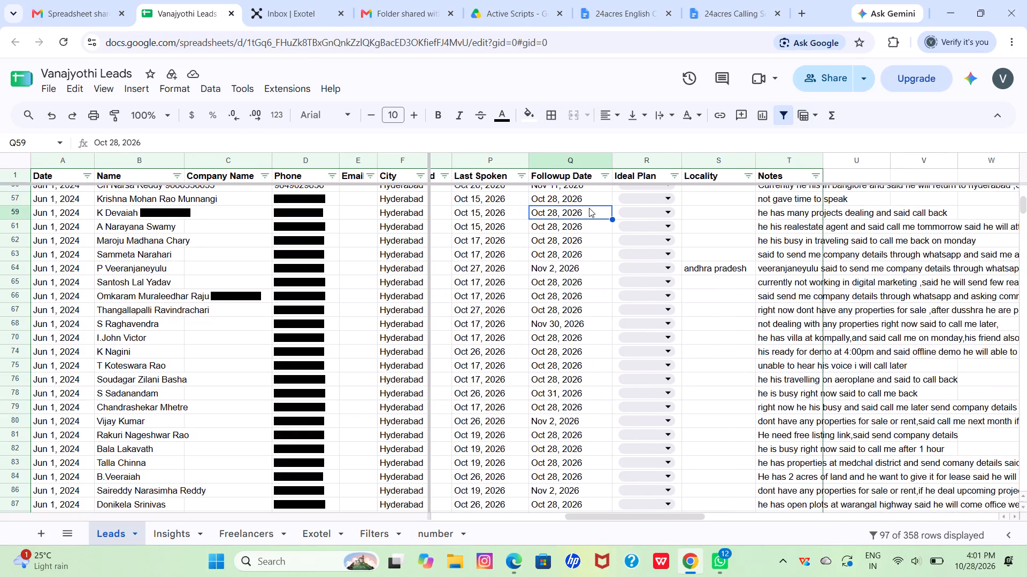
pyautogui.click(591, 202)
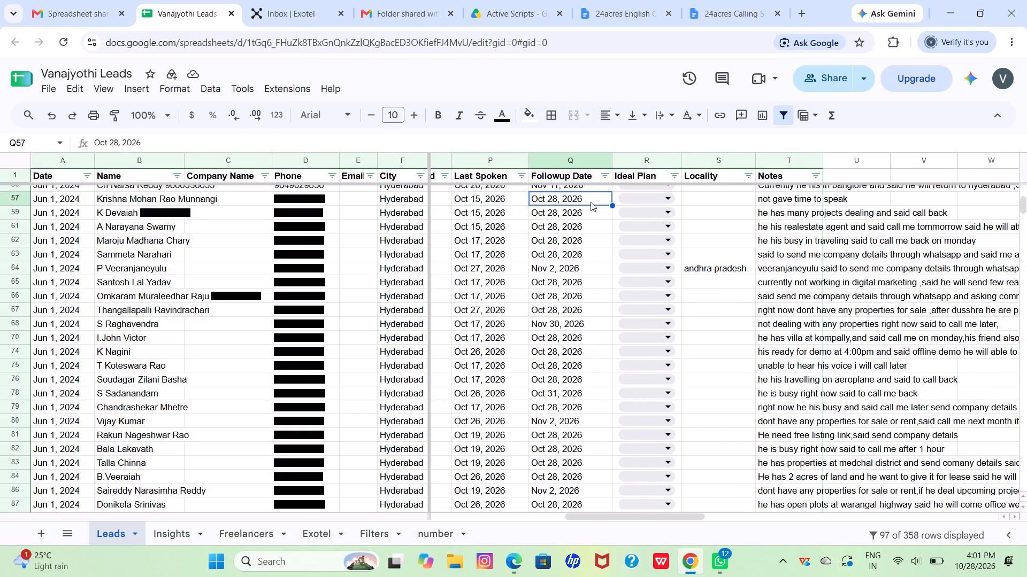
pyautogui.click(589, 215)
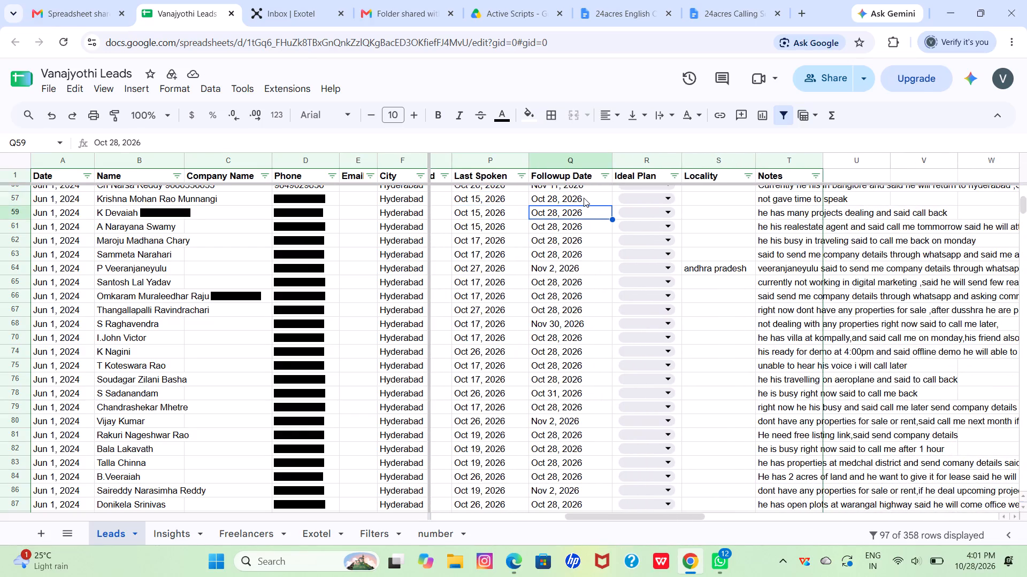
pyautogui.doubleClick(584, 198)
pyautogui.click(594, 332)
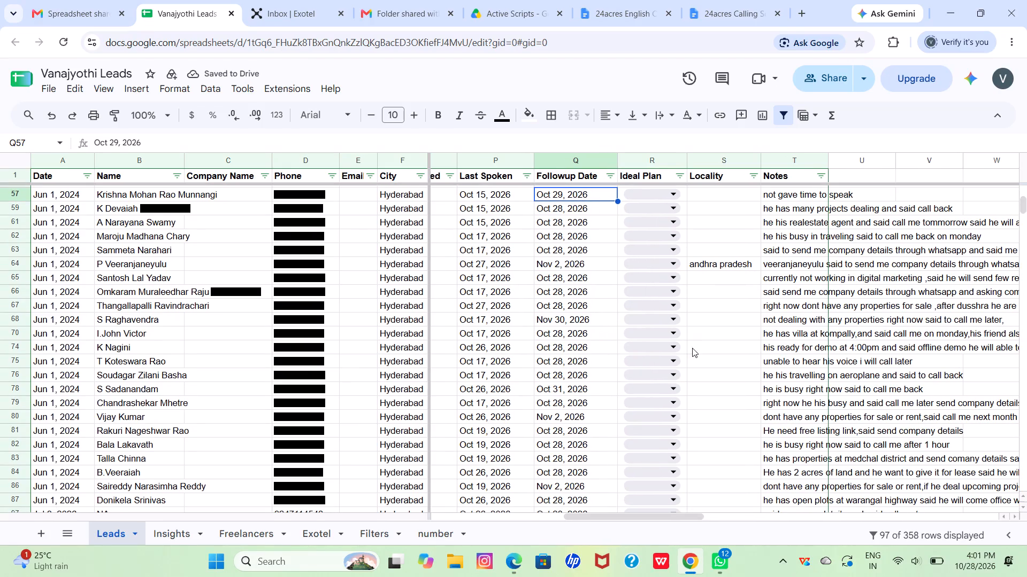
# Open the note of the lead in row 74 to read its full text.
pyautogui.click(719, 363)
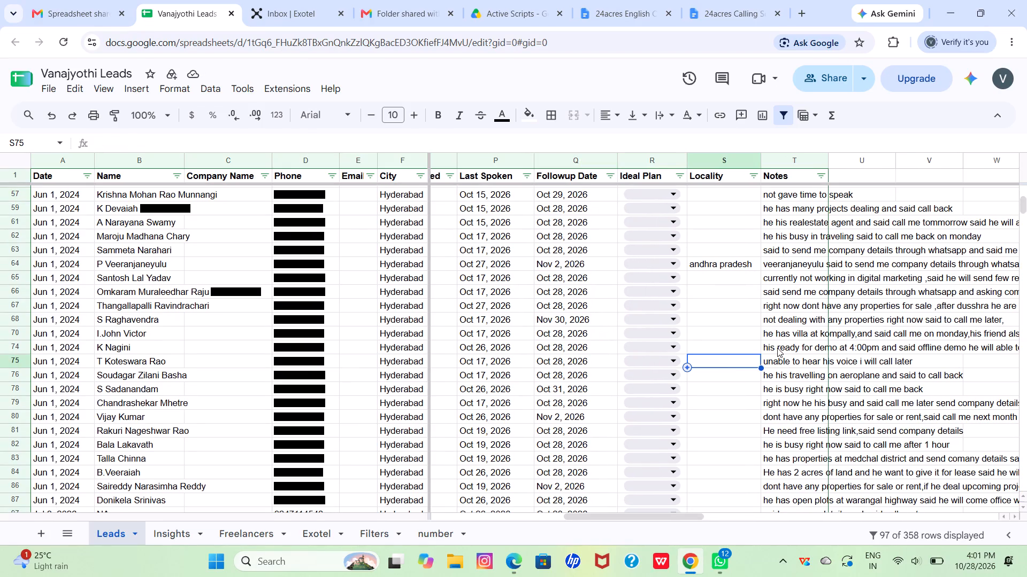
pyautogui.doubleClick(774, 346)
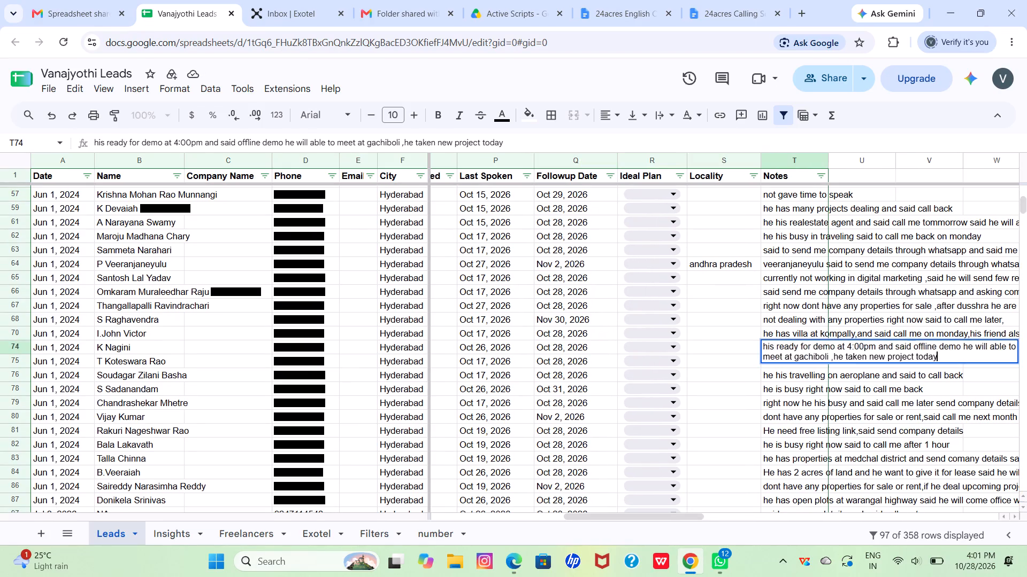
pyautogui.hscroll(-2, 774, 346)
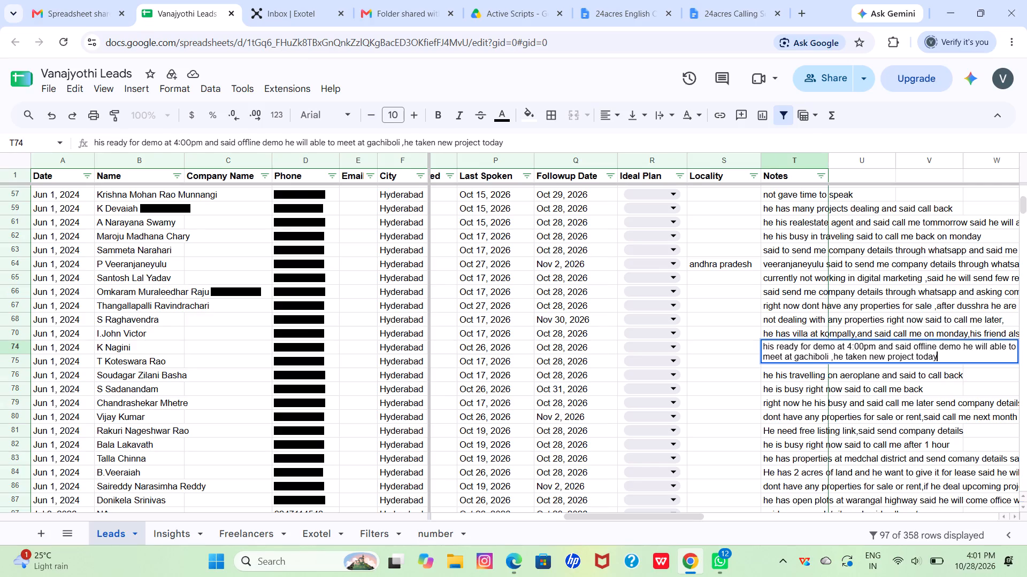
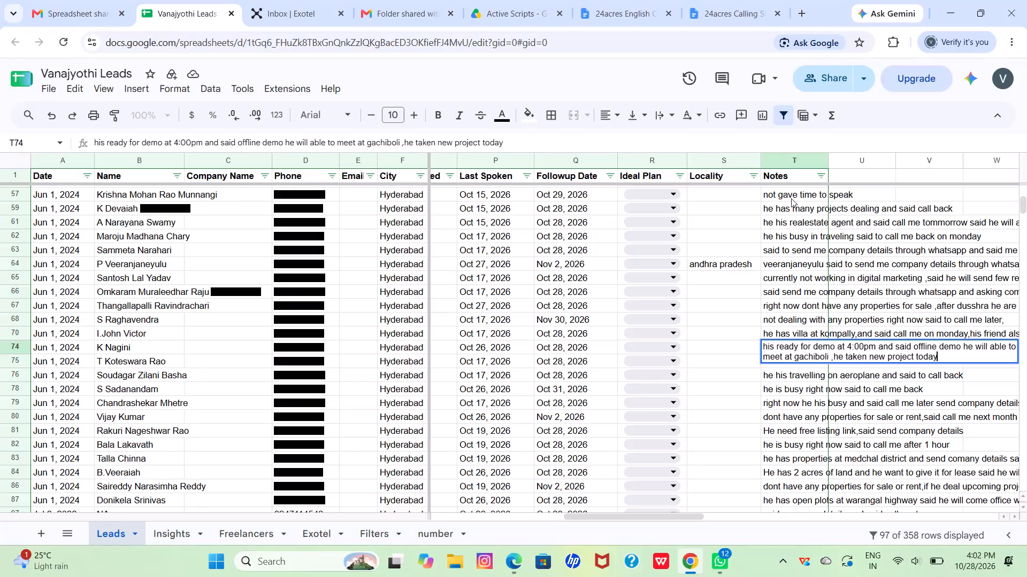
# Append ",dont have any properties for sale or rent" to the note of the lead in row 57.
pyautogui.doubleClick(775, 197)
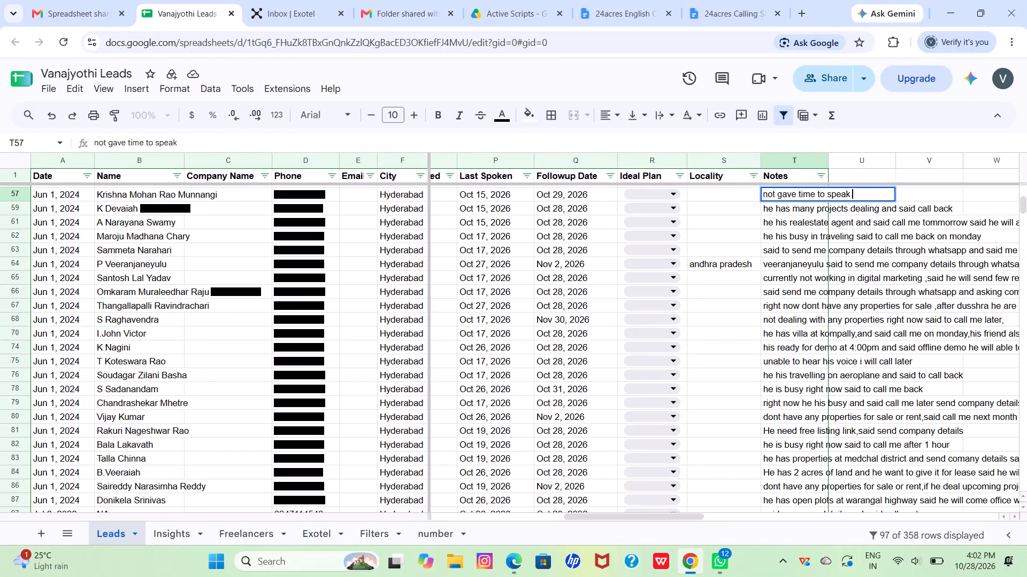
pyautogui.press(',')
pyautogui.write('dont have any properties for s')
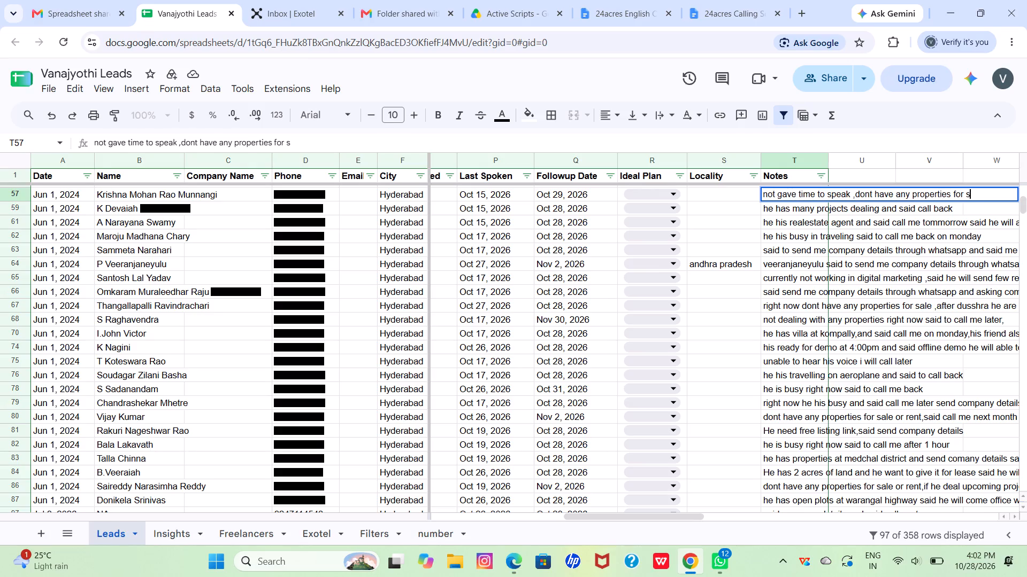
pyautogui.write('ale or rent')
pyautogui.press('Return')
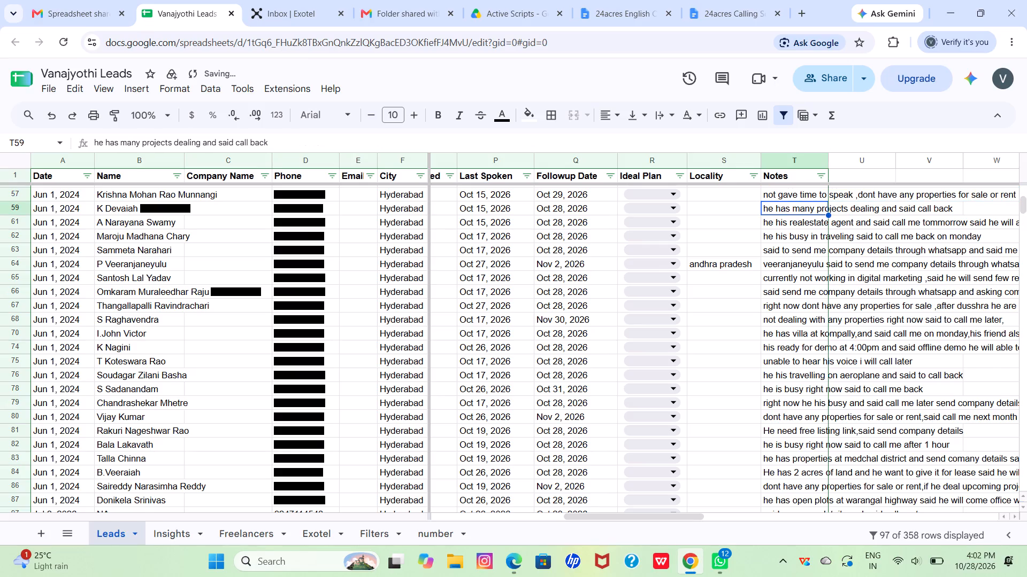
# Clear the follow-up date of the lead in row 57.
pyautogui.click(588, 191)
pyautogui.press('BackSpace')
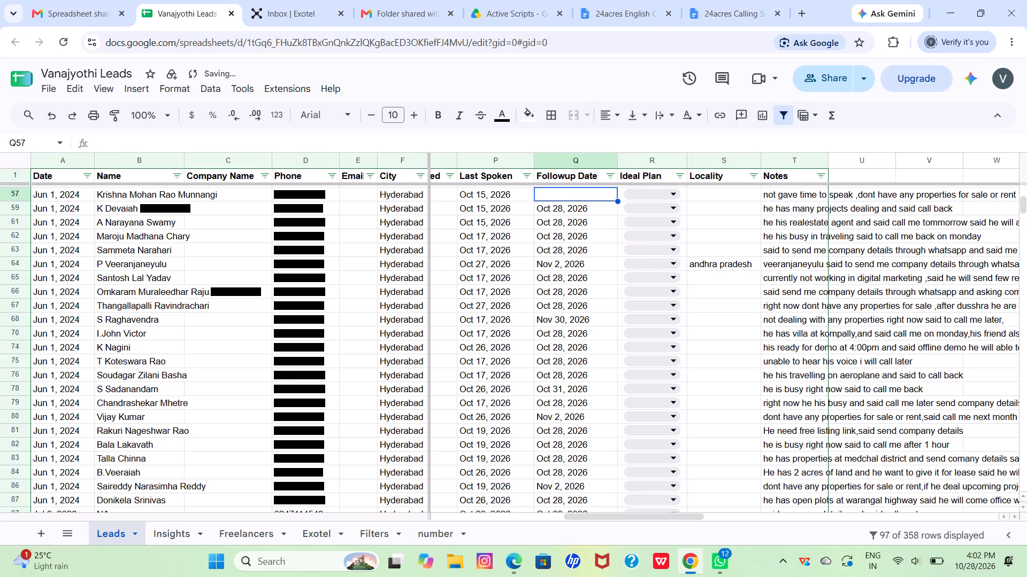
# Set the last spoken date of the lead in row 57 to Oct 28, 2026.
pyautogui.click(484, 197)
pyautogui.doubleClick(484, 197)
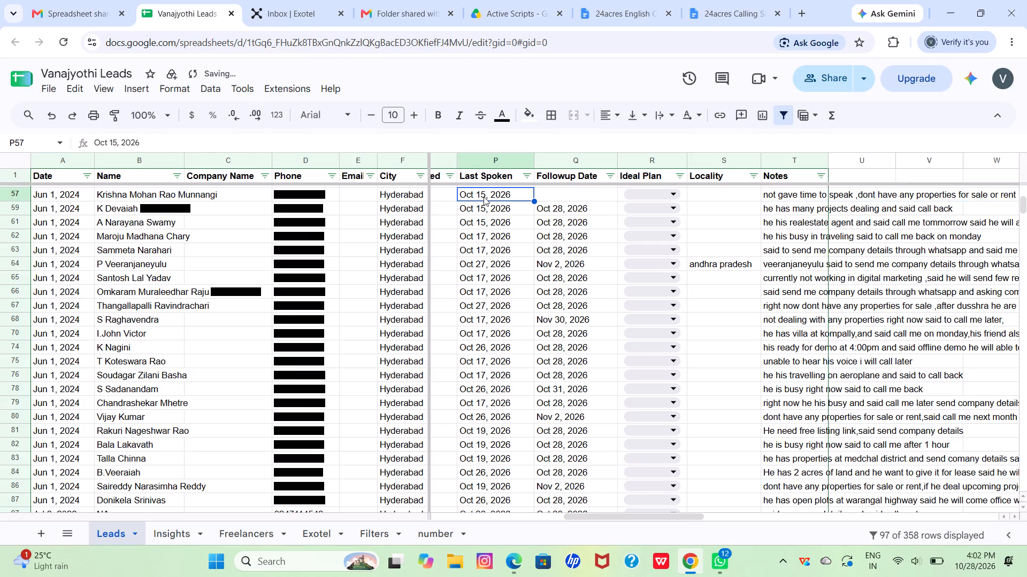
pyautogui.click(496, 329)
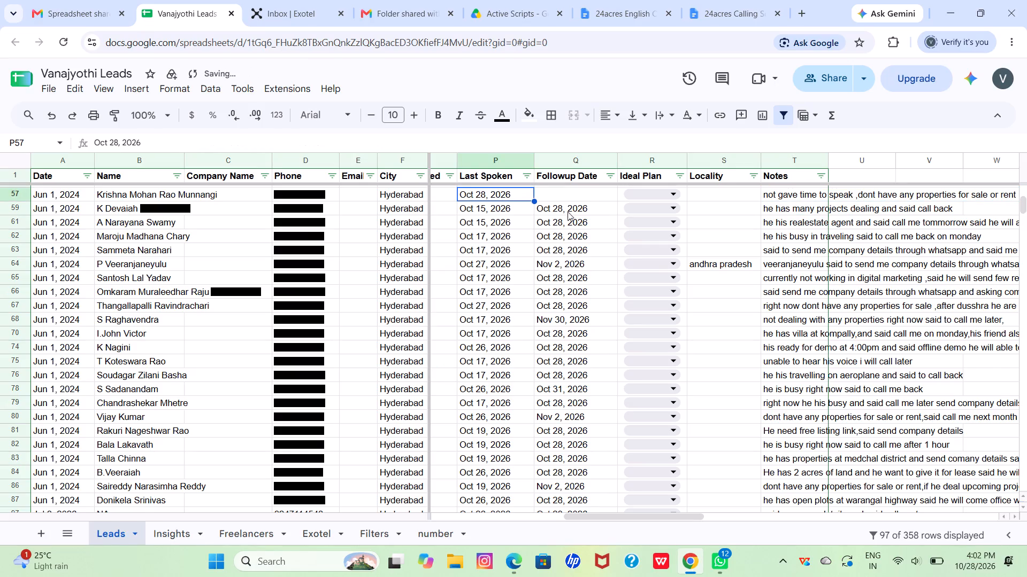
# Set the Conv count of the lead in row 57 to 2.
pyautogui.click(578, 198)
pyautogui.hscroll(3, 578, 198)
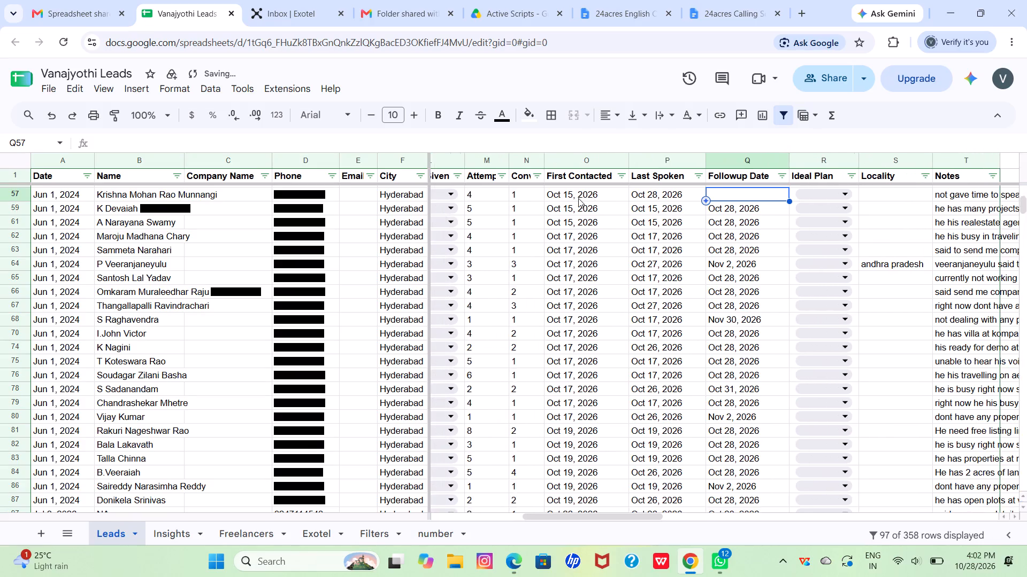
pyautogui.hscroll(1, 578, 198)
pyautogui.click(540, 195)
pyautogui.press('2')
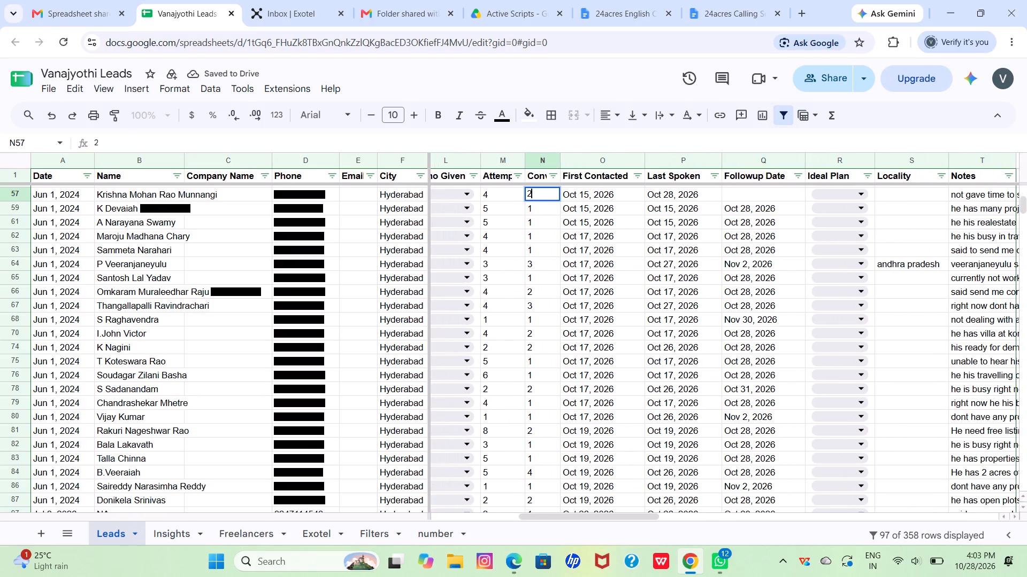
pyautogui.hscroll(1, 449, 195)
pyautogui.press('Return')
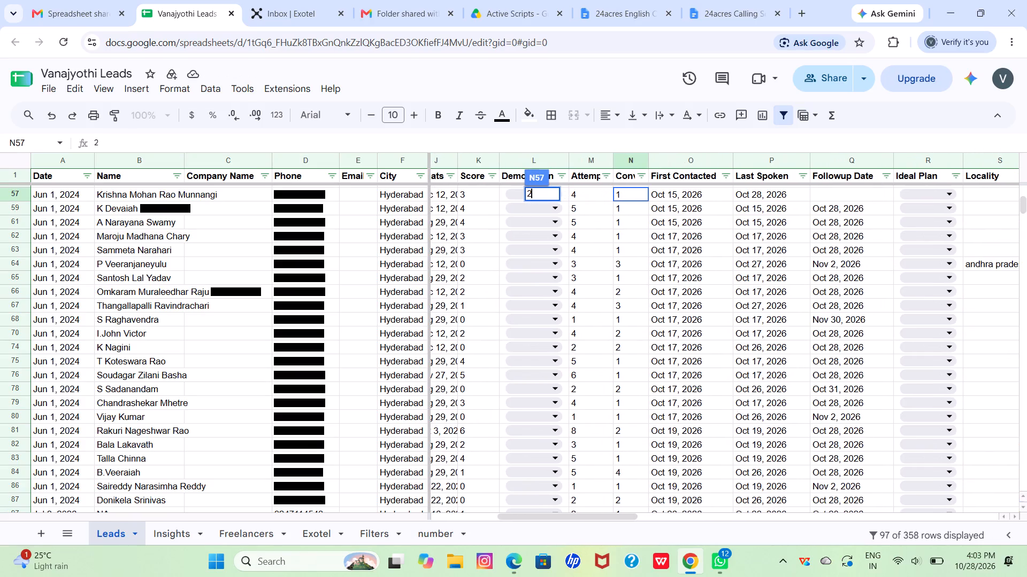
# Change the status of the lead in row 57 to Not Interested.
pyautogui.hscroll(2, 449, 195)
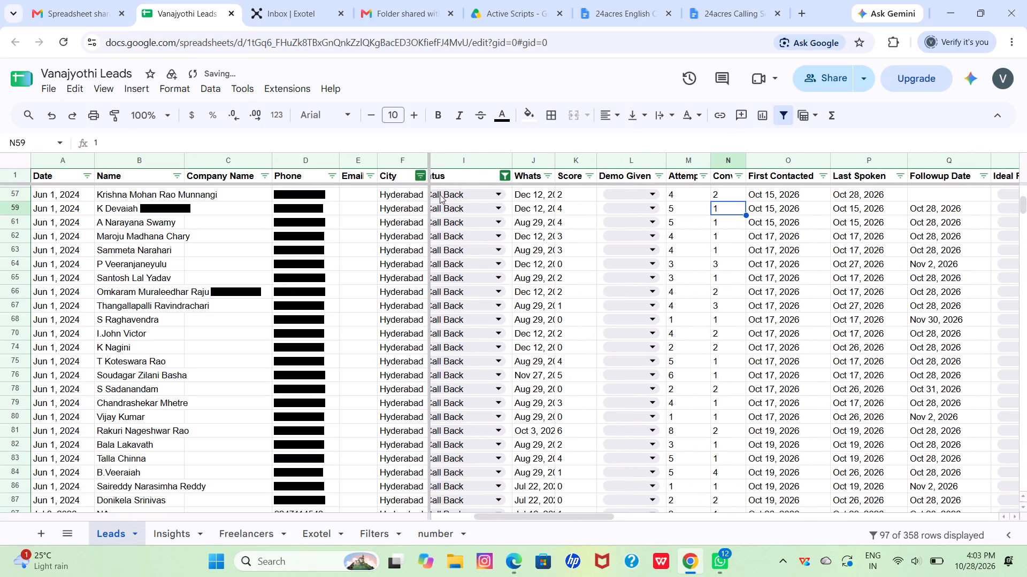
pyautogui.doubleClick(469, 194)
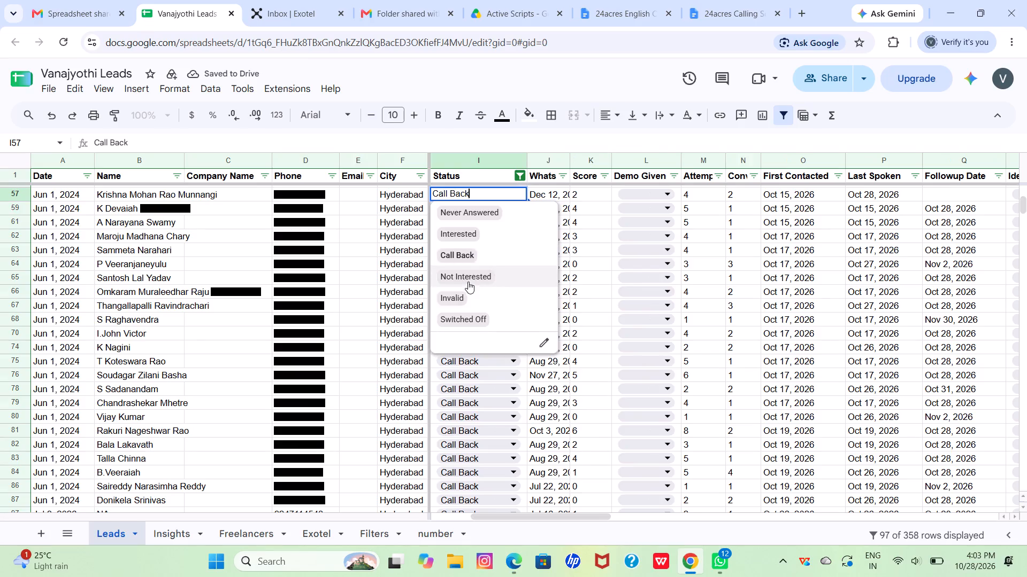
pyautogui.click(468, 282)
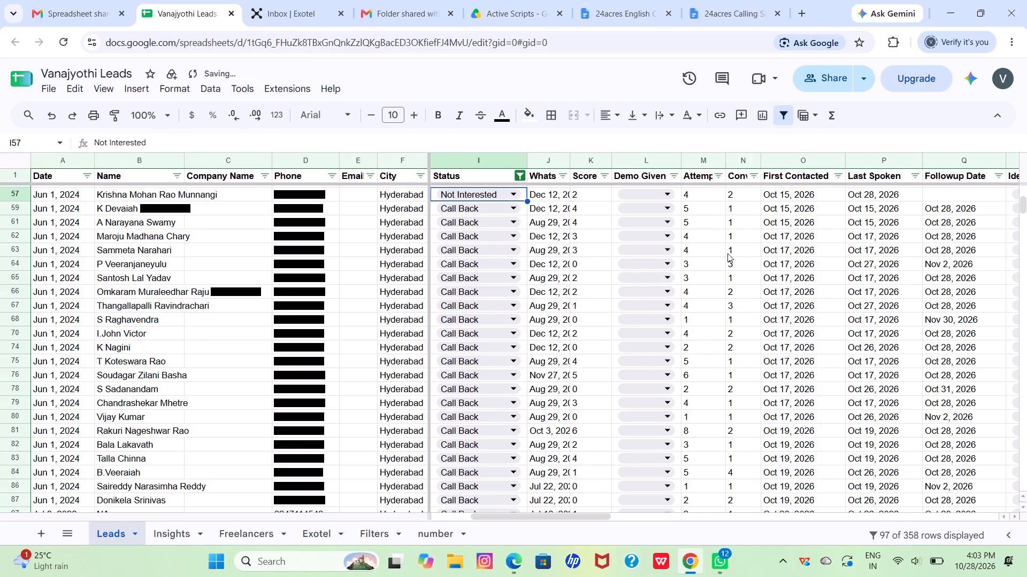
# Review the entries of the lead in row 57 across the columns from the status to the notes.
pyautogui.click(742, 212)
pyautogui.hscroll(-5, 742, 212)
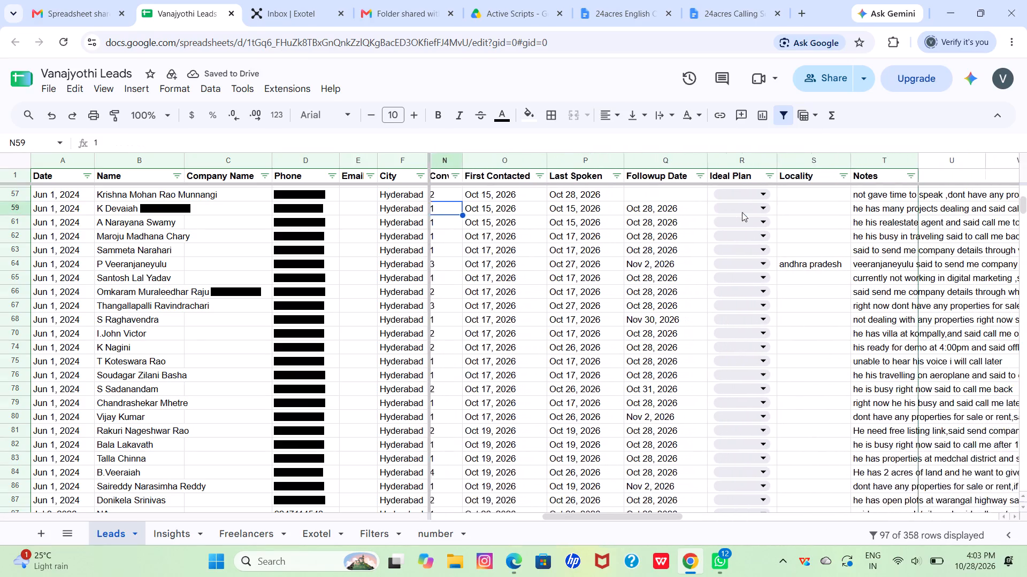
pyautogui.hscroll(-2, 742, 212)
pyautogui.hscroll(2, 742, 212)
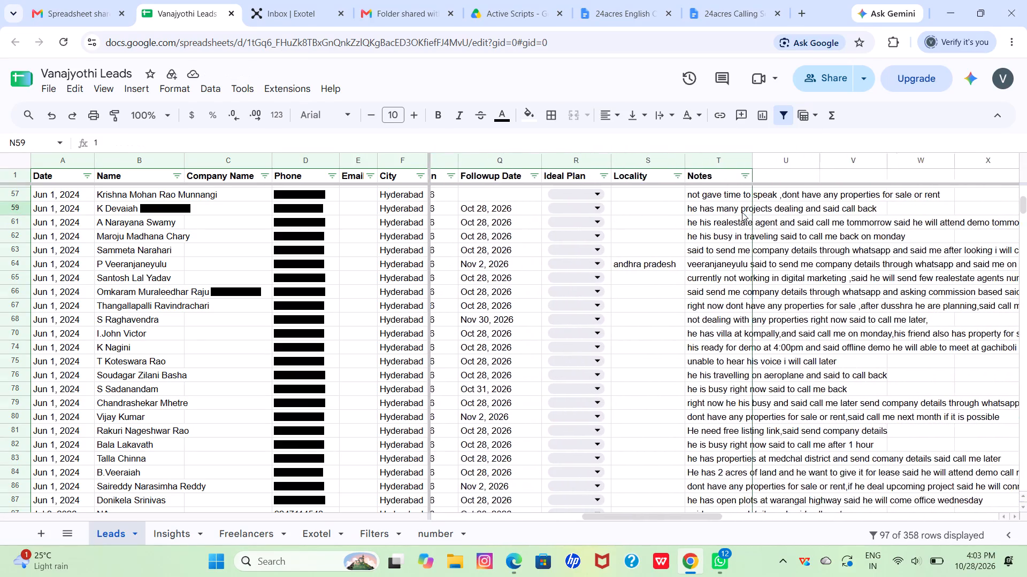
pyautogui.hscroll(6, 742, 212)
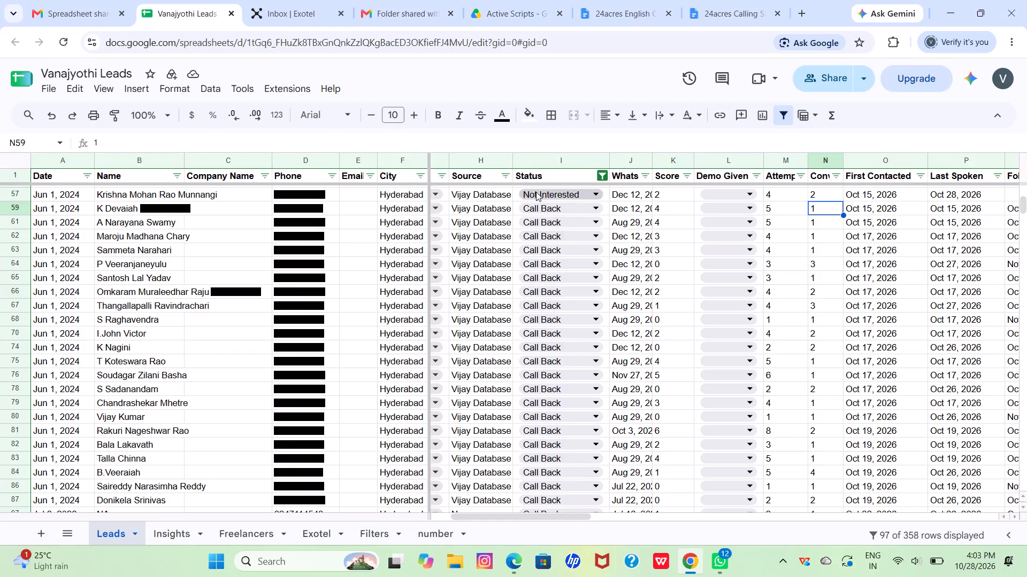
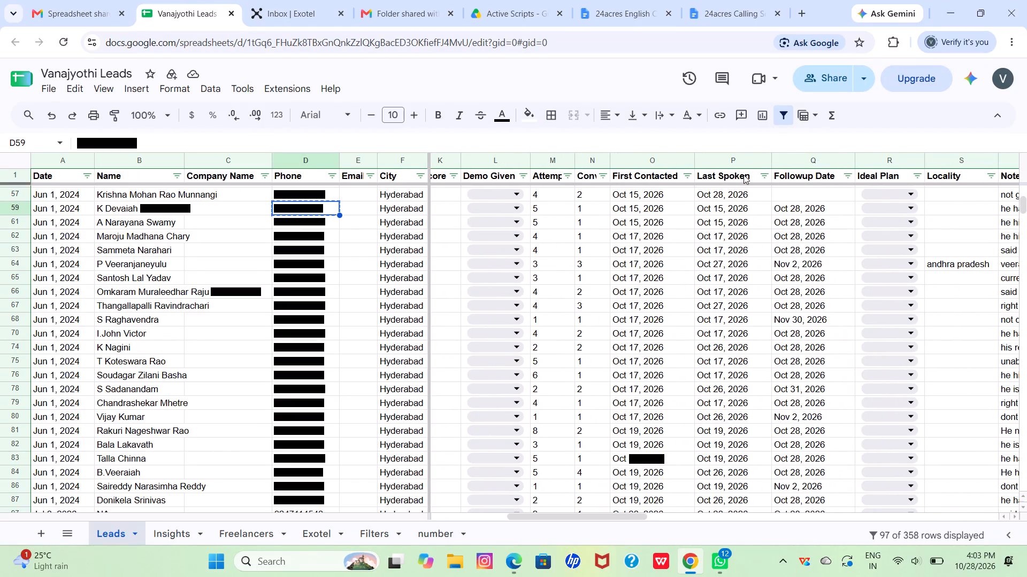
# Set the attempt count of the lead in row 59 to 6.
pyautogui.hscroll(5, 602, 234)
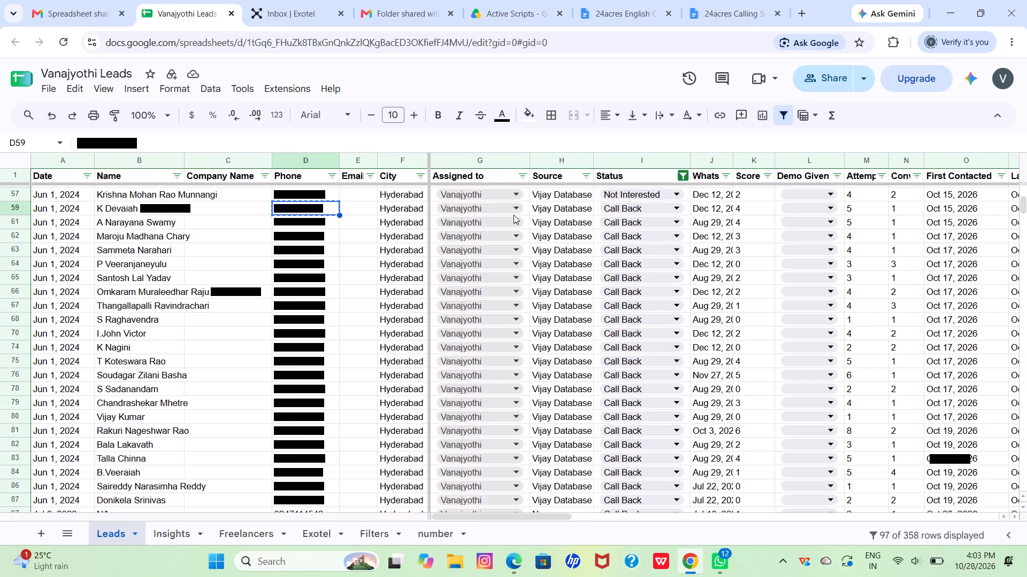
pyautogui.hscroll(-1, 710, 220)
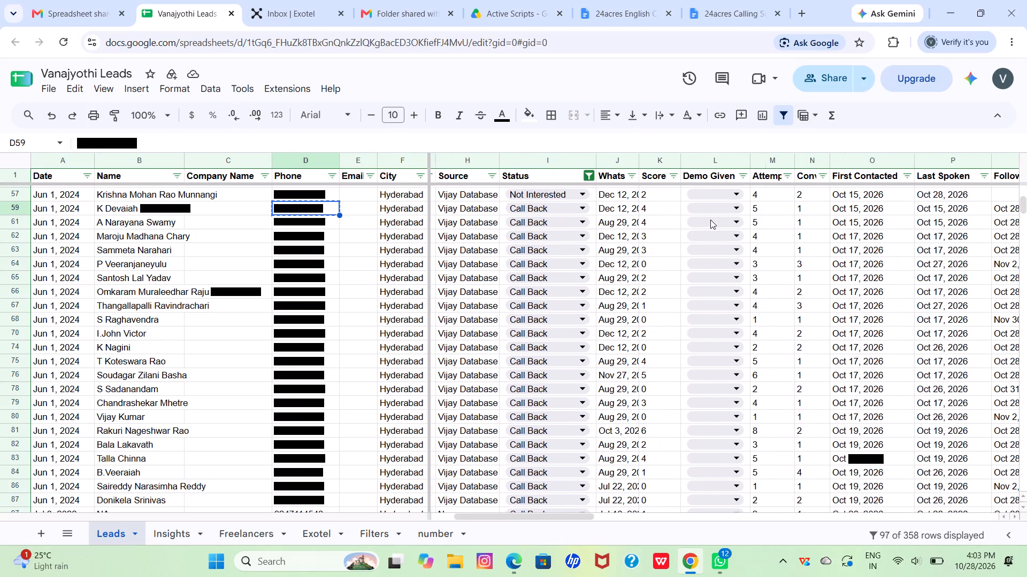
pyautogui.click(780, 212)
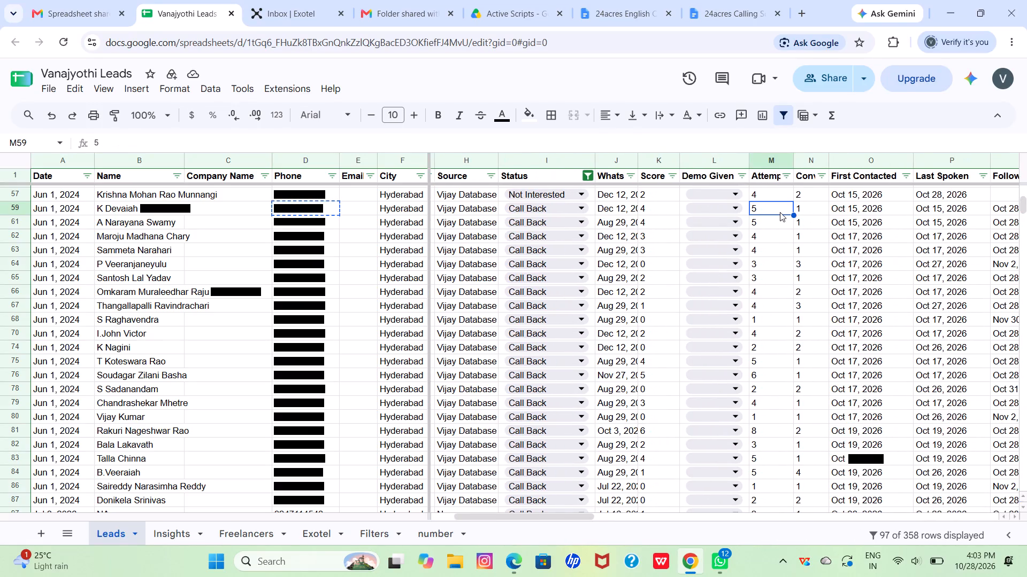
pyautogui.press('6')
pyautogui.click(838, 207)
# Review the dates and notes of the lead in row 59 and the Call Back leads below it.
pyautogui.hscroll(-2, 838, 207)
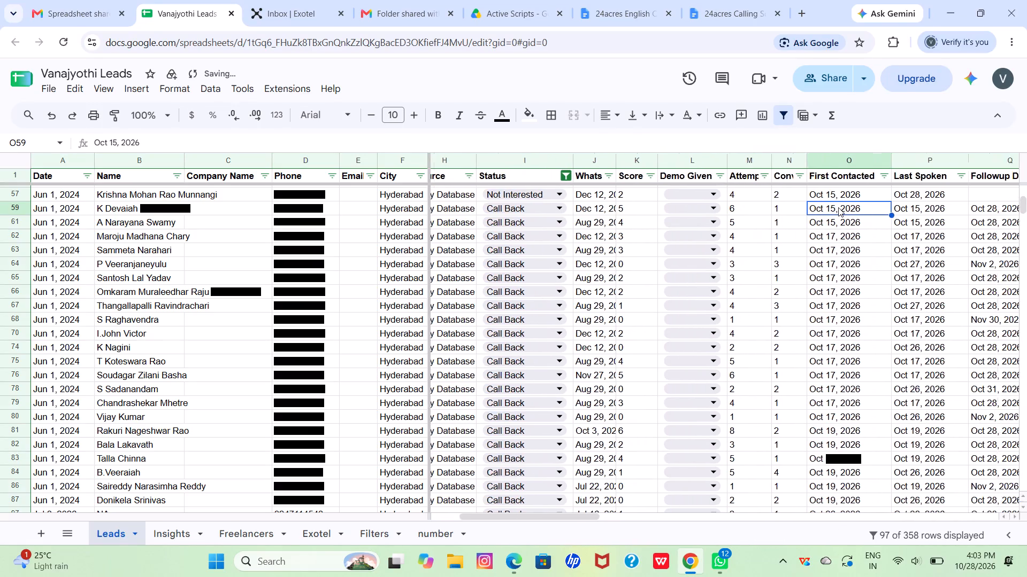
pyautogui.hscroll(-4, 838, 207)
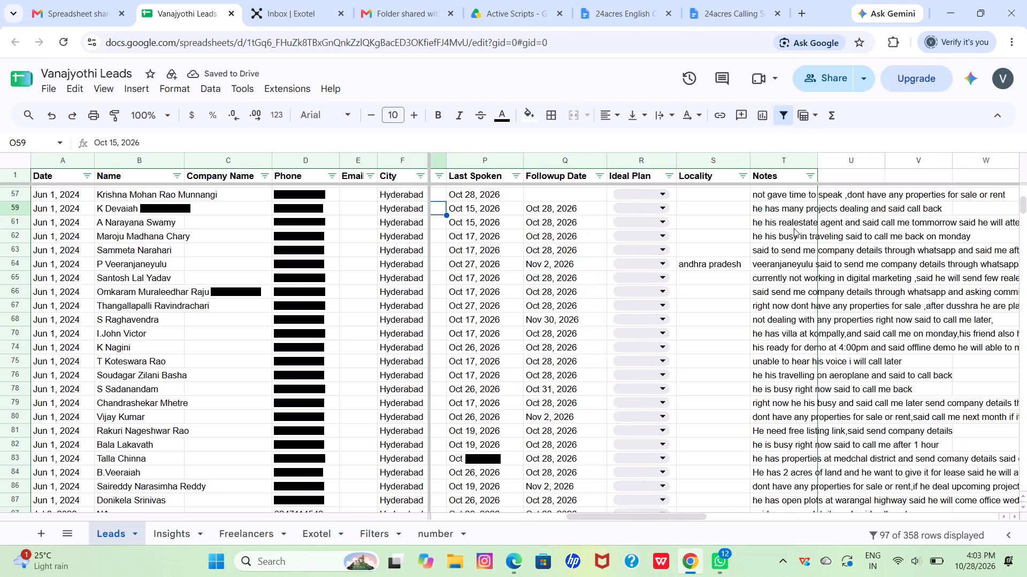
pyautogui.hscroll(-2, 794, 228)
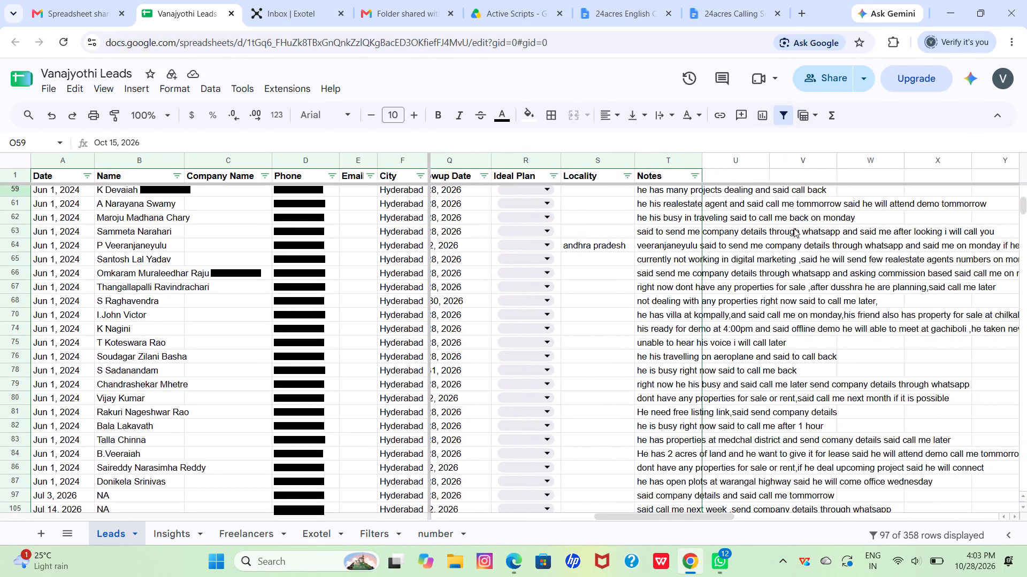
pyautogui.hscroll(5, 794, 228)
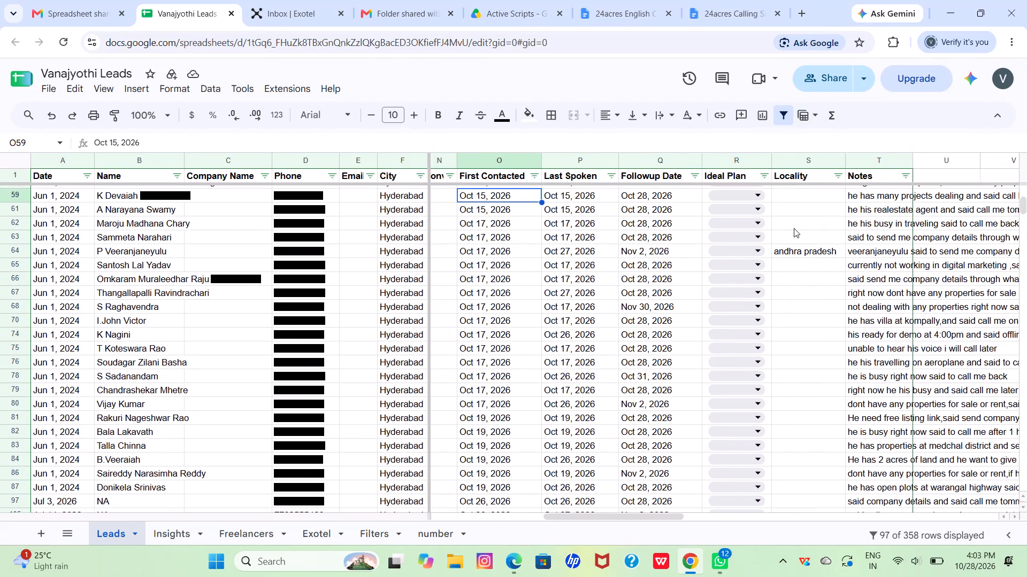
pyautogui.hscroll(4, 794, 228)
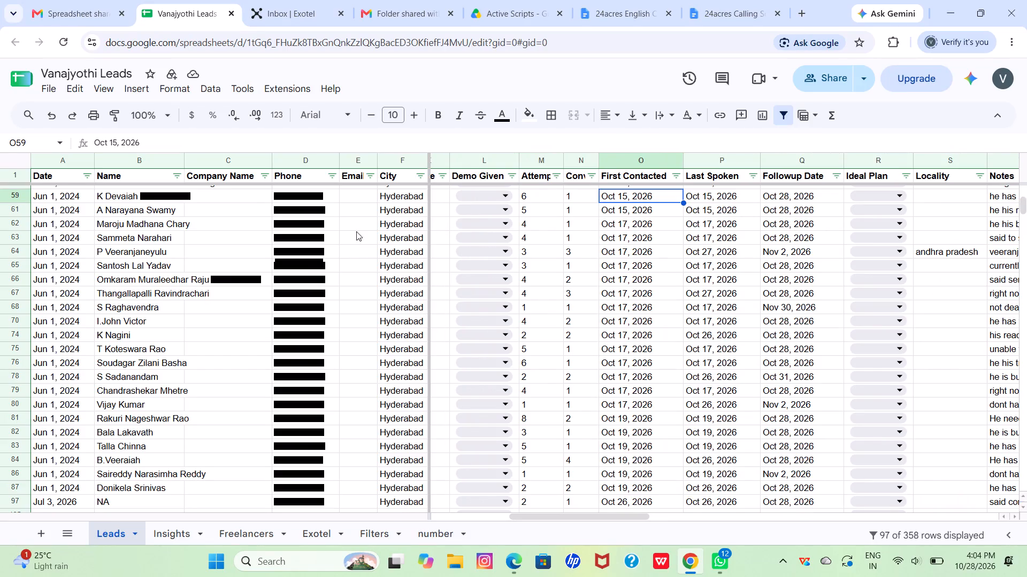
# Select the phone number of the lead in row 61 for the next call.
pyautogui.click(319, 220)
pyautogui.click(311, 207)
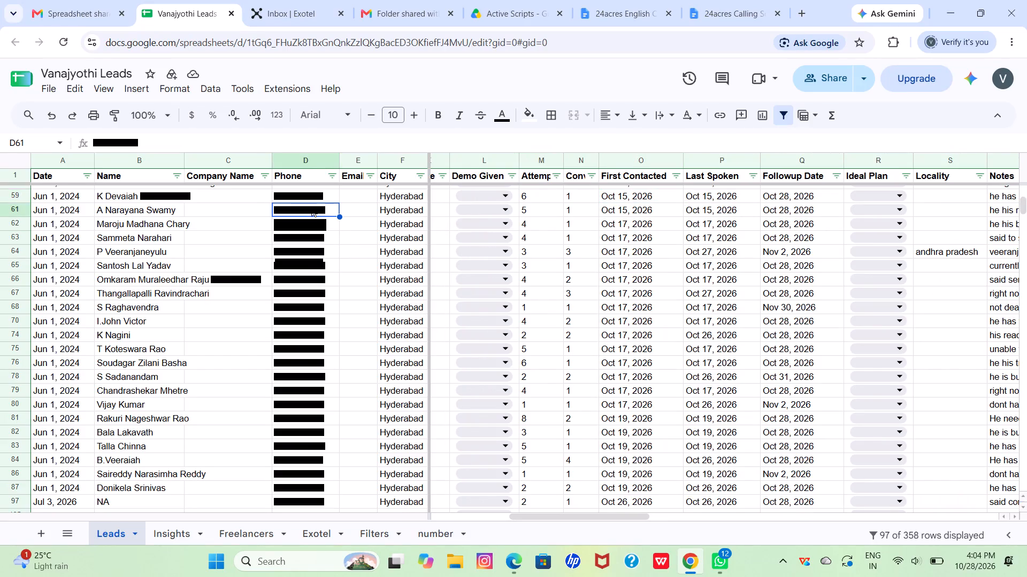
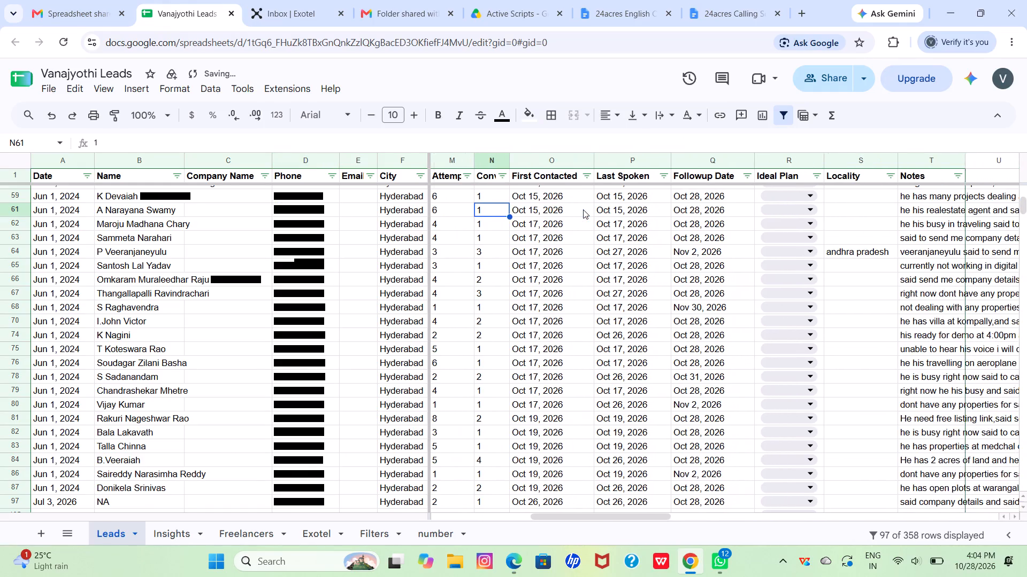
# Set the follow-up dates of the leads in rows 59 and 61 to Oct 29, 2026.
pyautogui.hscroll(-1, 583, 209)
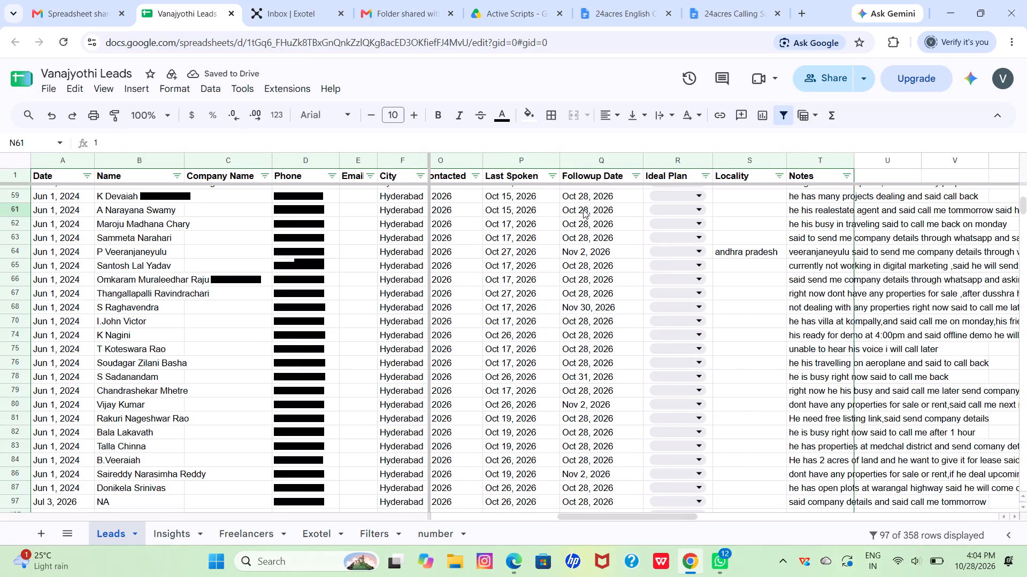
pyautogui.doubleClick(591, 194)
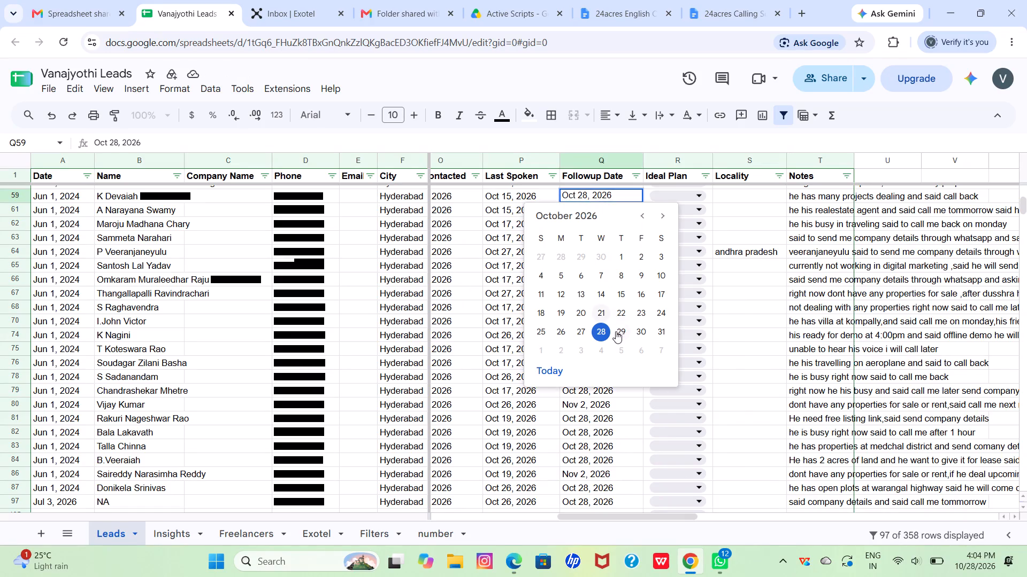
pyautogui.click(618, 335)
pyautogui.doubleClick(609, 214)
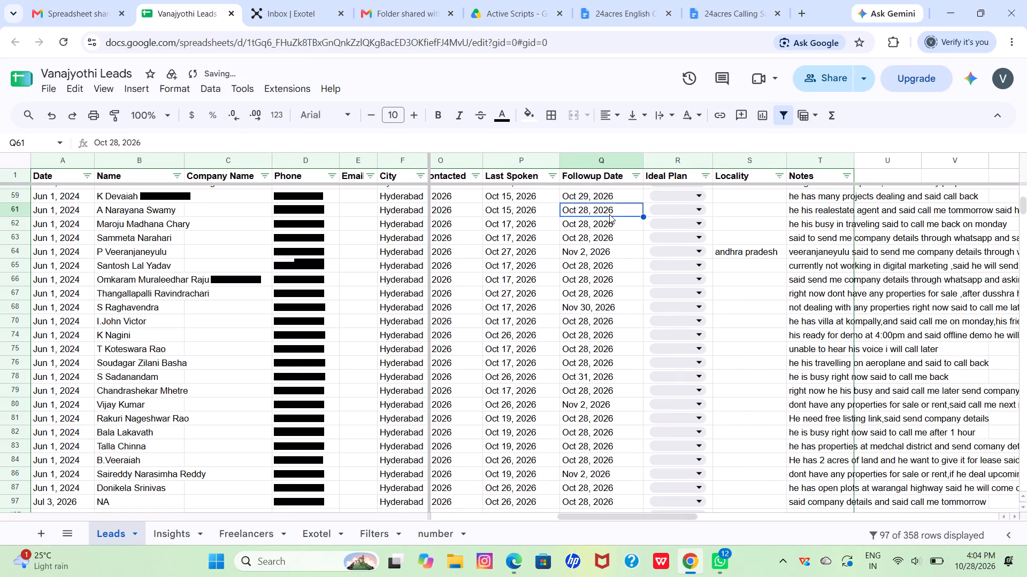
pyautogui.click(625, 344)
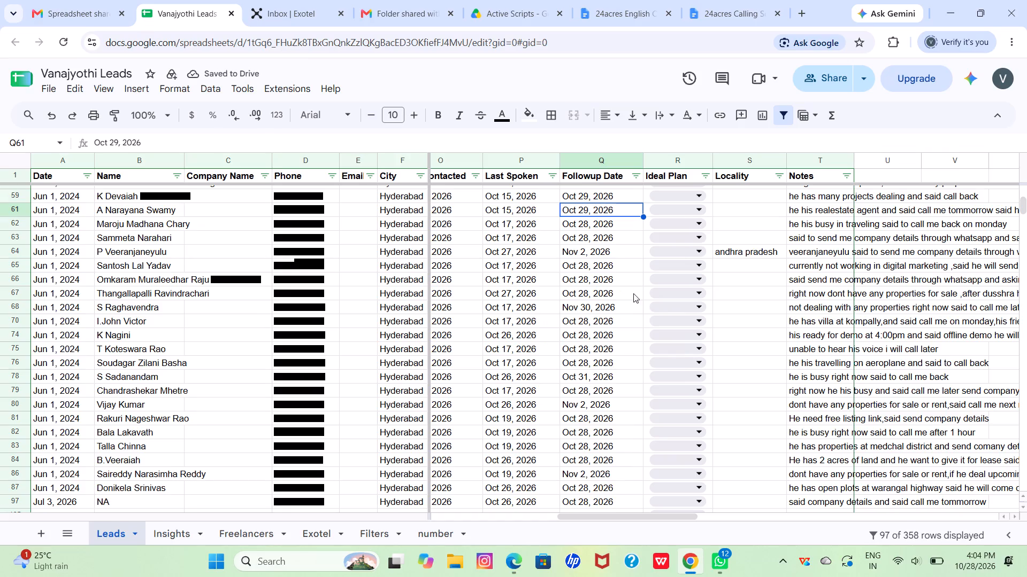
# Check the note of the lead in row 62 and set the attempt counts in rows 62 and 63 to 5.
pyautogui.click(788, 223)
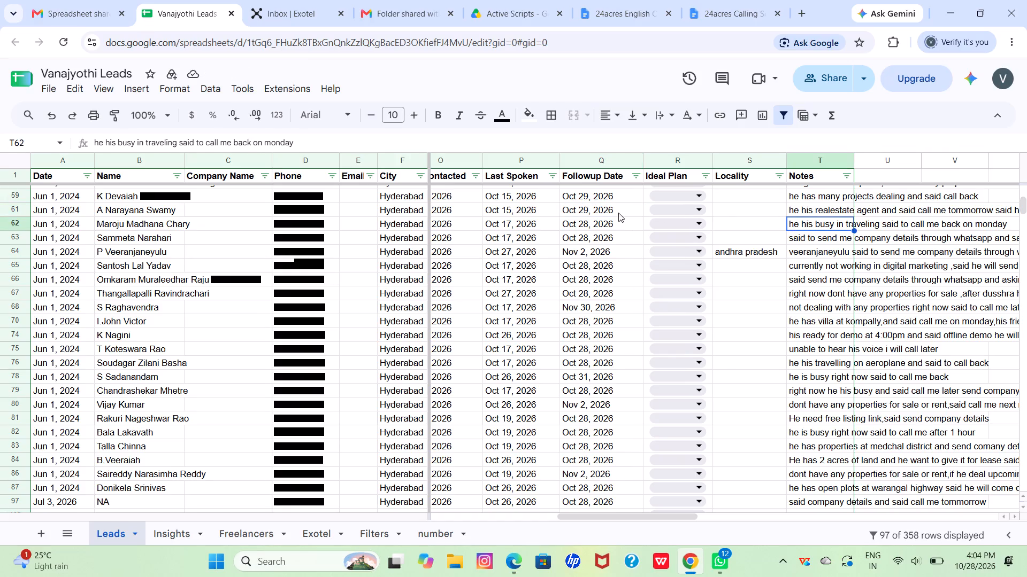
pyautogui.hscroll(5, 604, 216)
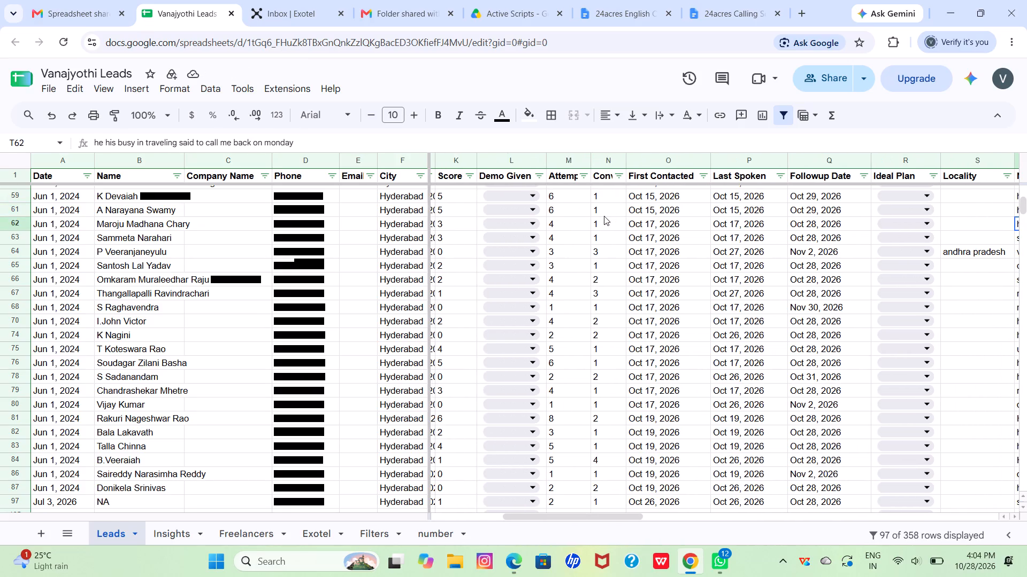
pyautogui.click(566, 222)
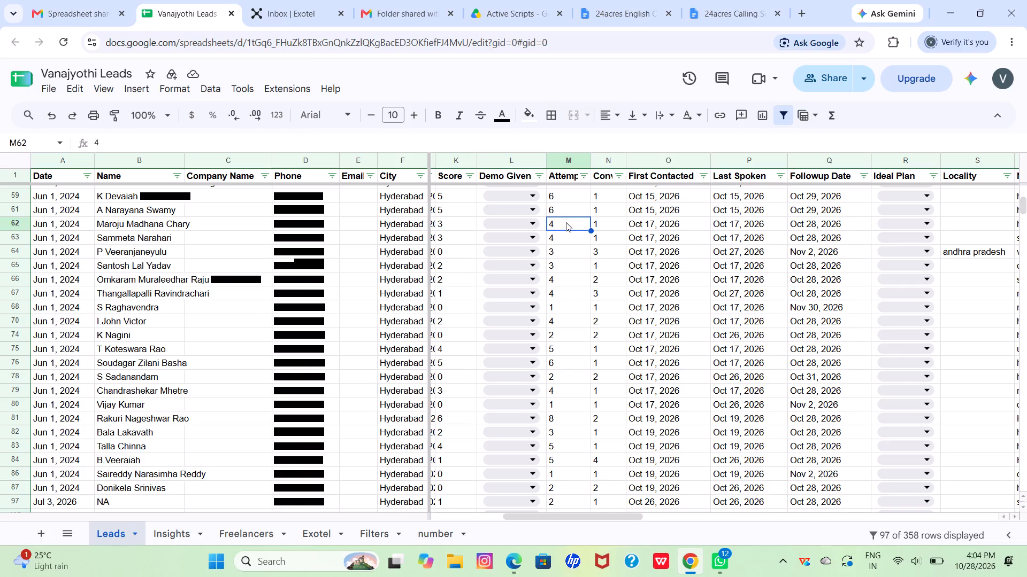
pyautogui.press('5')
pyautogui.click(564, 242)
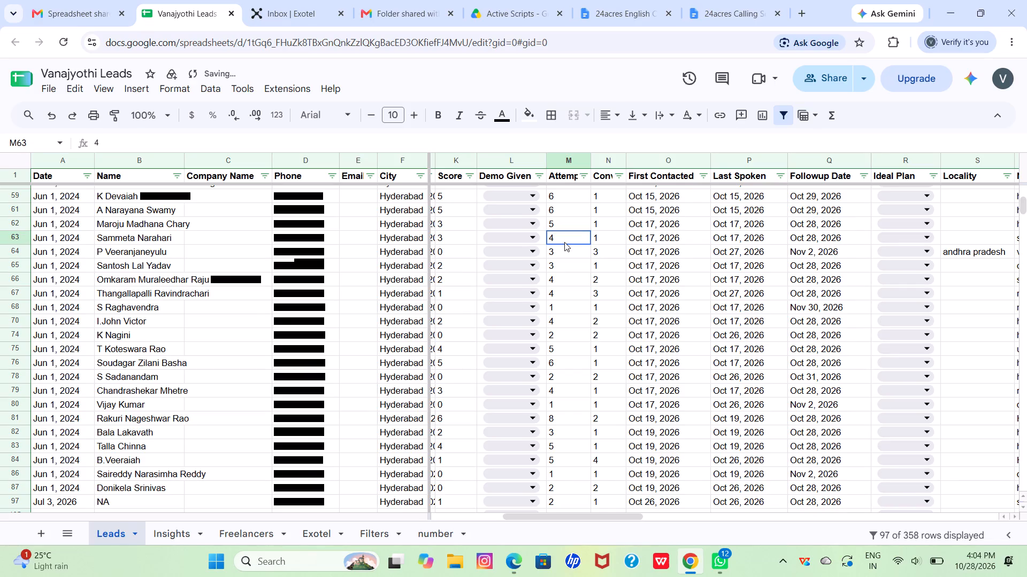
pyautogui.press('5')
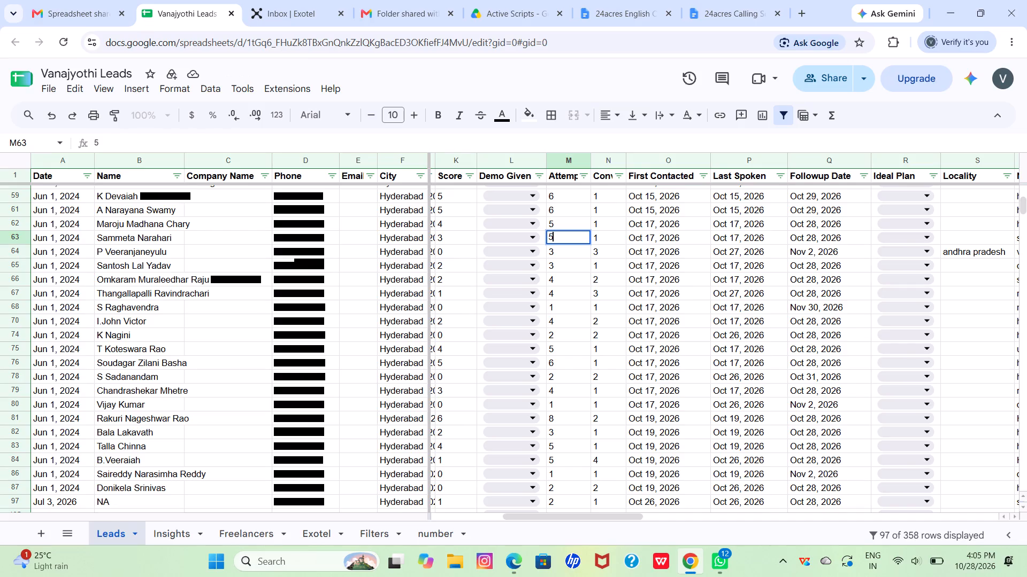
pyautogui.click(552, 218)
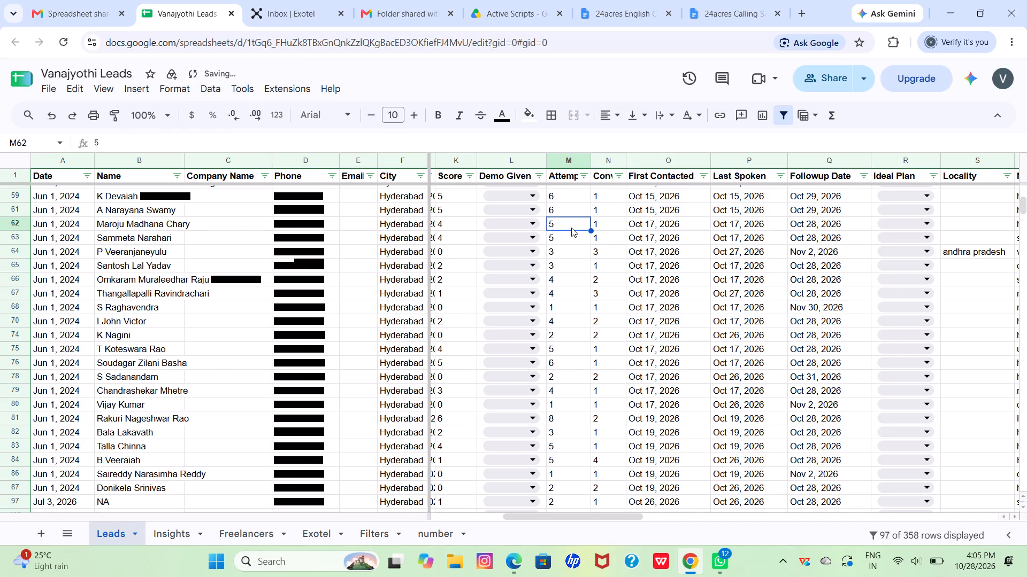
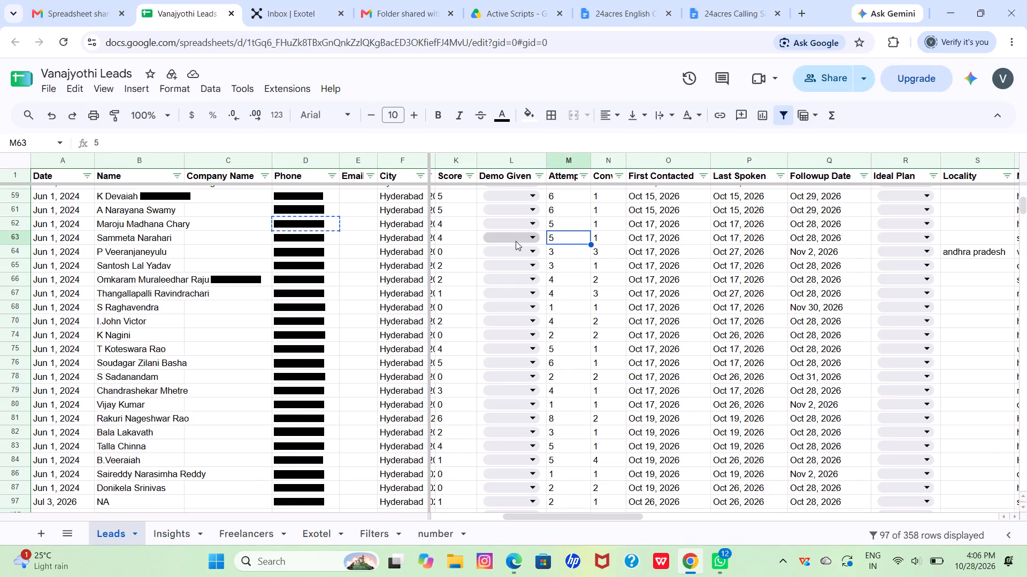
# Select the phone number of the lead in row 63.
pyautogui.click(325, 240)
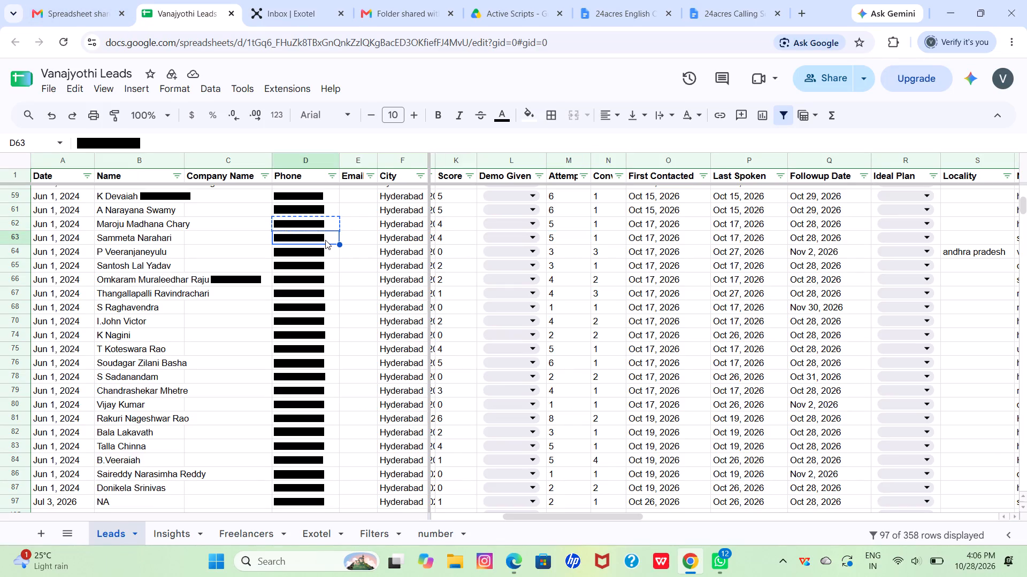
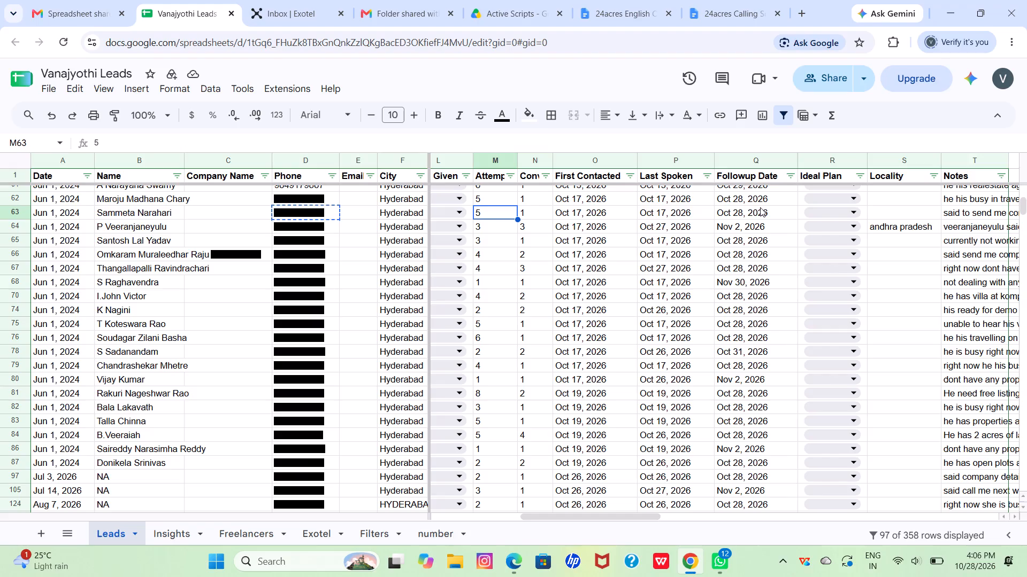
# Set the follow-up dates of the leads in rows 62 and 63 to Oct 29, 2026.
pyautogui.doubleClick(748, 196)
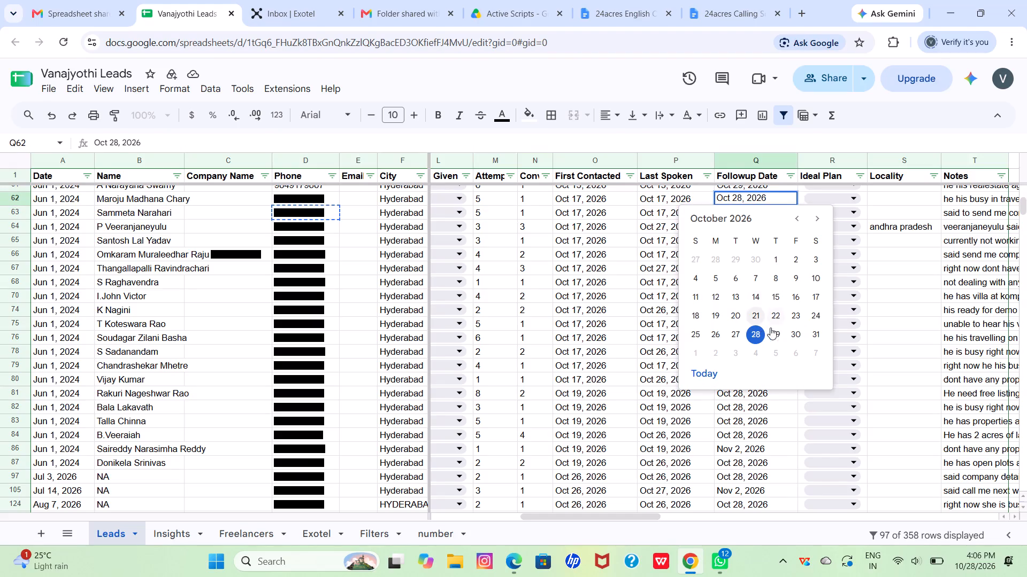
pyautogui.click(773, 329)
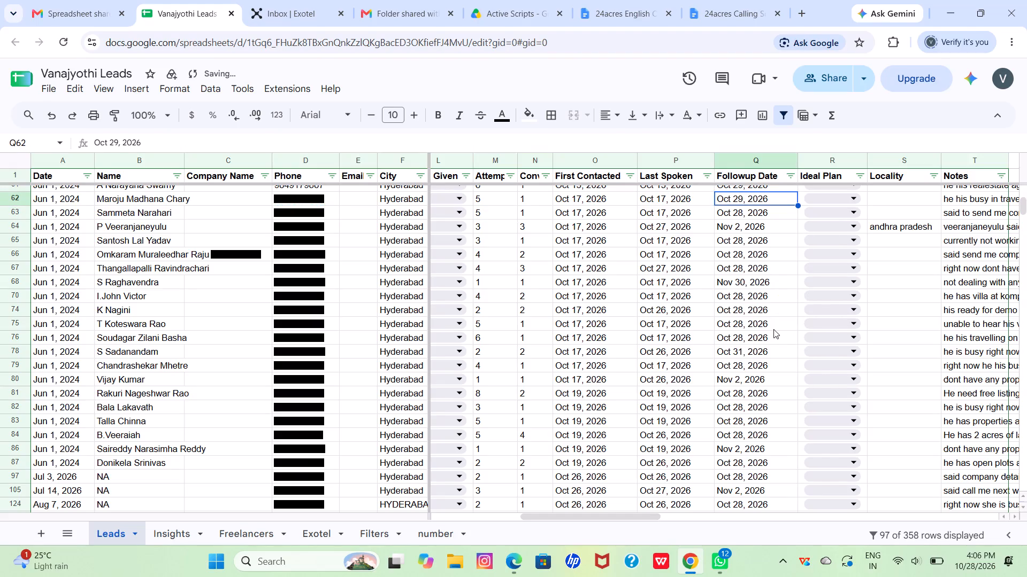
pyautogui.doubleClick(757, 209)
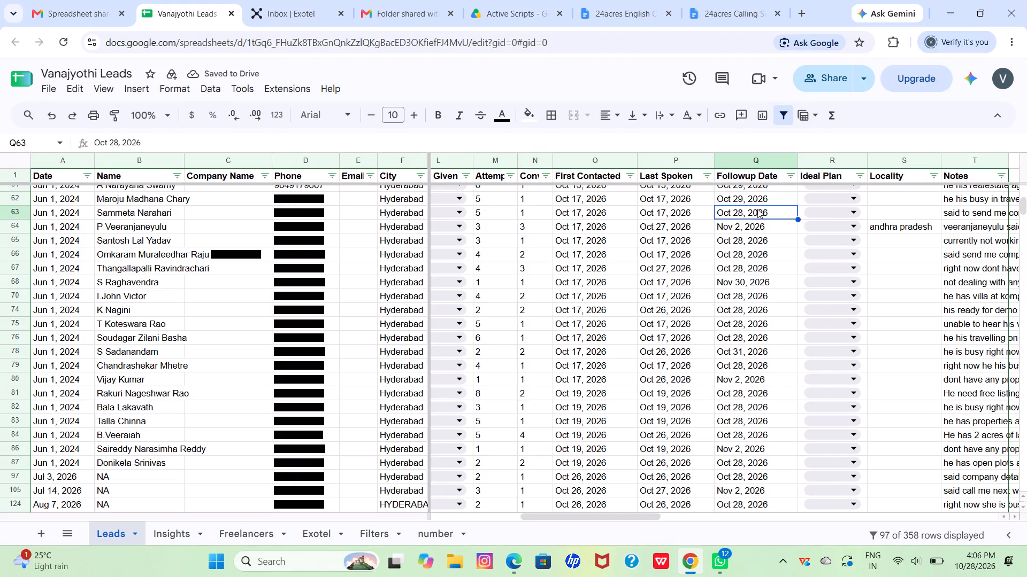
pyautogui.click(775, 346)
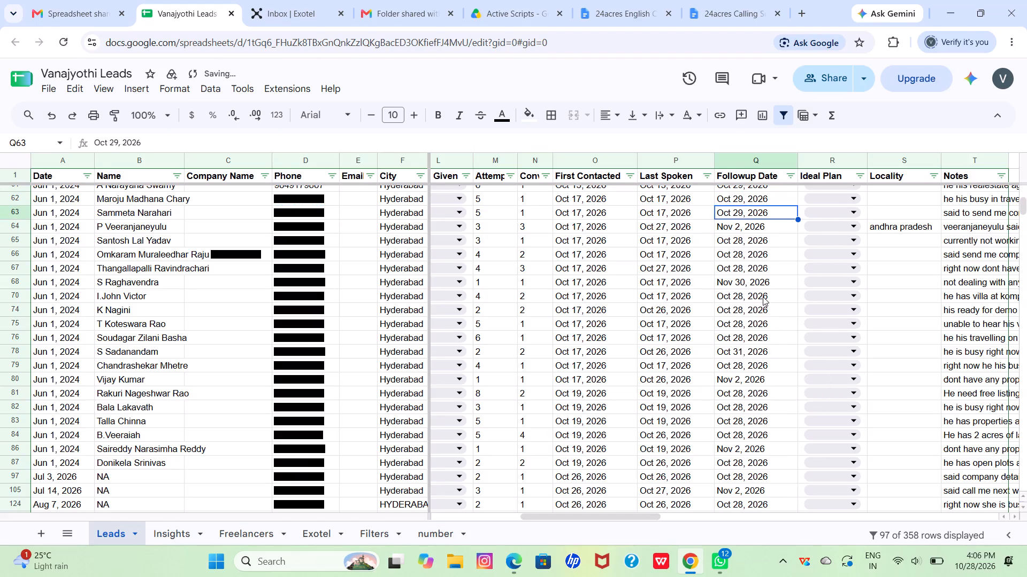
pyautogui.click(763, 295)
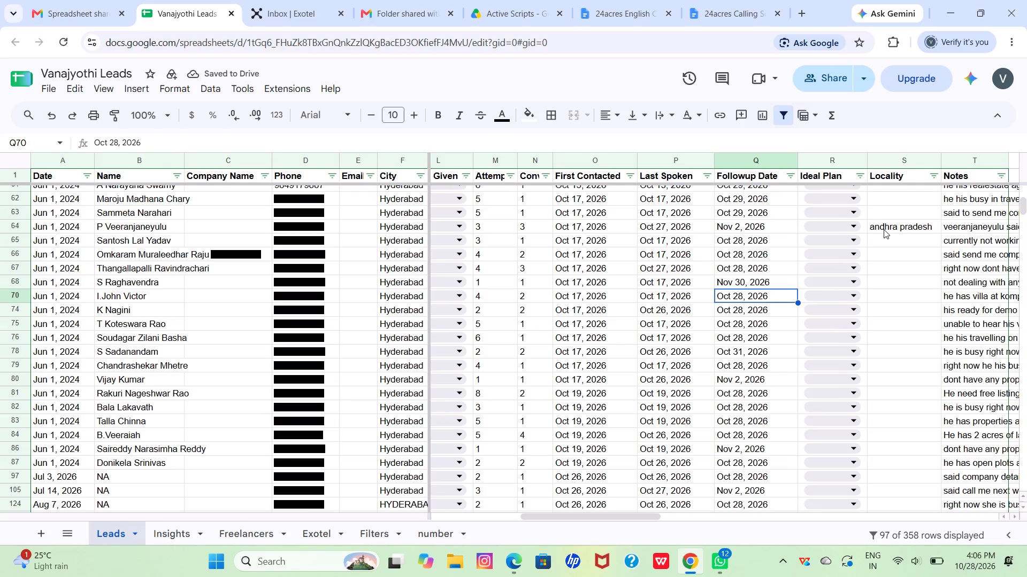
pyautogui.click(884, 229)
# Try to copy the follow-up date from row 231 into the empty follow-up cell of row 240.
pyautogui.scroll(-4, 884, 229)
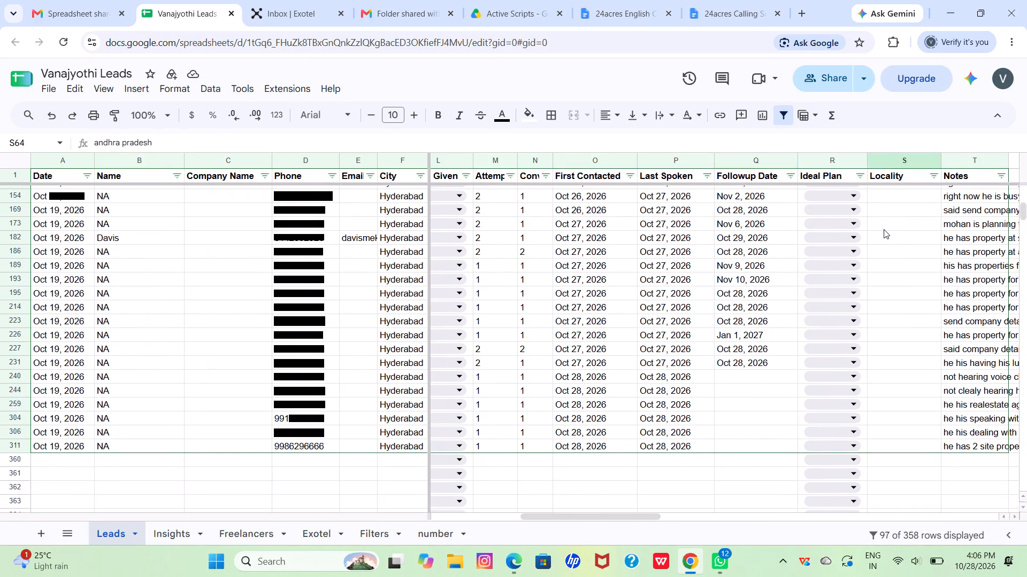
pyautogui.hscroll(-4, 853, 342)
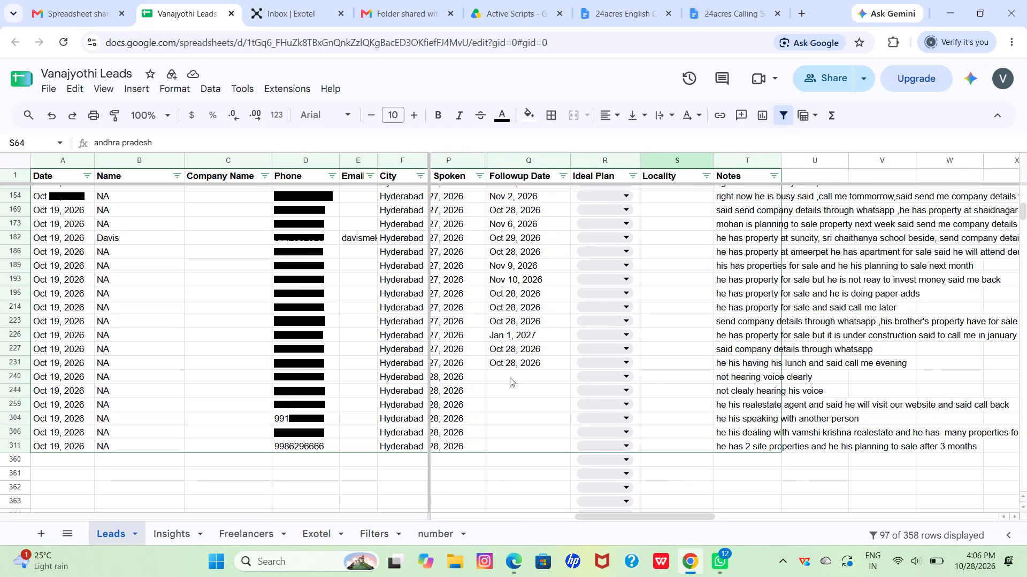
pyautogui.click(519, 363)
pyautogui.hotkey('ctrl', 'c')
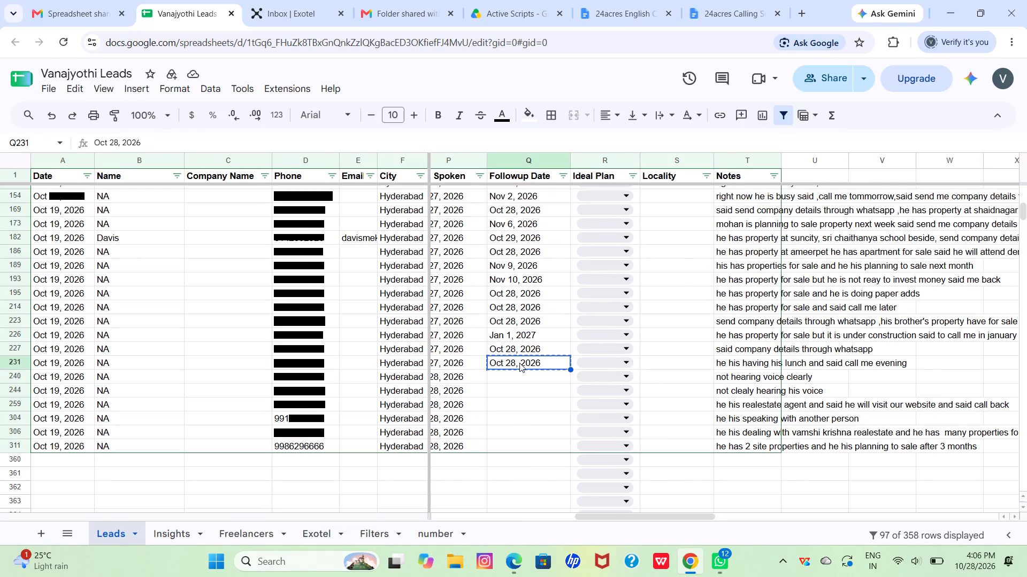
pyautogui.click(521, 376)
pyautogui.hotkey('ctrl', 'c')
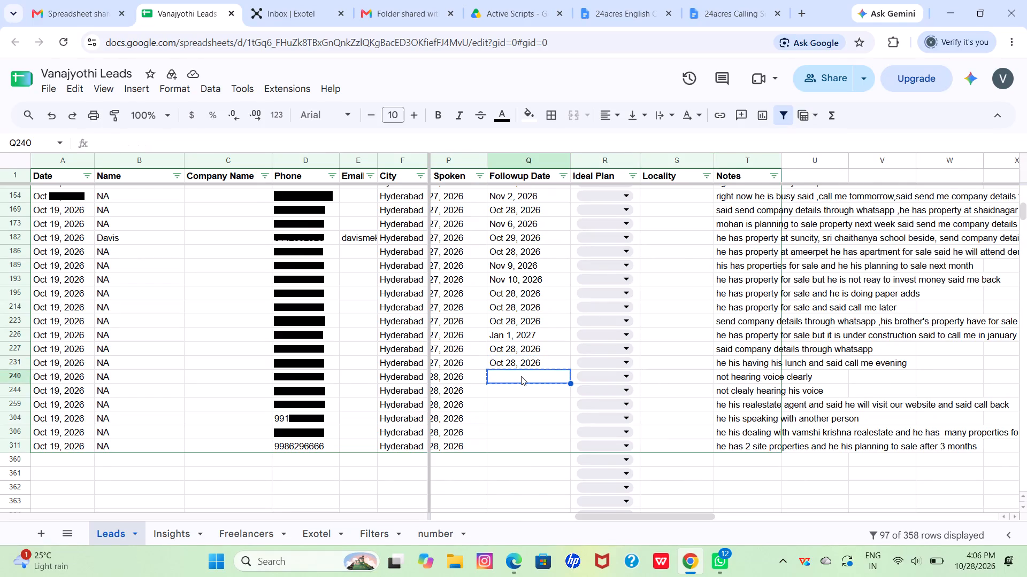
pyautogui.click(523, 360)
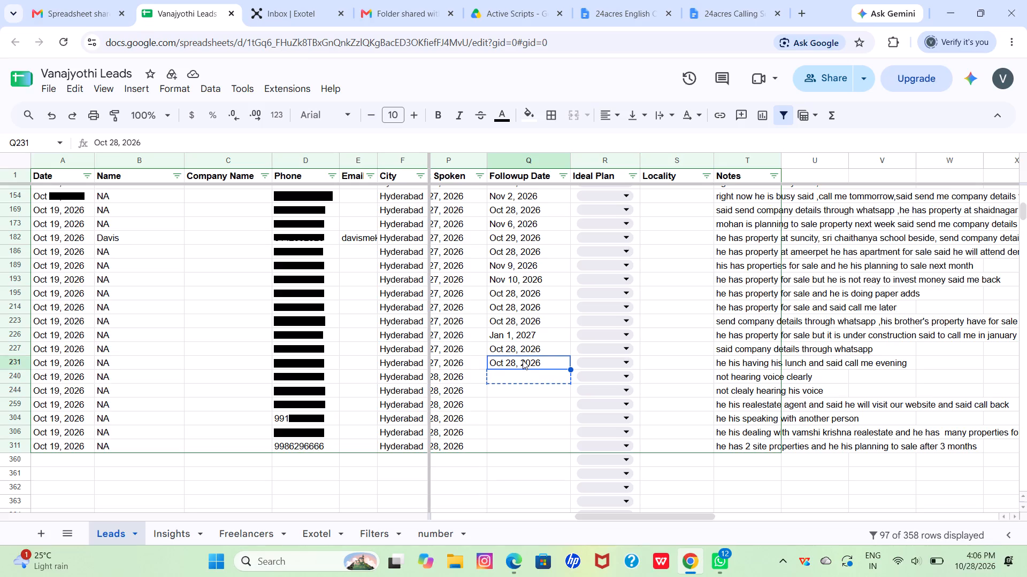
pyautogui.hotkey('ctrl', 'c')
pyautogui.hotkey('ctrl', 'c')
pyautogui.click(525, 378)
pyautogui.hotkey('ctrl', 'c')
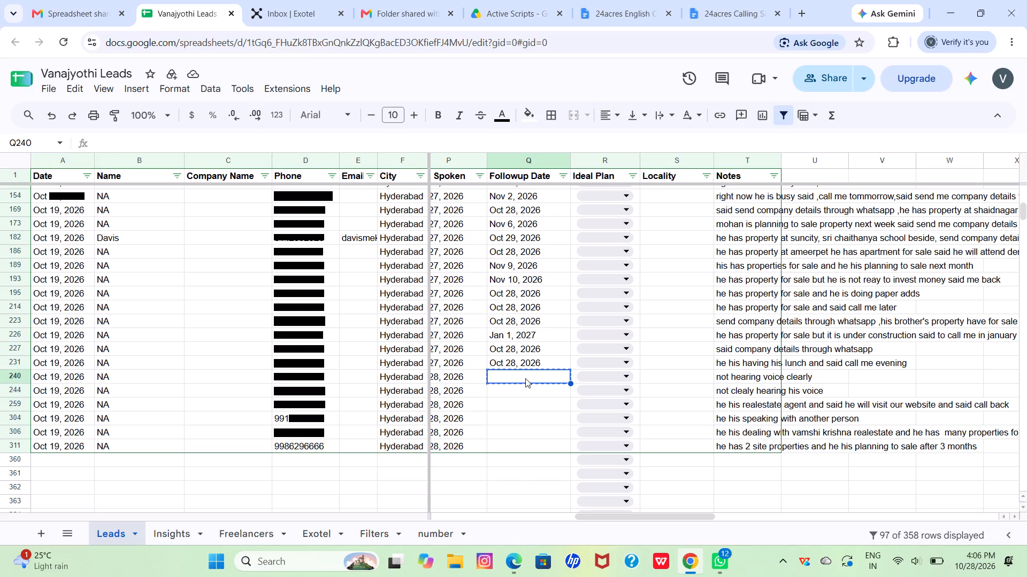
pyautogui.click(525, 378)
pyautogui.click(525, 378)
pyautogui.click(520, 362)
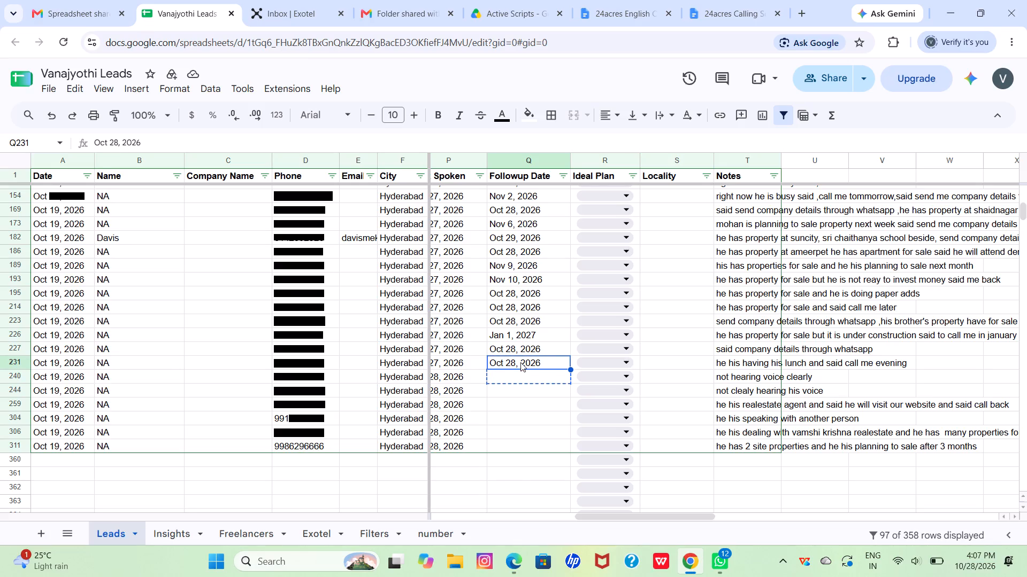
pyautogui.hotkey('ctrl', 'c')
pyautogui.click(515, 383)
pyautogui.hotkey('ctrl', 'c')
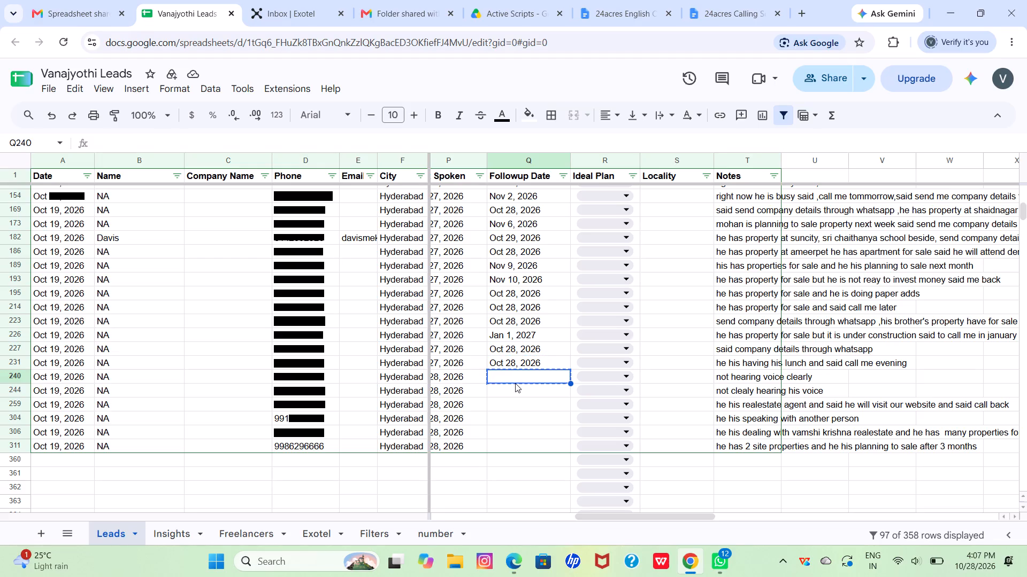
# Fill the follow-up dates of rows 240 and 244 with Oct 29, 2026, starting from a copy of row 227's date.
pyautogui.click(518, 354)
pyautogui.hotkey('ctrl', 'c')
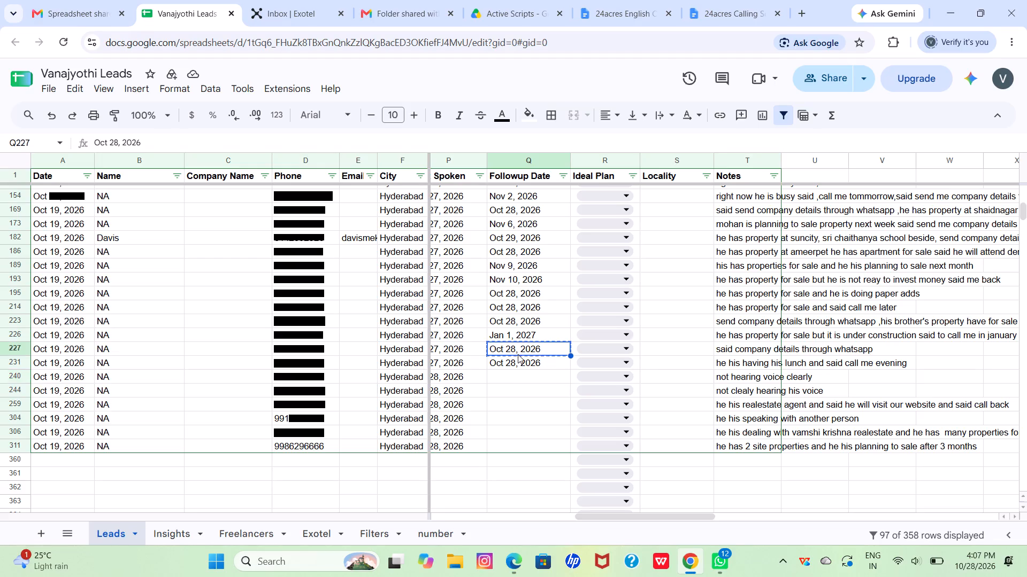
pyautogui.click(524, 376)
pyautogui.hotkey('ctrl', 'v')
pyautogui.doubleClick(524, 376)
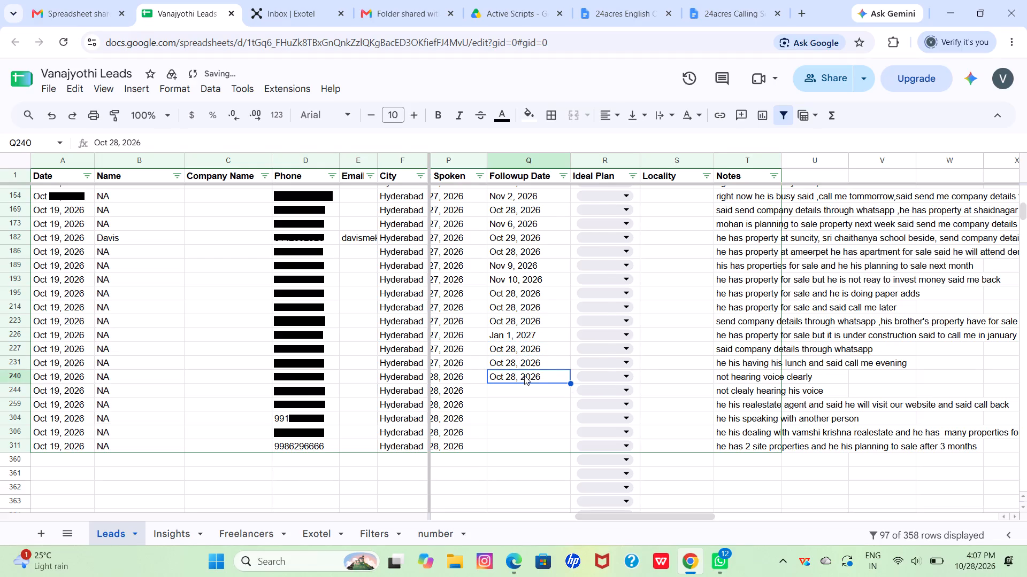
pyautogui.click(545, 313)
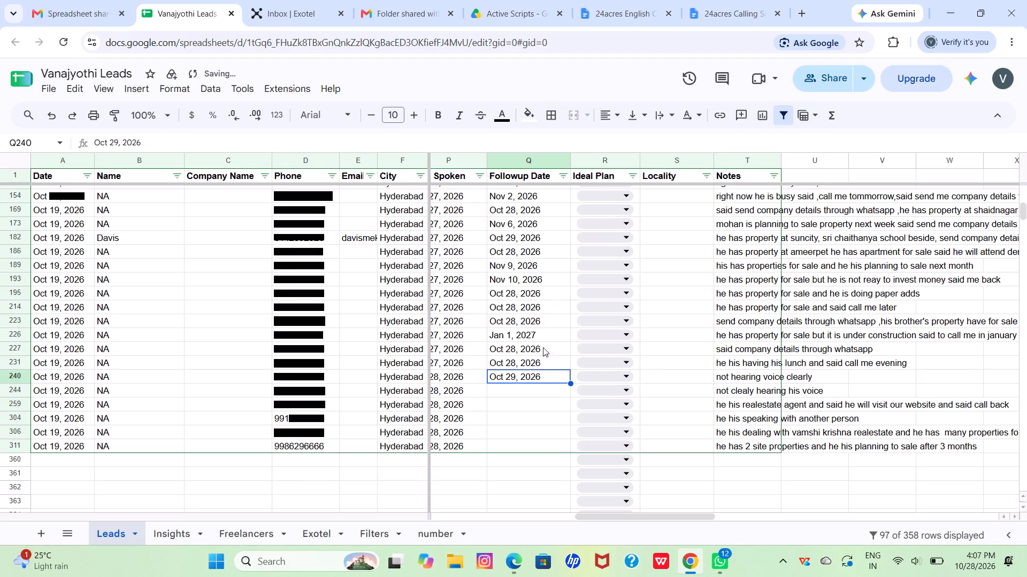
pyautogui.click(543, 391)
pyautogui.hotkey('ctrl', 'v')
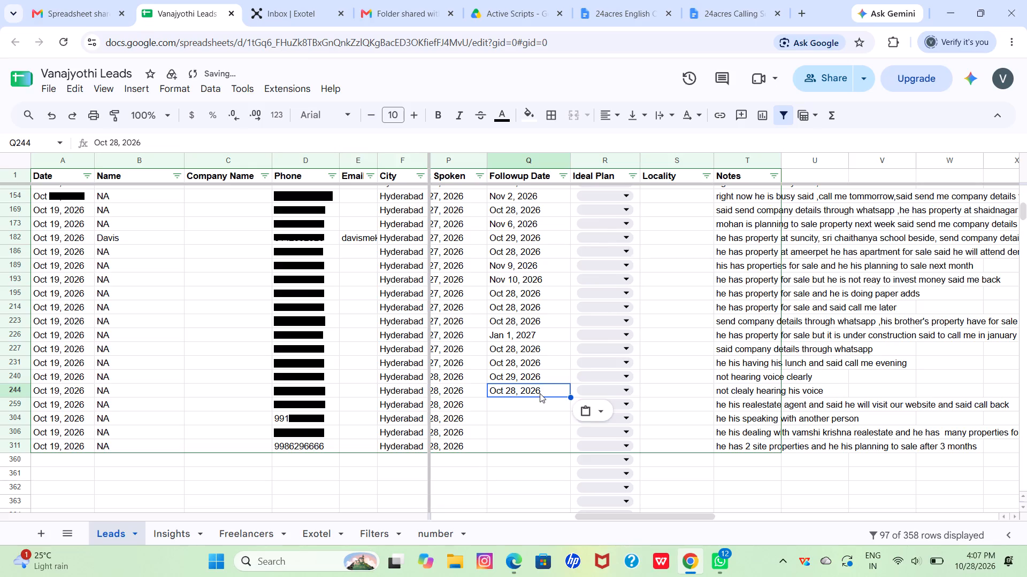
pyautogui.doubleClick(540, 393)
pyautogui.click(549, 323)
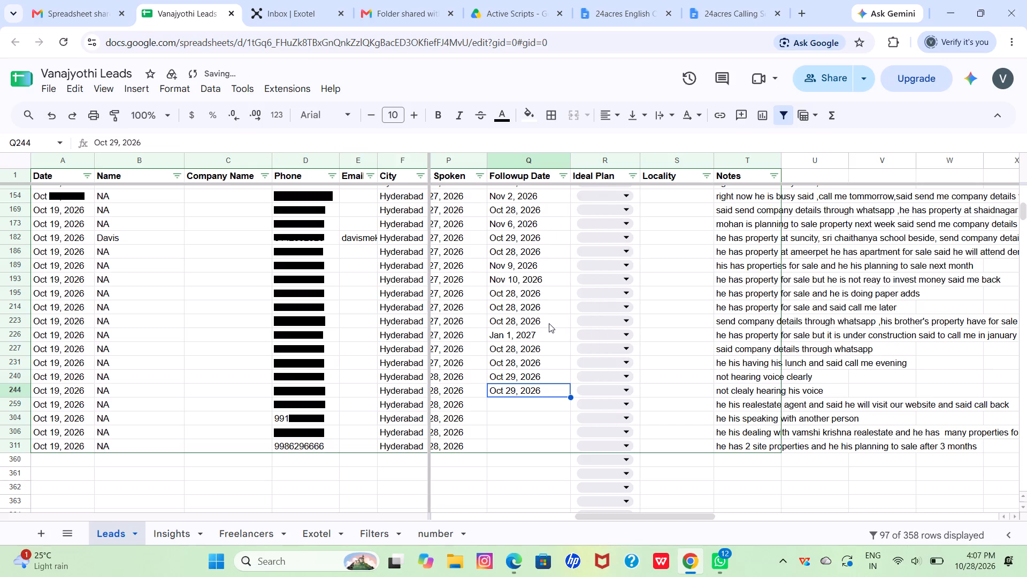
# Copy row 244's Oct 29, 2026 follow-up date into the empty follow-up cells of rows 259, 304, 306 and 311.
pyautogui.hotkey('ctrl', 'c')
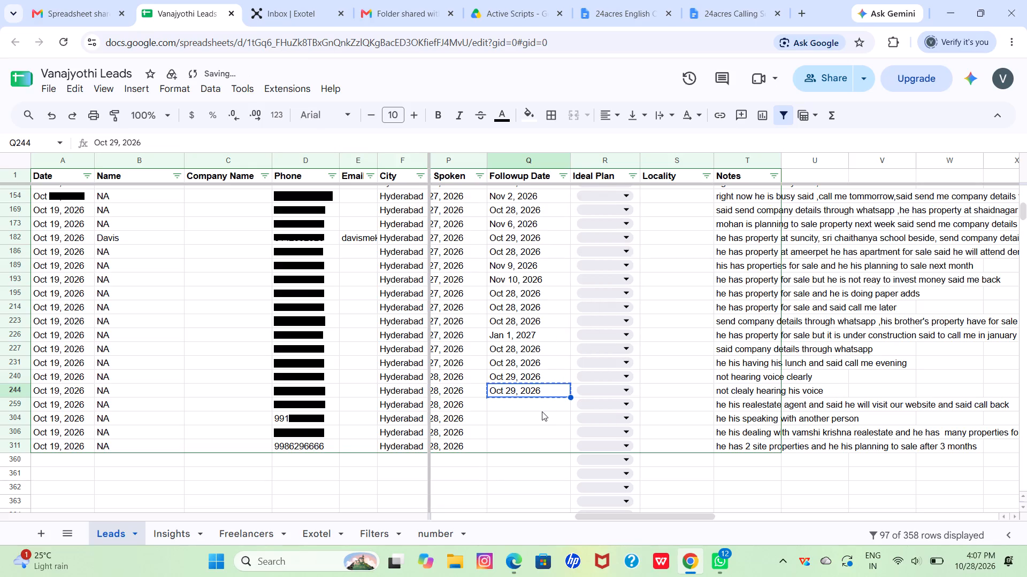
pyautogui.click(542, 411)
pyautogui.hotkey('ctrl', 'v')
pyautogui.click(523, 423)
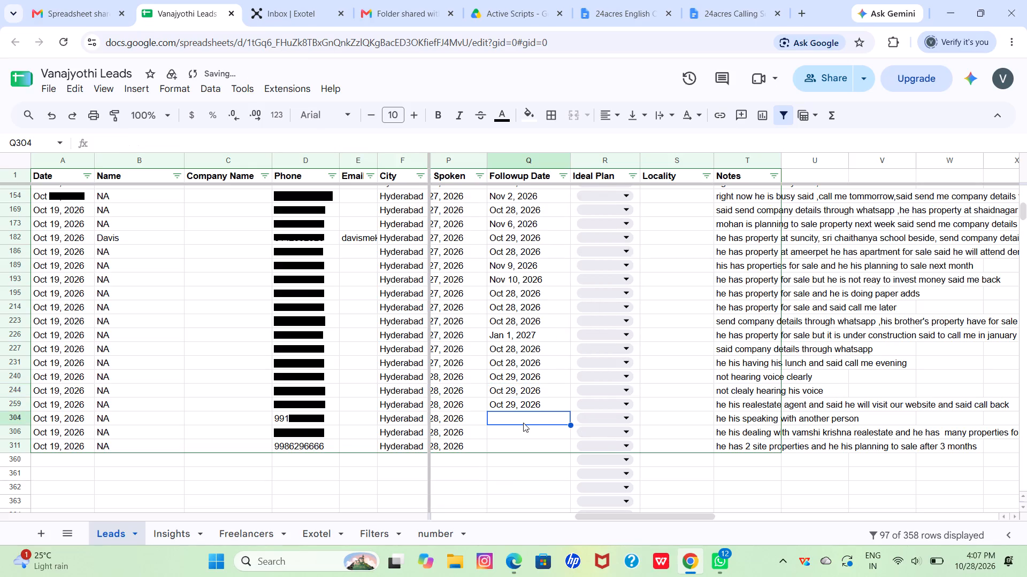
pyautogui.hotkey('ctrl', 'v')
pyautogui.click(522, 427)
pyautogui.hotkey('ctrl', 'v')
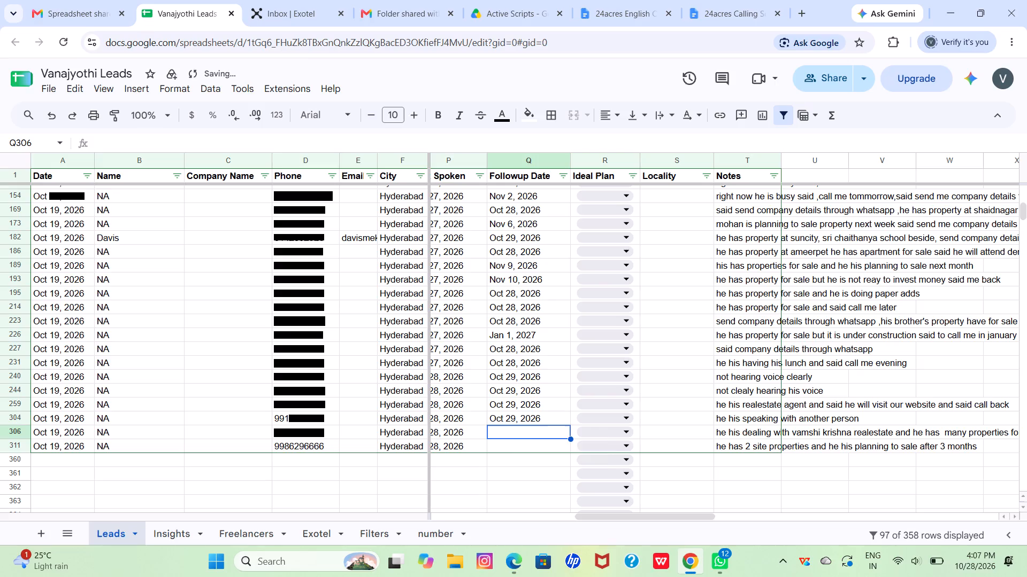
pyautogui.click(528, 444)
pyautogui.hotkey('ctrl', 'v')
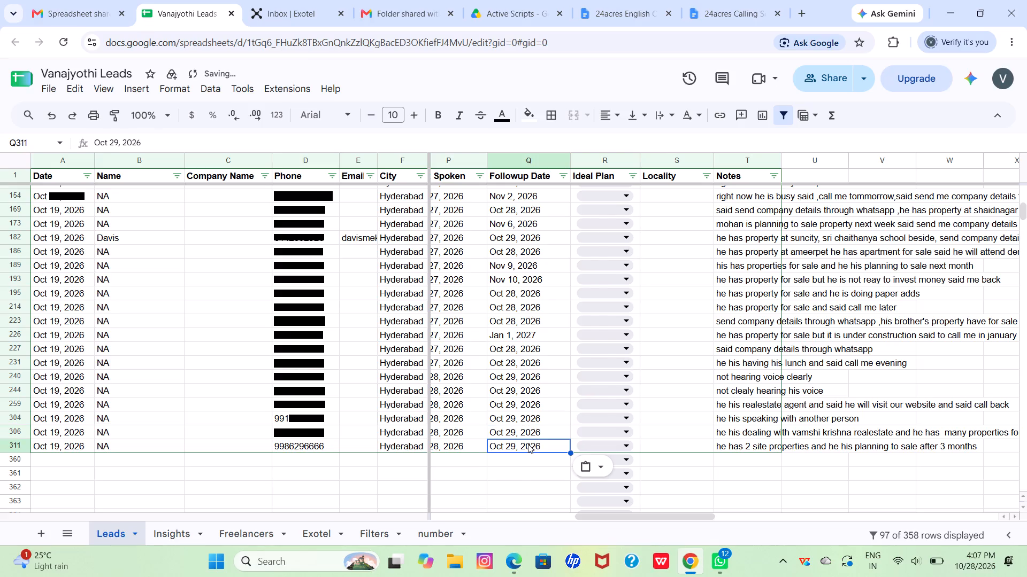
# Set the follow-up date of the lead in row 311 to Nov 30, 2026.
pyautogui.click(661, 452)
pyautogui.doubleClick(549, 448)
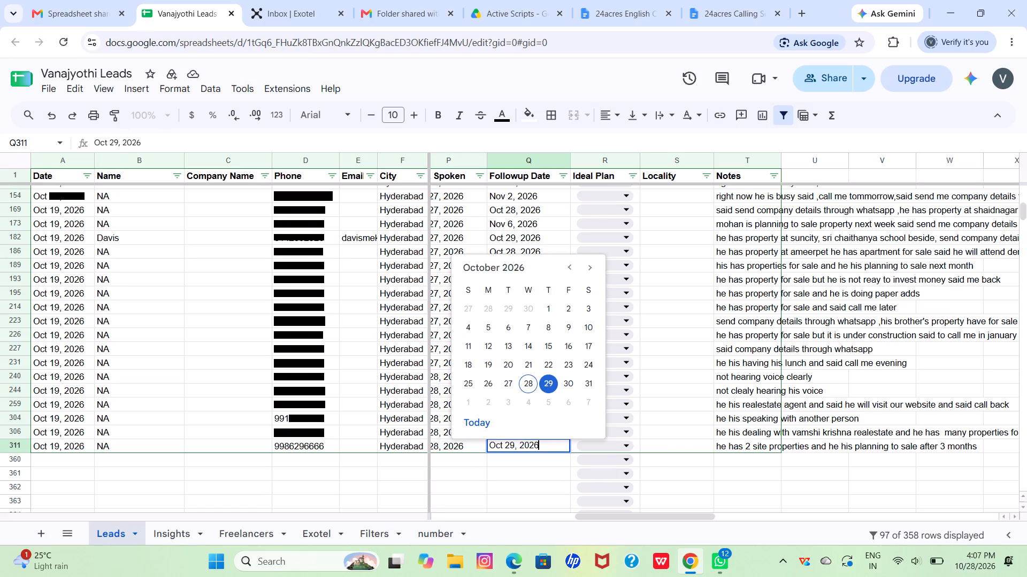
pyautogui.click(589, 266)
pyautogui.click(484, 382)
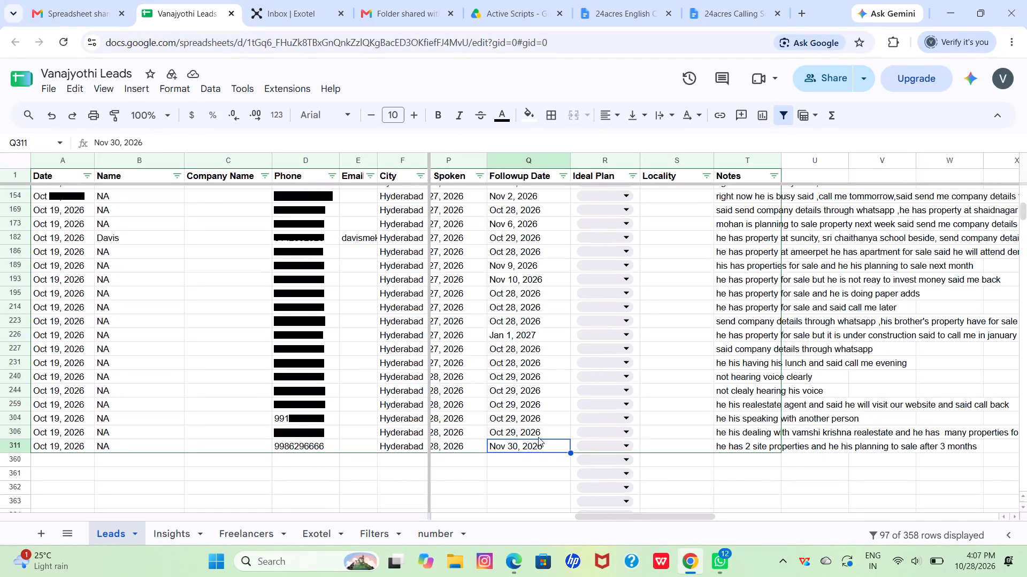
# Review the statuses, follow-up dates and notes of the Call Back leads at the end of the filtered list.
pyautogui.click(549, 396)
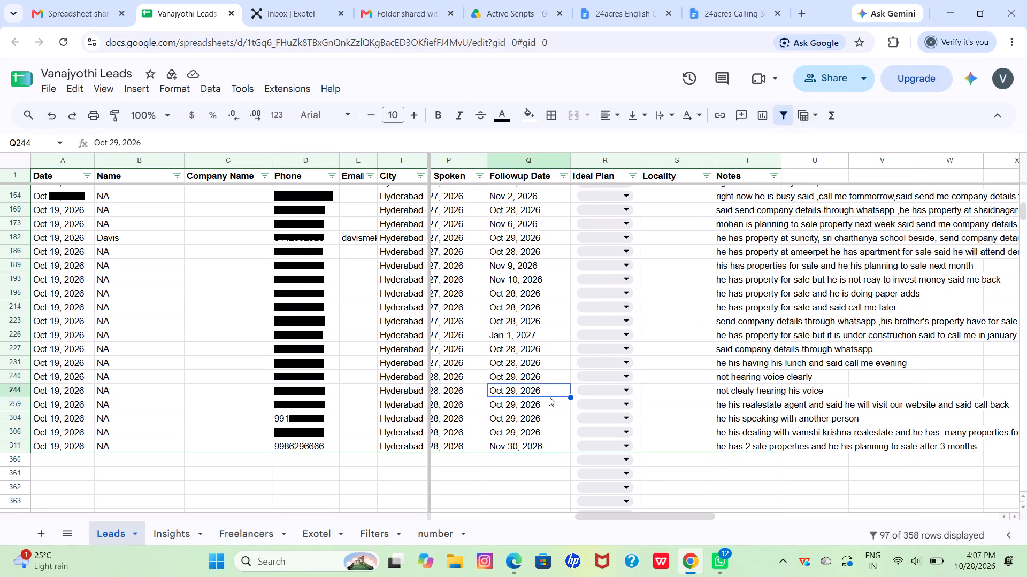
pyautogui.hscroll(7, 549, 396)
pyautogui.hscroll(-2, 549, 396)
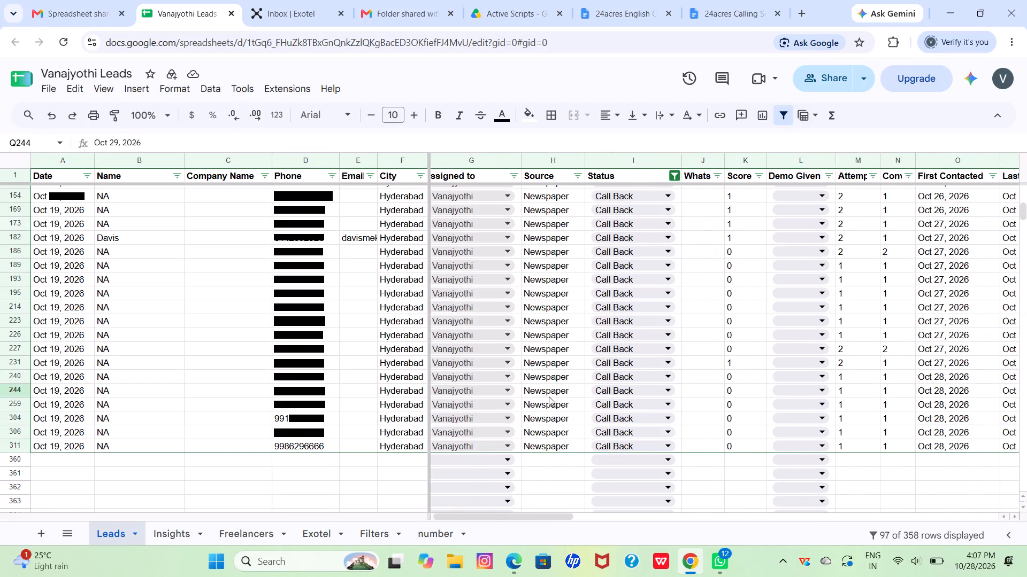
pyautogui.hscroll(-6, 549, 396)
pyautogui.hscroll(4, 549, 396)
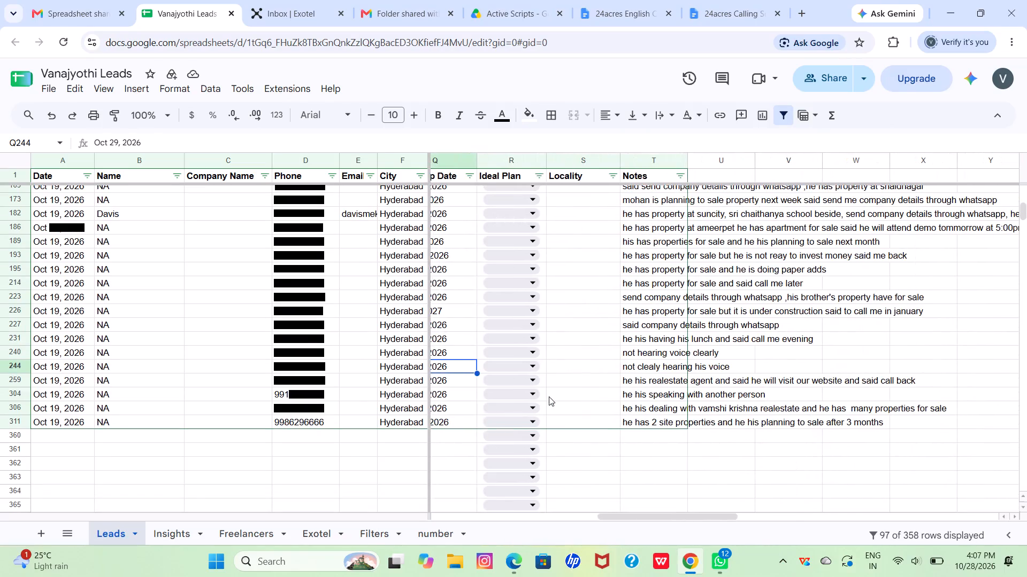
pyautogui.hscroll(1, 549, 396)
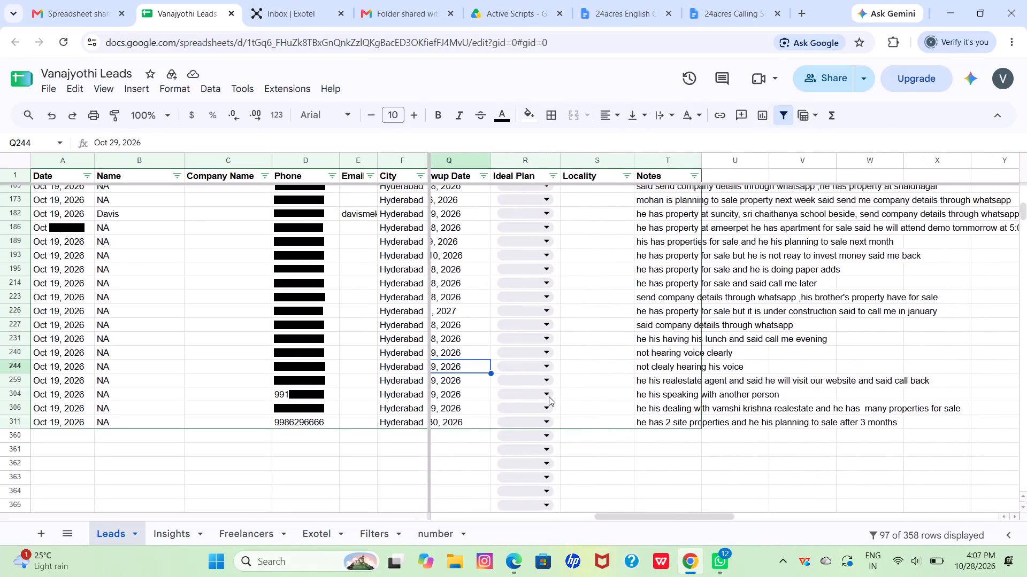
pyautogui.hscroll(2, 549, 396)
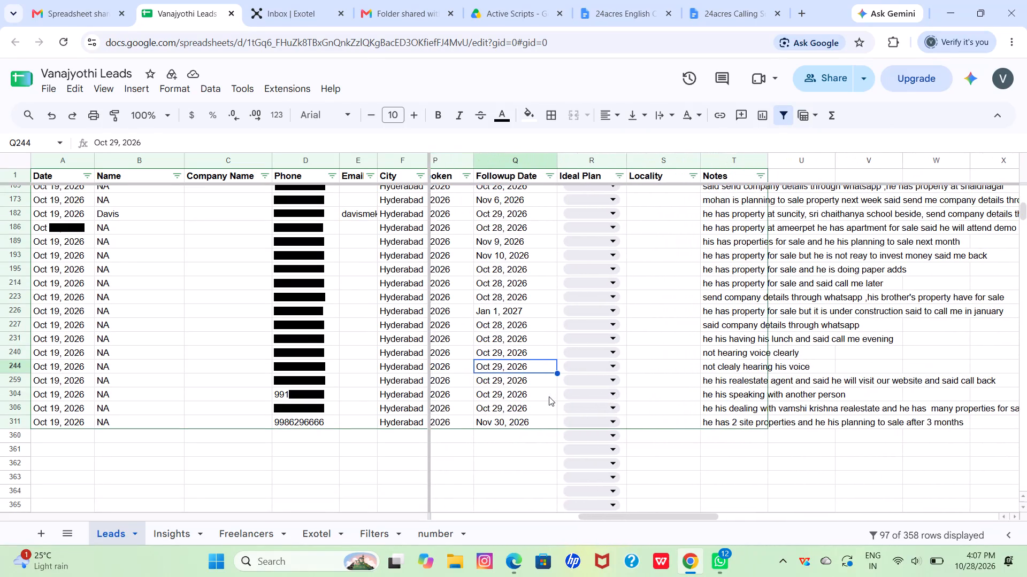
pyautogui.hscroll(1, 549, 396)
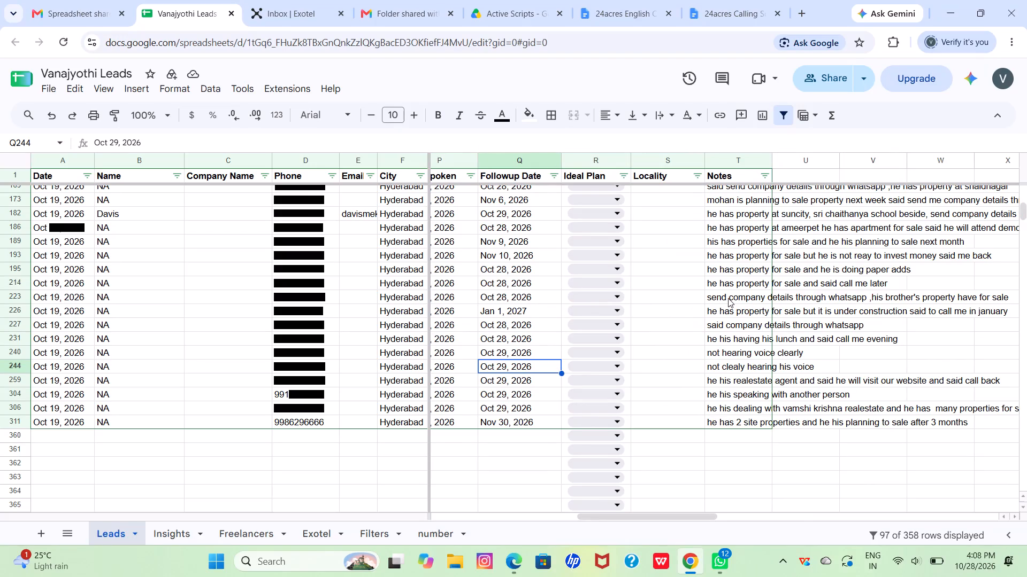
pyautogui.scroll(2, 728, 298)
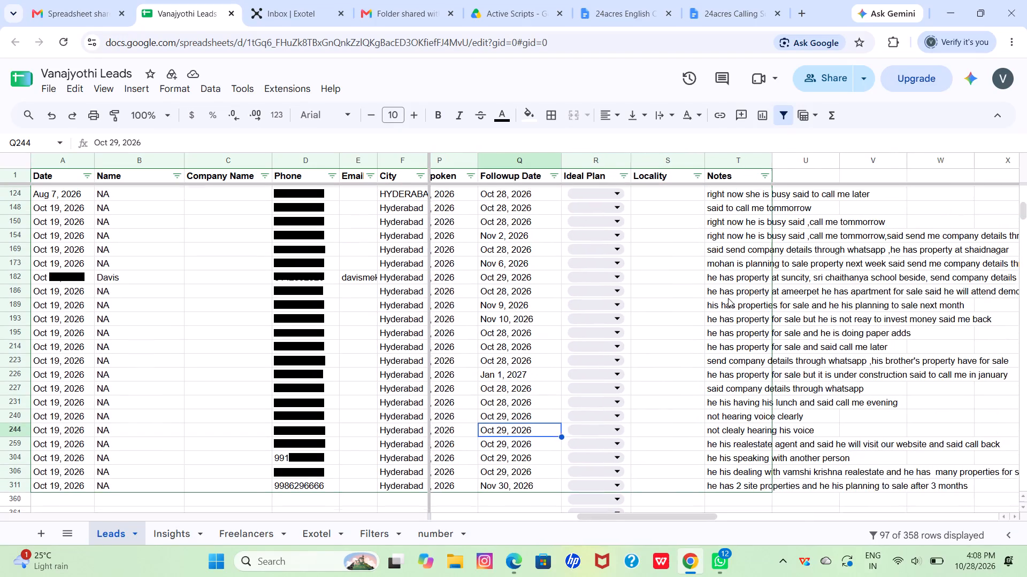
pyautogui.scroll(1, 728, 298)
pyautogui.hscroll(-2, 728, 298)
pyautogui.hscroll(1, 728, 298)
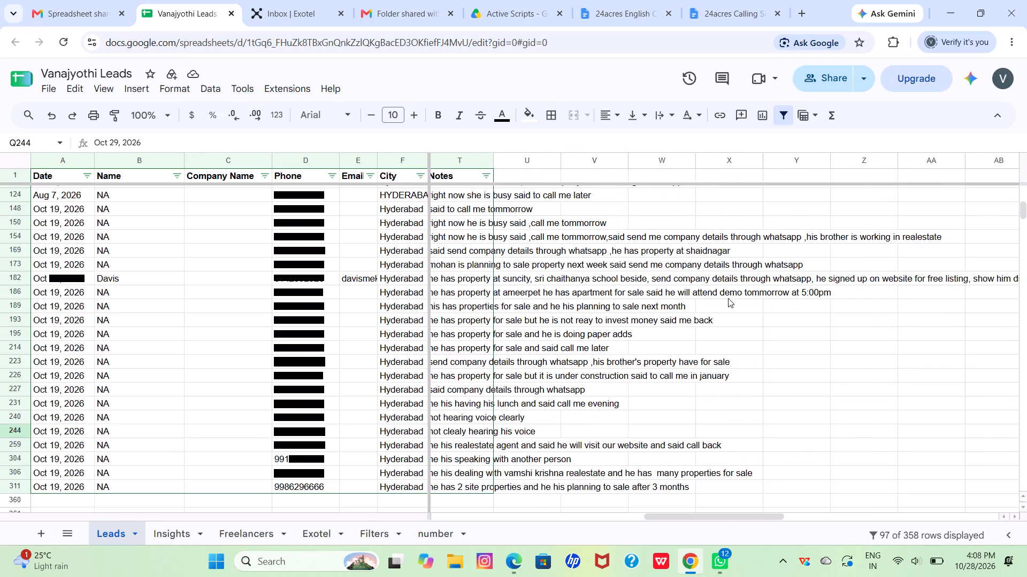
pyautogui.hscroll(5, 728, 298)
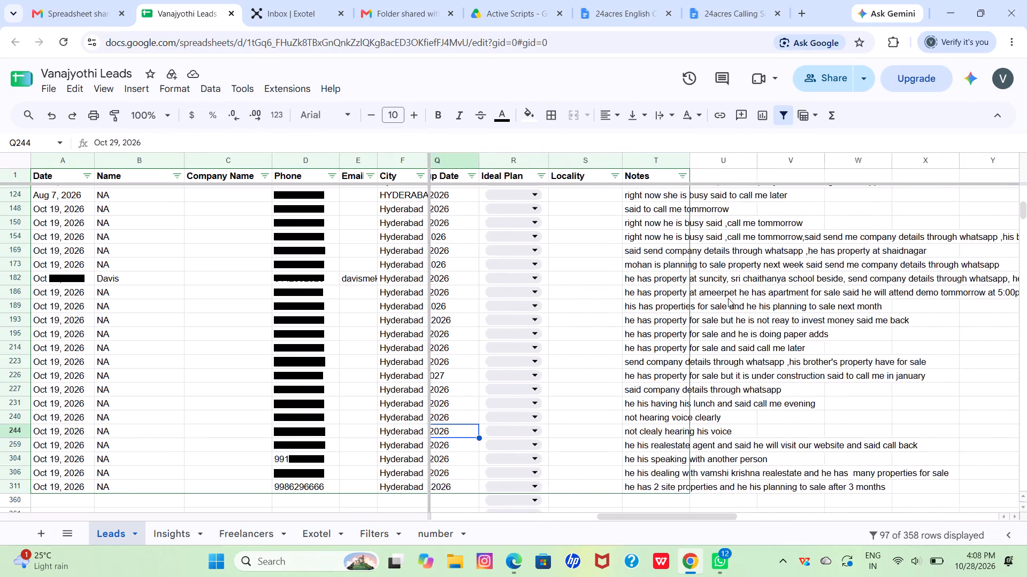
# Review the follow-up dates, last spoken dates and notes of the filtered Call Back leads, from around row 40 down to row 311.
pyautogui.hscroll(8, 728, 298)
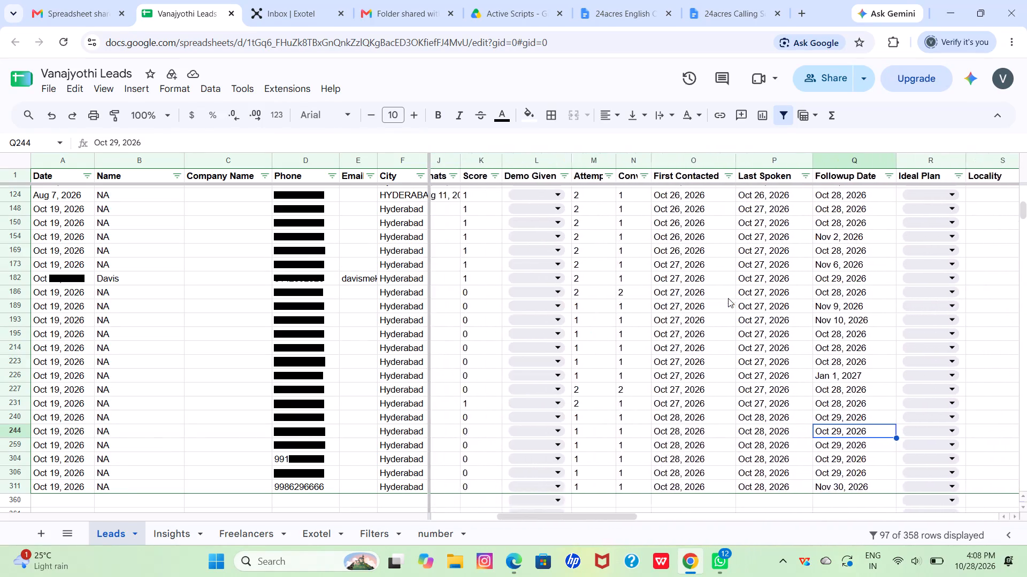
pyautogui.hscroll(5, 728, 298)
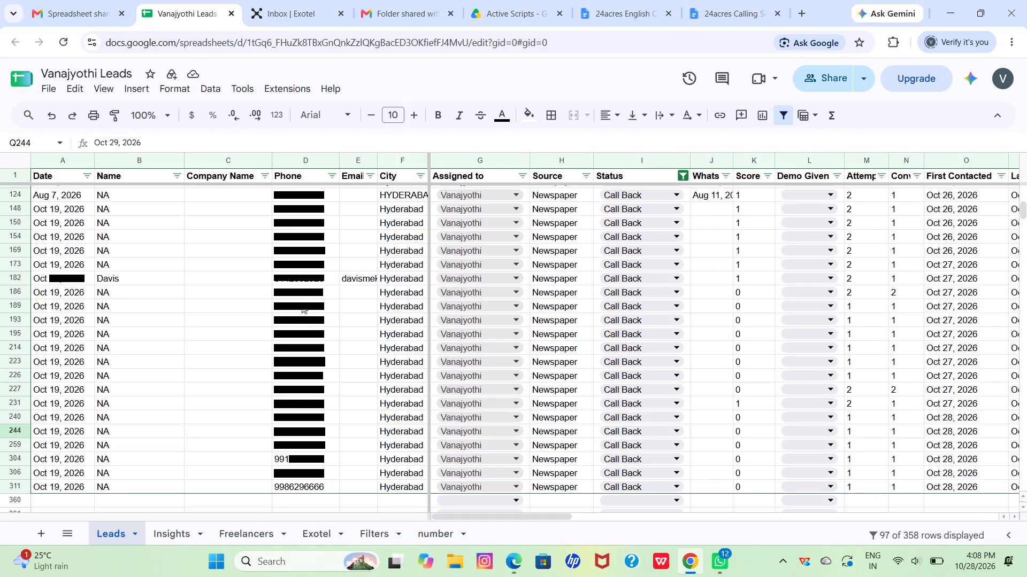
pyautogui.click(311, 294)
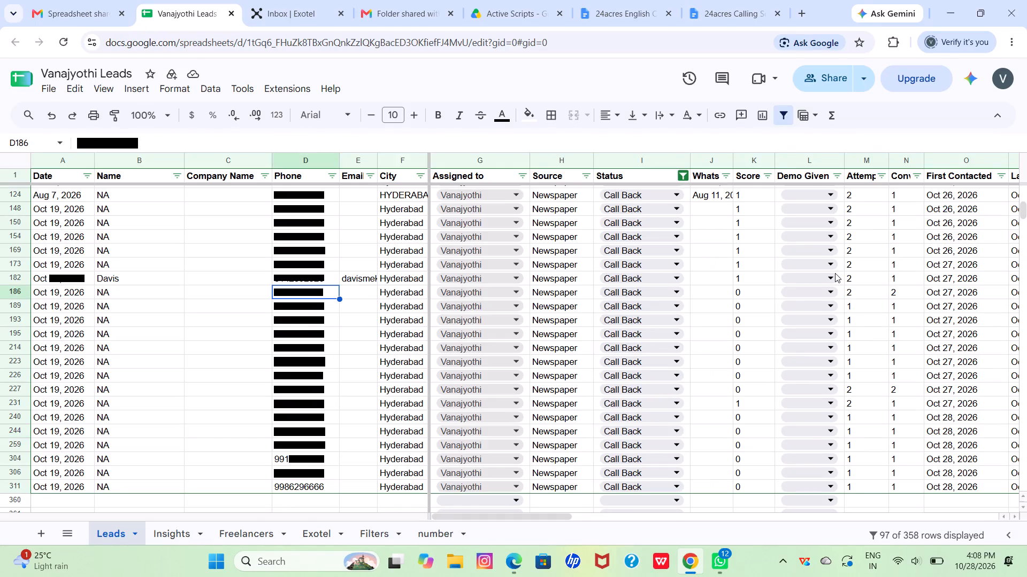
pyautogui.click(906, 276)
pyautogui.hscroll(-3, 906, 276)
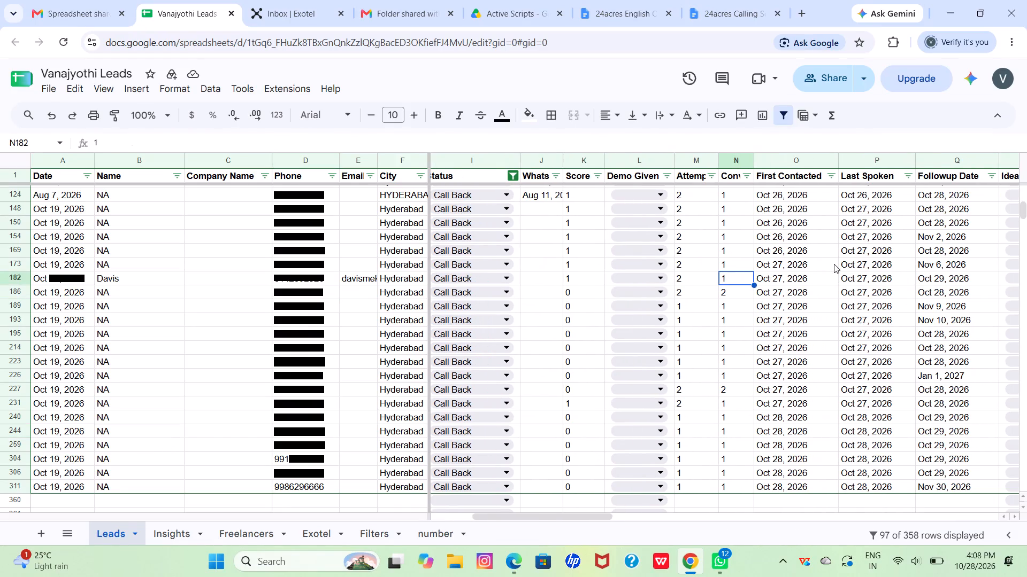
pyautogui.scroll(4, 834, 264)
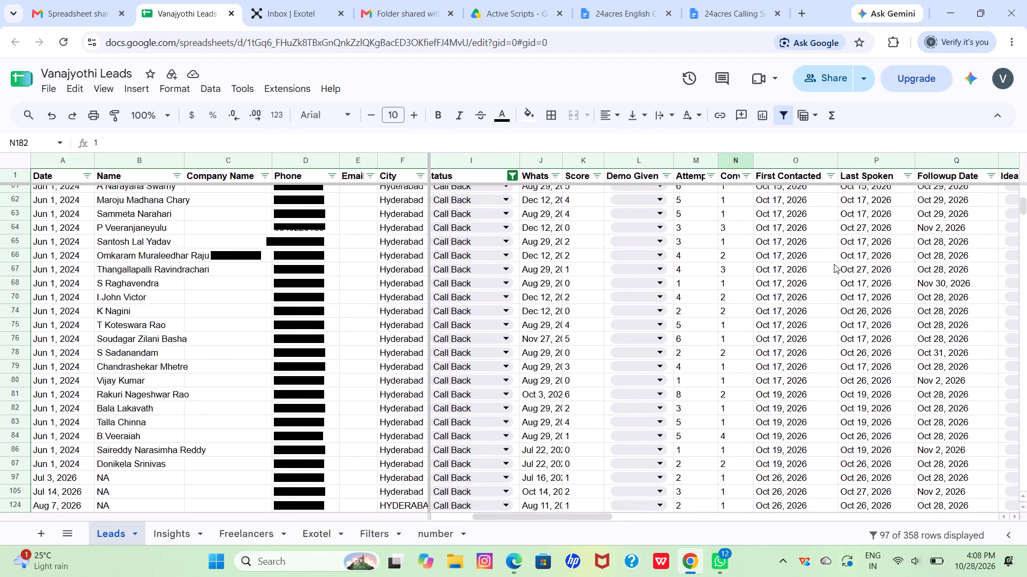
pyautogui.scroll(1, 834, 264)
pyautogui.hscroll(-3, 834, 264)
pyautogui.scroll(5, 834, 264)
pyautogui.scroll(-5, 834, 264)
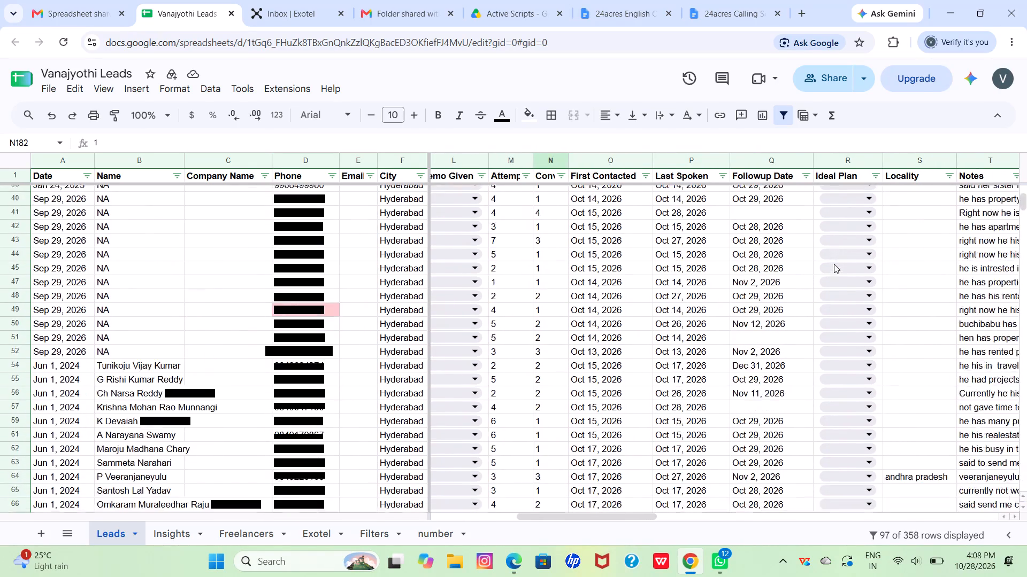
pyautogui.hscroll(-4, 834, 264)
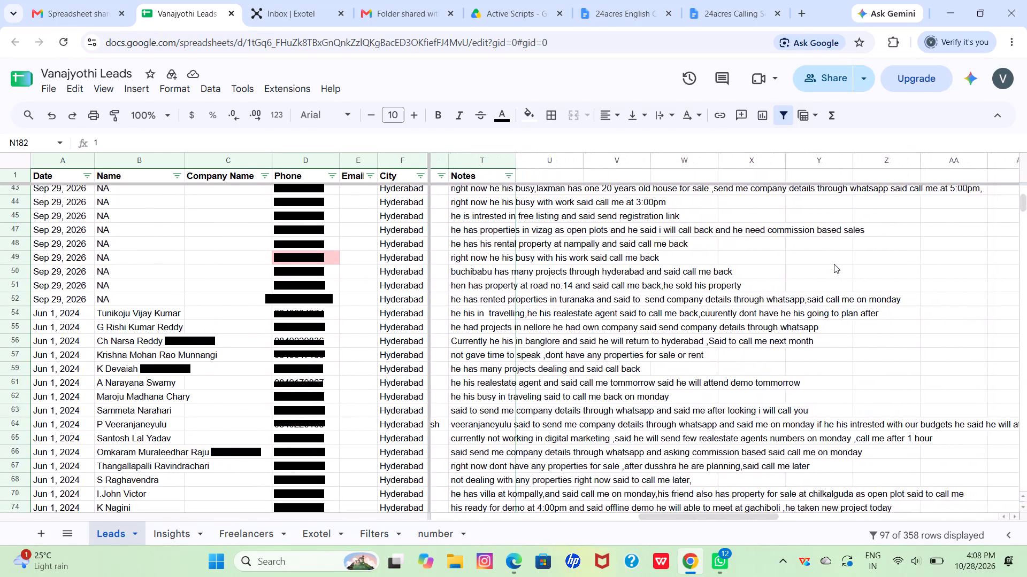
pyautogui.scroll(-3, 834, 264)
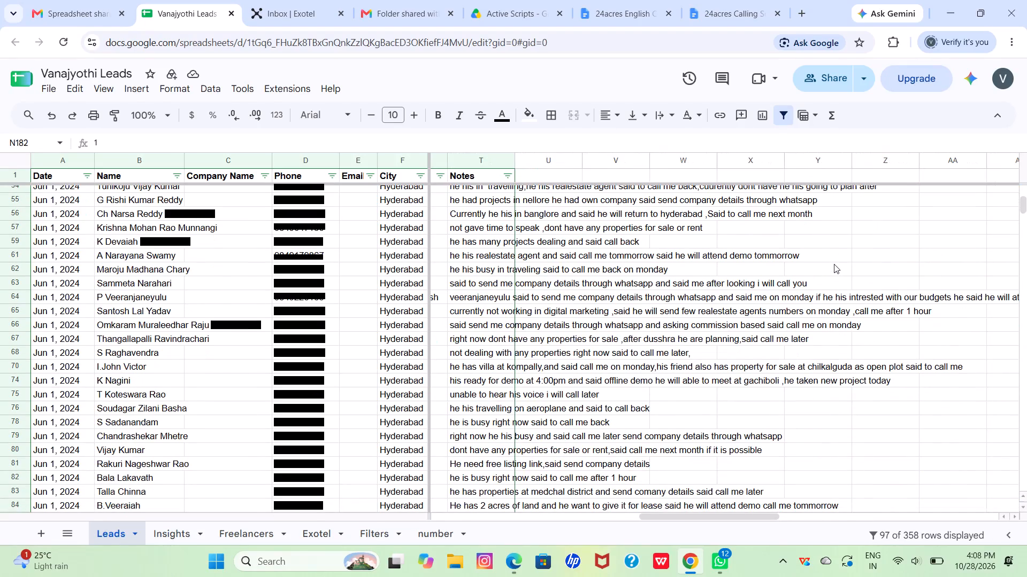
pyautogui.scroll(-4, 834, 264)
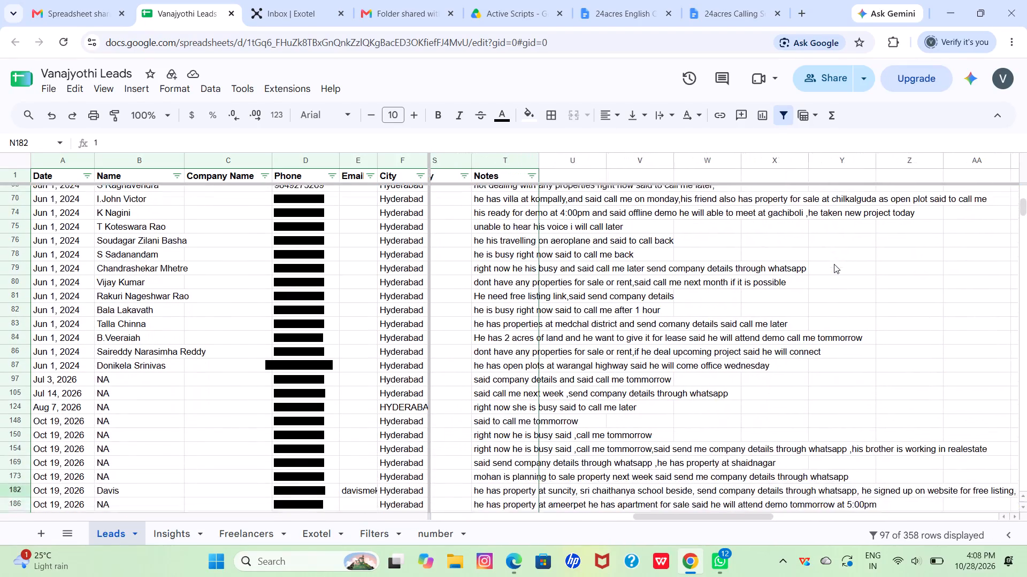
pyautogui.scroll(-1, 834, 264)
pyautogui.hscroll(-5, 834, 264)
pyautogui.hscroll(1, 834, 264)
pyautogui.scroll(-1, 834, 264)
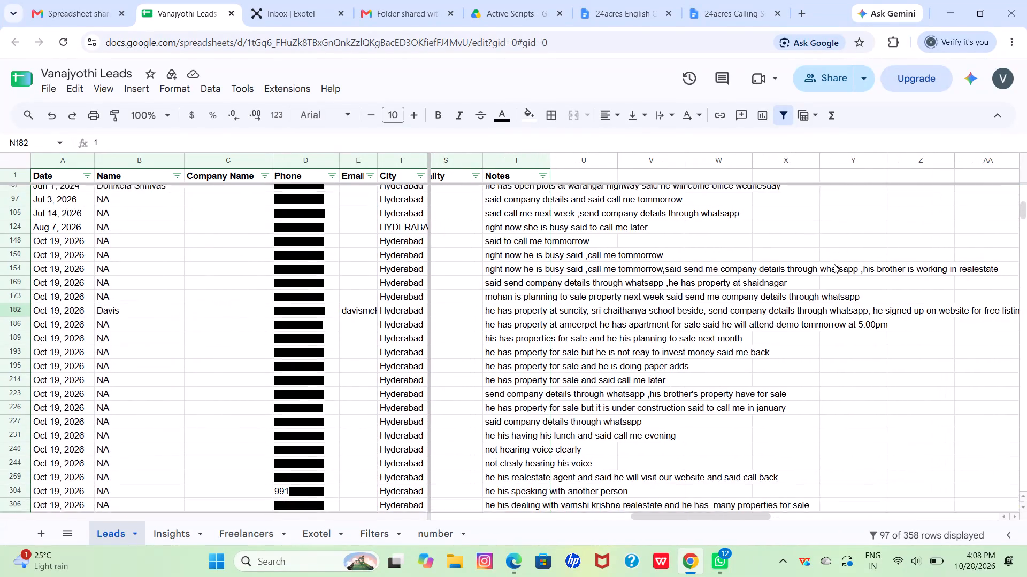
pyautogui.scroll(-1, 834, 264)
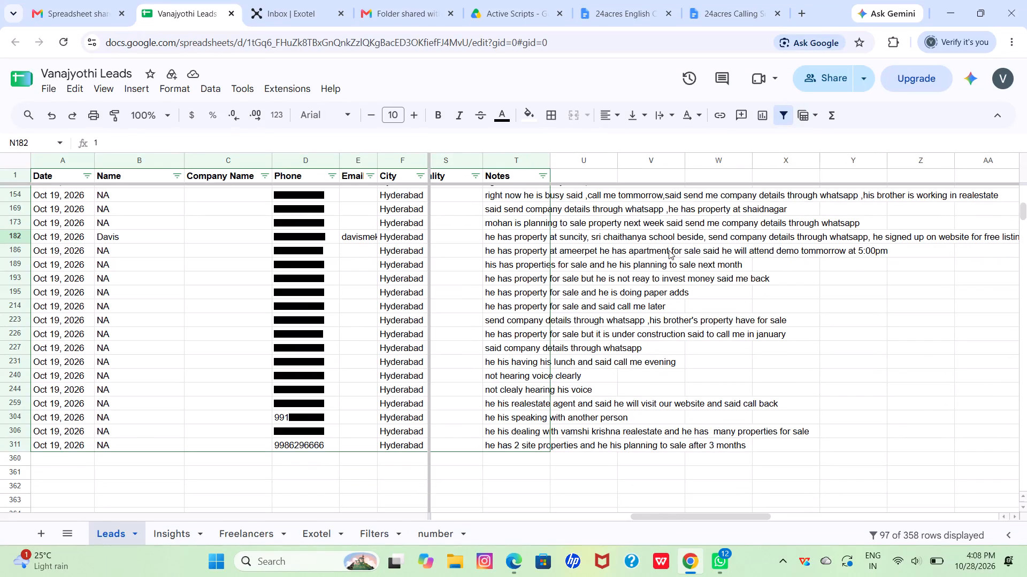
pyautogui.hscroll(2, 669, 250)
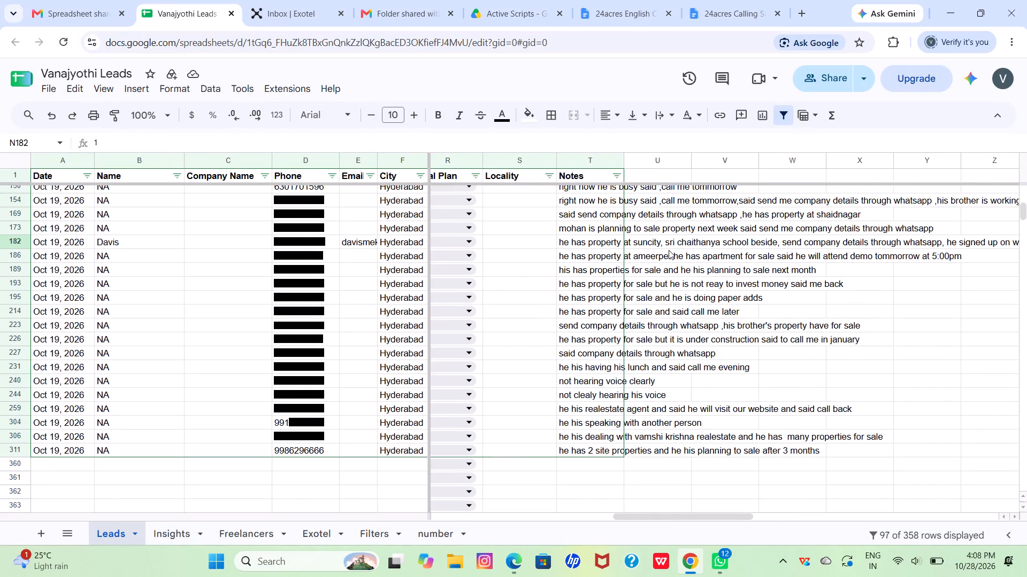
pyautogui.hscroll(5, 669, 250)
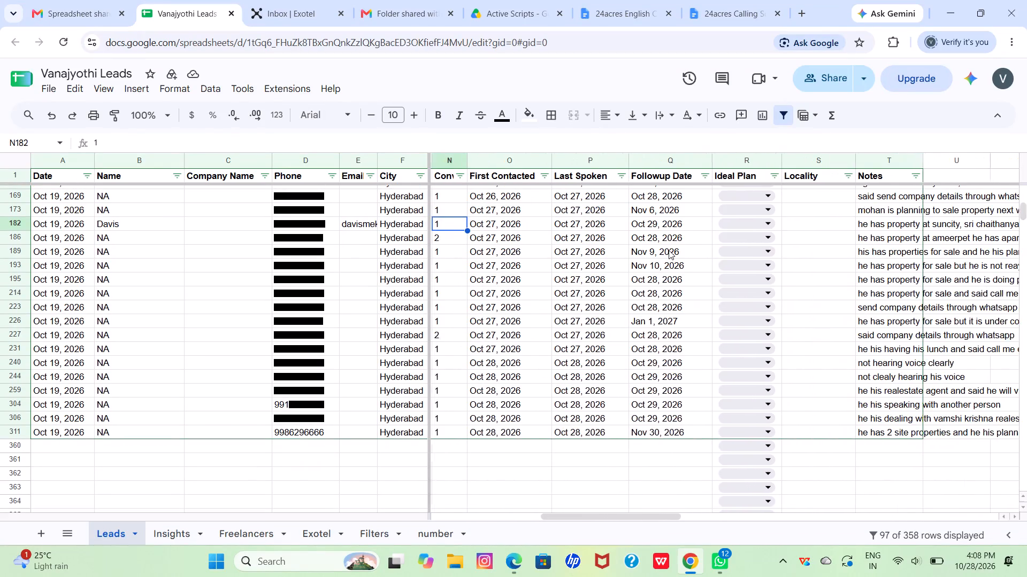
# Select the phone number of the Call Back lead in row 186.
pyautogui.click(312, 239)
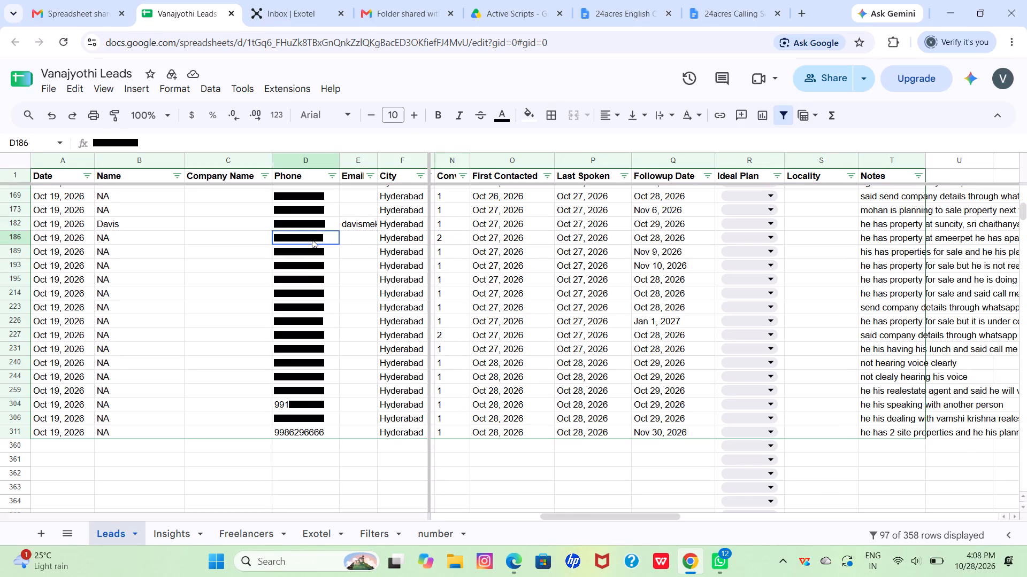
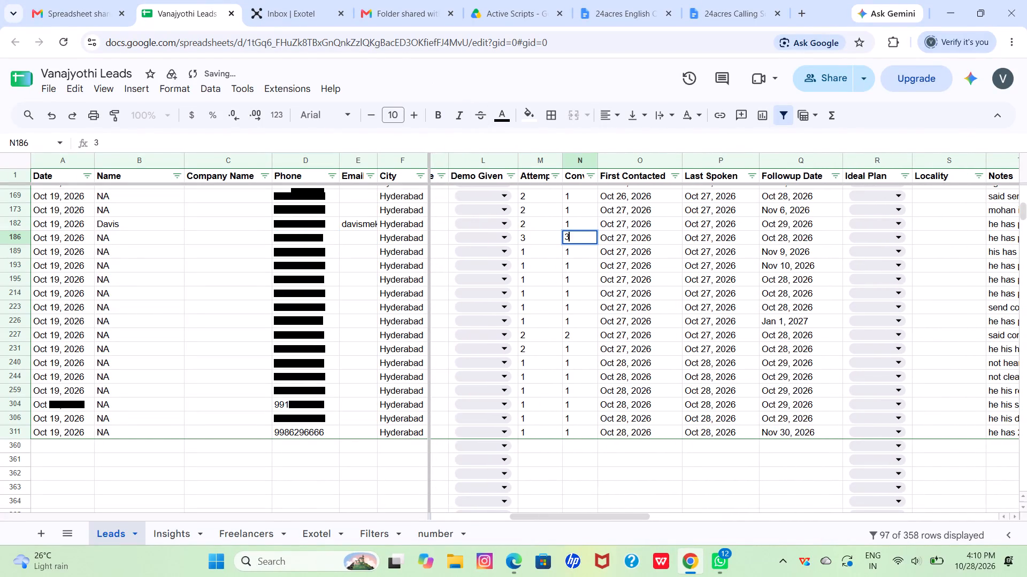
# Set the last spoken date of the lead in row 186 to Oct 28, 2026, copied from its follow-up date.
pyautogui.click(715, 232)
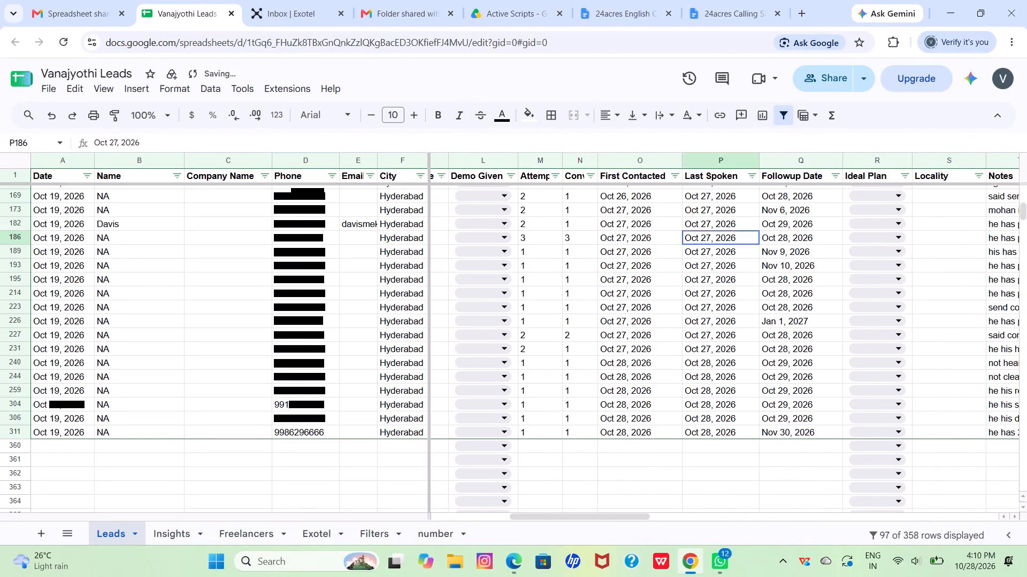
pyautogui.doubleClick(715, 232)
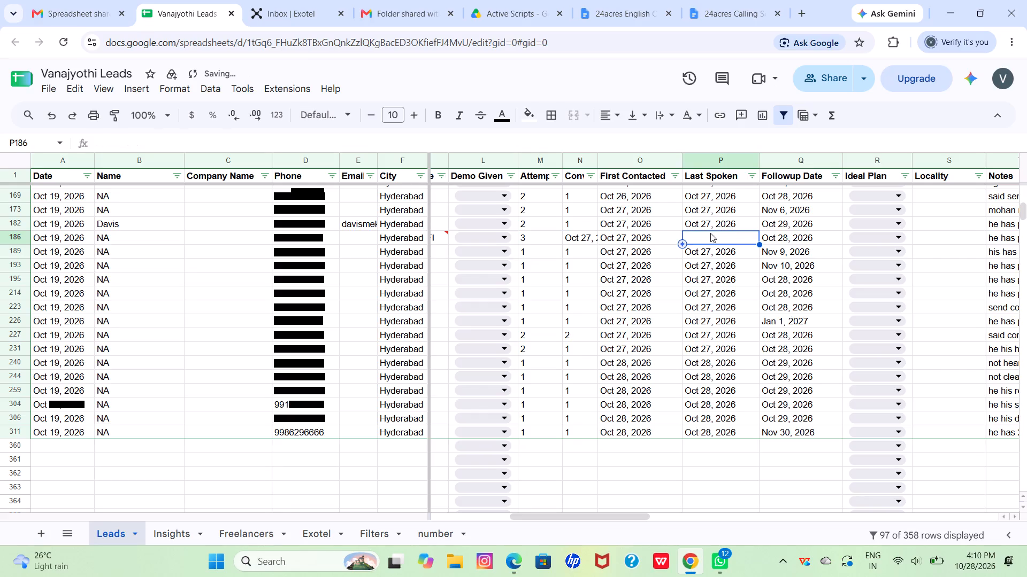
pyautogui.click(583, 232)
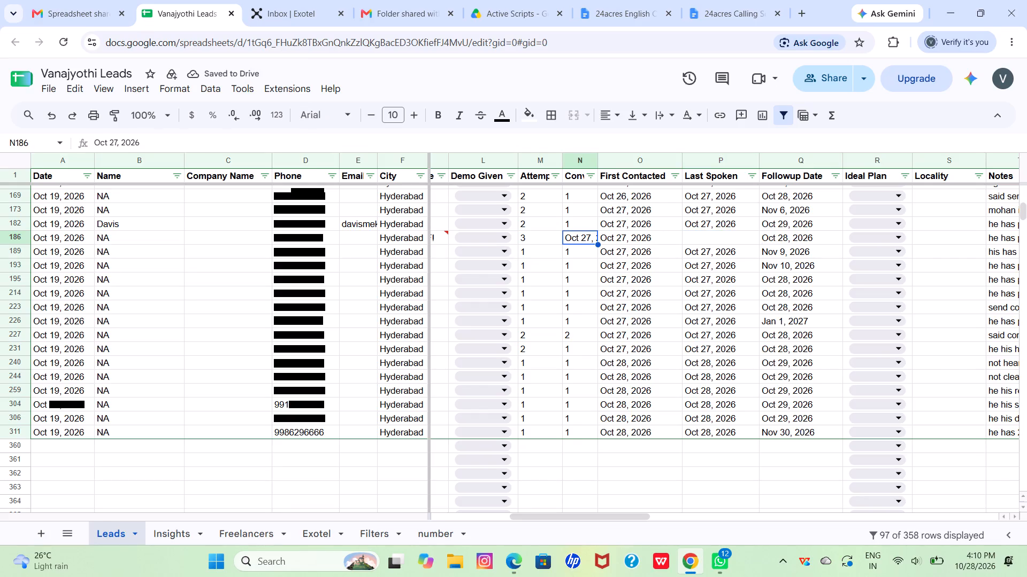
pyautogui.press('BackSpace')
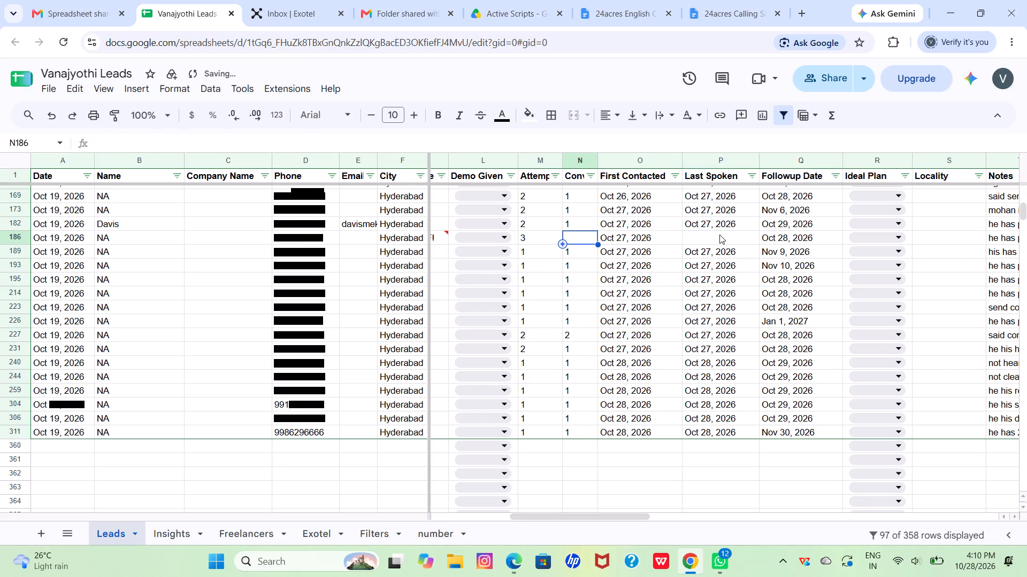
pyautogui.click(763, 235)
pyautogui.hotkey('ctrl', 'c')
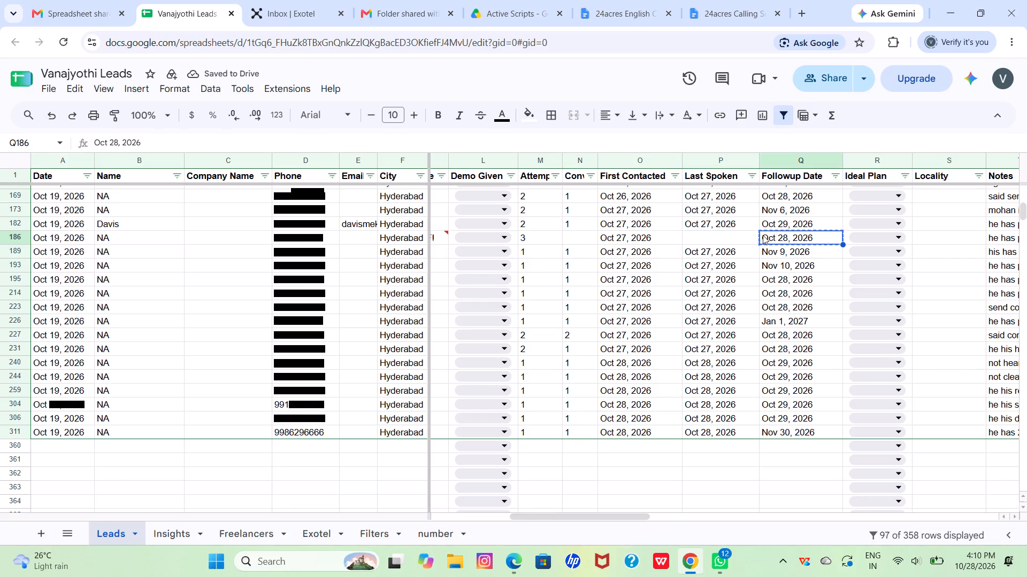
pyautogui.click(725, 235)
pyautogui.hotkey('ctrl', 'v')
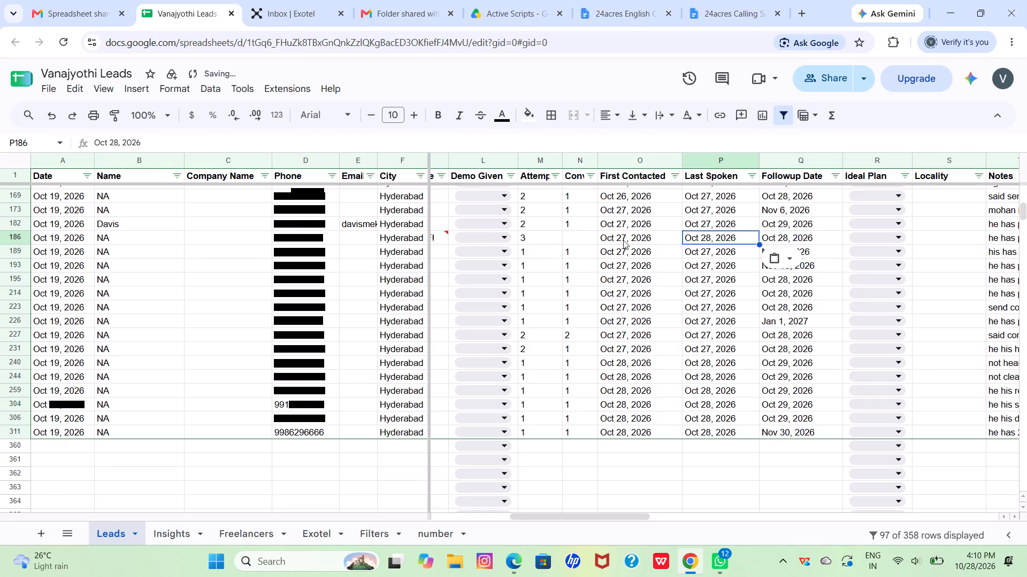
# Set the Conv count of the lead in row 186 to 3.
pyautogui.click(592, 232)
pyautogui.press('2')
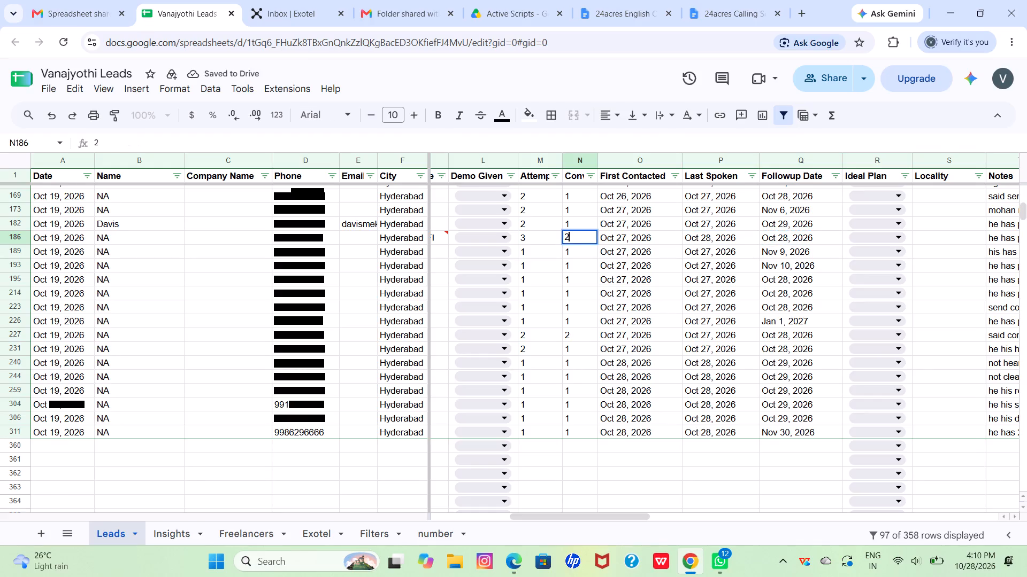
pyautogui.press('BackSpace')
pyautogui.press('3')
pyautogui.click(723, 235)
# Append ",call me back" to the end of the existing note for the lead in row 186.
pyautogui.hscroll(-3, 723, 235)
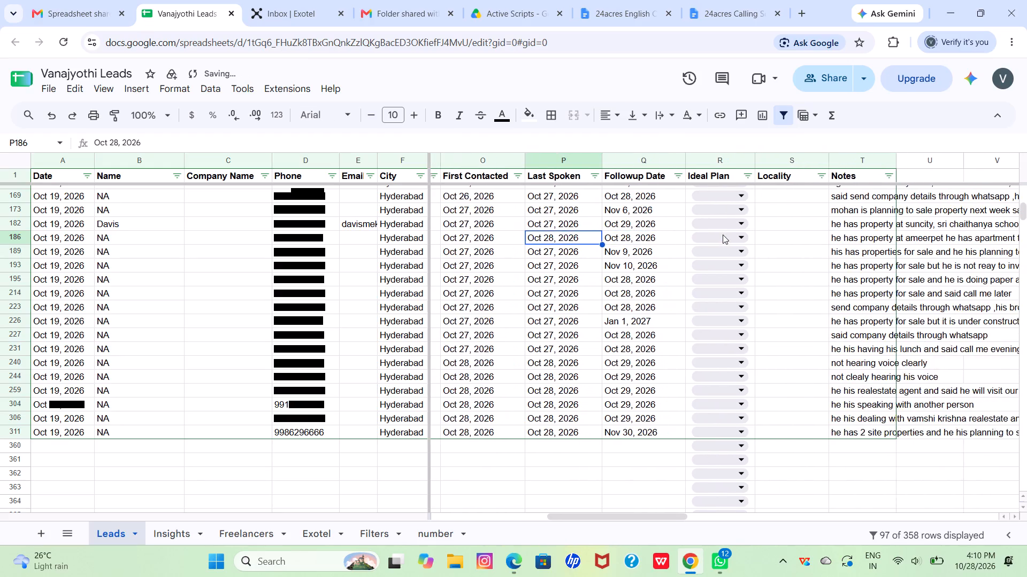
pyautogui.hscroll(-2, 723, 235)
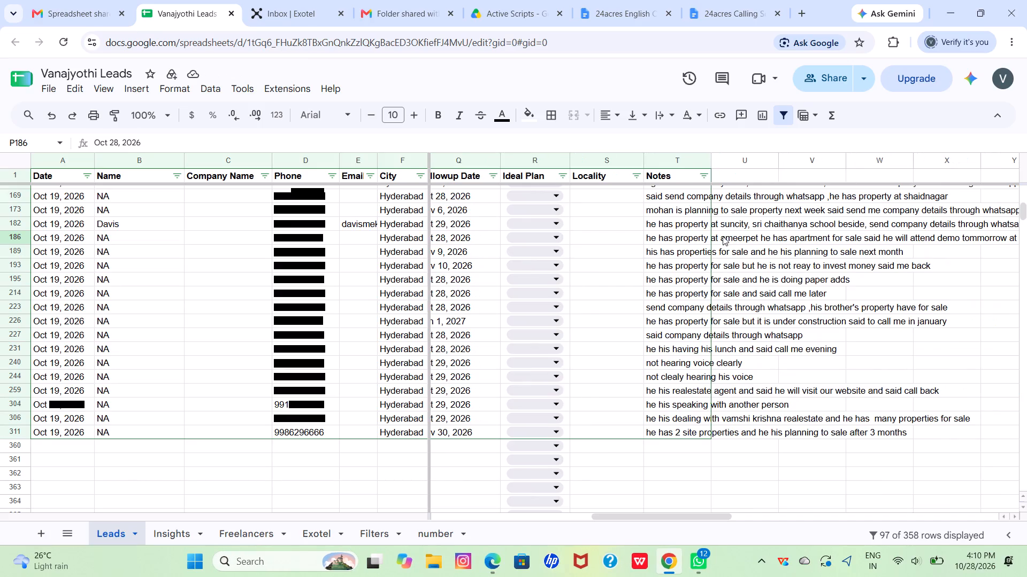
pyautogui.doubleClick(650, 240)
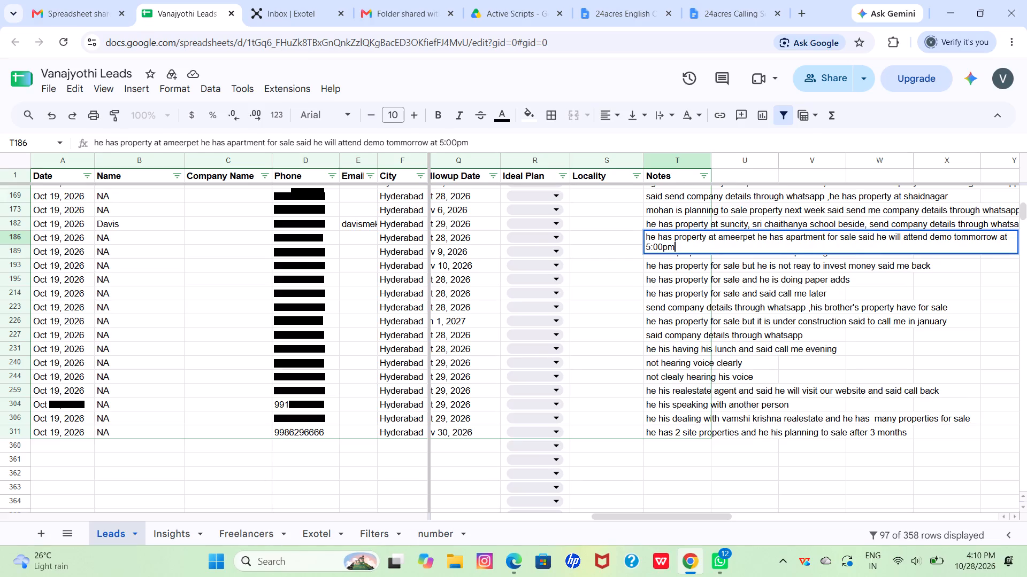
pyautogui.press(',')
pyautogui.write('call me back')
pyautogui.press('Return')
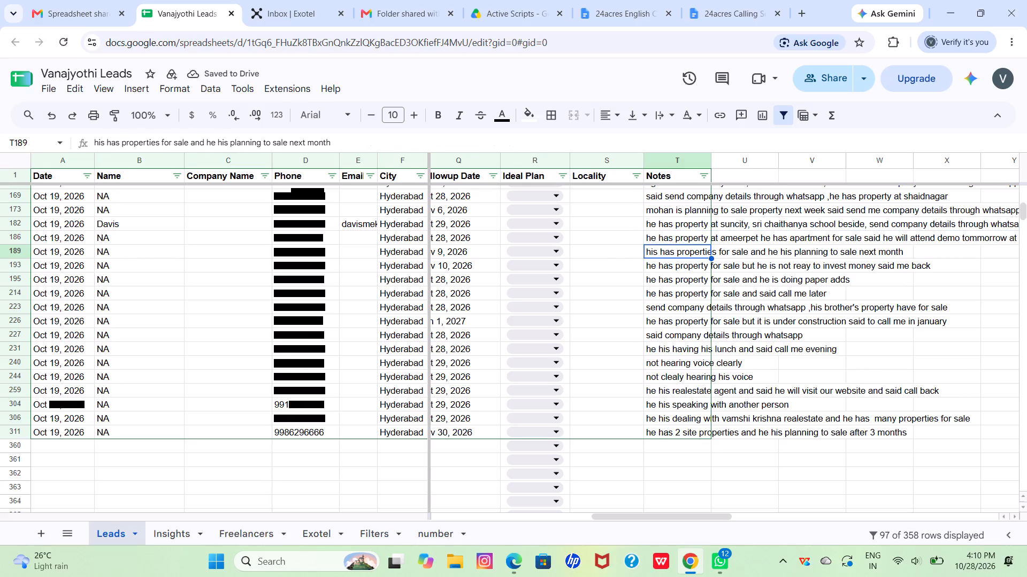
pyautogui.click(669, 264)
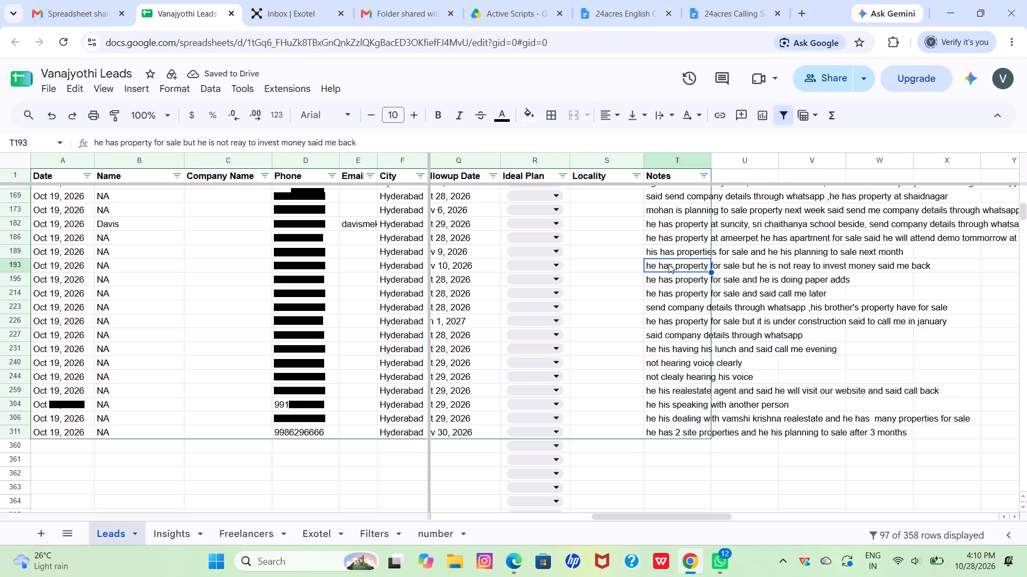
# Review the notes of the filtered leads from row 193 back up to the Sep 29, 2026 entries around row 51.
pyautogui.scroll(1, 669, 264)
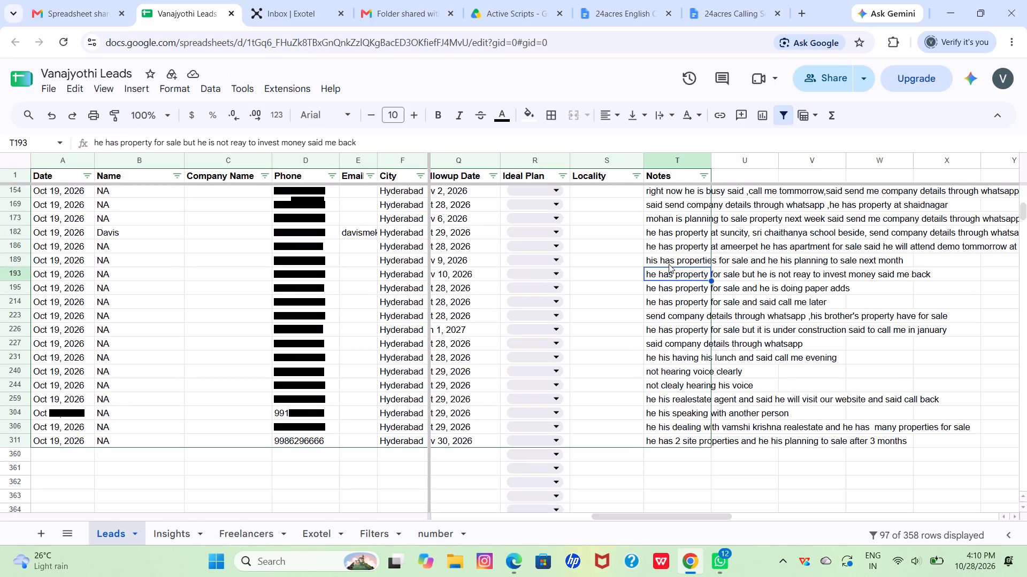
pyautogui.scroll(1, 669, 264)
pyautogui.hscroll(-1, 669, 264)
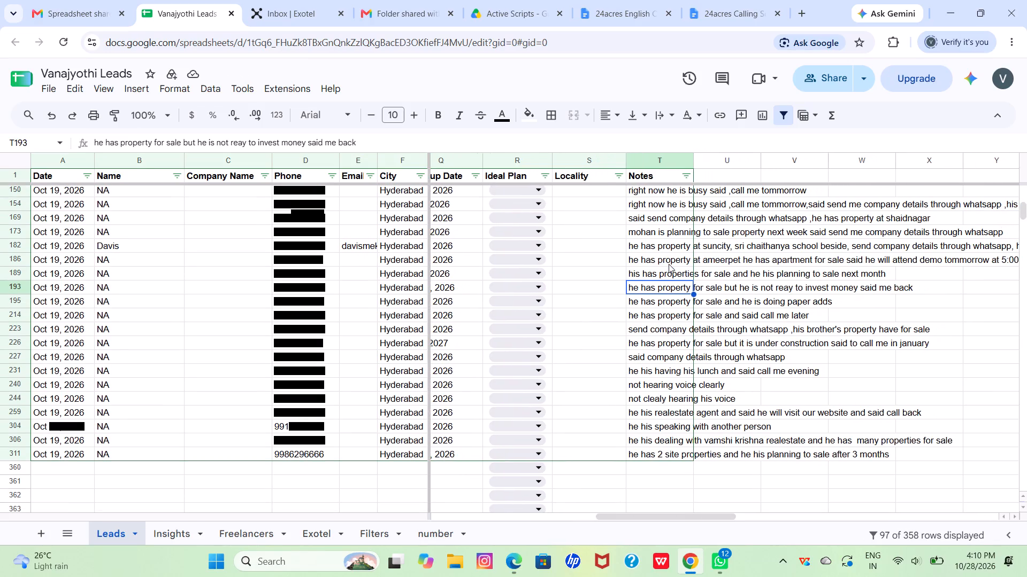
pyautogui.hscroll(-1, 669, 264)
pyautogui.scroll(1, 669, 264)
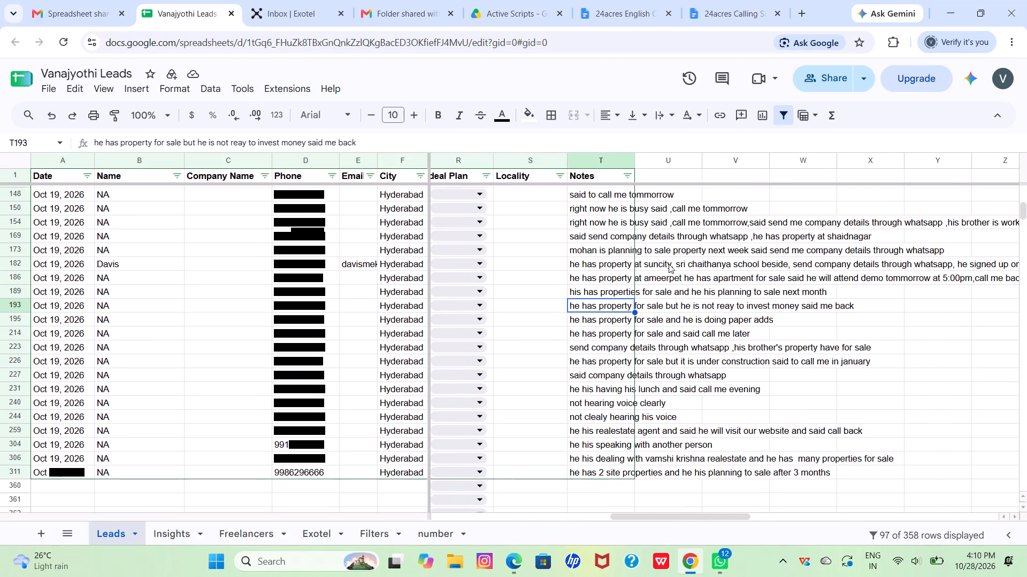
pyautogui.scroll(1, 669, 264)
pyautogui.hscroll(1, 669, 264)
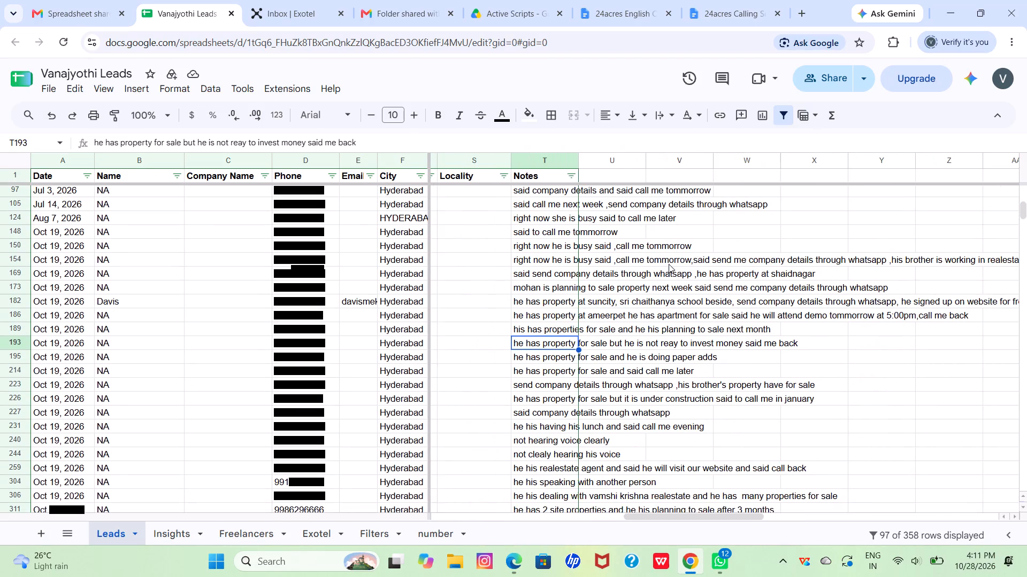
pyautogui.scroll(3, 669, 264)
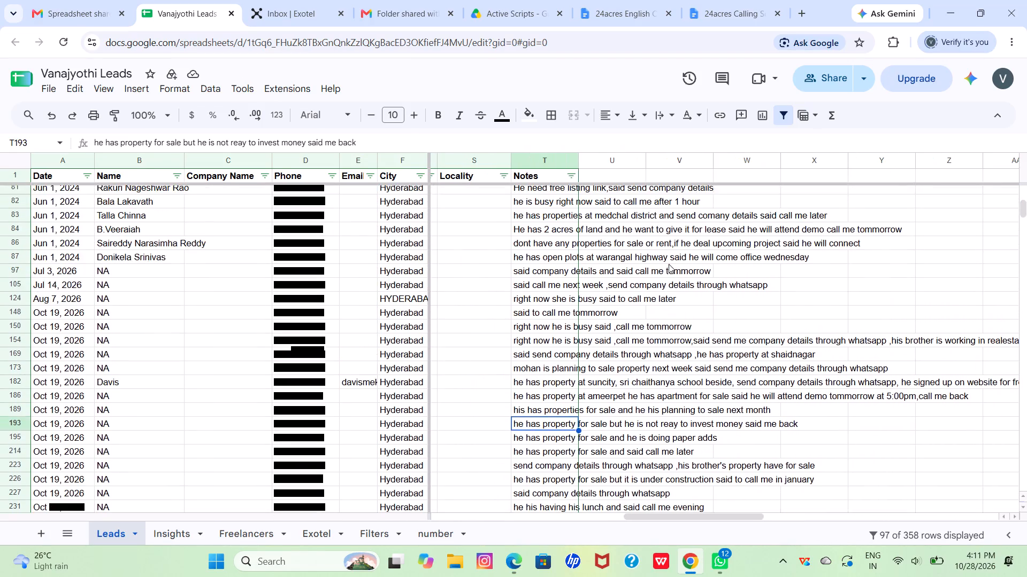
pyautogui.scroll(2, 669, 264)
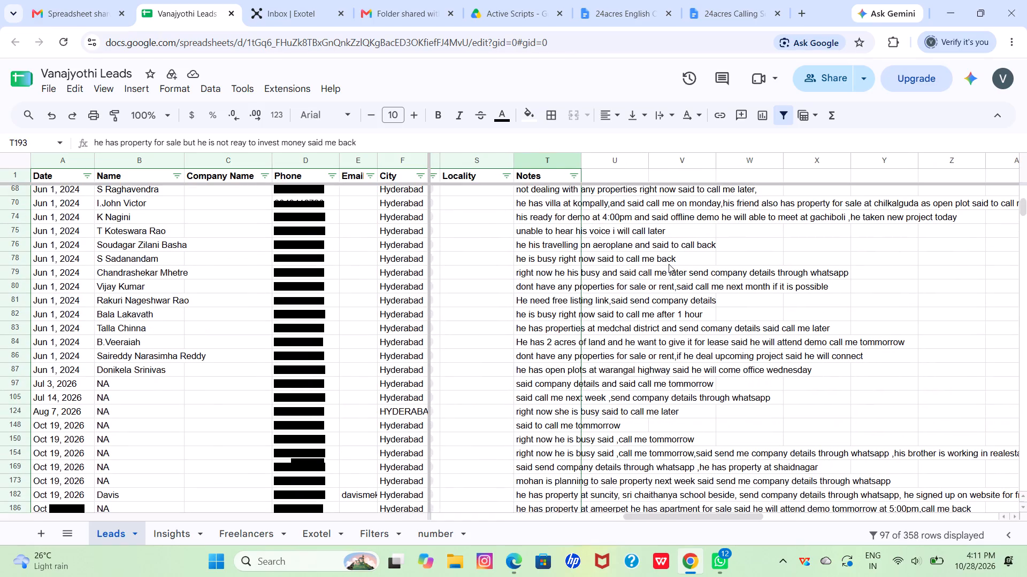
pyautogui.scroll(2, 669, 264)
pyautogui.hscroll(-1, 669, 264)
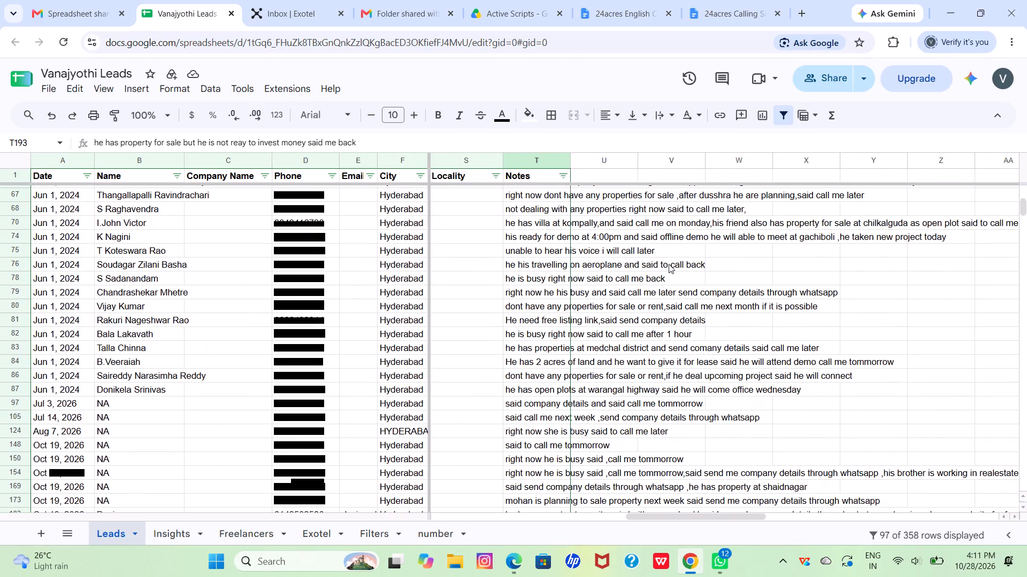
pyautogui.scroll(1, 669, 264)
pyautogui.hscroll(-2, 669, 264)
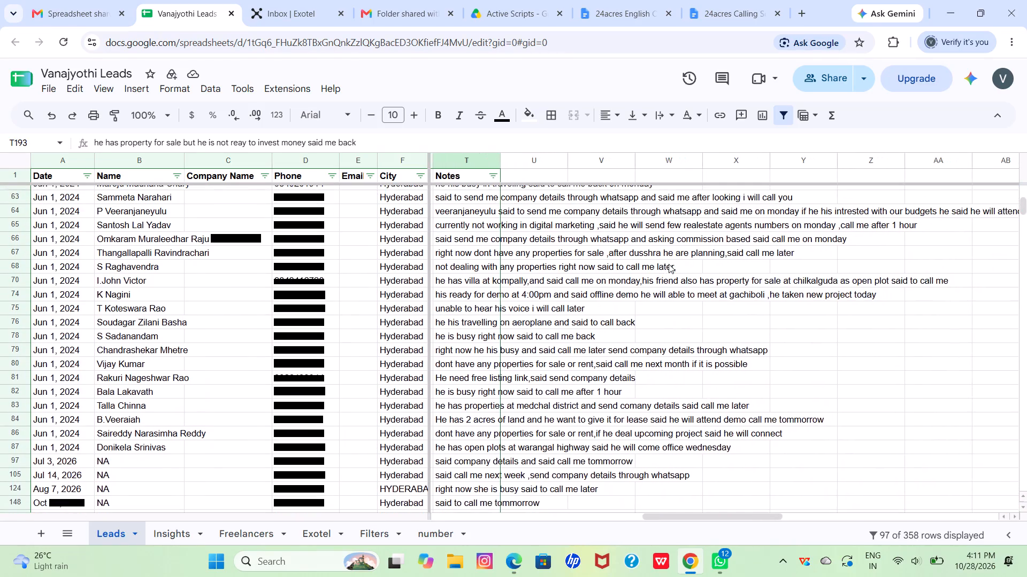
pyautogui.scroll(2, 669, 264)
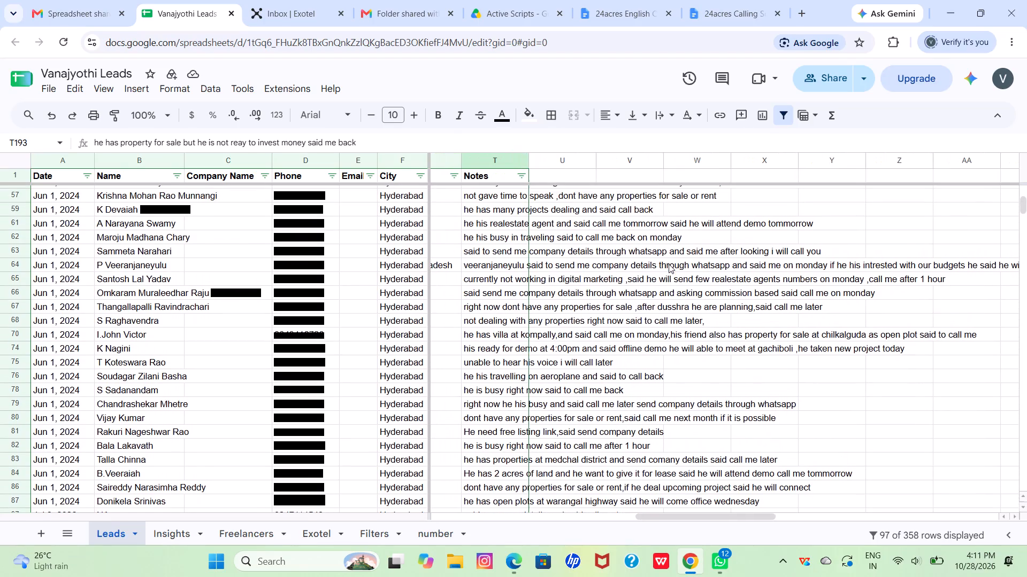
pyautogui.scroll(1, 669, 264)
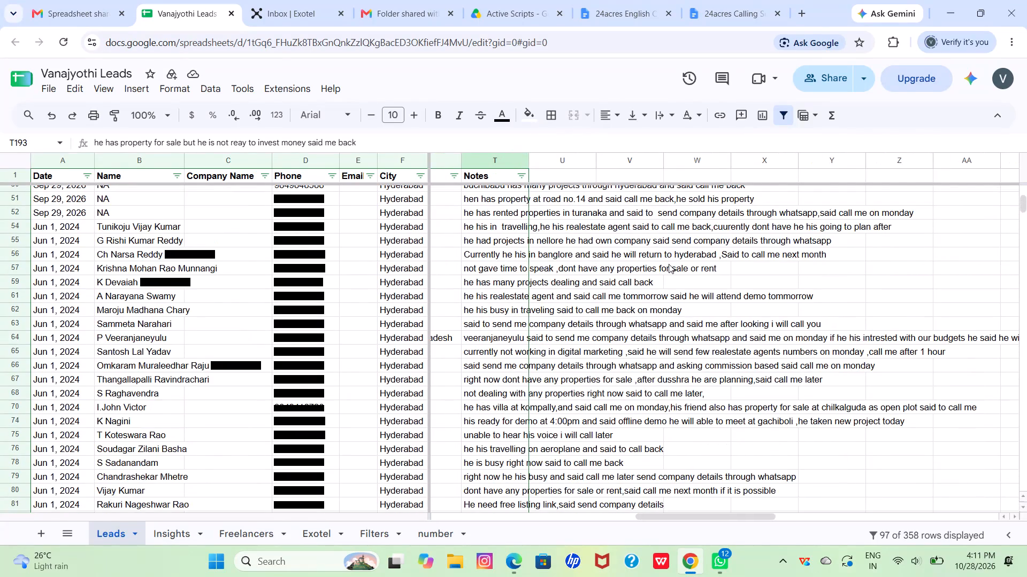
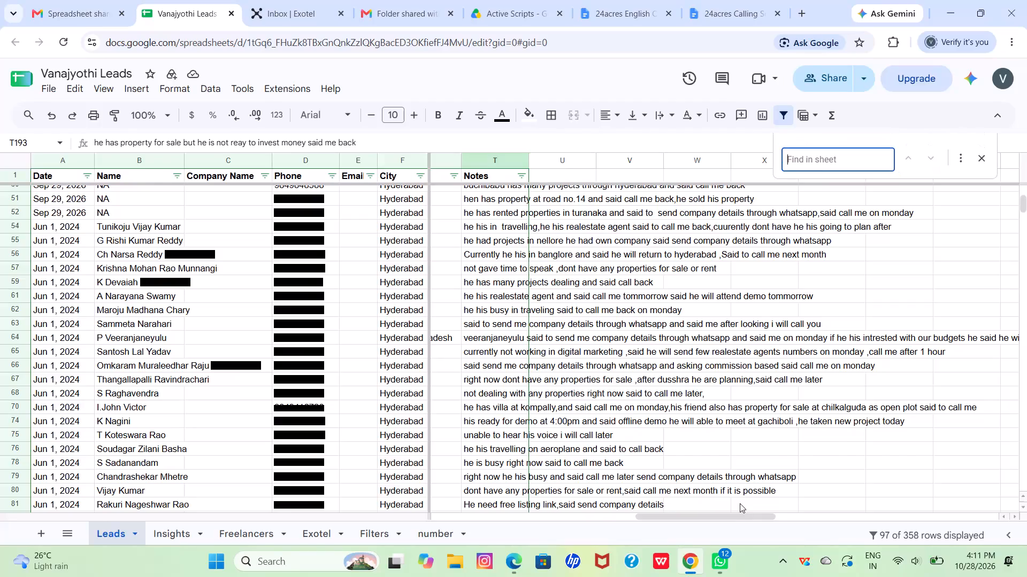
# Search the Leads sheet for 98.
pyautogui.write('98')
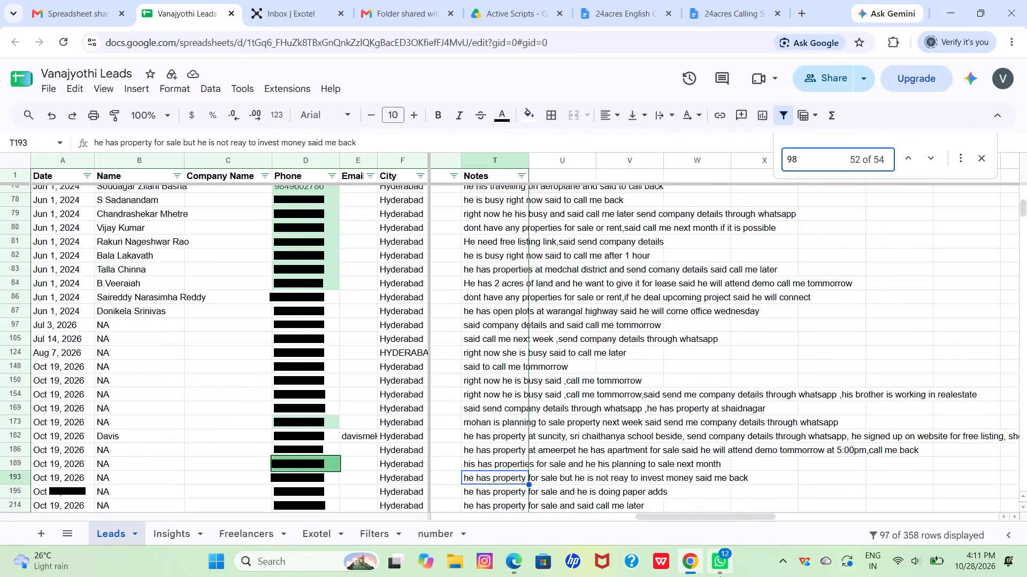
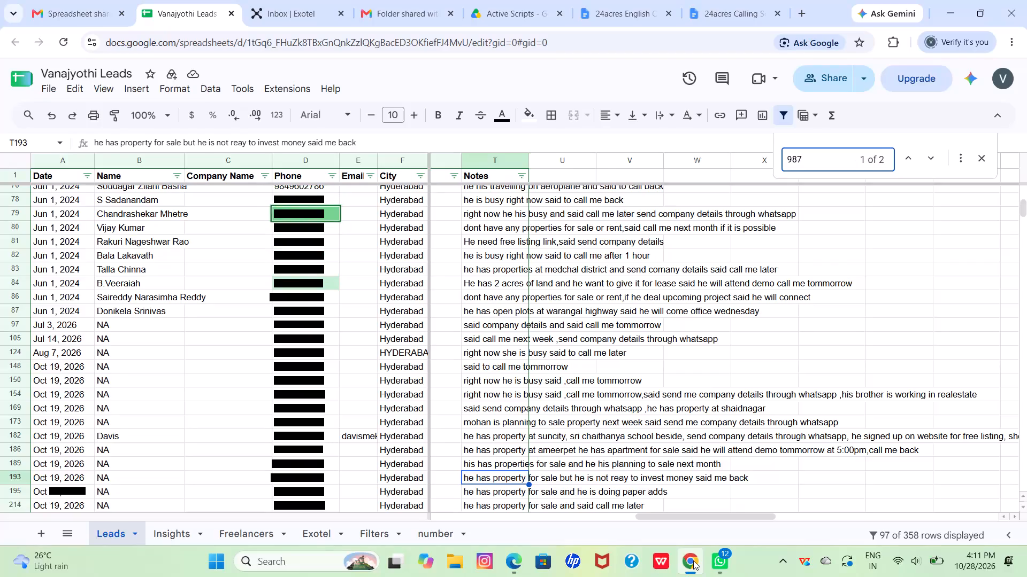
# Narrow the sheet search to the next lead by adding more digits of the phone number.
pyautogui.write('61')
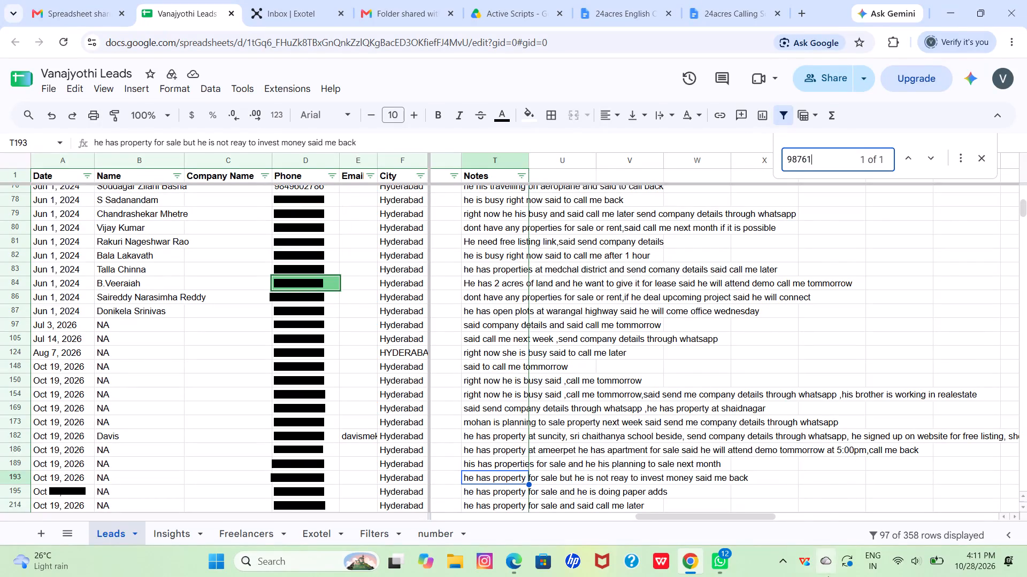
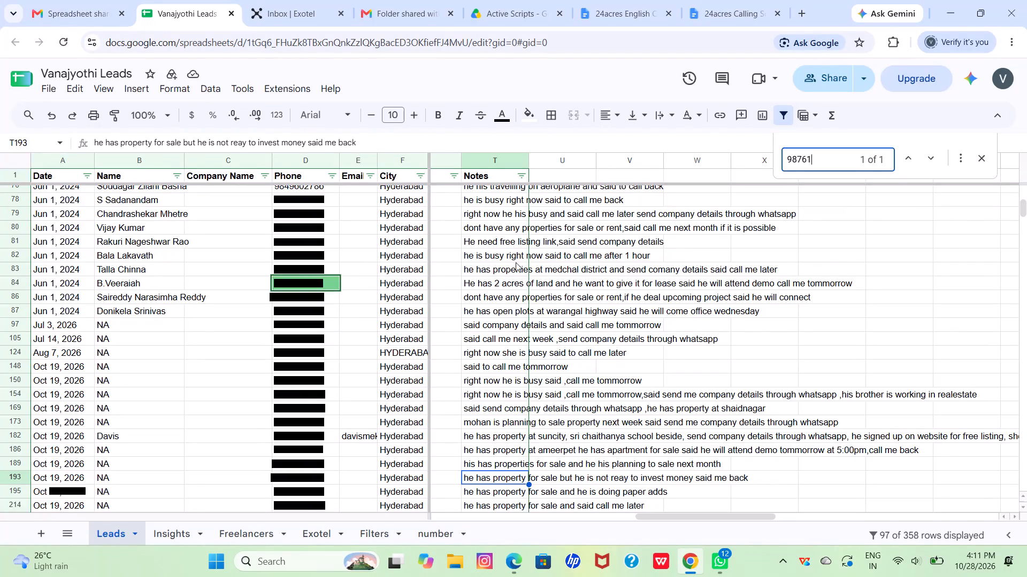
# Copy the phone number of the found lead in row 84 and close the sheet search.
pyautogui.click(331, 282)
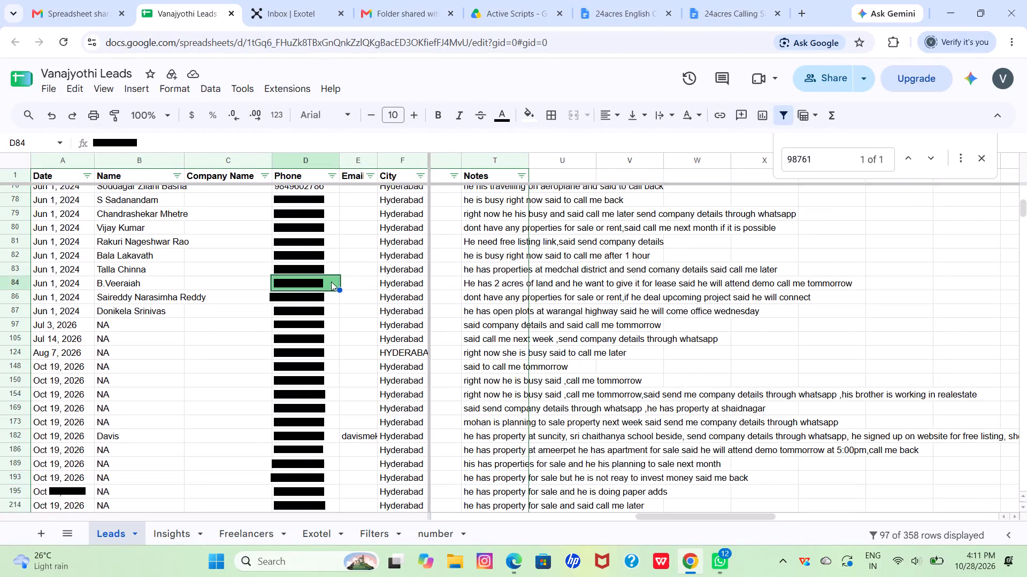
pyautogui.hotkey('ctrl', 'c')
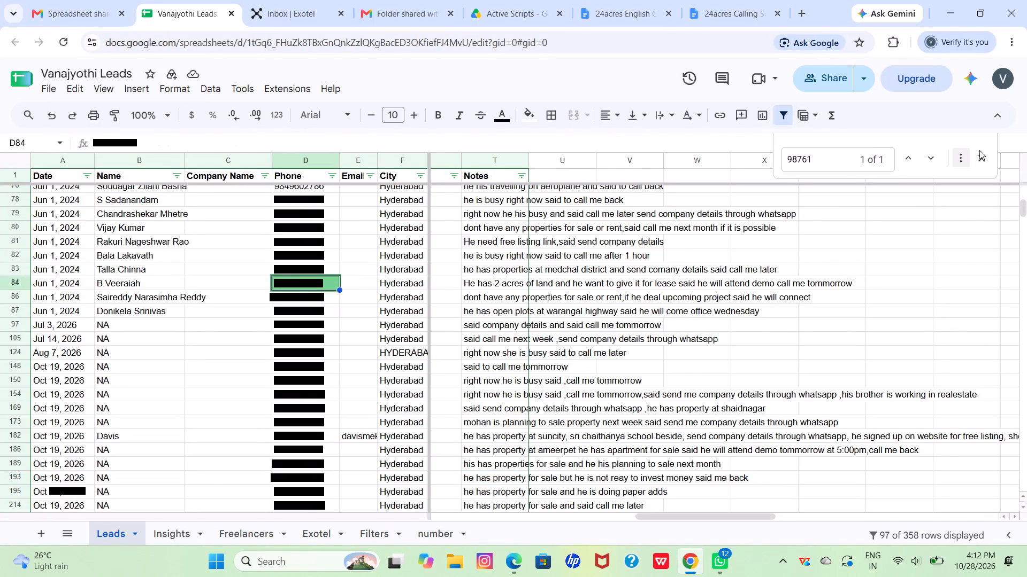
pyautogui.click(983, 157)
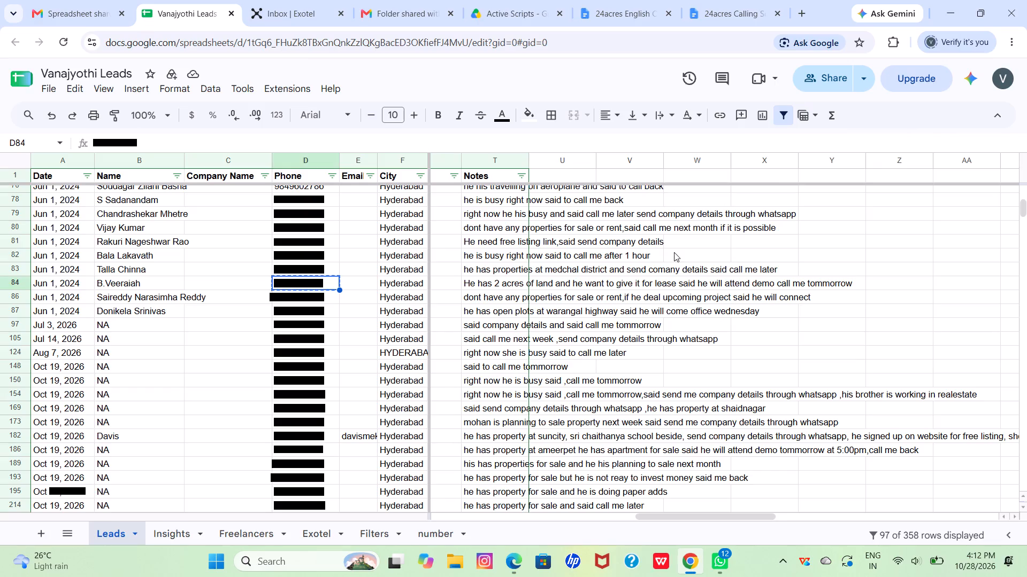
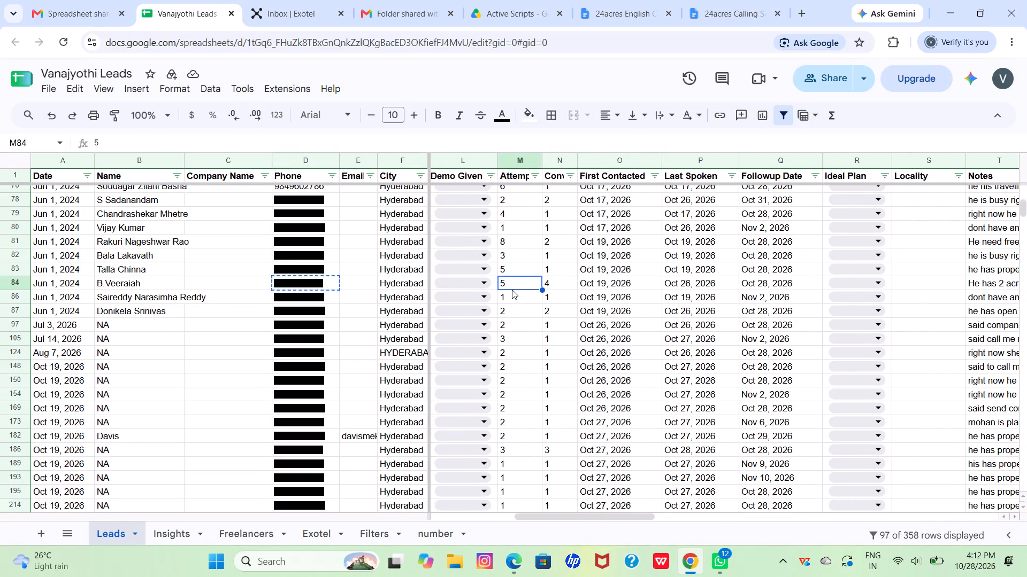
# Set the attempts count of the lead in row 84 to 6.
pyautogui.press('6')
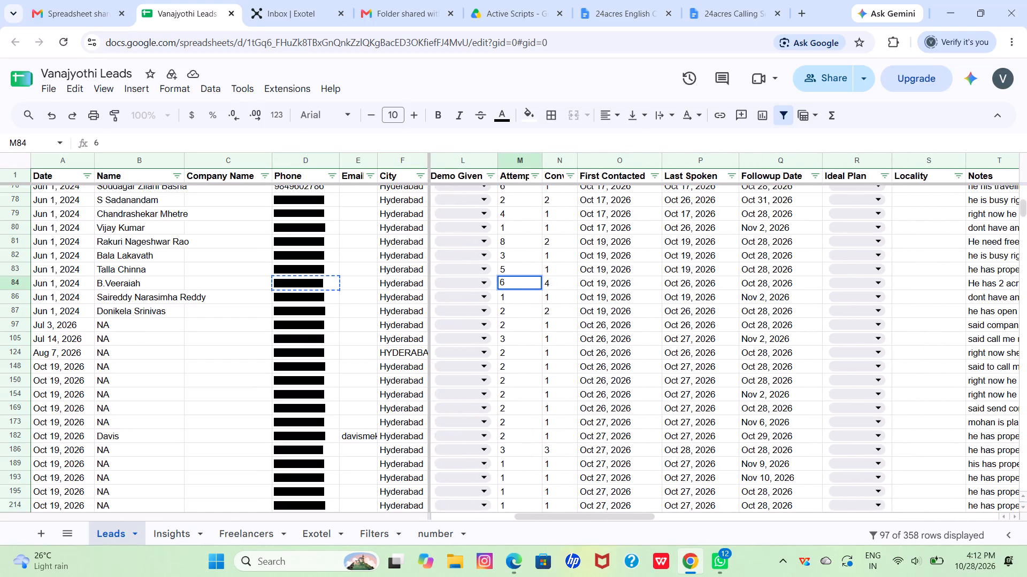
pyautogui.click(569, 282)
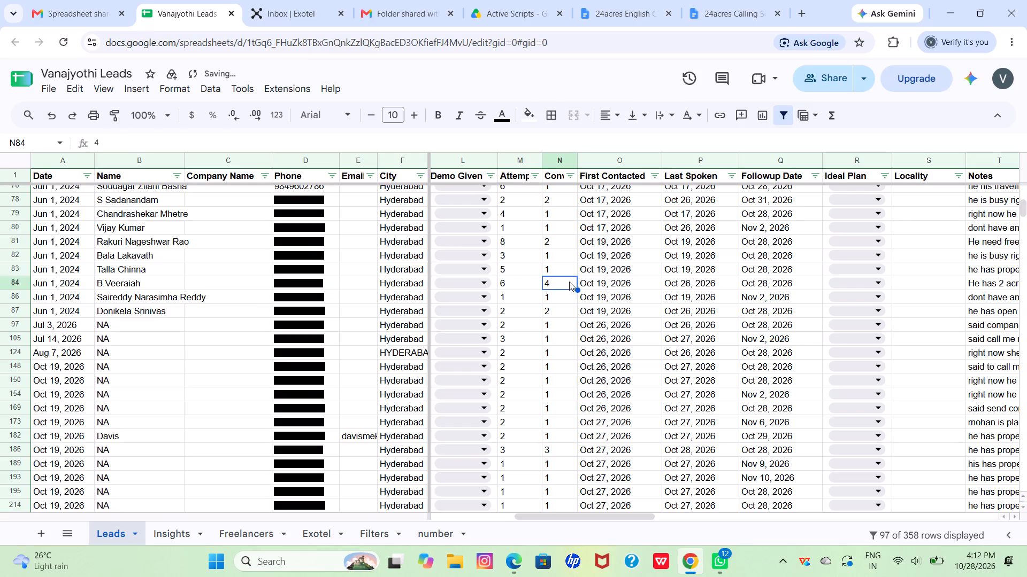
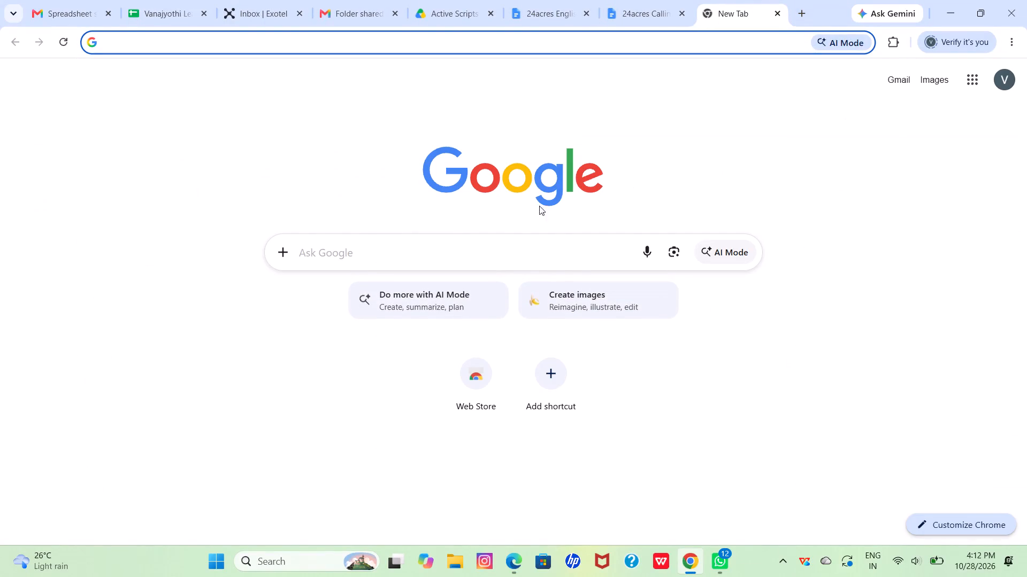
# Open the list of Google apps from the new tab page.
pyautogui.click(968, 77)
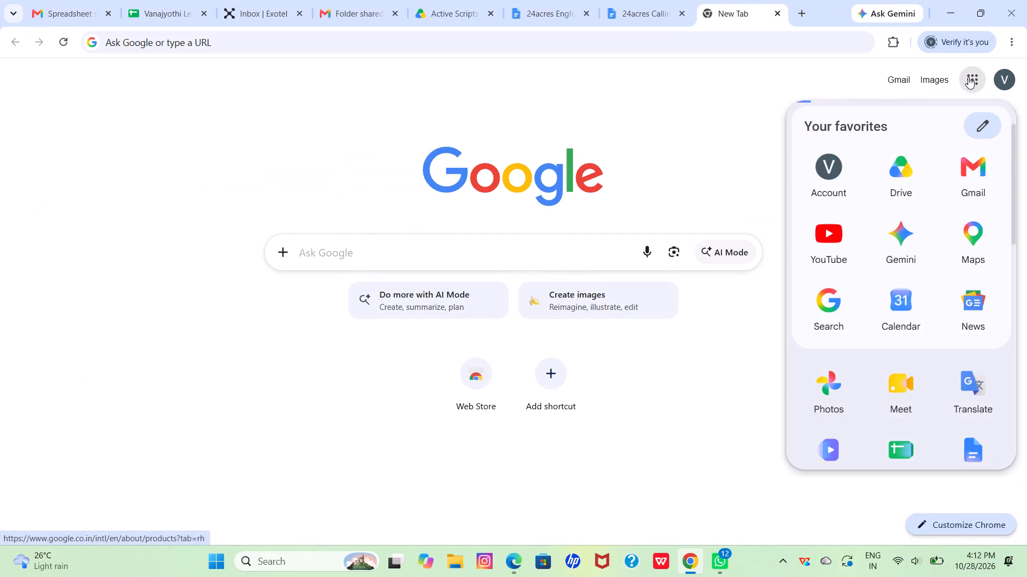
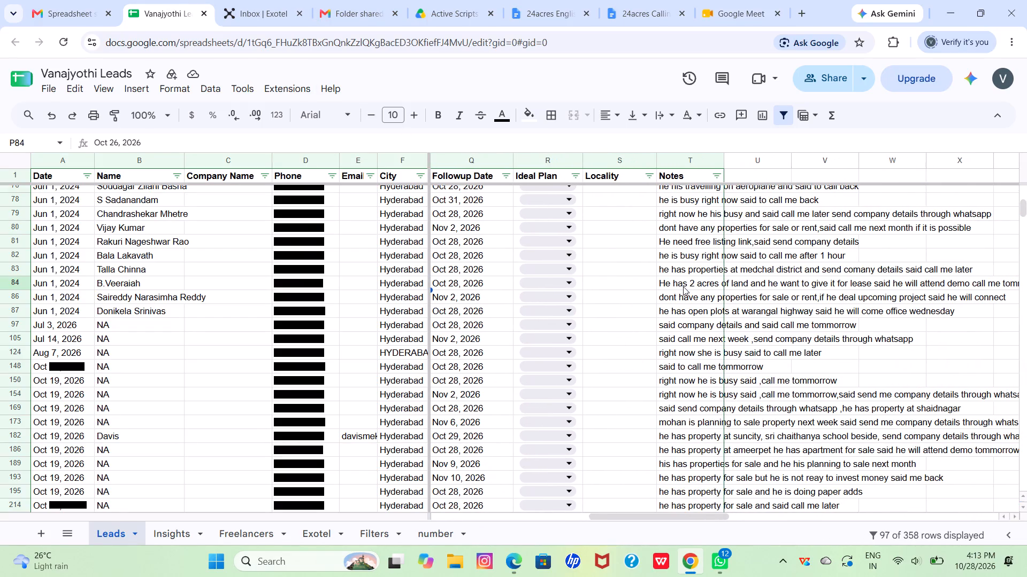
# Review the last spoken dates, follow-up dates and notes of the filtered leads around rows 51 to 154 for calls due.
pyautogui.hscroll(-1, 683, 286)
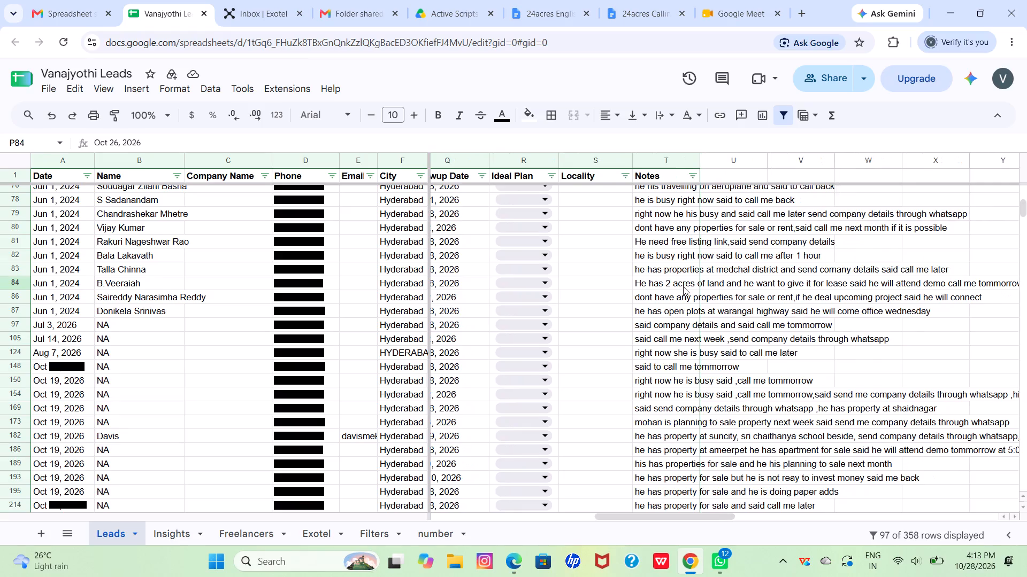
pyautogui.scroll(3, 683, 286)
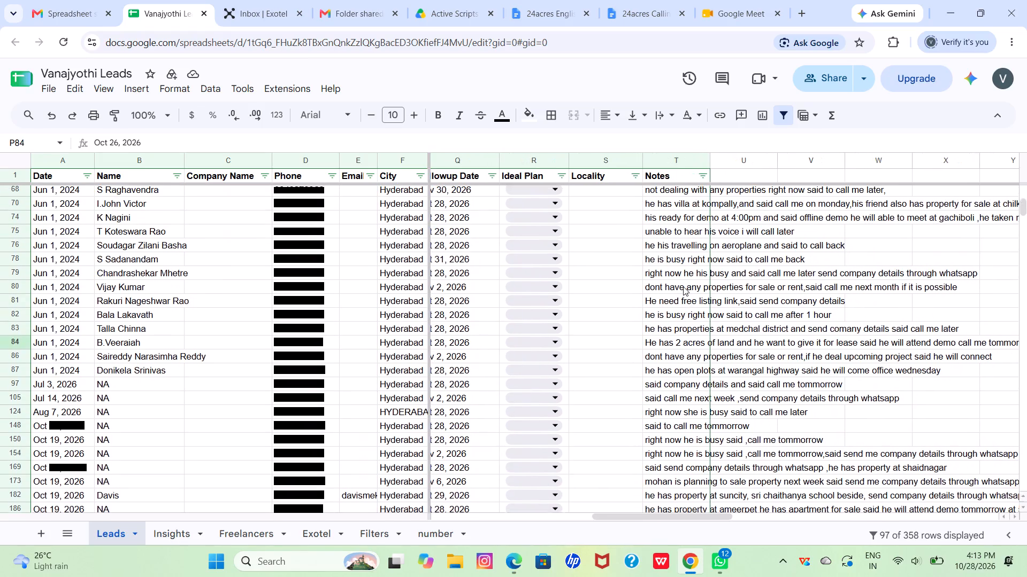
pyautogui.scroll(1, 683, 286)
pyautogui.hscroll(-2, 683, 286)
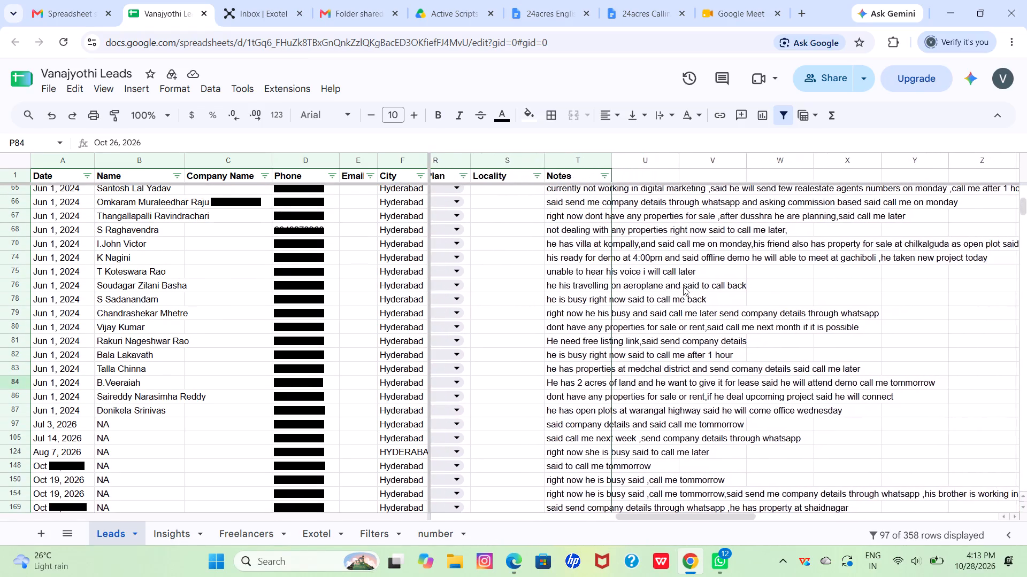
pyautogui.hscroll(-1, 683, 286)
pyautogui.scroll(2, 683, 286)
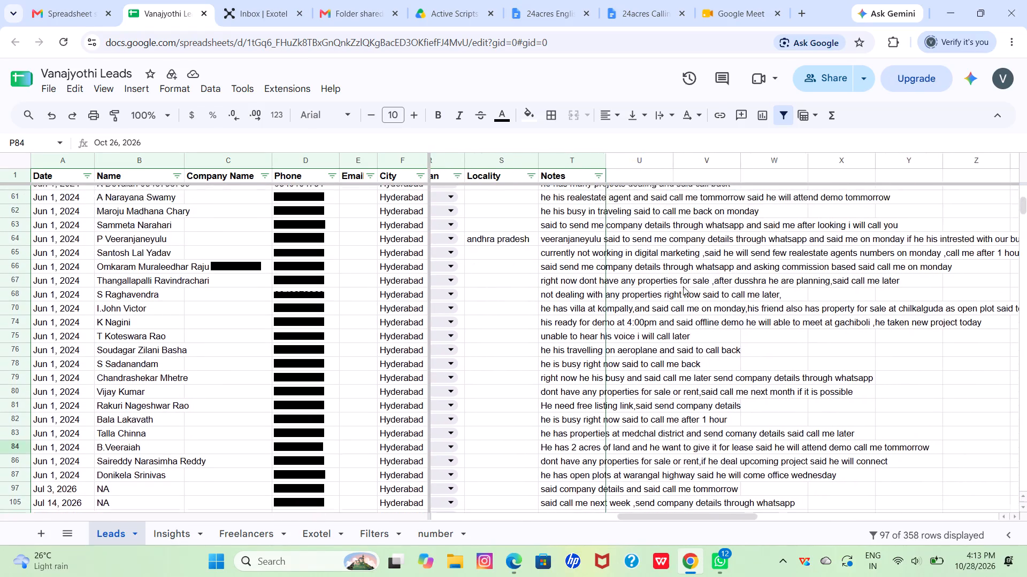
pyautogui.scroll(1, 683, 286)
pyautogui.hscroll(4, 683, 286)
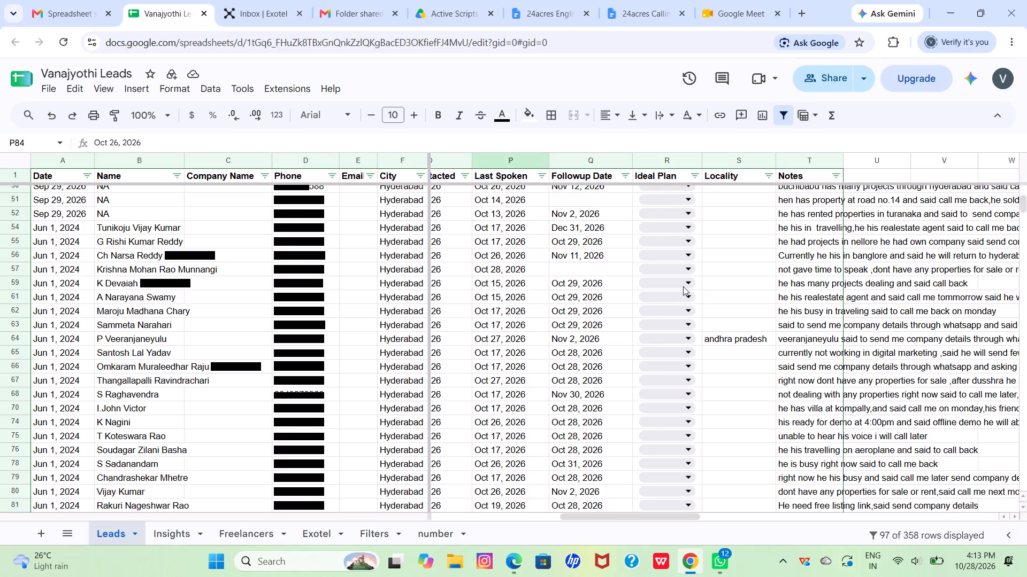
pyautogui.scroll(-4, 683, 286)
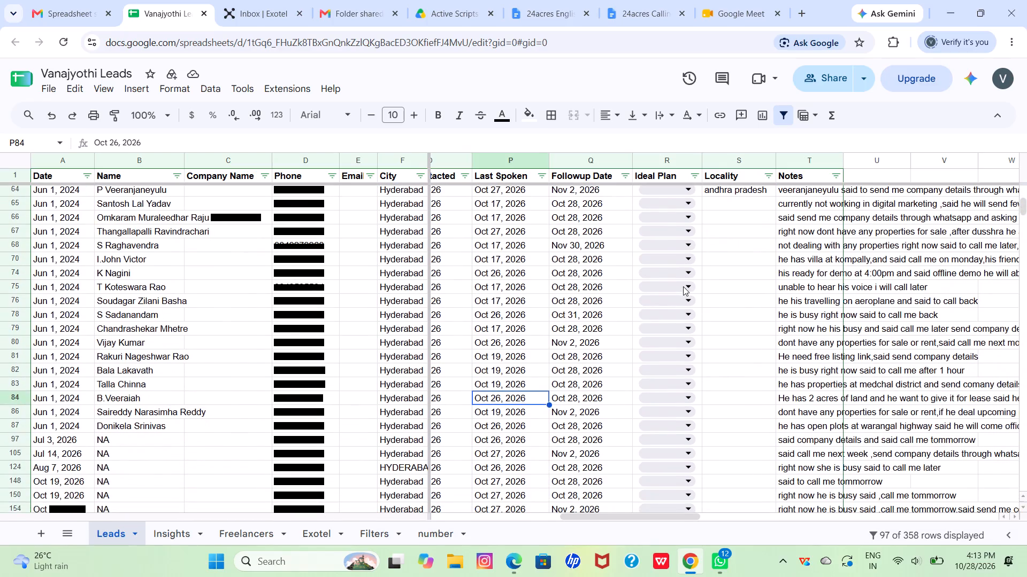
pyautogui.click(732, 352)
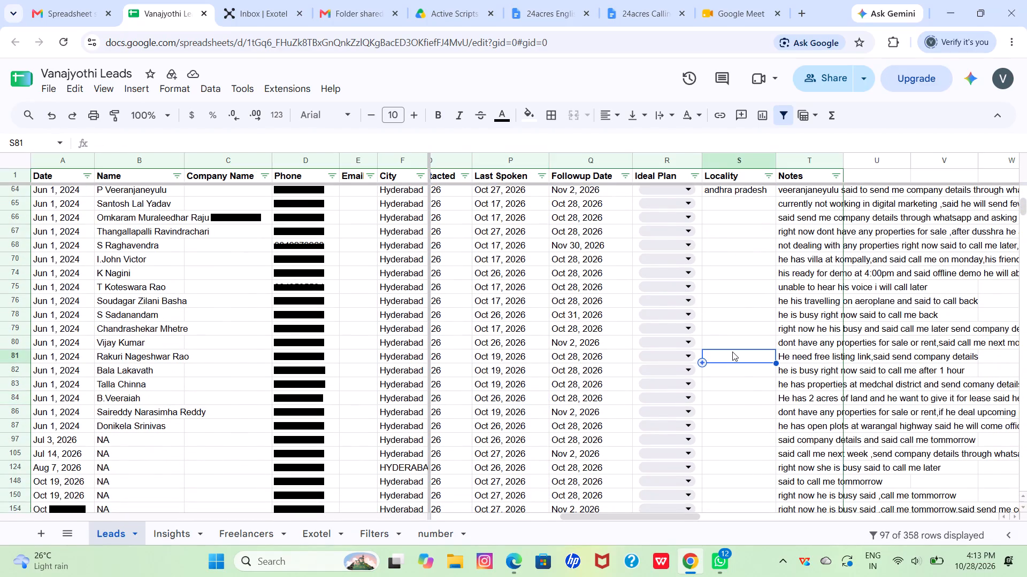
pyautogui.hscroll(-2, 732, 352)
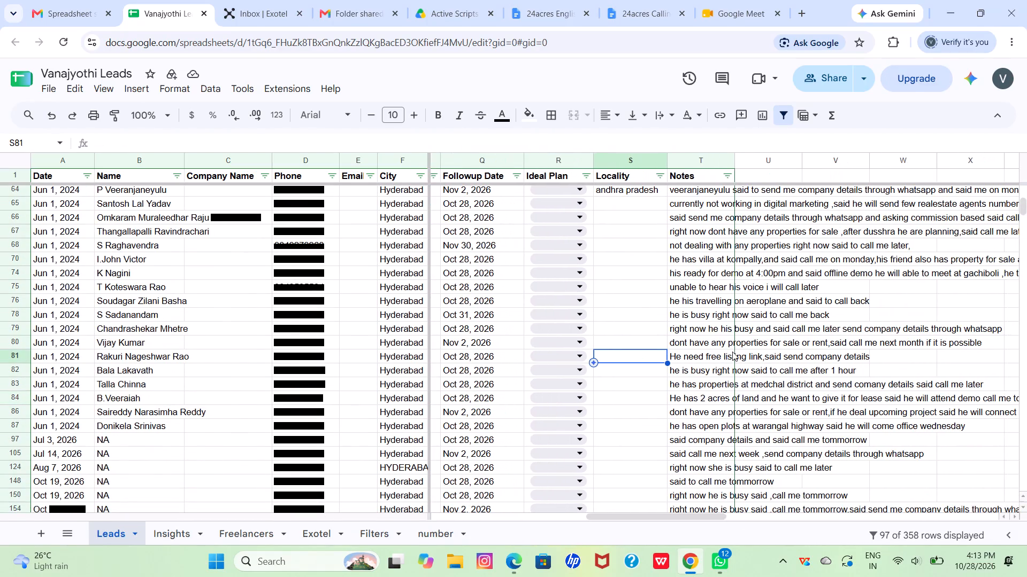
pyautogui.hscroll(-1, 732, 352)
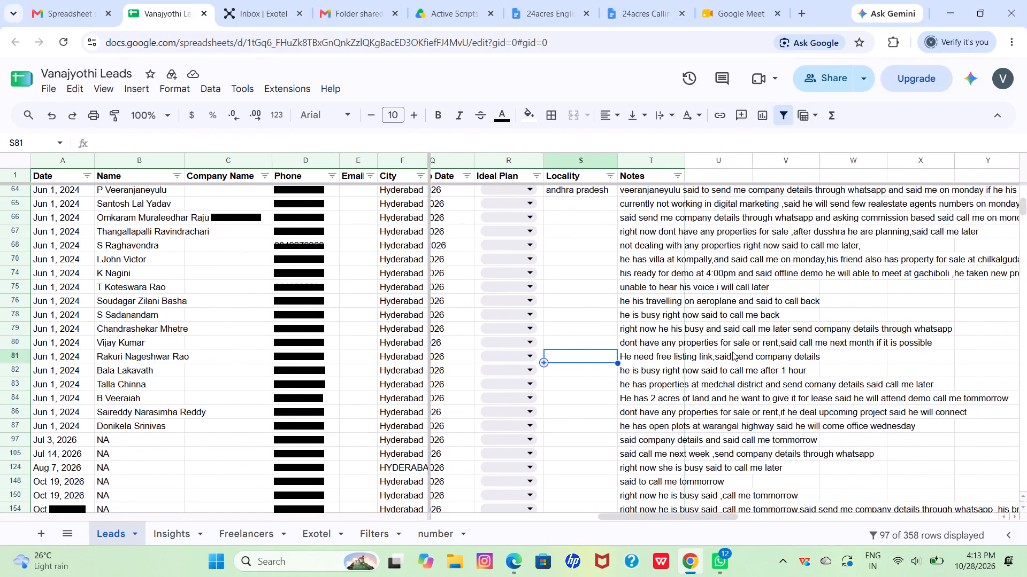
pyautogui.hscroll(-3, 732, 352)
pyautogui.hscroll(5, 732, 352)
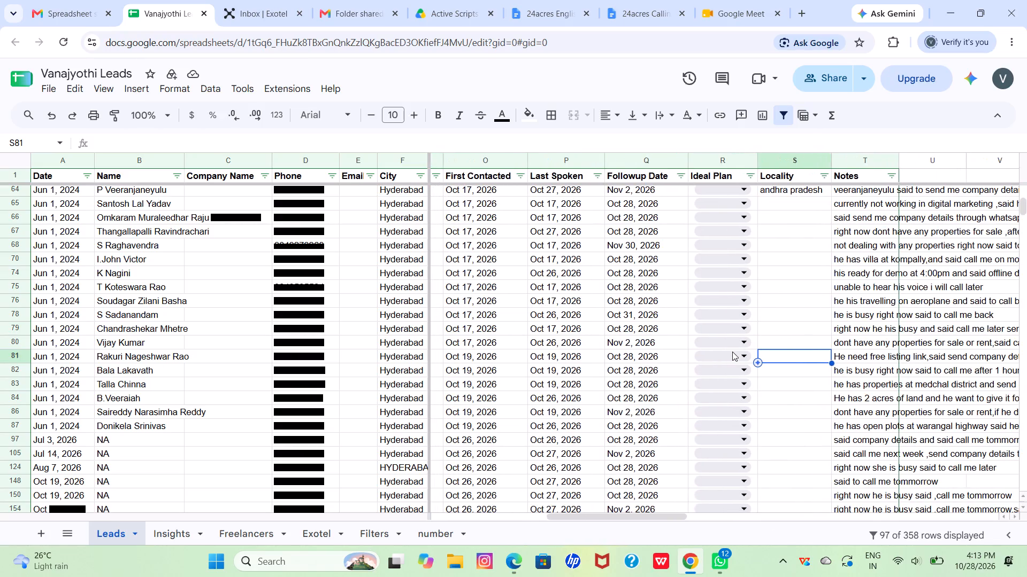
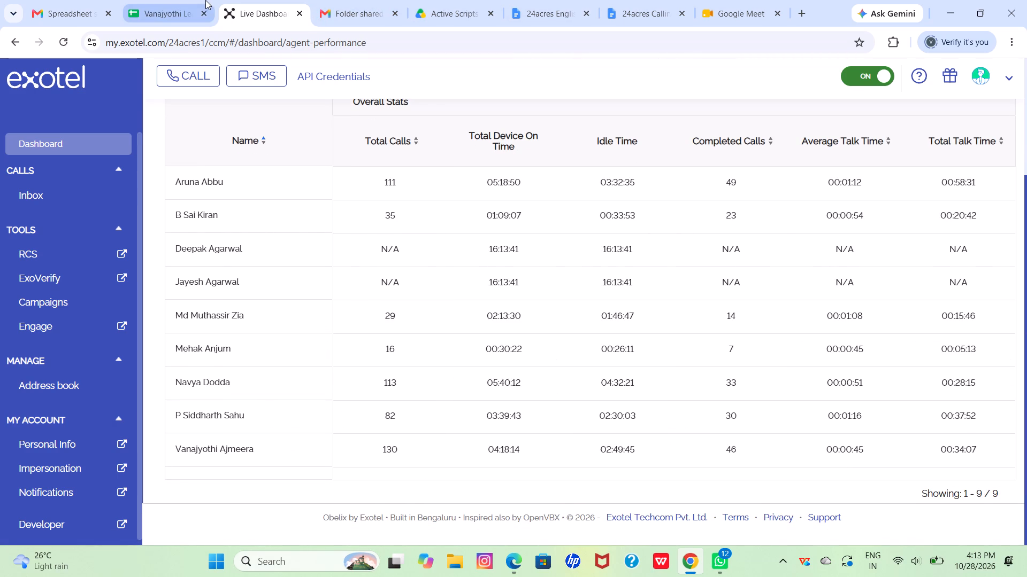
# Switch from the Exotel agent performance dashboard back to the filtered Vanajyothi Leads sheet.
pyautogui.click(187, 5)
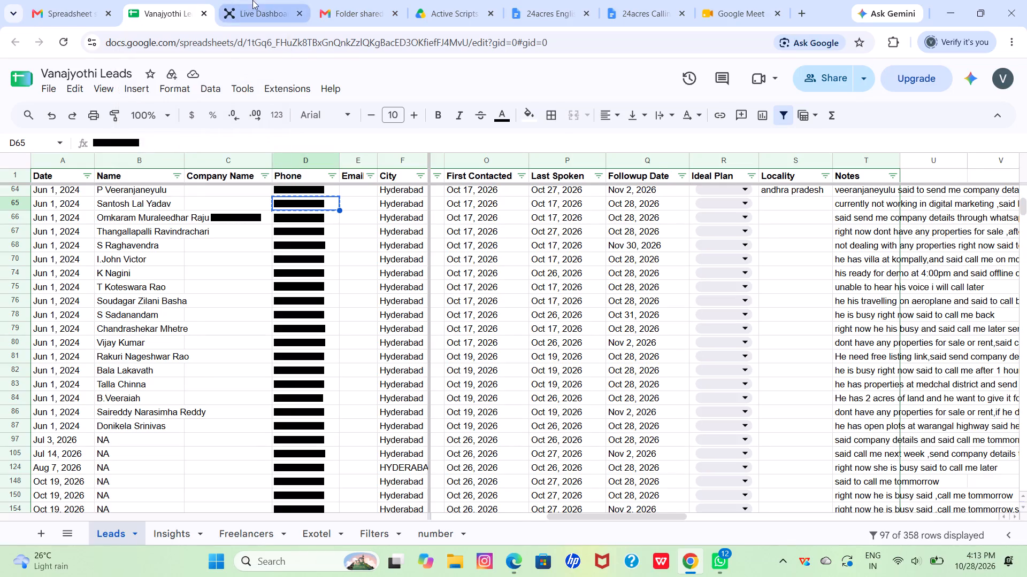
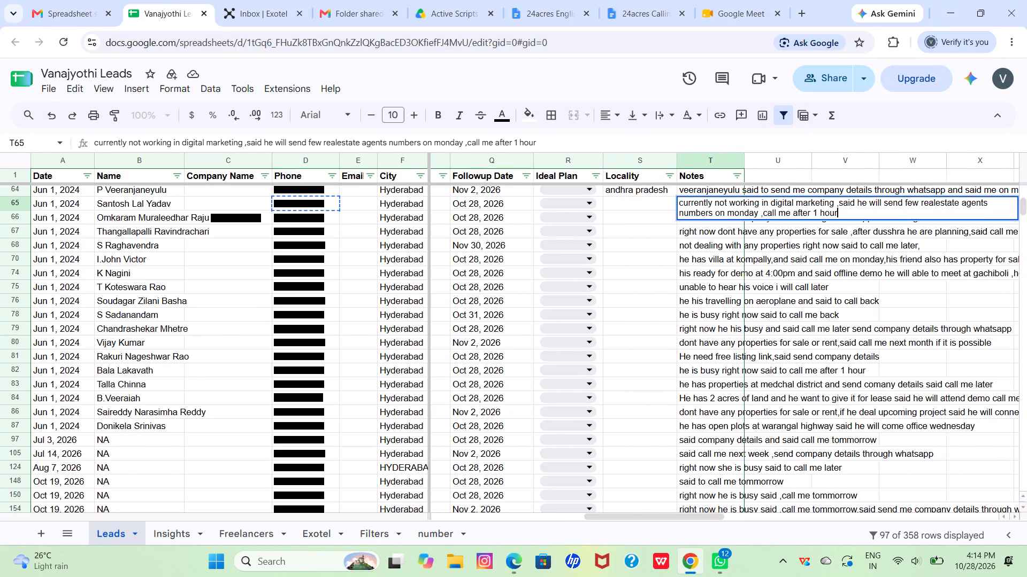
# Finish the row 65 lead's note with a comma after "call me after 1 hour".
pyautogui.press(',')
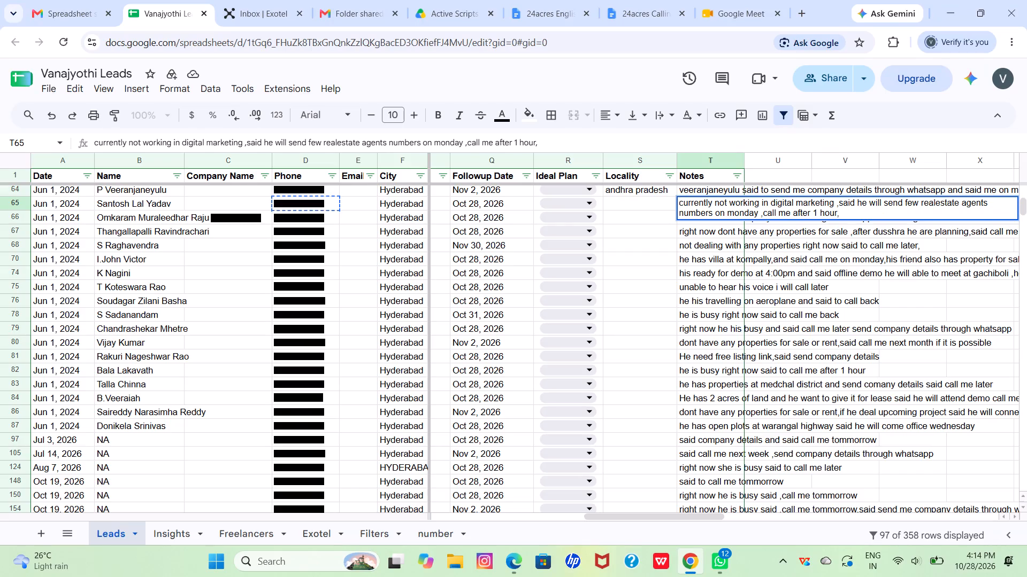
pyautogui.press('Return')
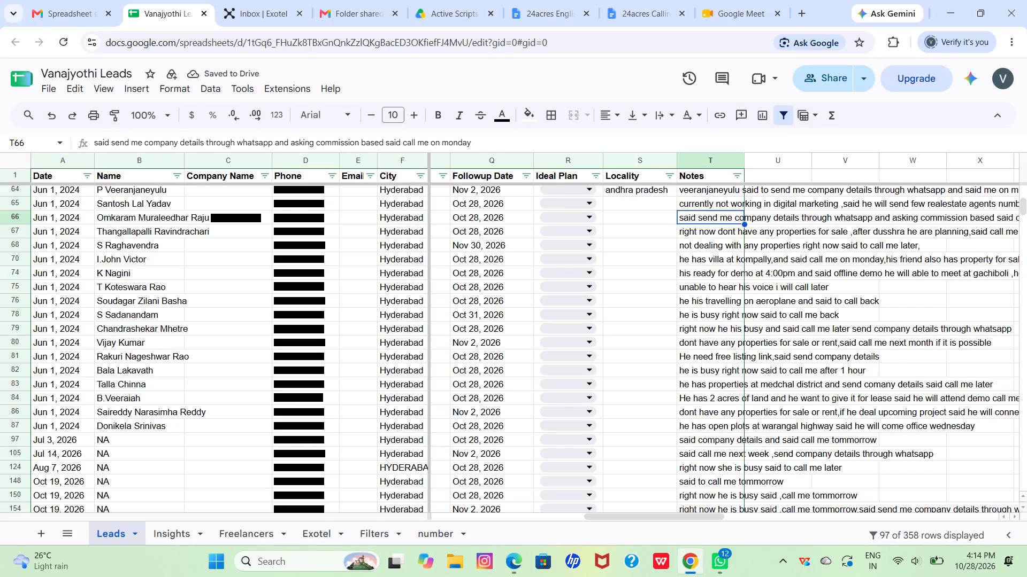
# Set the follow-up dates of the leads in rows 65 and 66 to Oct 29, 2026.
pyautogui.hscroll(-3, 696, 203)
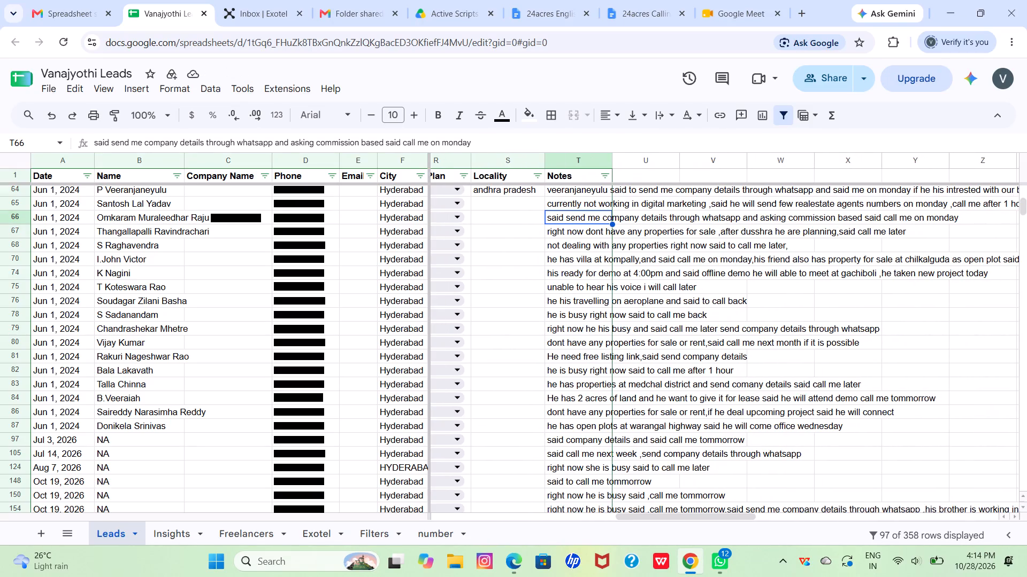
pyautogui.hscroll(4, 696, 203)
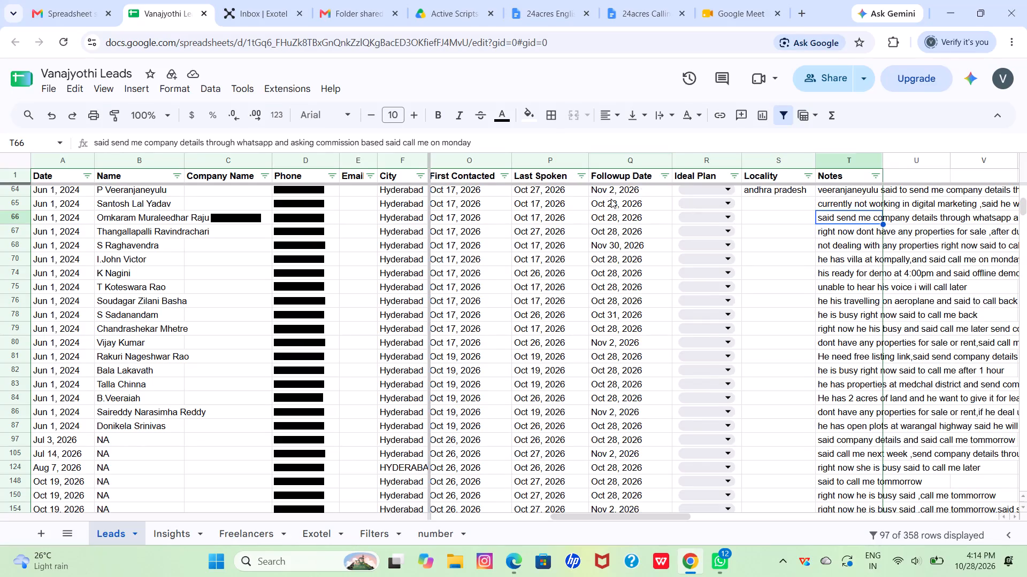
pyautogui.doubleClick(611, 199)
pyautogui.click(649, 330)
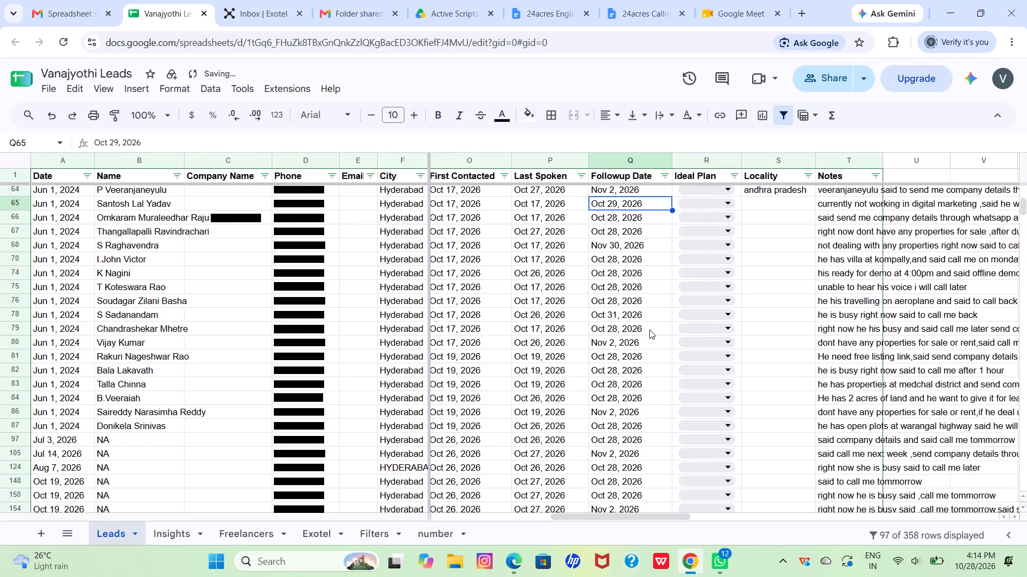
pyautogui.doubleClick(628, 218)
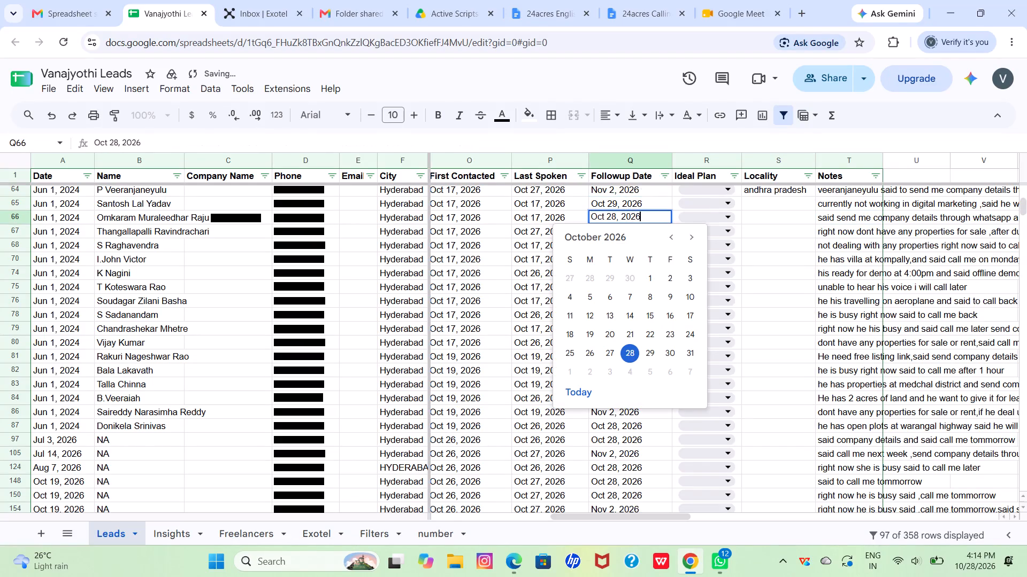
pyautogui.click(650, 350)
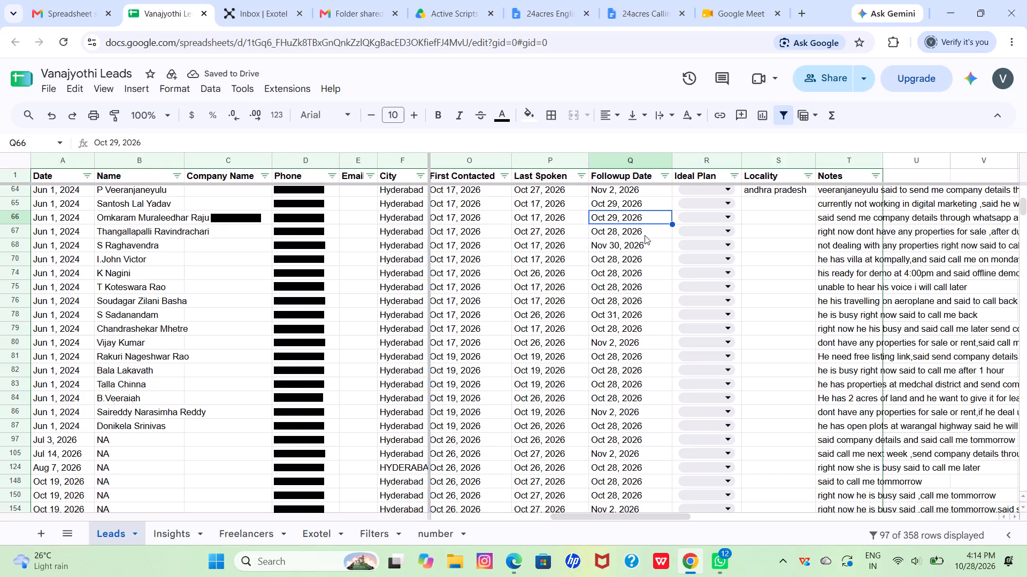
# Set the call attempts count to 4 for the row 65 lead and 5 for the row 67 lead.
pyautogui.hscroll(4, 645, 235)
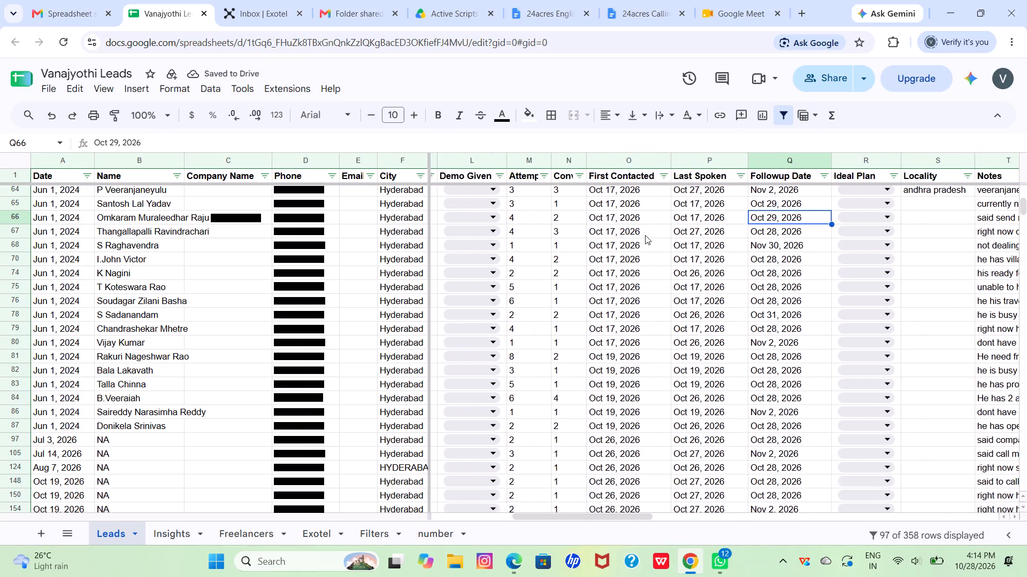
pyautogui.click(534, 201)
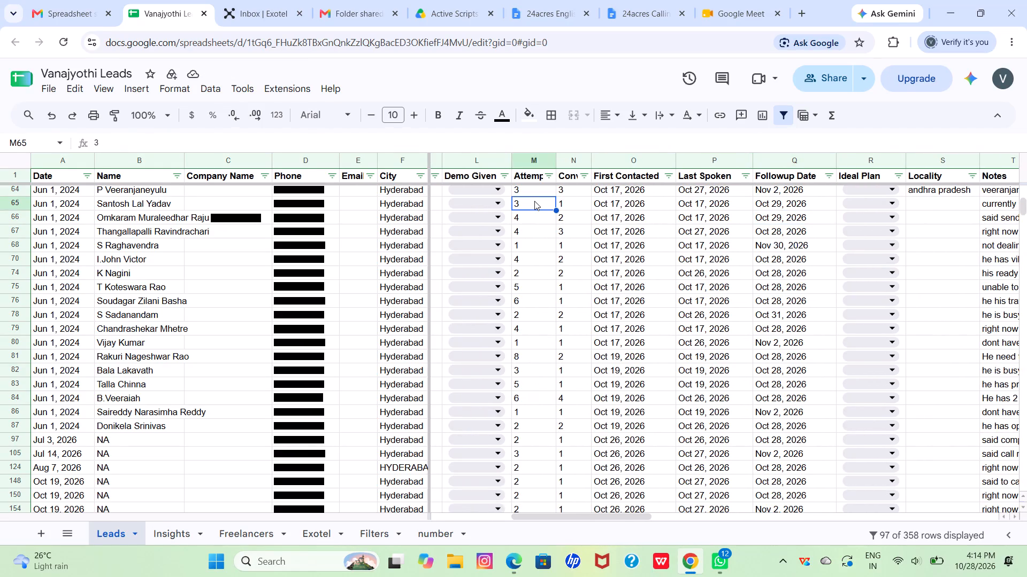
pyautogui.press('4')
pyautogui.click(525, 235)
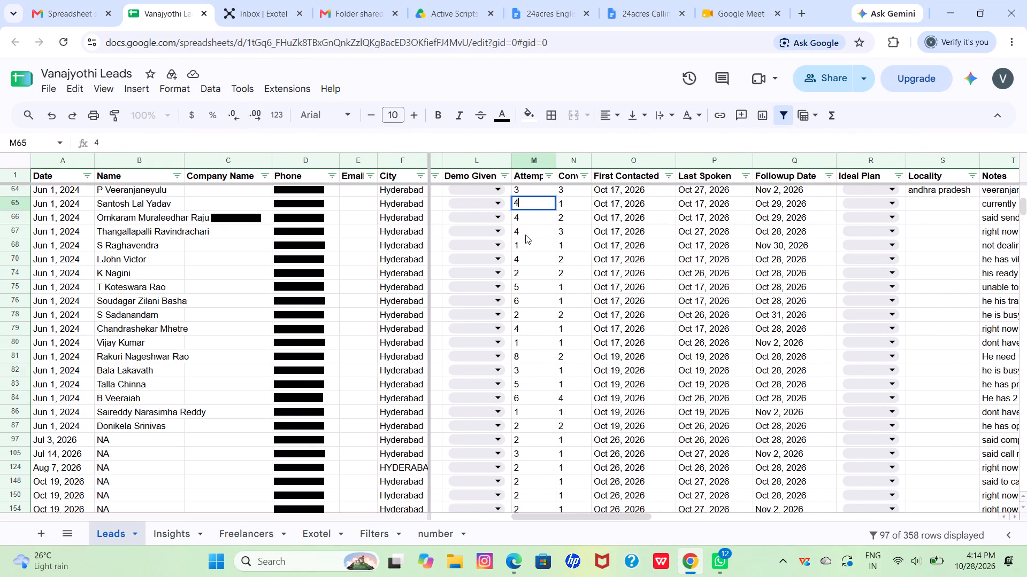
pyautogui.press('5')
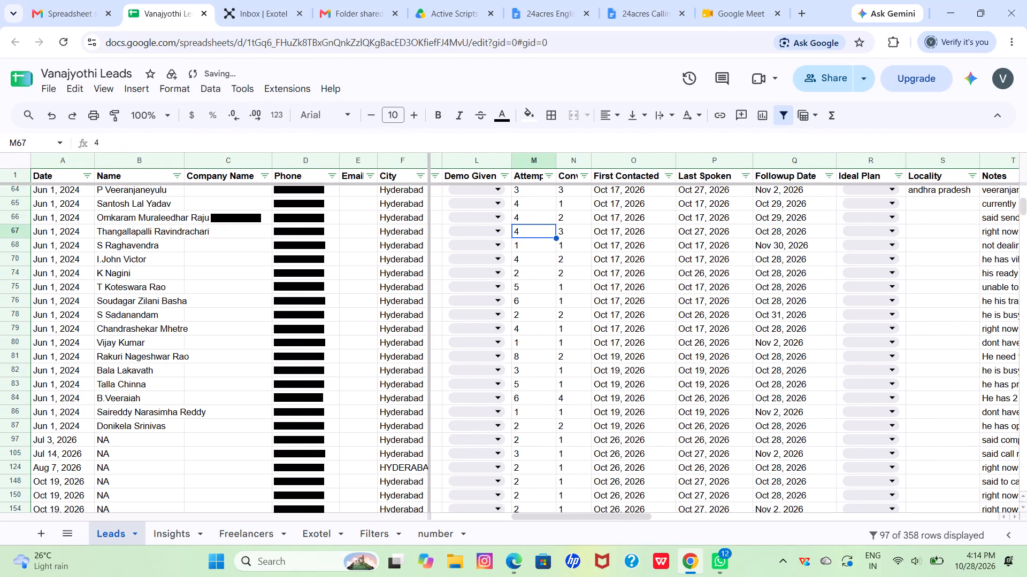
pyautogui.click(778, 231)
# Check the row 67 lead's notes and select that lead's phone number.
pyautogui.hscroll(-1, 778, 231)
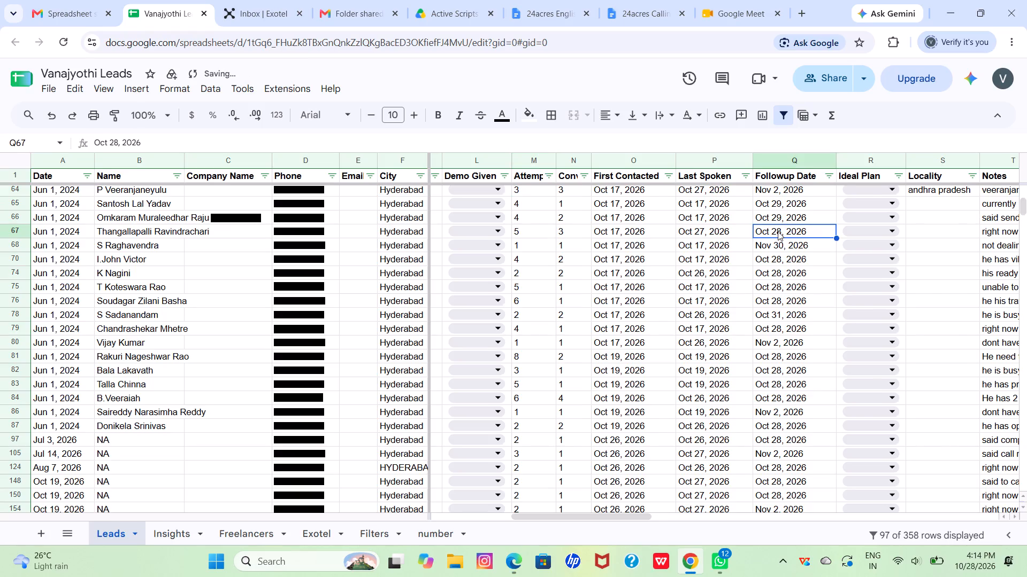
pyautogui.hscroll(-5, 778, 231)
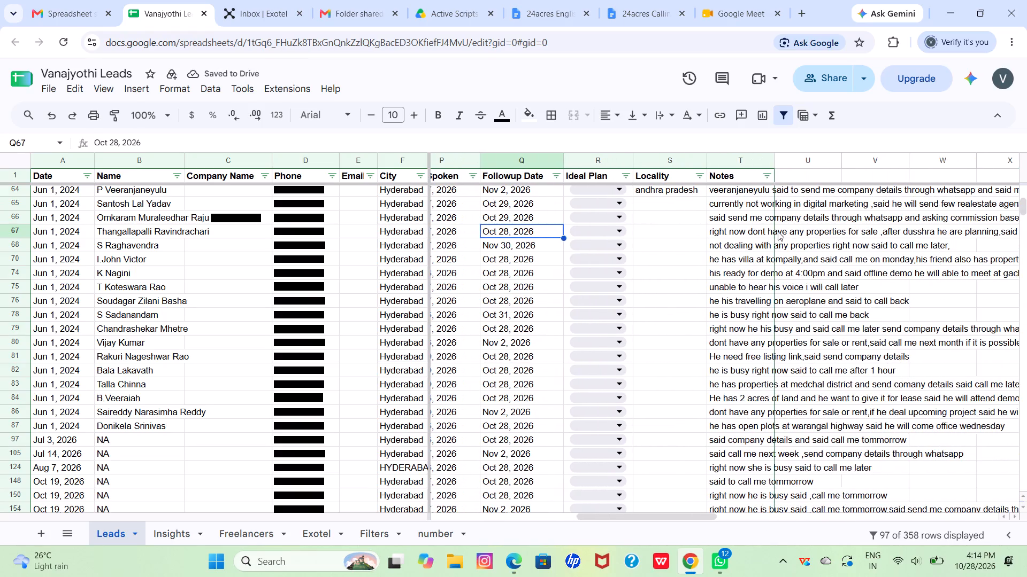
pyautogui.hscroll(-2, 778, 231)
pyautogui.hscroll(5, 778, 231)
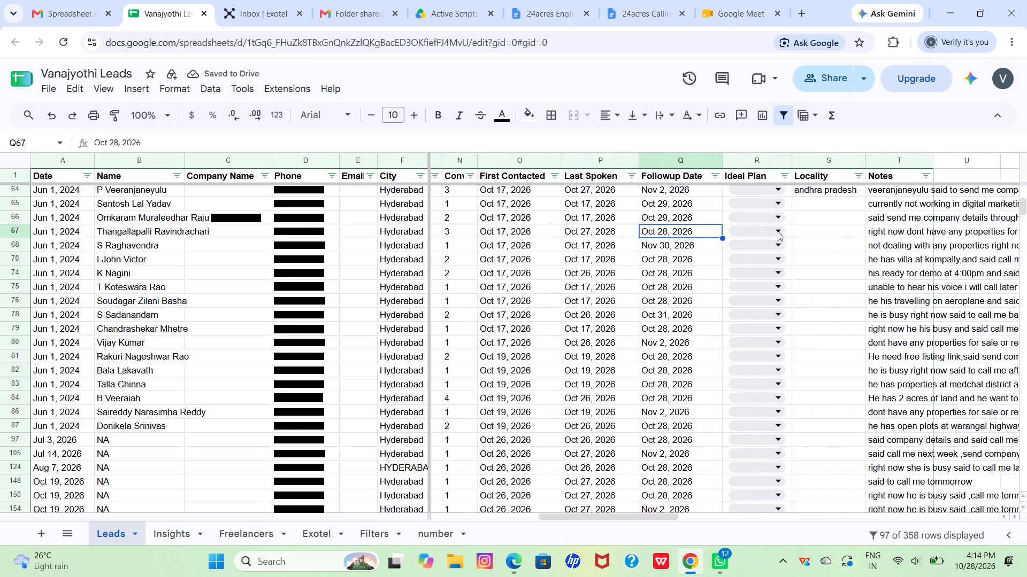
pyautogui.click(334, 232)
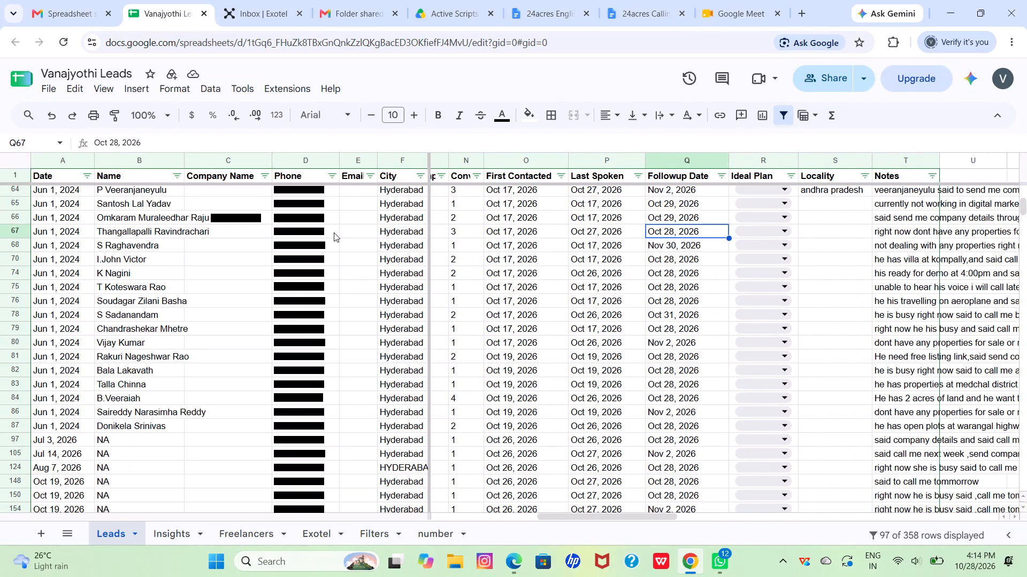
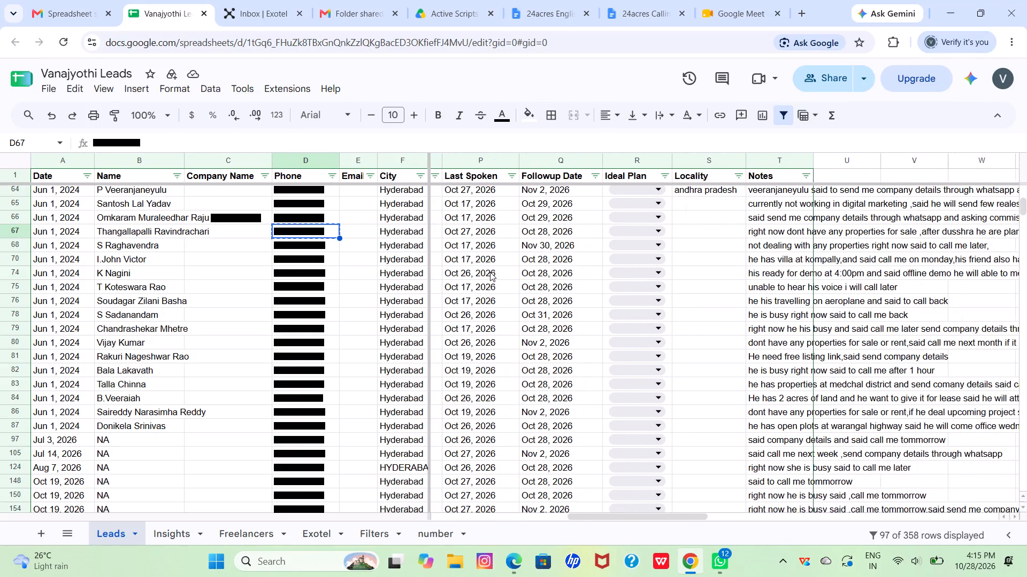
# Set the follow-up date of the lead in row 67 to Oct 29, 2026.
pyautogui.doubleClick(546, 229)
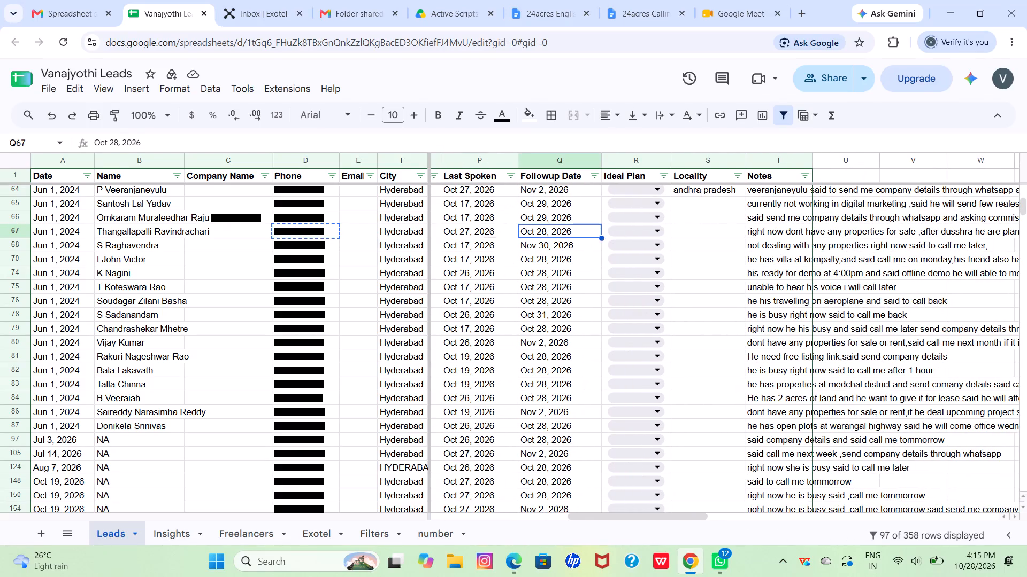
pyautogui.click(587, 370)
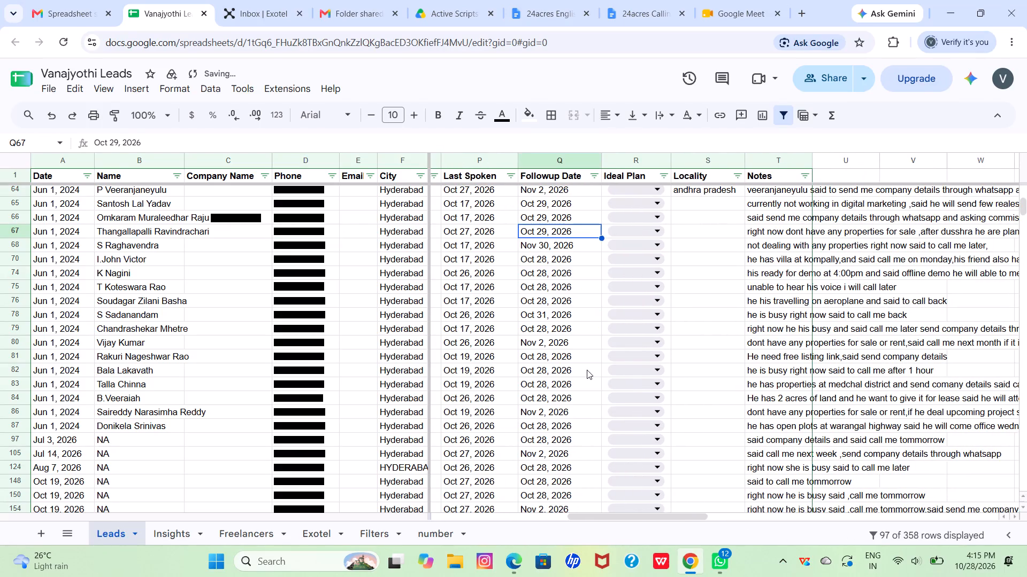
# Review the notes, last spoken and follow-up dates of the leads from row 67 onward to find the next one due.
pyautogui.hscroll(-2, 587, 370)
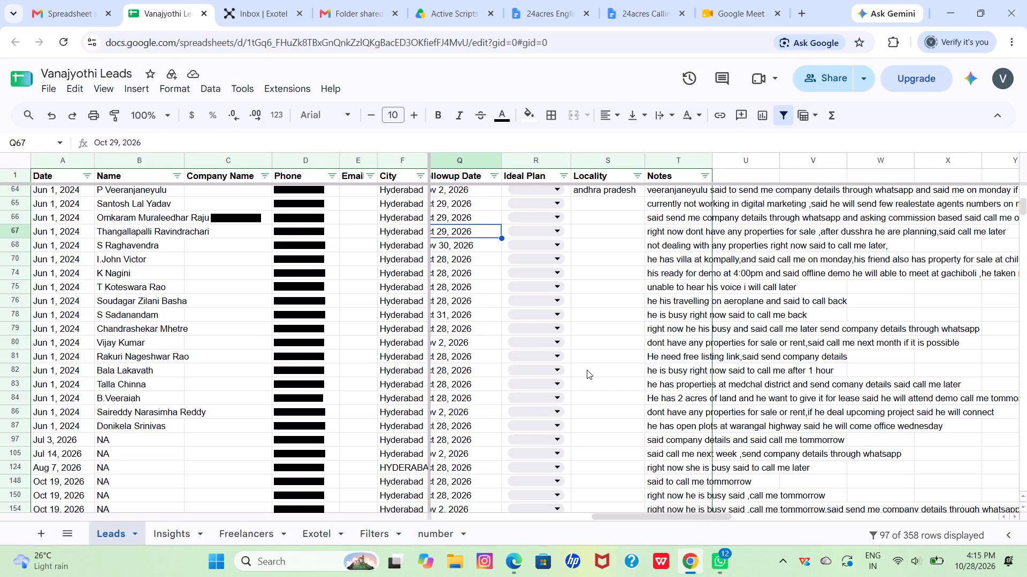
pyautogui.click(608, 244)
pyautogui.click(594, 229)
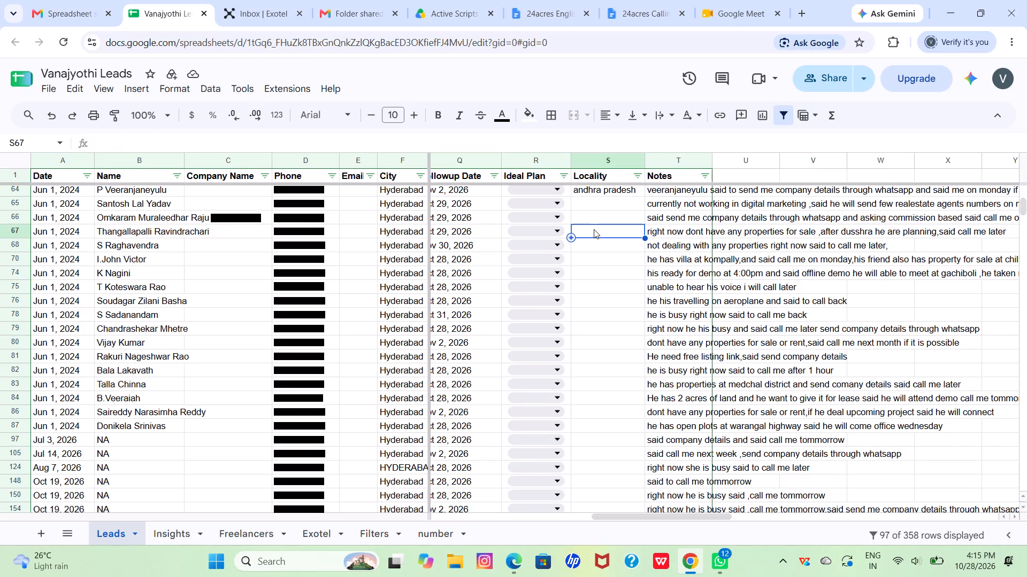
pyautogui.click(595, 247)
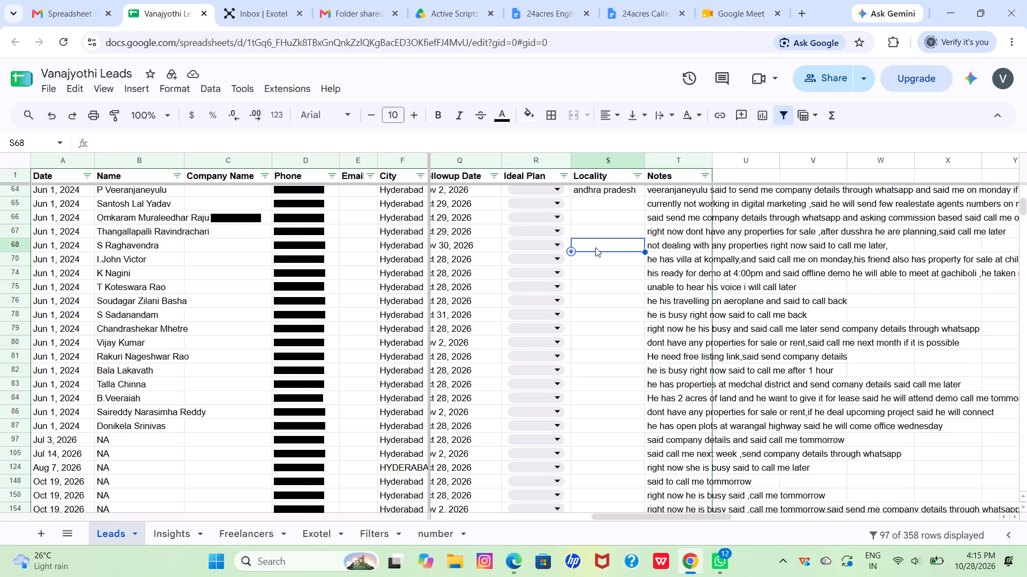
pyautogui.scroll(-1, 595, 247)
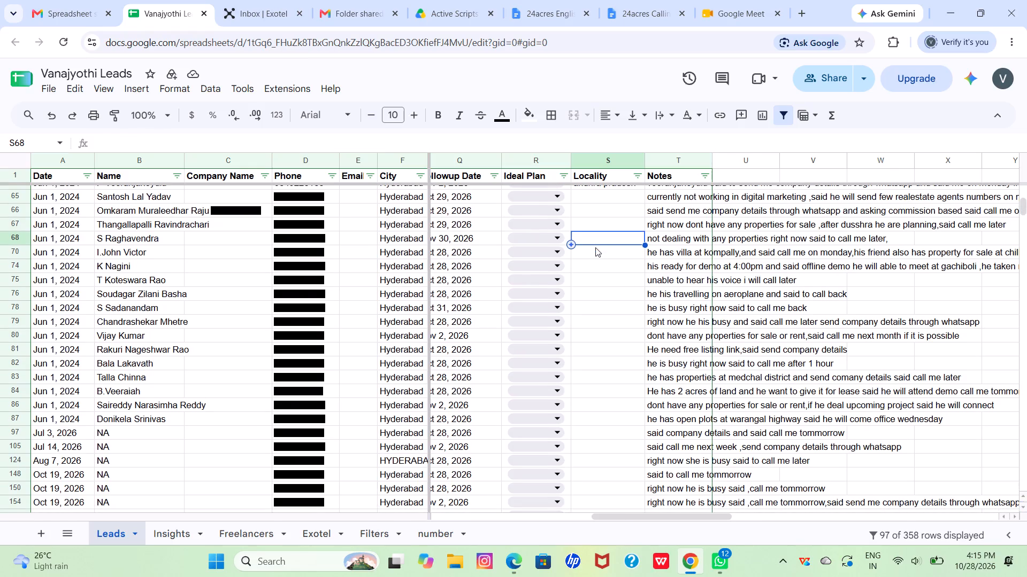
pyautogui.hscroll(-2, 595, 247)
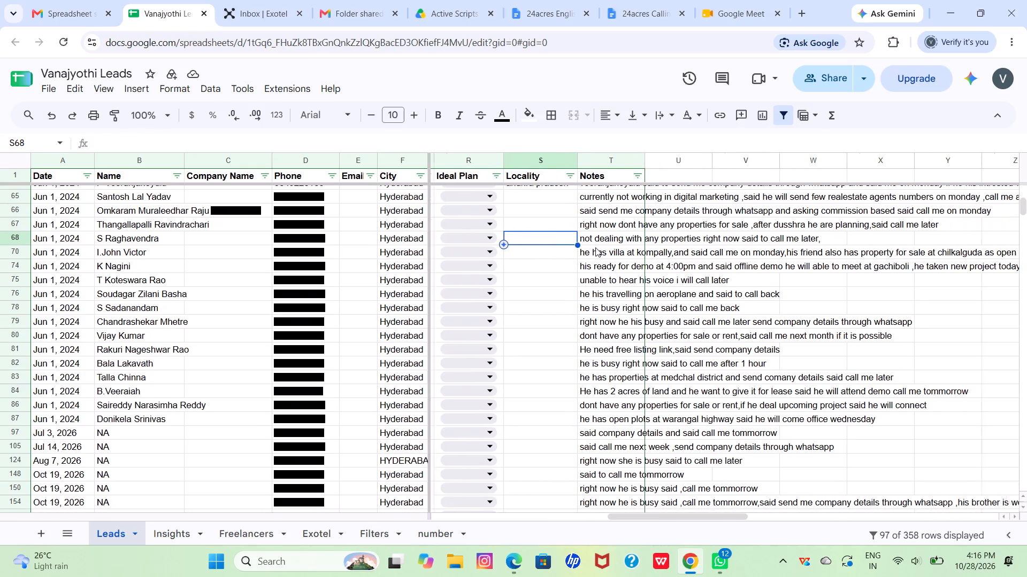
pyautogui.hscroll(-3, 595, 247)
pyautogui.hscroll(5, 595, 247)
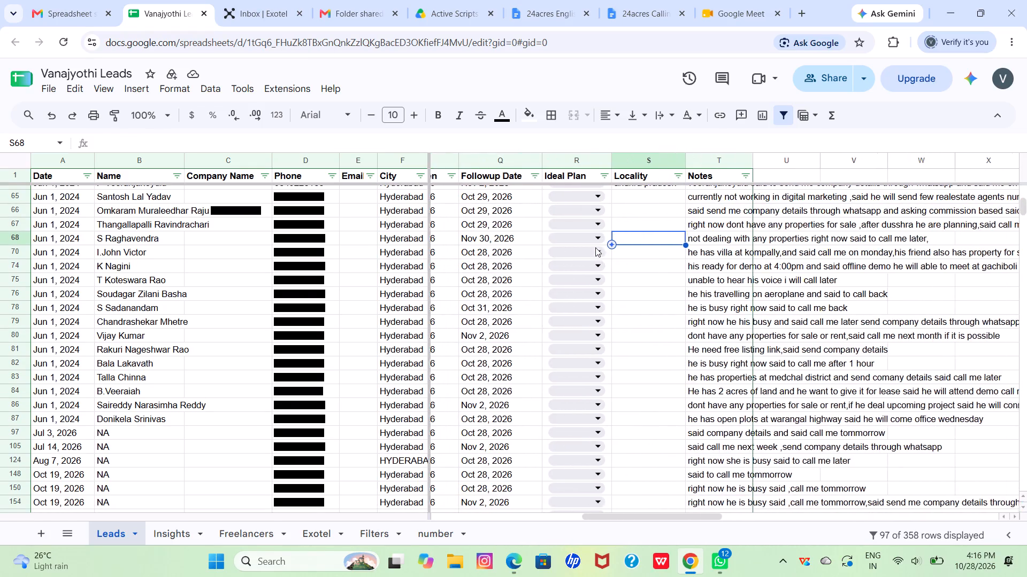
pyautogui.hscroll(1, 595, 247)
pyautogui.scroll(-1, 595, 247)
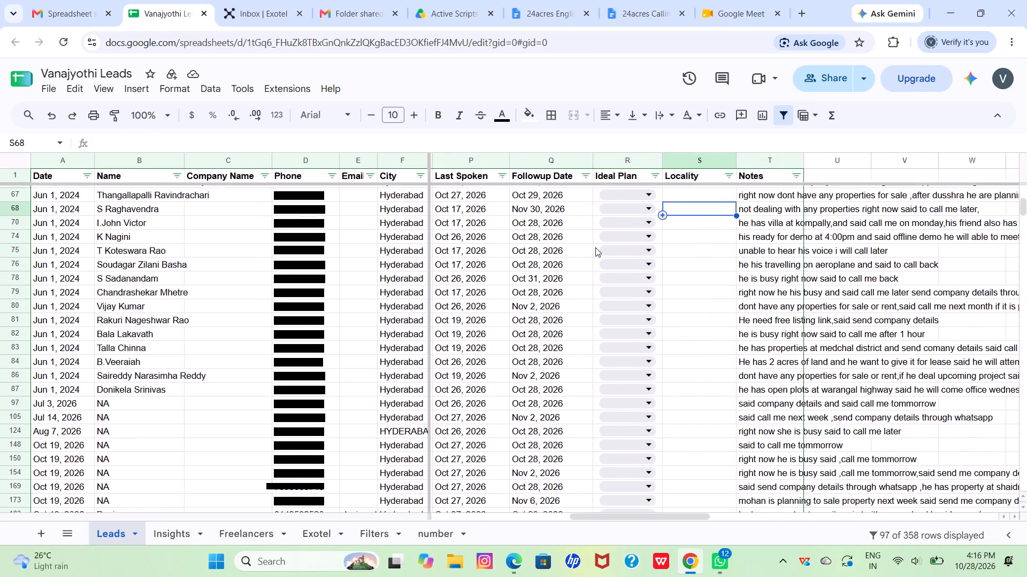
pyautogui.scroll(-1, 595, 247)
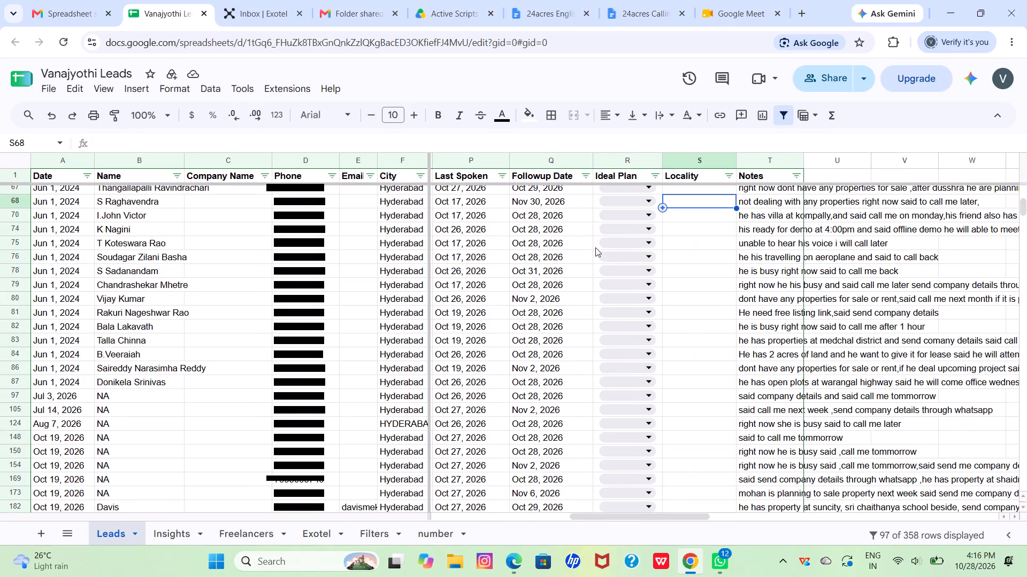
pyautogui.hscroll(-4, 595, 247)
pyautogui.hscroll(3, 595, 247)
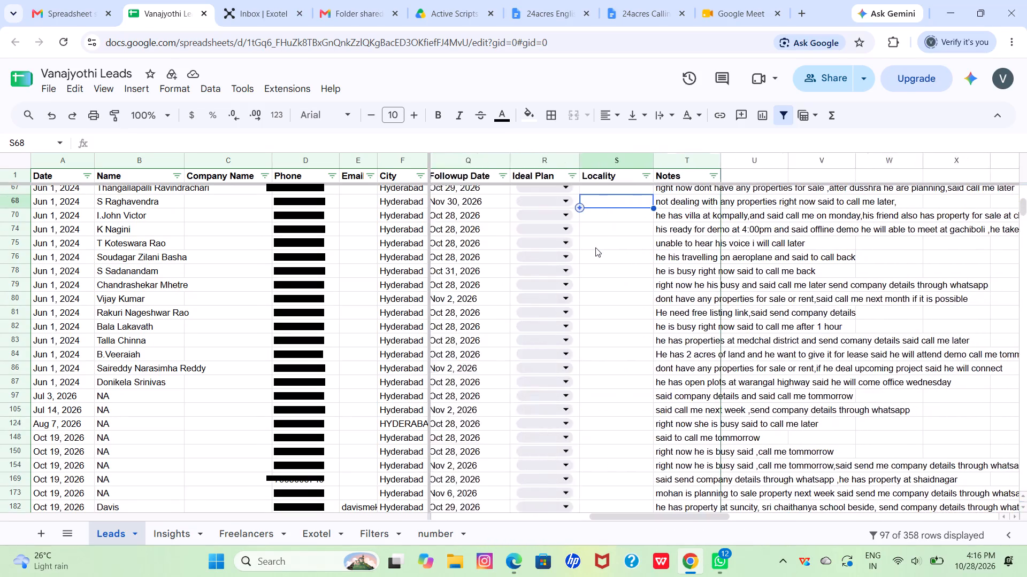
pyautogui.hscroll(1, 595, 247)
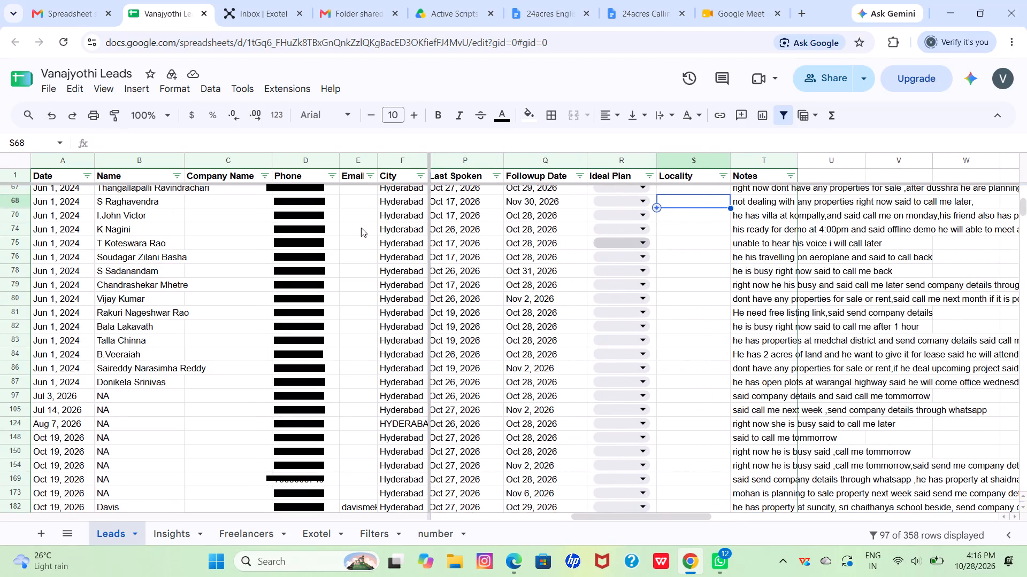
# Set the follow-up date of the lead in row 70 to Oct 29, 2026.
pyautogui.click(332, 222)
pyautogui.click(328, 229)
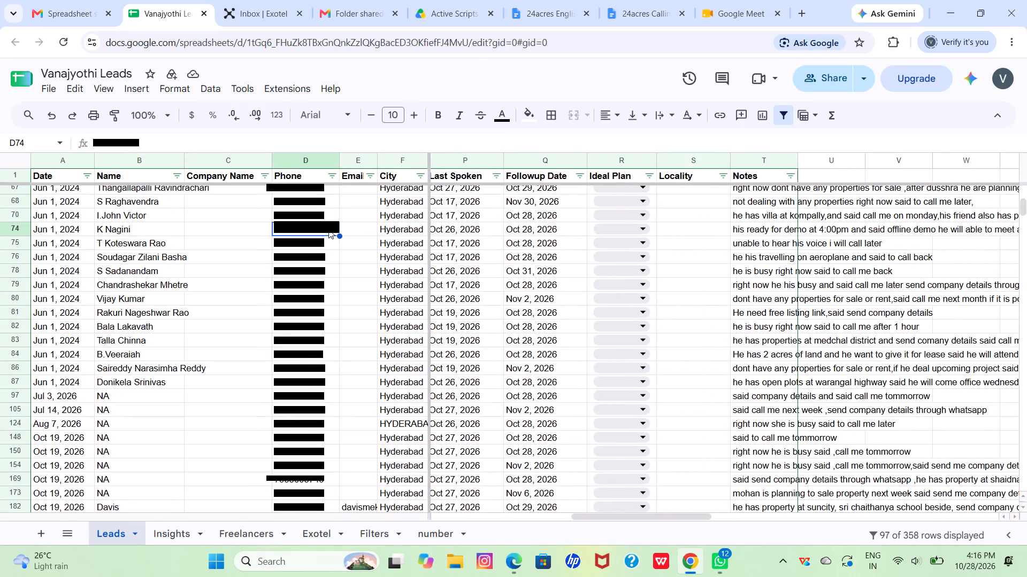
pyautogui.doubleClick(534, 220)
pyautogui.click(571, 345)
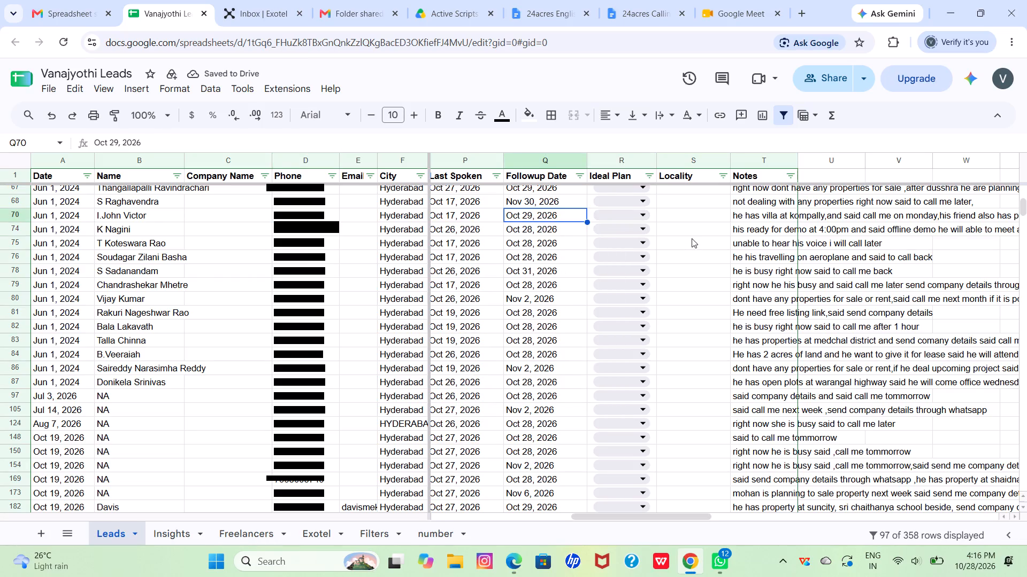
# Check the notes of the leads in rows 70 and 74 and select the row 74 lead's phone number.
pyautogui.hscroll(-2, 795, 232)
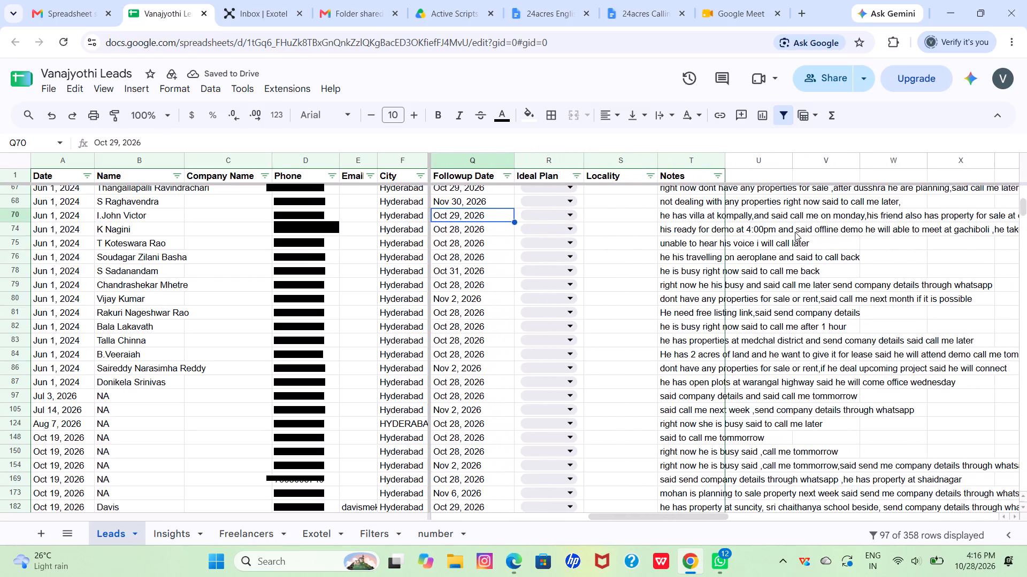
pyautogui.hscroll(-1, 518, 234)
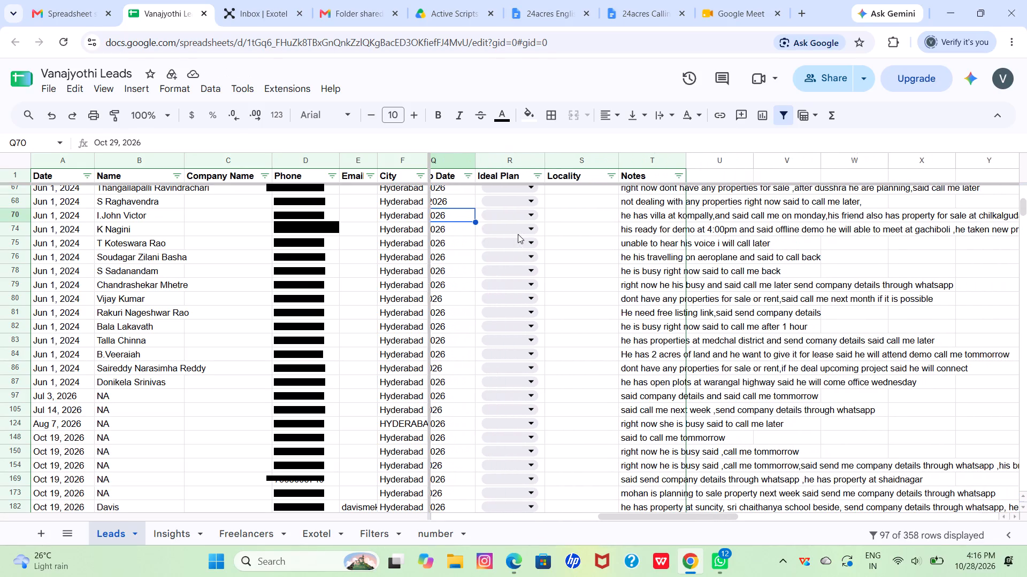
pyautogui.hscroll(-3, 518, 234)
pyautogui.hscroll(1, 518, 234)
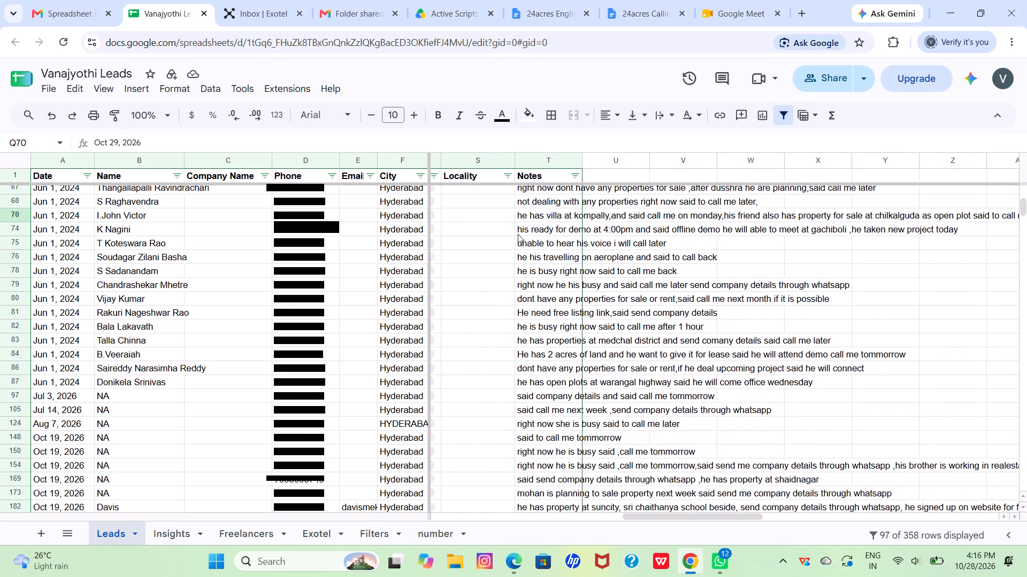
pyautogui.hscroll(4, 518, 234)
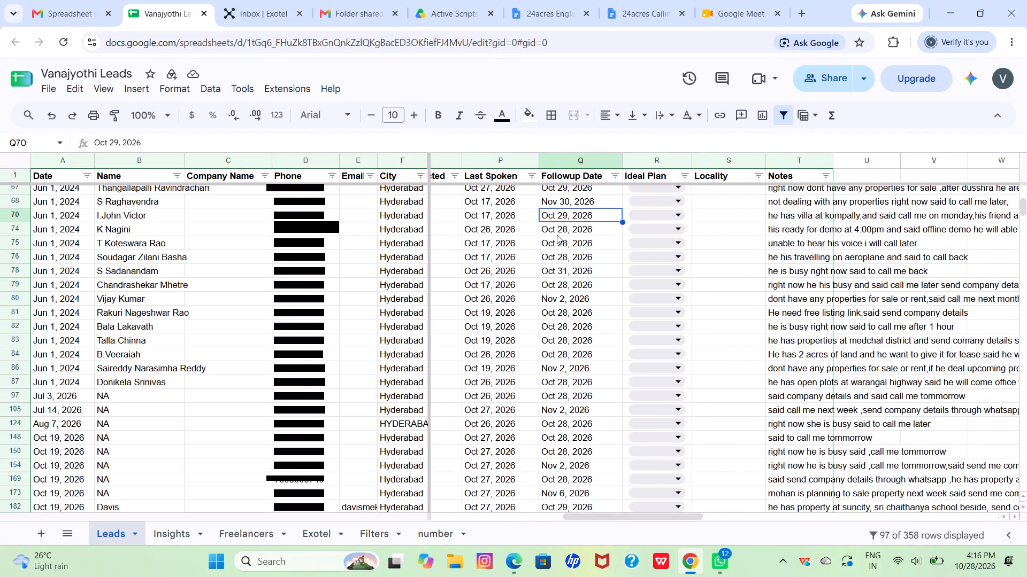
pyautogui.click(312, 230)
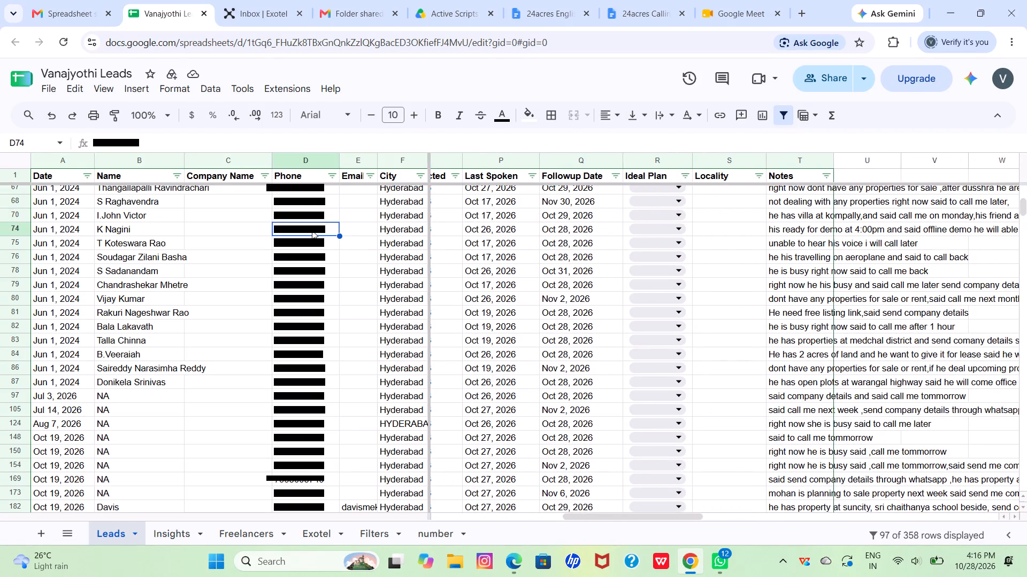
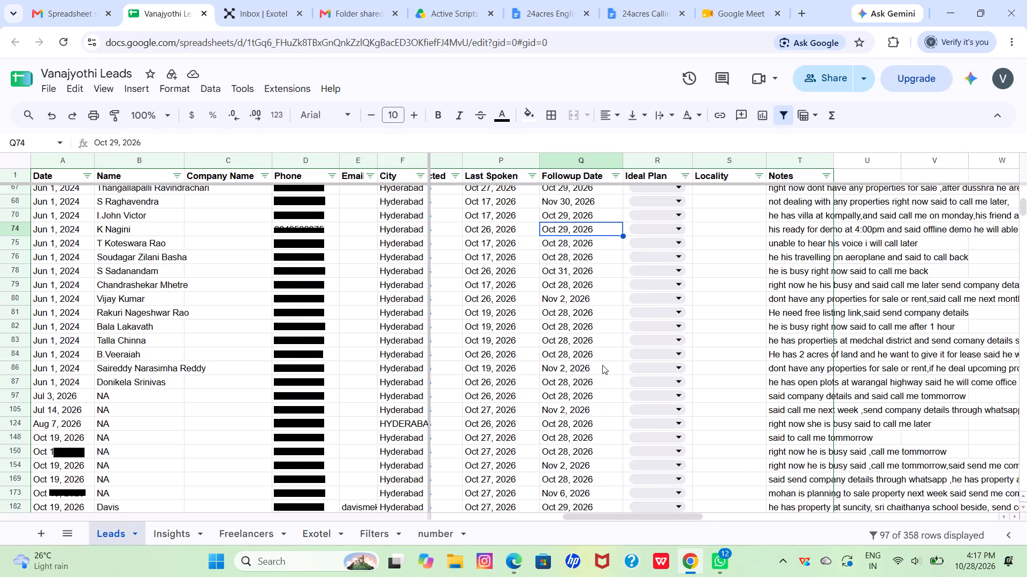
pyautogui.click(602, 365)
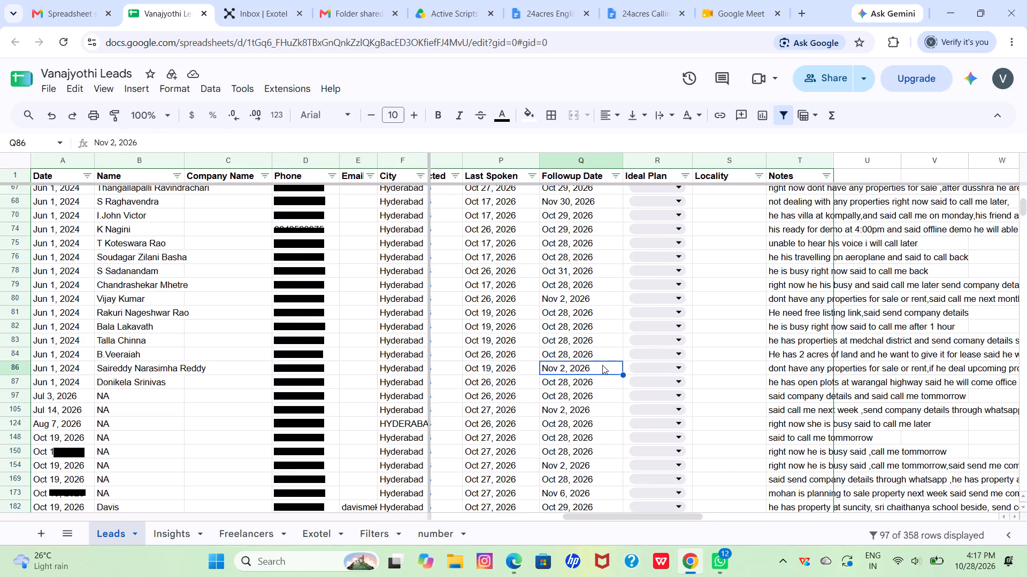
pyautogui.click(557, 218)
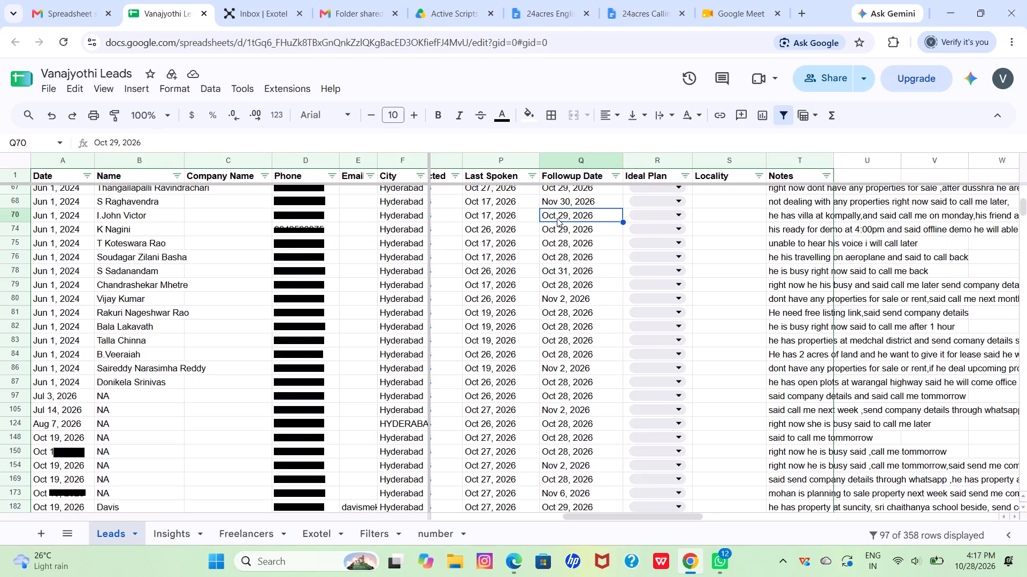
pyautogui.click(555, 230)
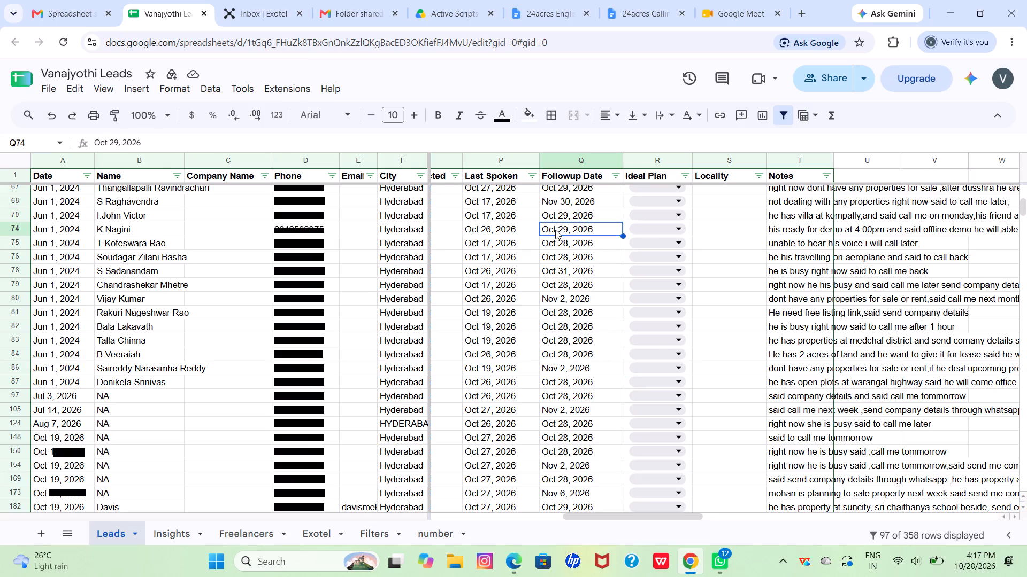
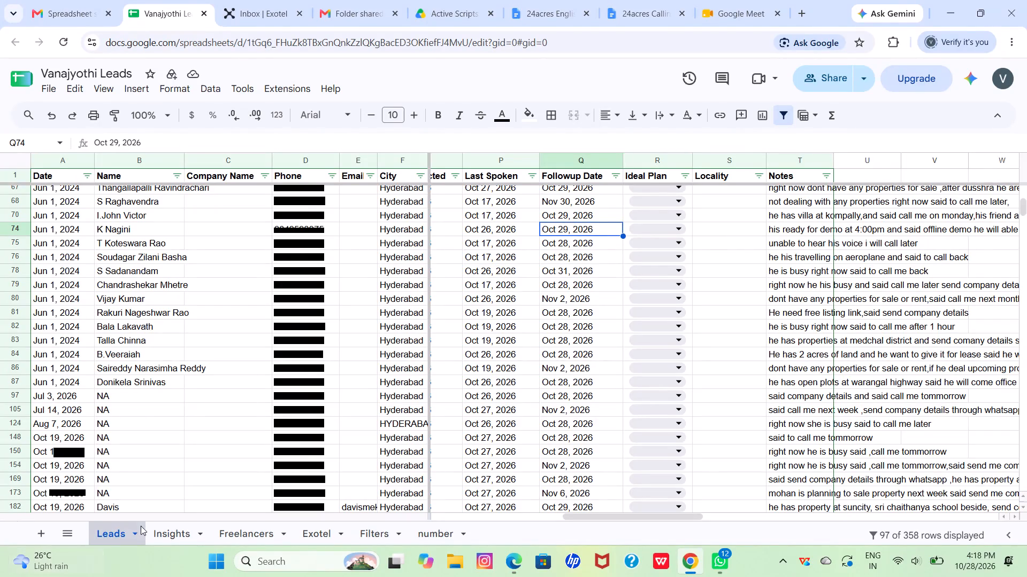
# Copy the phone number of the lead in row 74 of the Leads sheet.
pyautogui.click(319, 229)
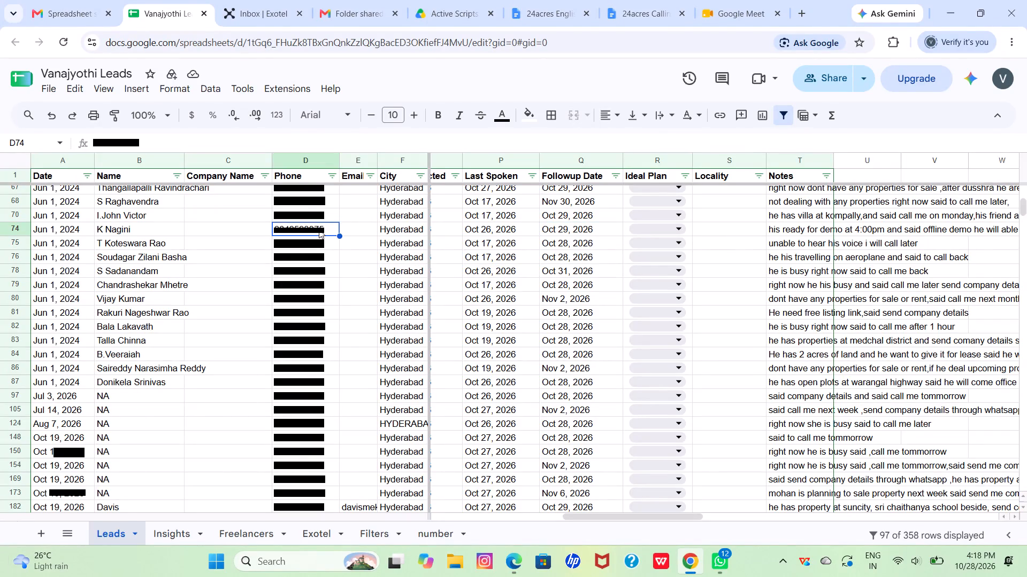
pyautogui.hotkey('ctrl', 'c')
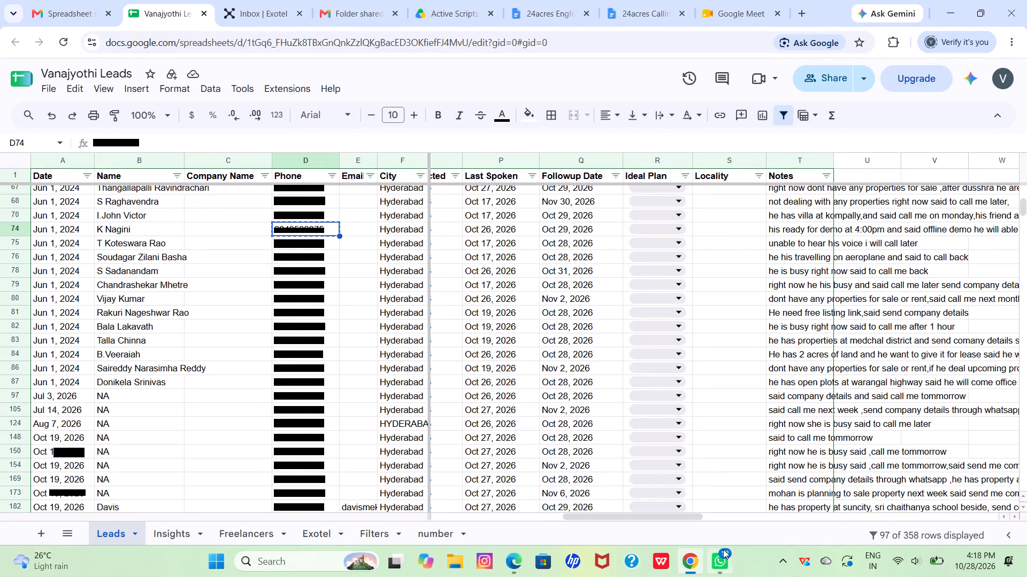
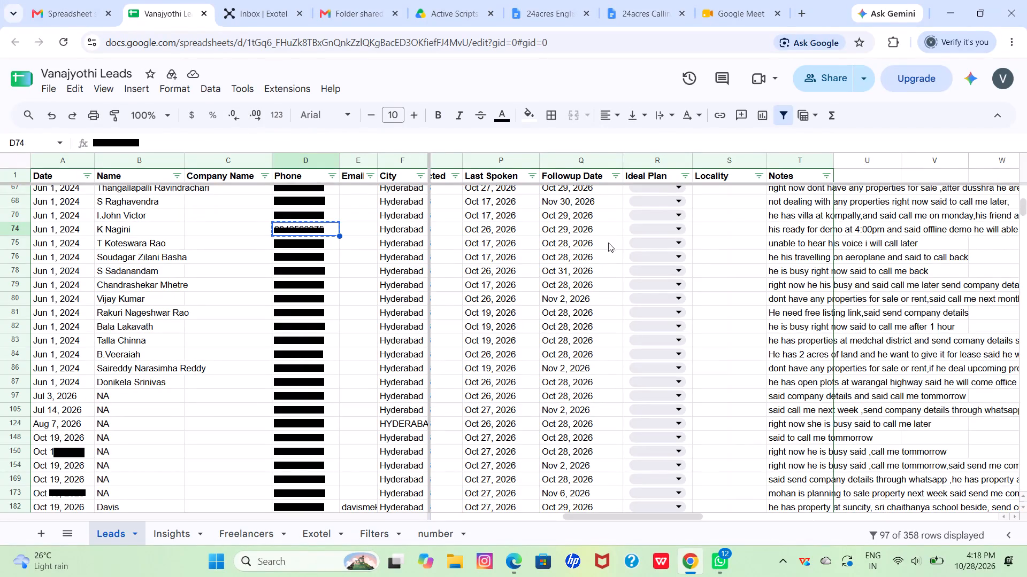
# Append ", said call me when" to the notes of the lead in row 74.
pyautogui.doubleClick(780, 232)
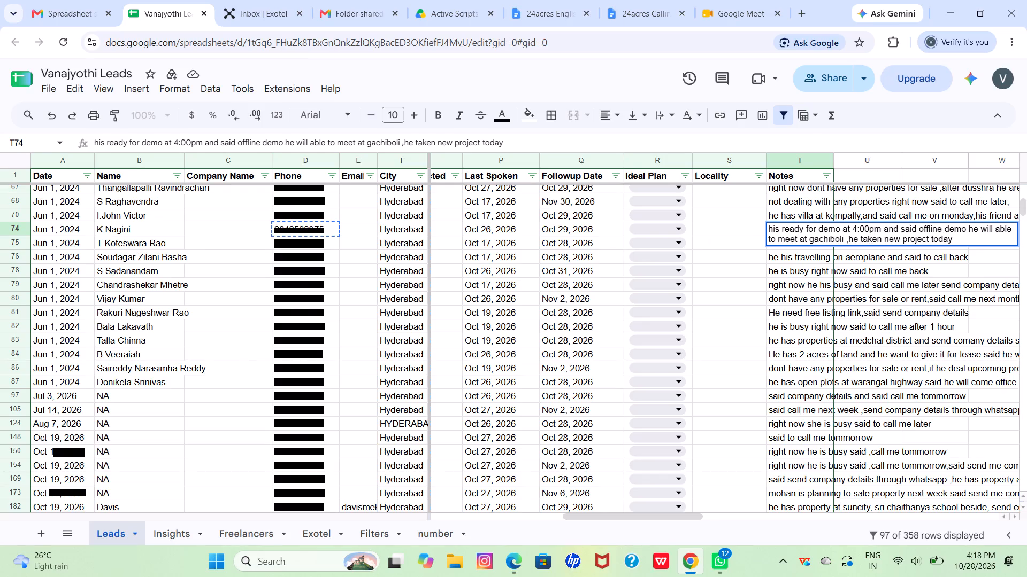
pyautogui.press(',')
pyautogui.write('said call me when')
pyautogui.press('space')
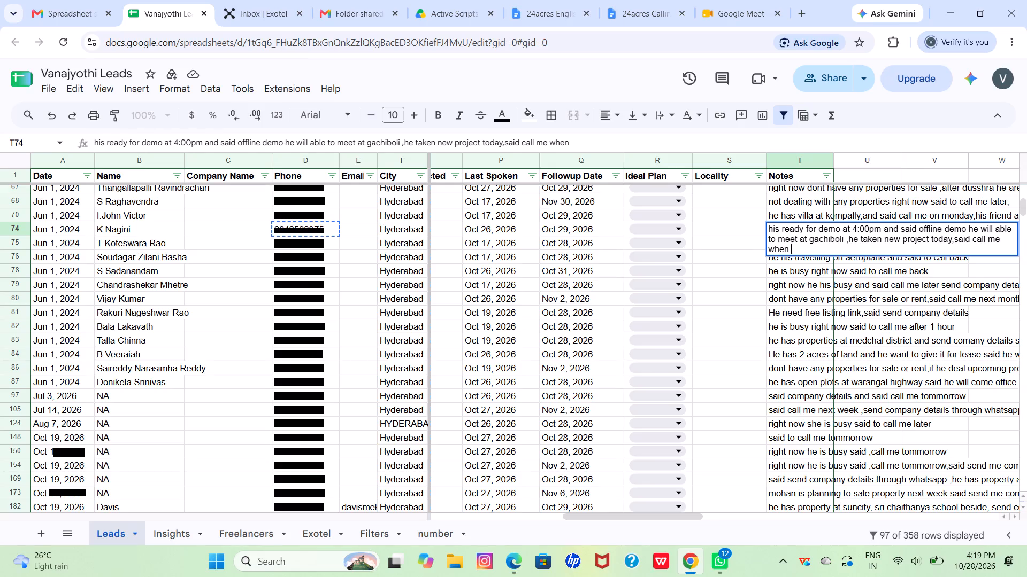
# Complete the row 74 lead's notes by adding "ever im free i will text you in whatsapp" after "said call me when".
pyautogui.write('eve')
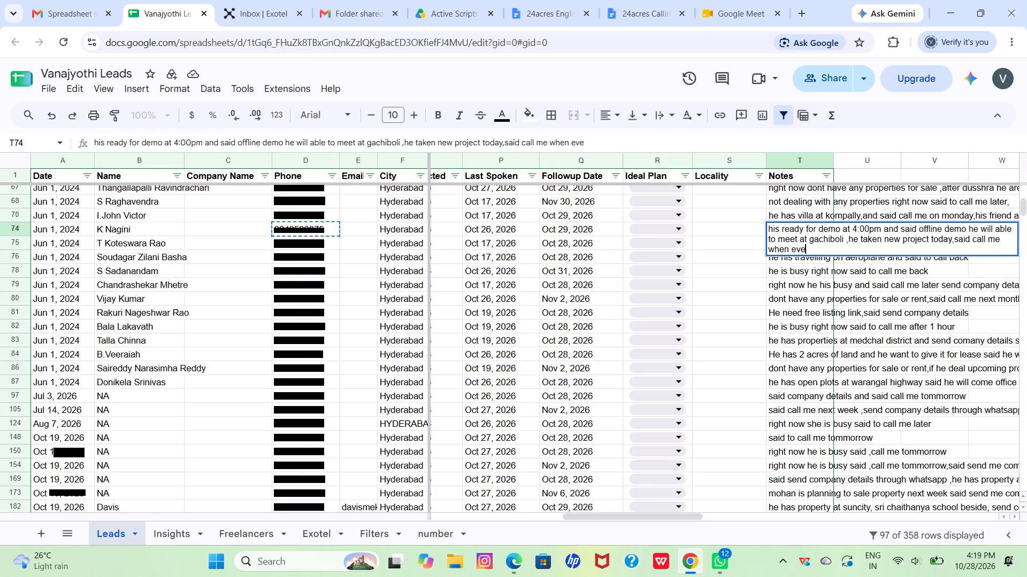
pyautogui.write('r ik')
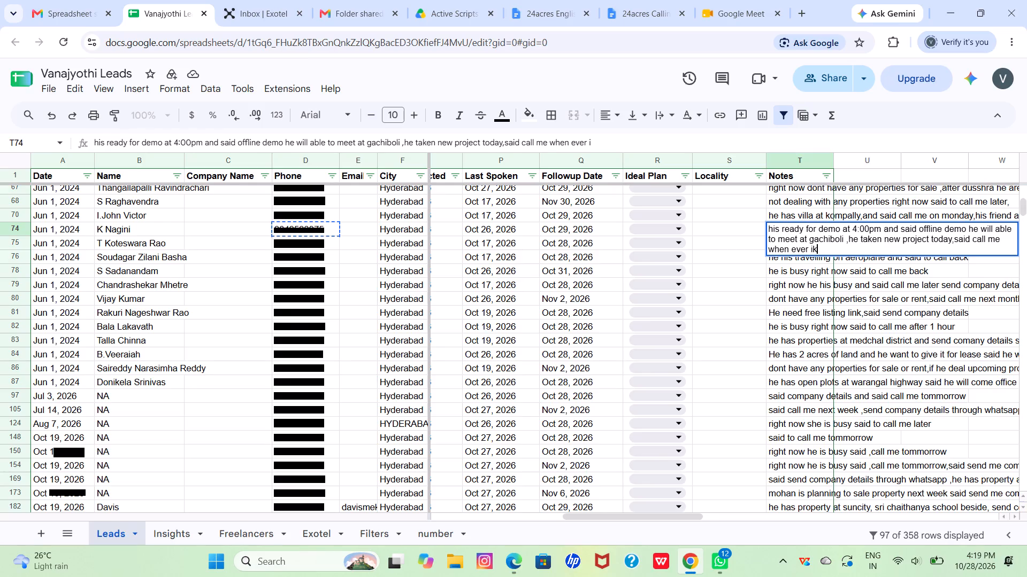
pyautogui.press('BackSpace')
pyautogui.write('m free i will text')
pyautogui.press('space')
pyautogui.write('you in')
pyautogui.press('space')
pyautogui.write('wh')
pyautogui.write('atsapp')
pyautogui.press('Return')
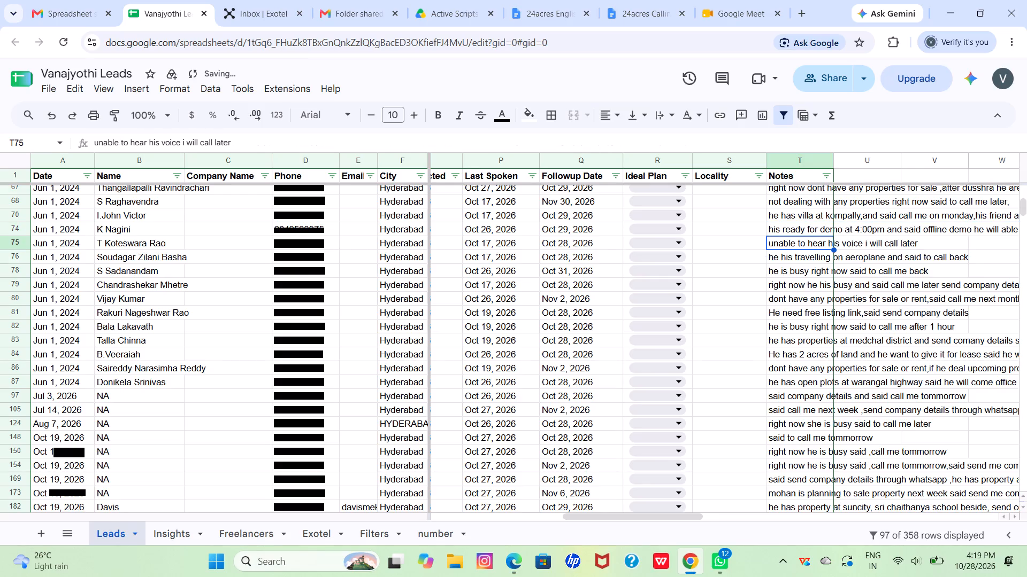
# Clear the date from the Attempts cell of the lead in row 74.
pyautogui.doubleClick(515, 223)
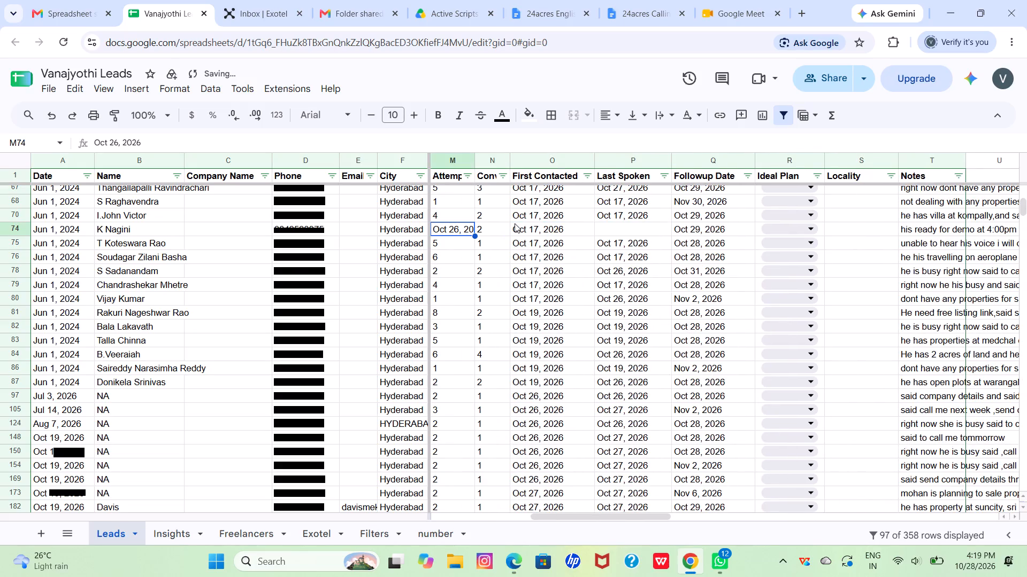
pyautogui.press('BackSpace')
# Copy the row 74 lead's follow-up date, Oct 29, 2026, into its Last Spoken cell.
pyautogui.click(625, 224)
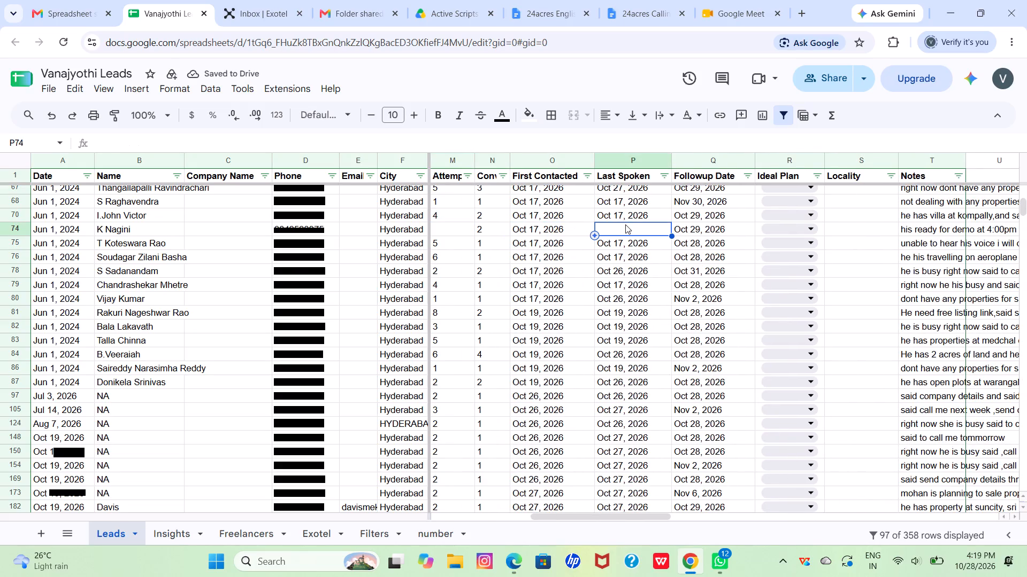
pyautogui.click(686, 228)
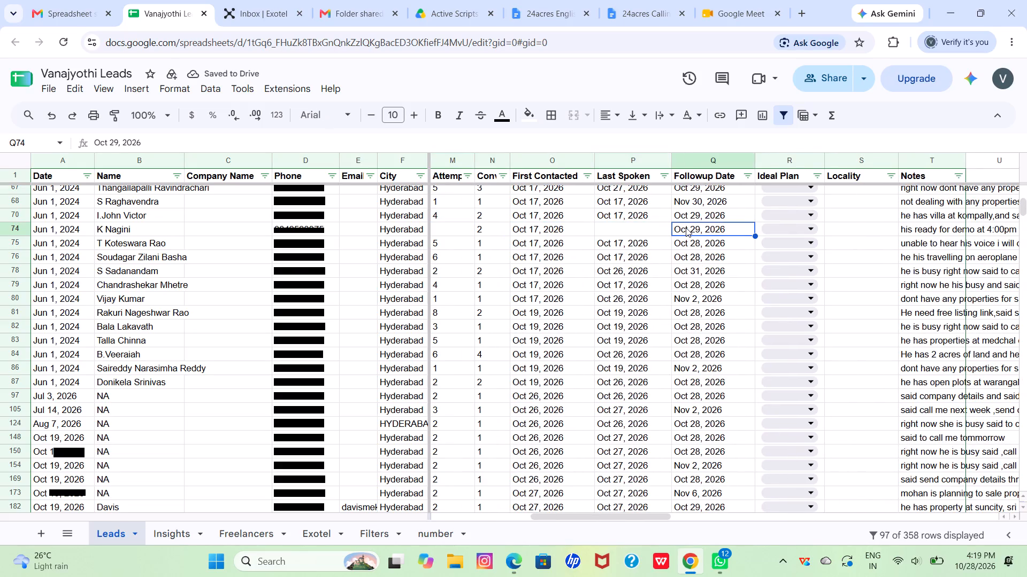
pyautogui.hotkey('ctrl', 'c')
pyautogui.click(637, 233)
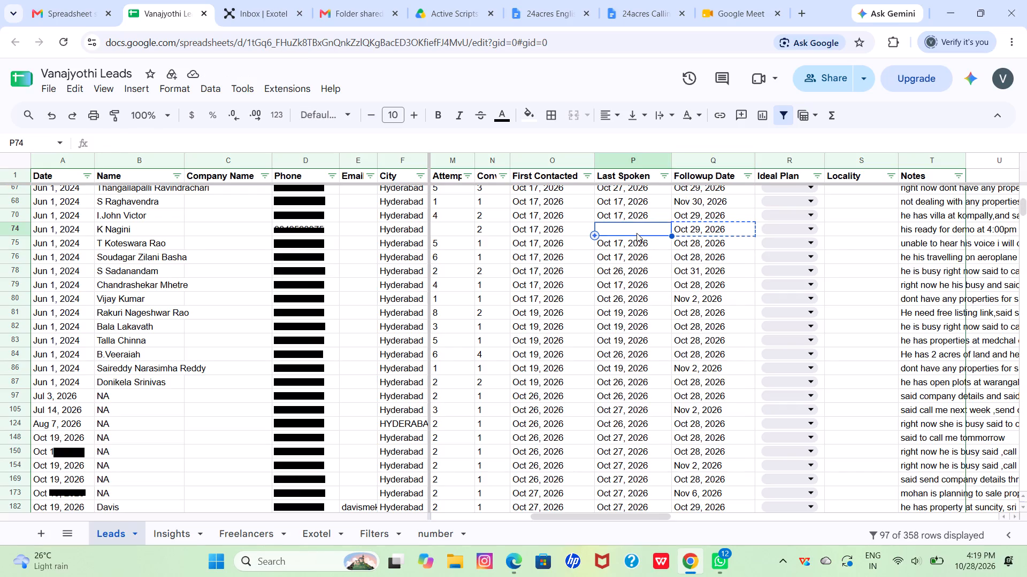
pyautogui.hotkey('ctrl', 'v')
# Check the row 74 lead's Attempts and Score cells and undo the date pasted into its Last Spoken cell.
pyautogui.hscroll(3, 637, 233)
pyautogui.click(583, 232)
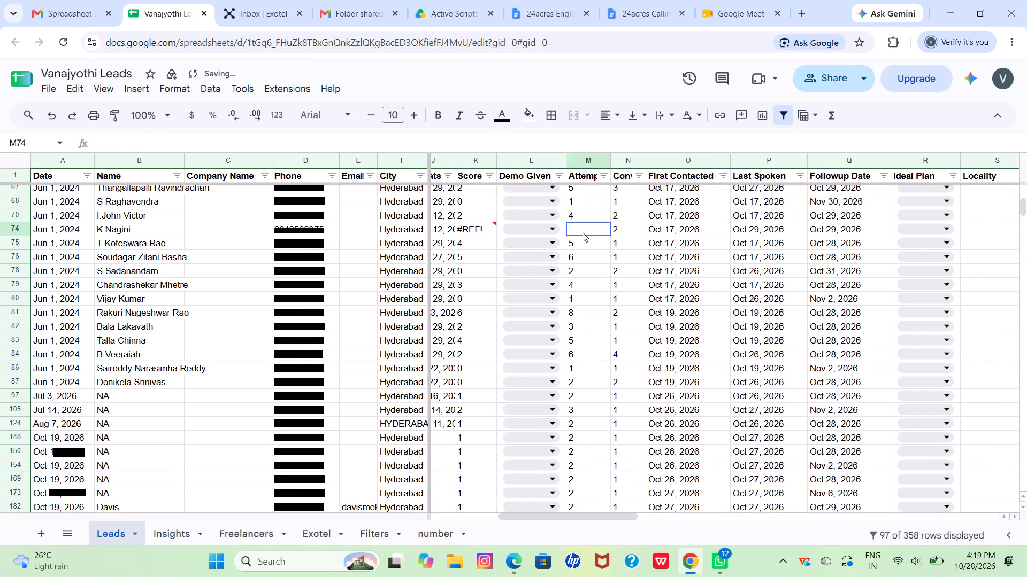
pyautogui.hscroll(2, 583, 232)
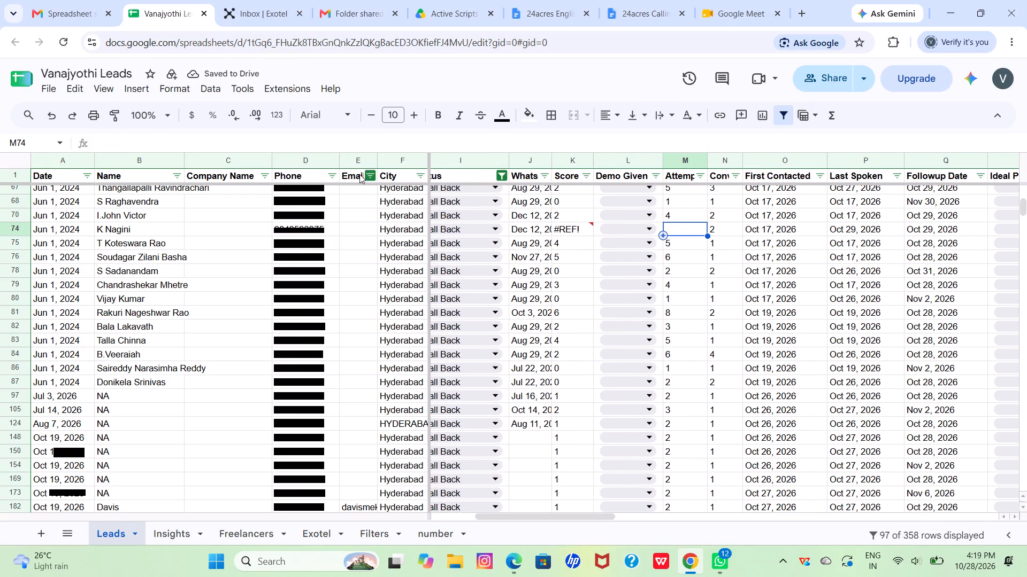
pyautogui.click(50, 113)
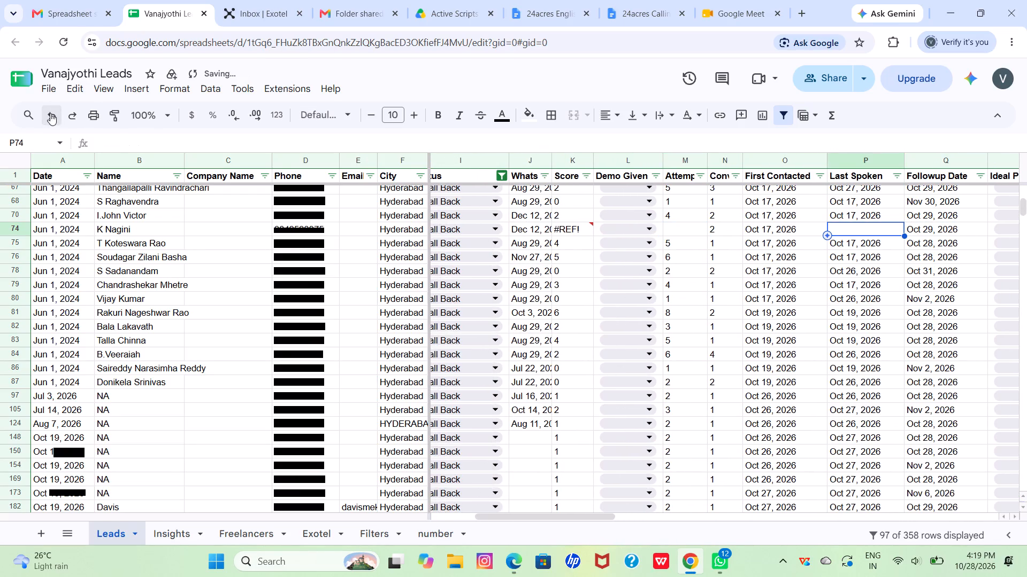
# Redo the undone Last Spoken entry of Oct 29, 2026 for the lead in row 74.
pyautogui.click(72, 114)
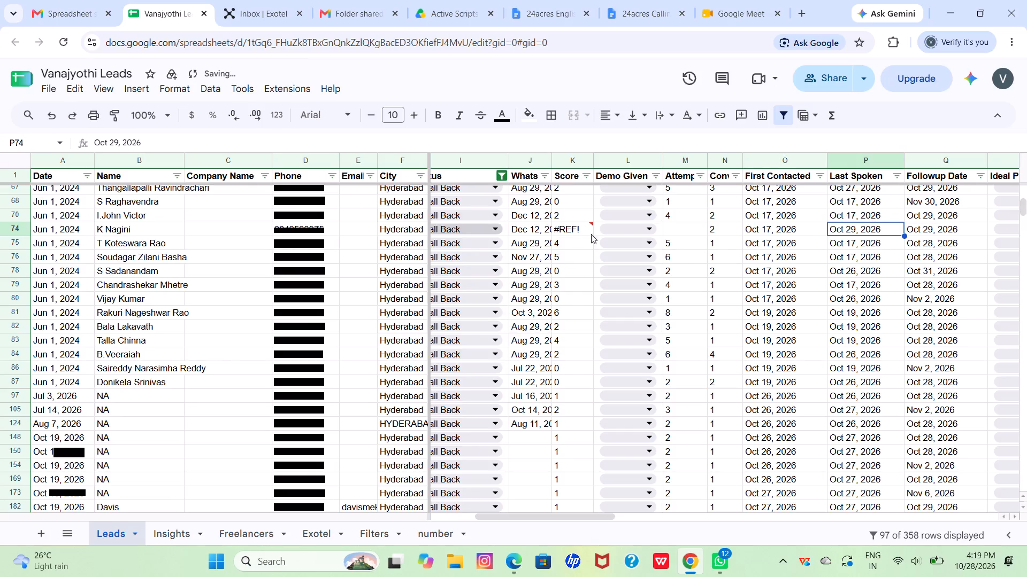
# Set the attempts count to 5 and the Conv count to 3 for the lead in row 74.
pyautogui.click(679, 226)
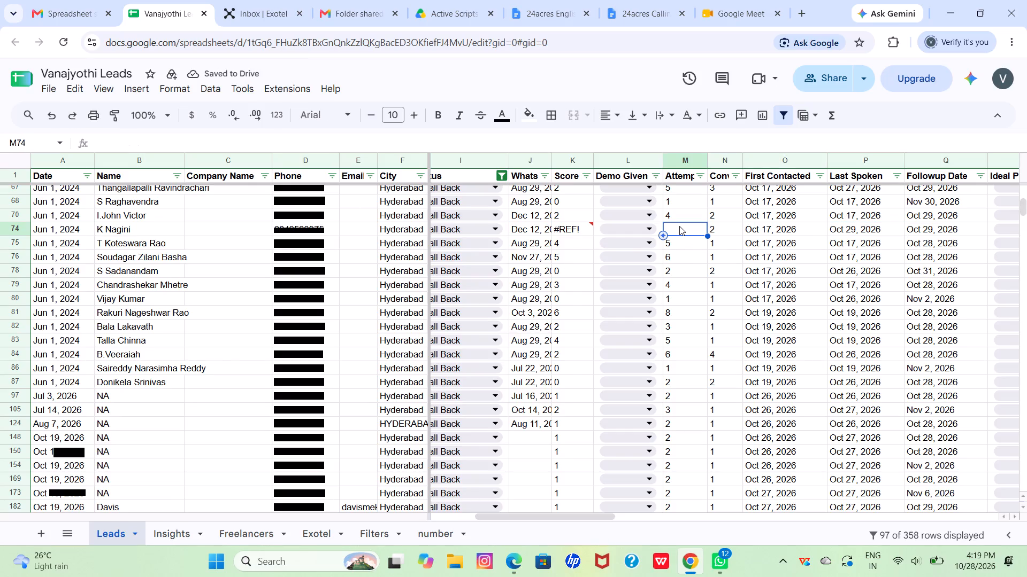
pyautogui.press('5')
pyautogui.click(717, 235)
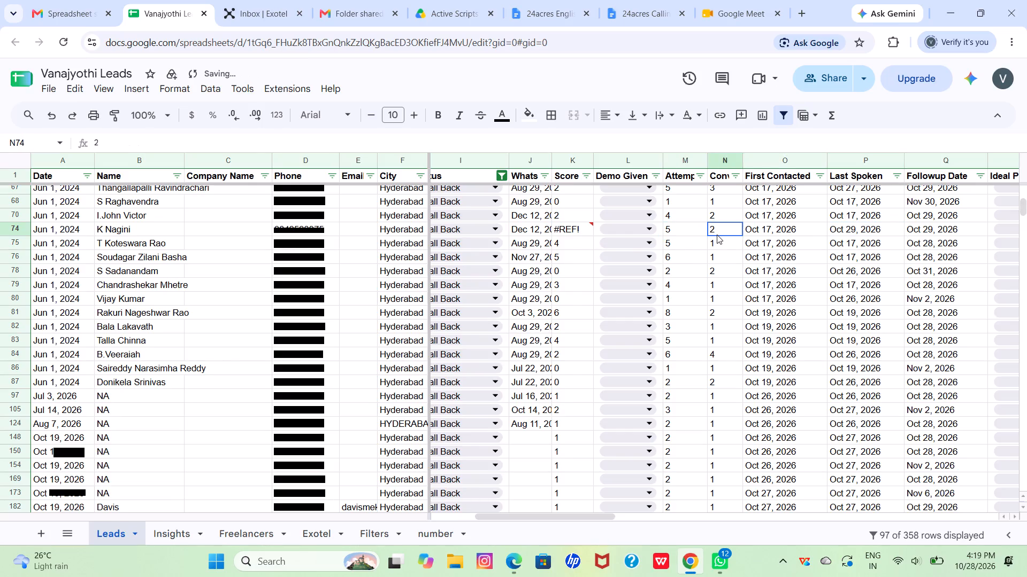
pyautogui.press('3')
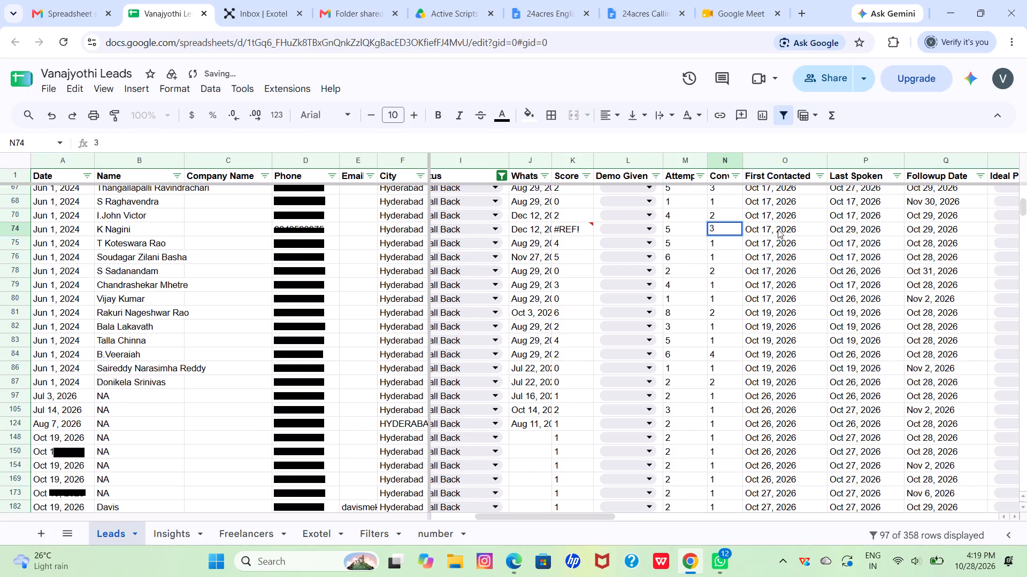
pyautogui.click(778, 229)
# Select the phone number of the next lead, in row 75 of the Leads sheet.
pyautogui.hscroll(-5, 778, 229)
pyautogui.scroll(1, 778, 229)
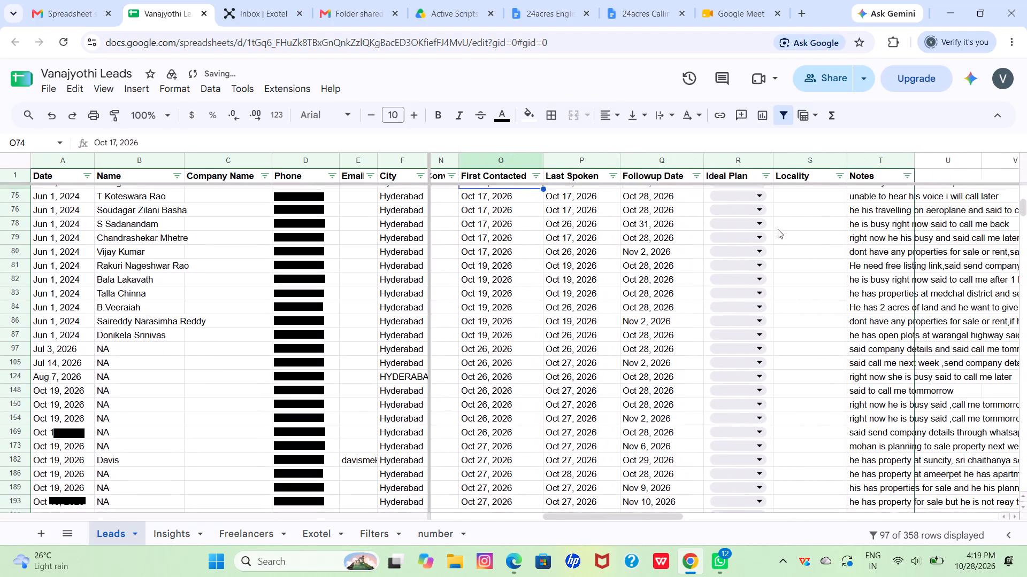
pyautogui.scroll(1, 778, 229)
pyautogui.hscroll(-1, 778, 229)
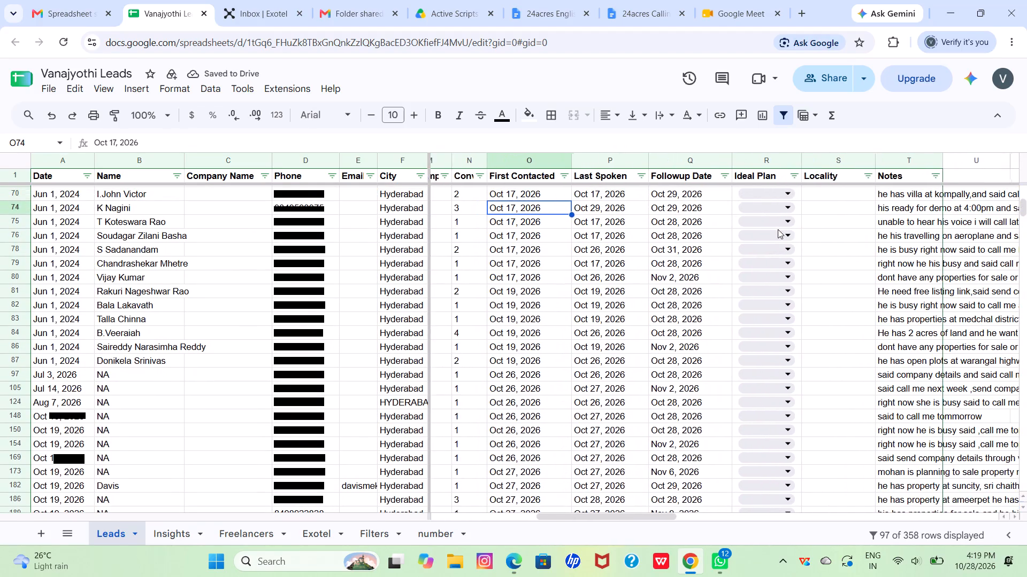
pyautogui.hscroll(-1, 778, 229)
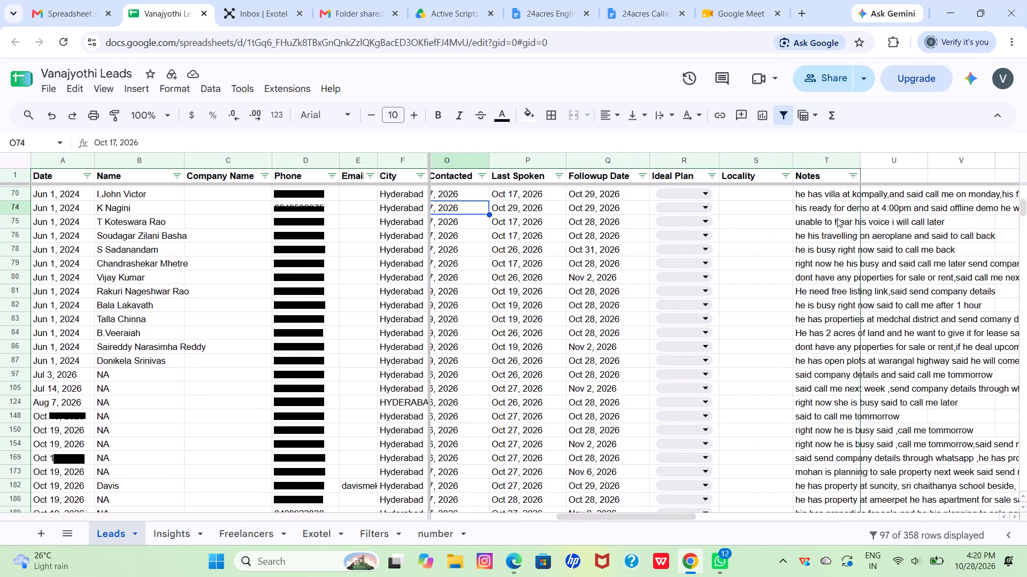
pyautogui.hscroll(1, 558, 224)
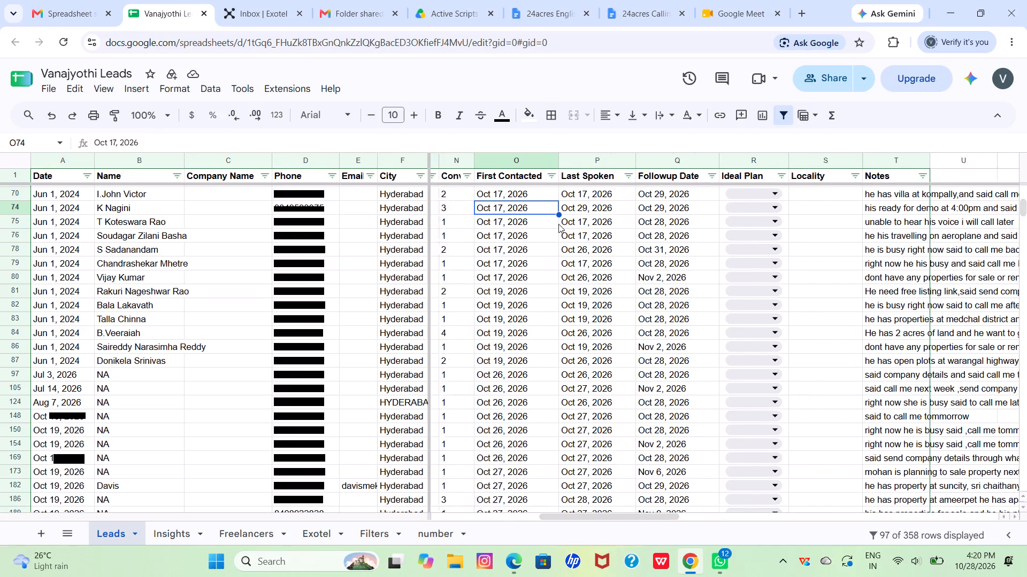
pyautogui.hscroll(1, 558, 224)
pyautogui.hscroll(1, 470, 221)
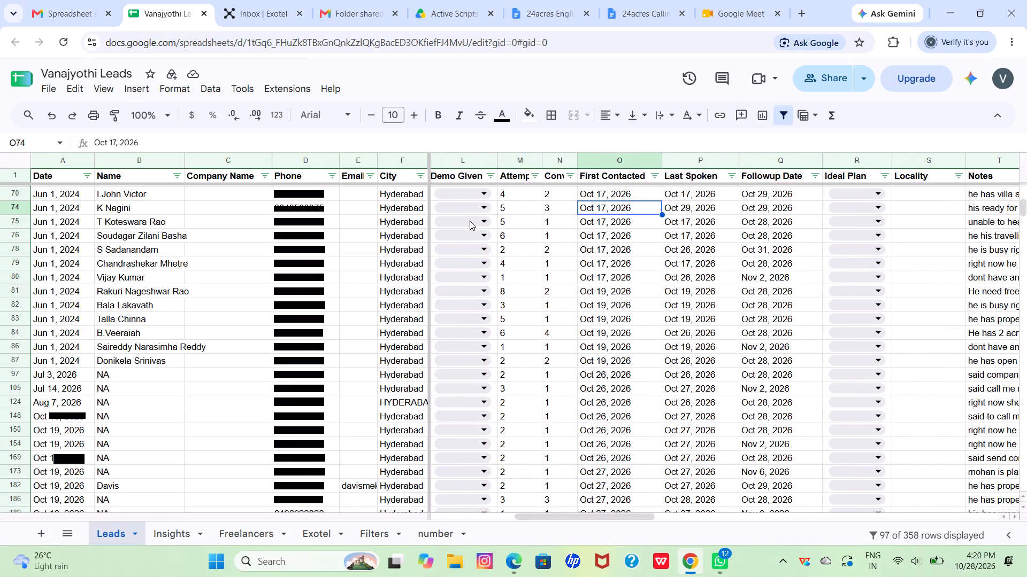
pyautogui.click(295, 218)
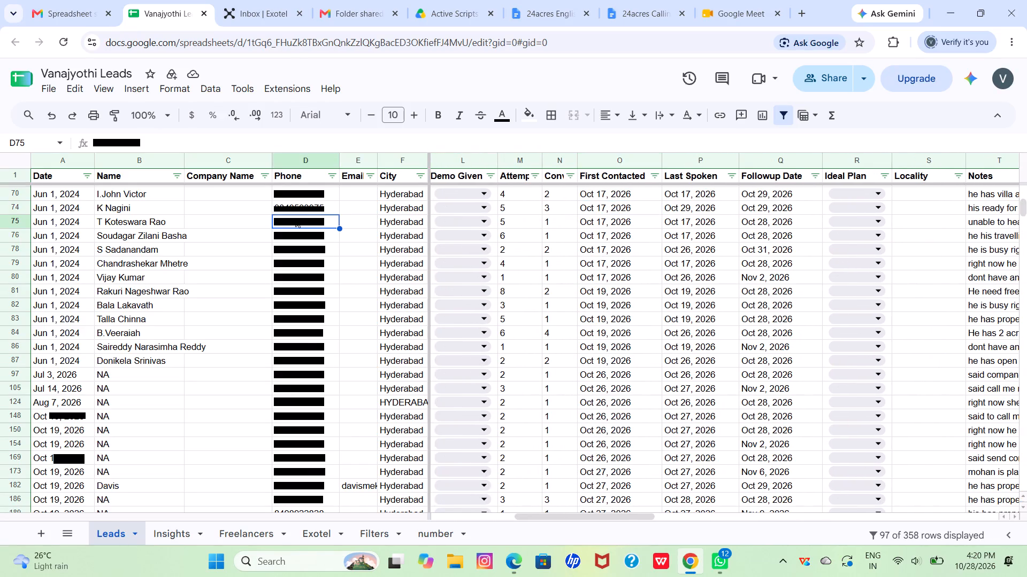
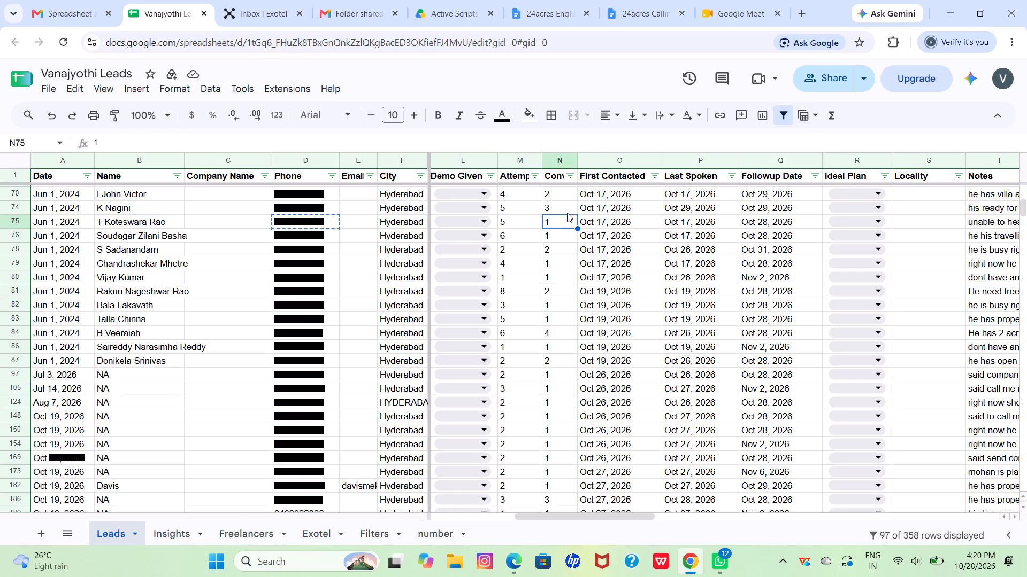
# Review the attempts and Conv counts, follow-up dates and notes of the leads in rows 75 and 76.
pyautogui.click(567, 213)
pyautogui.click(568, 227)
pyautogui.hscroll(-4, 568, 227)
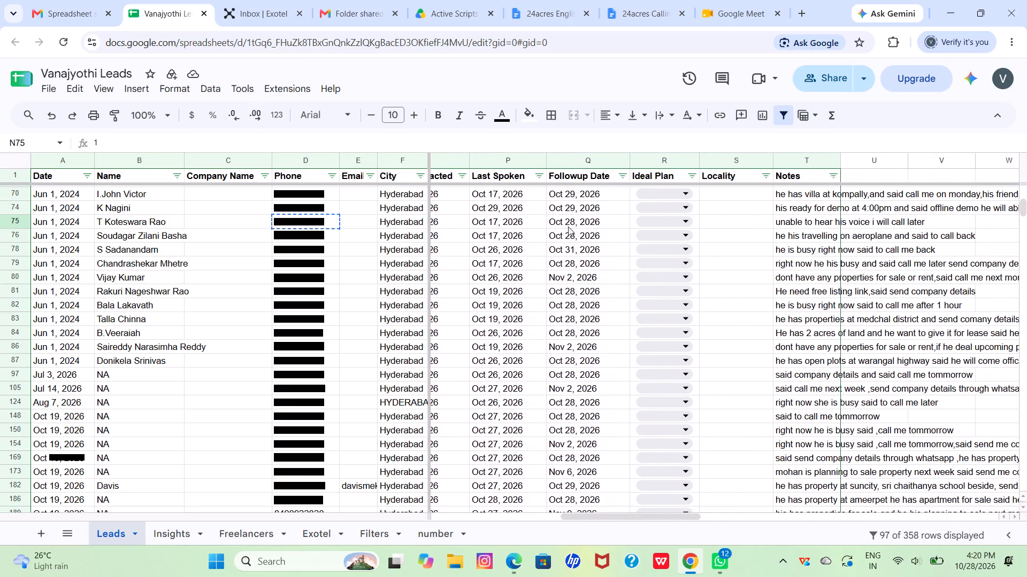
pyautogui.hscroll(5, 568, 227)
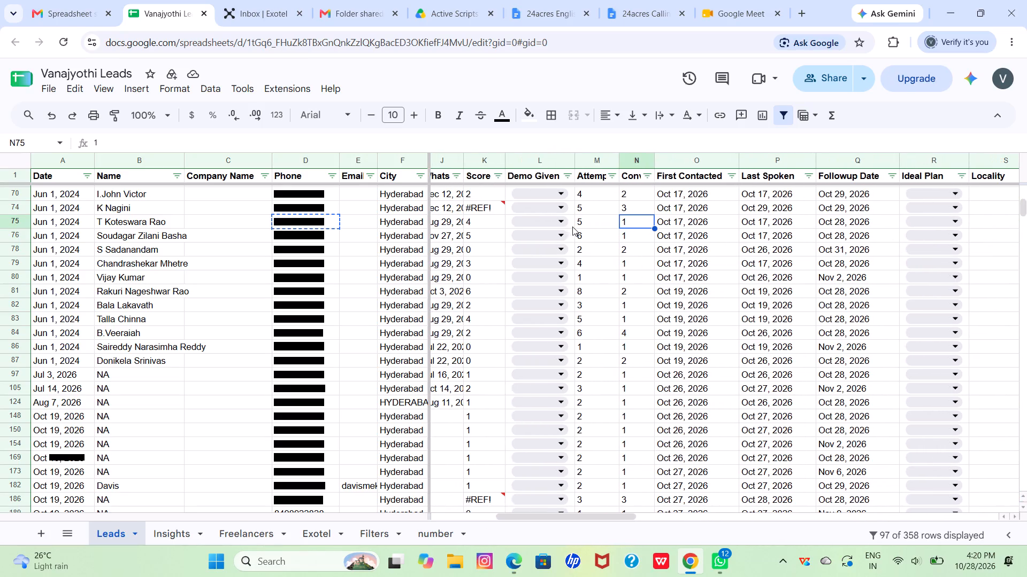
pyautogui.click(593, 223)
pyautogui.click(596, 238)
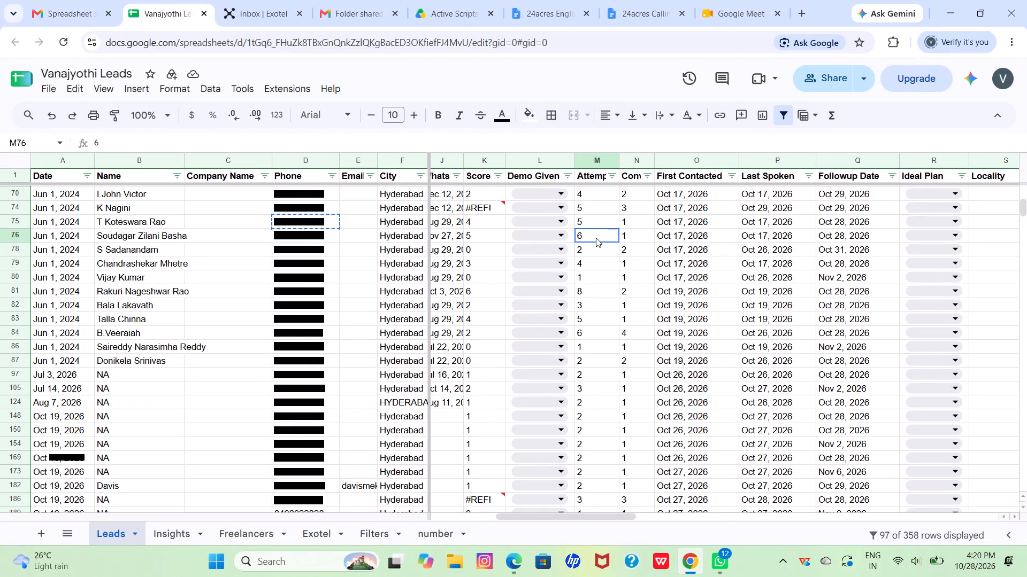
pyautogui.hscroll(-3, 596, 238)
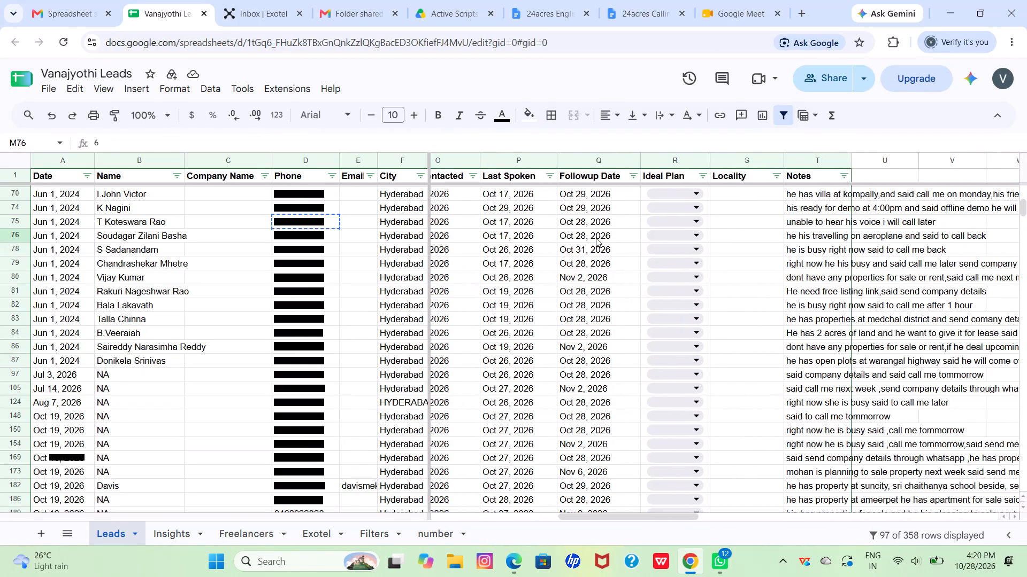
# Set the Followup Date of the leads in rows 75 and 76 to Oct 29, 2026.
pyautogui.scroll(-1, 596, 238)
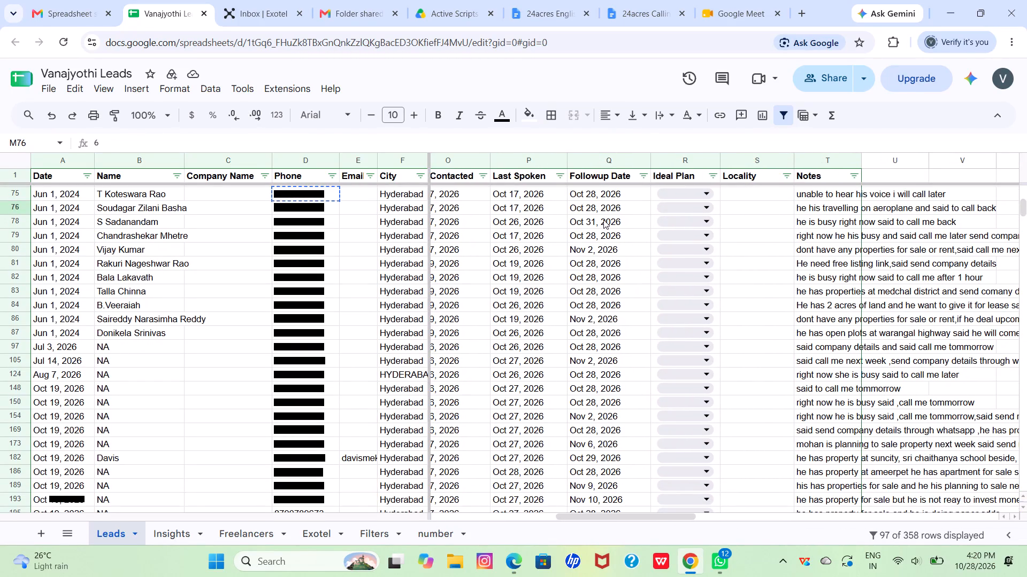
pyautogui.scroll(1, 612, 199)
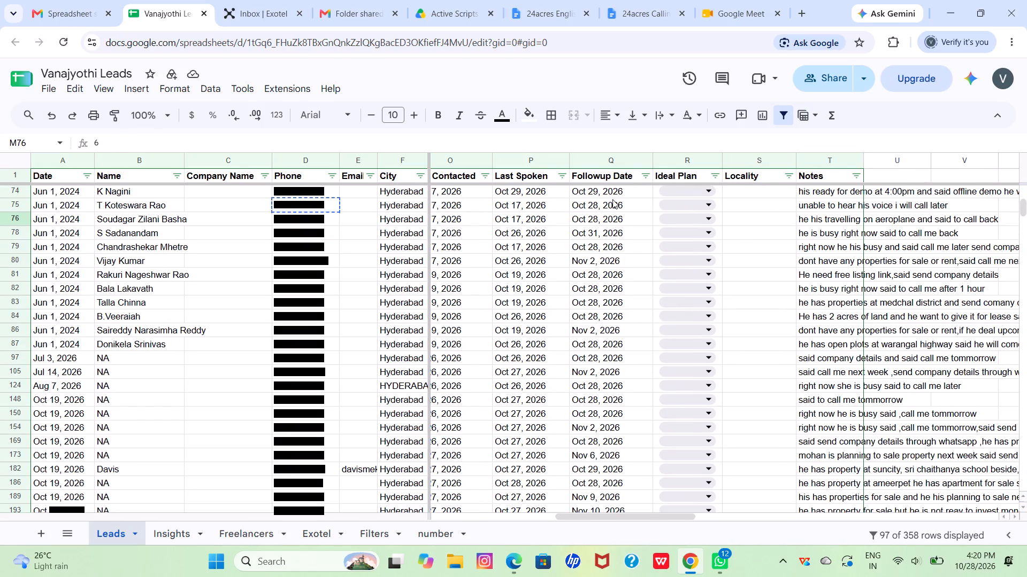
pyautogui.doubleClick(612, 199)
pyautogui.click(630, 334)
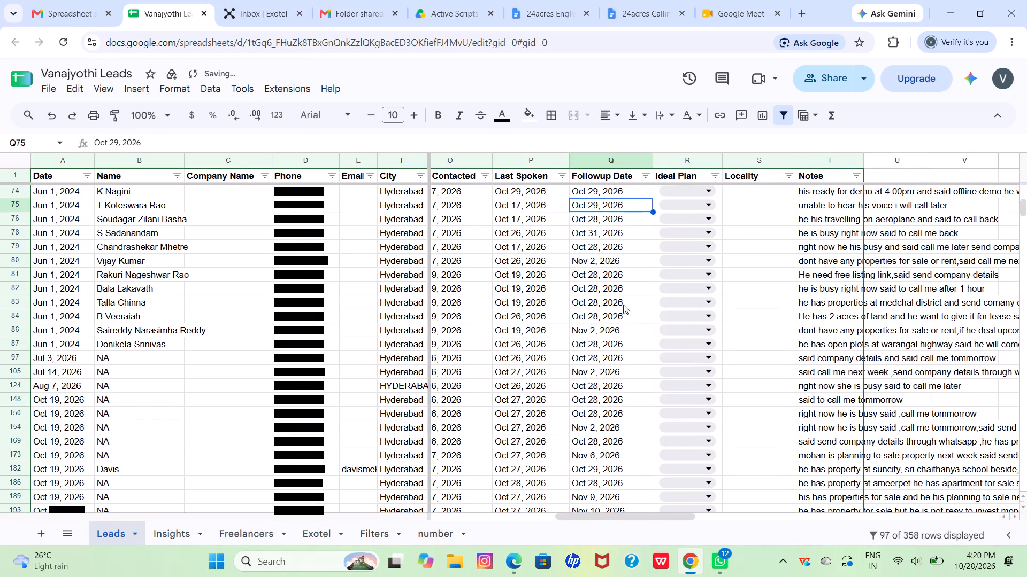
pyautogui.doubleClick(613, 217)
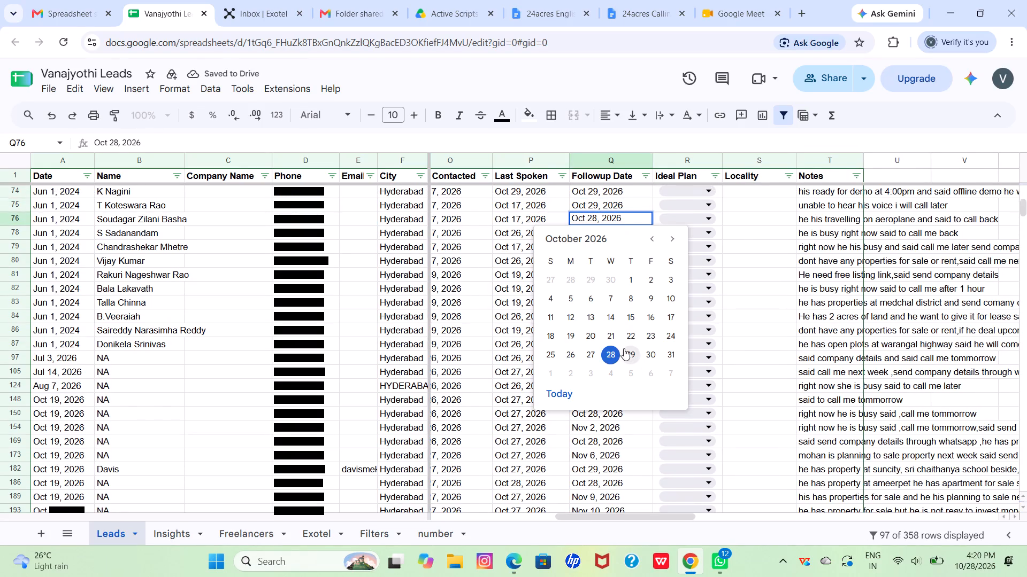
pyautogui.click(624, 348)
# Check the follow-up details of the lead in row 79 and select that lead's phone number.
pyautogui.click(613, 251)
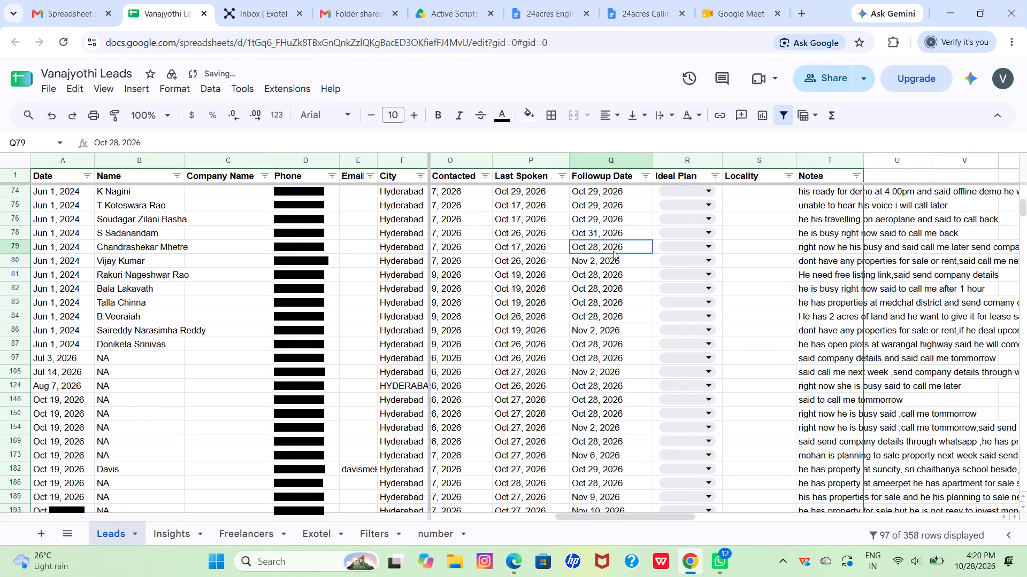
pyautogui.hscroll(-2, 613, 251)
pyautogui.hscroll(2, 613, 251)
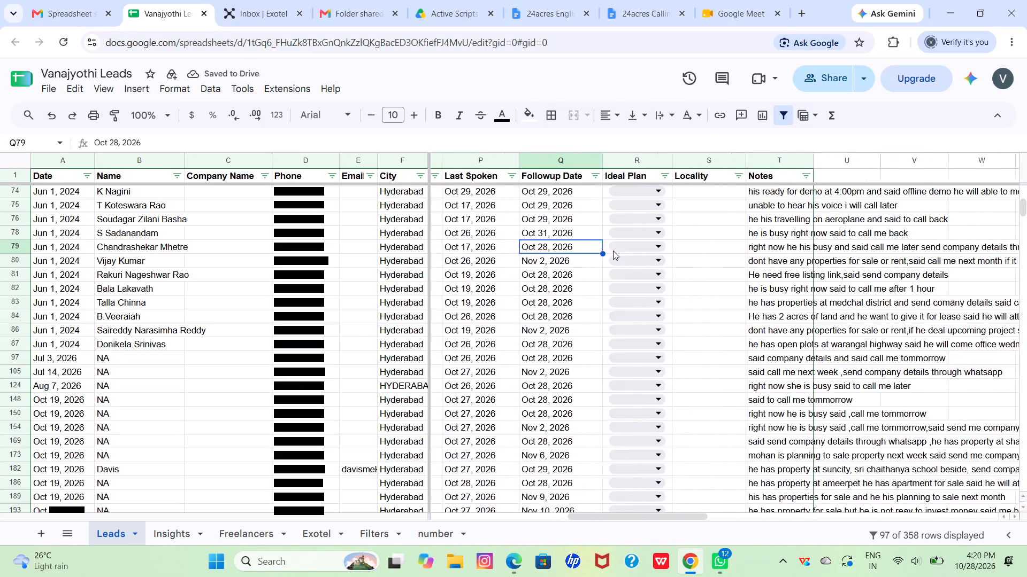
pyautogui.hscroll(1, 613, 251)
pyautogui.click(321, 250)
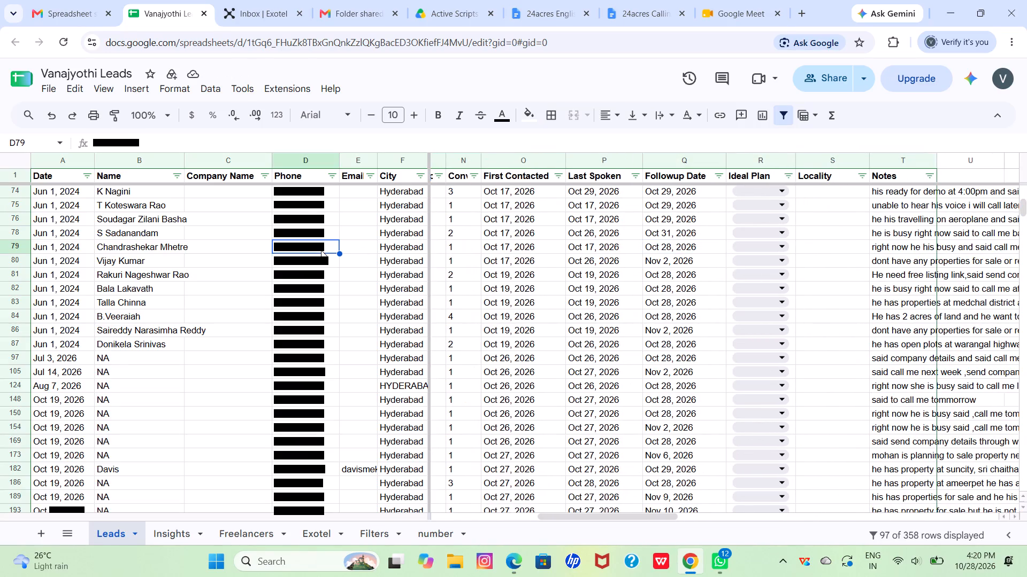
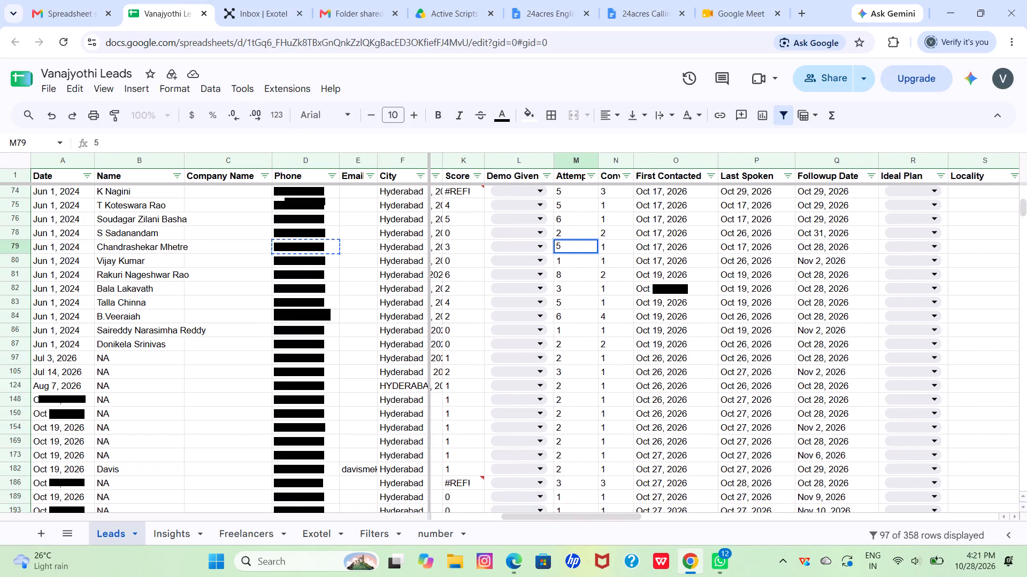
# Finish entering 5 as the attempts count of the lead in row 79.
pyautogui.click(576, 236)
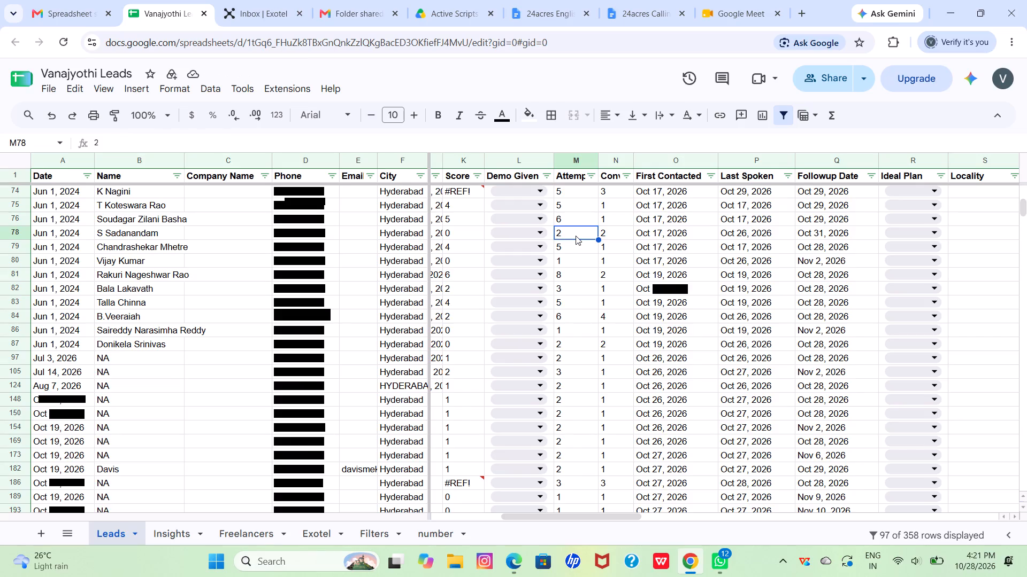
pyautogui.click(578, 251)
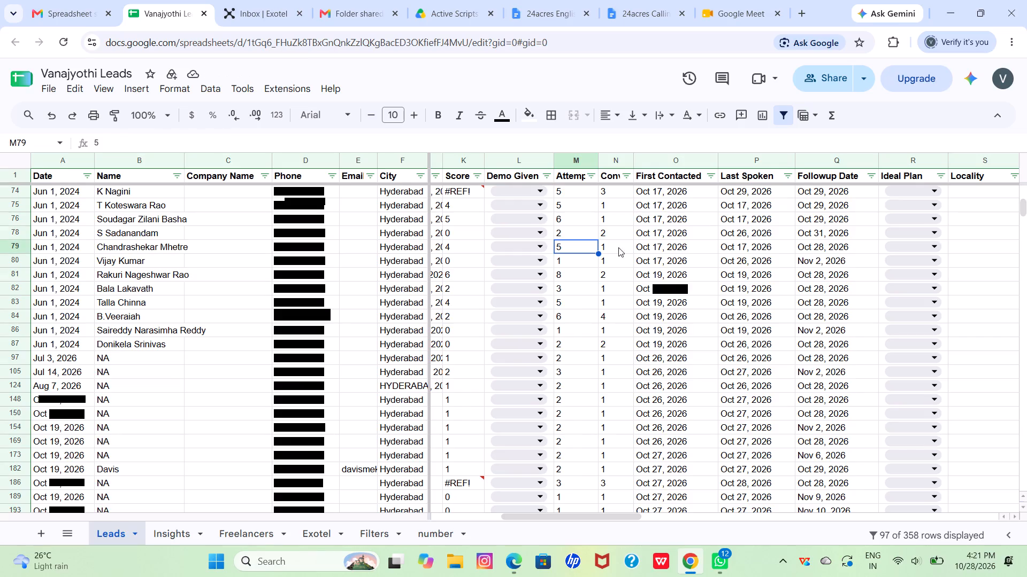
# Set the Followup Date of the lead in row 79 to Oct 29, 2026.
pyautogui.click(758, 243)
pyautogui.hscroll(-3, 758, 243)
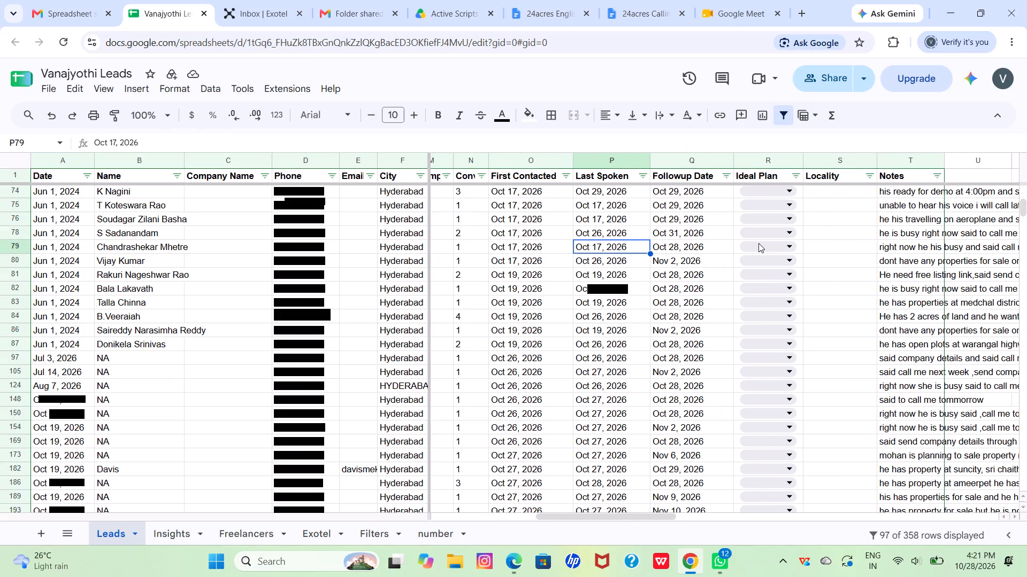
pyautogui.hscroll(-1, 758, 243)
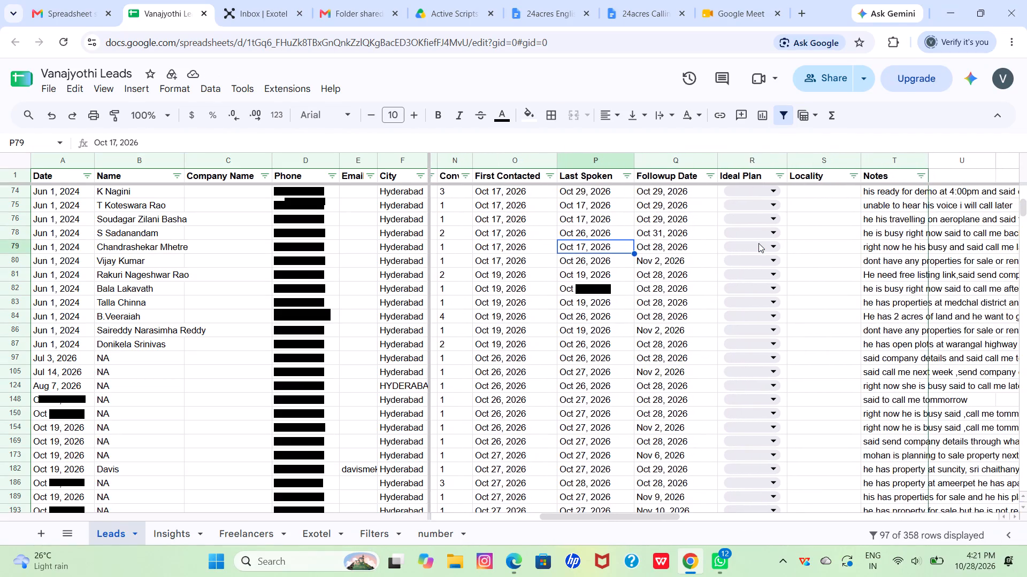
pyautogui.doubleClick(686, 251)
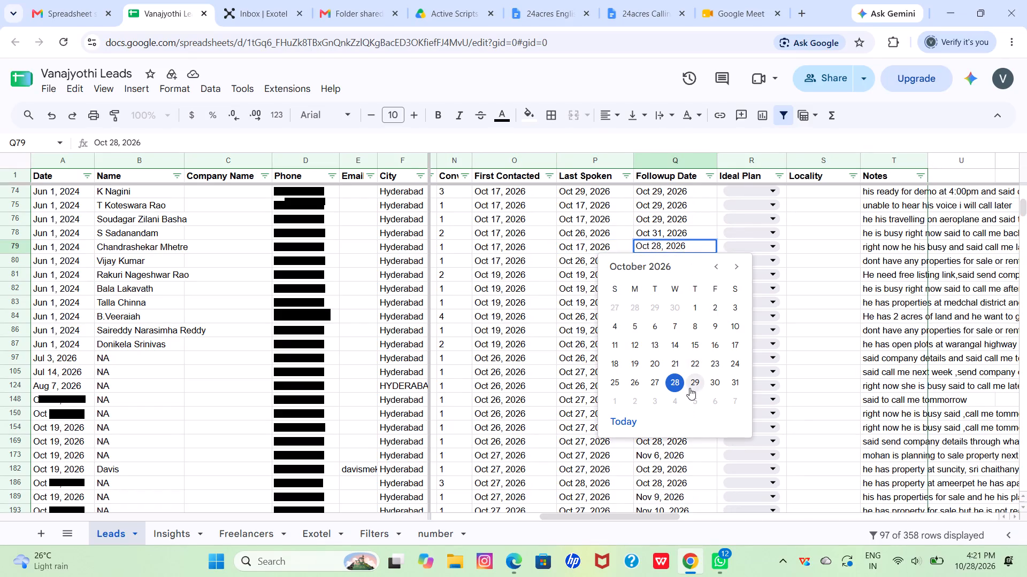
pyautogui.click(689, 388)
# Review the notes, last spoken and follow-up dates of the leads from row 79 onward to find the next one due.
pyautogui.hscroll(-3, 689, 388)
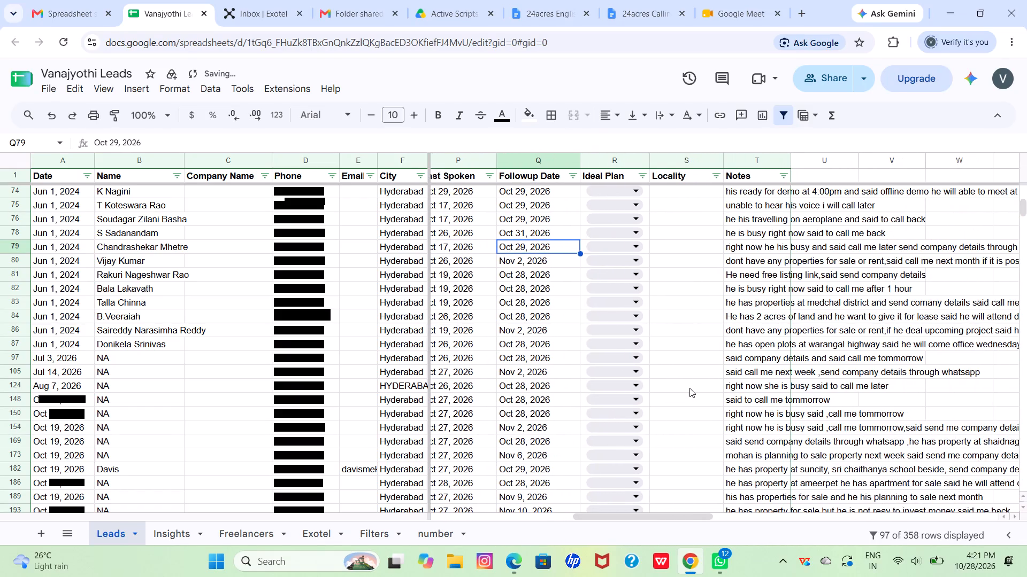
pyautogui.hscroll(-2, 689, 388)
pyautogui.hscroll(1, 689, 388)
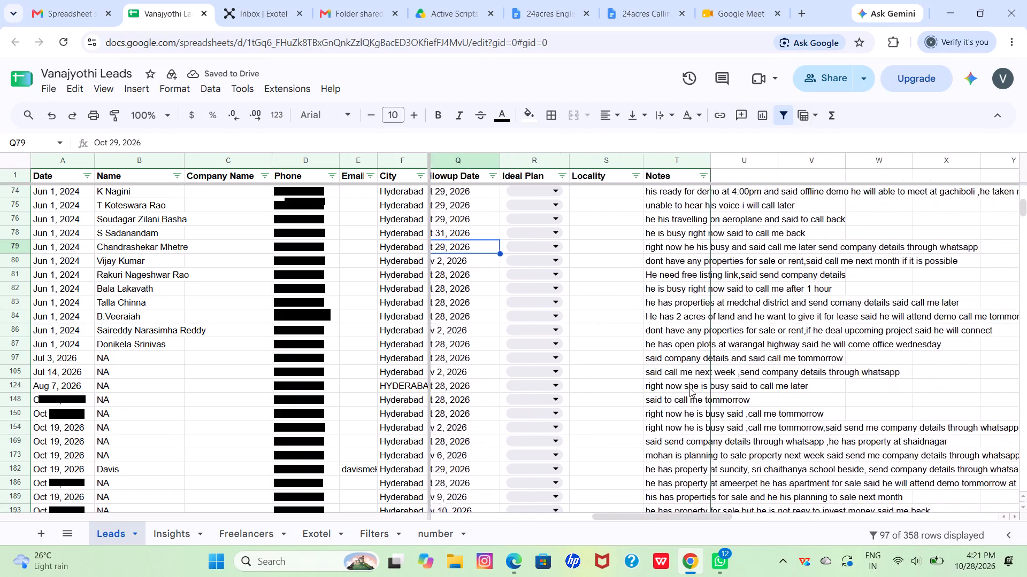
pyautogui.hscroll(3, 689, 388)
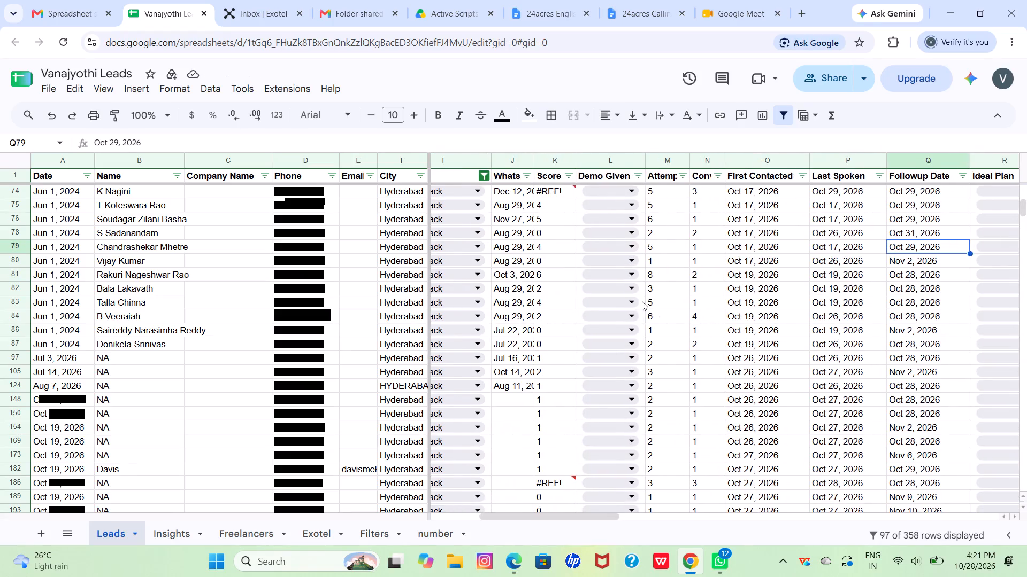
pyautogui.click(333, 244)
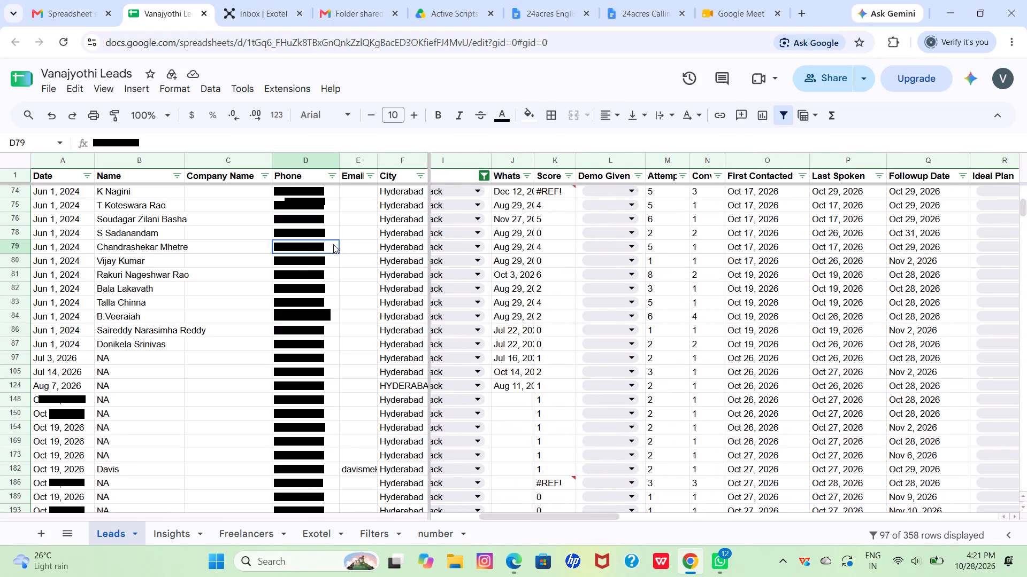
pyautogui.hscroll(-5, 333, 244)
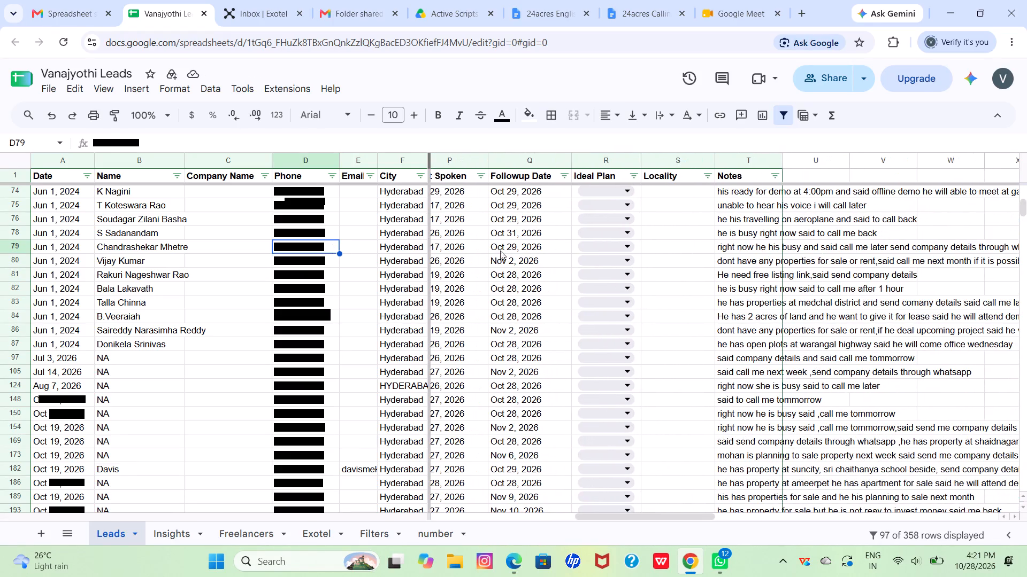
pyautogui.scroll(-1, 776, 260)
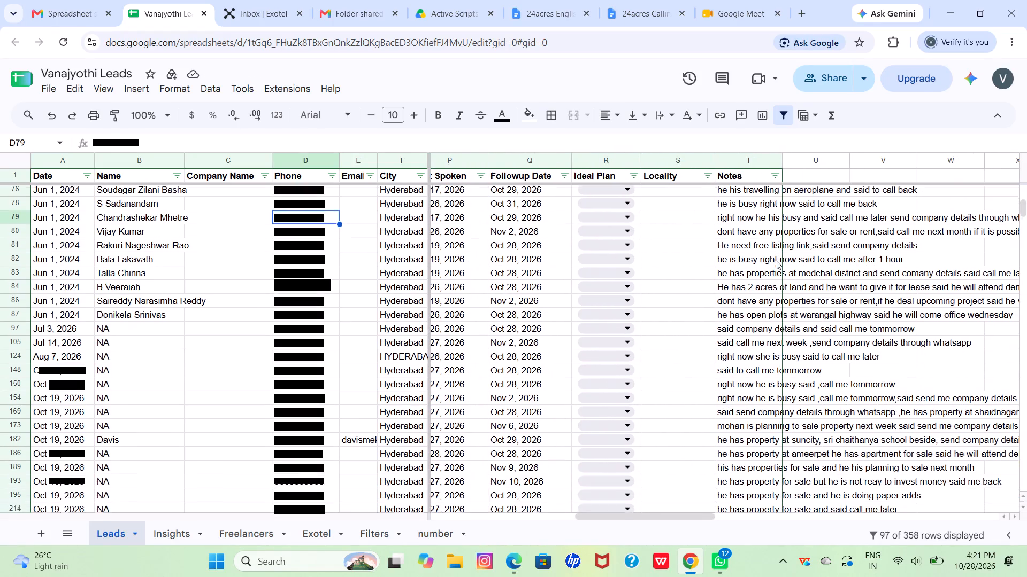
pyautogui.scroll(-1, 776, 260)
pyautogui.hscroll(-2, 776, 260)
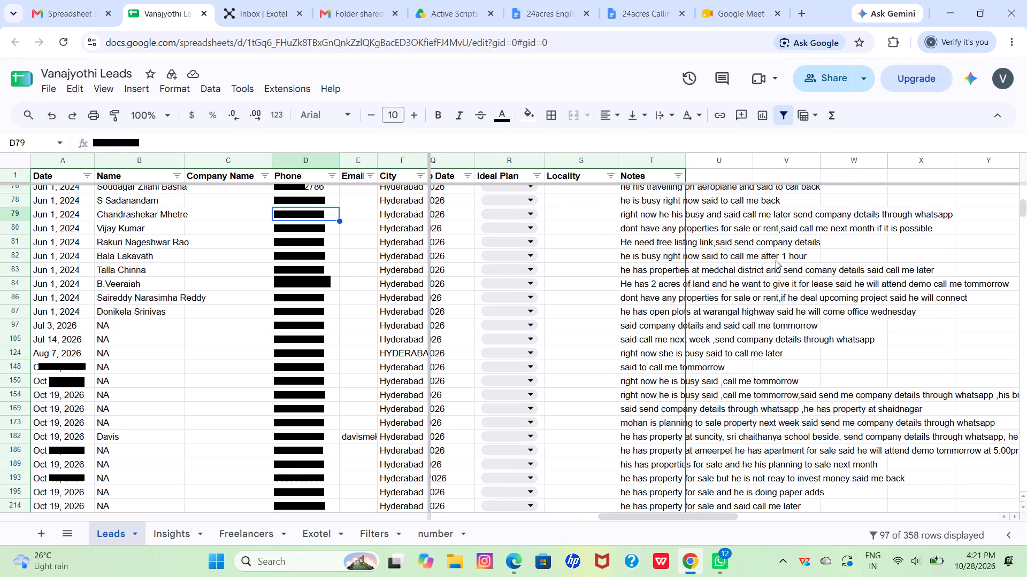
pyautogui.hscroll(2, 776, 260)
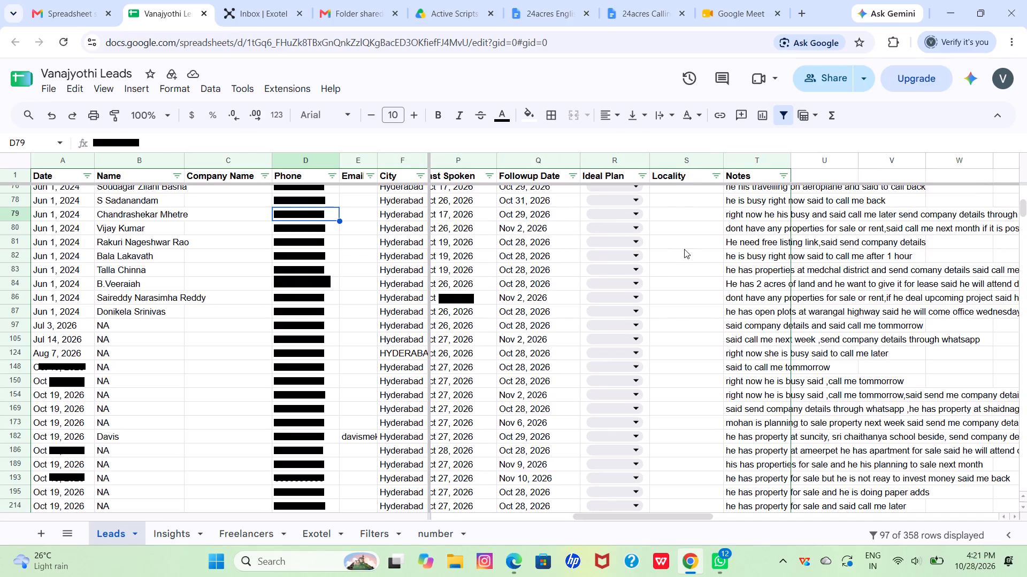
# Select the phone number of the lead in row 81.
pyautogui.click(323, 239)
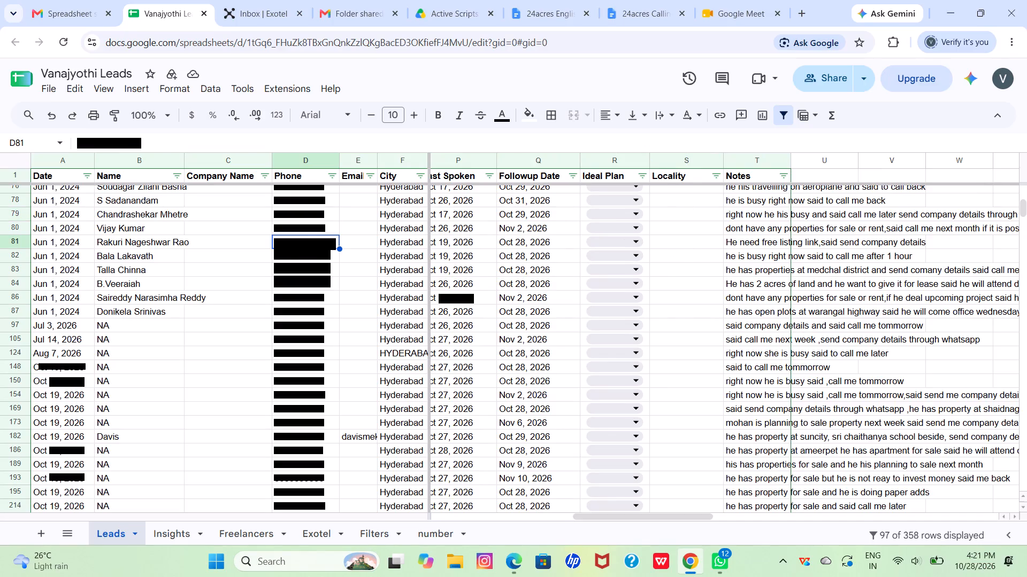
pyautogui.scroll(-1, 323, 239)
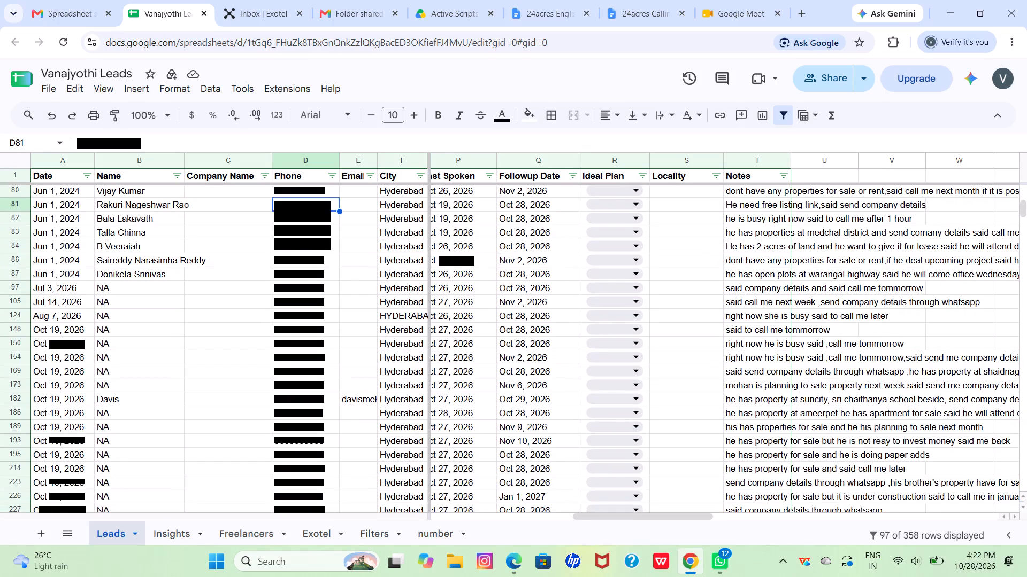
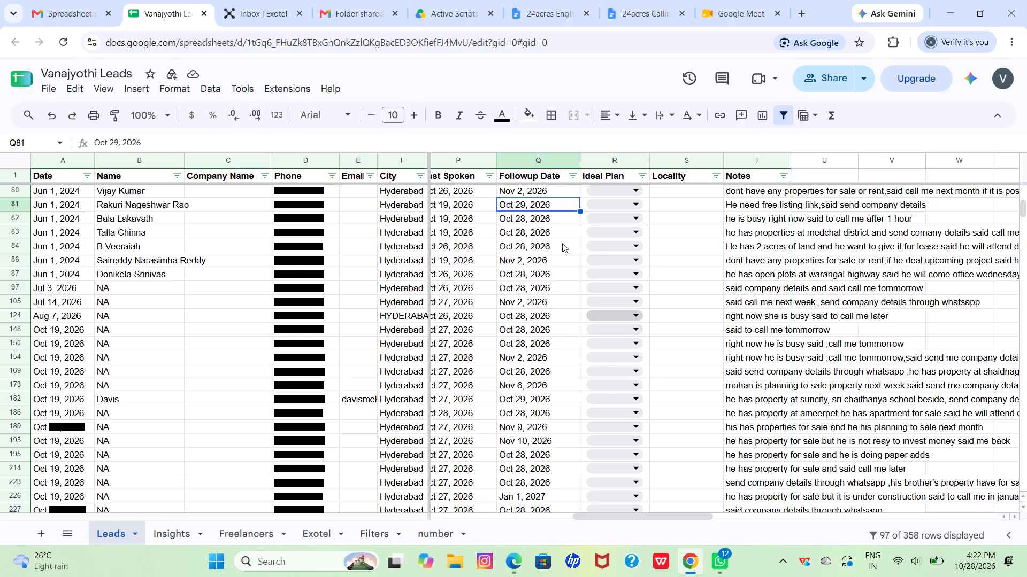
# Set the Followup Date of the lead in row 82 to Oct 29, 2026.
pyautogui.doubleClick(548, 218)
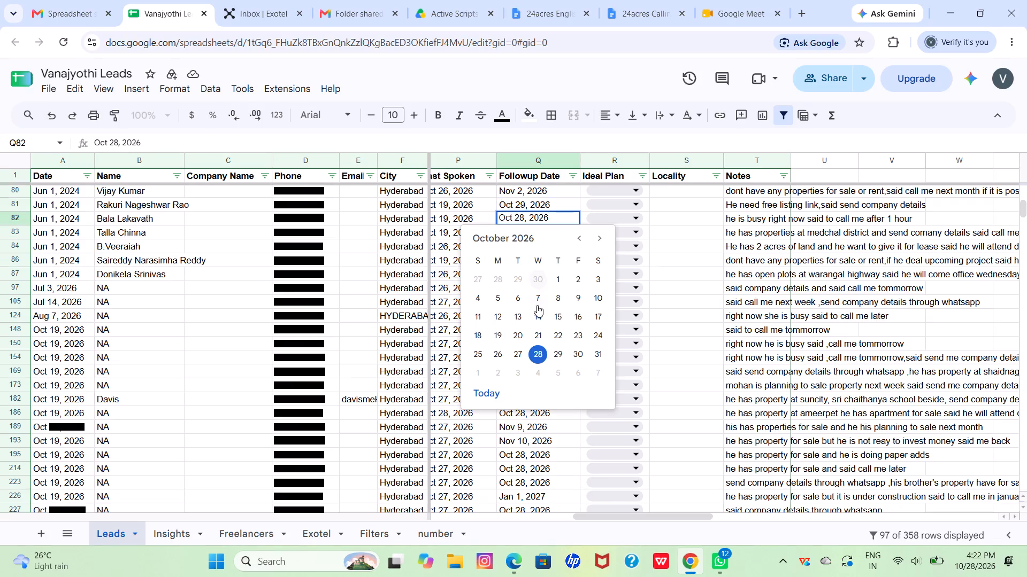
pyautogui.click(552, 349)
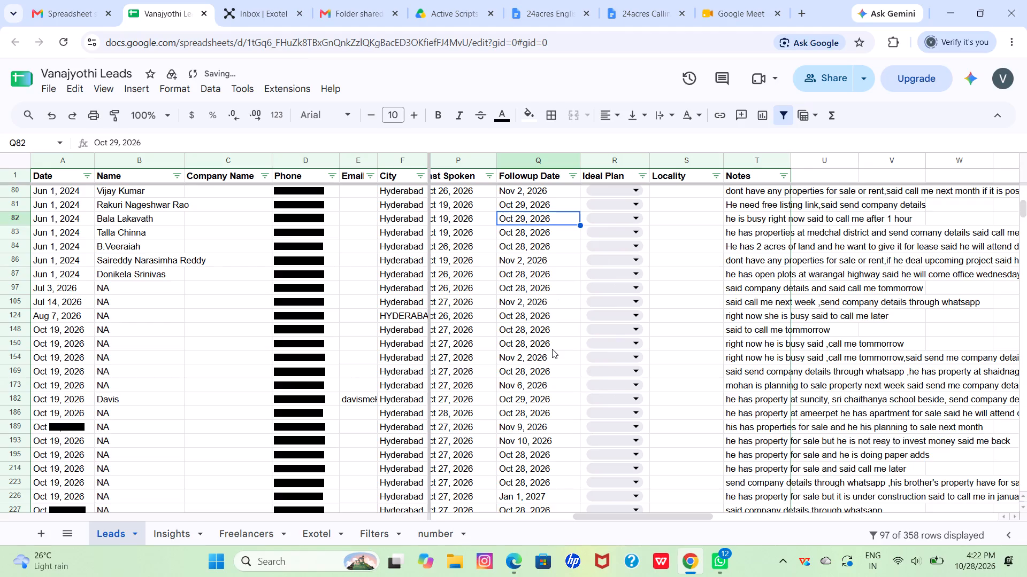
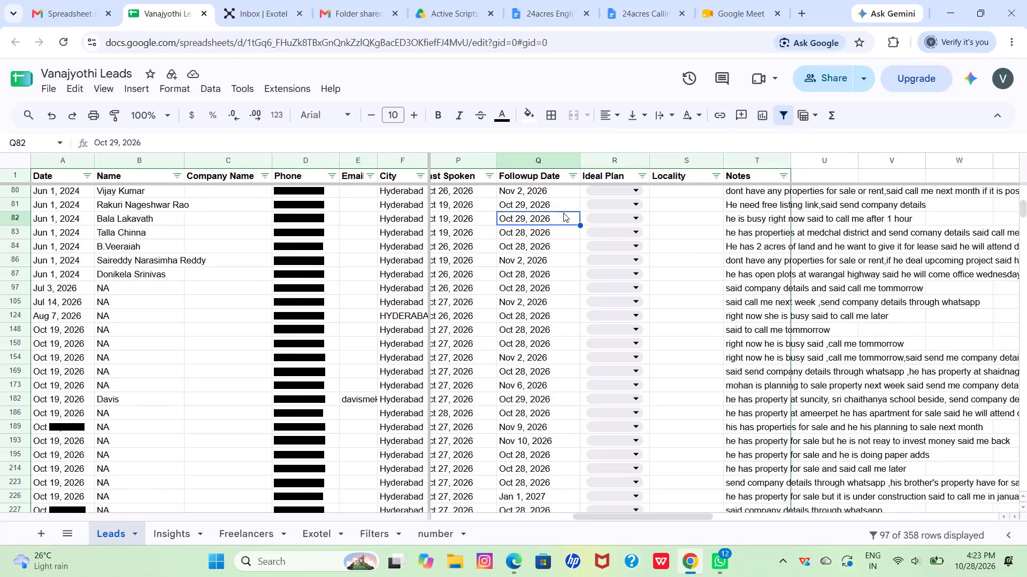
# Set the Last Spoken date of the lead in row 81 to Oct 28, 2026.
pyautogui.hscroll(1, 554, 205)
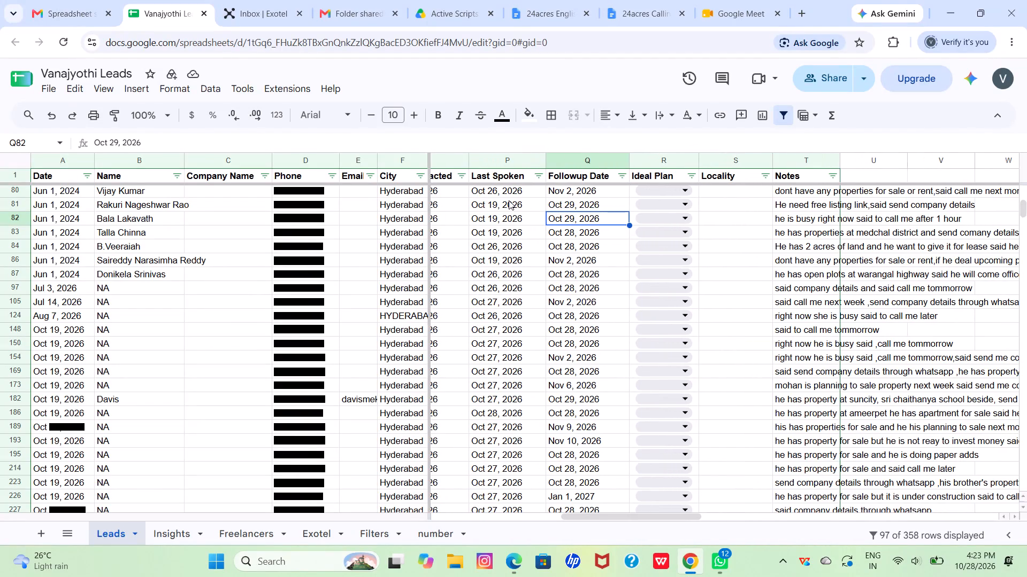
pyautogui.click(509, 200)
pyautogui.click(509, 200)
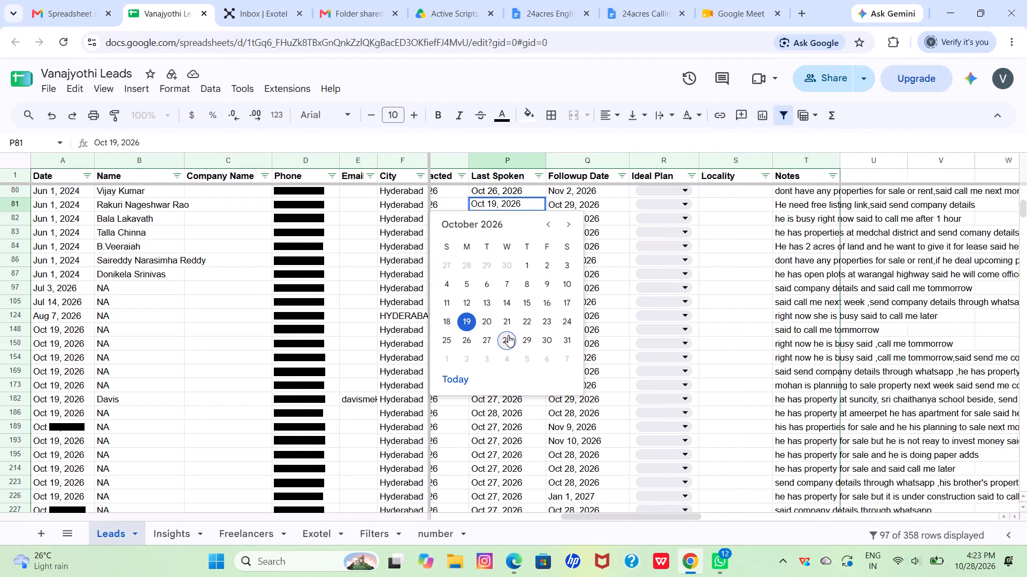
pyautogui.click(508, 335)
pyautogui.click(587, 207)
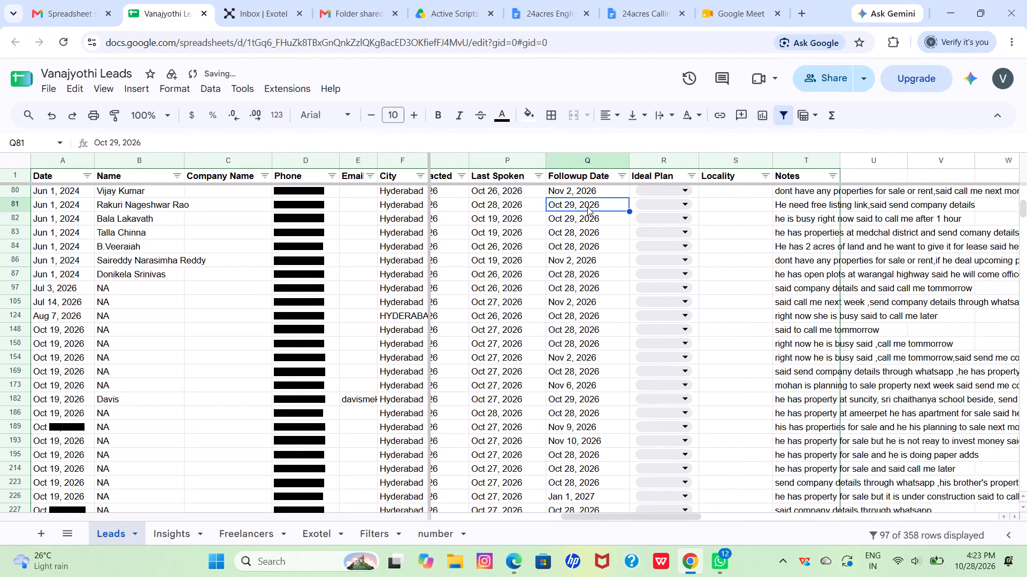
# Update the row 81 lead's call counts, setting the attempts to 9 and the adjacent Conv count to 3.
pyautogui.hscroll(2, 783, 195)
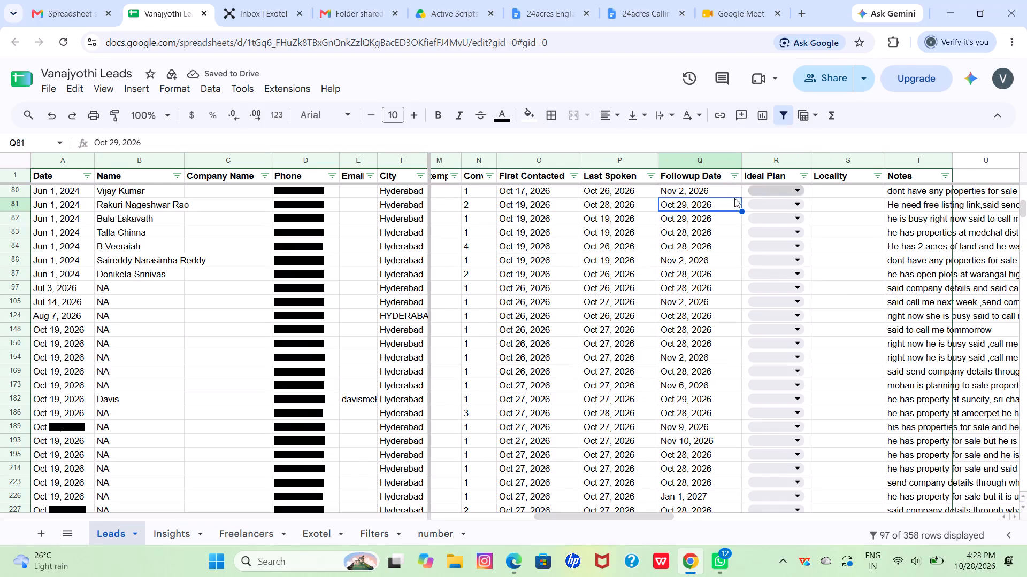
pyautogui.hscroll(1, 508, 195)
pyautogui.click(513, 199)
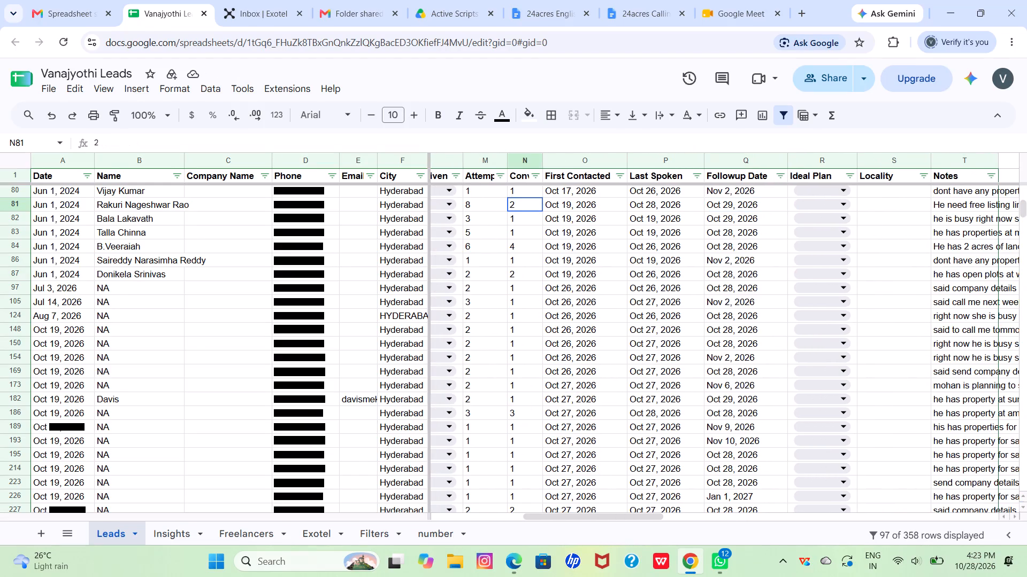
pyautogui.click(470, 209)
pyautogui.press('9')
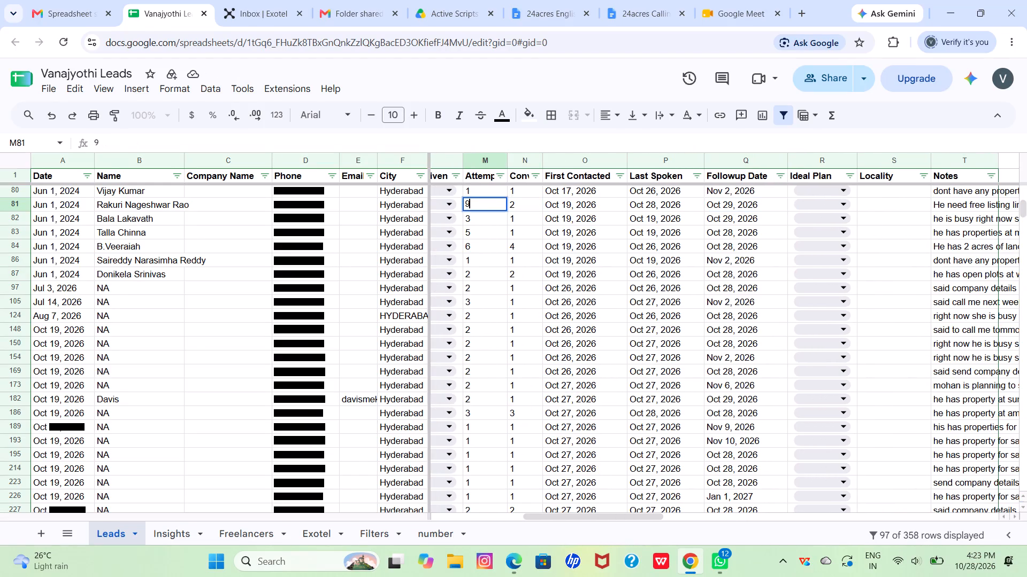
pyautogui.click(523, 209)
pyautogui.press('3')
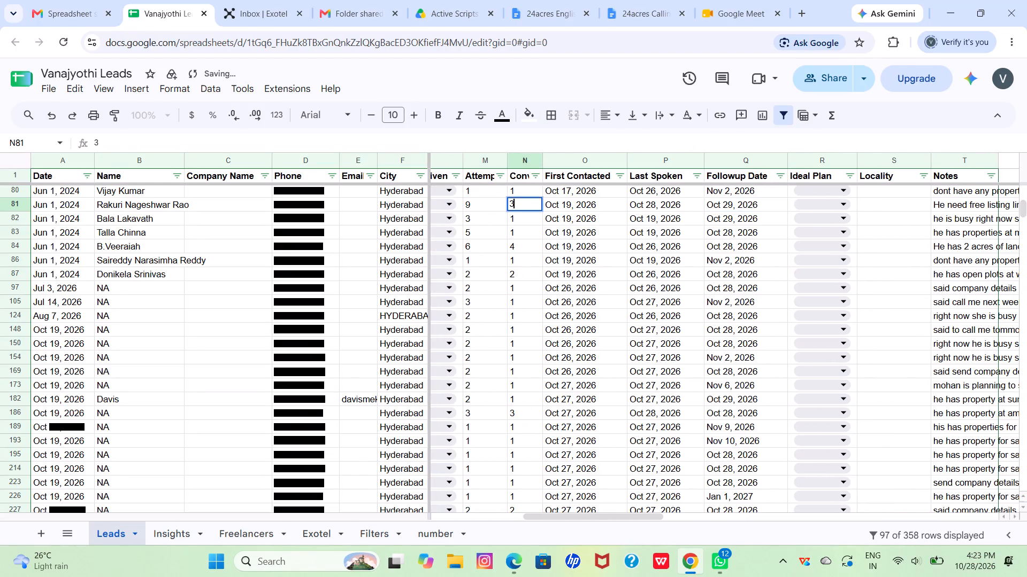
pyautogui.click(527, 220)
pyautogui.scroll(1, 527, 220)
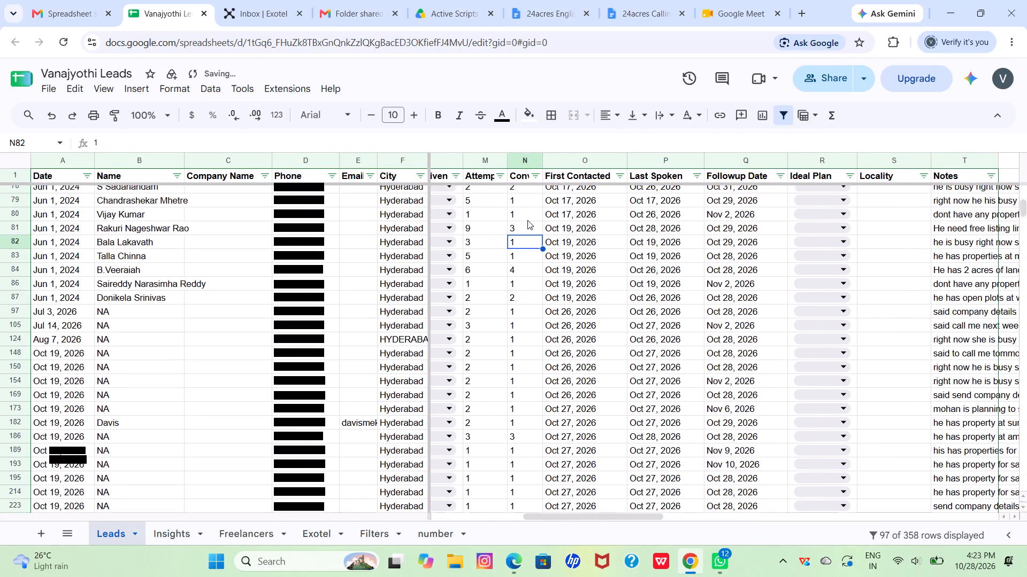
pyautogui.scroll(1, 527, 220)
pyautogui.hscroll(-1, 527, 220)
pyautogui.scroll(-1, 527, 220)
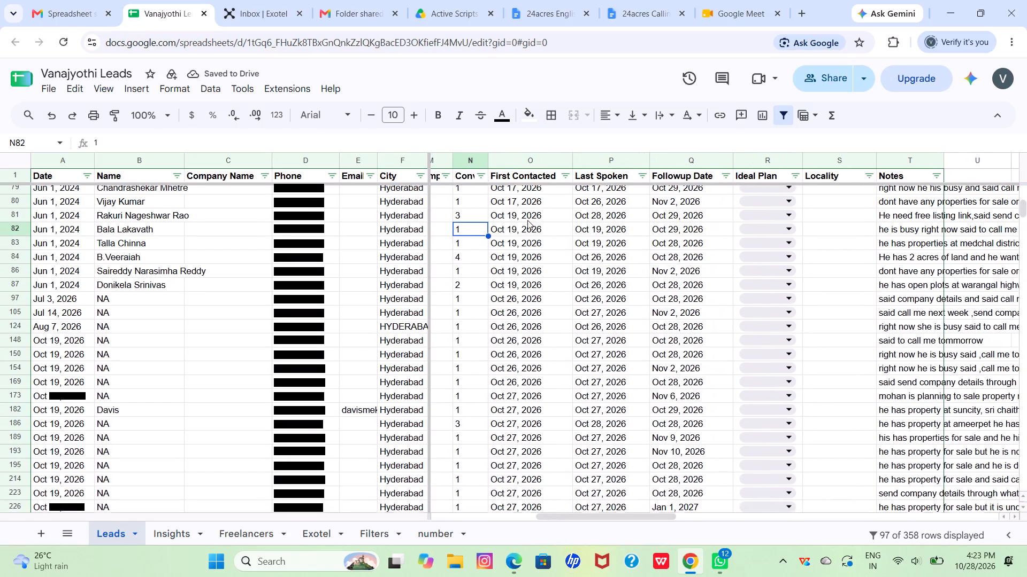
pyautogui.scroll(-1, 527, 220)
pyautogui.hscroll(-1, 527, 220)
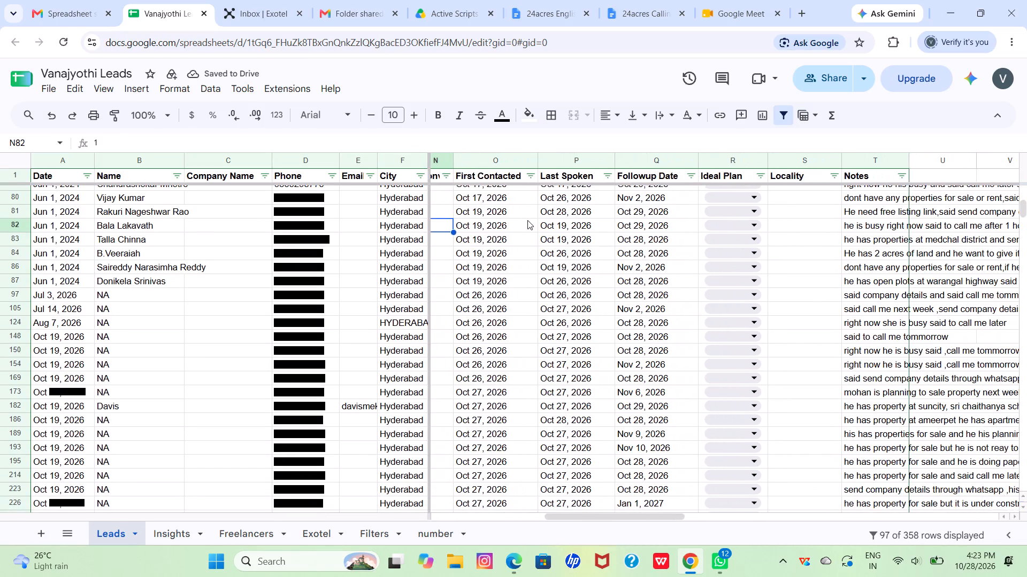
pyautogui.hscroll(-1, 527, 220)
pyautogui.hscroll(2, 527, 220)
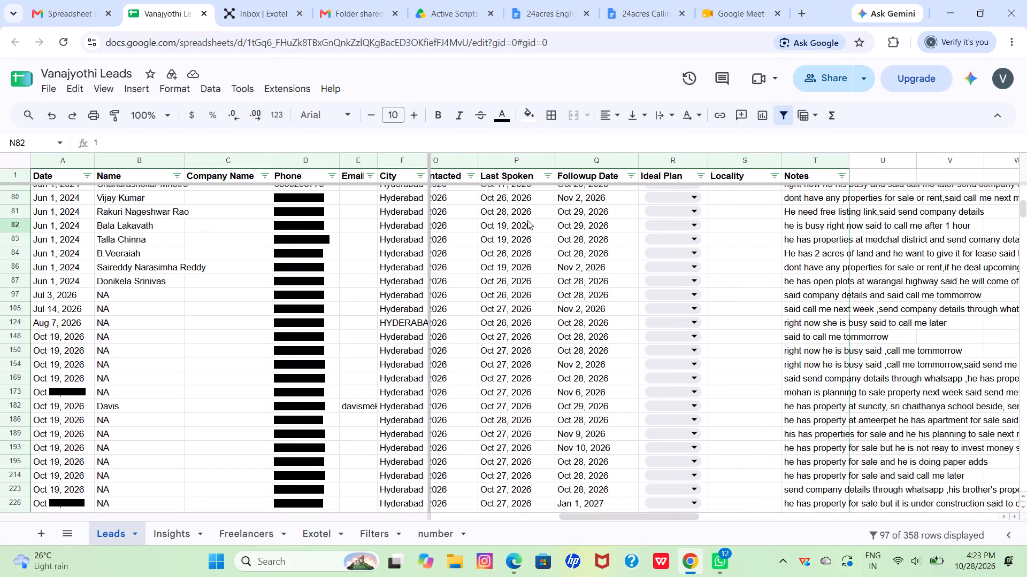
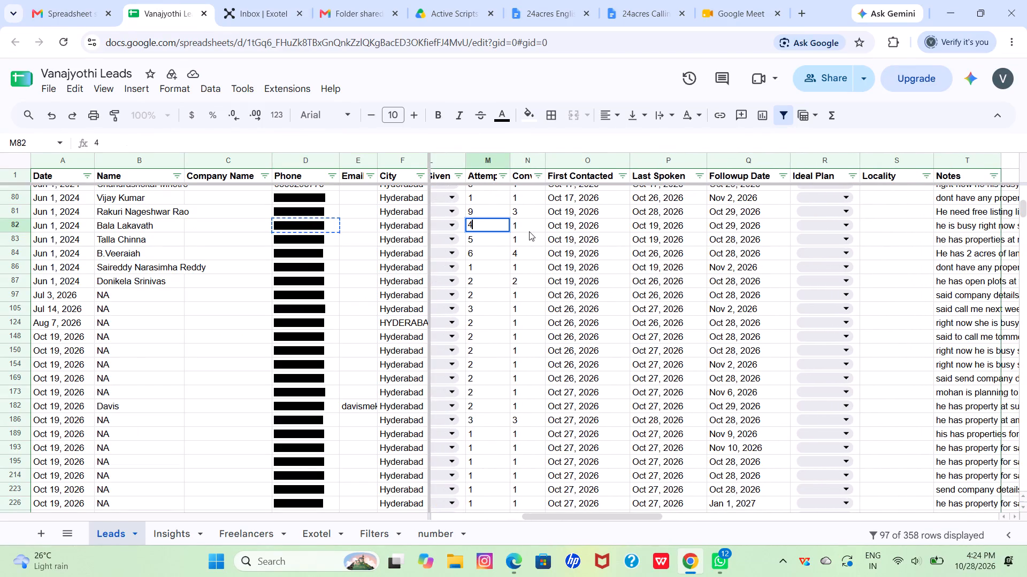
# Set the attempts count of the lead in row 82 to 4.
pyautogui.click(529, 231)
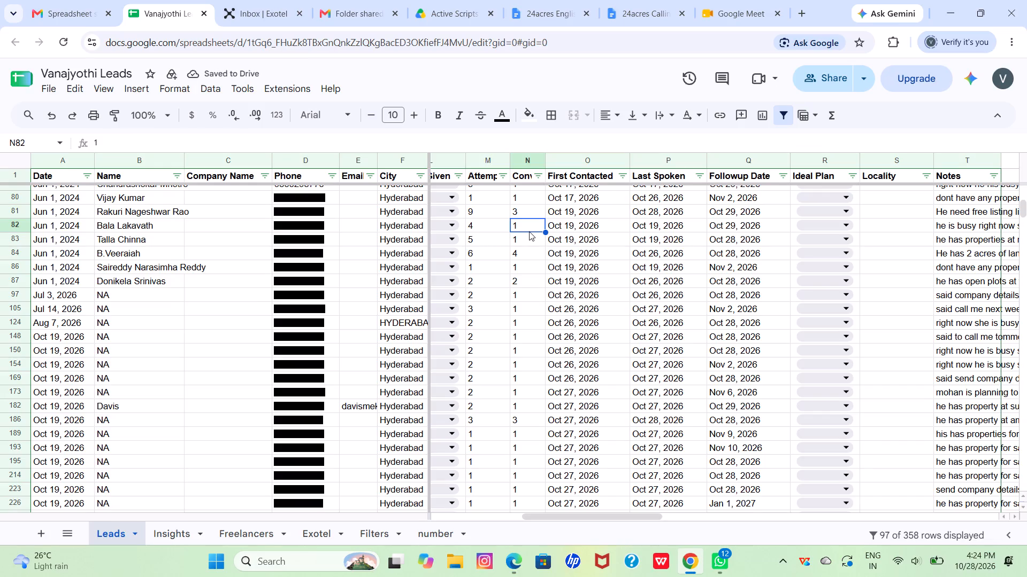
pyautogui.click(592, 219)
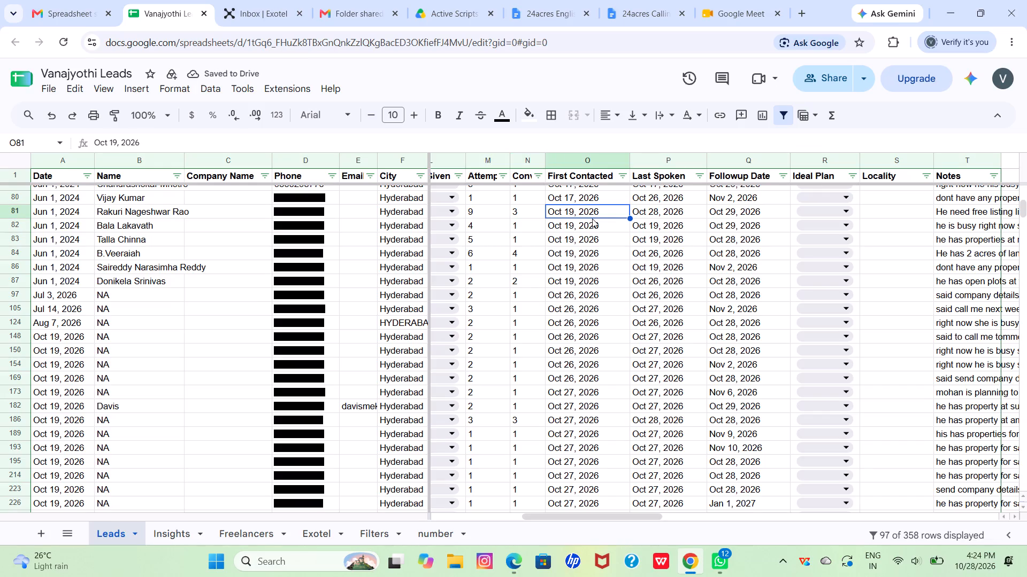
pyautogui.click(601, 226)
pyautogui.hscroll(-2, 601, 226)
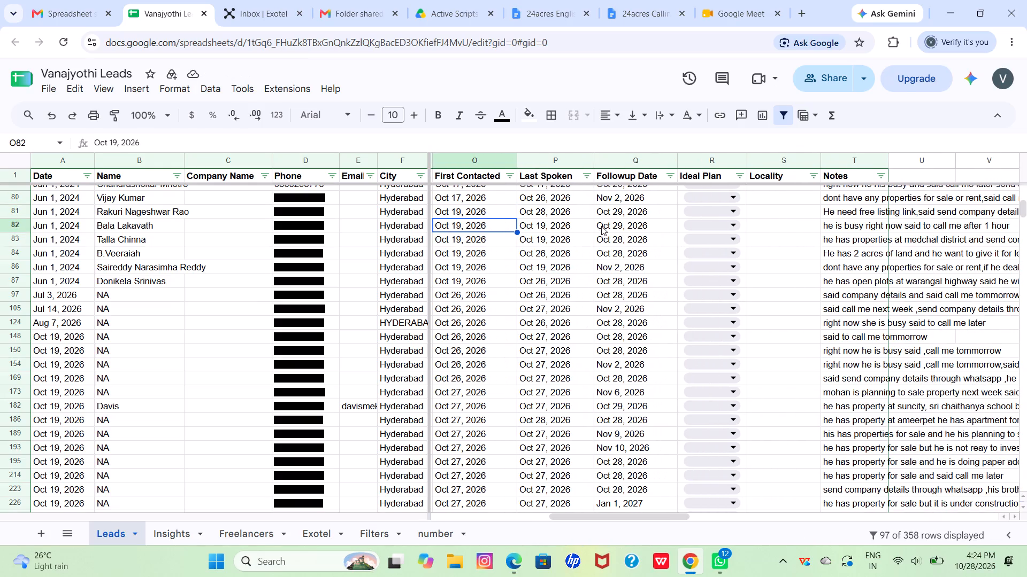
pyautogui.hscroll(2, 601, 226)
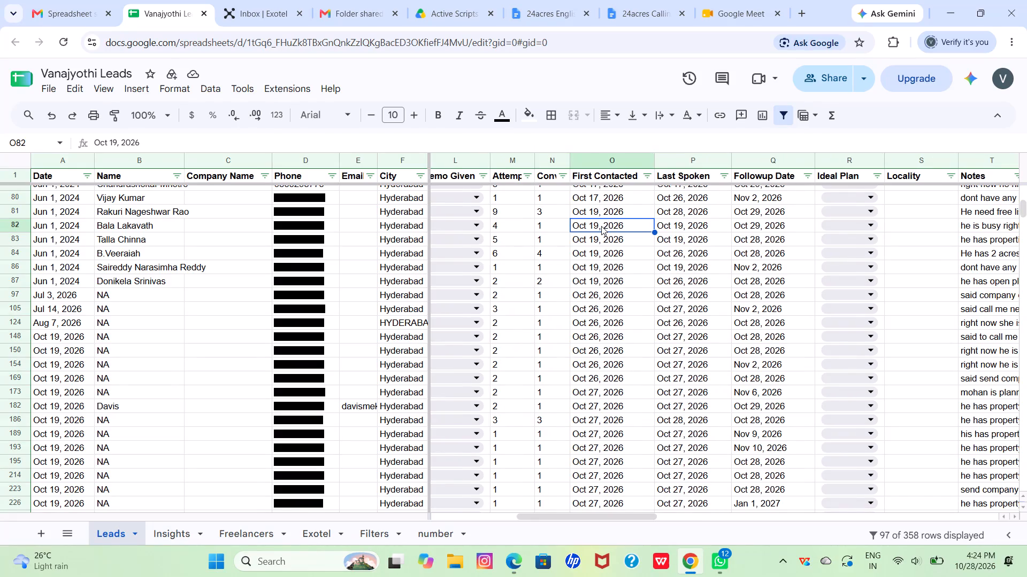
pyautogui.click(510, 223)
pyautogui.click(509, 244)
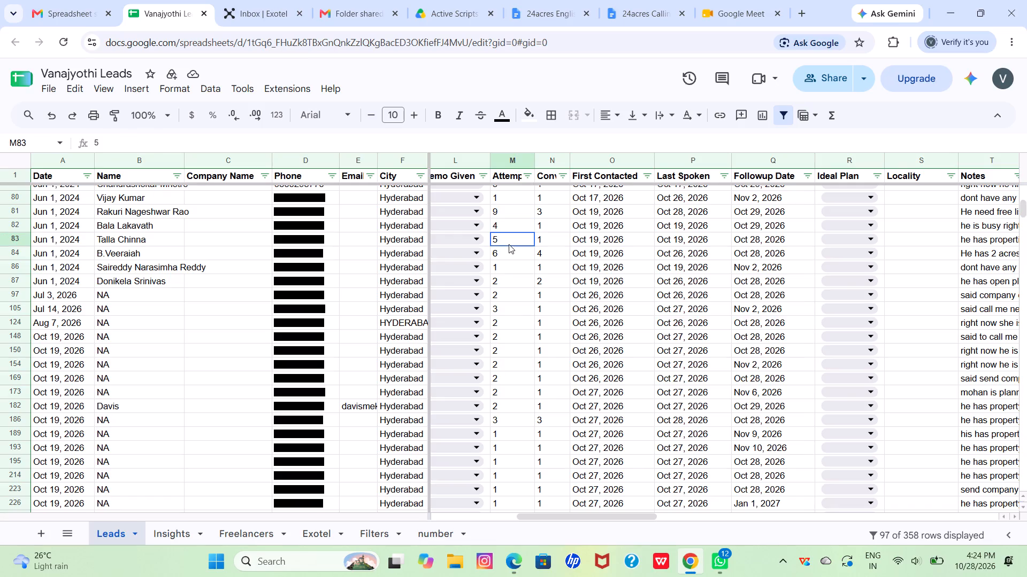
# Copy the phone number of the lead in row 83 for the follow-up call.
pyautogui.click(326, 233)
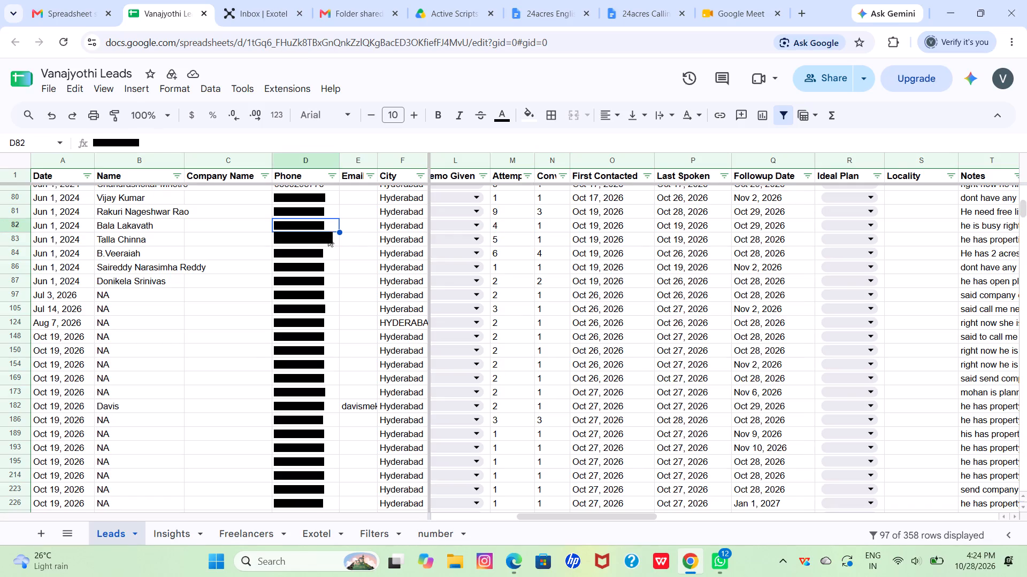
pyautogui.click(306, 236)
pyautogui.hotkey('ctrl', 'c')
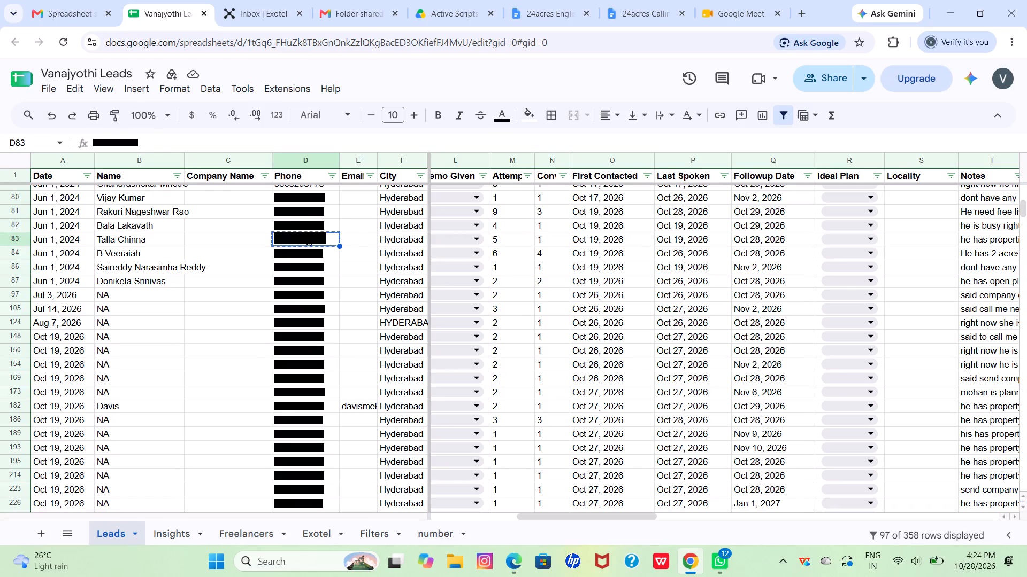
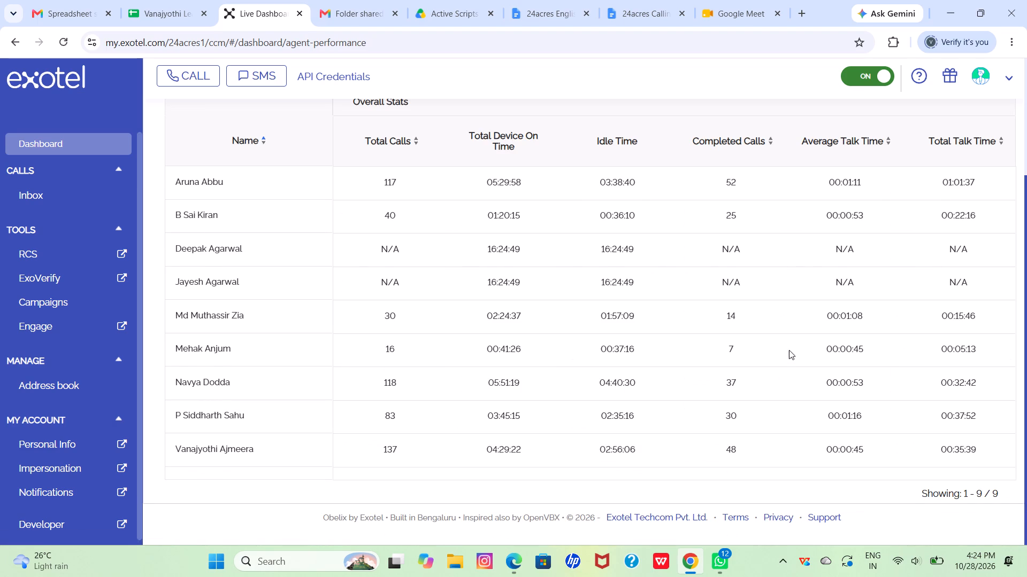
# Return to the Vanajyothi Leads spreadsheet to continue with the lead in row 83.
pyautogui.click(165, 0)
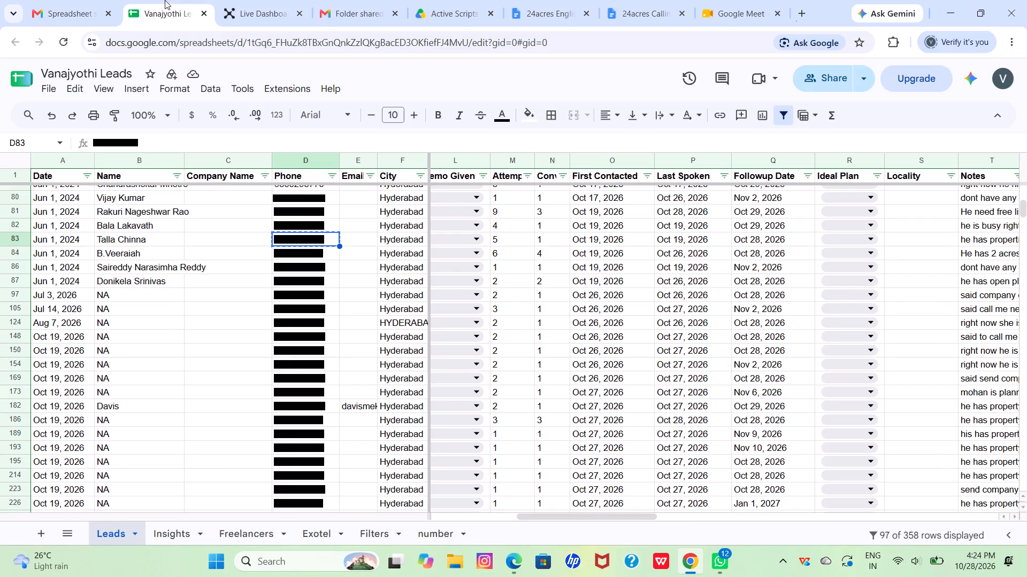
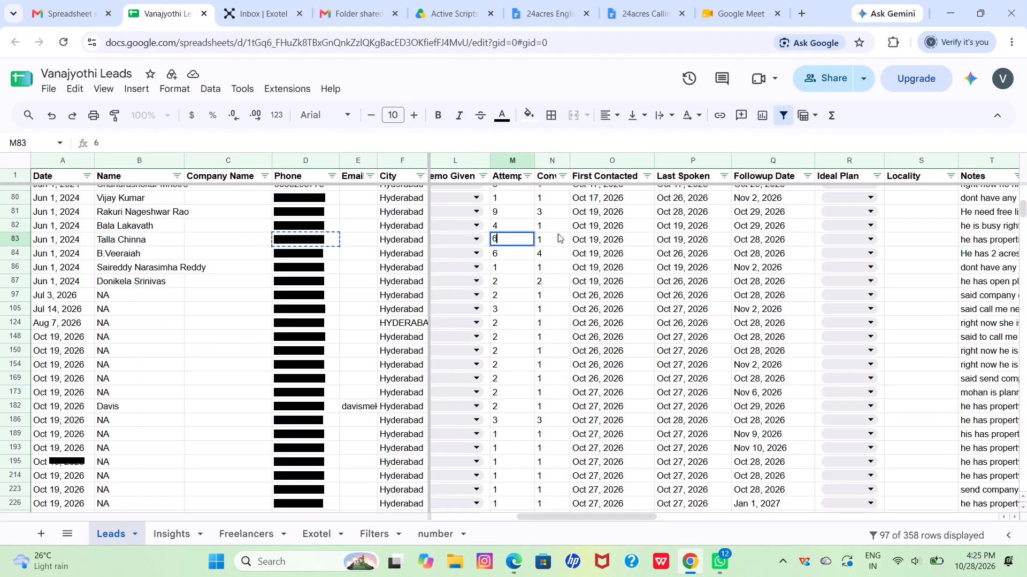
# Set the attempt counts to 6 for the lead in row 83 and 5 for the lead in row 82.
pyautogui.click(558, 237)
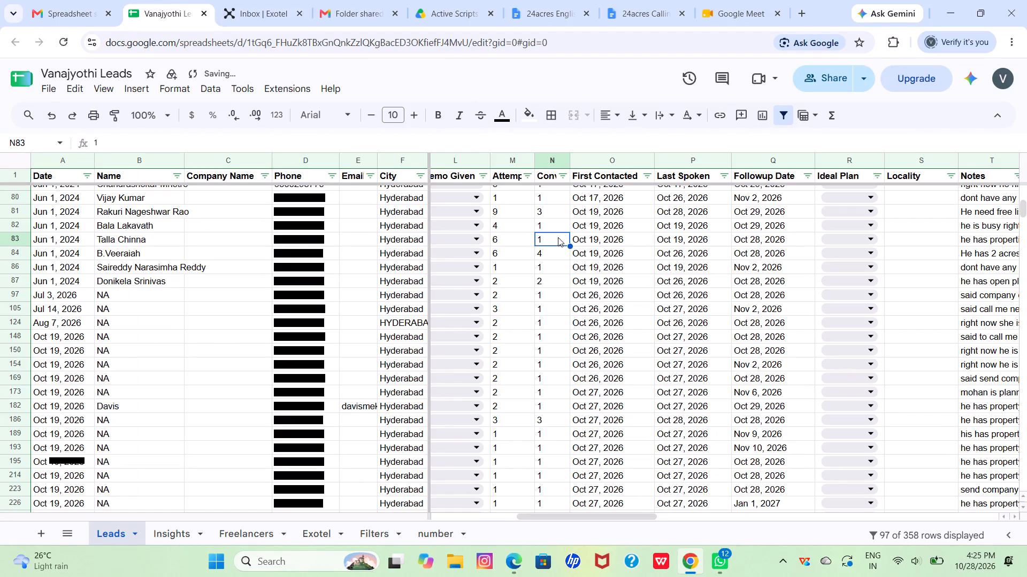
pyautogui.click(491, 228)
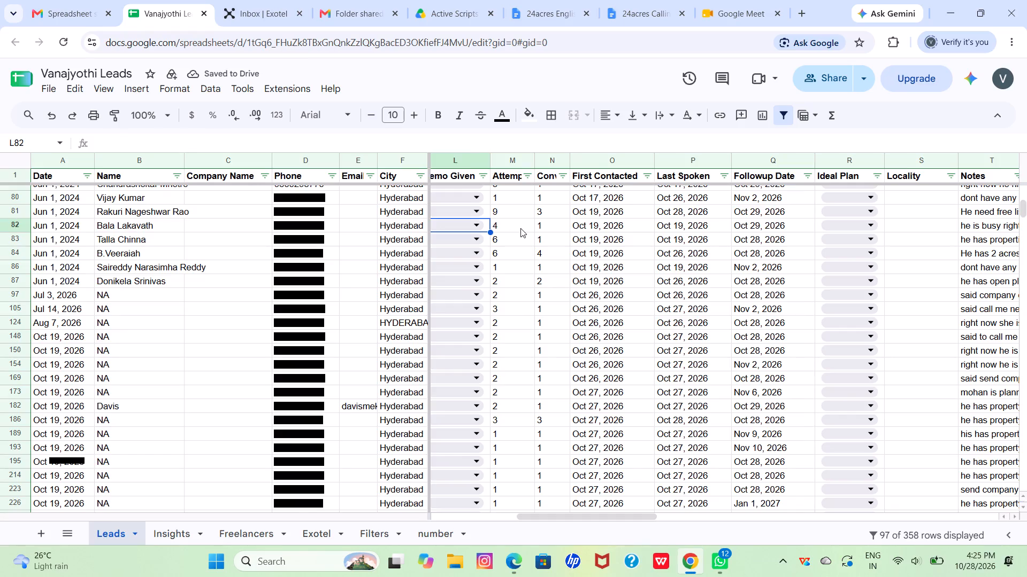
pyautogui.click(520, 228)
pyautogui.press('5')
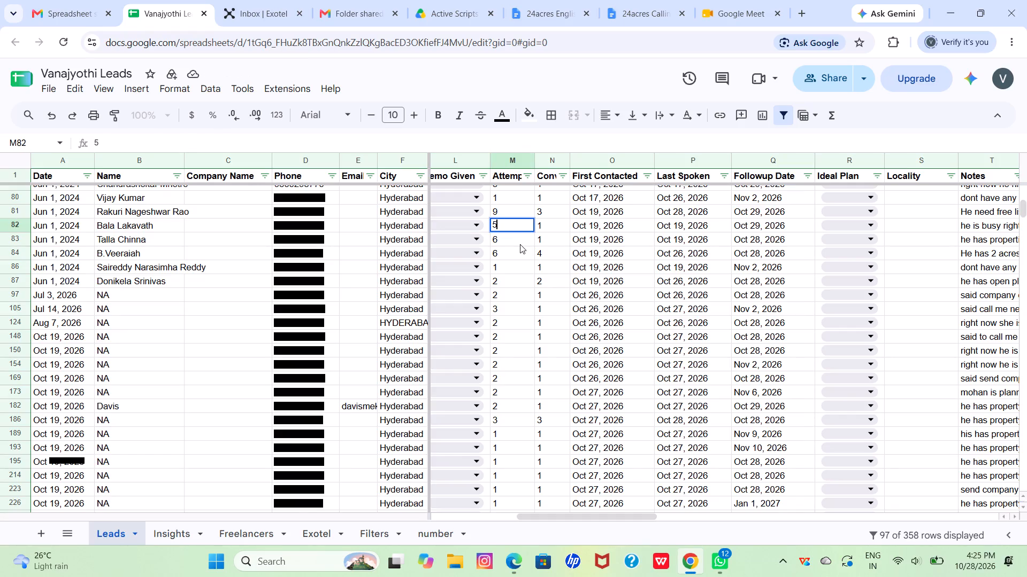
pyautogui.click(520, 244)
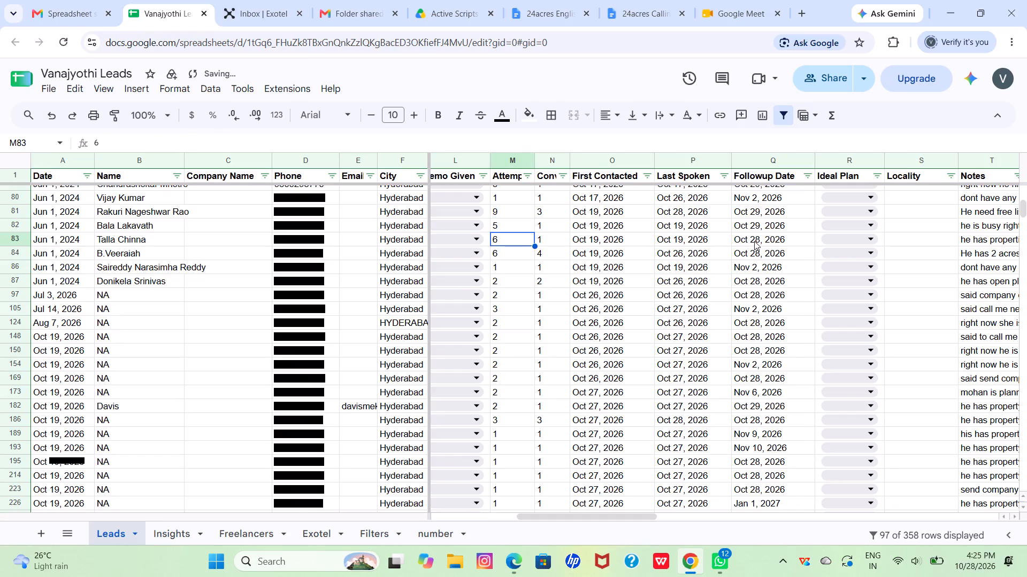
# Set the follow-up date of the lead in row 83 to Oct 29, 2026.
pyautogui.click(754, 241)
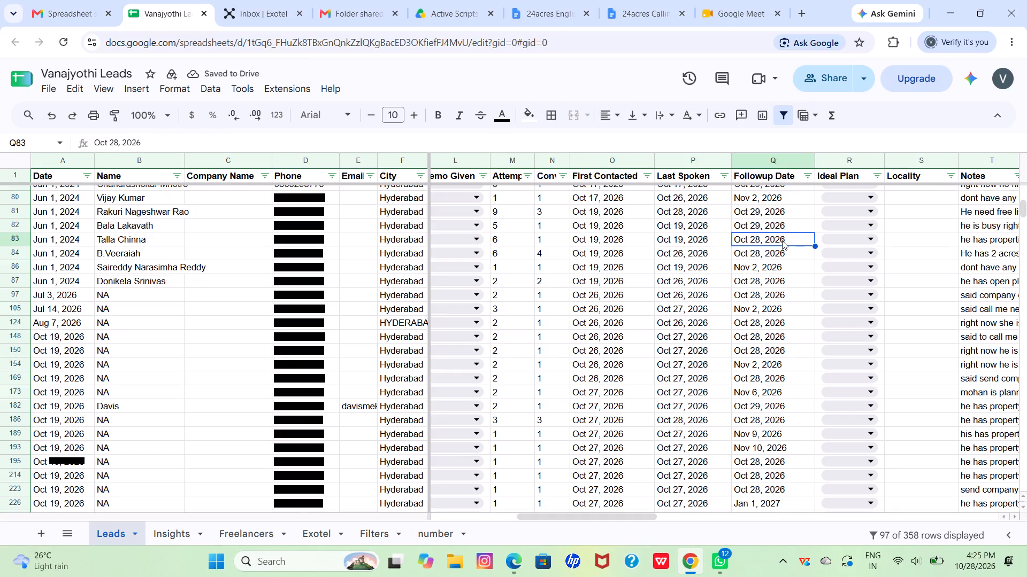
pyautogui.doubleClick(782, 240)
pyautogui.click(792, 371)
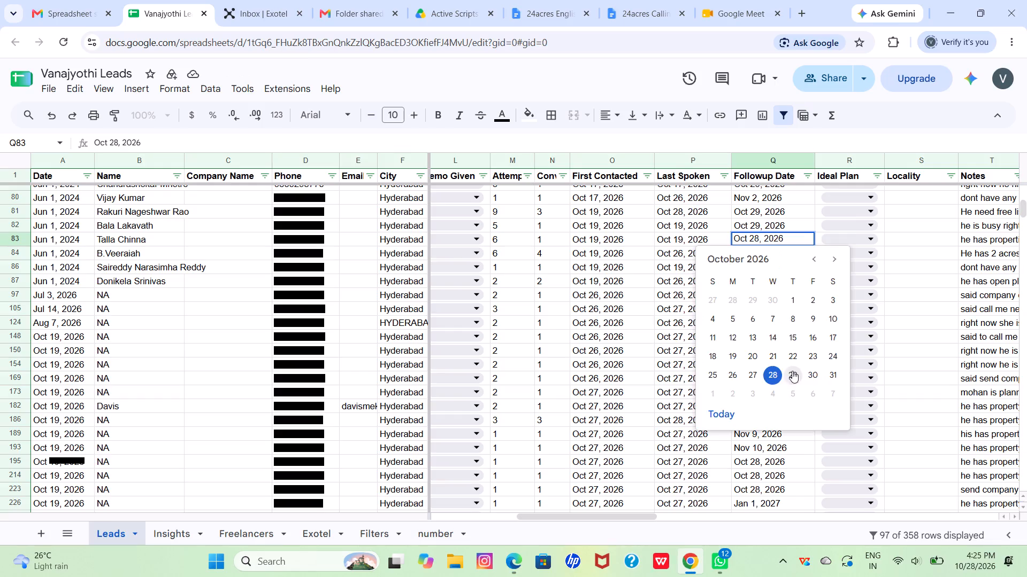
# Check the notes for the lead in row 84 and set its follow-up date to Oct 29, 2026.
pyautogui.click(919, 248)
pyautogui.scroll(-1, 919, 248)
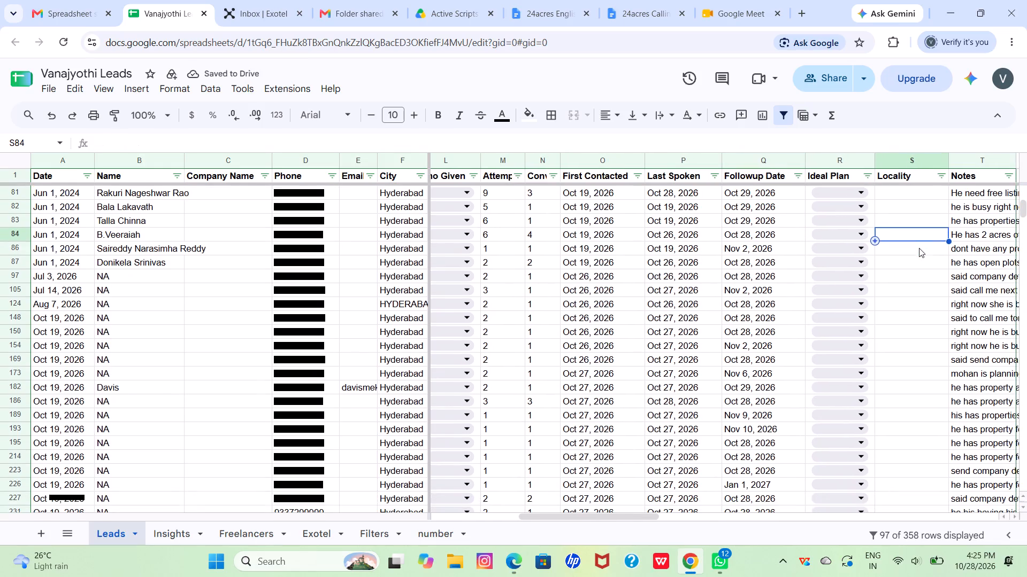
pyautogui.hscroll(-2, 766, 237)
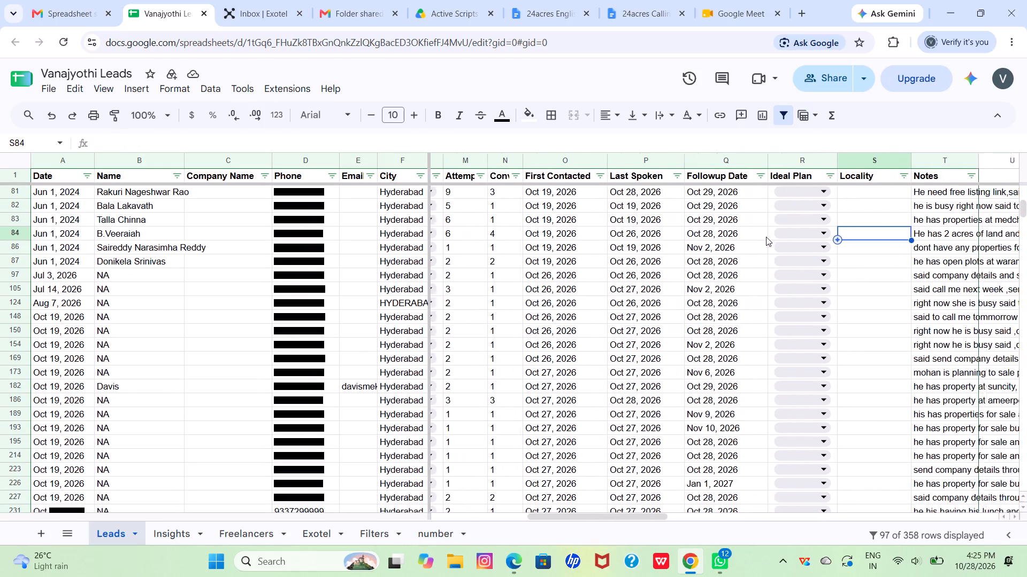
pyautogui.hscroll(-3, 766, 237)
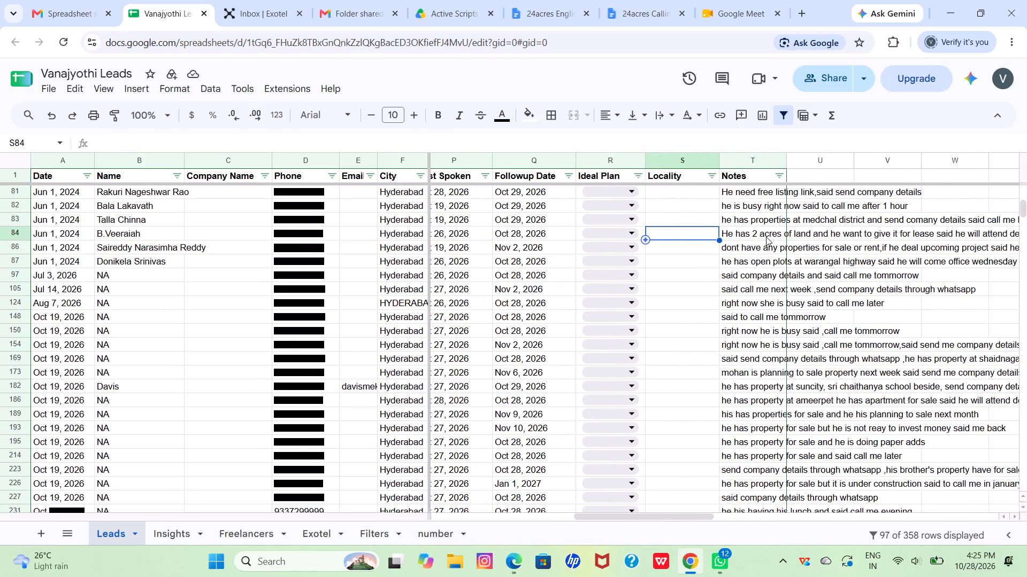
pyautogui.hscroll(-2, 766, 237)
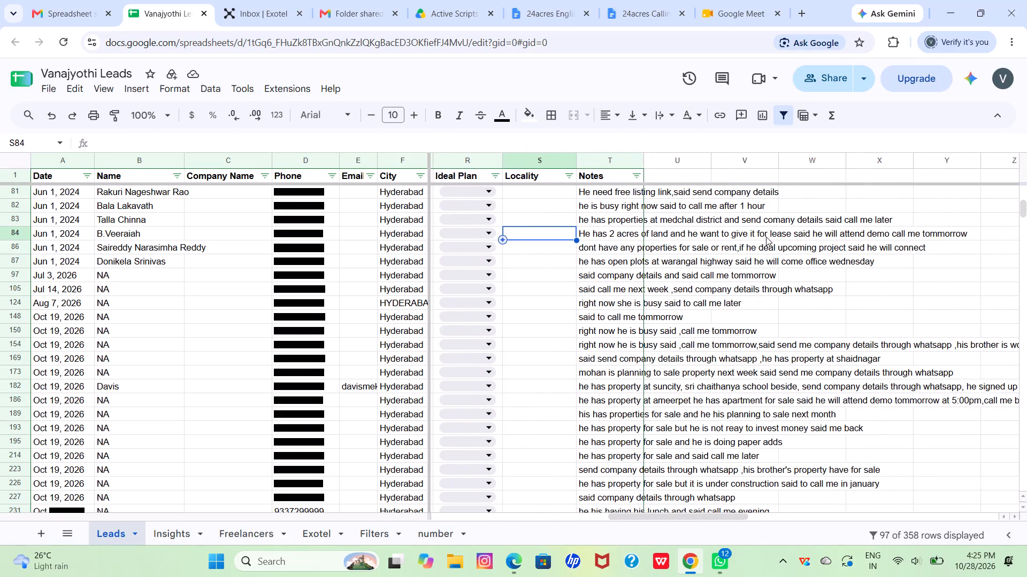
pyautogui.hscroll(4, 766, 237)
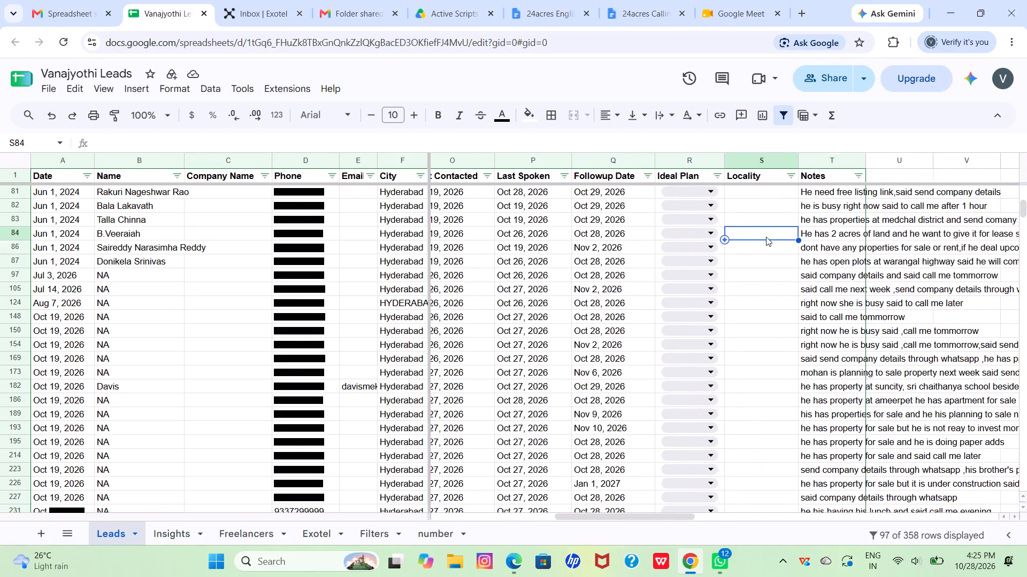
pyautogui.hscroll(1, 766, 237)
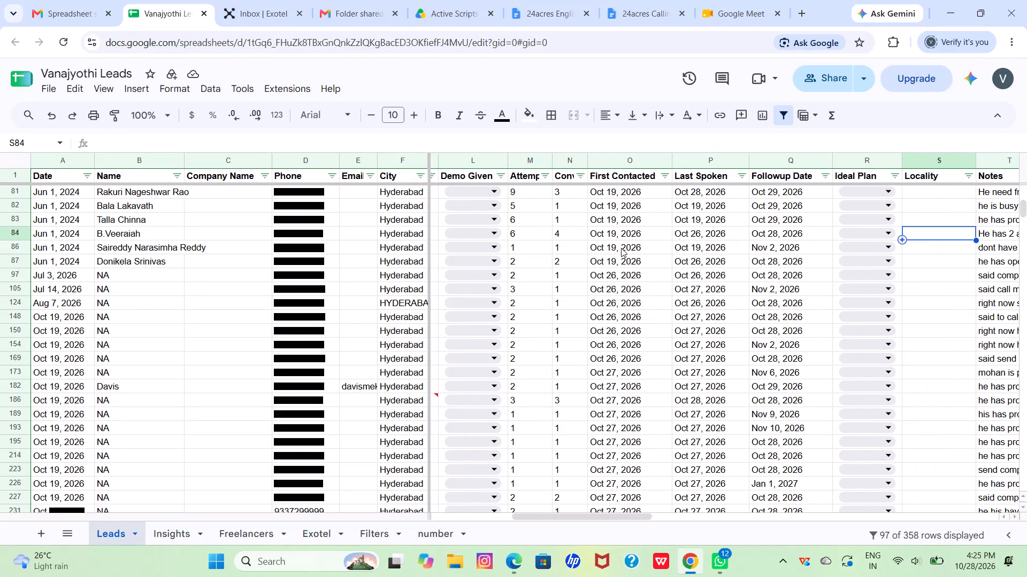
pyautogui.doubleClick(771, 236)
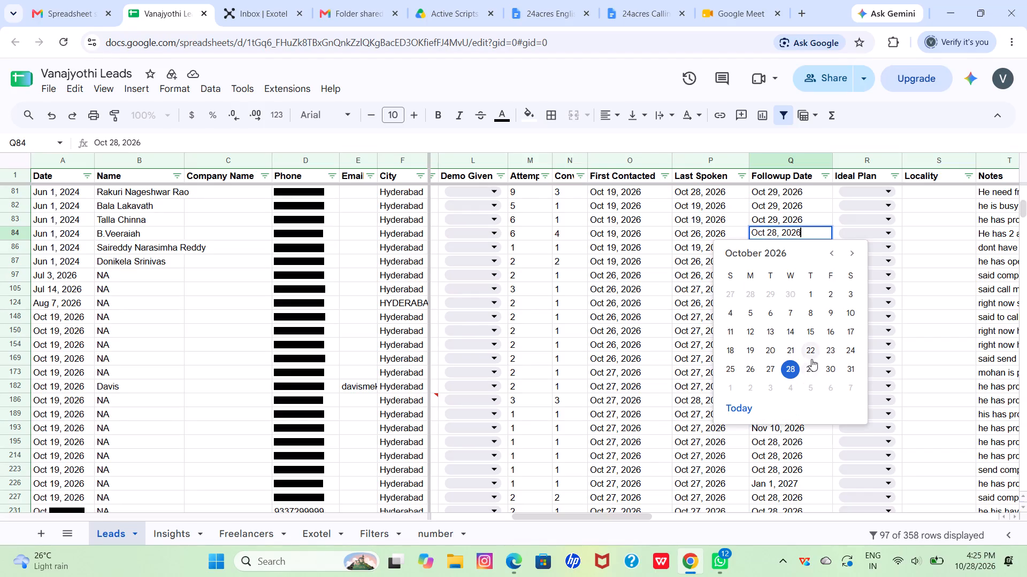
pyautogui.click(811, 359)
pyautogui.scroll(-1, 811, 359)
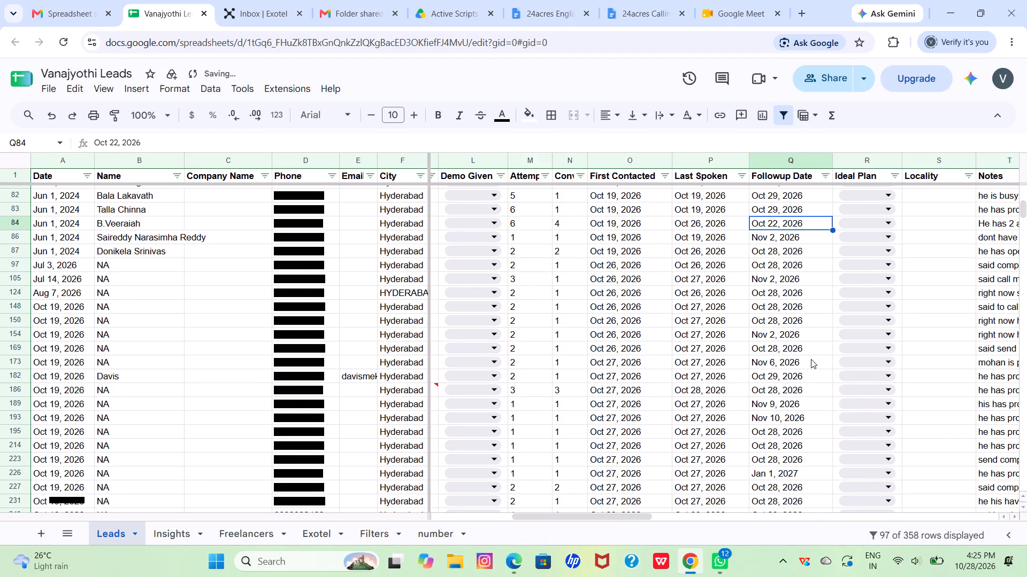
pyautogui.doubleClick(793, 224)
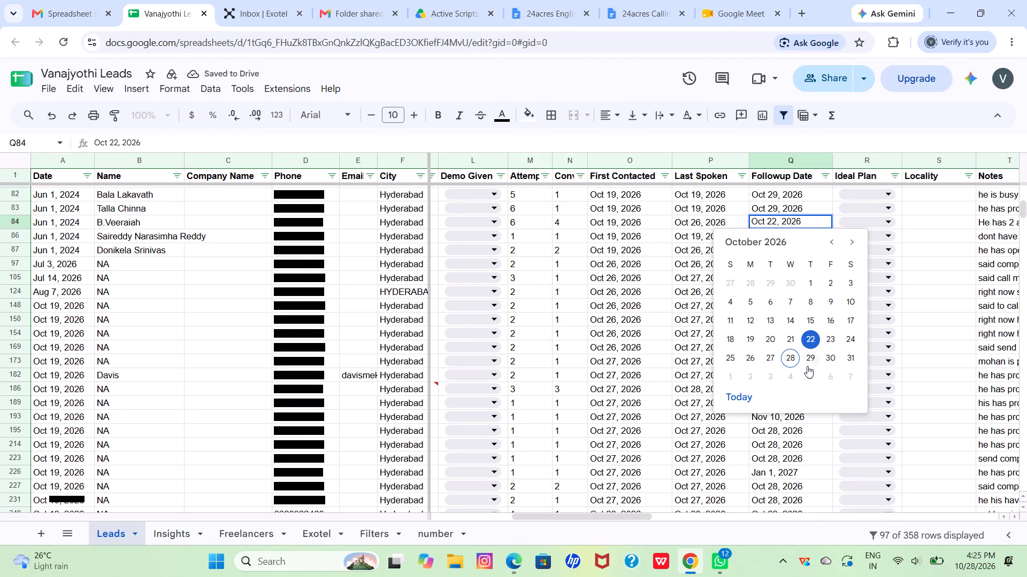
pyautogui.click(813, 352)
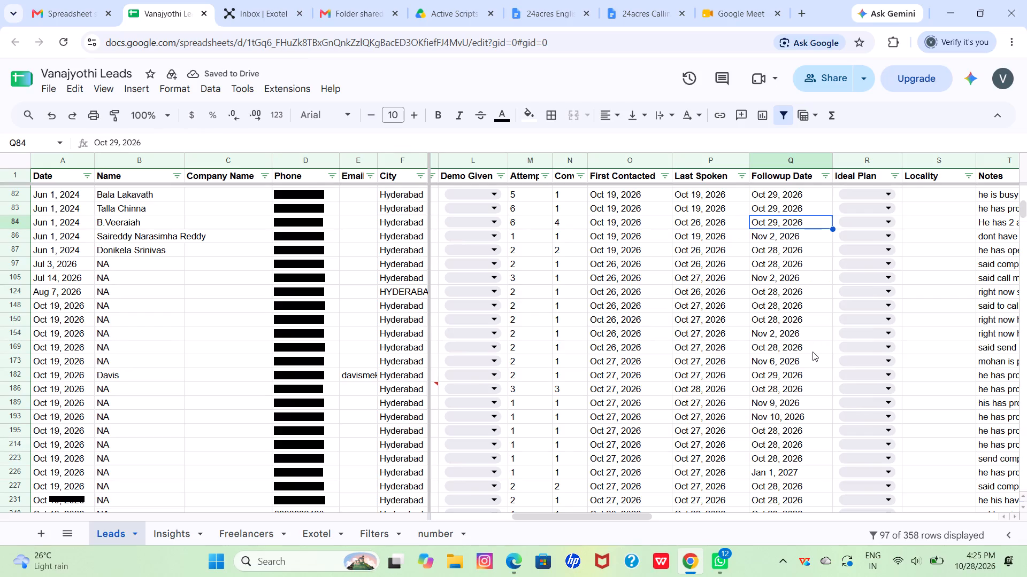
# Check the notes of the following leads and select the phone number of the lead in row 87 for calling.
pyautogui.click(781, 259)
pyautogui.hscroll(-2, 781, 259)
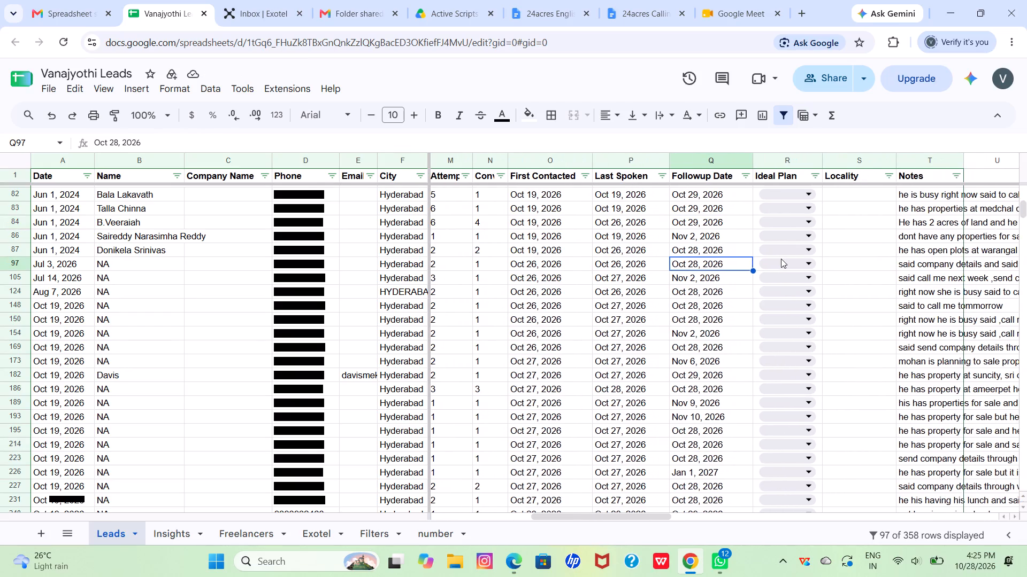
pyautogui.scroll(-1, 781, 259)
pyautogui.hscroll(-4, 781, 259)
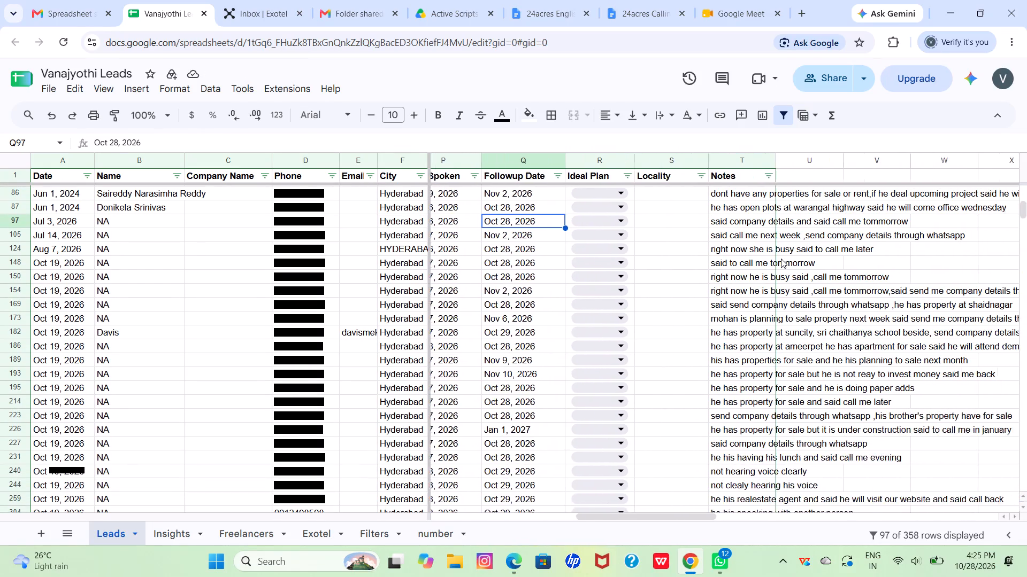
pyautogui.hscroll(-1, 781, 259)
pyautogui.hscroll(6, 781, 259)
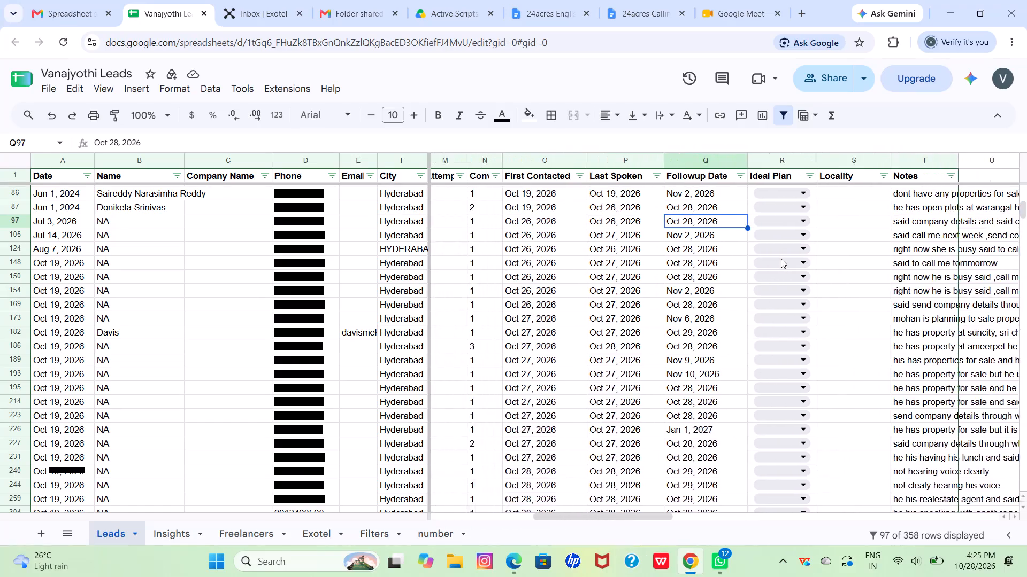
pyautogui.hscroll(1, 781, 259)
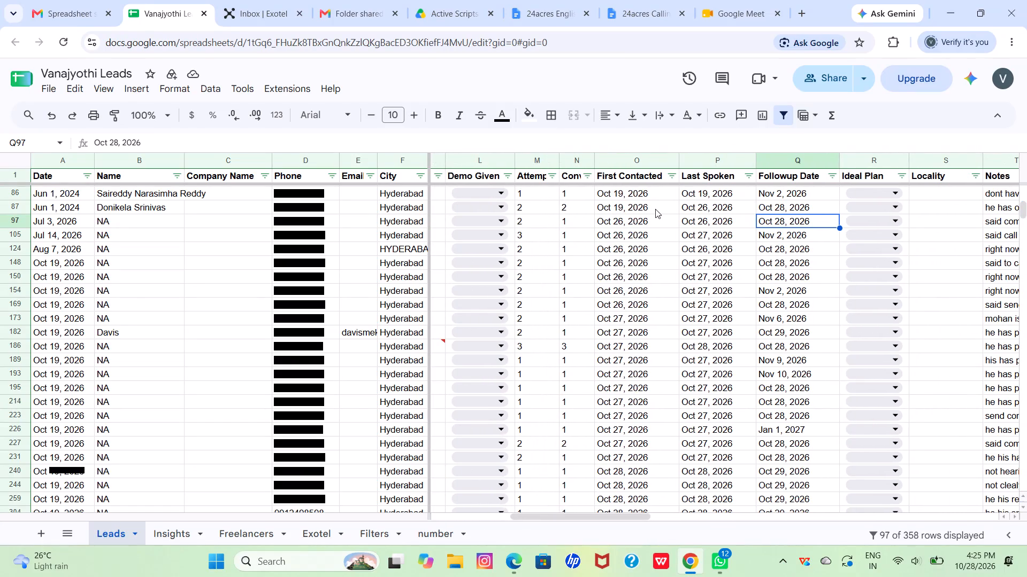
pyautogui.click(318, 212)
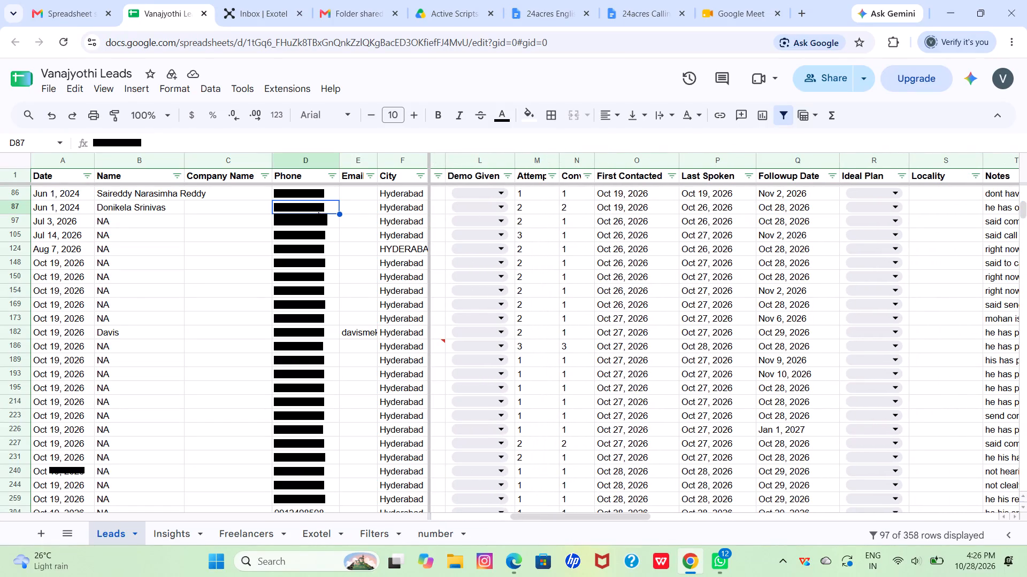
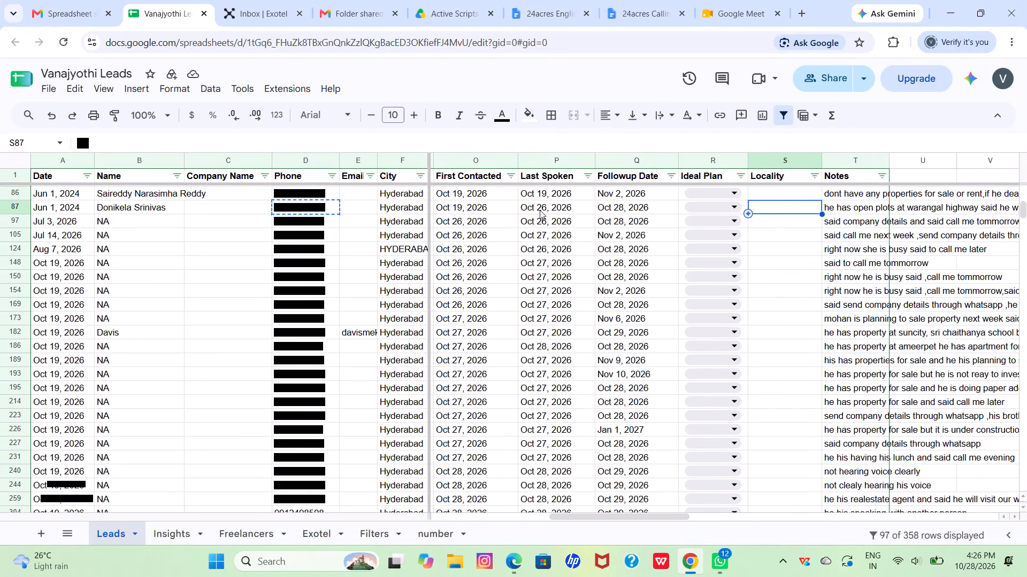
# Set the attempt counts to 3 for the leads in rows 87 and 97, checking the notes for row 97.
pyautogui.hscroll(1, 540, 210)
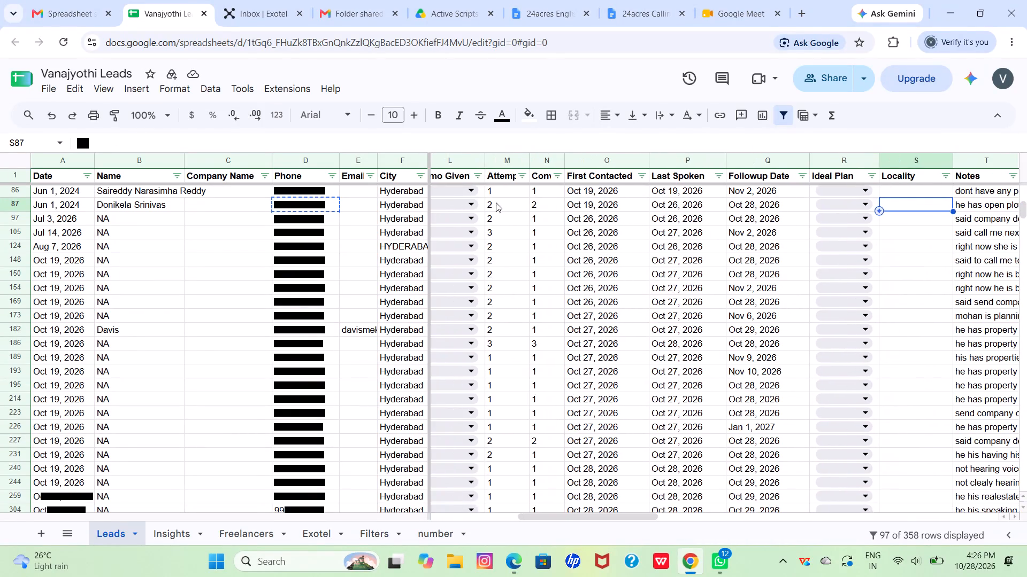
pyautogui.click(493, 202)
pyautogui.press('3')
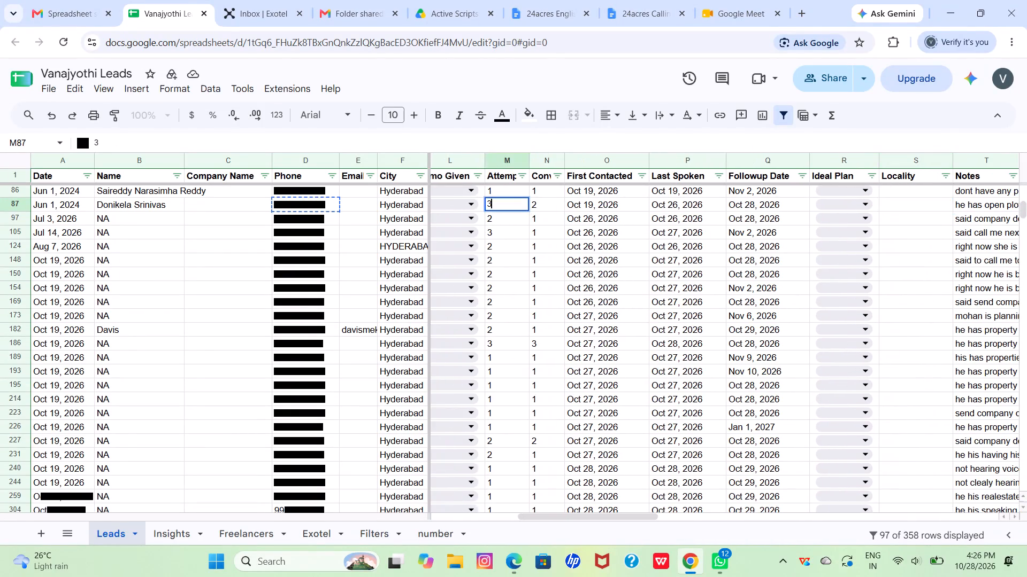
pyautogui.click(497, 215)
pyautogui.hscroll(-1, 497, 215)
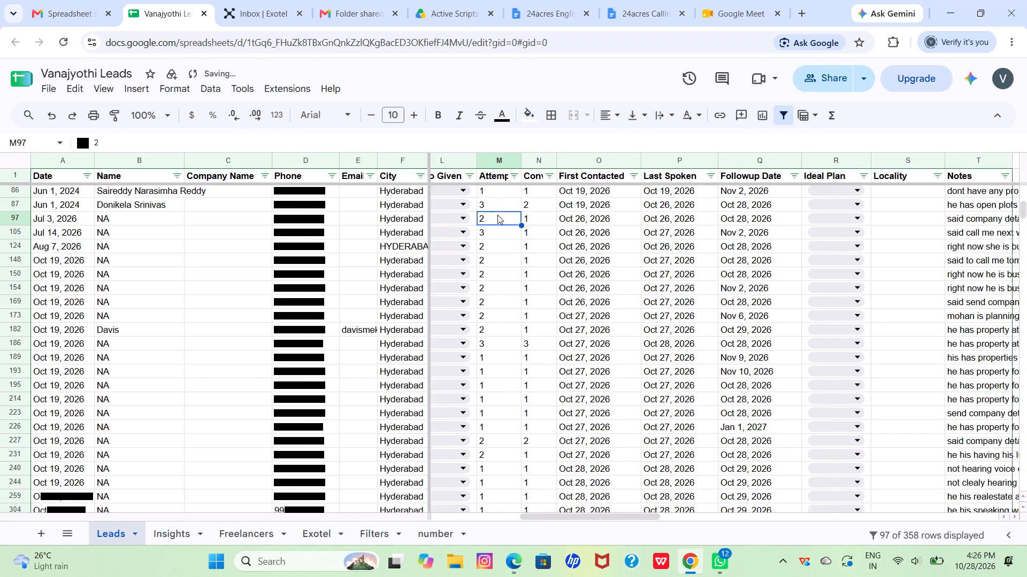
pyautogui.hscroll(-4, 497, 215)
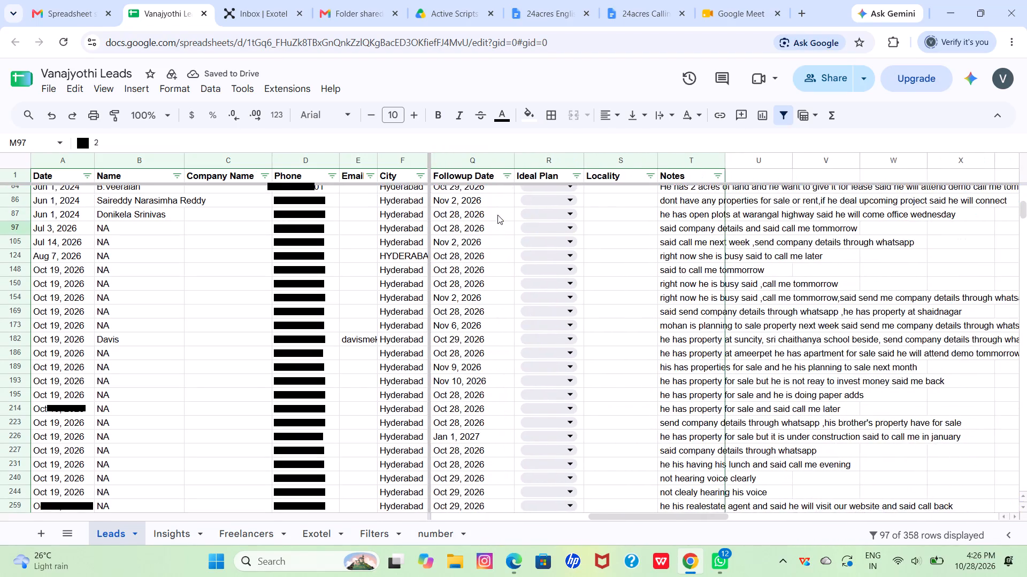
pyautogui.hscroll(4, 497, 215)
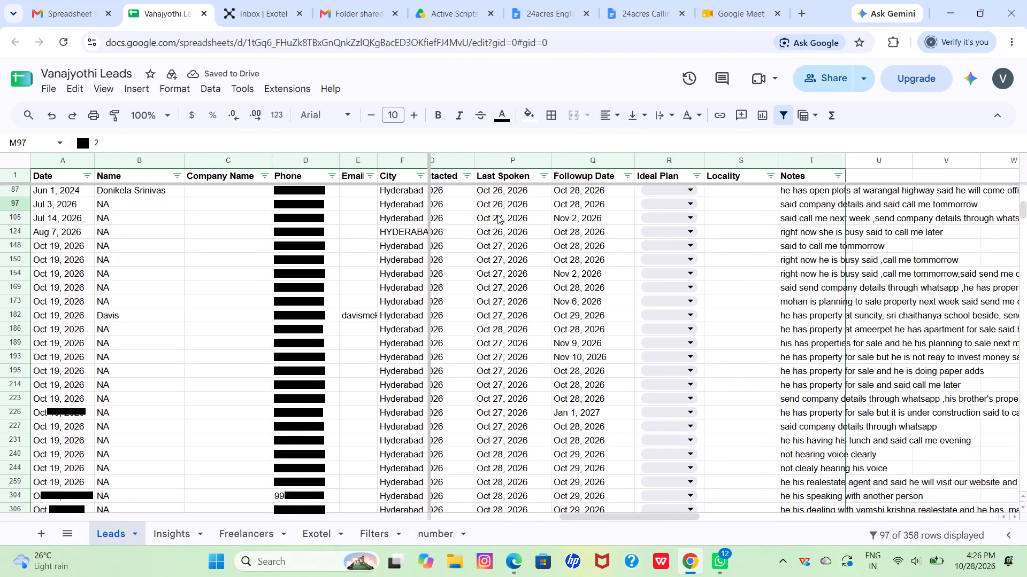
pyautogui.hscroll(2, 497, 215)
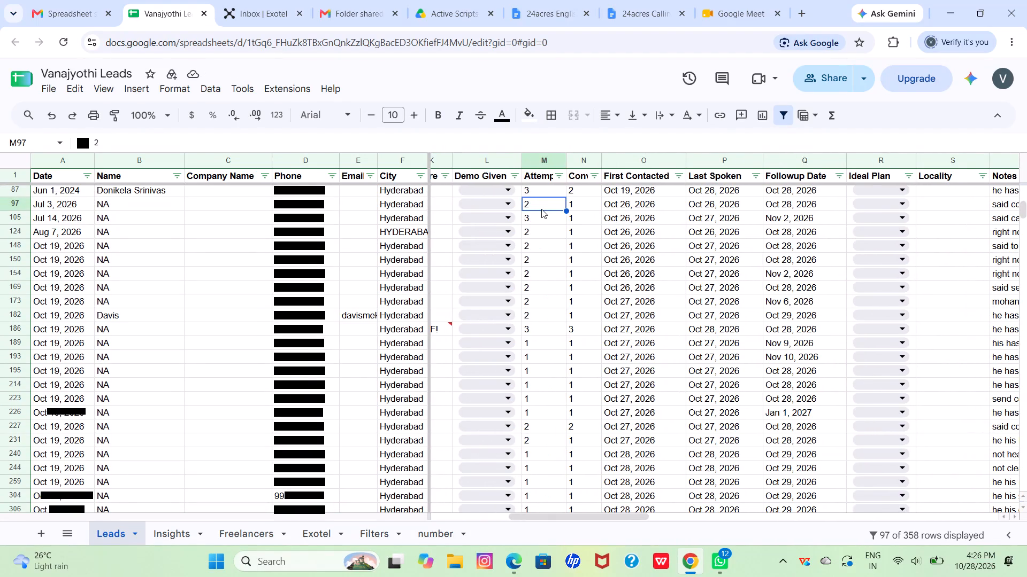
pyautogui.press('3')
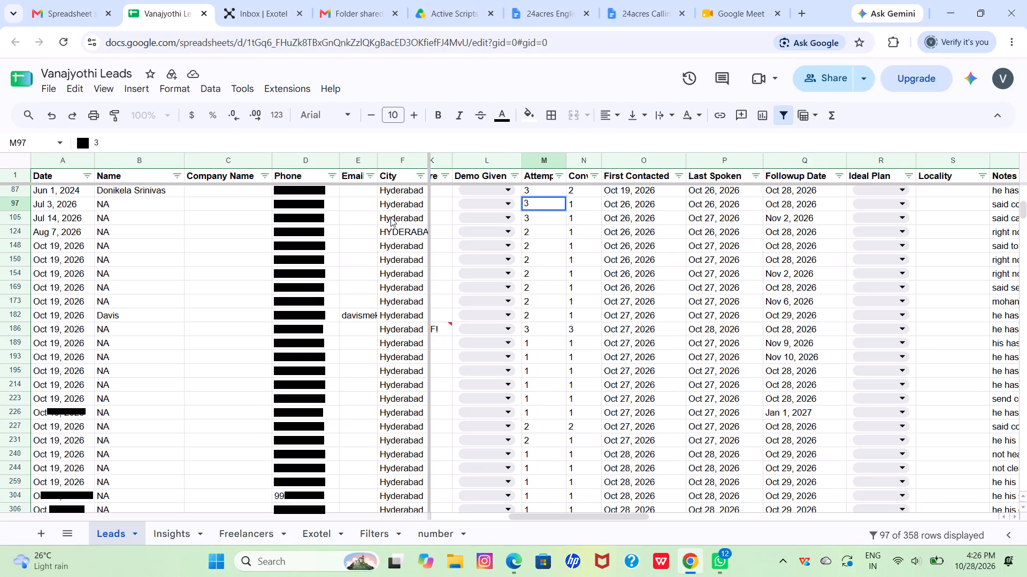
# Copy the phone number of the lead in row 97 for calling.
pyautogui.click(331, 206)
pyautogui.hotkey('ctrl', 'c')
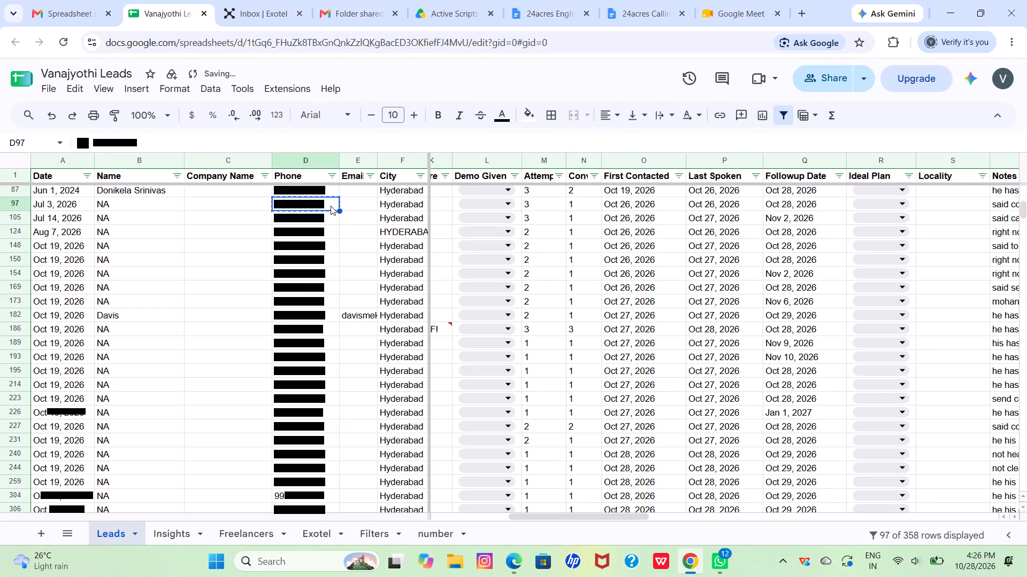
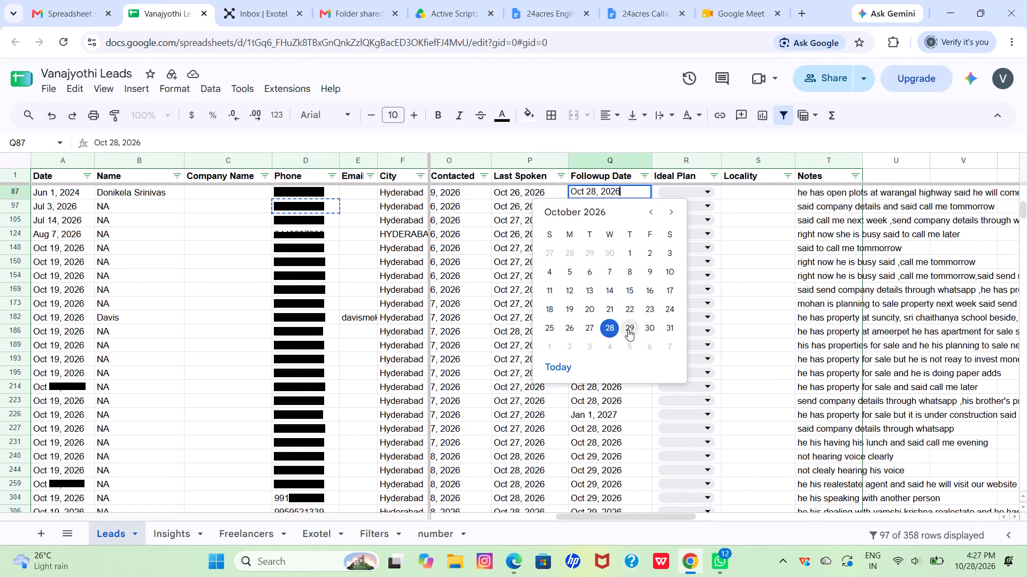
# Set the follow-up dates of the leads in rows 87 and 97 to Oct 29, 2026.
pyautogui.click(628, 329)
pyautogui.hscroll(1, 604, 302)
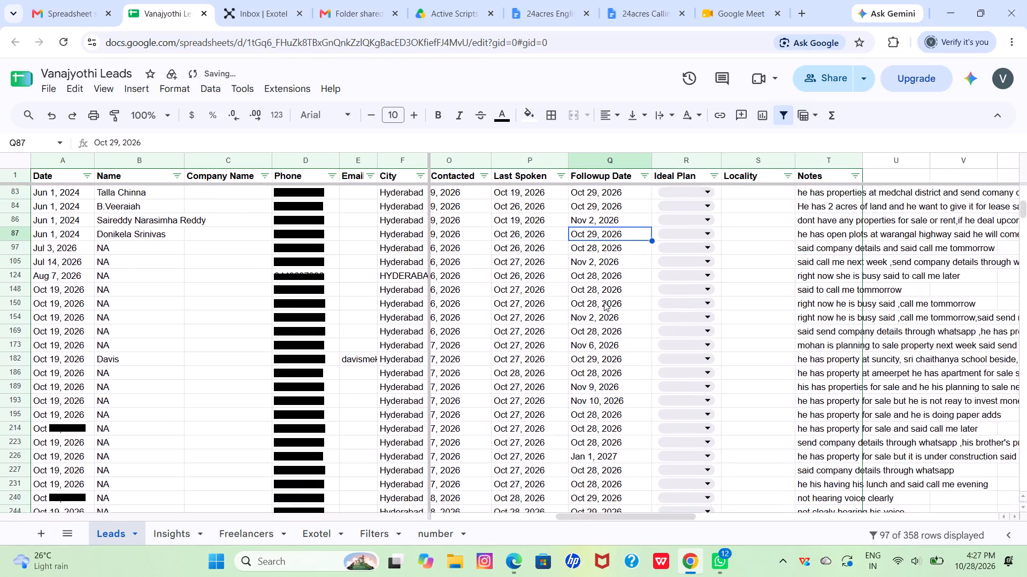
pyautogui.hscroll(1, 604, 302)
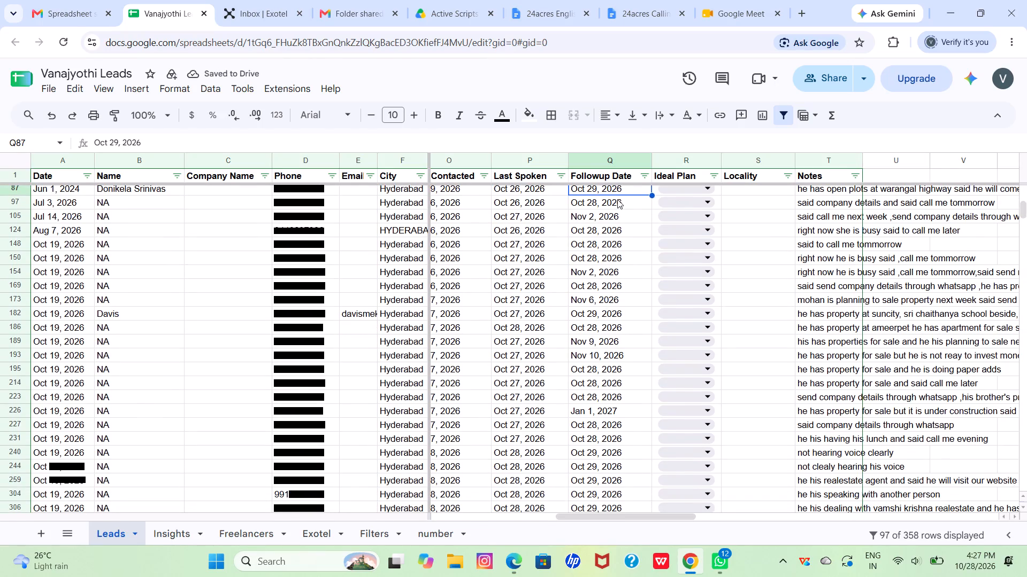
pyautogui.doubleClick(617, 199)
pyautogui.click(625, 337)
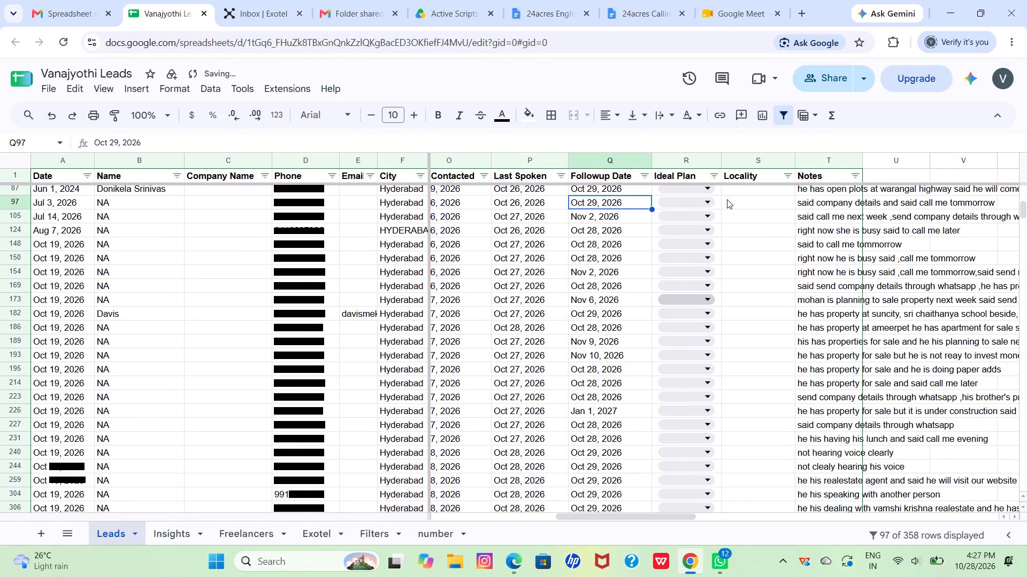
# Review the follow-up dates of the remaining filtered leads from row 124 to the end of the list.
pyautogui.click(632, 229)
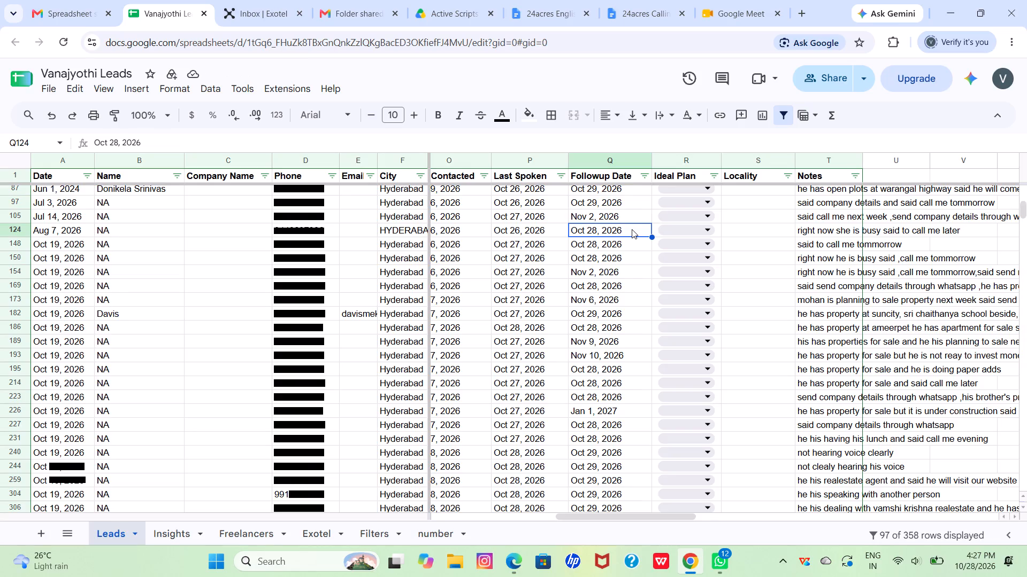
pyautogui.scroll(-1, 632, 229)
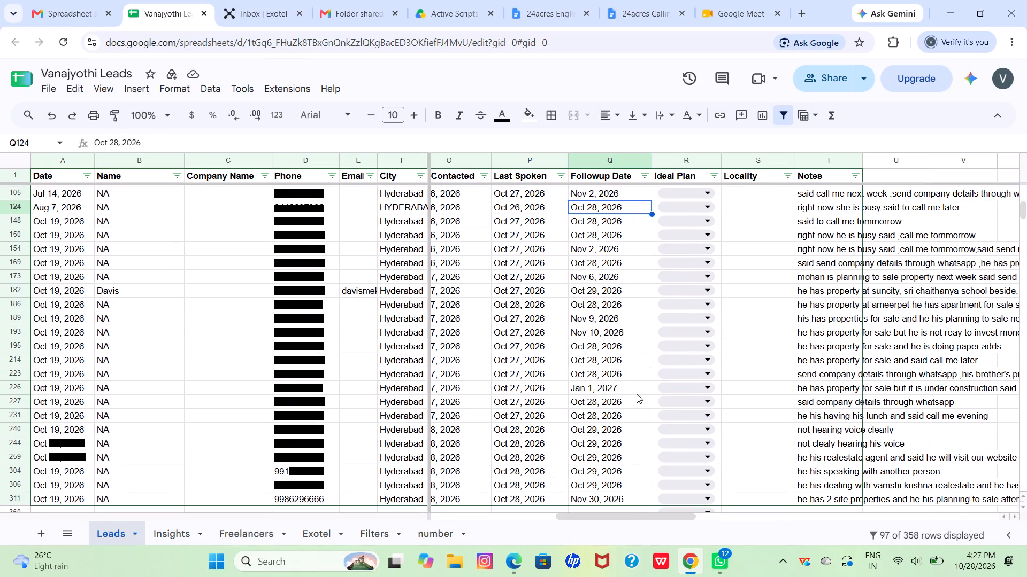
pyautogui.hscroll(1, 637, 394)
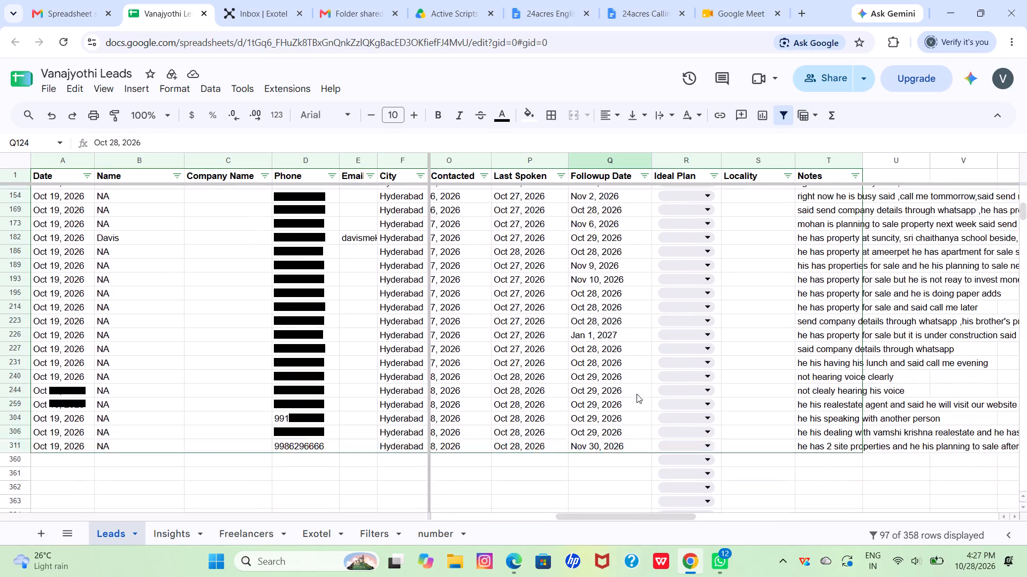
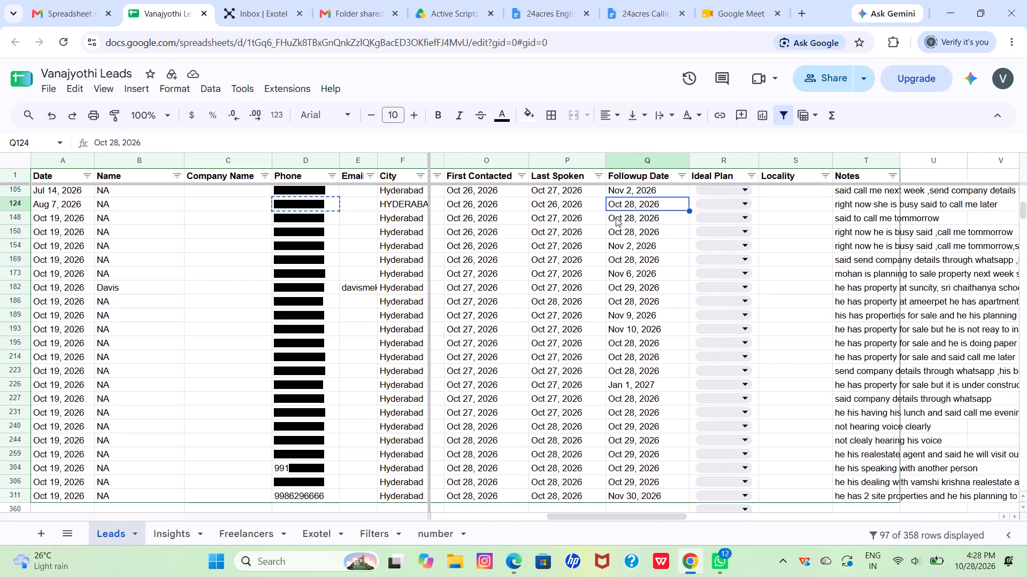
# Set the attempts count of the lead in row 124 to 3.
pyautogui.hscroll(2, 616, 217)
pyautogui.click(523, 206)
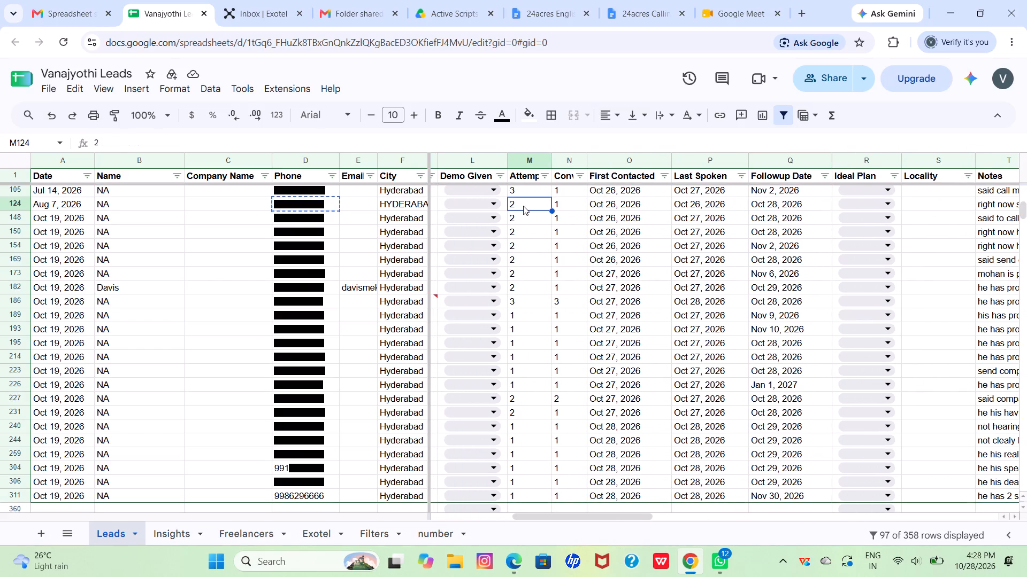
pyautogui.press('3')
pyautogui.click(561, 205)
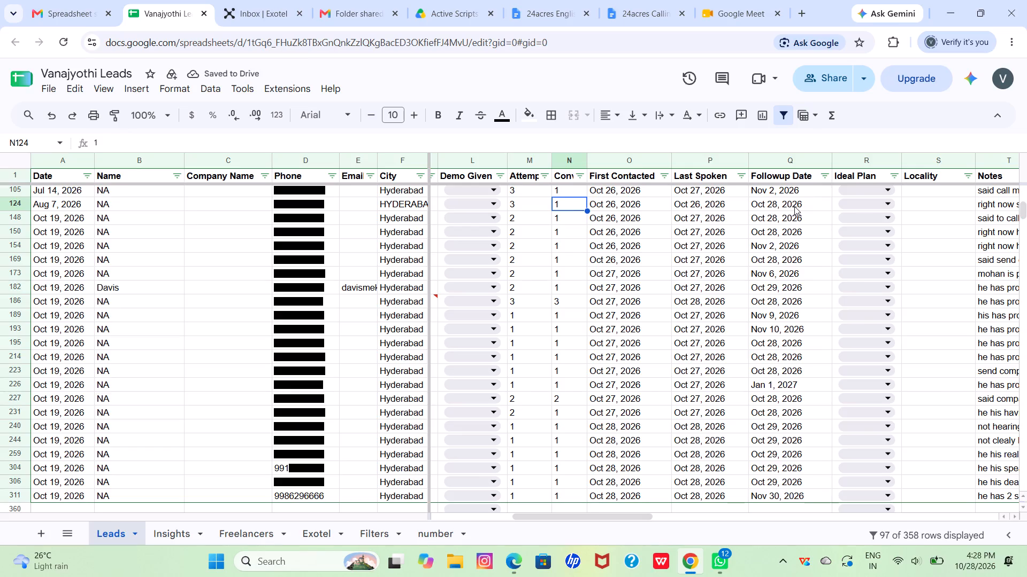
# Set the follow-up dates of the leads in rows 124, 148 and 150 to Oct 29, 2026.
pyautogui.hscroll(-4, 794, 206)
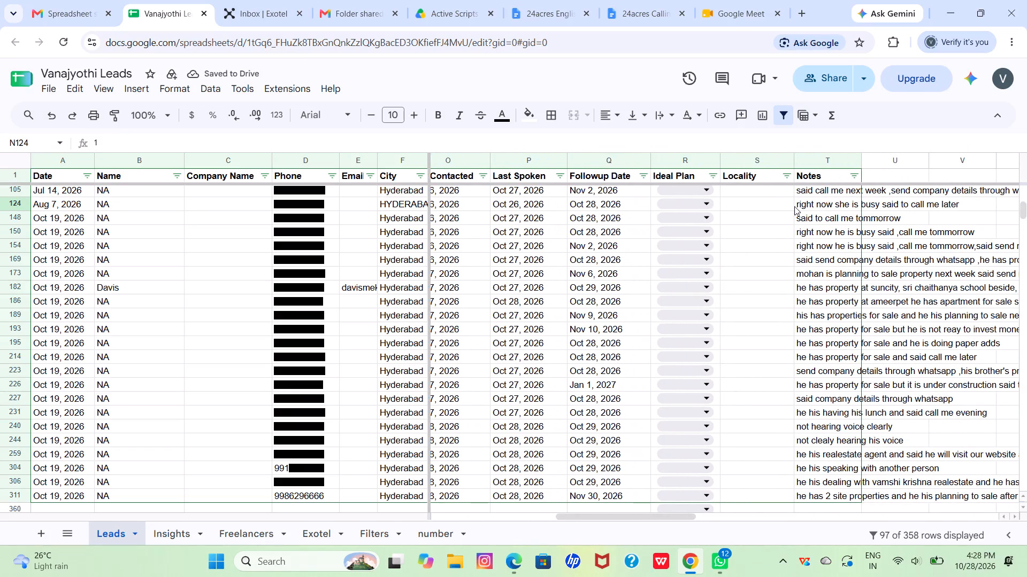
pyautogui.click(611, 202)
pyautogui.doubleClick(611, 202)
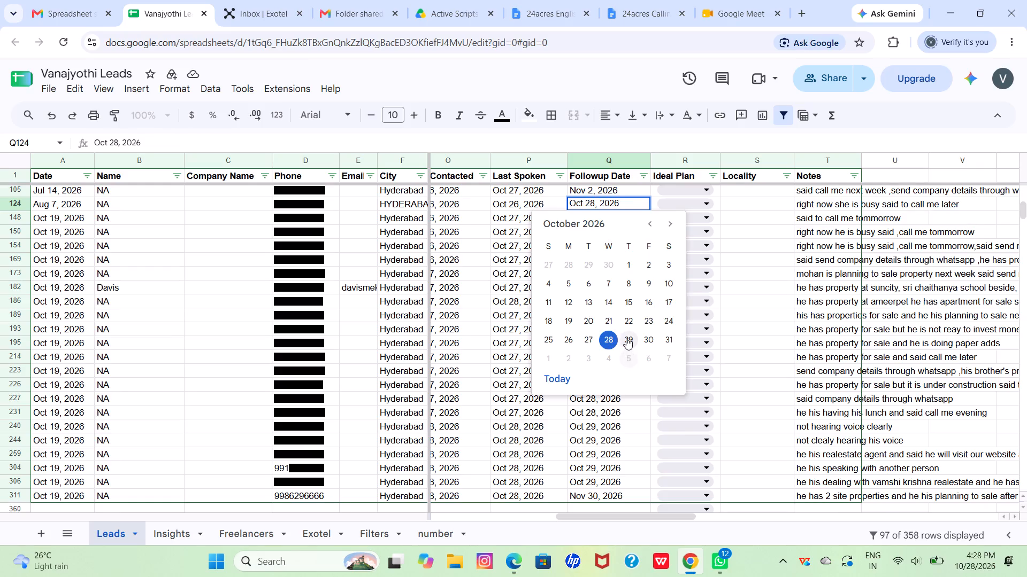
pyautogui.click(626, 338)
pyautogui.click(600, 220)
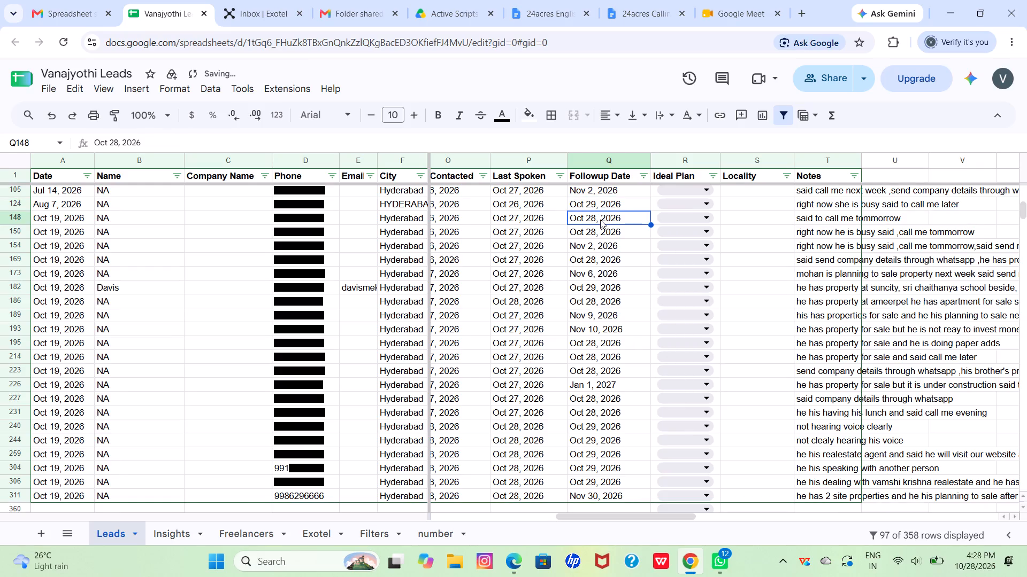
pyautogui.doubleClick(600, 220)
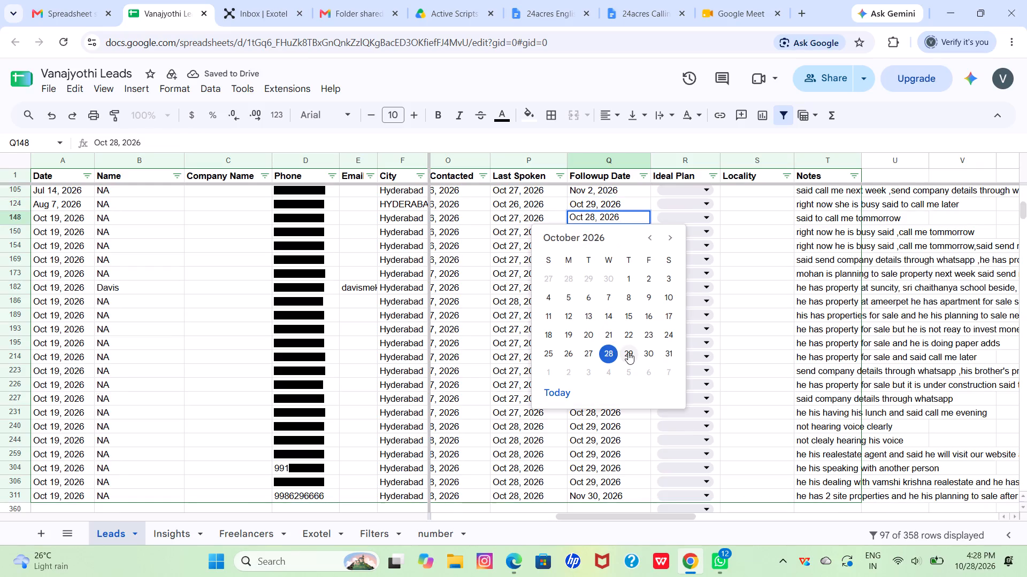
pyautogui.click(628, 352)
pyautogui.doubleClick(613, 238)
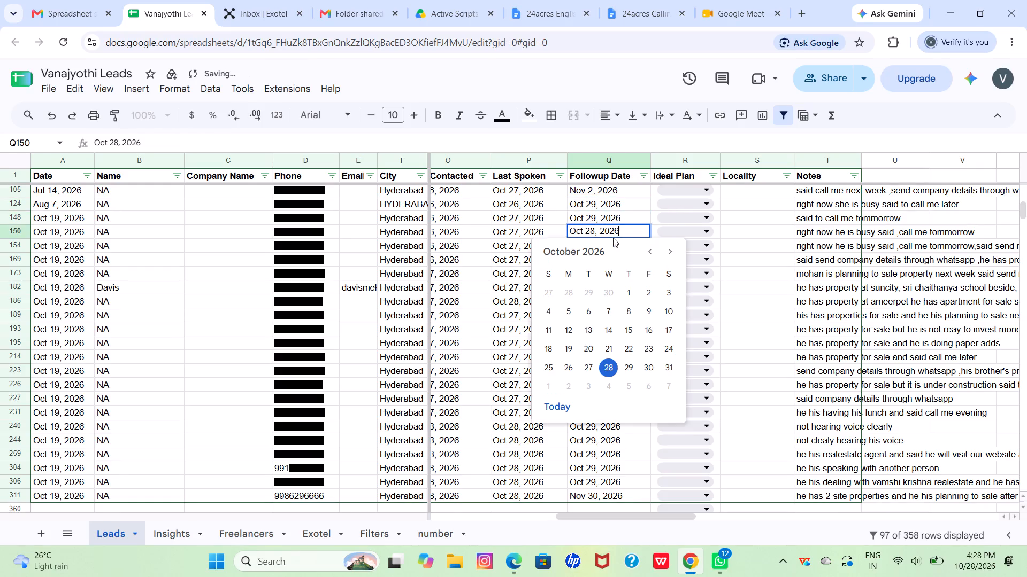
pyautogui.doubleClick(634, 361)
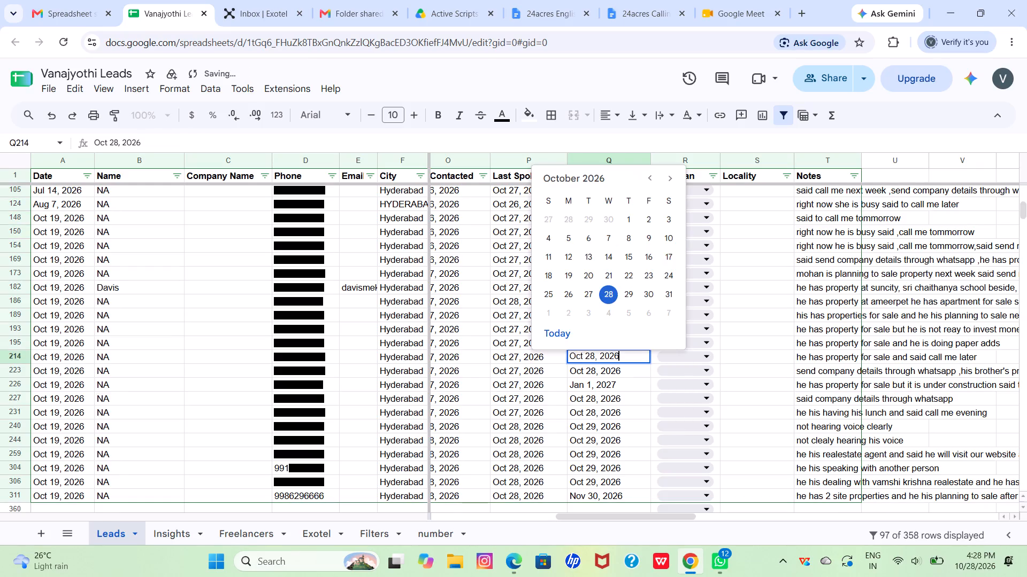
pyautogui.click(792, 271)
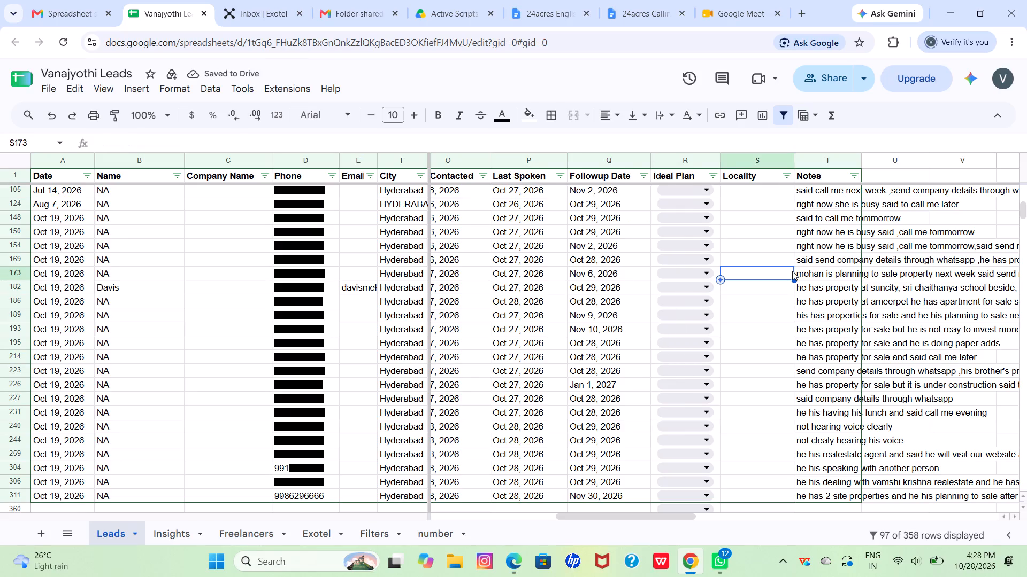
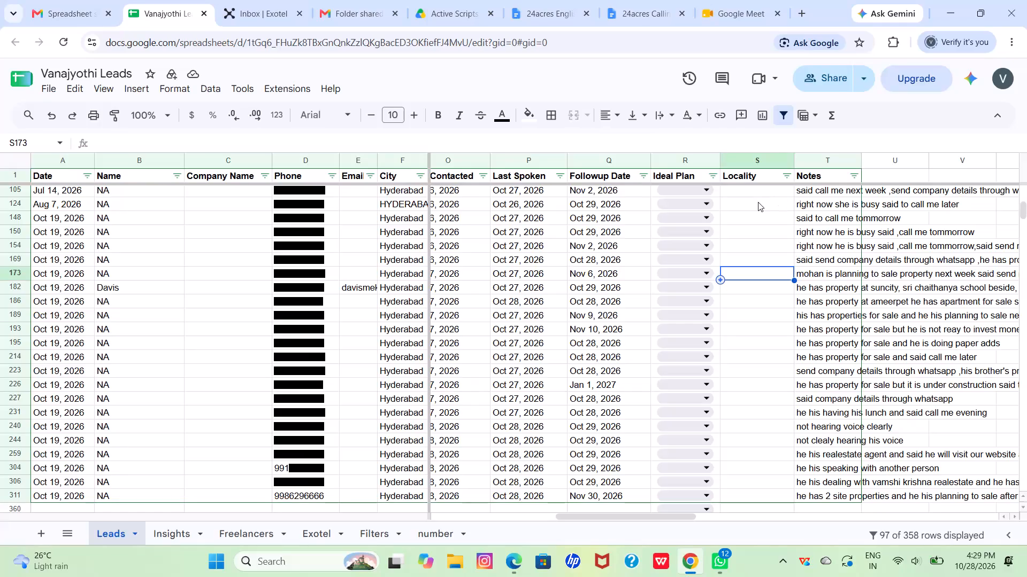
# Select the follow-up date cell of the lead in row 124.
pyautogui.click(624, 197)
pyautogui.click(623, 203)
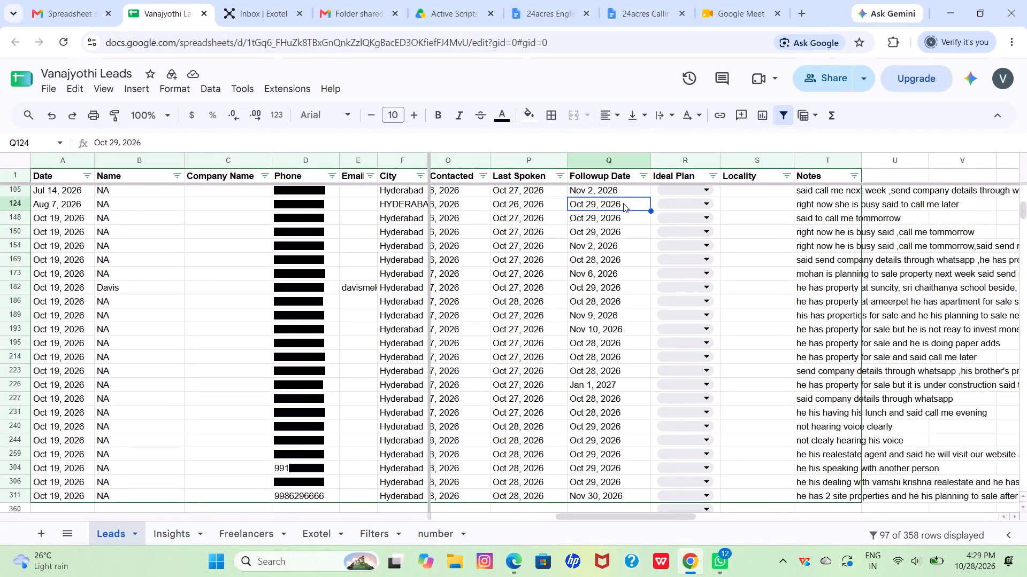
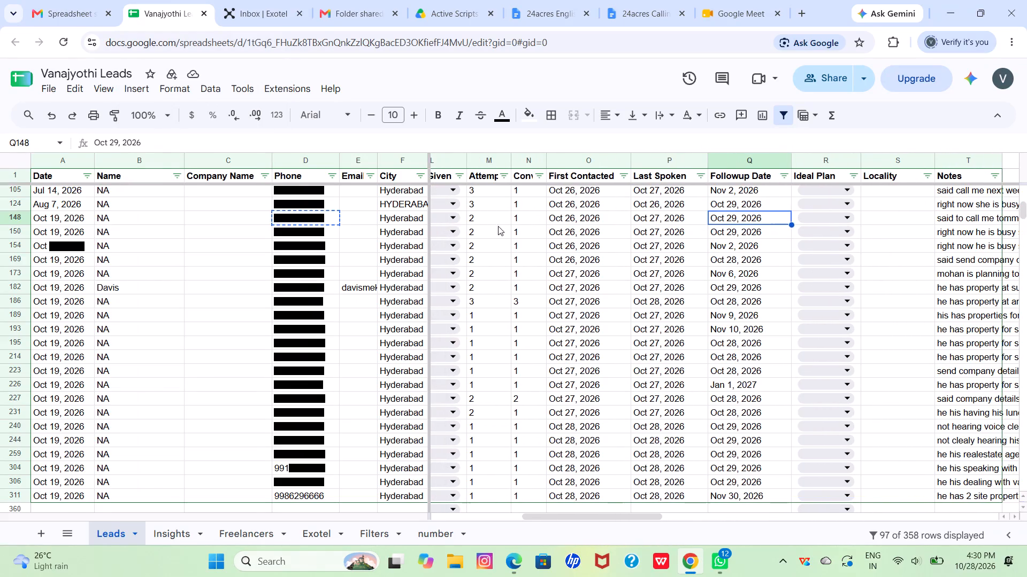
# Set the attempt counts of the leads in rows 148 and 150 to 3.
pyautogui.click(491, 217)
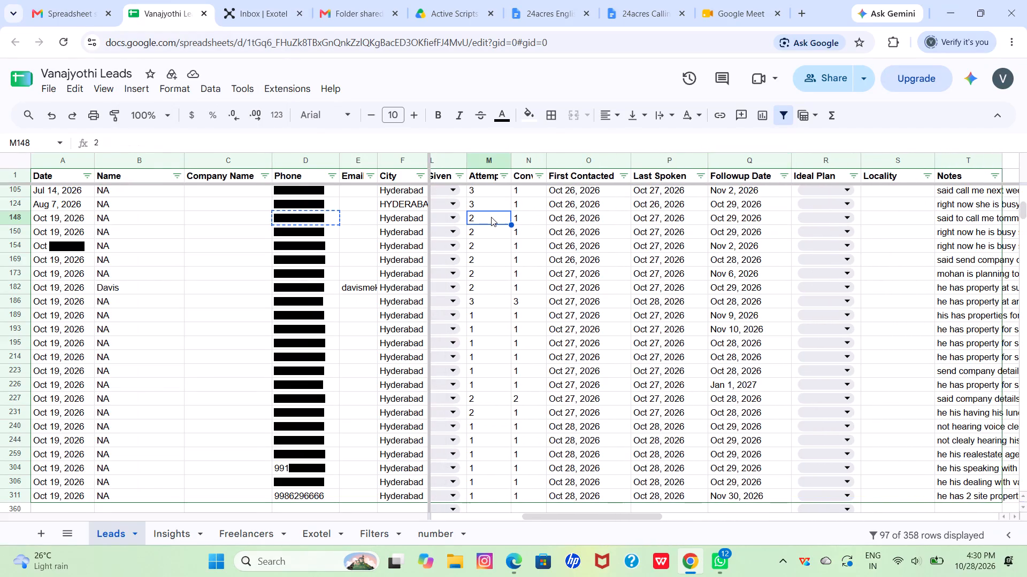
pyautogui.press('3')
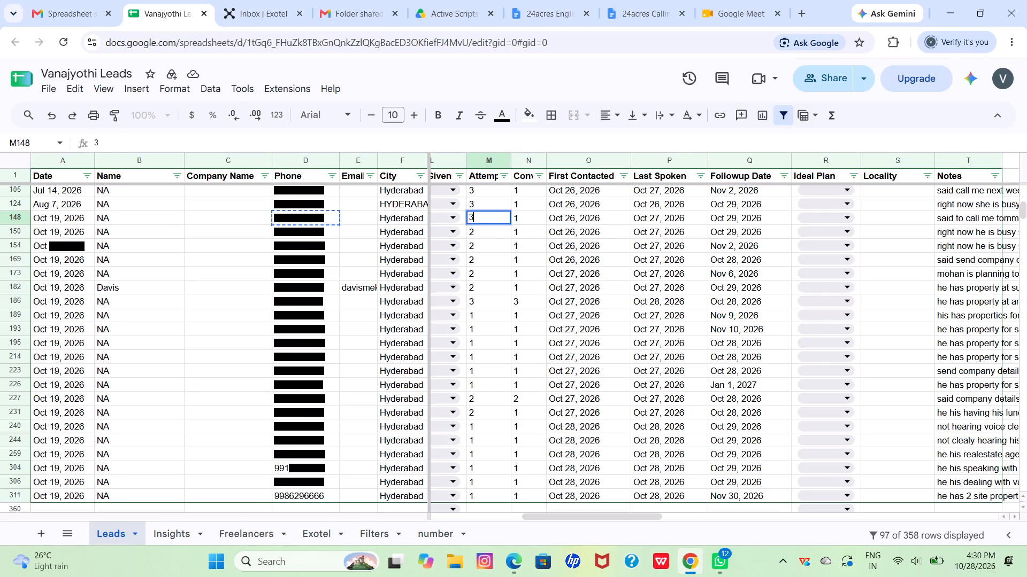
pyautogui.click(493, 232)
pyautogui.press('3')
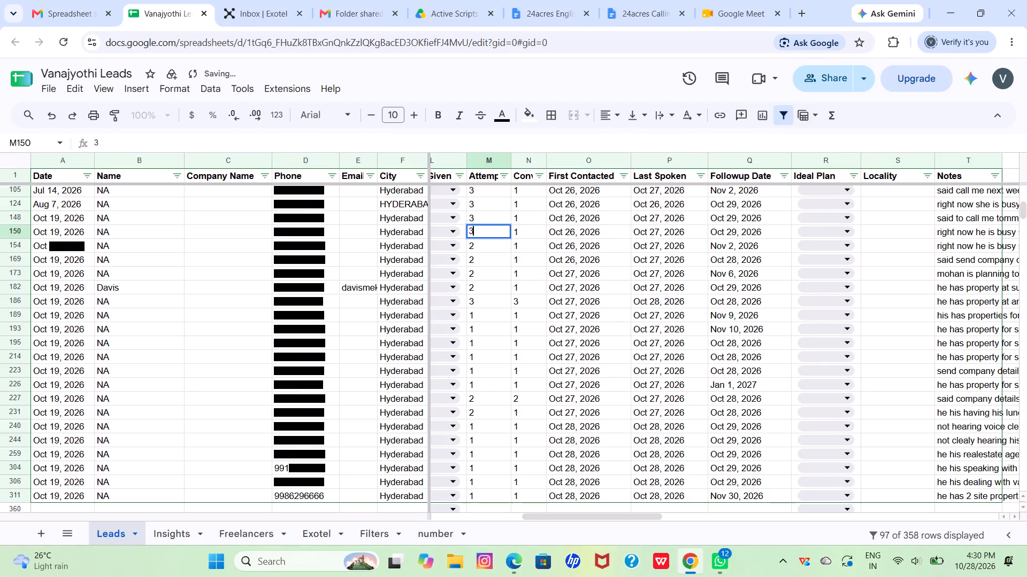
pyautogui.click(538, 236)
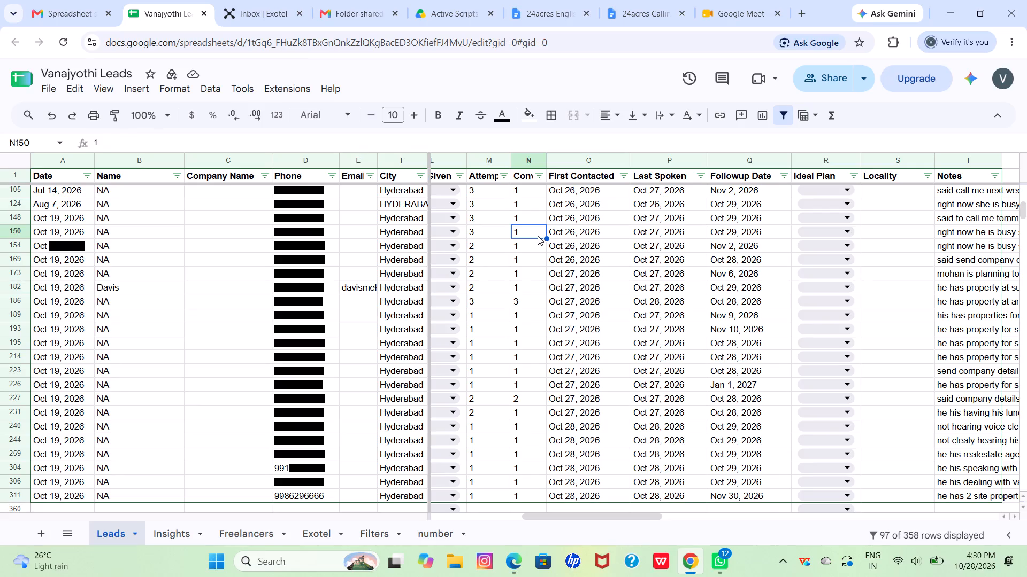
# Select the follow-up date cell of the lead in row 148.
pyautogui.click(774, 221)
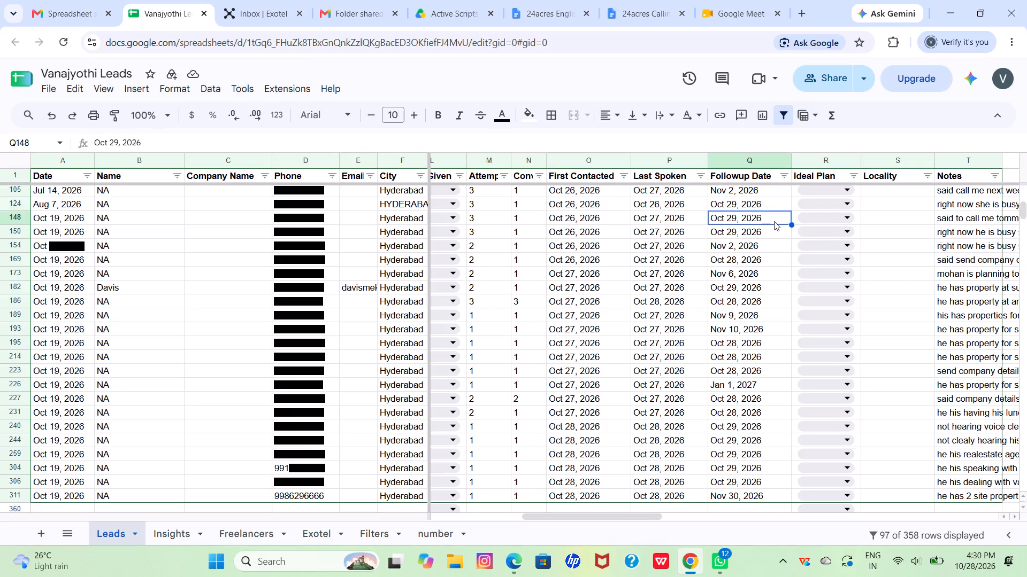
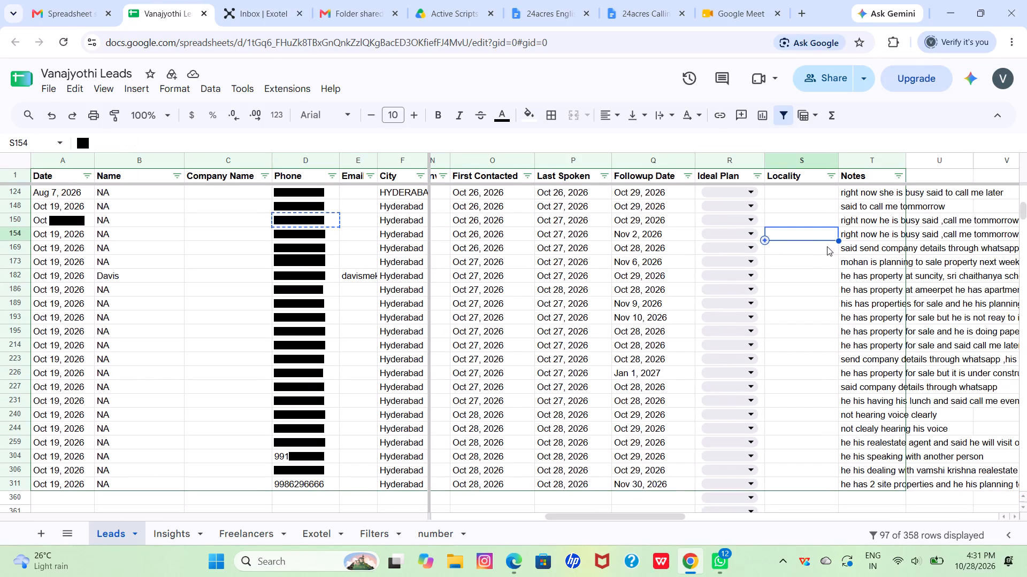
# Append ",calll me at morning" to the note of the lead in row 150.
pyautogui.hscroll(-1, 886, 223)
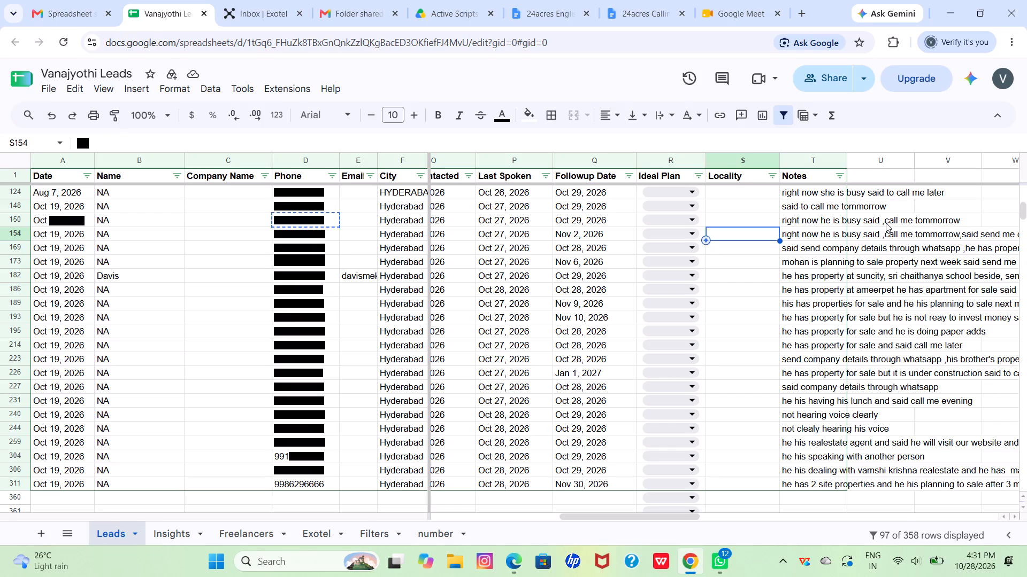
pyautogui.doubleClick(794, 217)
pyautogui.press(',')
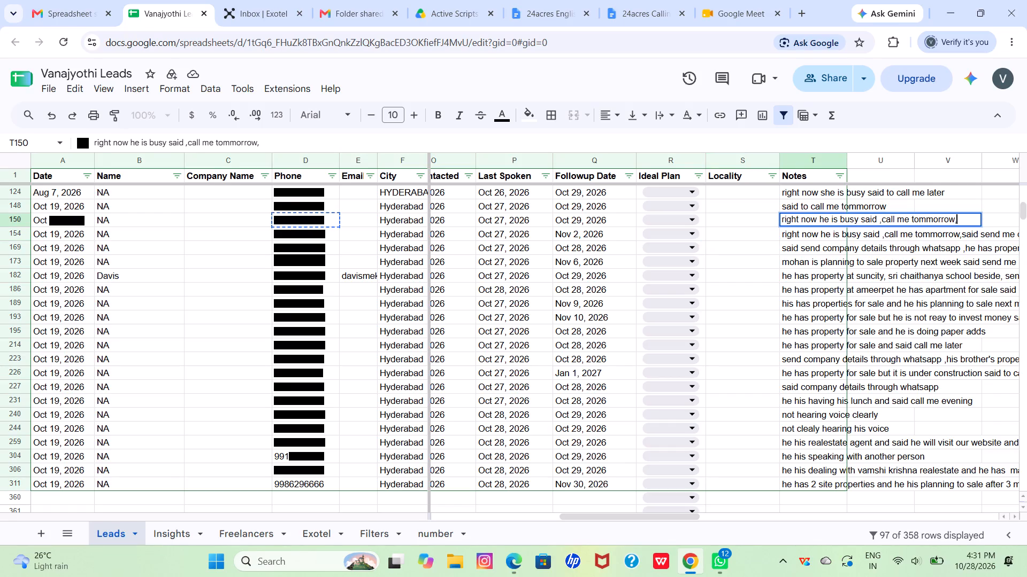
pyautogui.write('calll')
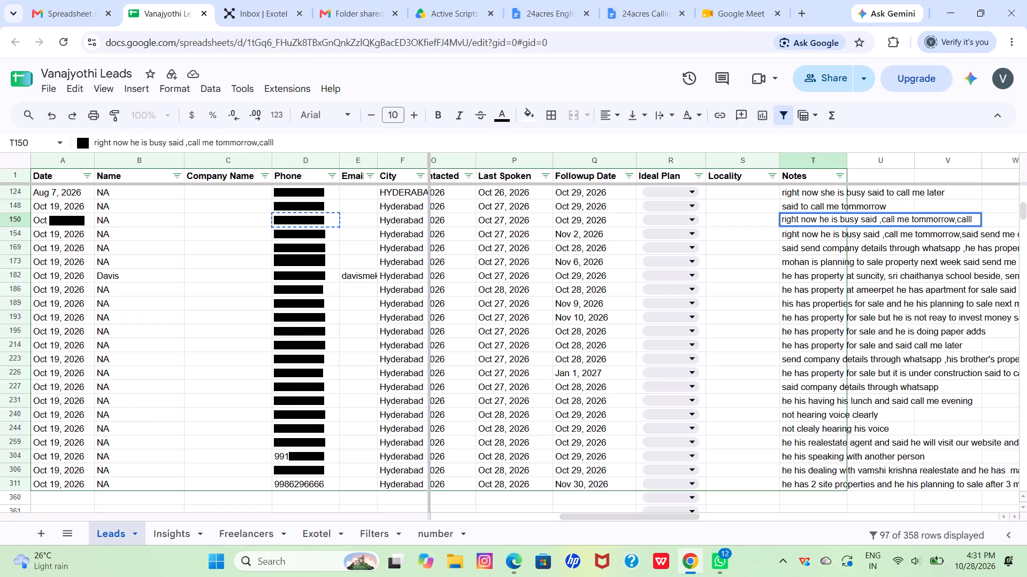
pyautogui.press('space')
pyautogui.write('me at morning')
pyautogui.press('Return')
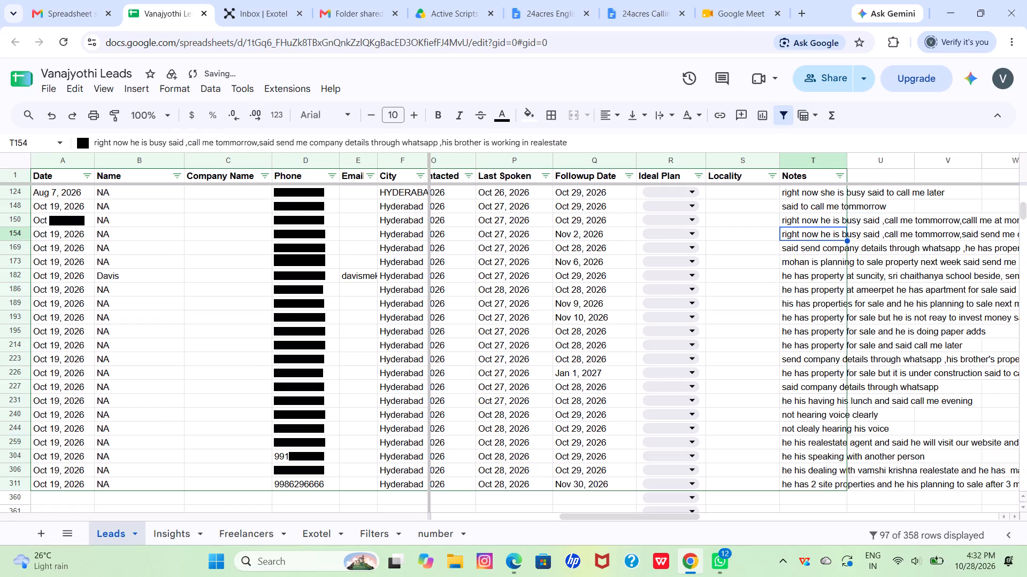
# Set the last spoken date of the lead in row 150 to Oct 28, 2026.
pyautogui.doubleClick(530, 220)
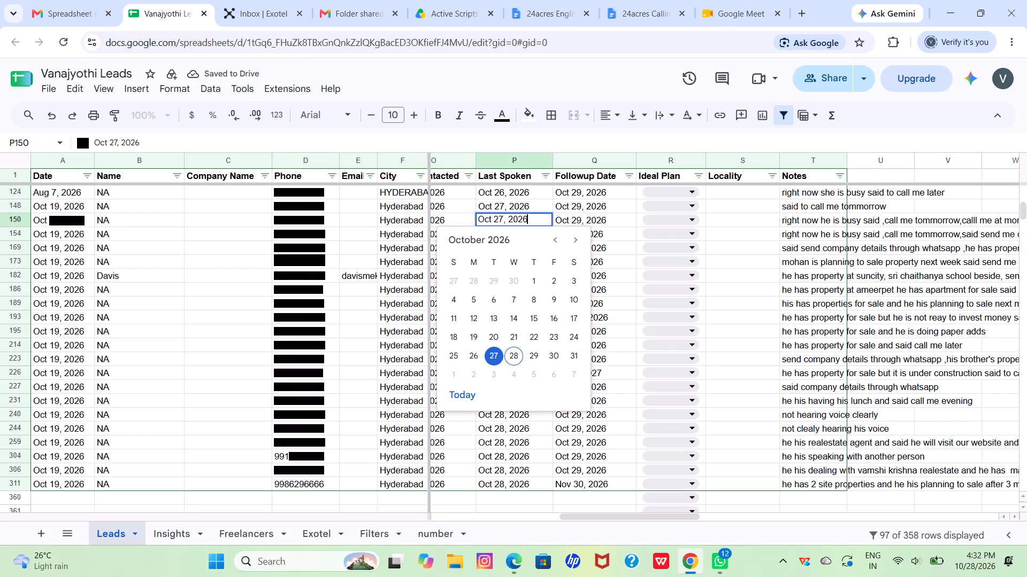
pyautogui.click(517, 352)
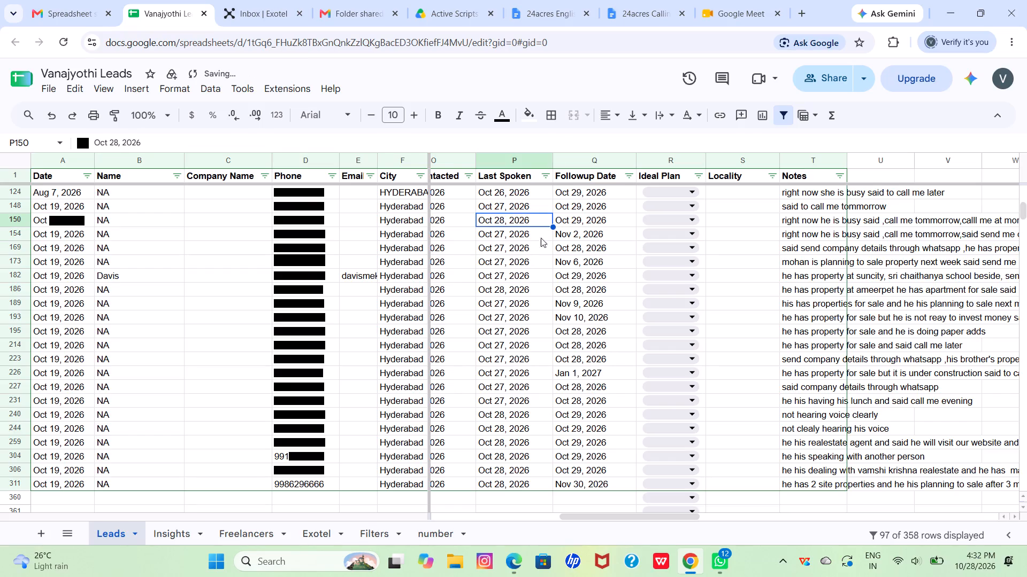
# Set the conversation count of the lead in row 150 to 2.
pyautogui.click(569, 223)
pyautogui.hscroll(4, 569, 223)
pyautogui.click(479, 217)
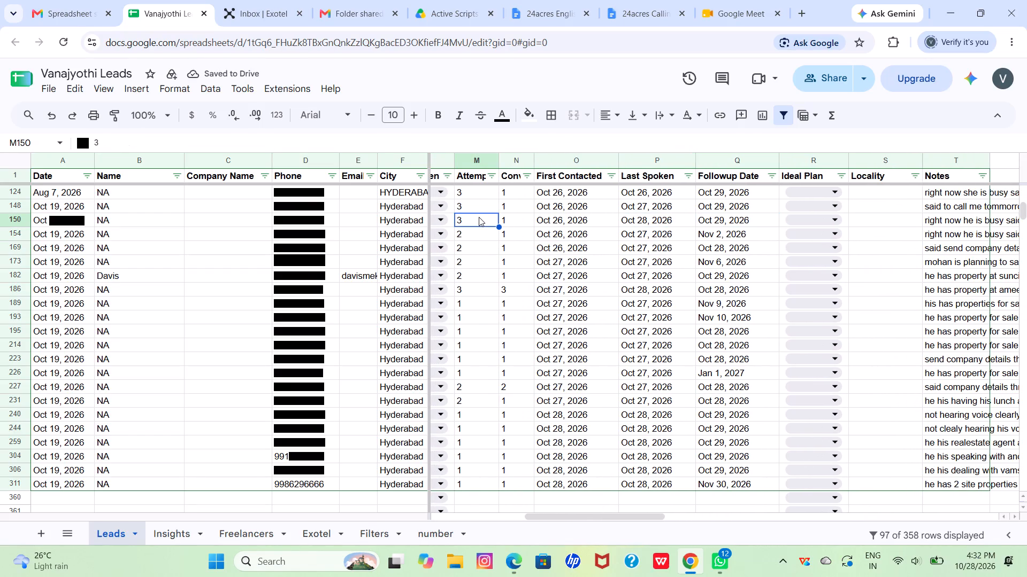
pyautogui.click(506, 223)
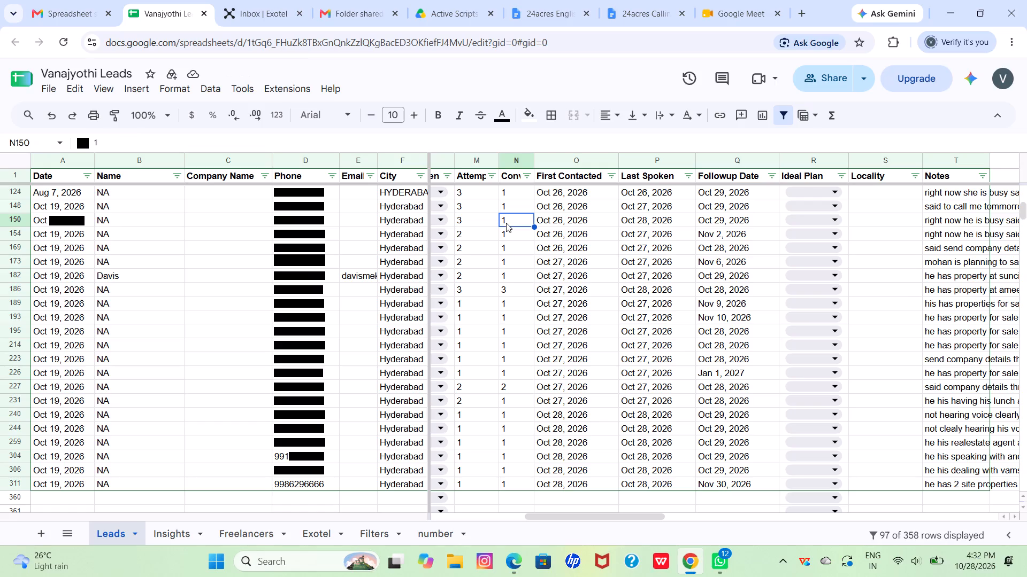
pyautogui.press('2')
pyautogui.click(563, 226)
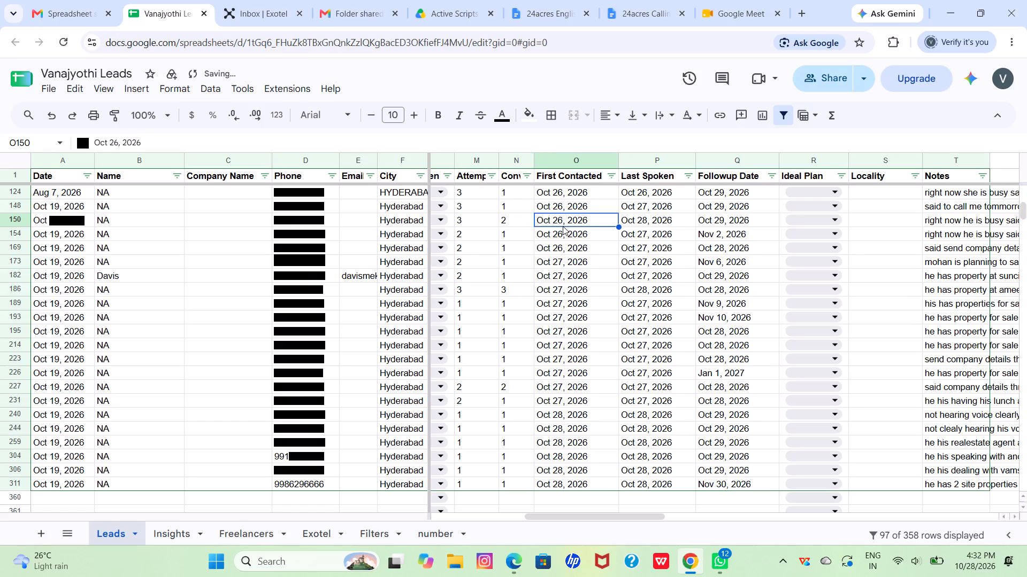
# Find the next lead due for follow-up on Oct 28, 2026, and select the phone number in row 169.
pyautogui.hscroll(-1, 563, 226)
pyautogui.scroll(-1, 563, 226)
pyautogui.hscroll(-1, 563, 226)
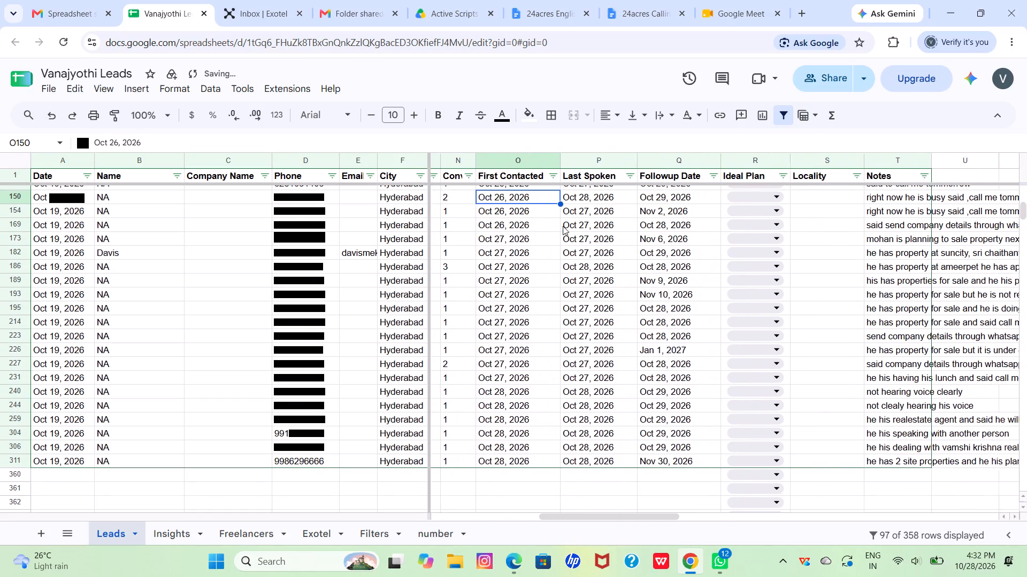
pyautogui.hscroll(-4, 563, 226)
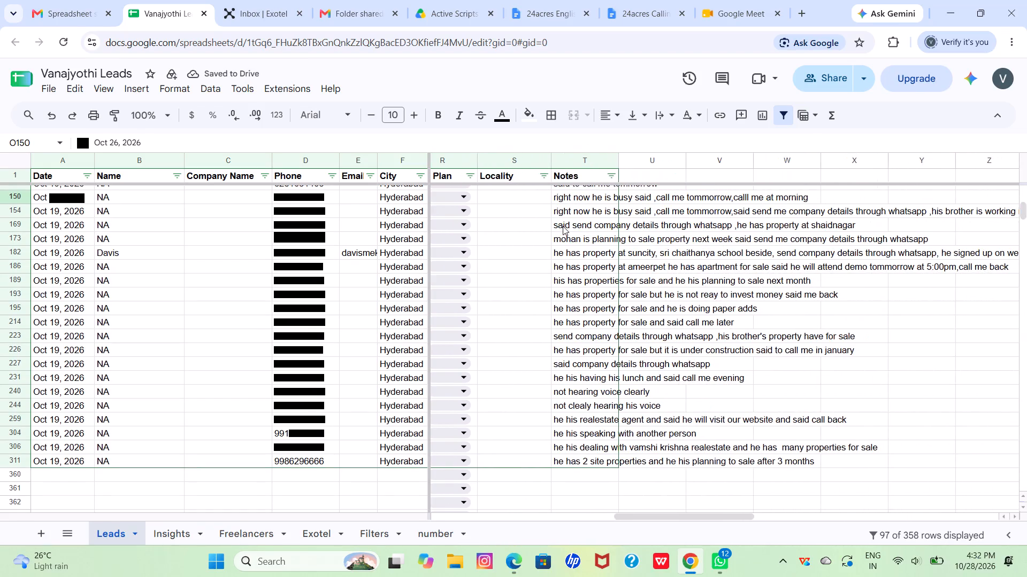
pyautogui.hscroll(6, 563, 226)
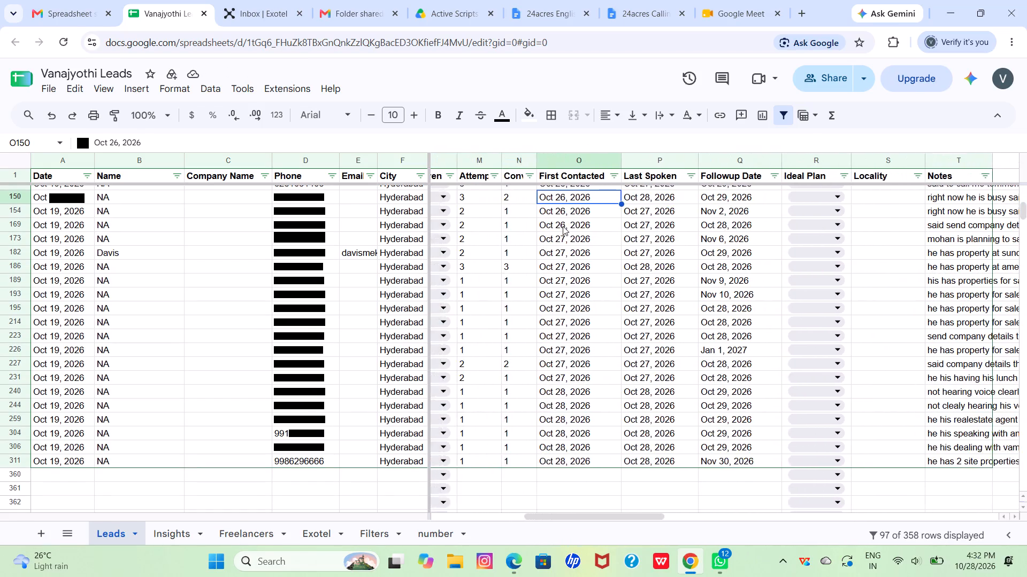
pyautogui.hscroll(1, 563, 226)
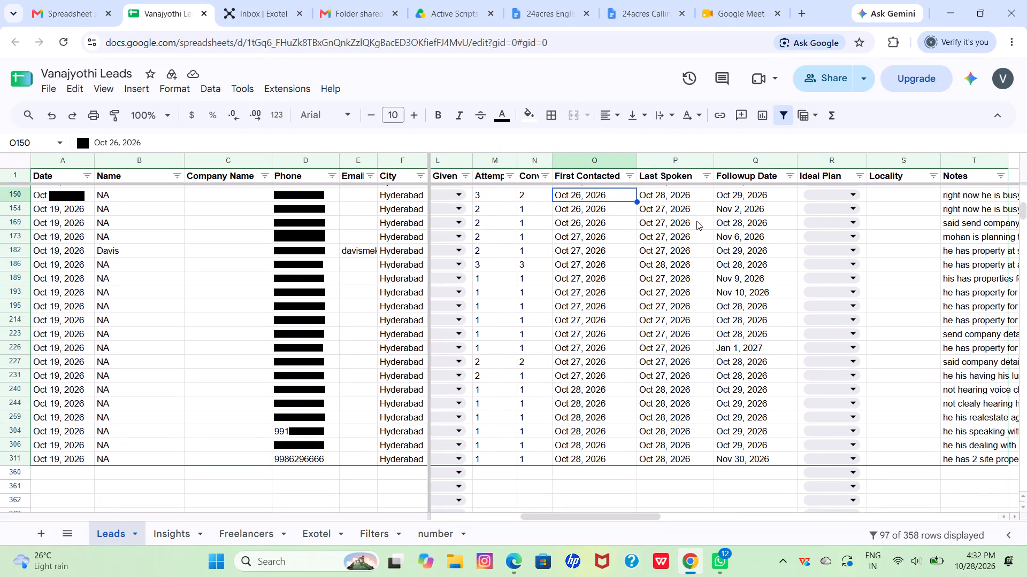
pyautogui.click(322, 228)
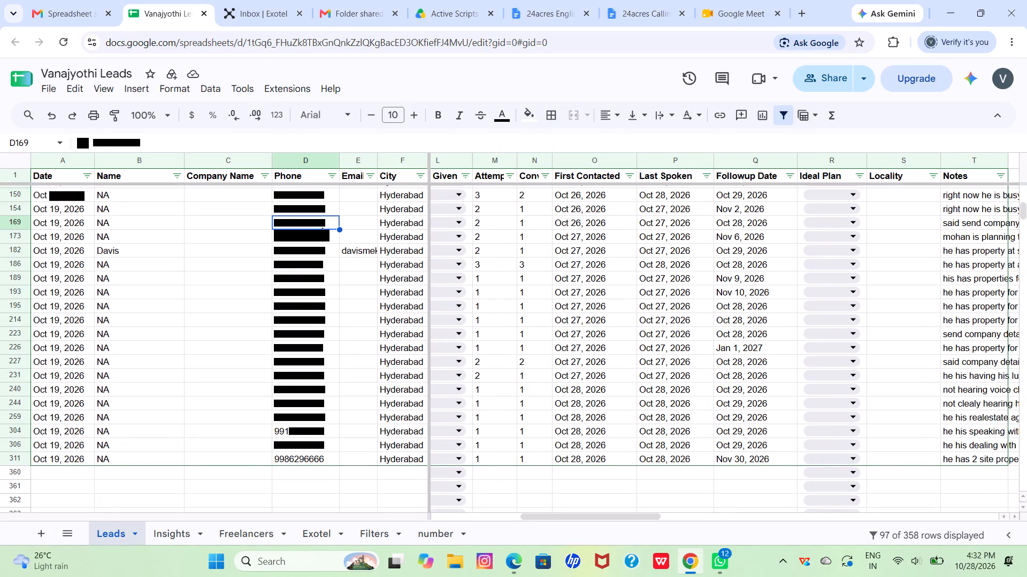
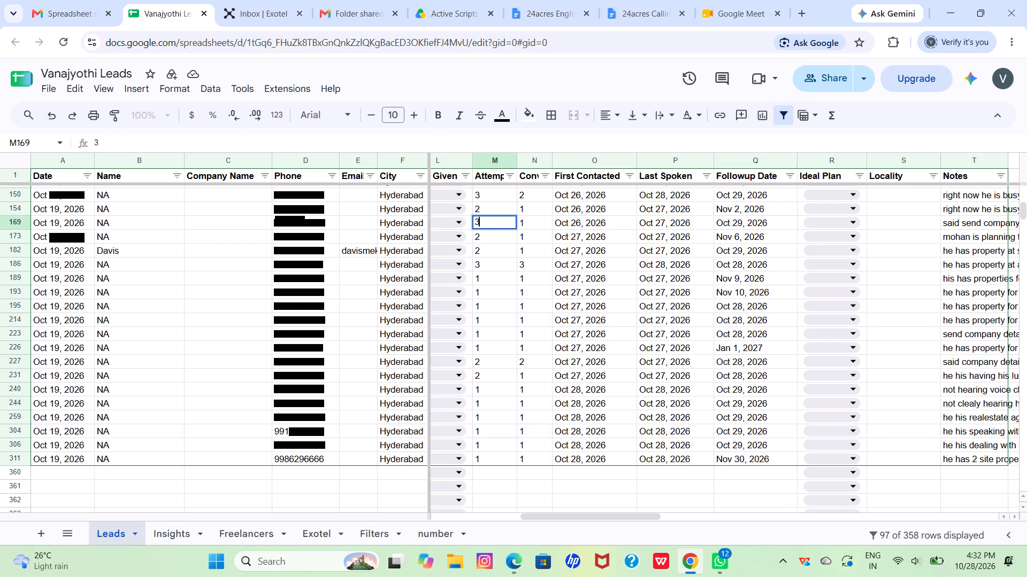
# Set the attempt count of the lead in row 169 to 3.
pyautogui.click(529, 225)
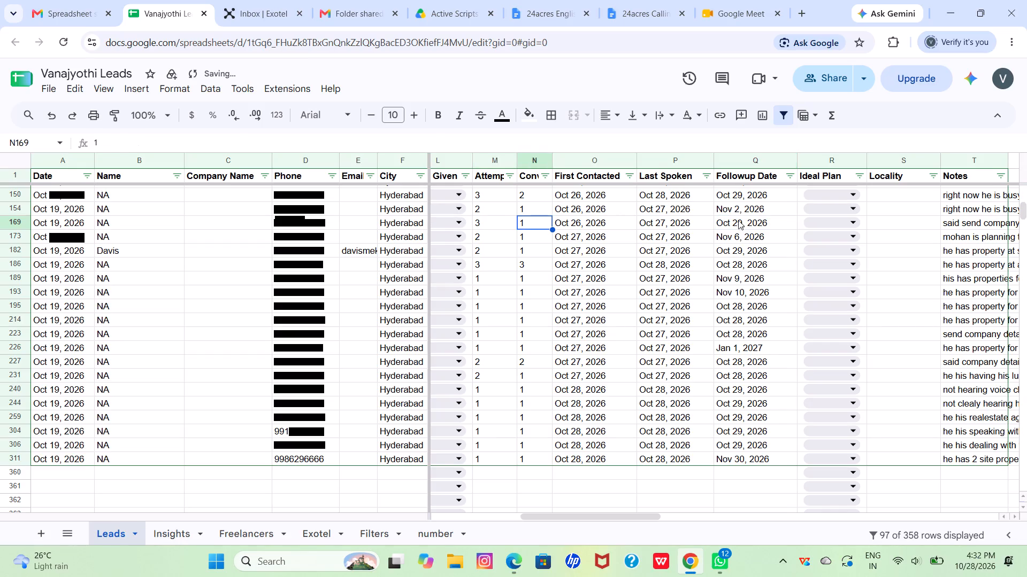
pyautogui.click(746, 222)
# Append " after 1hour" to the note of the lead in row 186.
pyautogui.hscroll(-4, 746, 222)
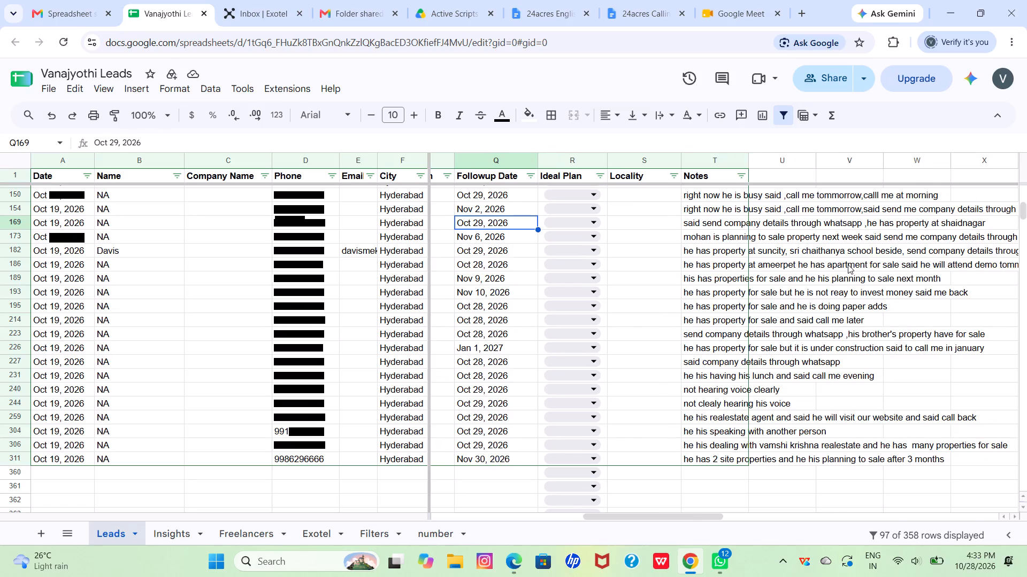
pyautogui.hscroll(-2, 807, 259)
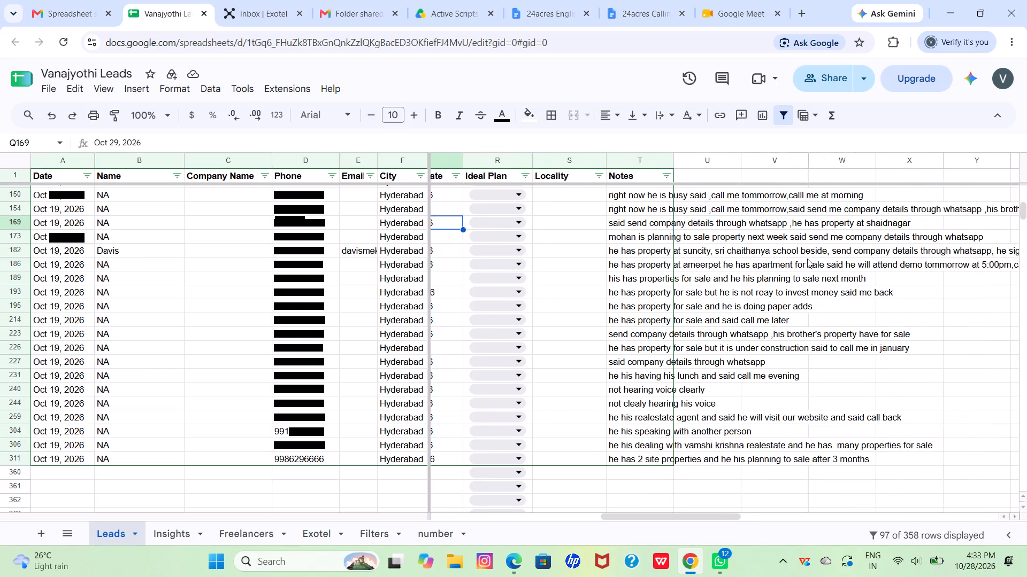
pyautogui.hscroll(-2, 807, 259)
pyautogui.hscroll(1, 807, 259)
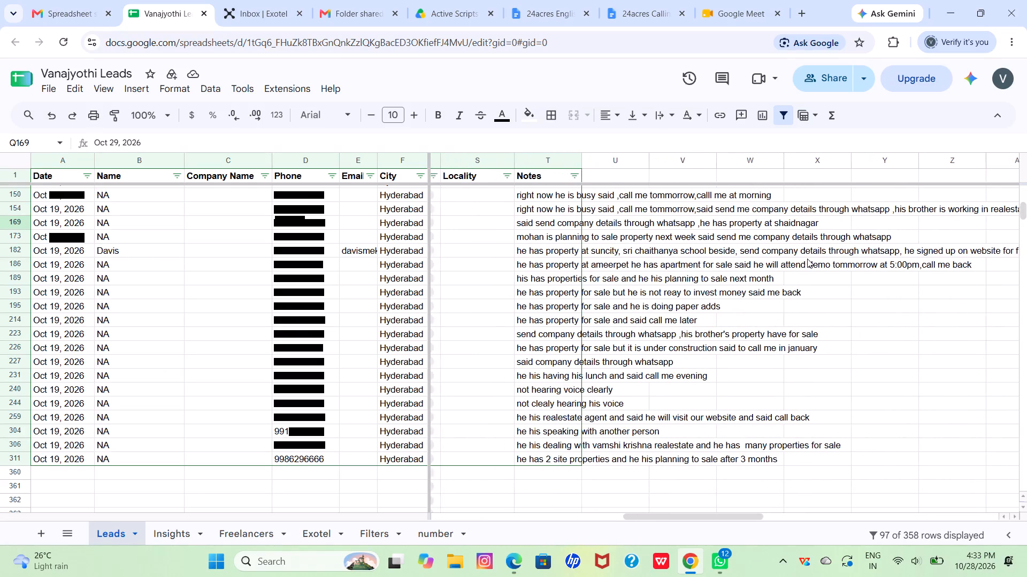
pyautogui.hscroll(4, 807, 259)
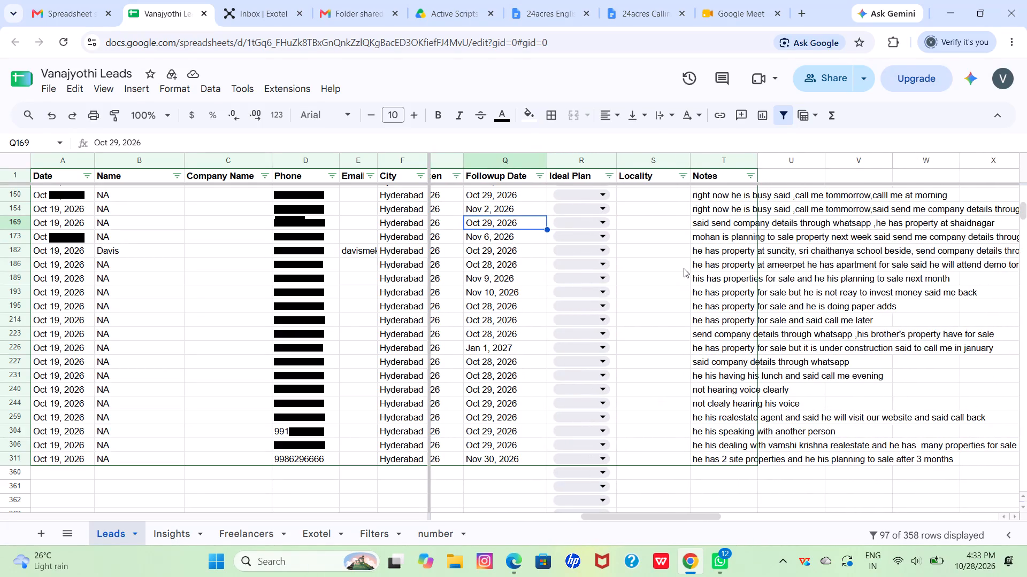
pyautogui.doubleClick(694, 267)
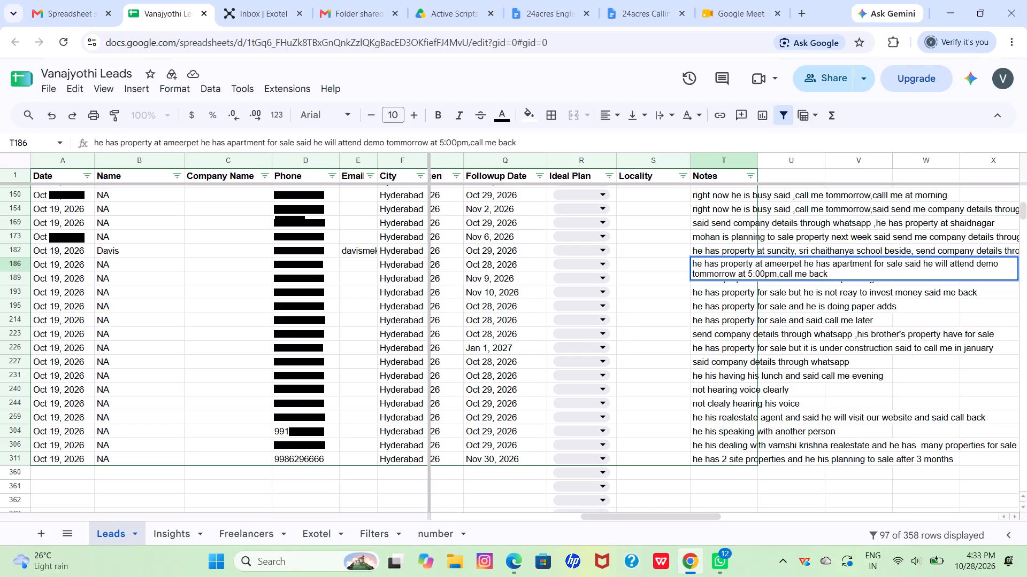
pyautogui.press('space')
pyautogui.write('aftr')
pyautogui.press('BackSpace')
pyautogui.write('er 1hour')
pyautogui.press('Return')
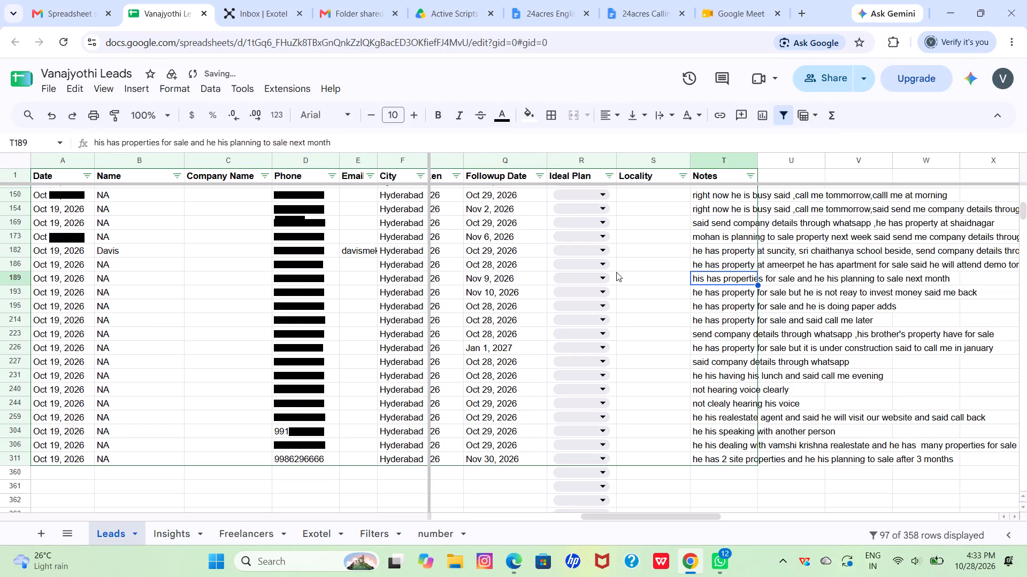
# Open the follow-up date of the lead in row 186 to check it.
pyautogui.doubleClick(509, 263)
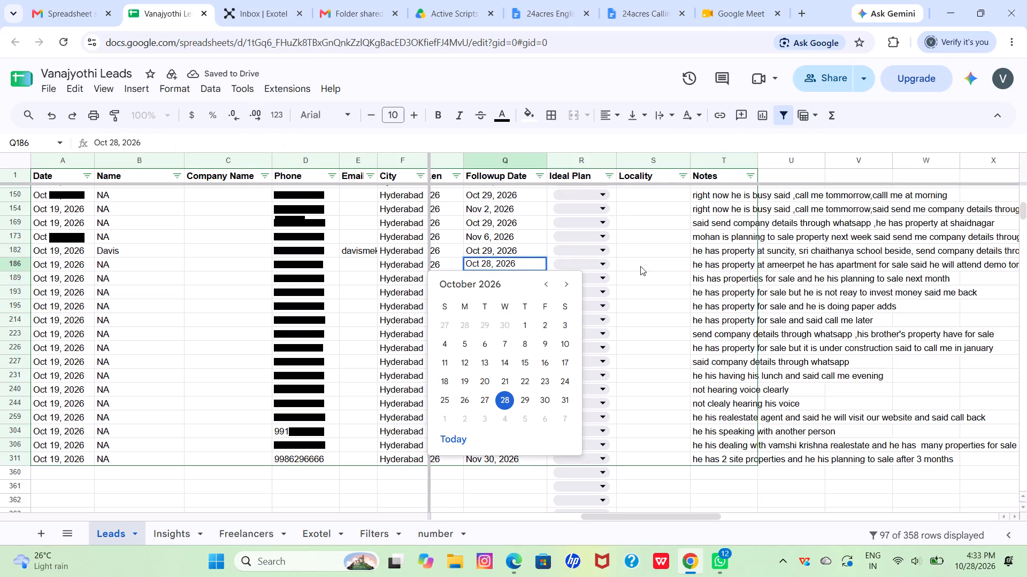
pyautogui.click(669, 267)
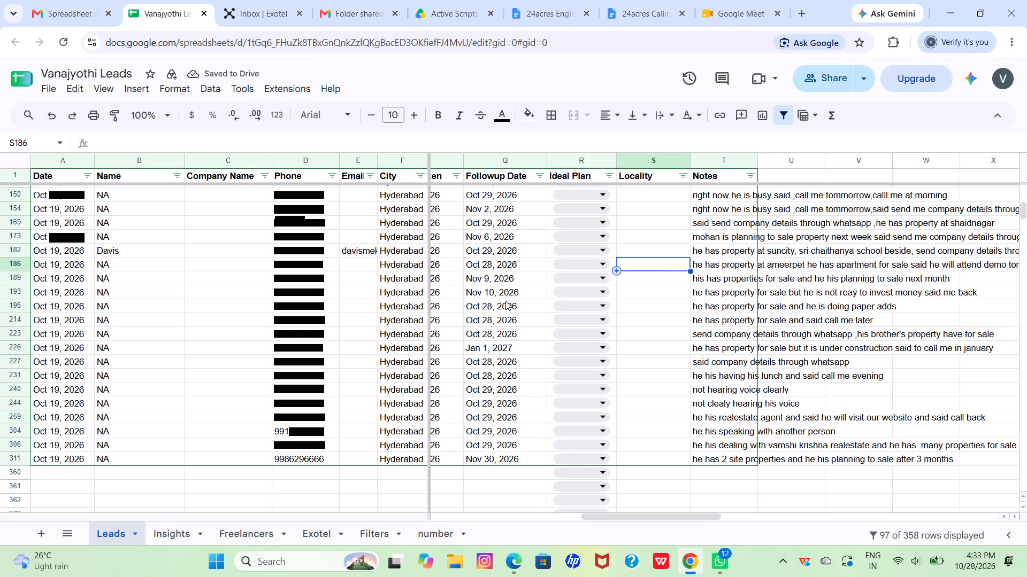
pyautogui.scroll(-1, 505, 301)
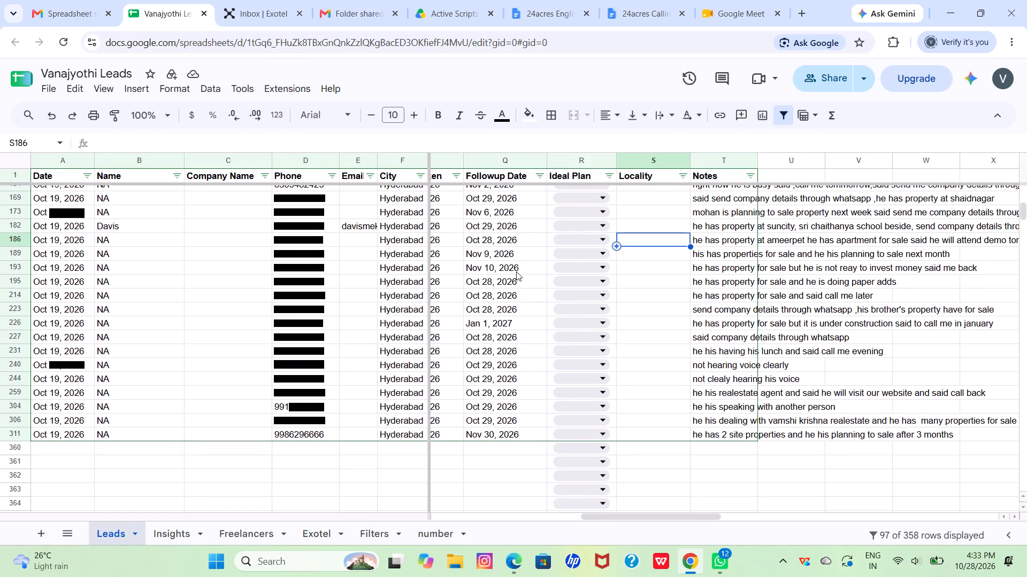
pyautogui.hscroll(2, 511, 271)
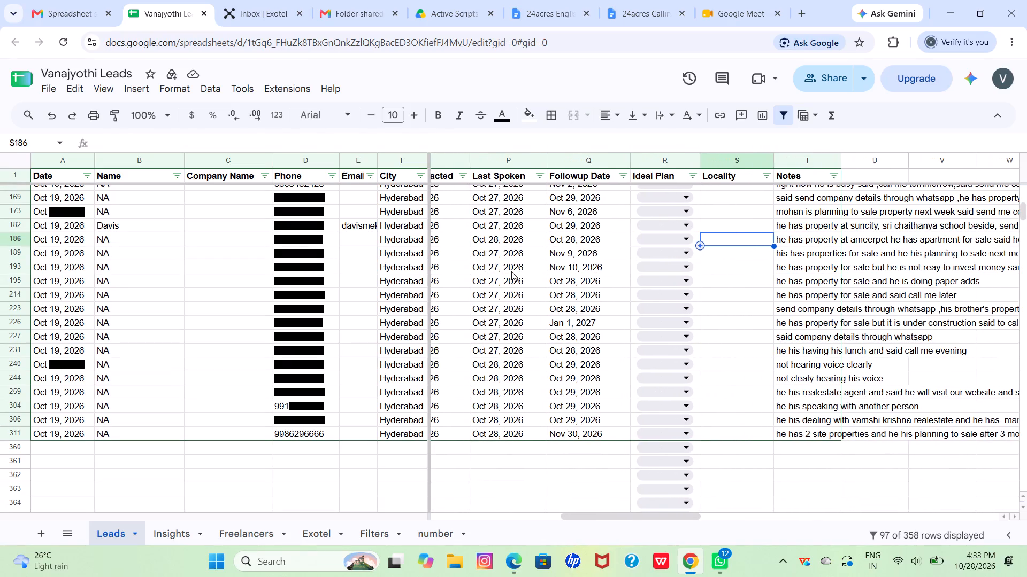
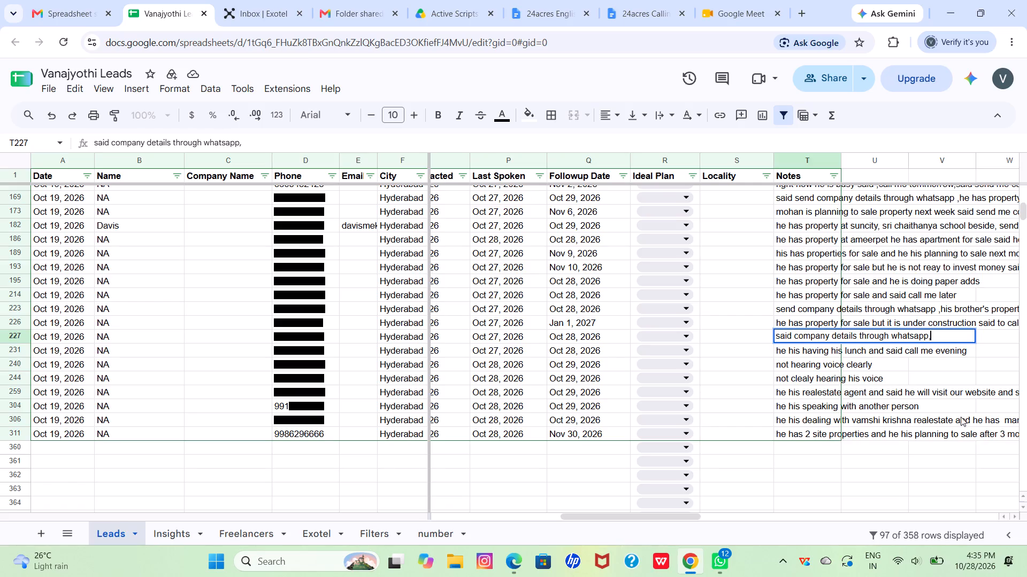
# Review the follow-up dates and notes of the leads from row 169 to row 311 for the next follow-up due.
pyautogui.click(942, 387)
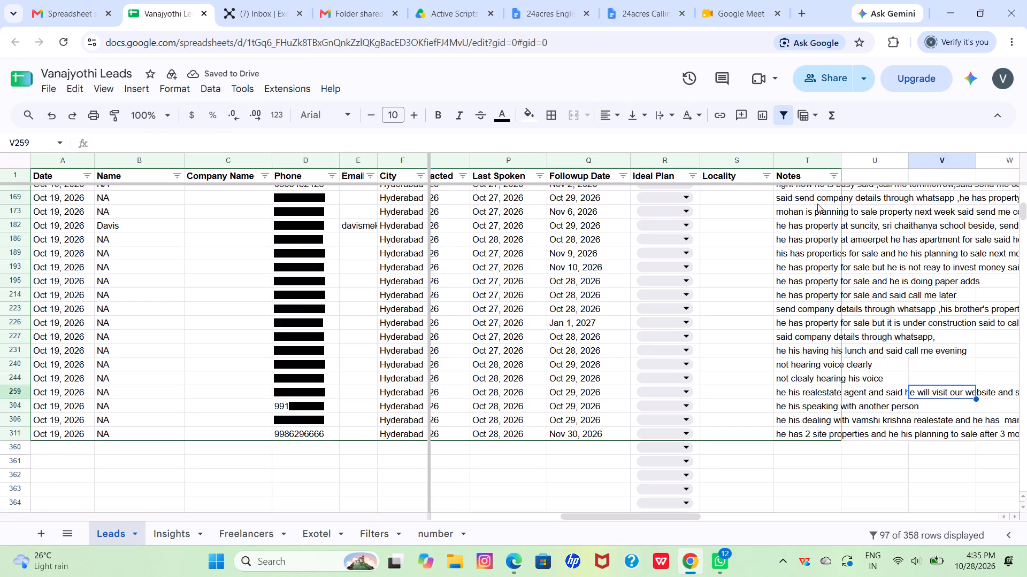
pyautogui.click(792, 205)
pyautogui.hscroll(-2, 792, 205)
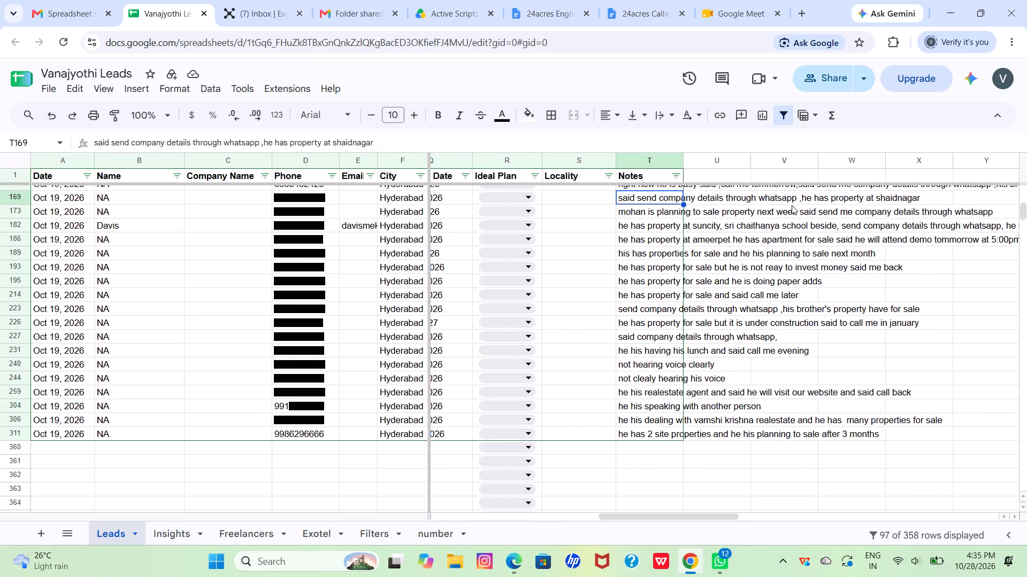
pyautogui.hscroll(4, 792, 205)
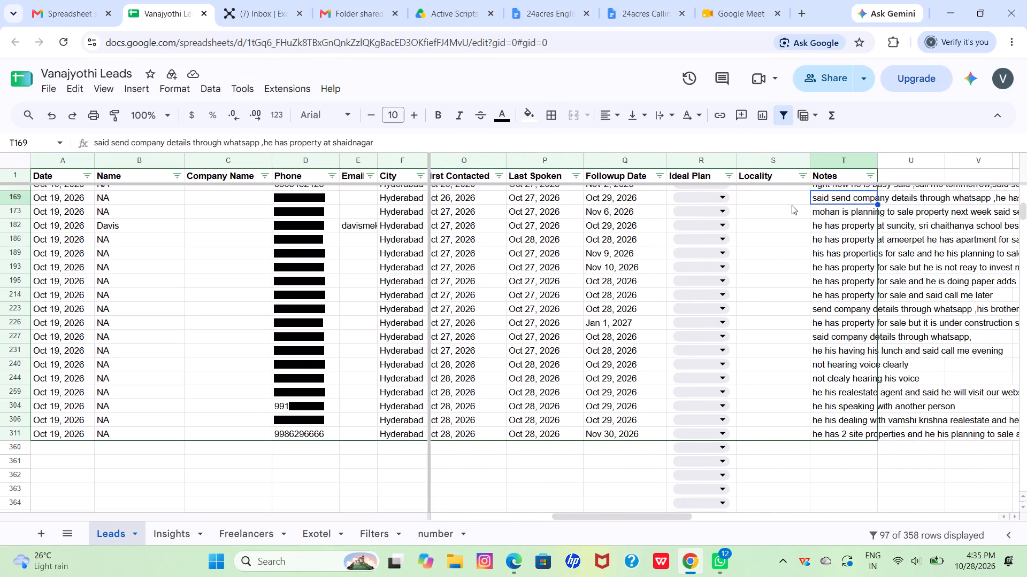
pyautogui.scroll(-1, 697, 229)
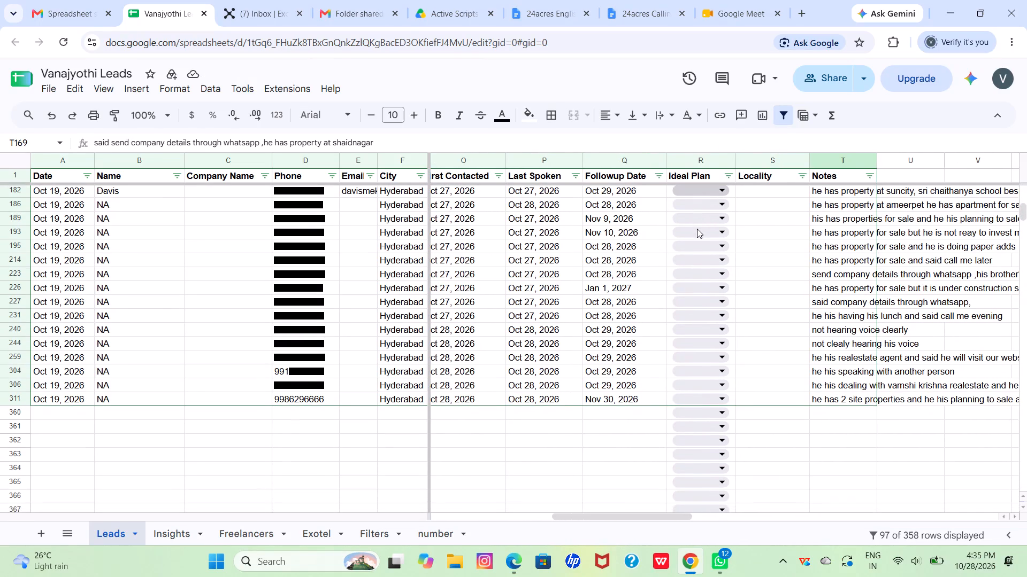
pyautogui.hscroll(-3, 697, 229)
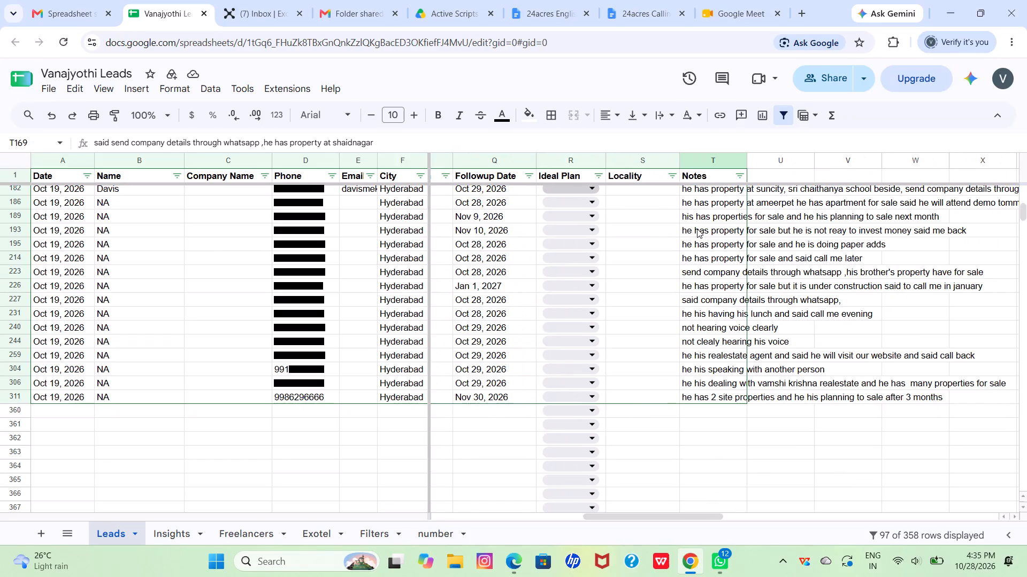
pyautogui.hscroll(1, 697, 229)
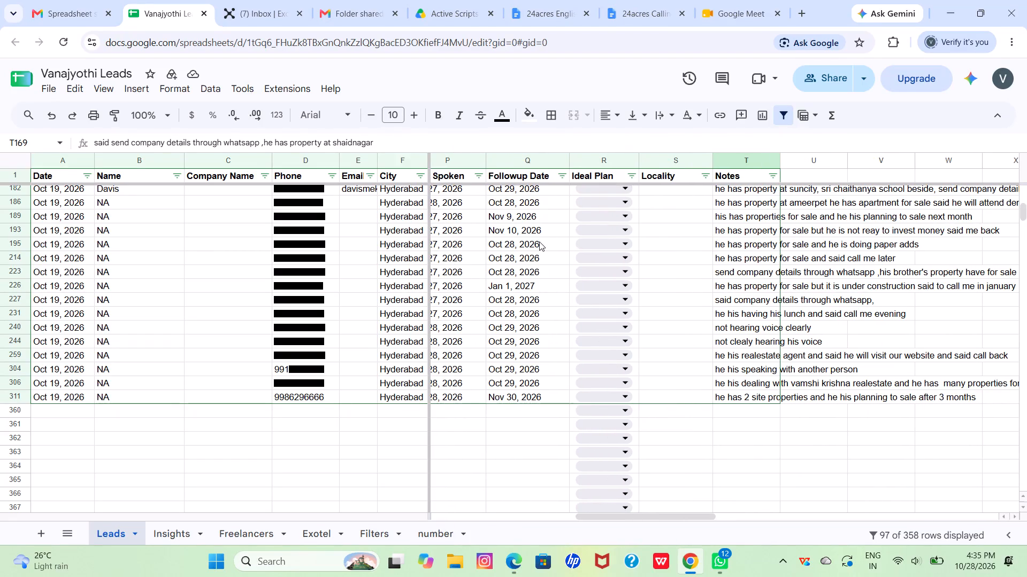
pyautogui.scroll(-1, 539, 241)
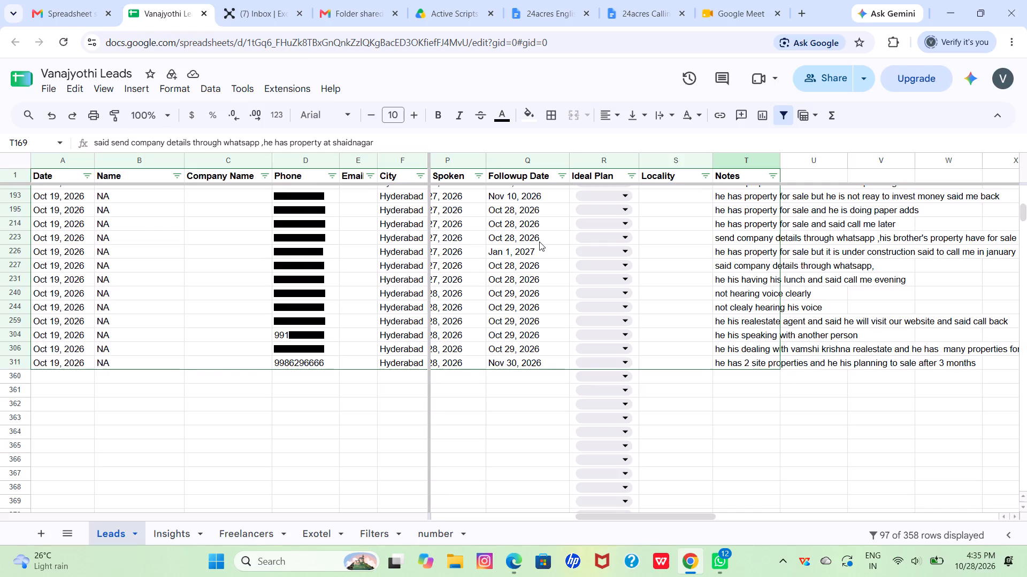
# Set the follow-up date of the lead in row 195 to Nov 2, 2026.
pyautogui.doubleClick(535, 207)
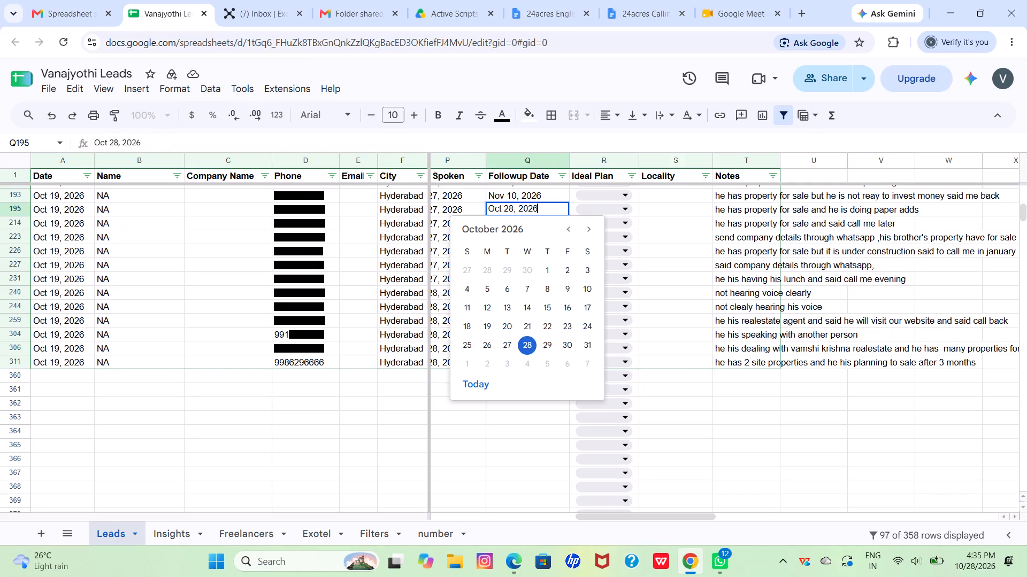
pyautogui.click(485, 365)
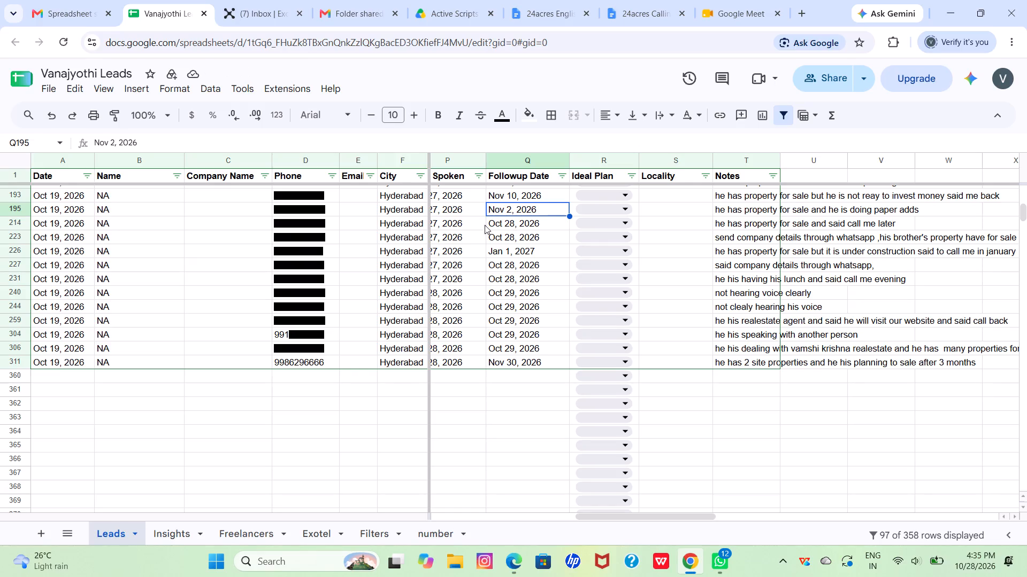
# Select the phone number of the lead in row 214.
pyautogui.click(316, 230)
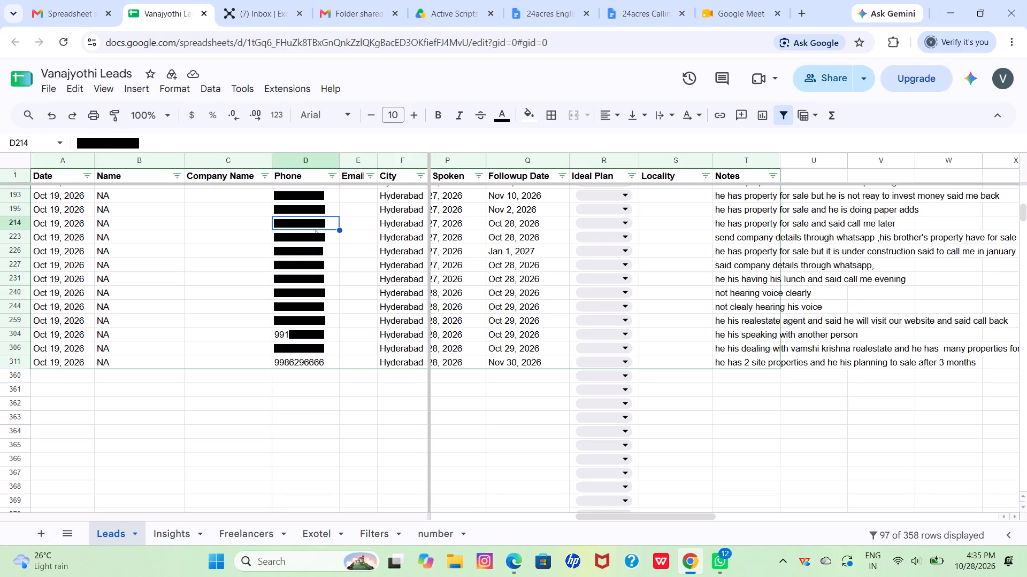
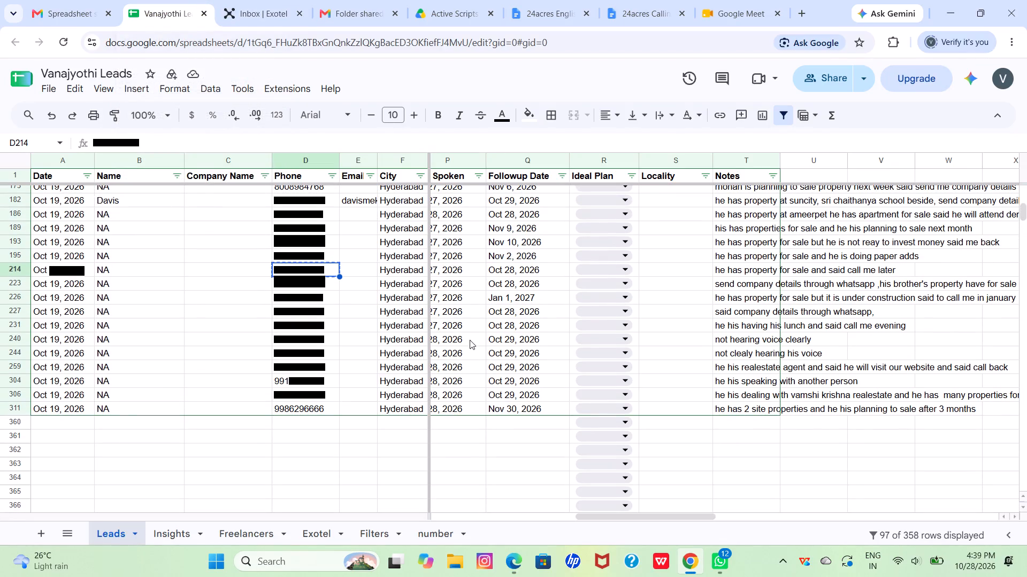
# Append to the row 214 lead's note: ",he already doing digital marketing with another website ,if incase not closes from that lead said".
pyautogui.scroll(-1, 470, 340)
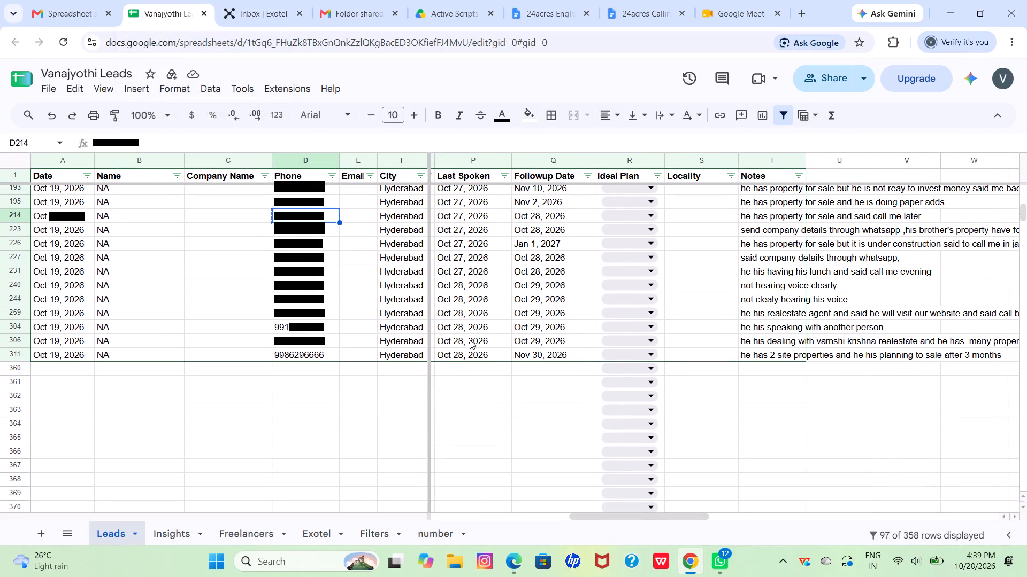
pyautogui.hscroll(-1, 468, 340)
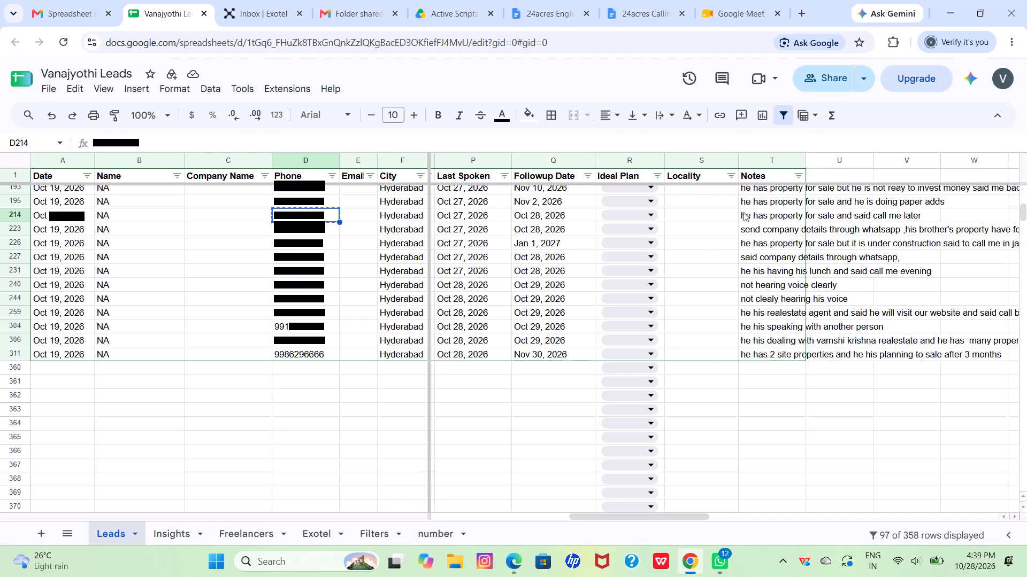
pyautogui.doubleClick(744, 212)
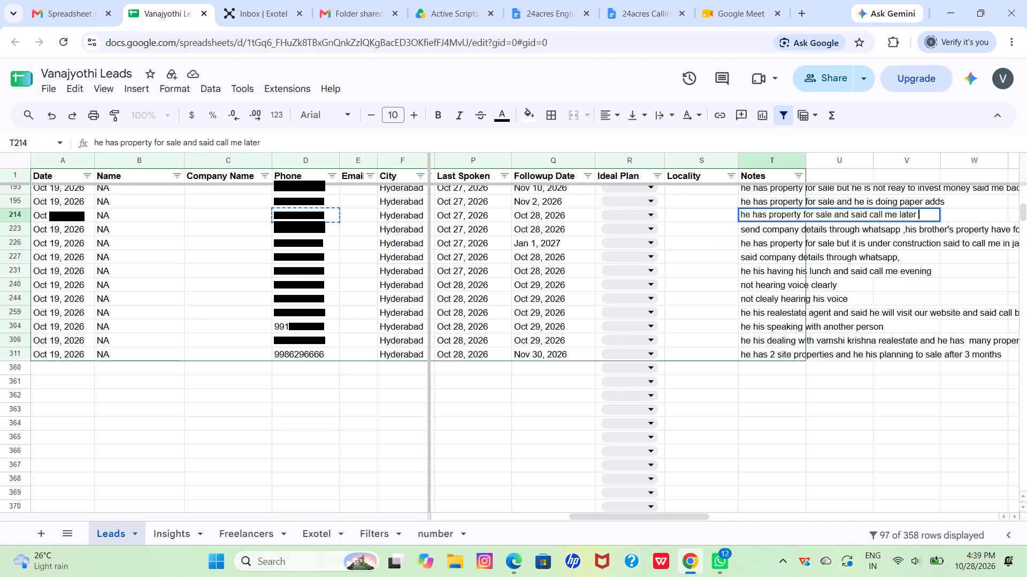
pyautogui.press(',')
pyautogui.write('he')
pyautogui.press('space')
pyautogui.write('alreay')
pyautogui.press('space')
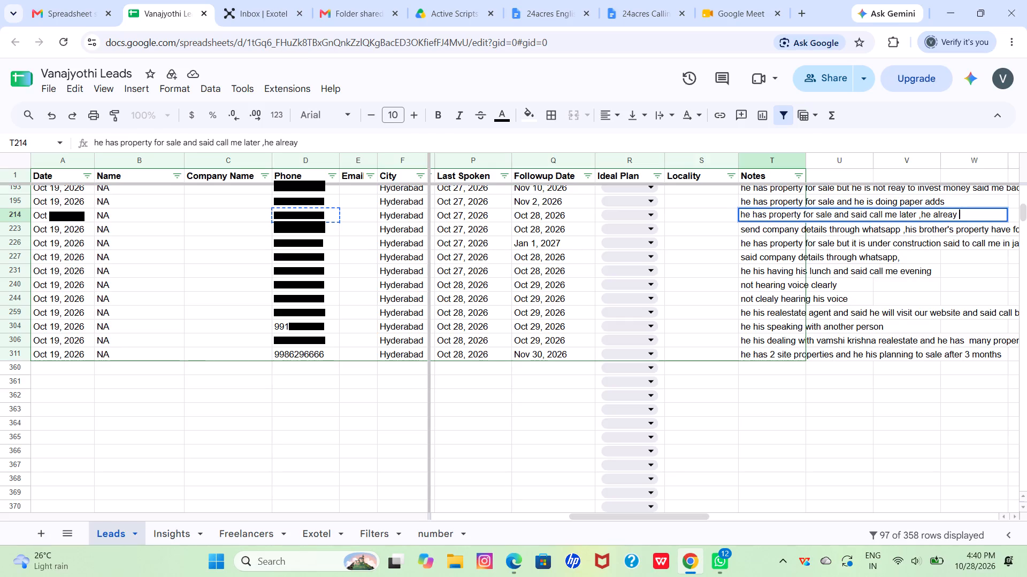
pyautogui.press('BackSpace')
pyautogui.press('BackSpace')
pyautogui.press('BackSpace')
pyautogui.press('BackSpace')
pyautogui.write('er')
pyautogui.press('BackSpace')
pyautogui.write('ady doing')
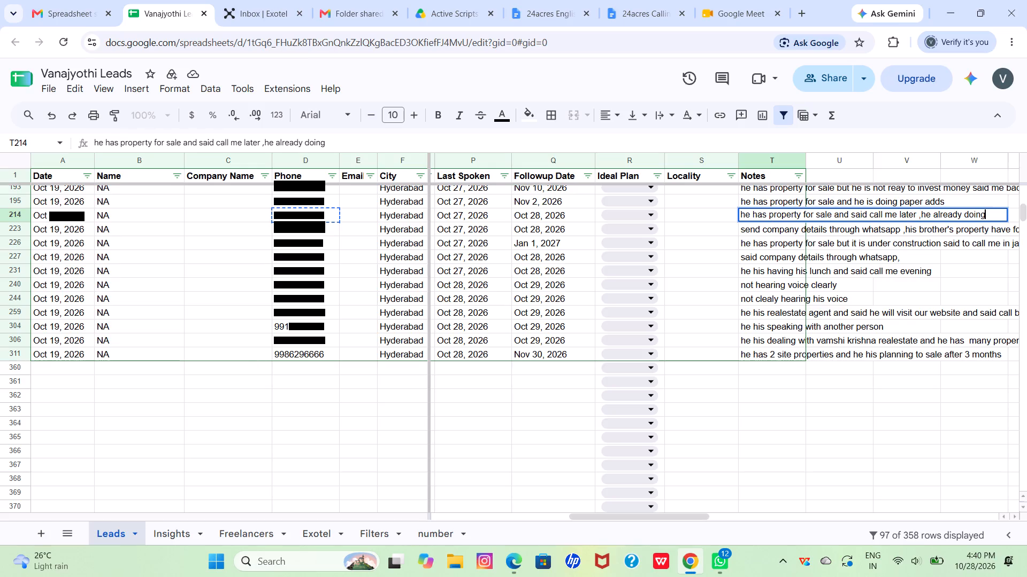
pyautogui.press('space')
pyautogui.write('digital mar')
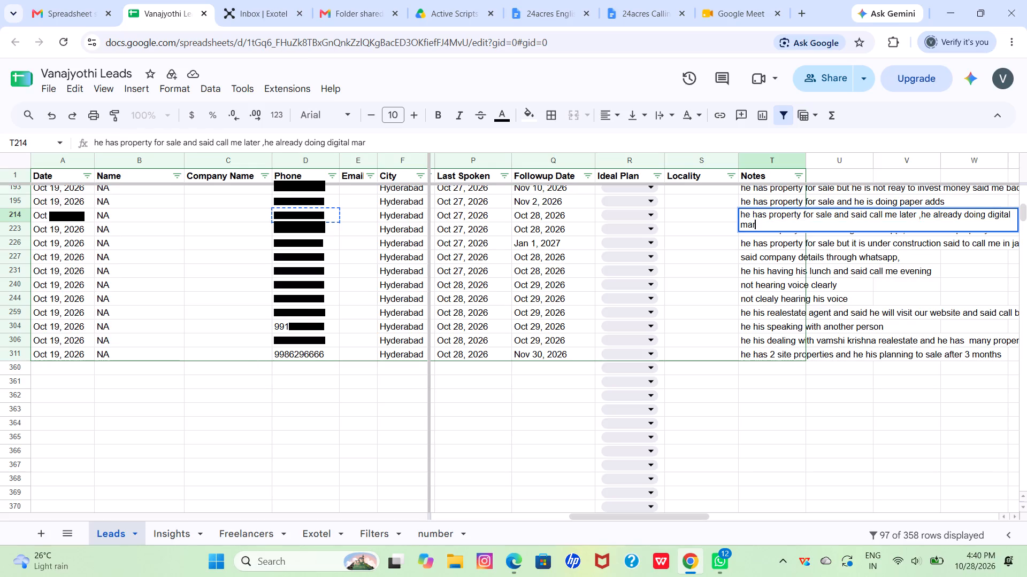
pyautogui.write('keting with another website')
pyautogui.press('space')
pyautogui.write('a')
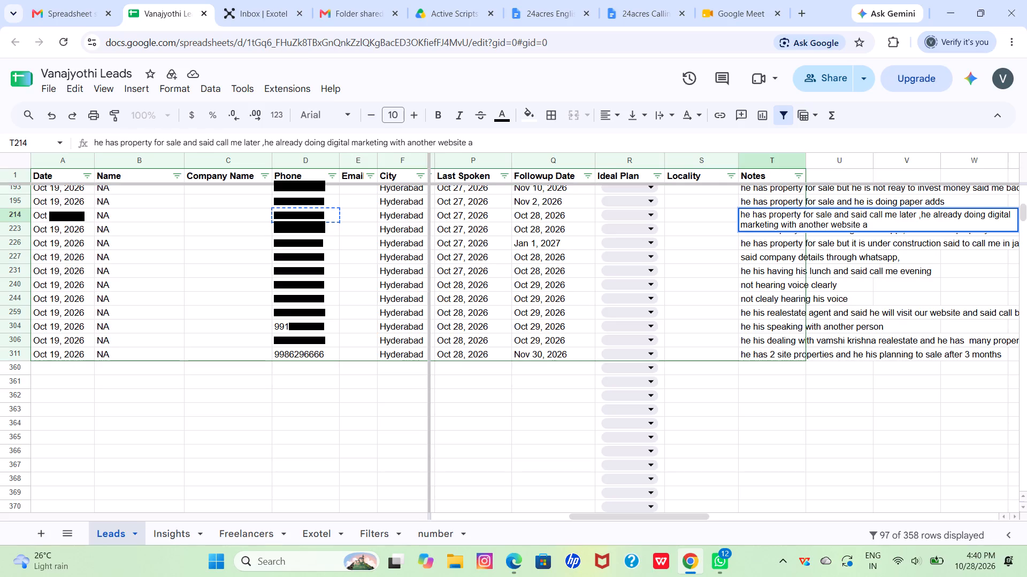
pyautogui.press('BackSpace')
pyautogui.press(',')
pyautogui.write('if incase not')
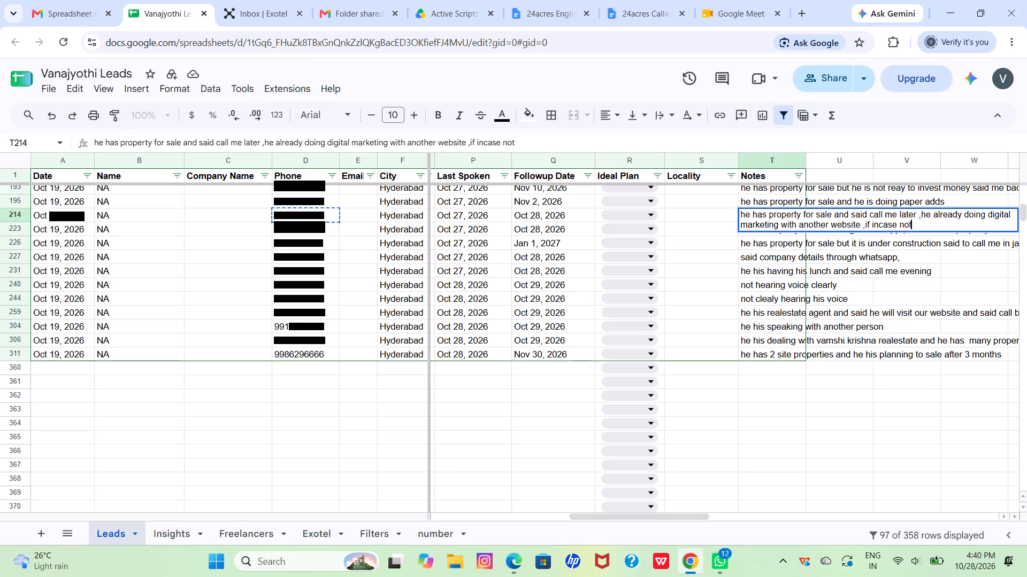
pyautogui.press('space')
pyautogui.write('closes')
pyautogui.press('space')
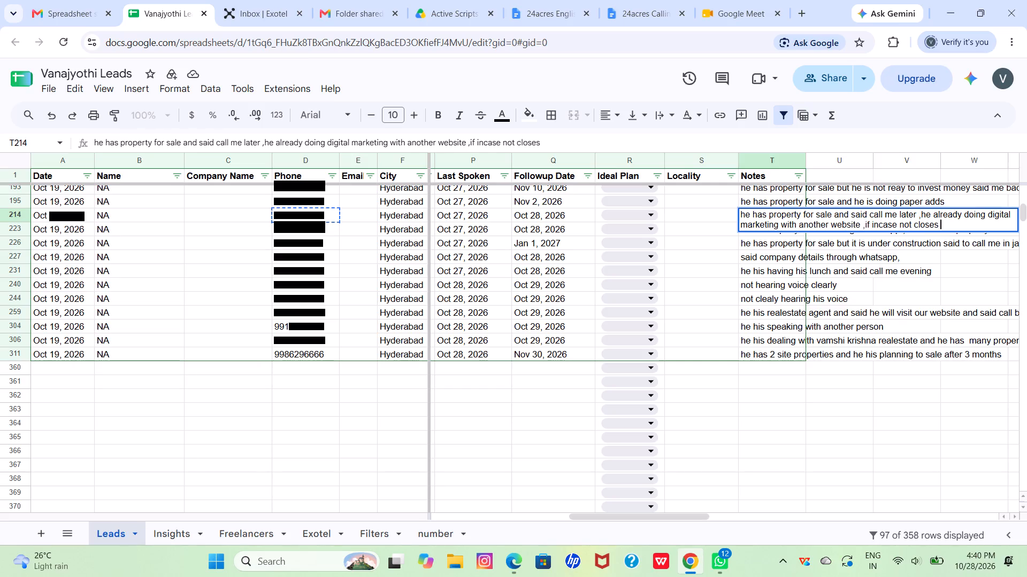
pyautogui.write('from')
pyautogui.press('space')
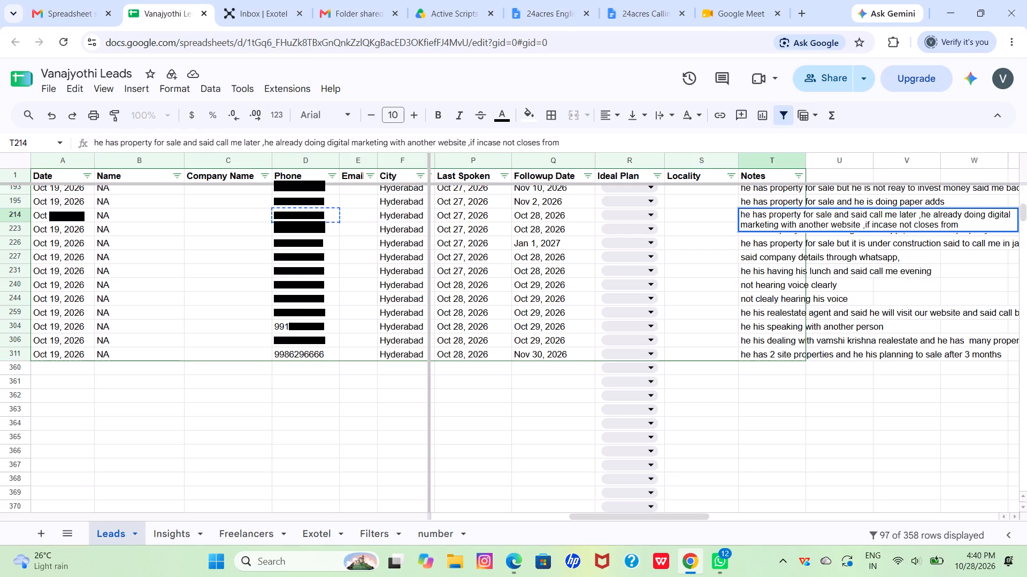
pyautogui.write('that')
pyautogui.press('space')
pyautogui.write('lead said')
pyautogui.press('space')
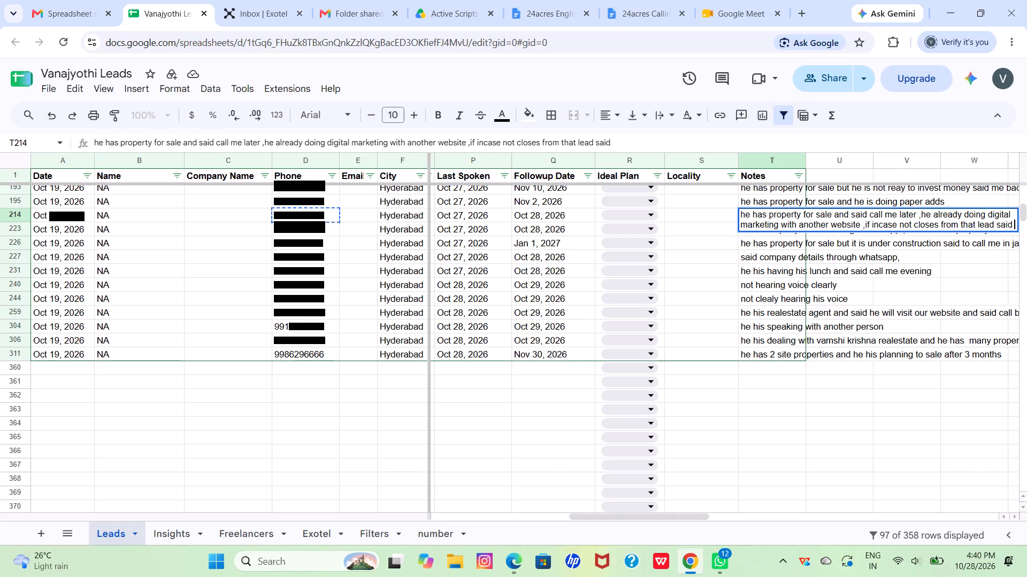
# Finish the row 214 lead's note by adding "he will contact us" at its end.
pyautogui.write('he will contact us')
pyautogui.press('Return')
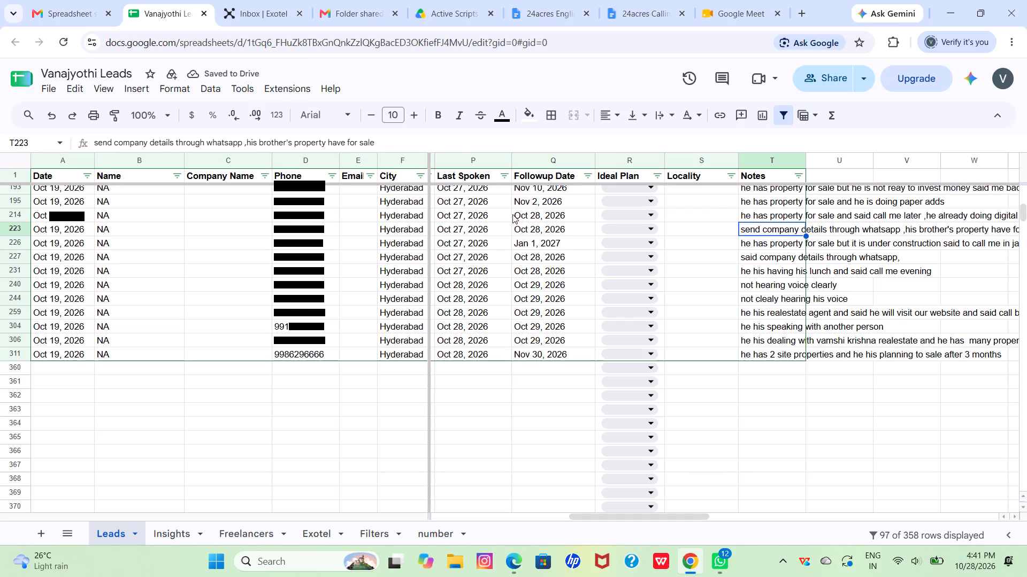
# Set the last spoken date of the lead in row 214 to Oct 28, 2026.
pyautogui.doubleClick(479, 214)
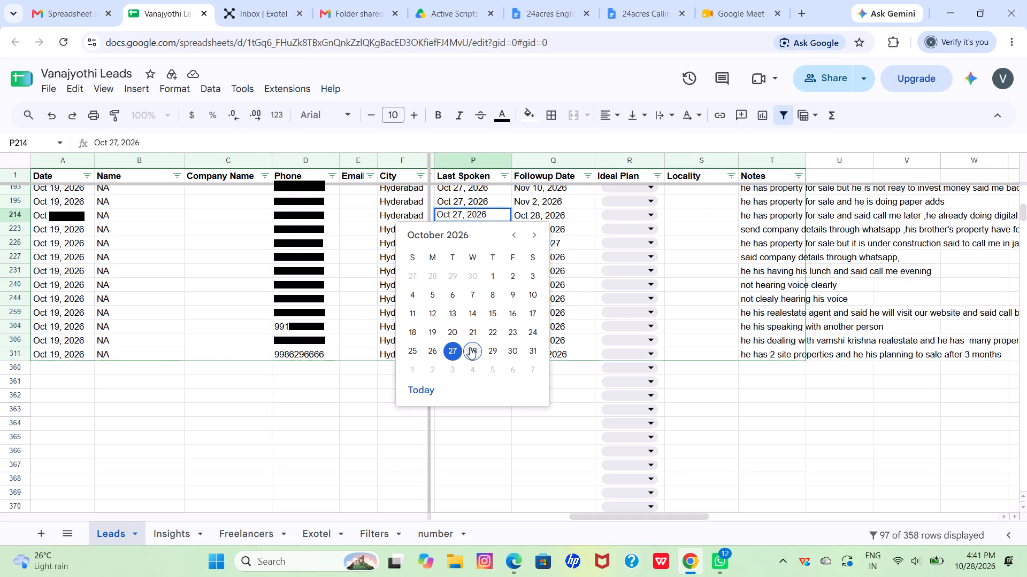
pyautogui.click(470, 347)
# Copy the phone number of the lead in row 214.
pyautogui.click(332, 219)
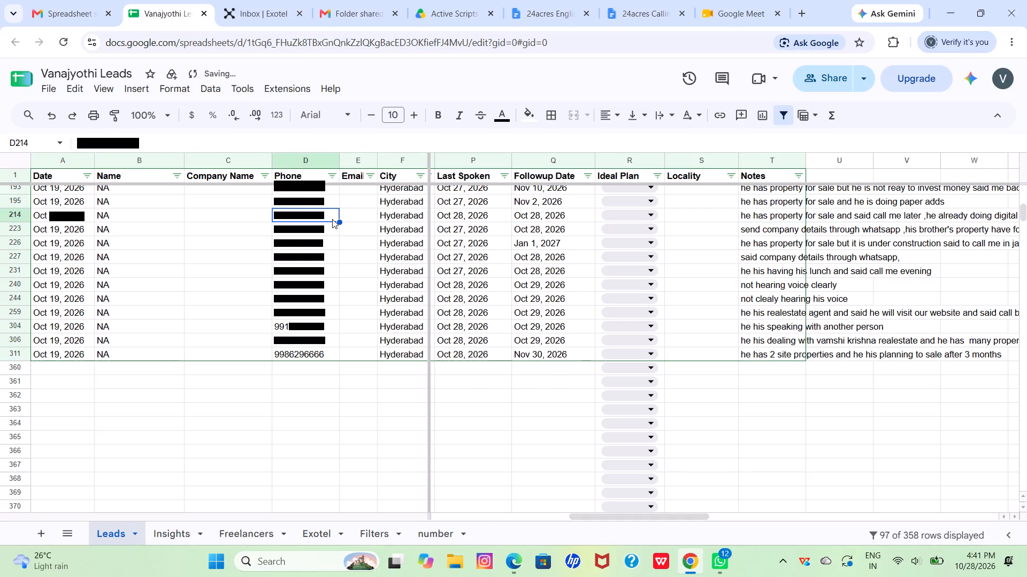
pyautogui.hotkey('ctrl', 'c')
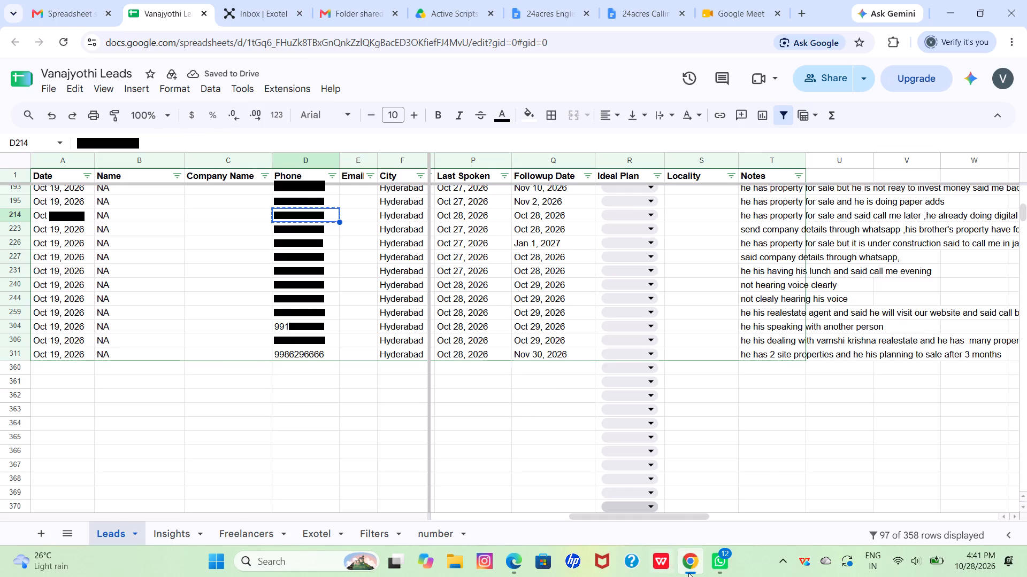
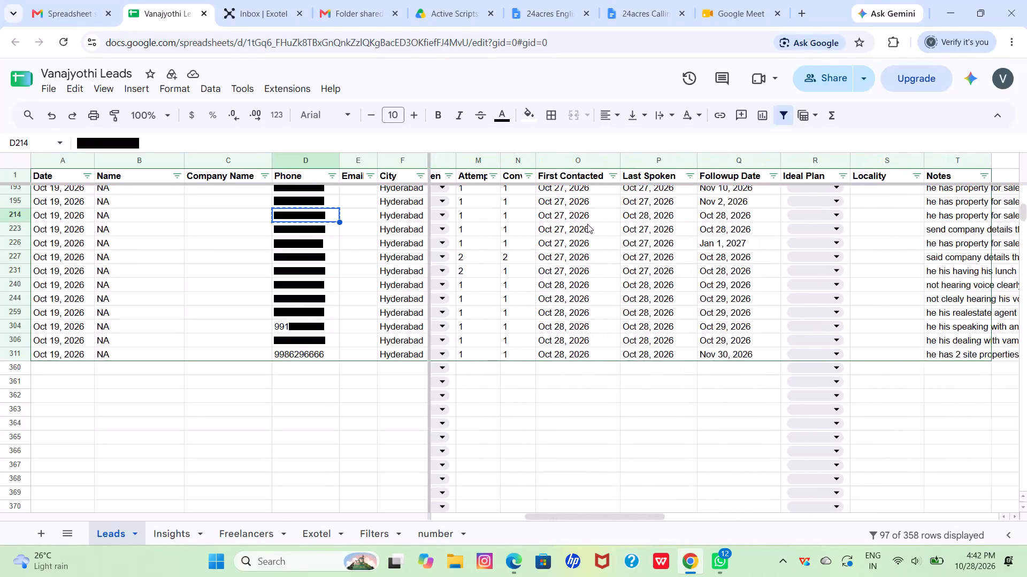
# Set both the attempts and the conversation count of the lead in row 214 to 2.
pyautogui.click(491, 220)
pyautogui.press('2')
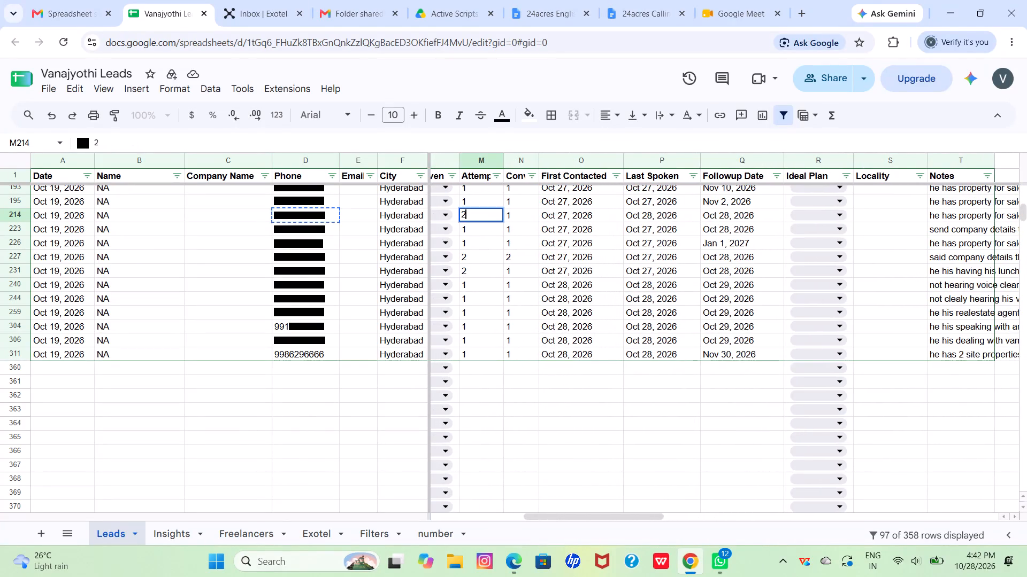
pyautogui.click(532, 217)
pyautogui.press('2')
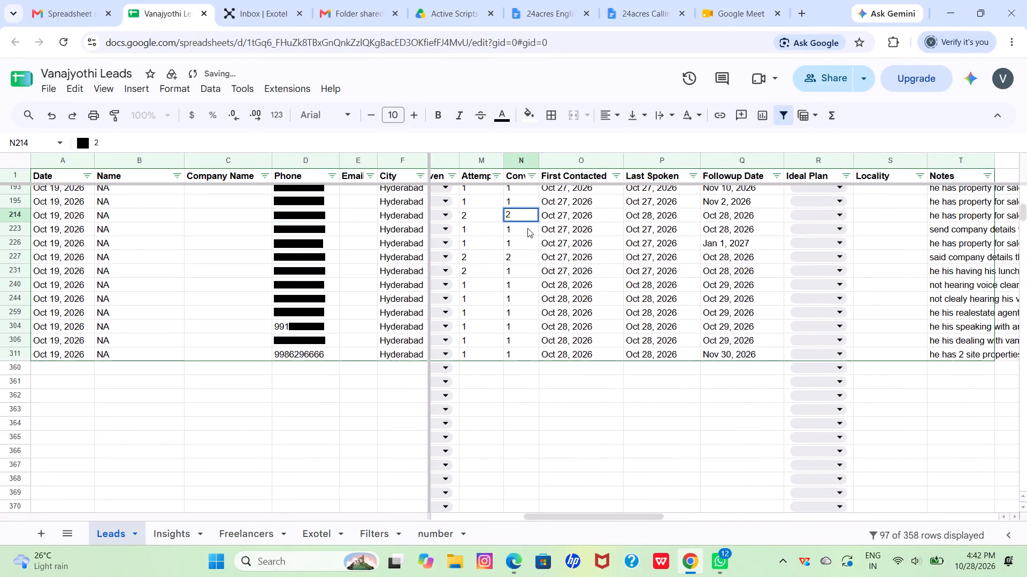
pyautogui.click(526, 231)
# Open the follow-up date of the lead in row 214 for editing.
pyautogui.hscroll(-1, 526, 231)
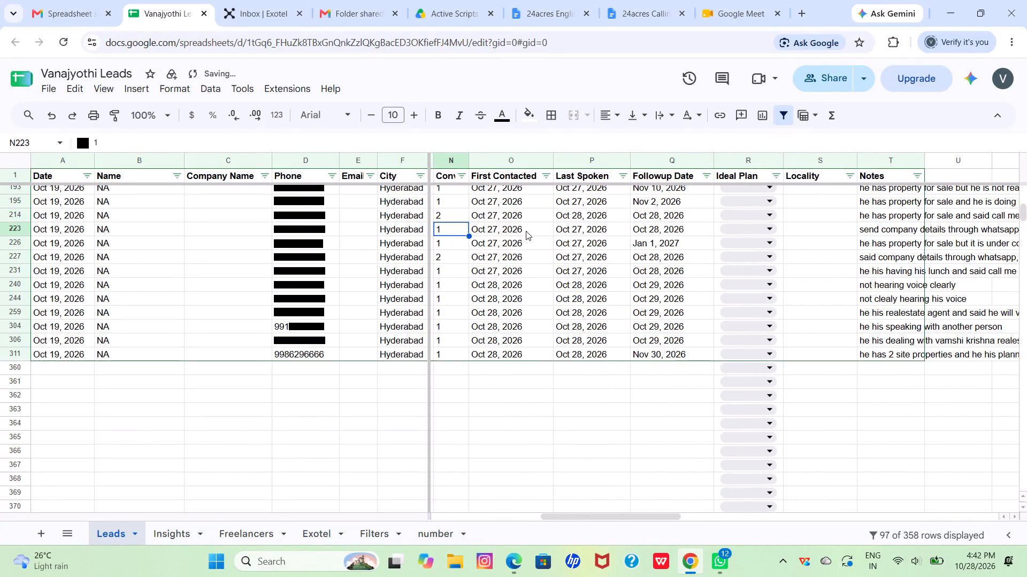
pyautogui.hscroll(1, 657, 217)
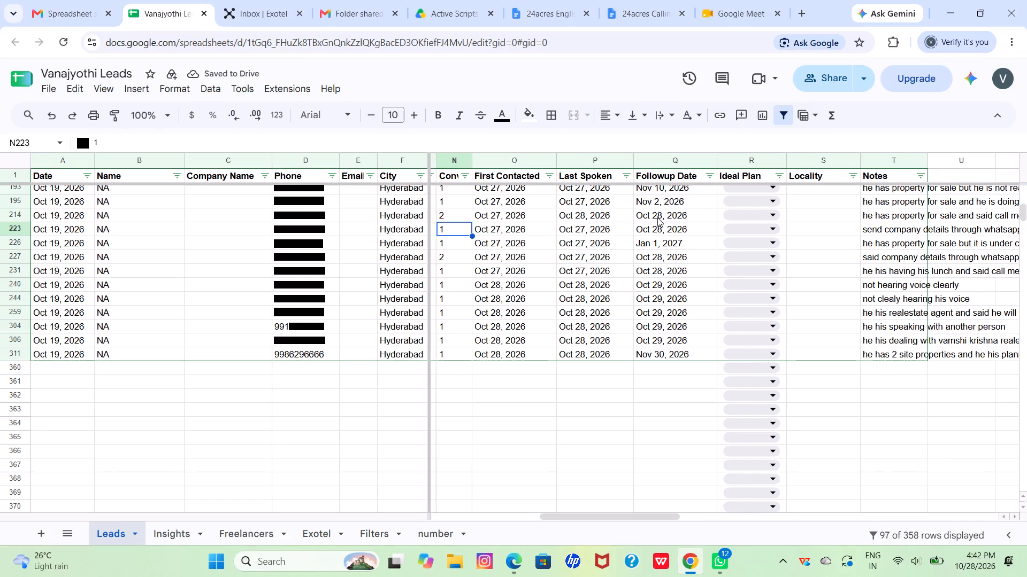
pyautogui.hscroll(2, 657, 217)
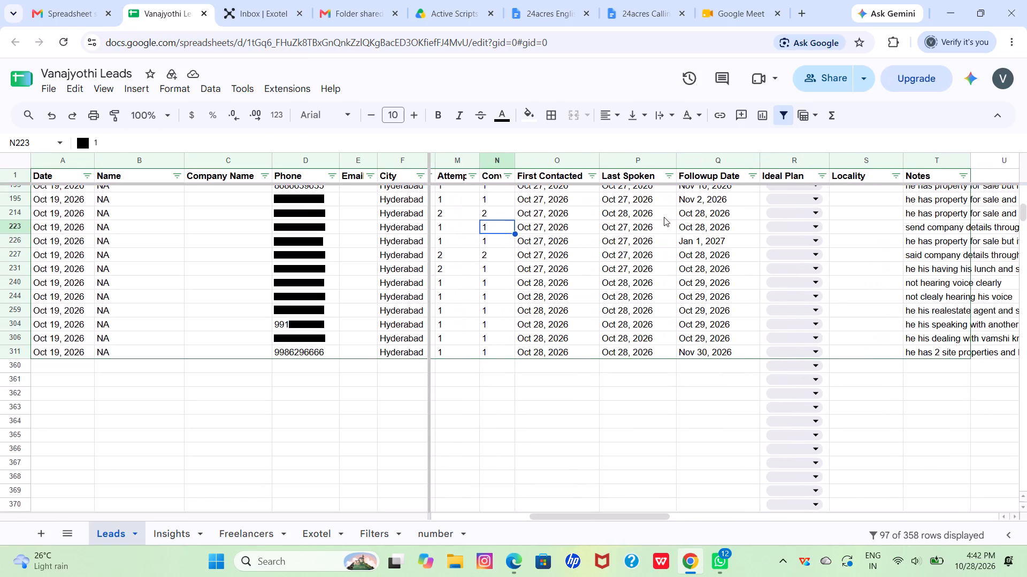
pyautogui.hscroll(1, 664, 217)
pyautogui.click(664, 217)
pyautogui.doubleClick(683, 213)
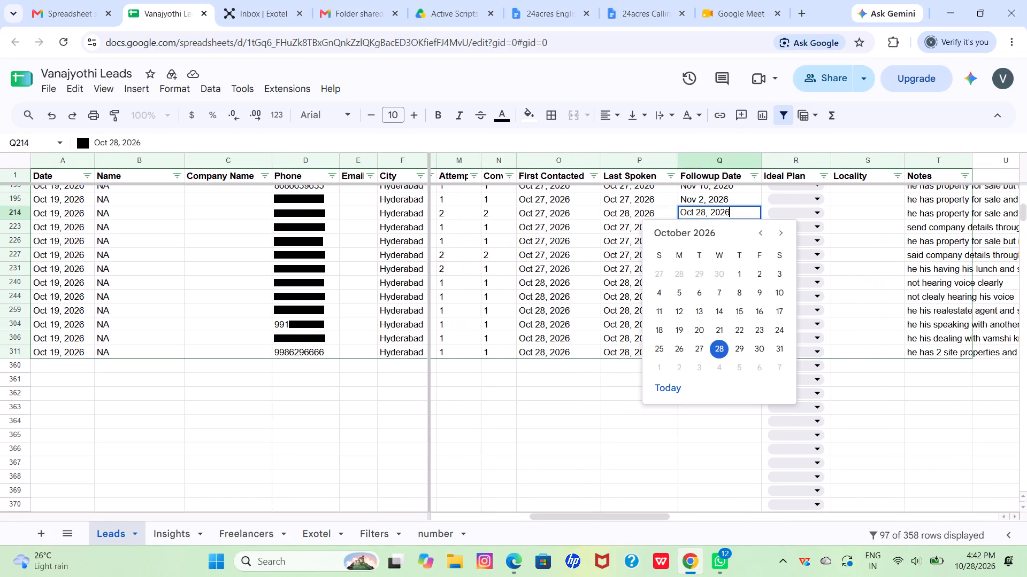
# Set the row 214 lead's follow-up date to Nov 2, 2026.
pyautogui.click(680, 363)
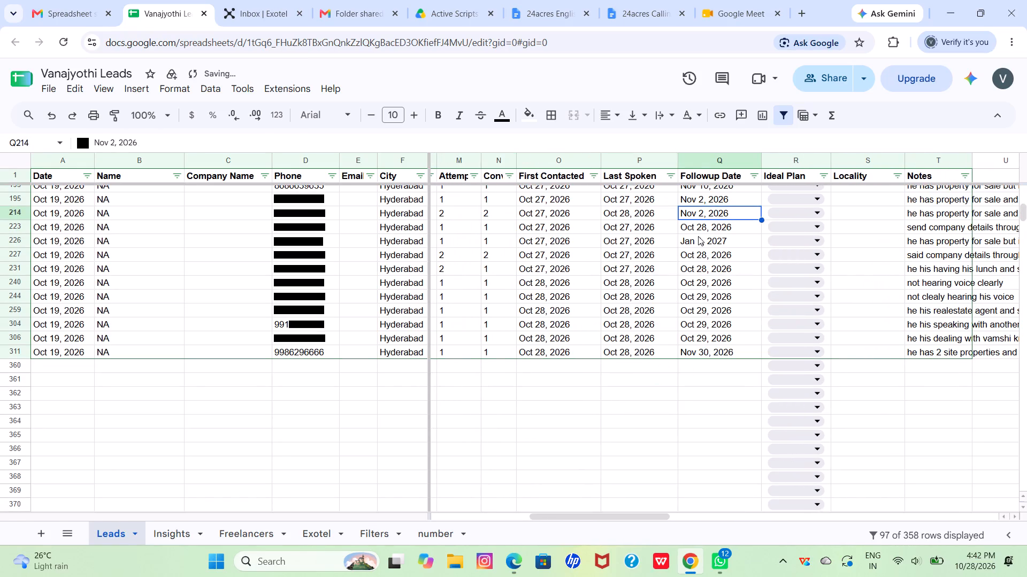
# Check the note of the row 223 lead due for follow-up on Oct 28, 2026, and go to its phone number.
pyautogui.click(707, 228)
pyautogui.hscroll(-3, 707, 228)
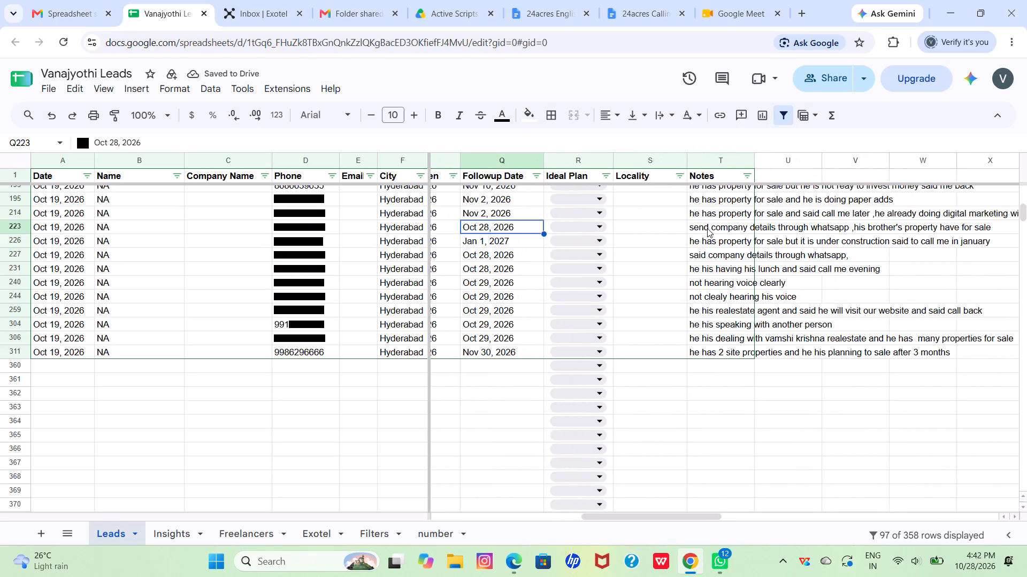
pyautogui.hscroll(7, 707, 228)
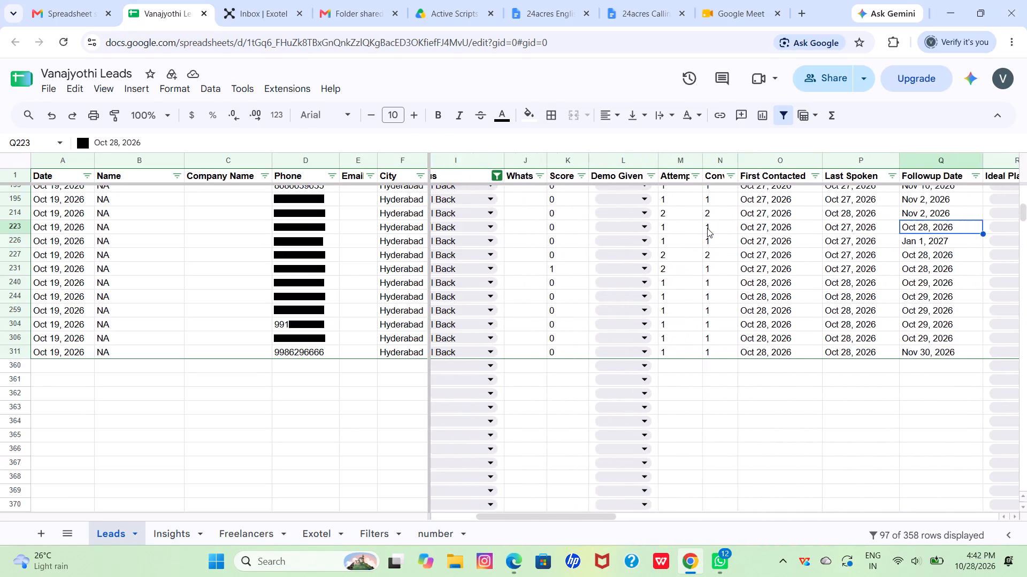
pyautogui.click(340, 225)
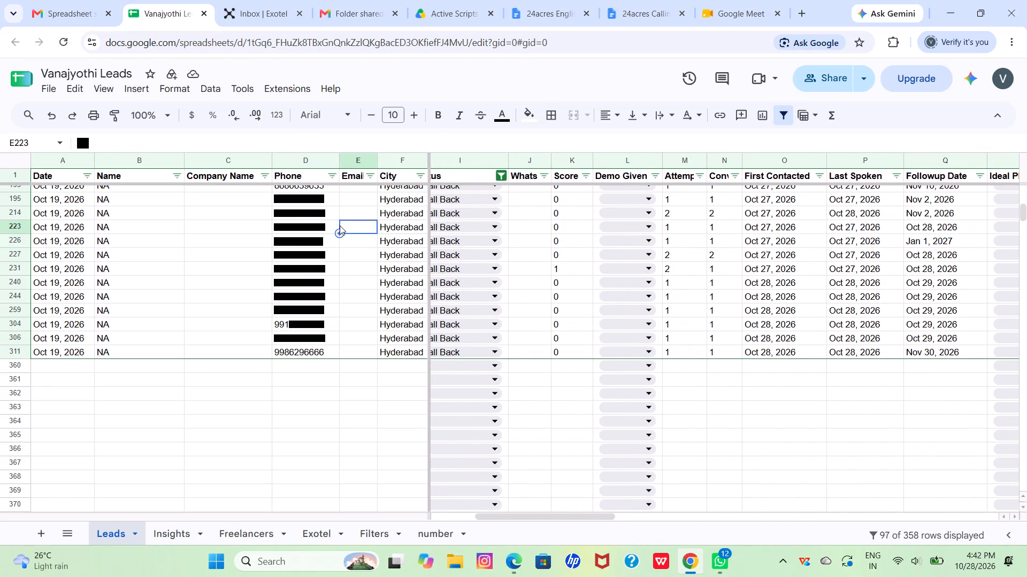
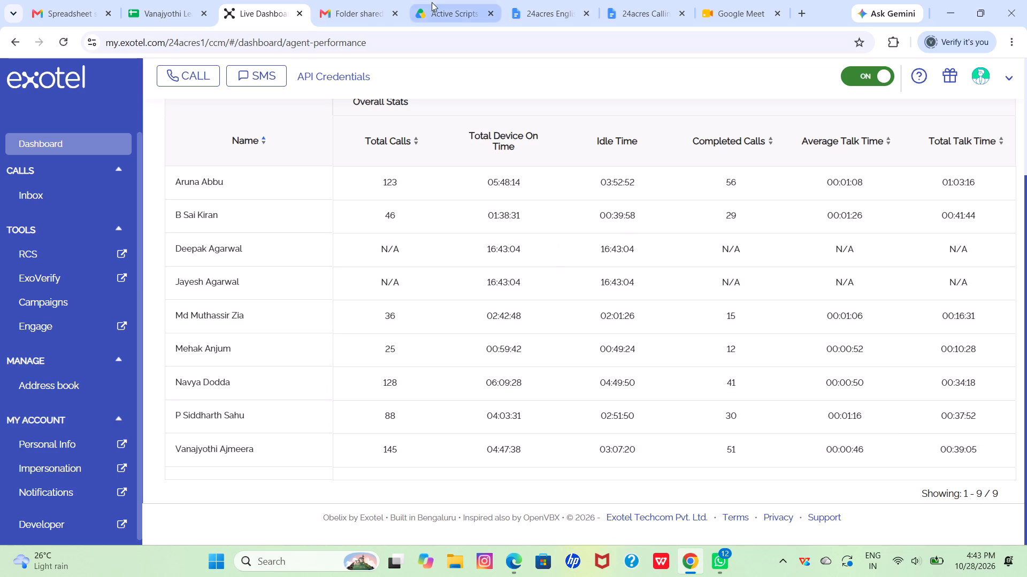
# Switch to the leads spreadsheet and update row 223 with 2 attempts and a follow-up date of Oct 29, 2026.
pyautogui.click(190, 5)
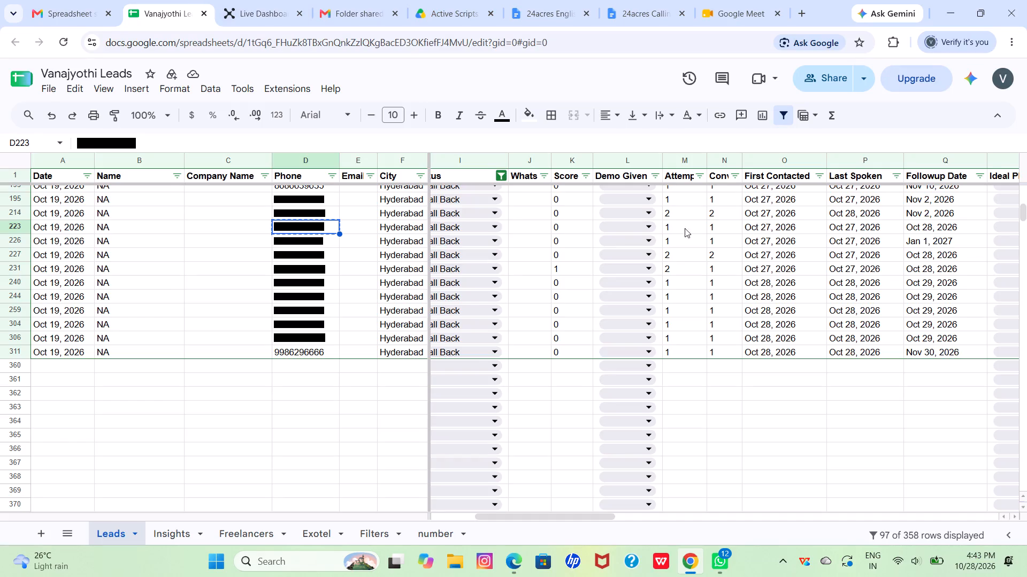
pyautogui.click(701, 228)
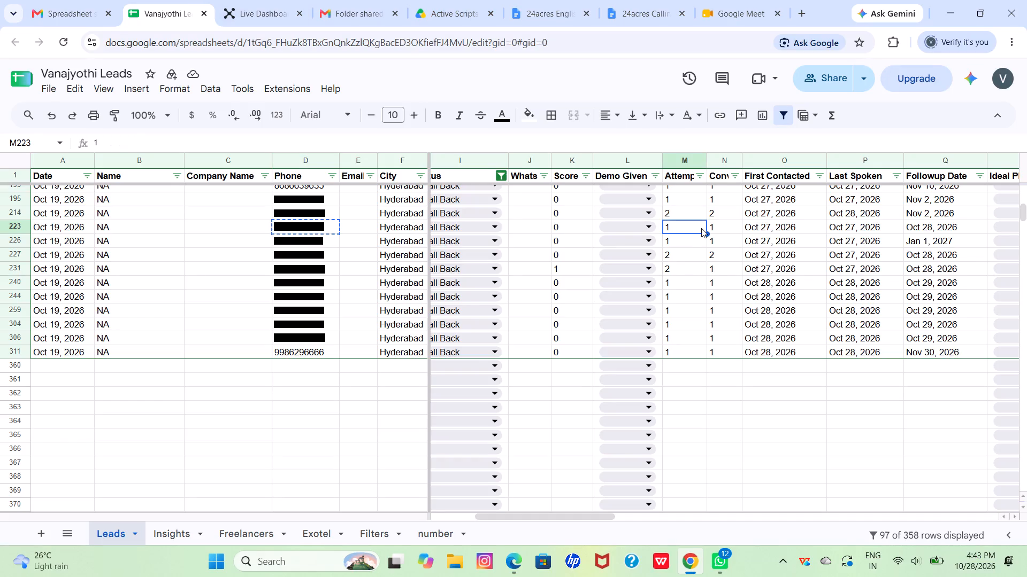
pyautogui.press('2')
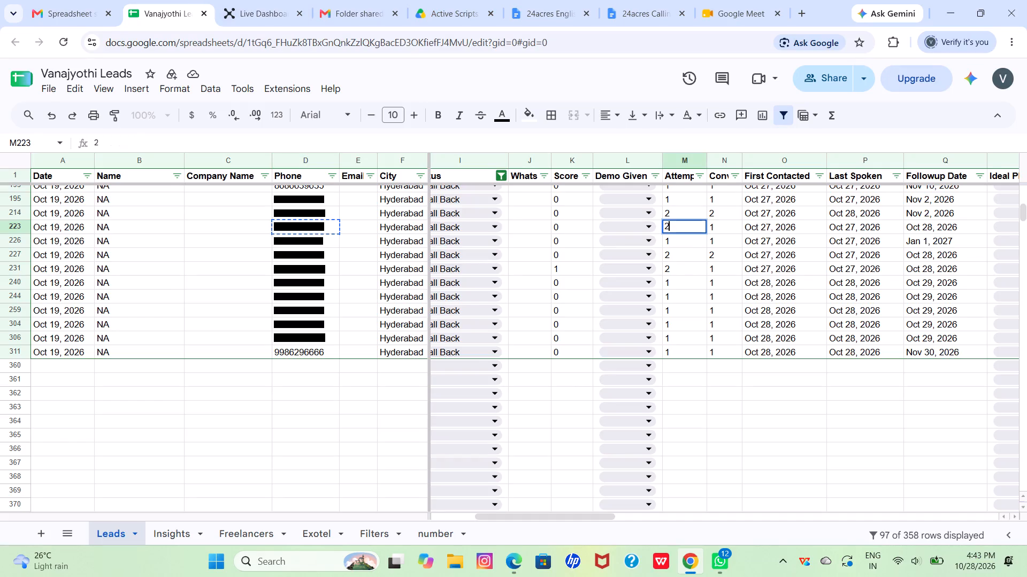
pyautogui.click(742, 230)
pyautogui.hscroll(-2, 742, 230)
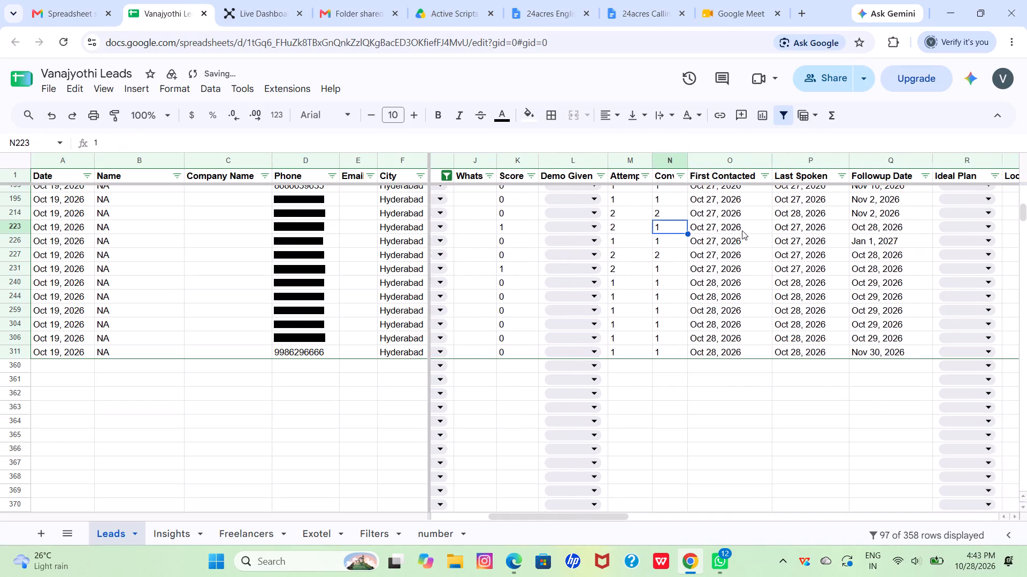
pyautogui.hscroll(-1, 742, 230)
pyautogui.doubleClick(781, 229)
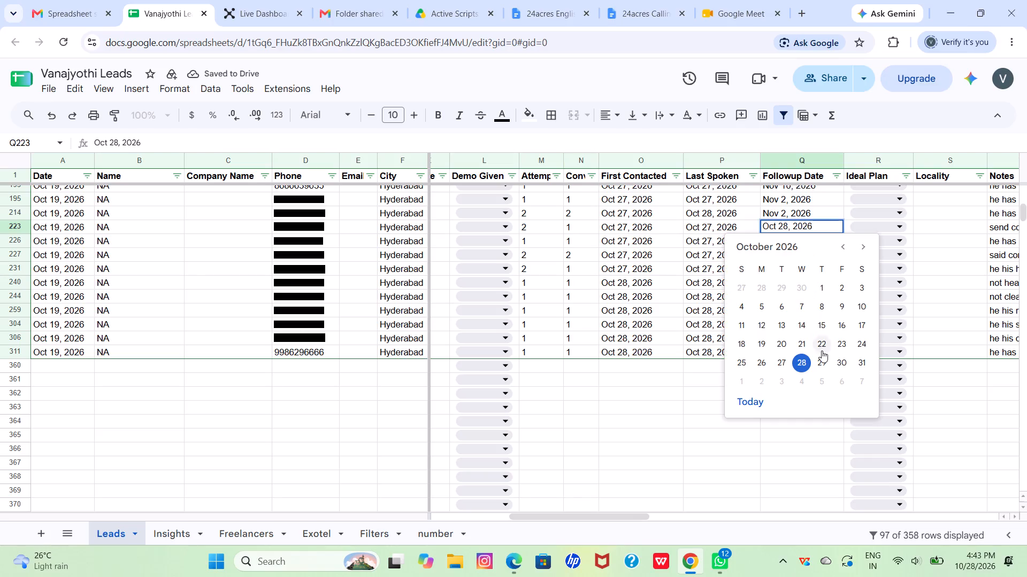
pyautogui.click(824, 357)
# Check the notes of the leads due for follow-up on Oct 28, 2026, and copy the phone number in row 231.
pyautogui.click(798, 255)
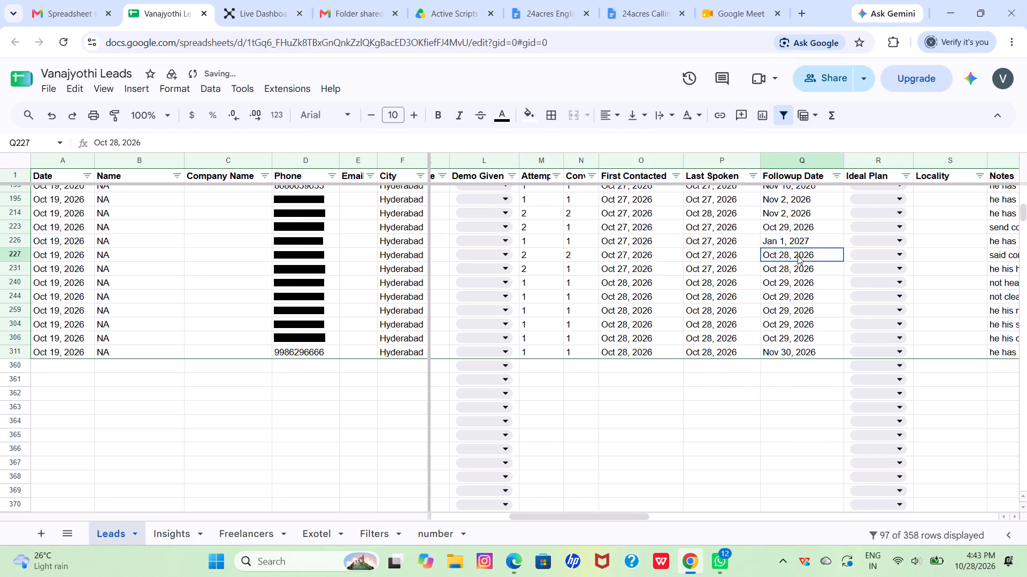
pyautogui.hscroll(-3, 798, 255)
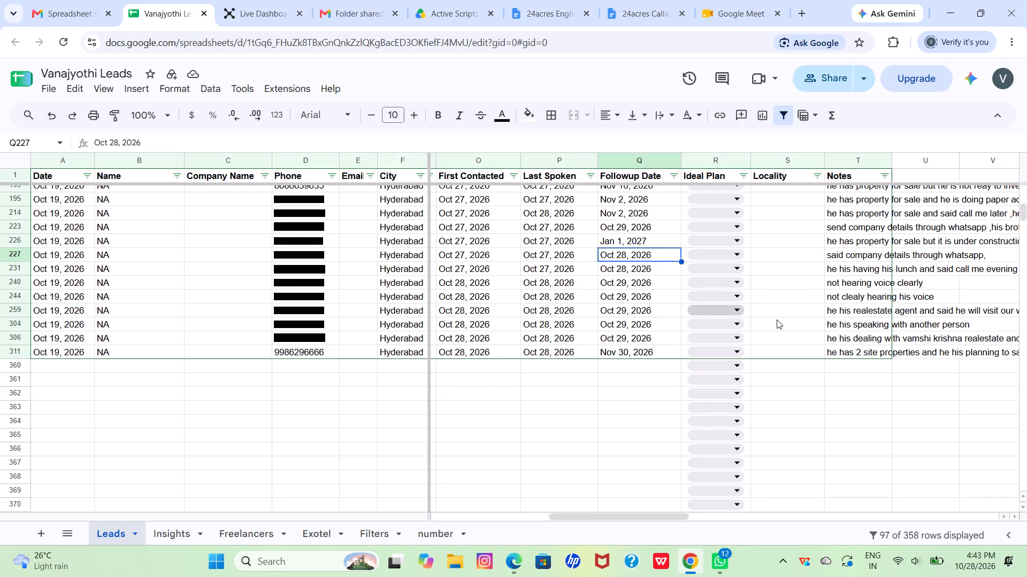
pyautogui.hscroll(-2, 777, 319)
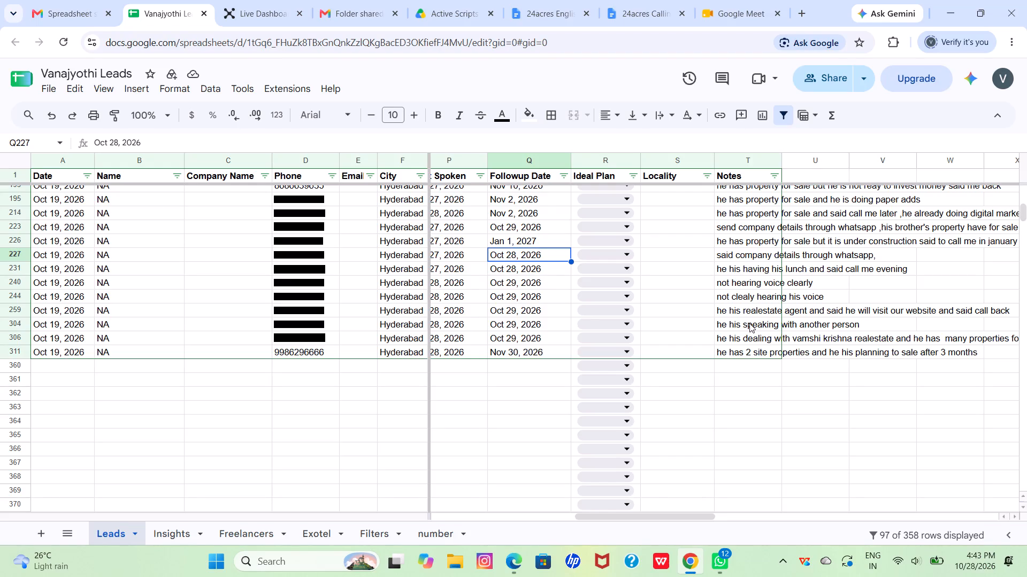
pyautogui.hscroll(2, 749, 323)
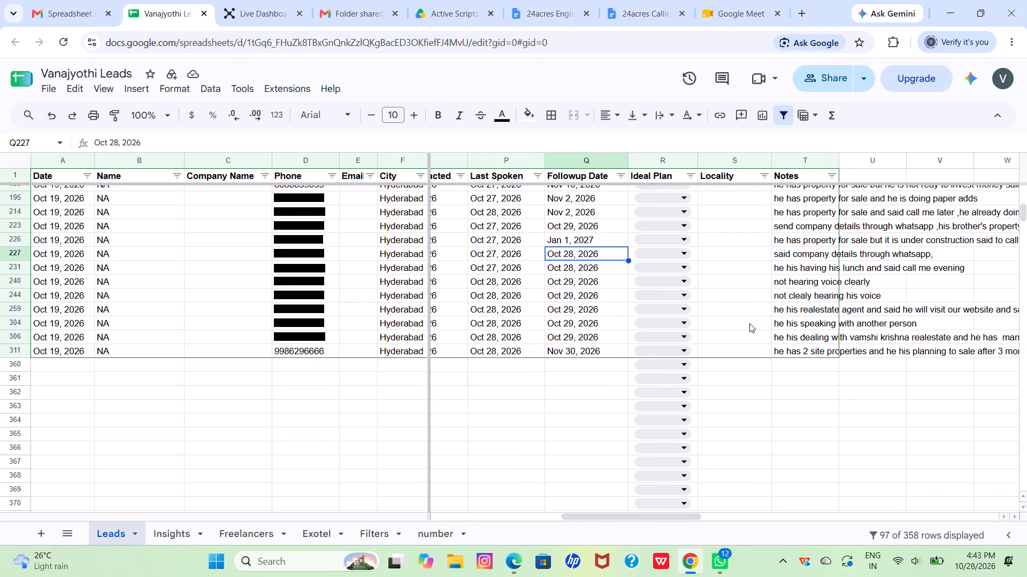
pyautogui.hscroll(3, 611, 272)
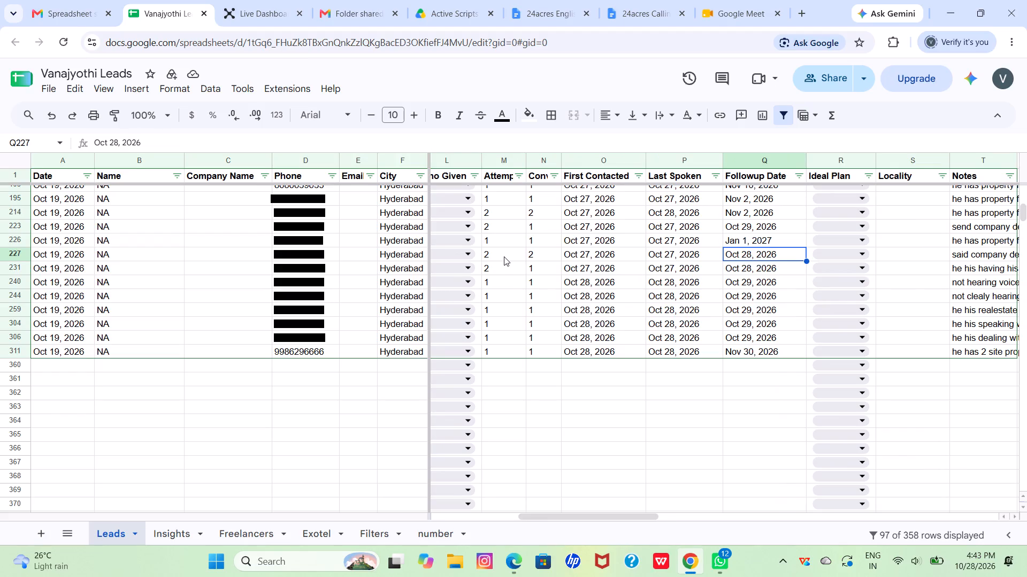
pyautogui.click(334, 263)
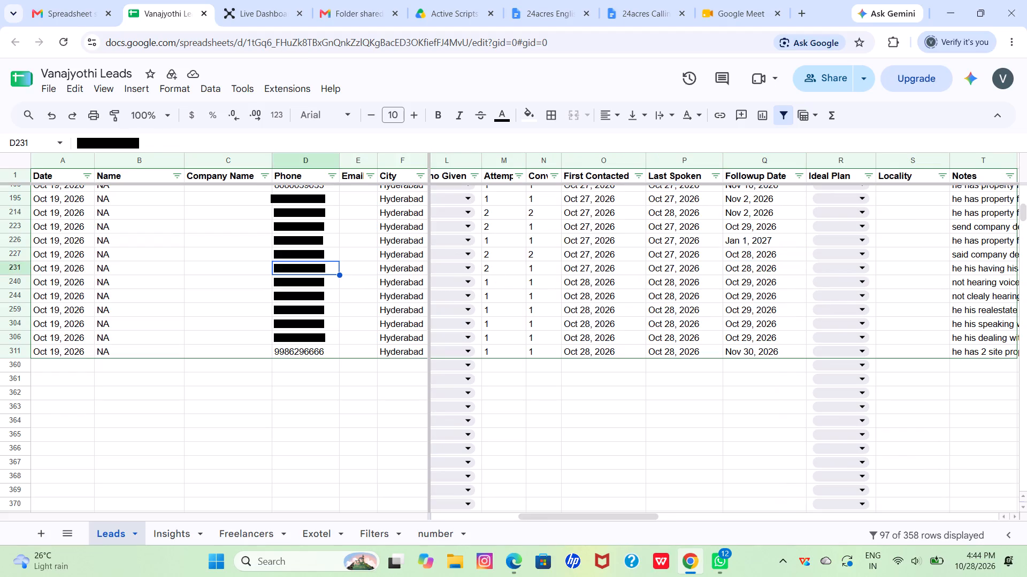
pyautogui.hotkey('ctrl', 'c')
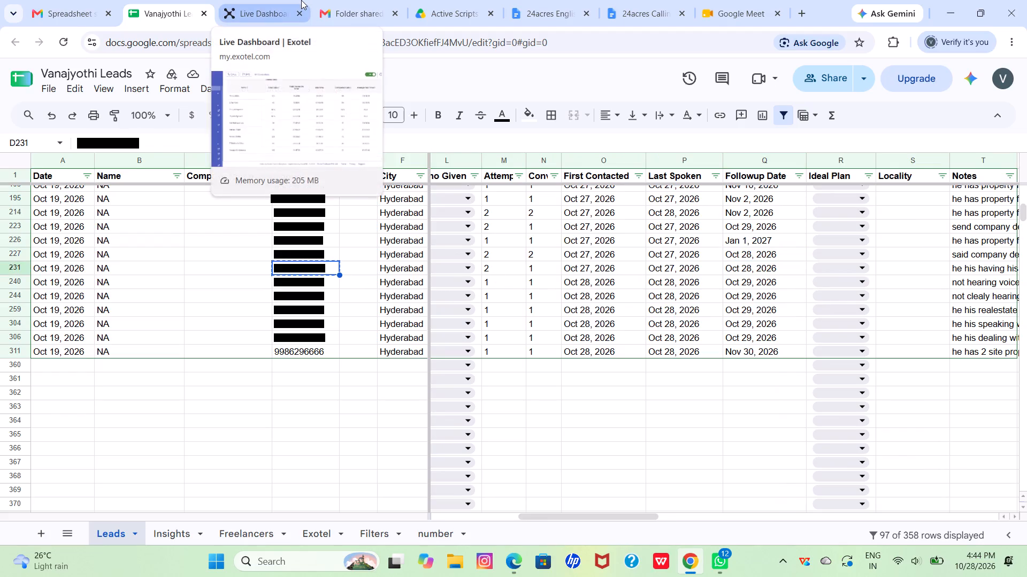
# Switch to the Exotel dashboard and open the calls inbox.
pyautogui.click(260, 7)
pyautogui.click(84, 191)
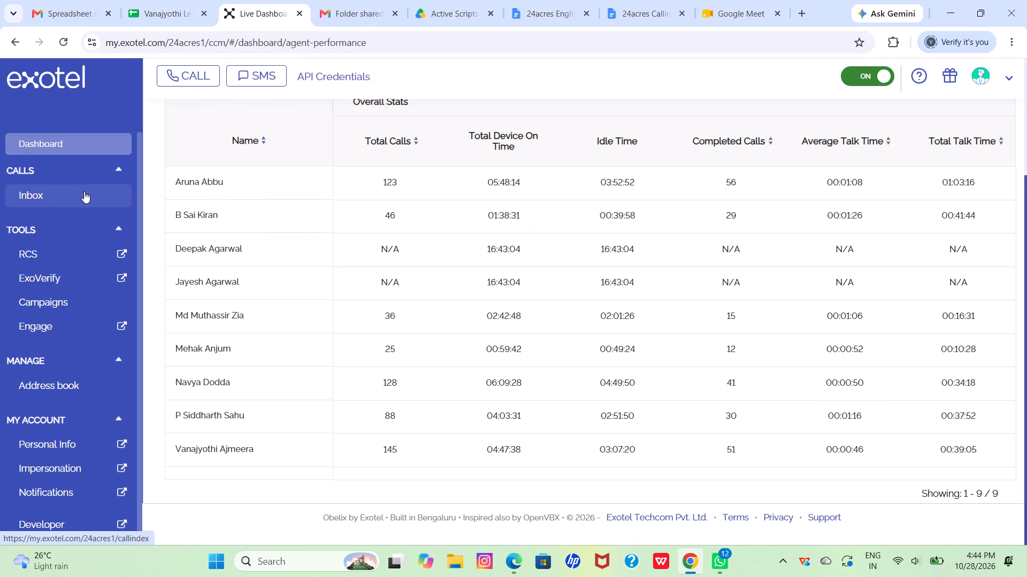
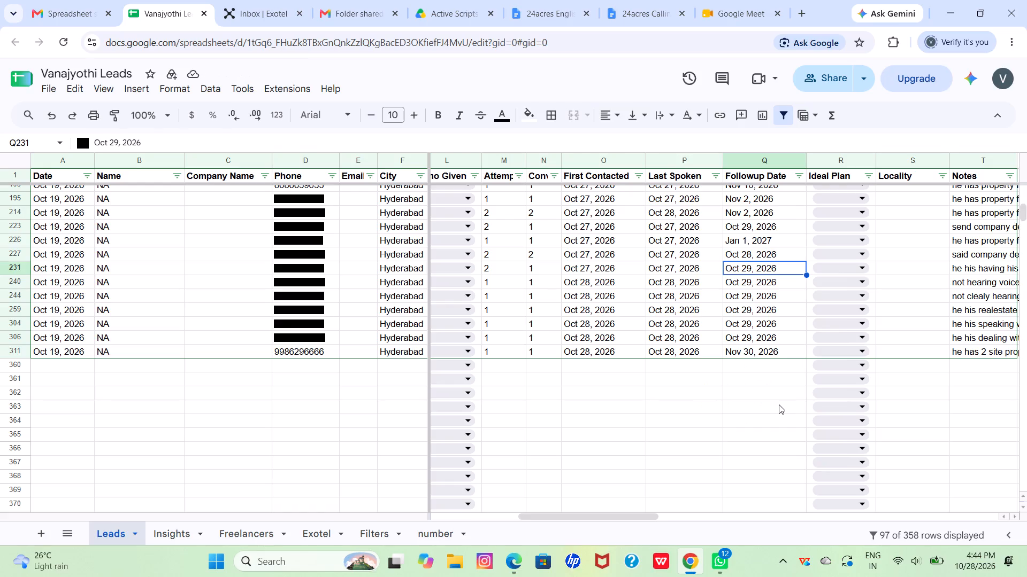
# Read the full call note for the lead in row 231 of the Notes column.
pyautogui.click(894, 269)
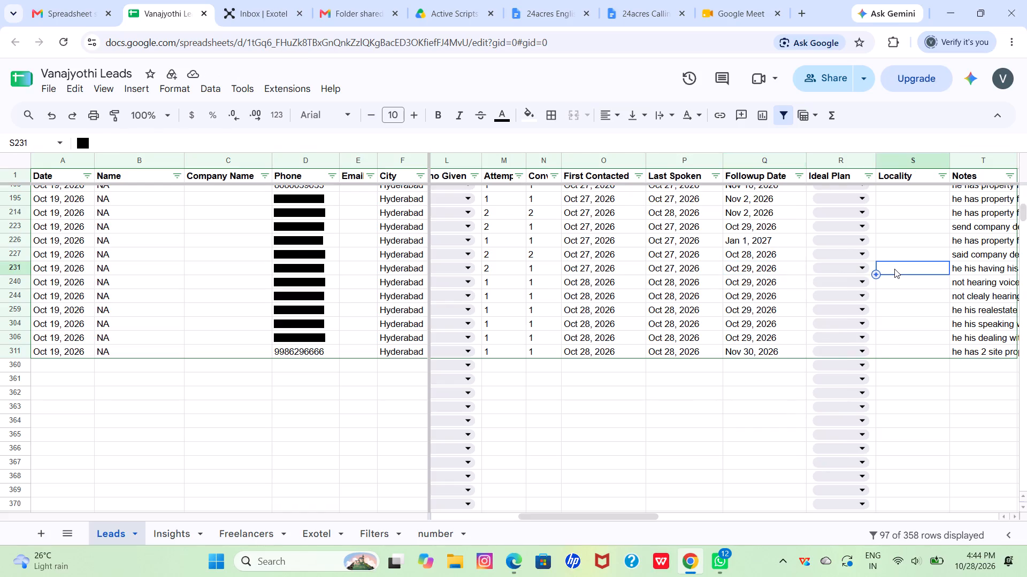
pyautogui.hscroll(-2, 894, 269)
pyautogui.click(894, 269)
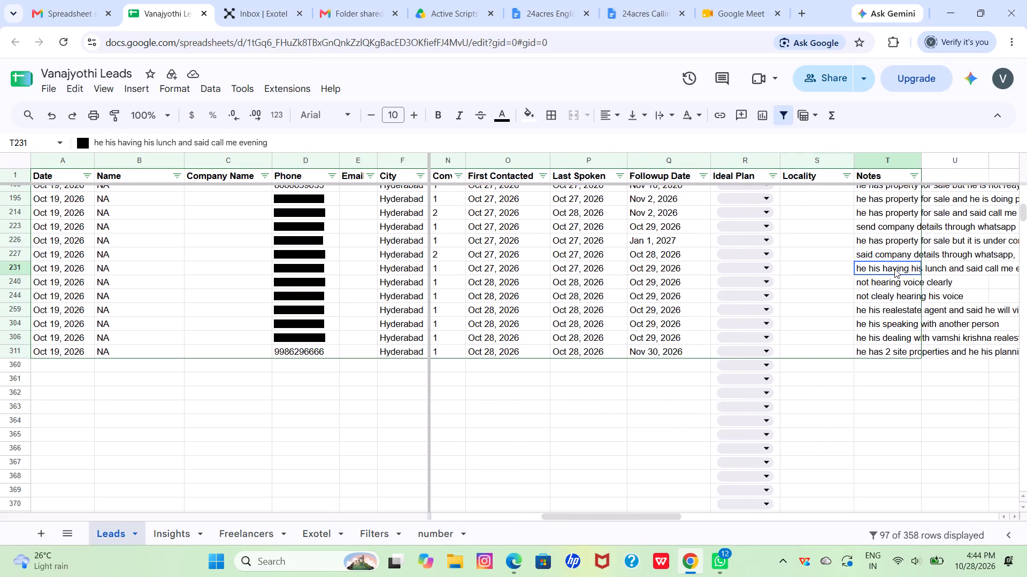
pyautogui.doubleClick(894, 269)
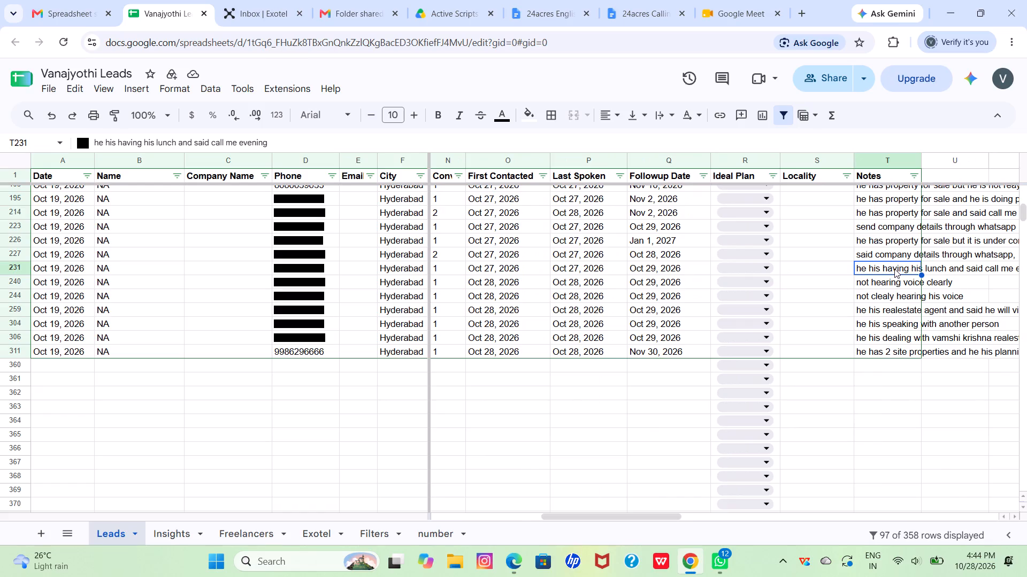
pyautogui.click(818, 278)
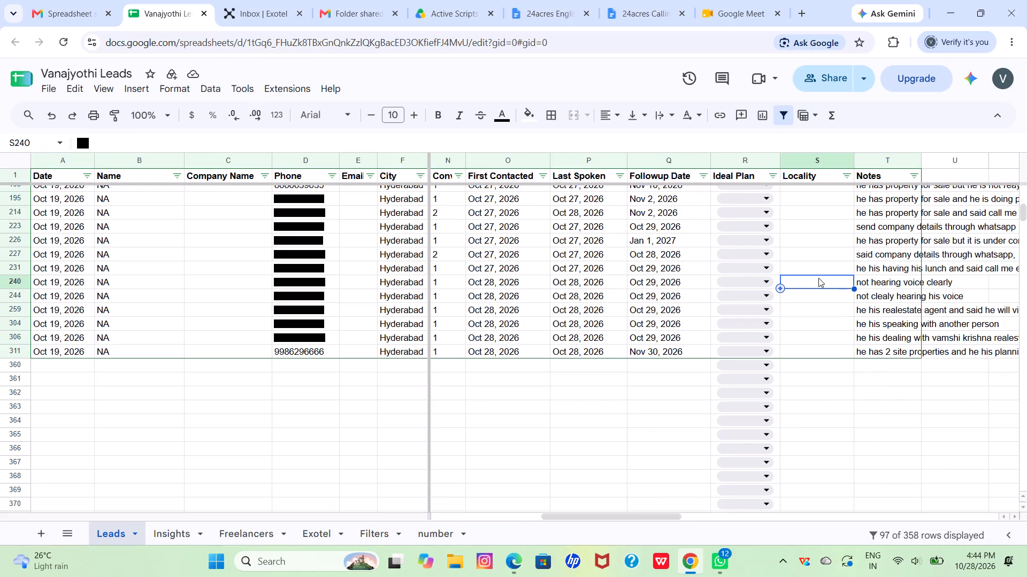
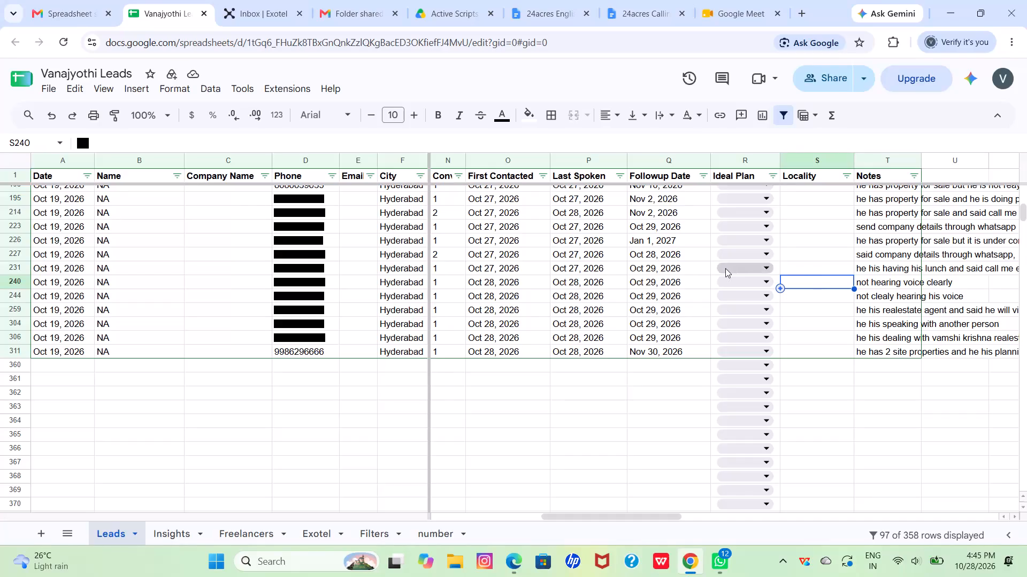
# Append ",dont have any property for sale or rent" to the Notes entry of the lead in row 231.
pyautogui.doubleClick(862, 271)
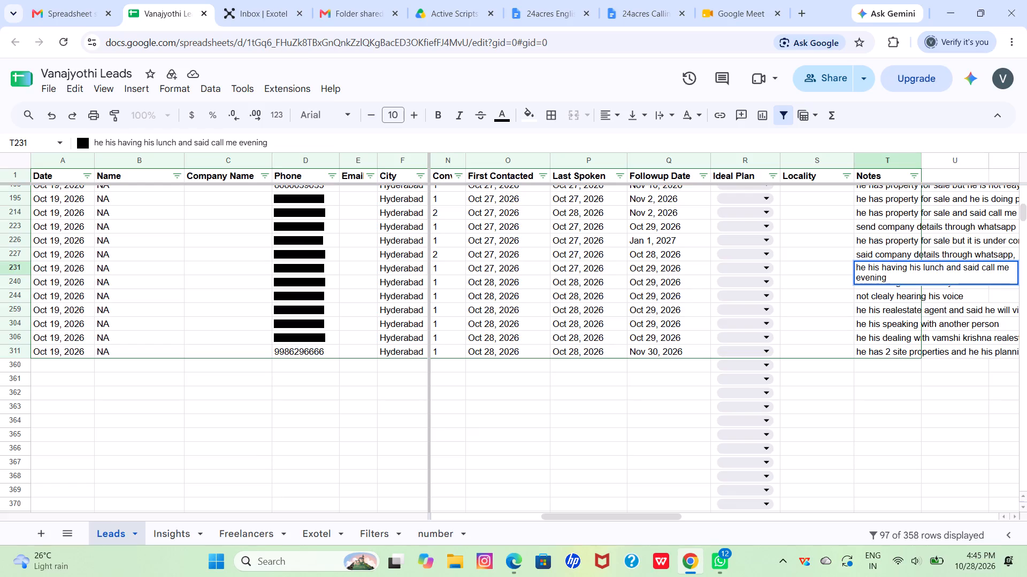
pyautogui.press(',')
pyautogui.write('dont')
pyautogui.press('space')
pyautogui.press('v')
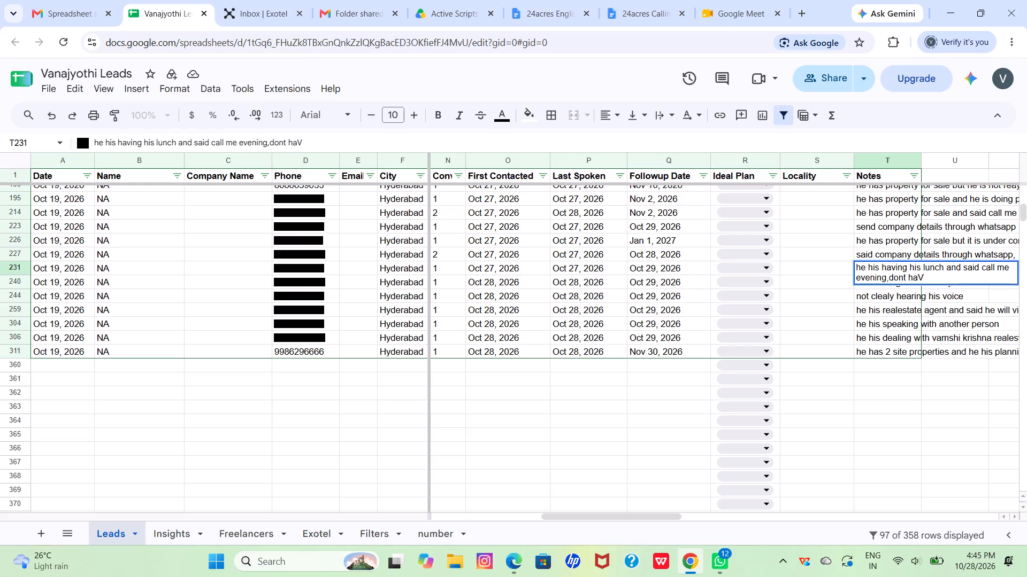
pyautogui.press('BackSpace')
pyautogui.write('av')
pyautogui.press('BackSpace')
pyautogui.press('BackSpace')
pyautogui.write('ve')
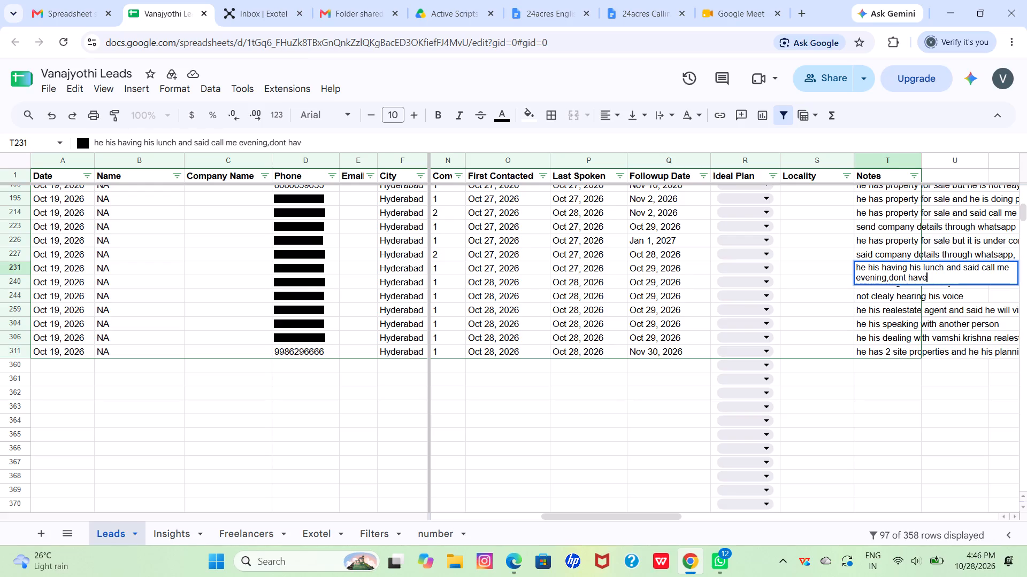
pyautogui.press('space')
pyautogui.write('an')
pyautogui.press('y')
pyautogui.press('space')
pyautogui.write('property for sale')
pyautogui.press('space')
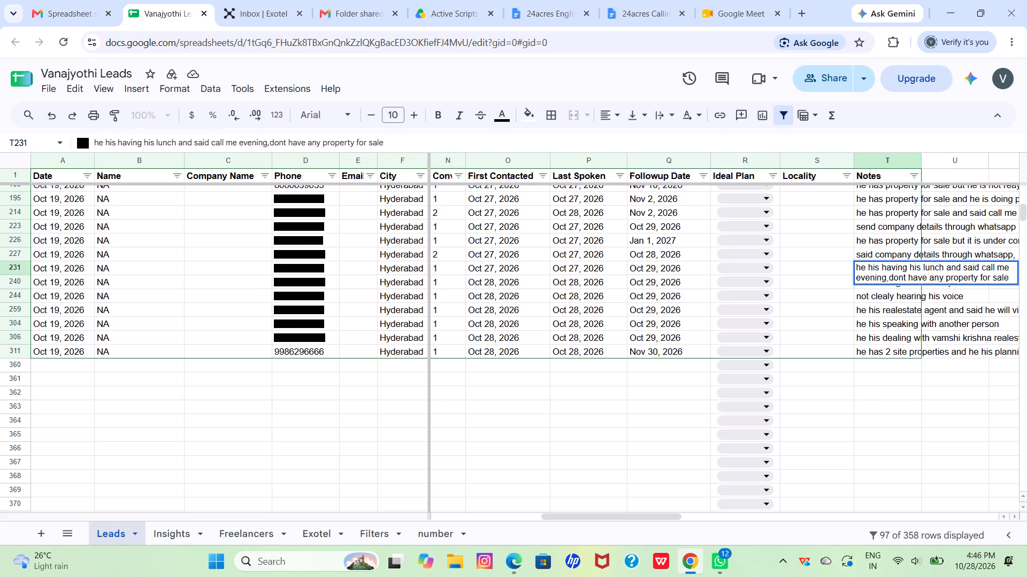
pyautogui.write('or')
pyautogui.press('space')
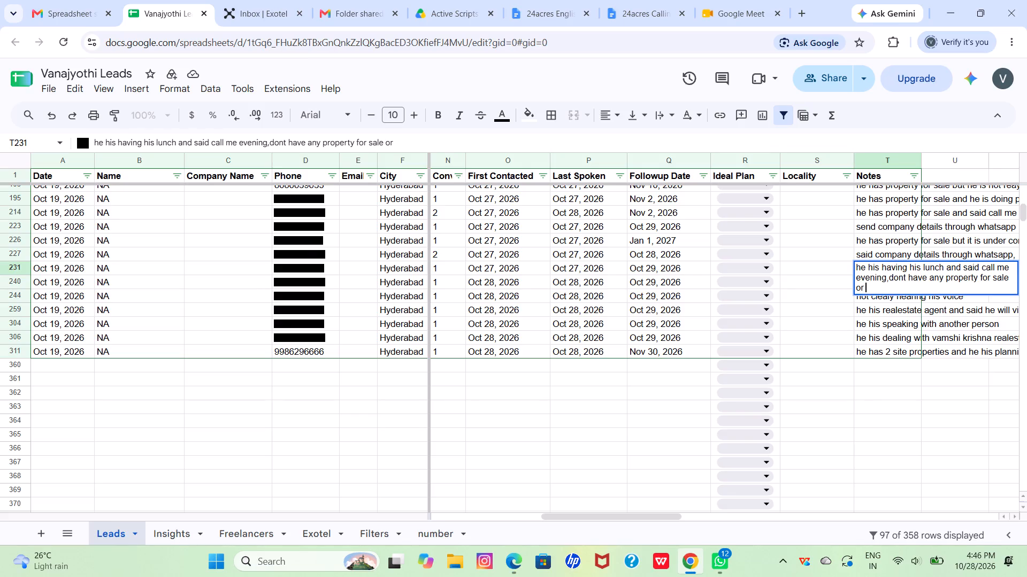
pyautogui.write('sa')
pyautogui.write('le')
pyautogui.press('BackSpace')
pyautogui.press('BackSpace')
pyautogui.press('BackSpace')
pyautogui.press('BackSpace')
pyautogui.write('rent')
pyautogui.press('Return')
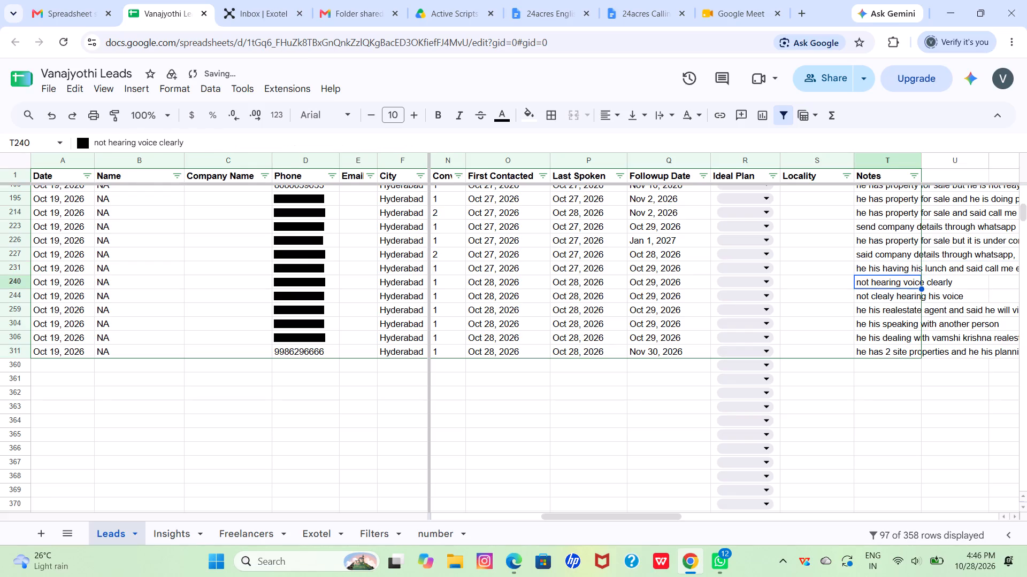
# Set the Followup Date of the lead in row 227 to Oct 29, 2026.
pyautogui.click(862, 257)
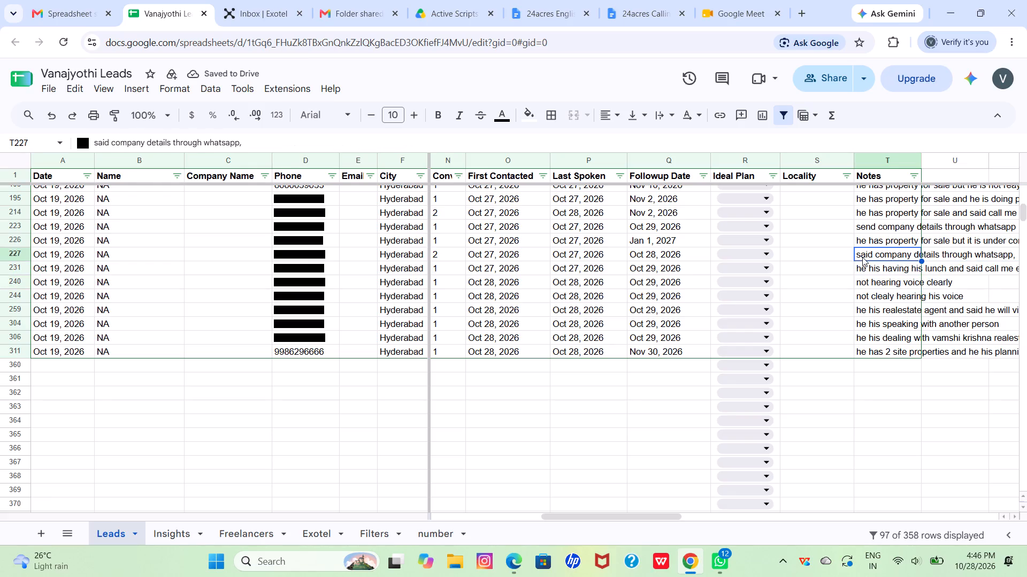
pyautogui.click(672, 255)
pyautogui.click(672, 255)
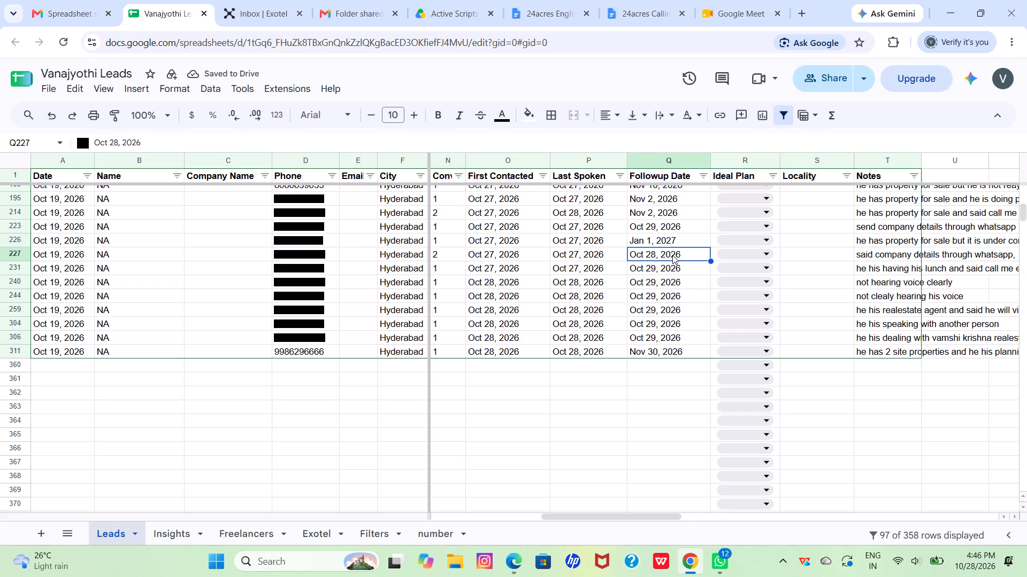
pyautogui.doubleClick(672, 255)
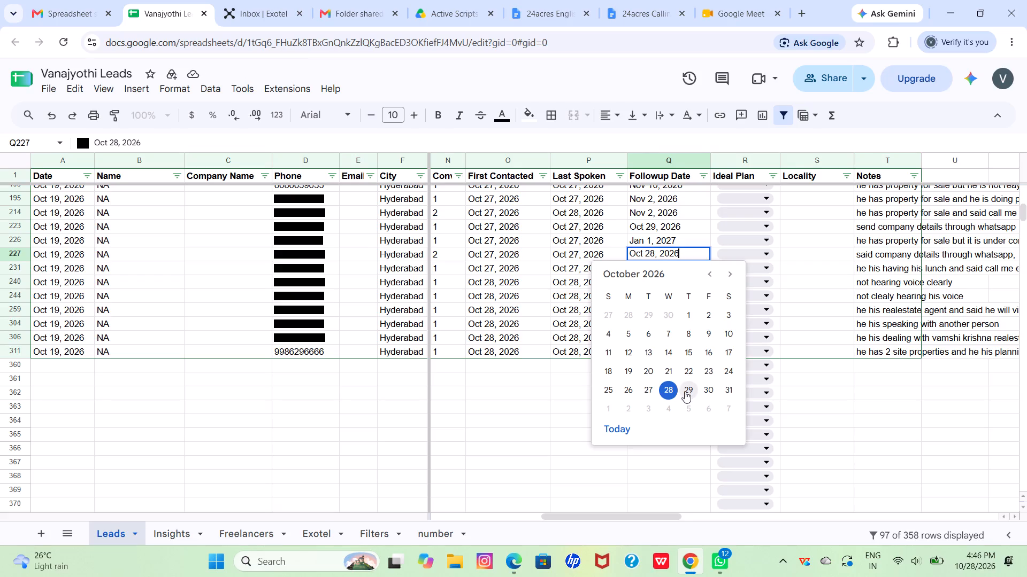
pyautogui.click(685, 391)
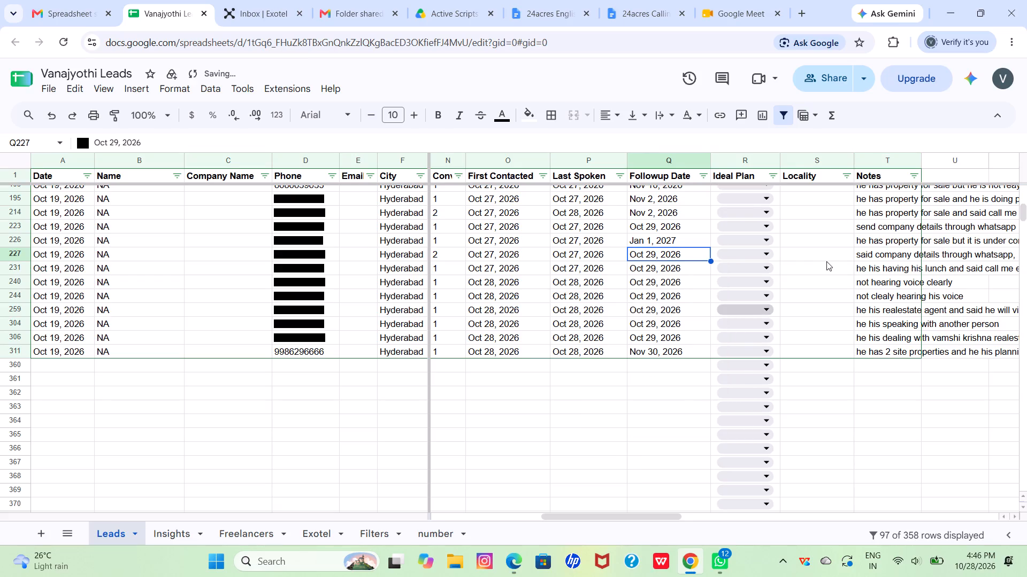
# Check the call note of the lead in row 227 and copy that lead's phone number.
pyautogui.click(826, 261)
pyautogui.hscroll(-2, 826, 261)
pyautogui.click(752, 247)
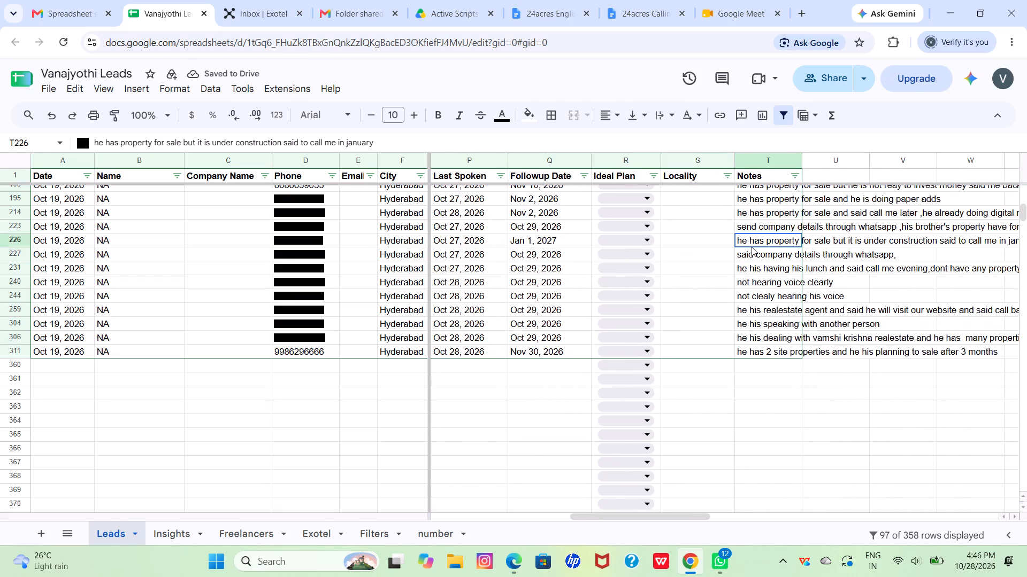
pyautogui.doubleClick(748, 256)
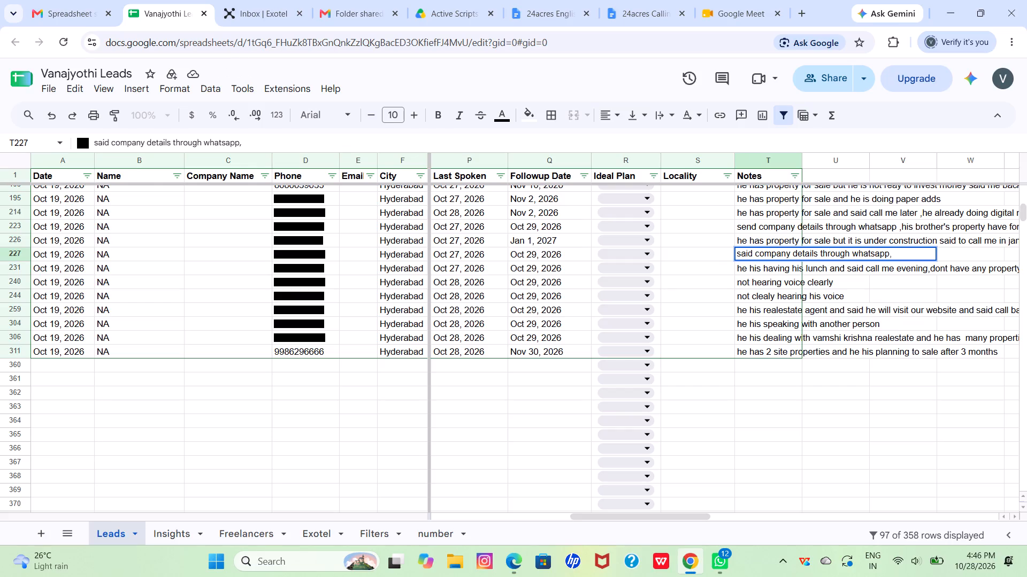
pyautogui.hscroll(3, 748, 256)
pyautogui.click(717, 261)
pyautogui.hscroll(3, 717, 261)
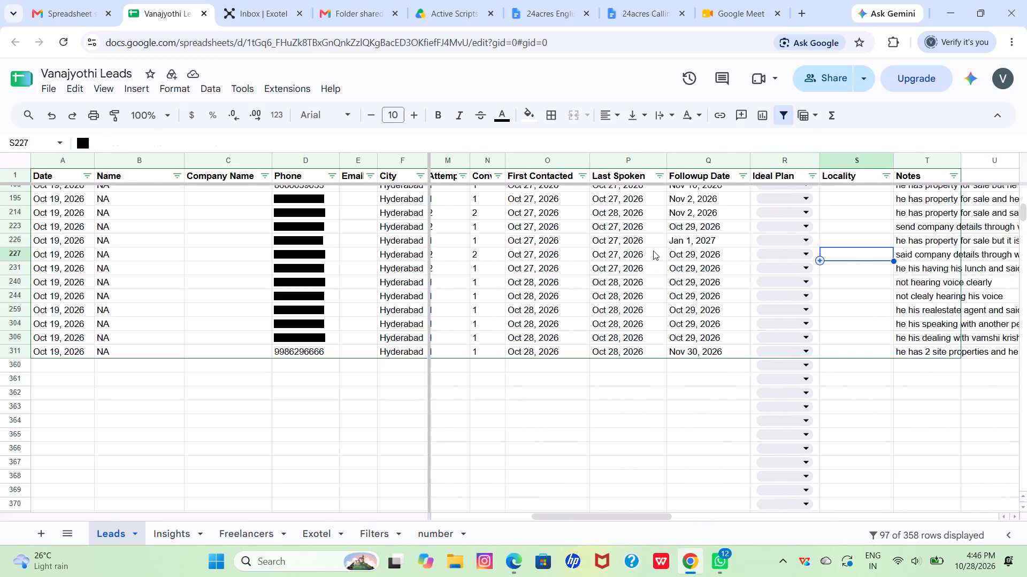
pyautogui.click(319, 253)
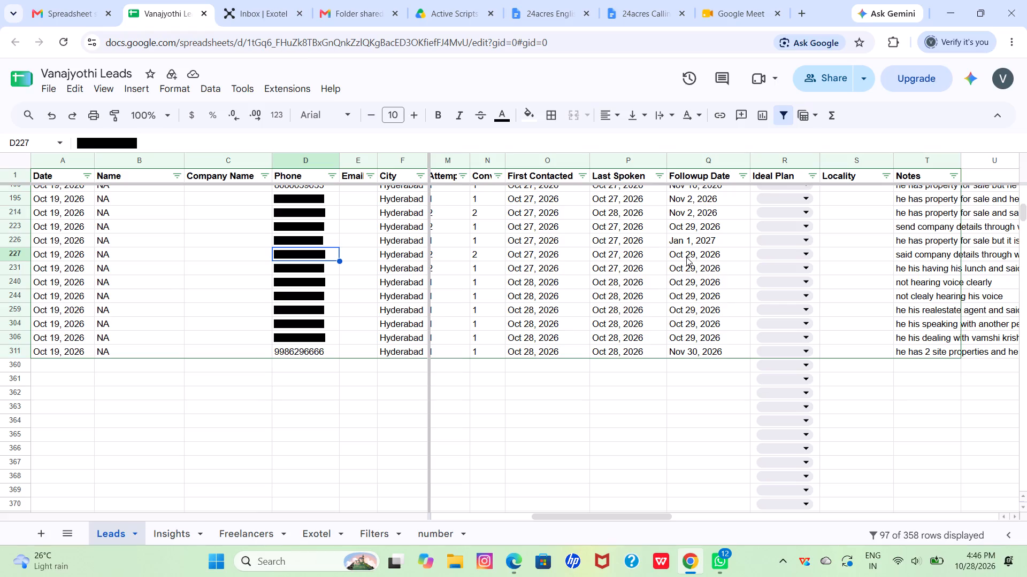
pyautogui.hotkey('ctrl', 'c')
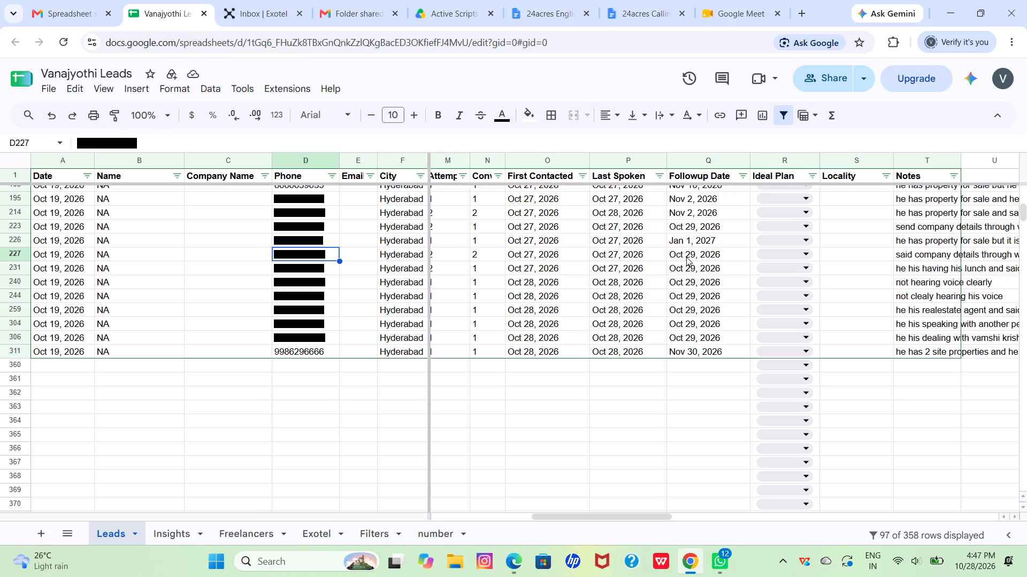
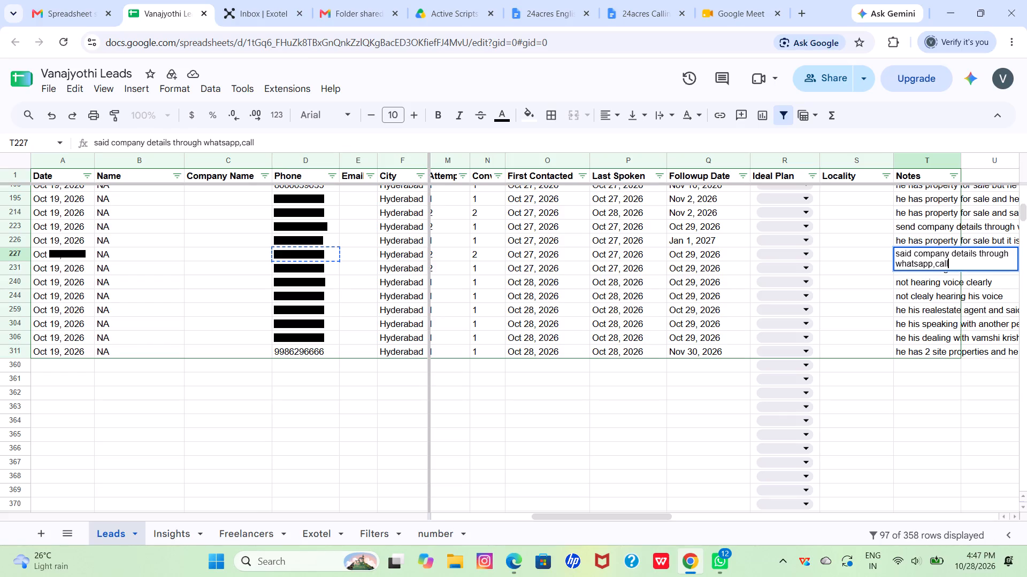
# Continue the Notes entry of the lead in row 227 after ",call" with "me tommorr".
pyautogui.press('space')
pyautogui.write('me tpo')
# Finish the Notes entry of the lead in row 227 so that it ends with "call me tommorrow".
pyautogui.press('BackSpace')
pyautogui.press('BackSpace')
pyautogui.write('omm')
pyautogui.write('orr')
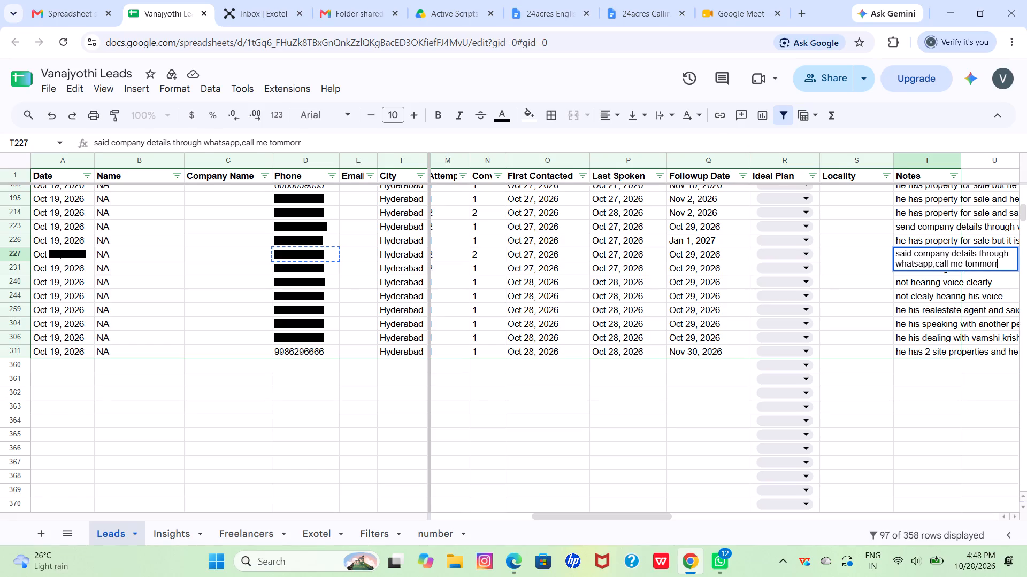
pyautogui.write('ow')
pyautogui.press('Return')
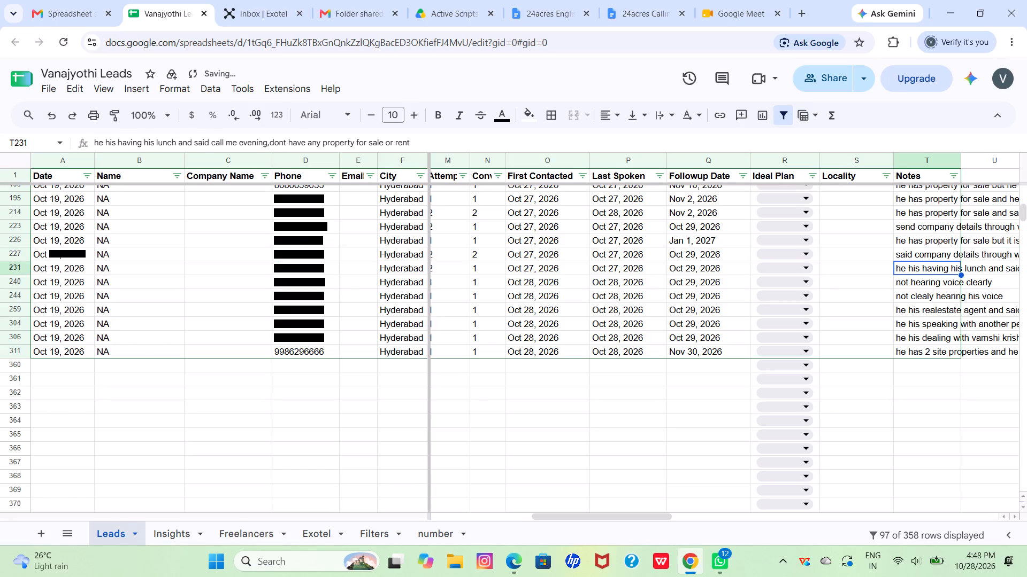
pyautogui.click(844, 375)
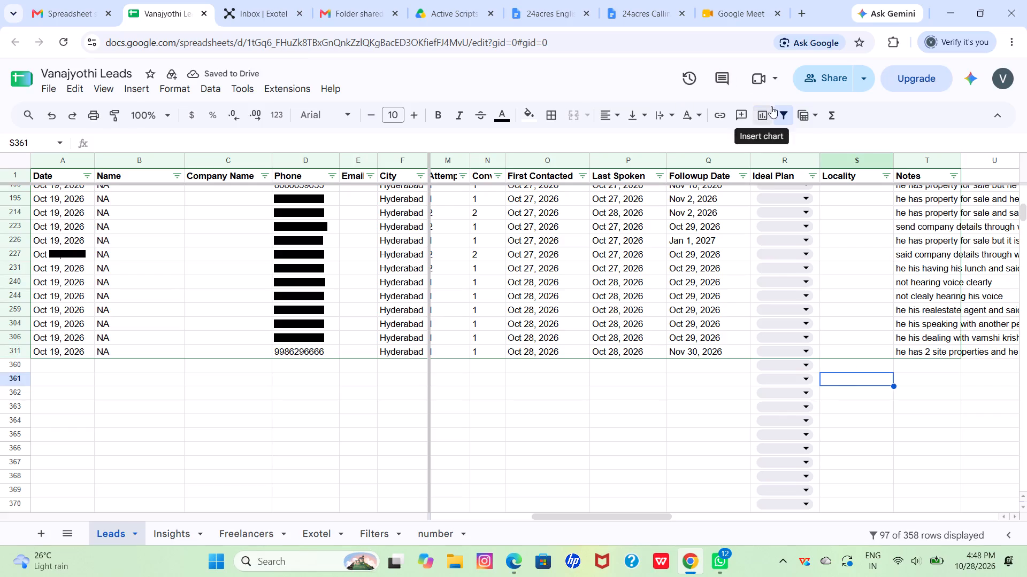
# Remove the filter currently applied to the Leads sheet.
pyautogui.click(785, 115)
pyautogui.scroll(8, 679, 305)
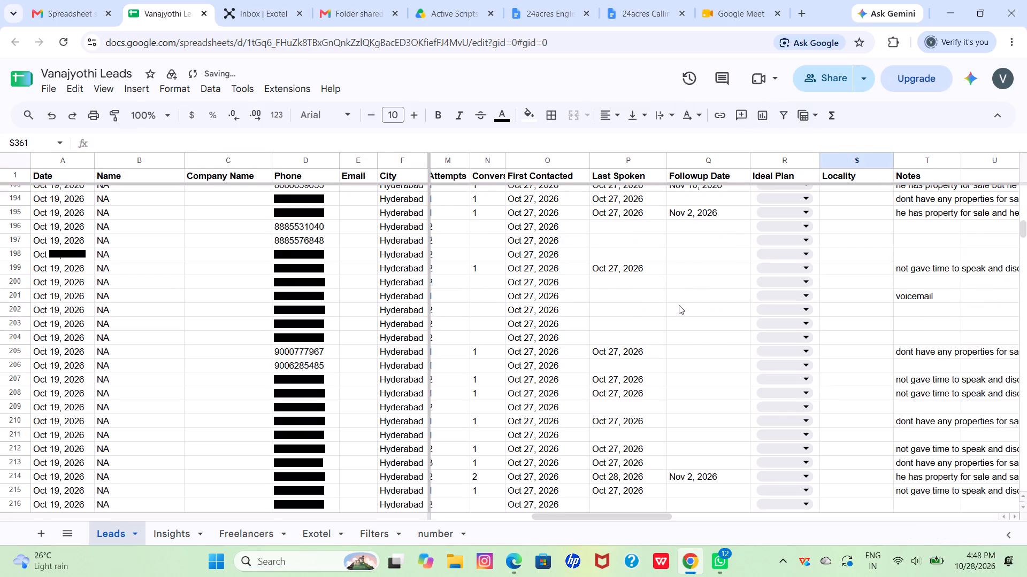
pyautogui.scroll(20, 679, 305)
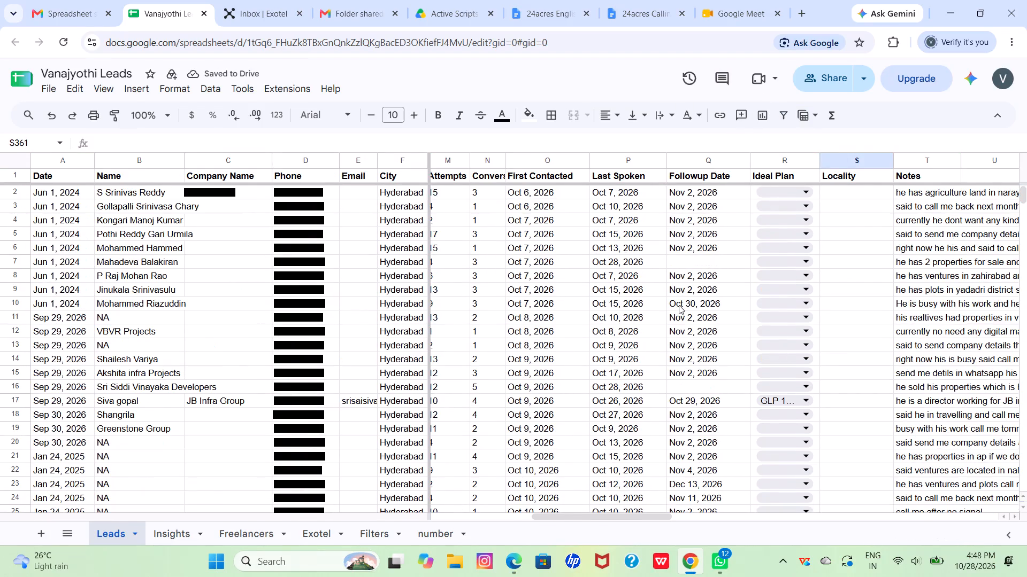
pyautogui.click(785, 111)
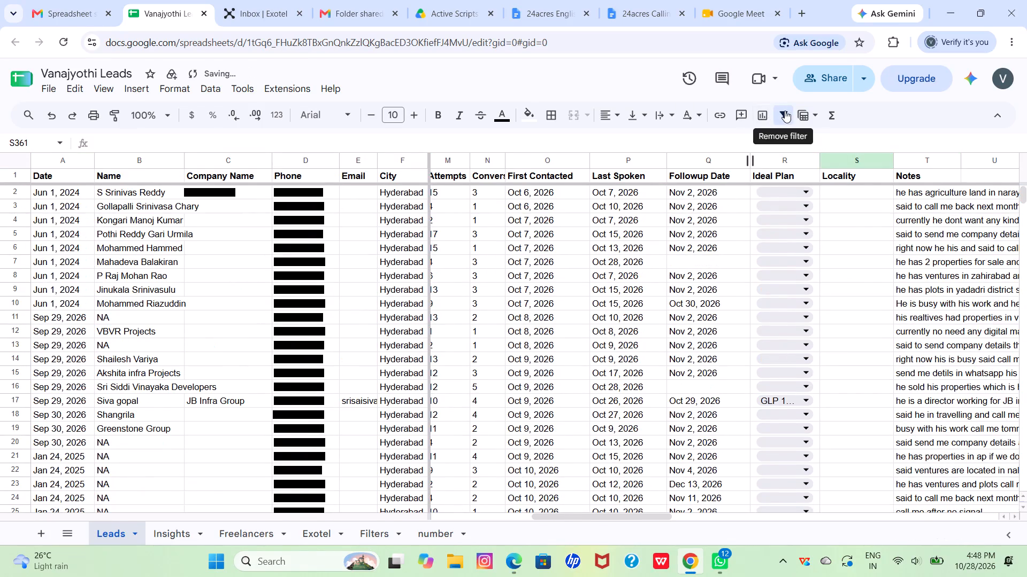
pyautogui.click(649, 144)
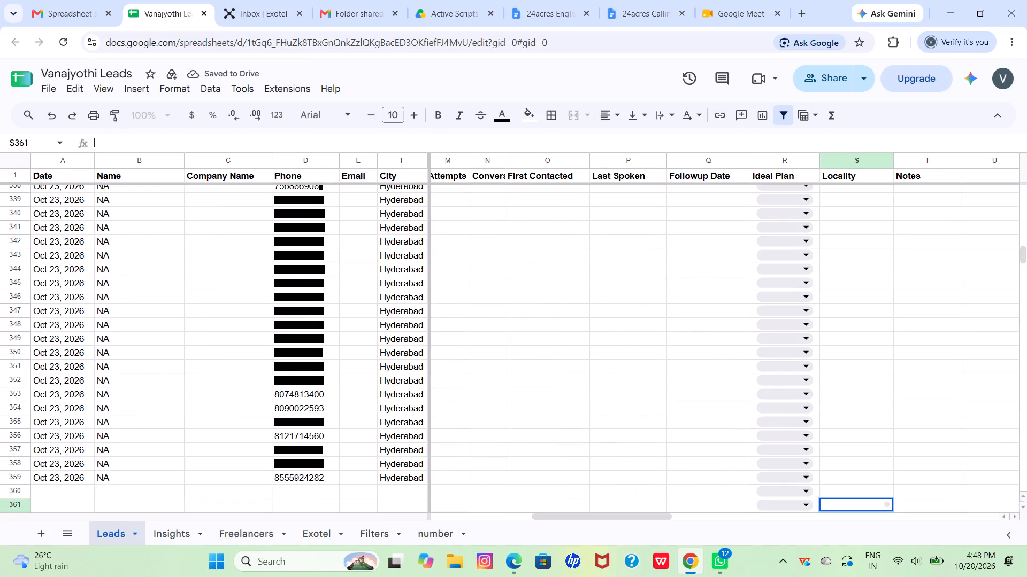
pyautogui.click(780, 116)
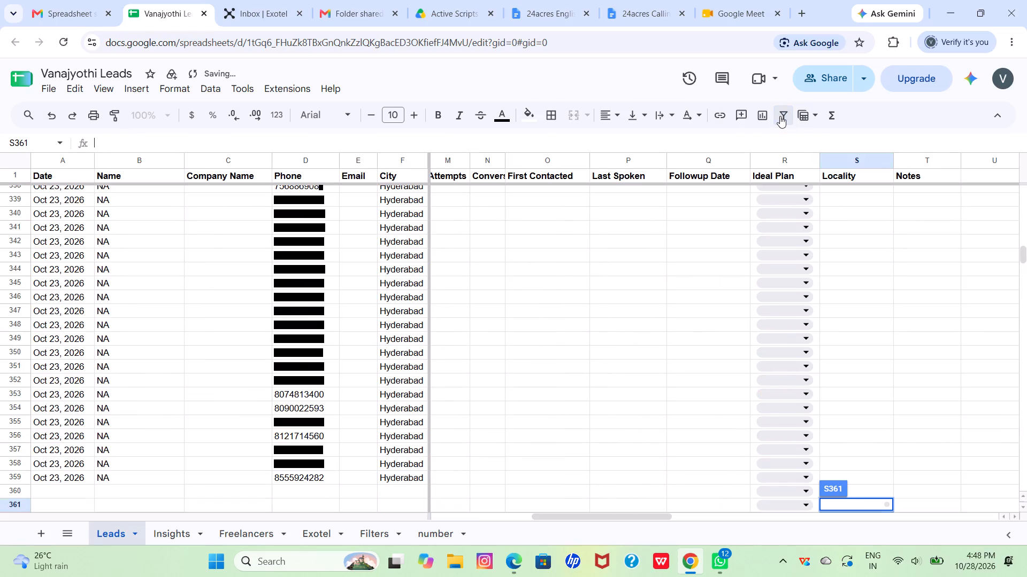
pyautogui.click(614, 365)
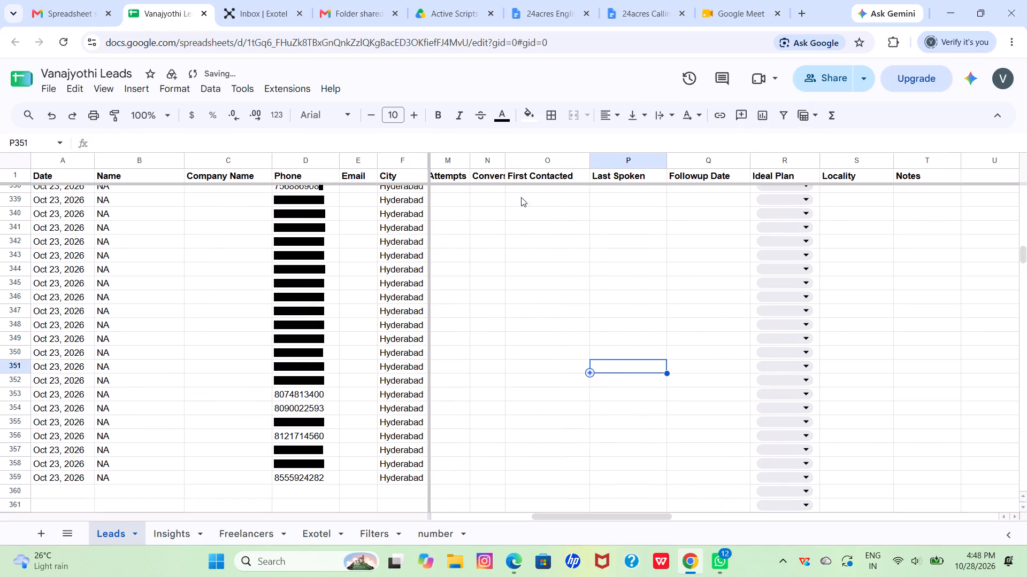
# Create a new filter on the Leads sheet from the Status heading and show only leads with the status Never Answered.
pyautogui.click(504, 199)
pyautogui.scroll(17, 504, 199)
pyautogui.scroll(12, 504, 199)
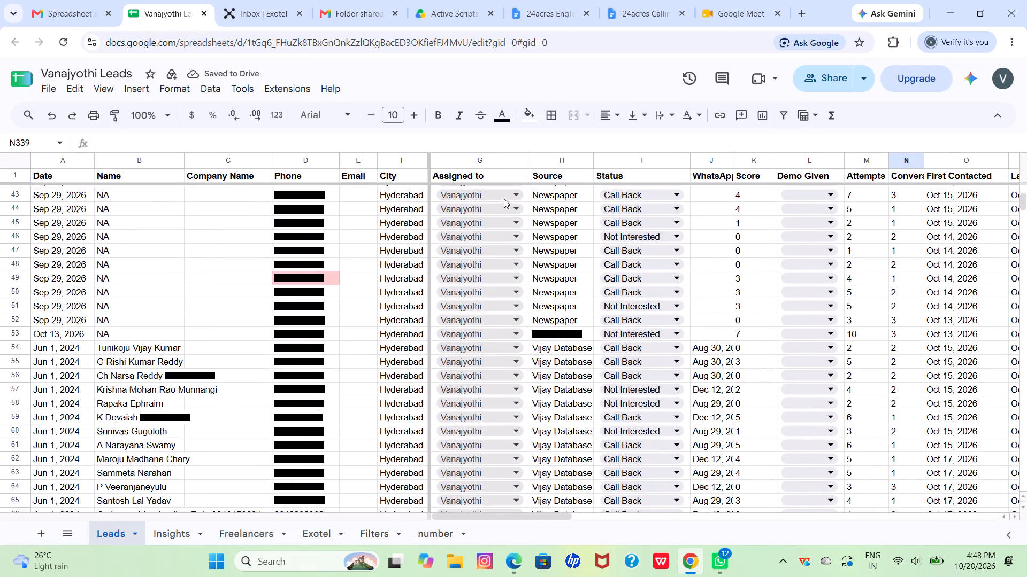
pyautogui.click(675, 178)
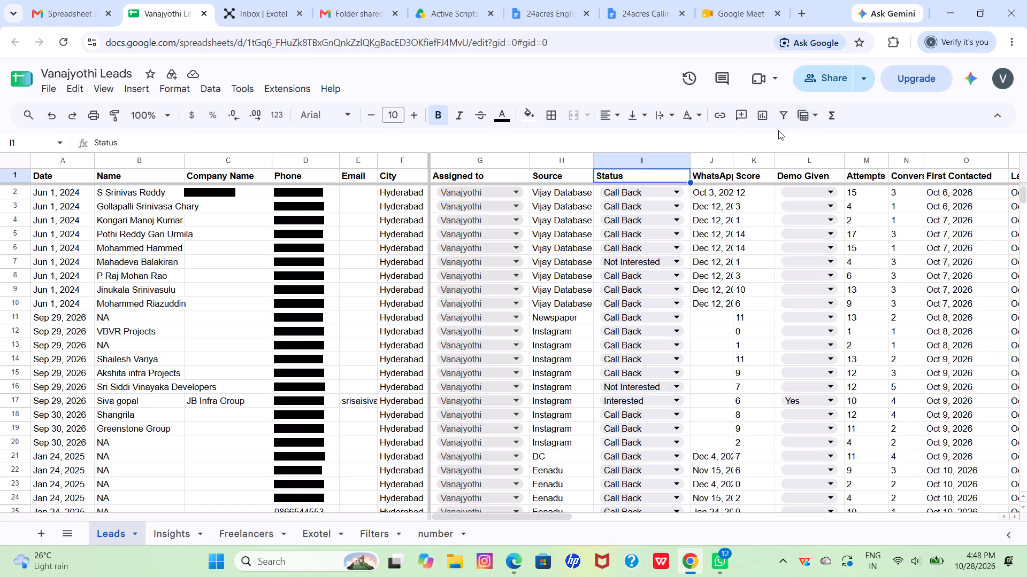
pyautogui.click(781, 116)
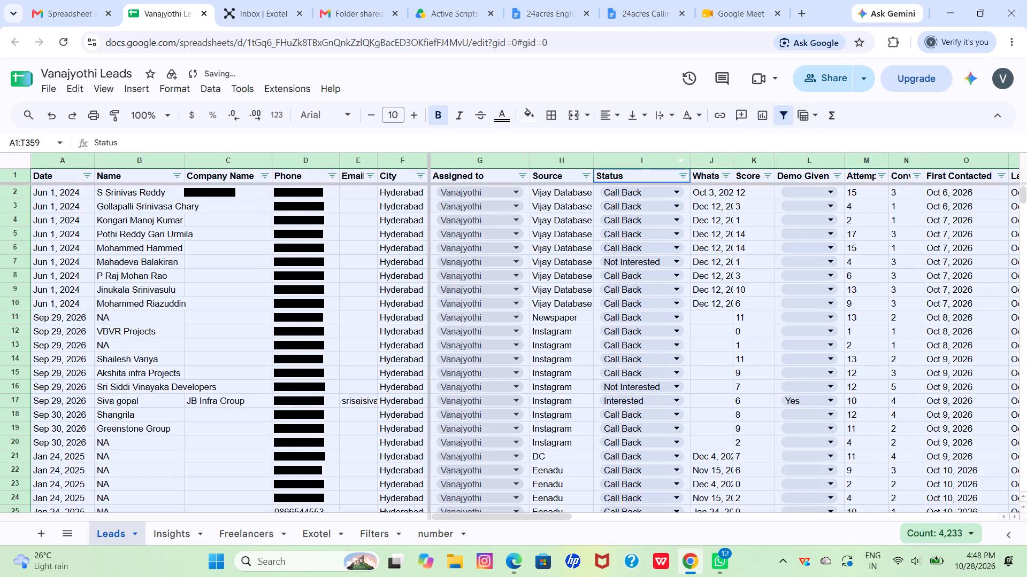
pyautogui.click(691, 178)
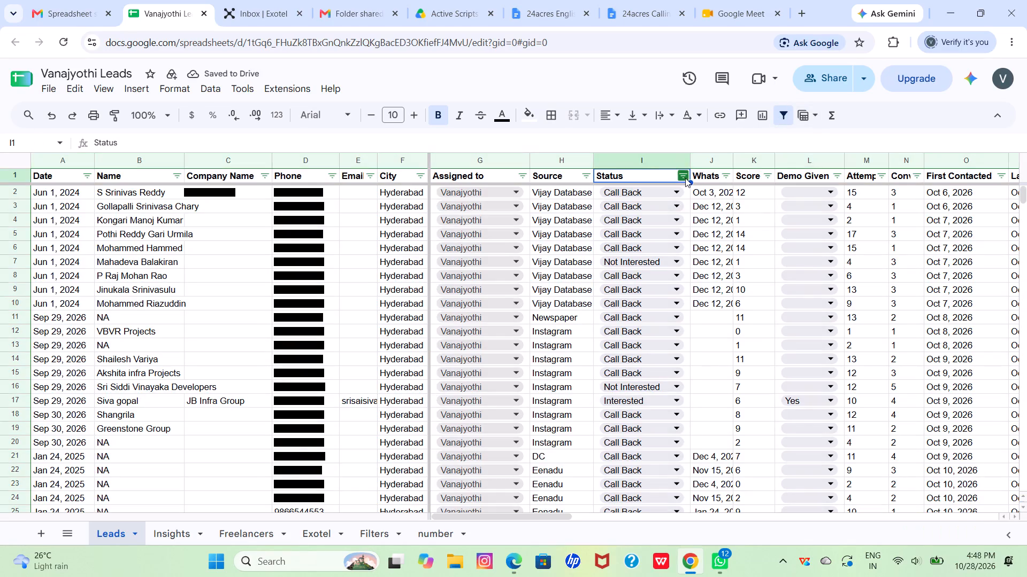
pyautogui.click(685, 178)
pyautogui.click(564, 337)
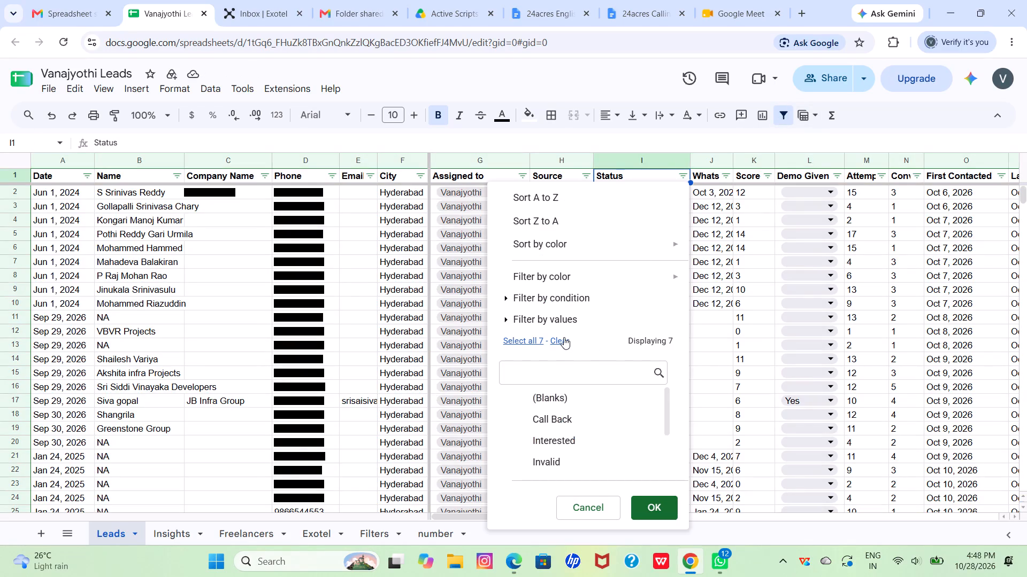
# Select Never Answered as the only value in the Status filter and apply it to the Leads sheet.
pyautogui.scroll(-1, 554, 442)
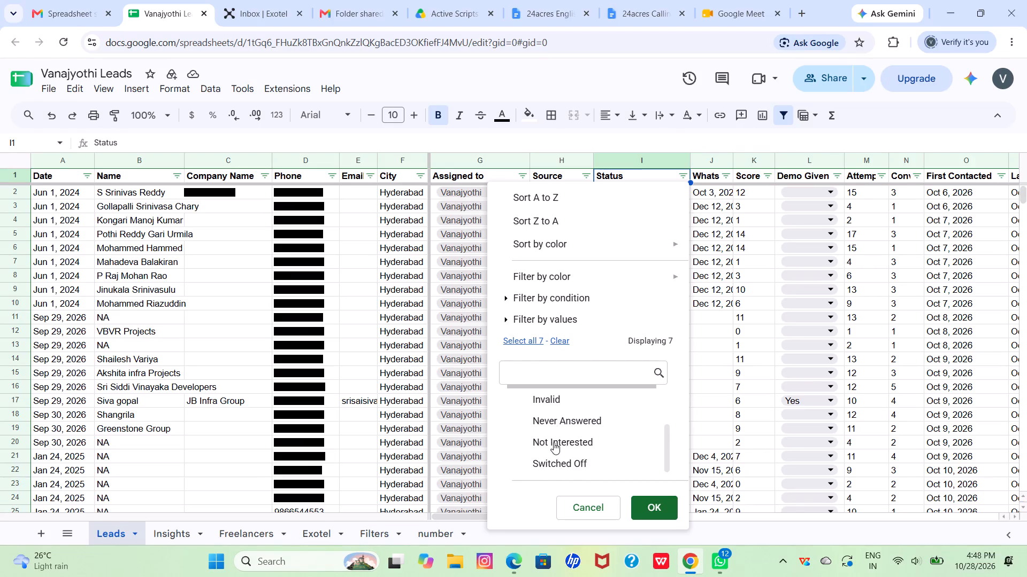
pyautogui.scroll(-1, 554, 442)
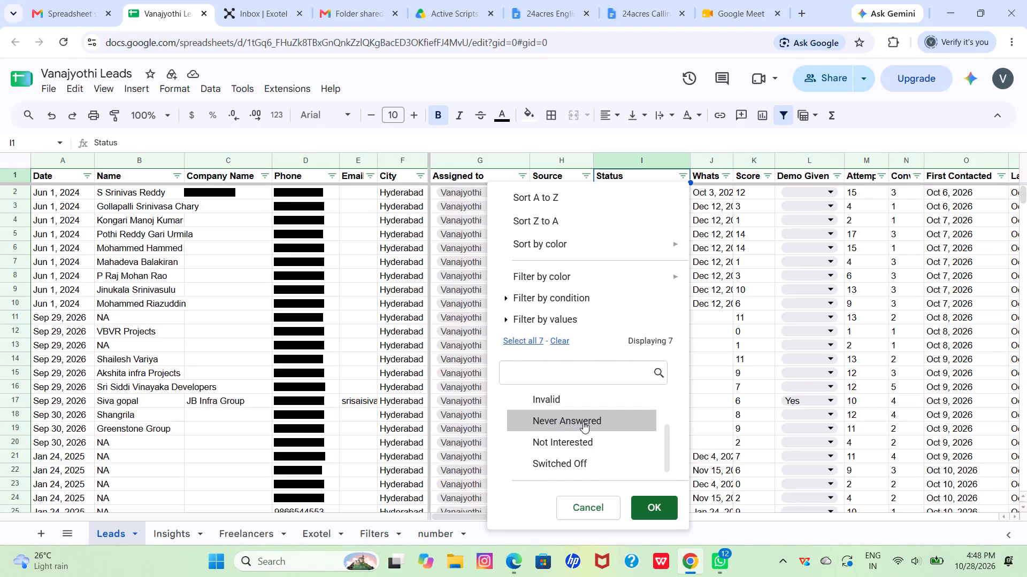
pyautogui.click(583, 422)
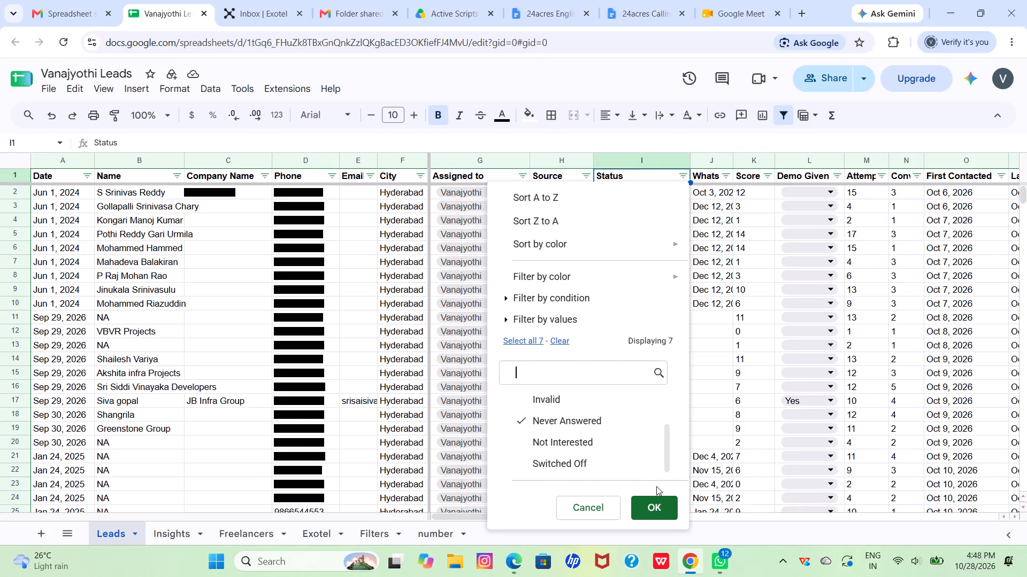
pyautogui.click(661, 504)
# Look through the filtered Never Answered leads, reviewing their Score, Attempts and First Contacted columns.
pyautogui.hscroll(-3, 661, 504)
pyautogui.scroll(-5, 661, 504)
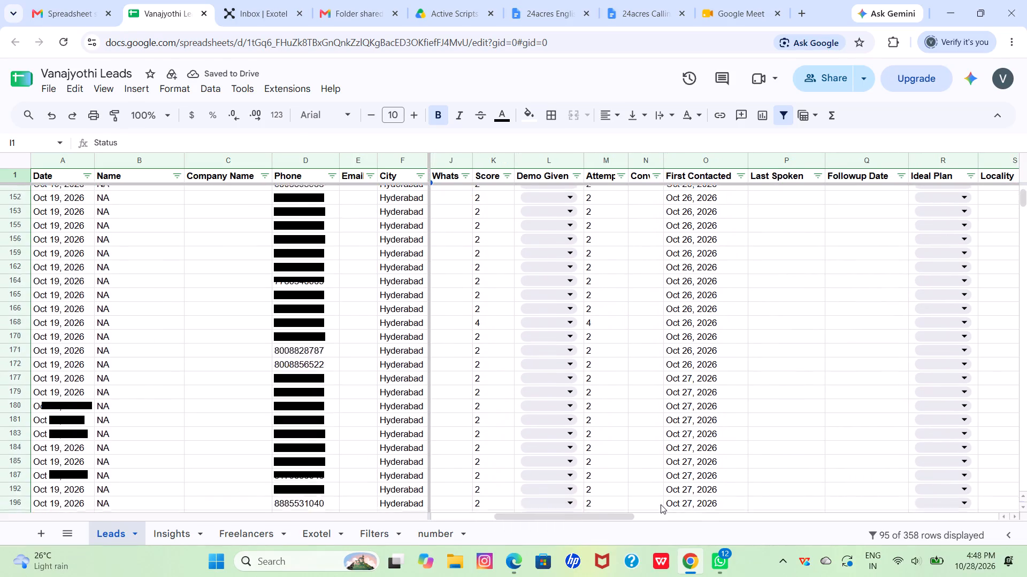
pyautogui.scroll(-7, 661, 504)
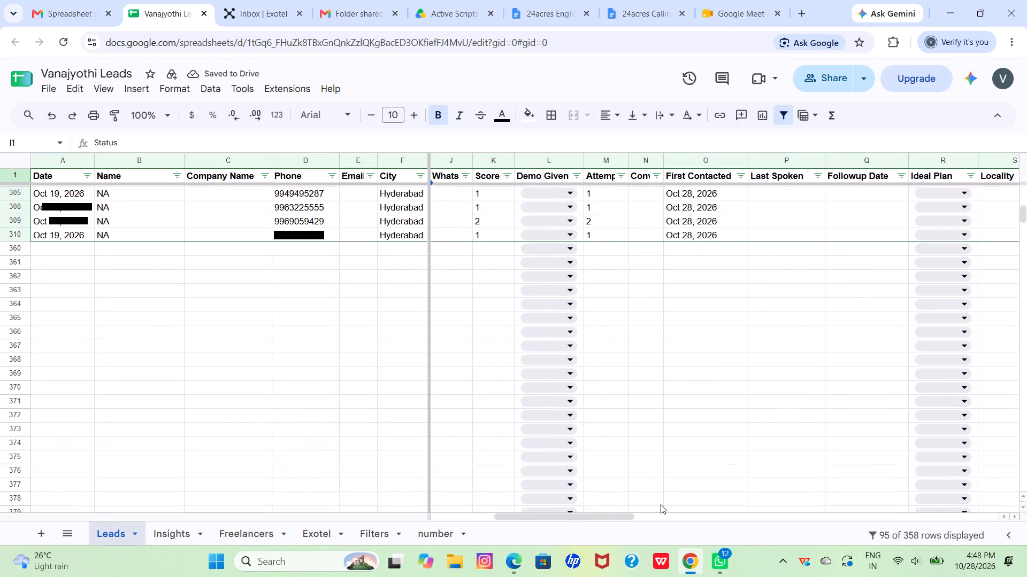
pyautogui.scroll(11, 661, 504)
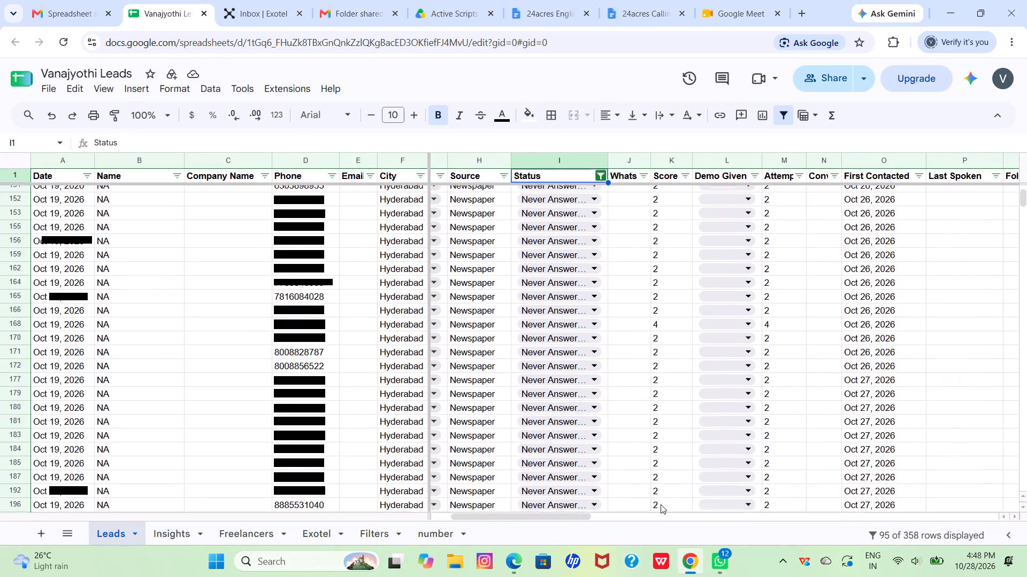
pyautogui.scroll(3, 661, 504)
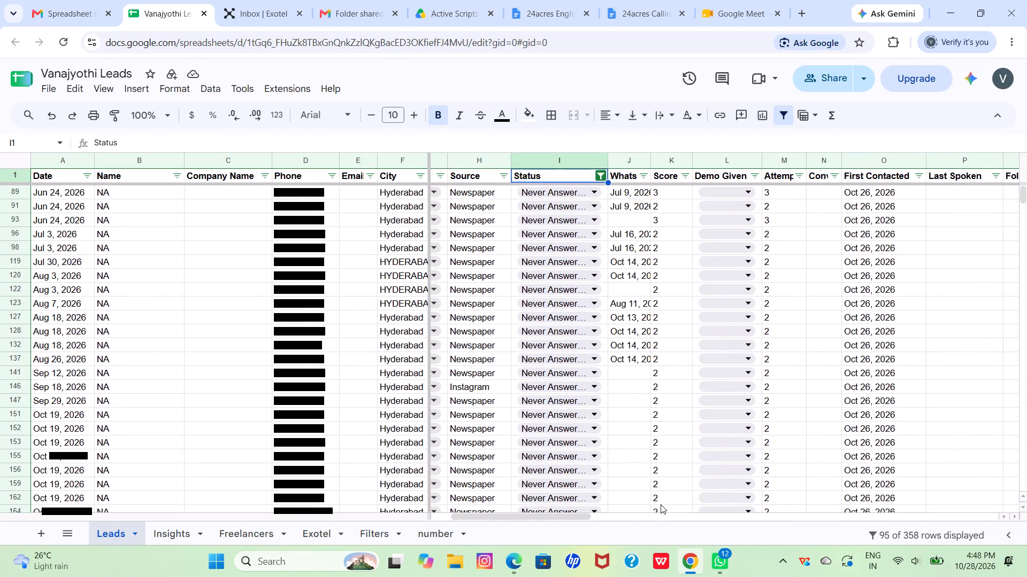
pyautogui.scroll(-7, 661, 504)
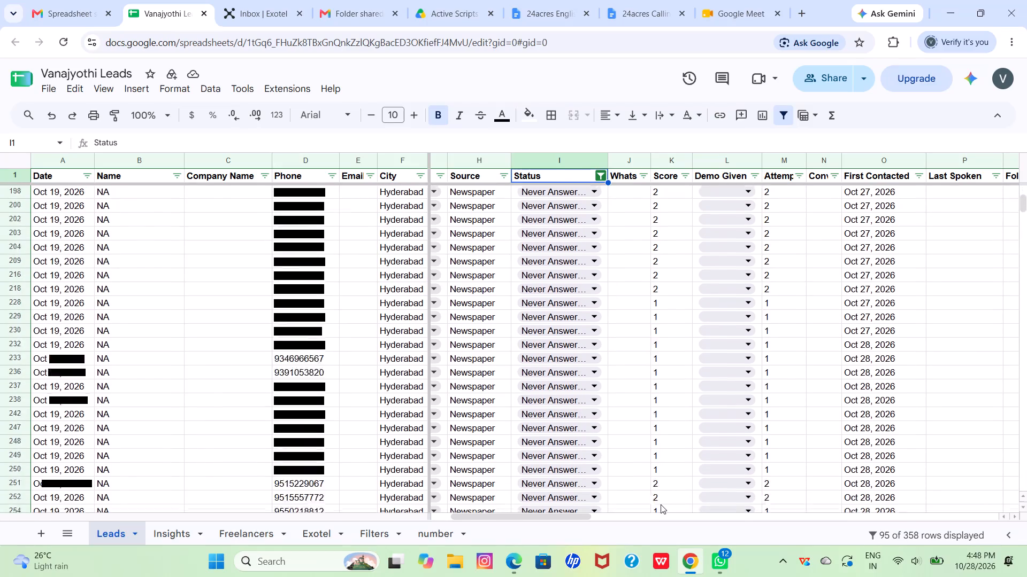
pyautogui.scroll(-5, 661, 504)
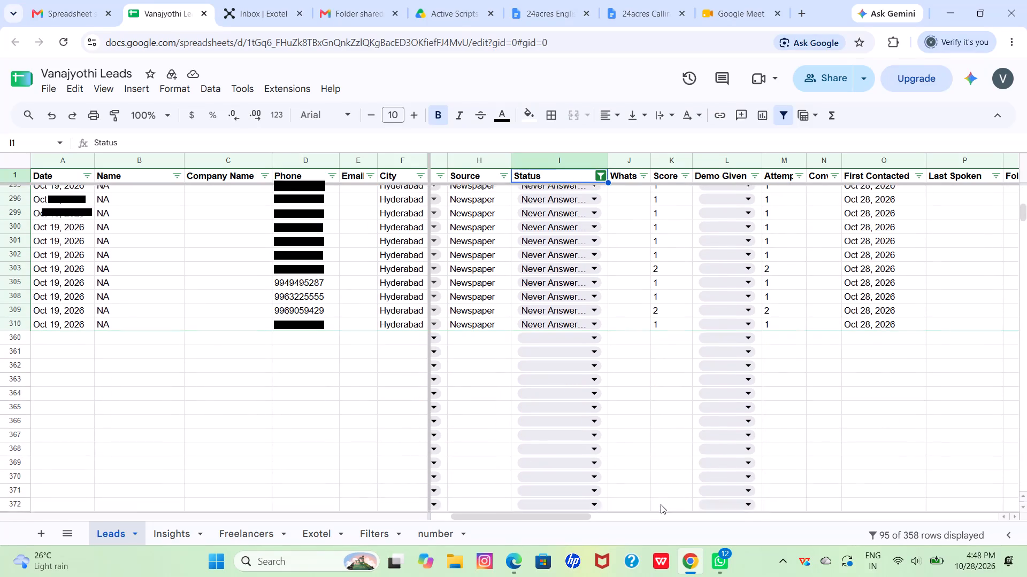
pyautogui.scroll(9, 661, 504)
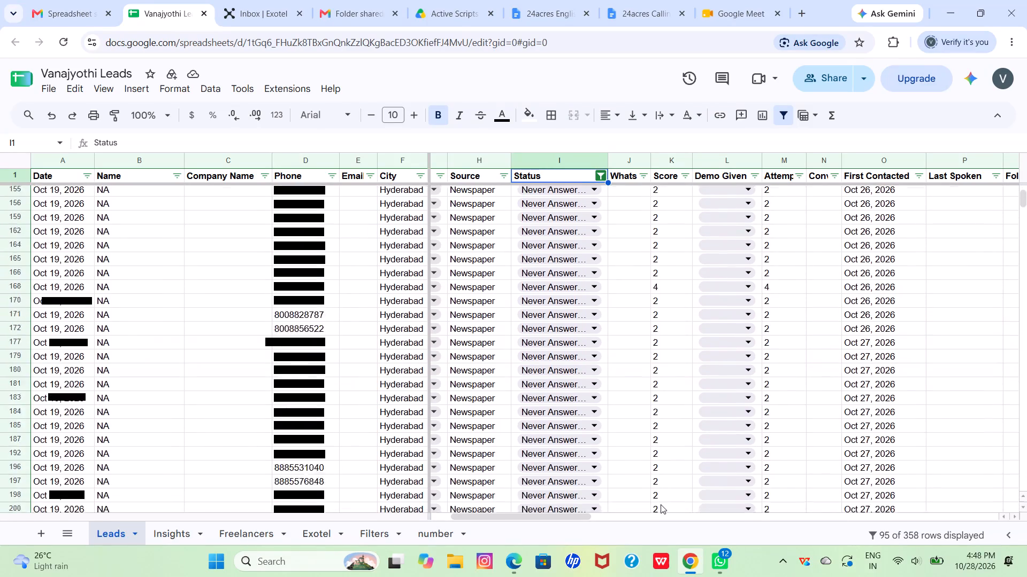
pyautogui.scroll(6, 661, 504)
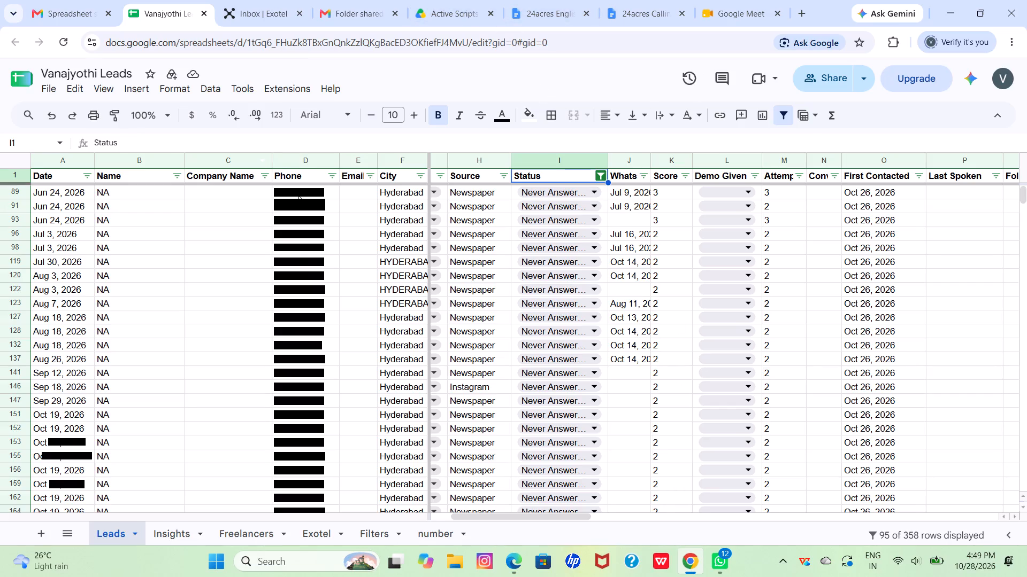
# Look through the filtered never-answered leads, starting from the phone number in row 89, checking their attempts and first-contacted dates.
pyautogui.click(278, 191)
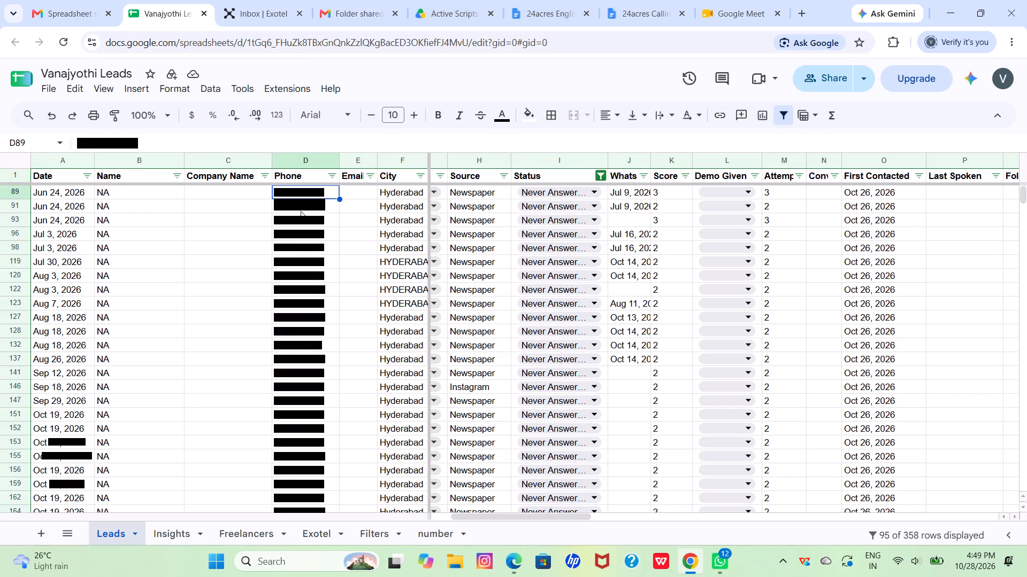
pyautogui.scroll(-10, 336, 410)
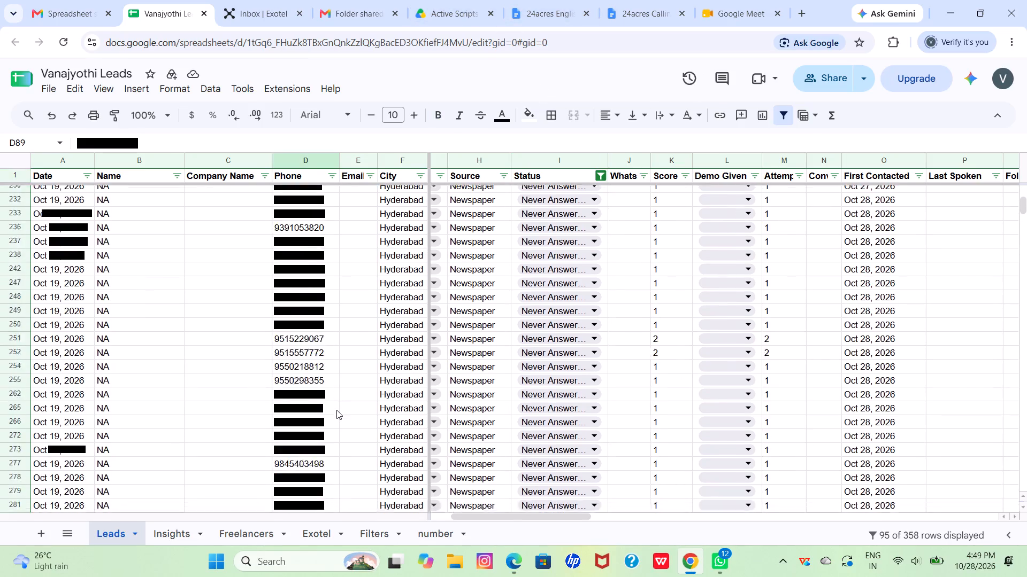
pyautogui.scroll(-8, 336, 410)
pyautogui.scroll(6, 336, 410)
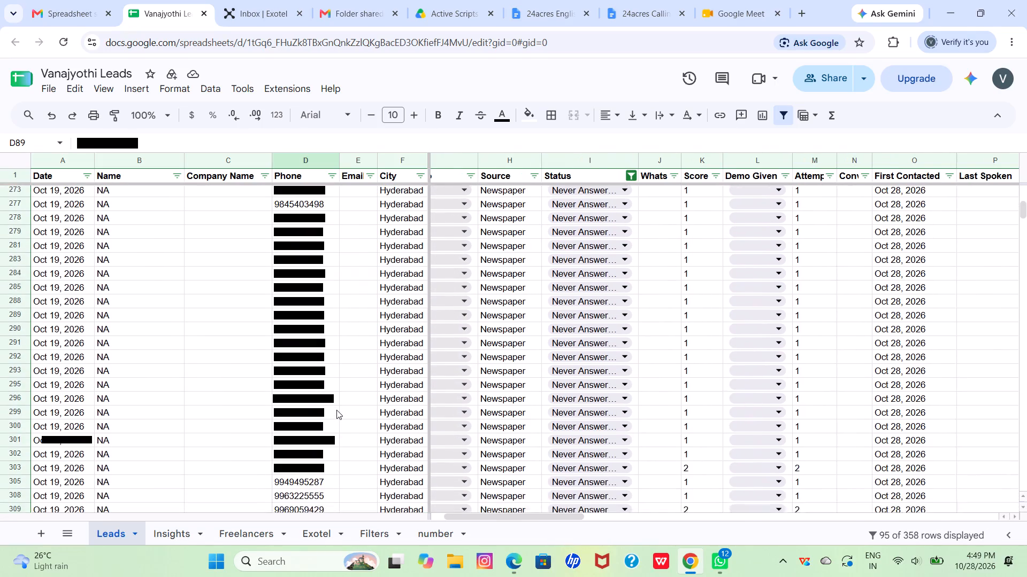
pyautogui.scroll(-1, 336, 410)
pyautogui.scroll(9, 336, 410)
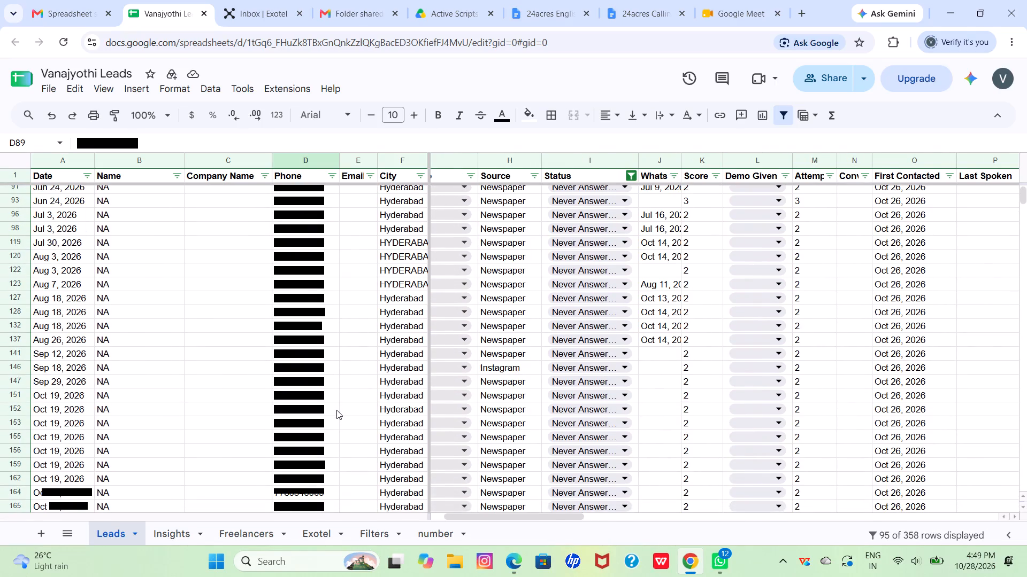
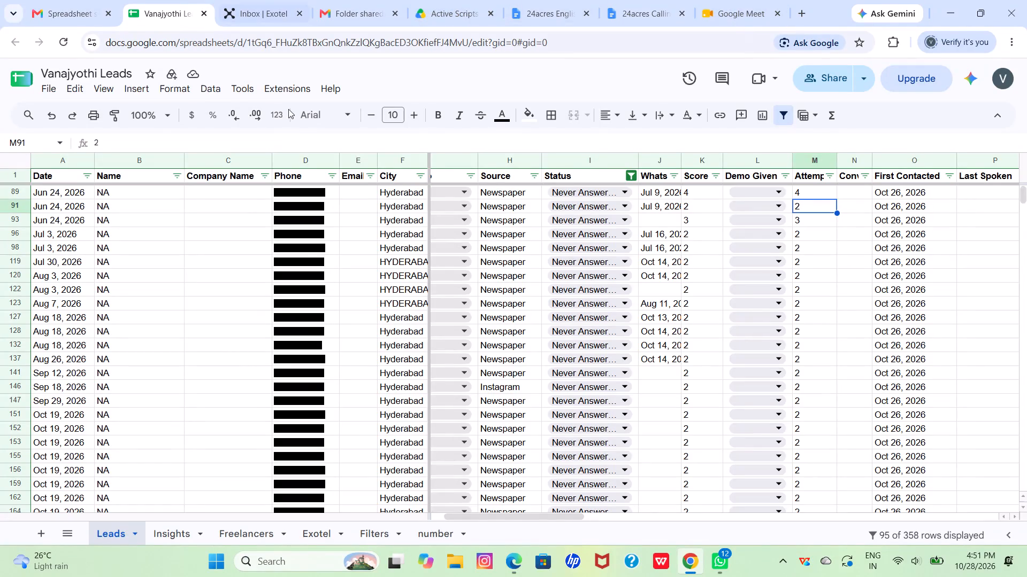
# Remove the Never Answered filter from the Leads sheet.
pyautogui.click(786, 113)
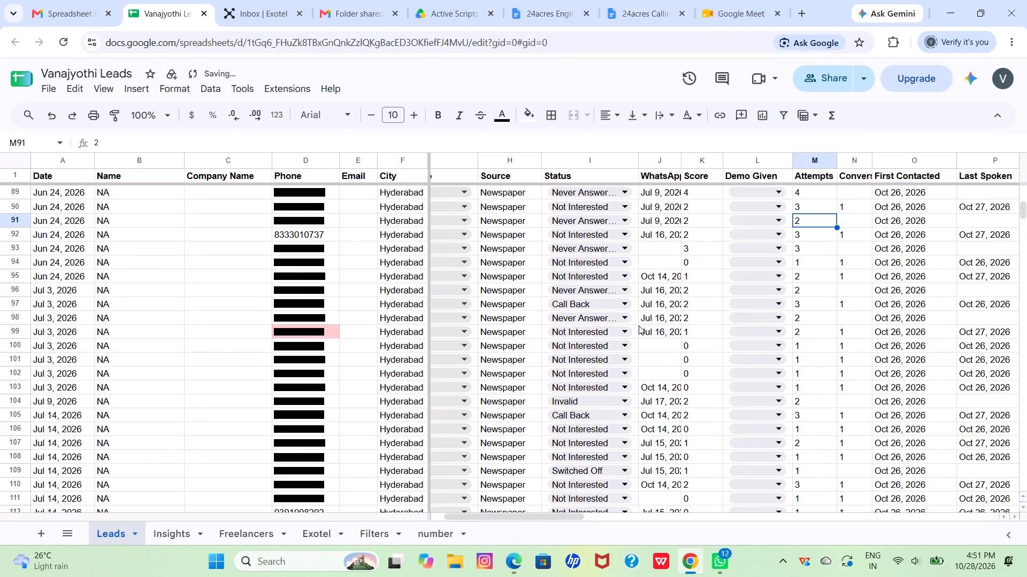
# Look through the full Leads list down to its last entries, checking statuses, attempts, follow-up dates and notes for leads not yet called.
pyautogui.hscroll(-3, 706, 336)
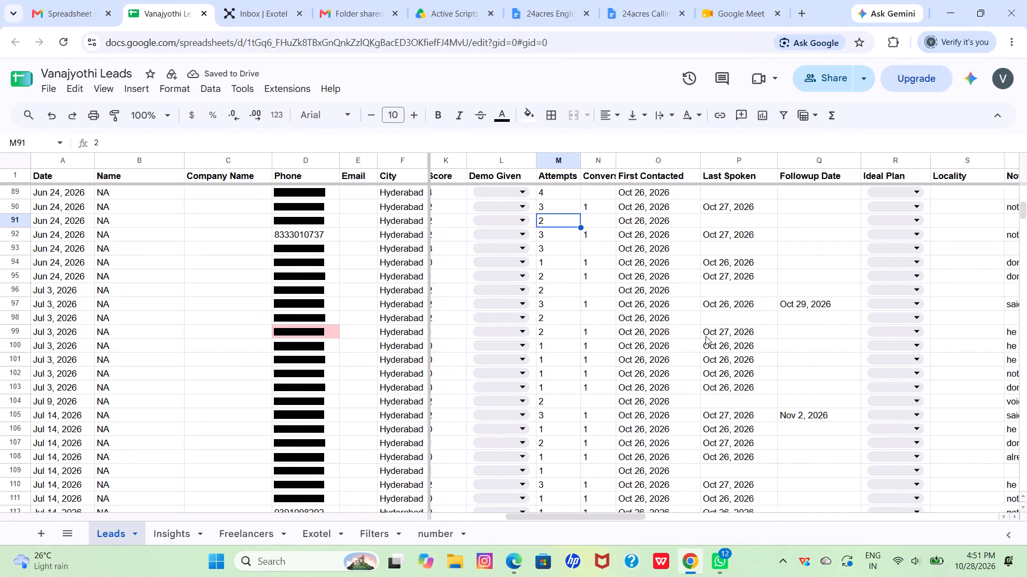
pyautogui.hscroll(-2, 706, 336)
pyautogui.scroll(-3, 706, 336)
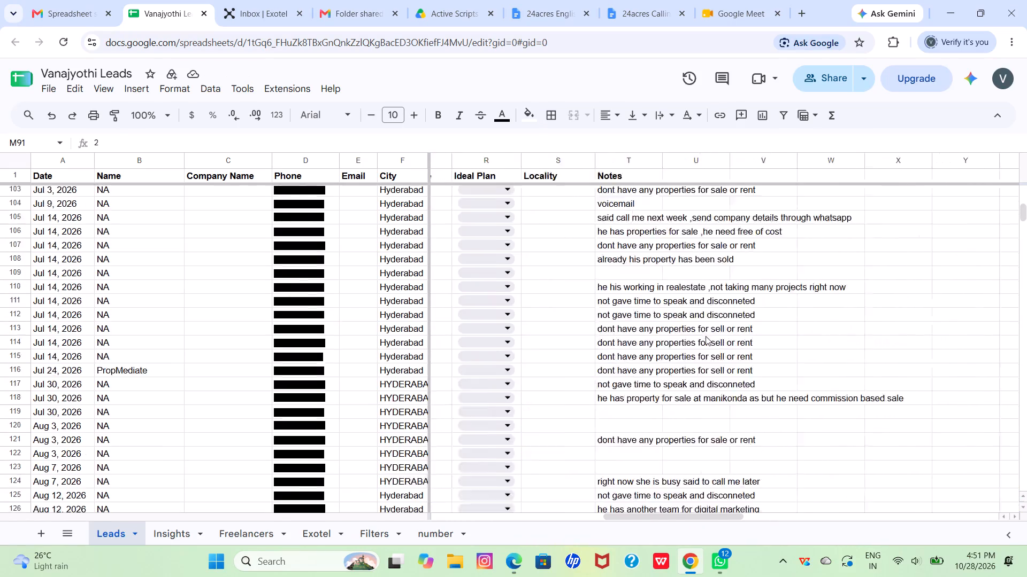
pyautogui.scroll(-4, 706, 336)
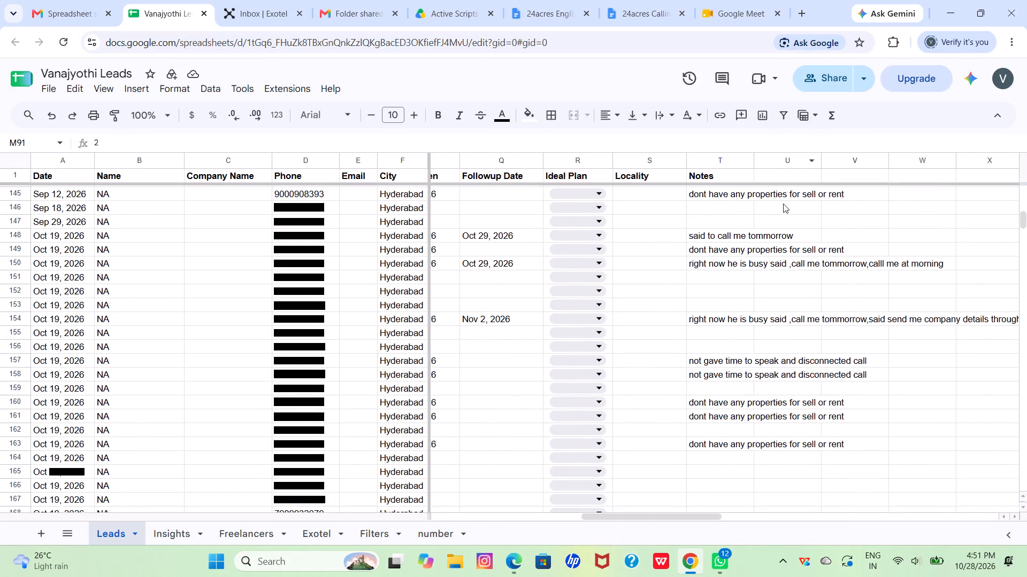
pyautogui.scroll(-13, 755, 263)
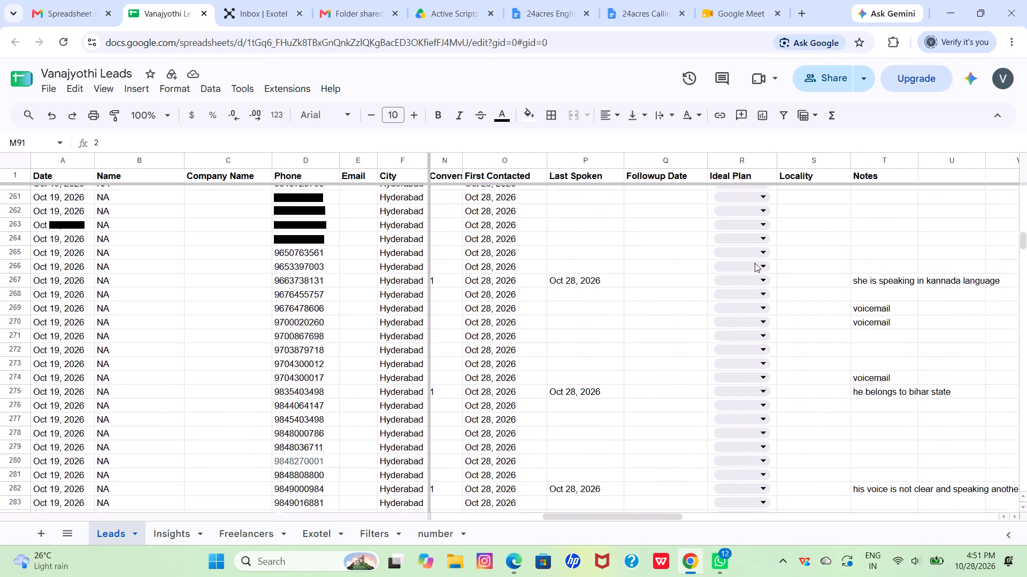
pyautogui.scroll(-6, 755, 263)
pyautogui.scroll(11, 755, 263)
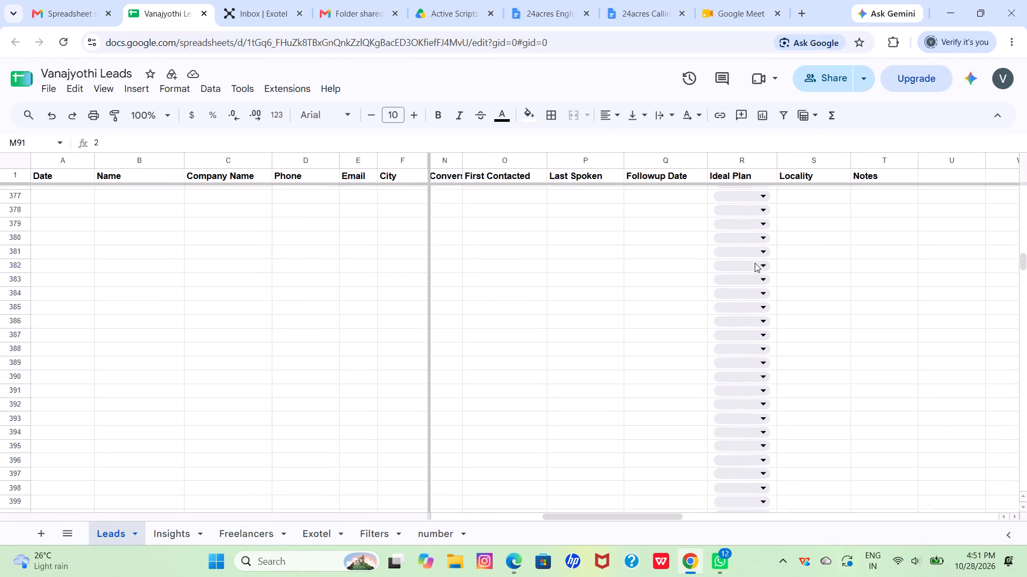
pyautogui.scroll(4, 755, 263)
pyautogui.scroll(-4, 755, 263)
pyautogui.hscroll(6, 755, 263)
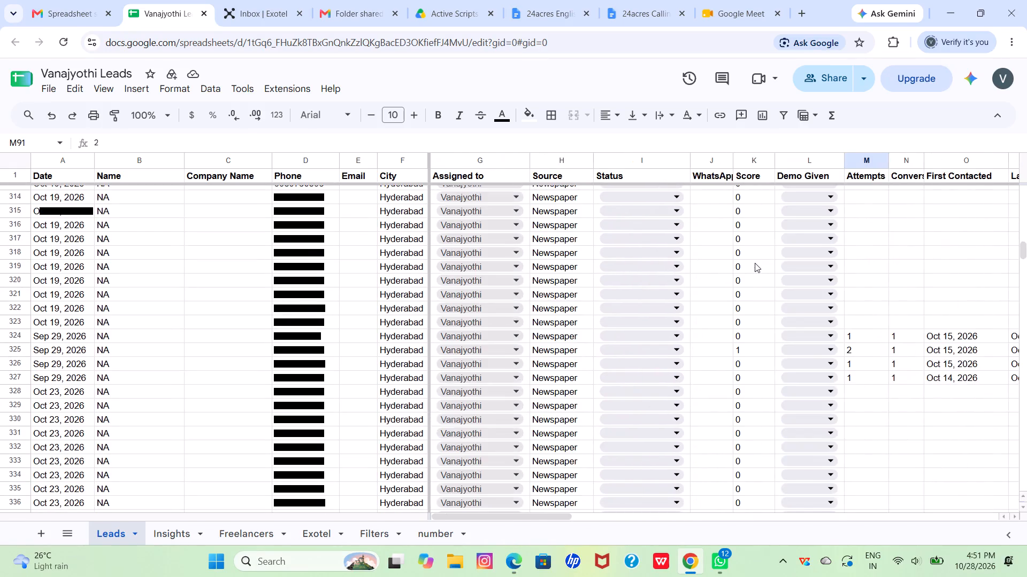
pyautogui.scroll(2, 755, 263)
pyautogui.hscroll(-4, 755, 263)
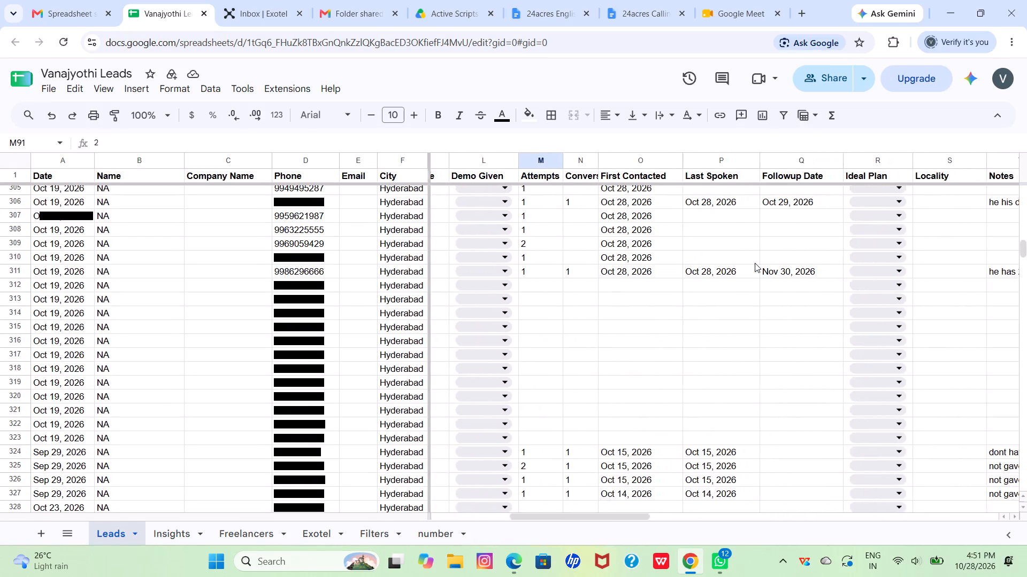
pyautogui.hscroll(-4, 755, 263)
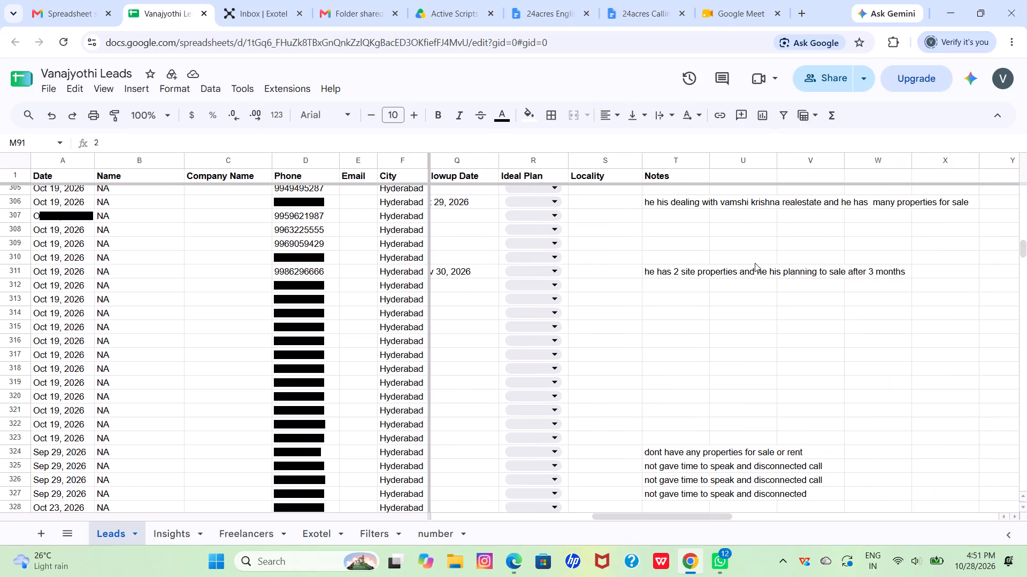
pyautogui.hscroll(9, 755, 263)
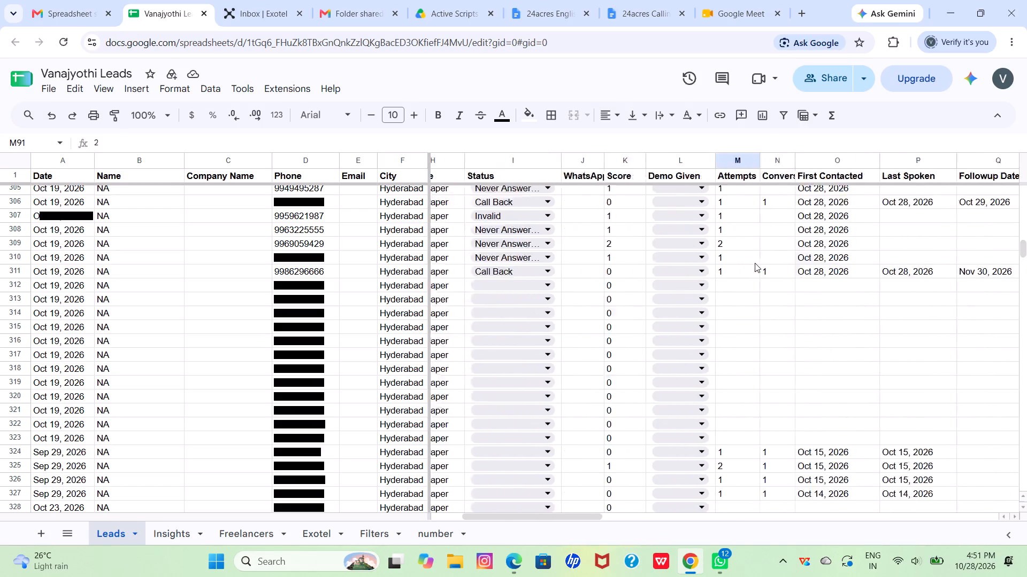
pyautogui.hscroll(2, 755, 263)
pyautogui.scroll(-2, 591, 297)
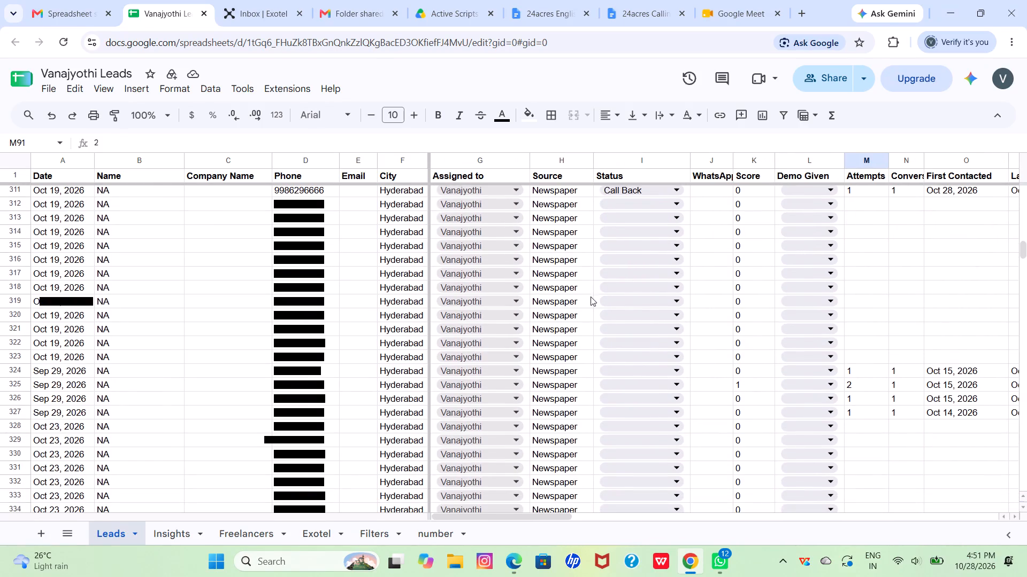
pyautogui.scroll(-2, 372, 180)
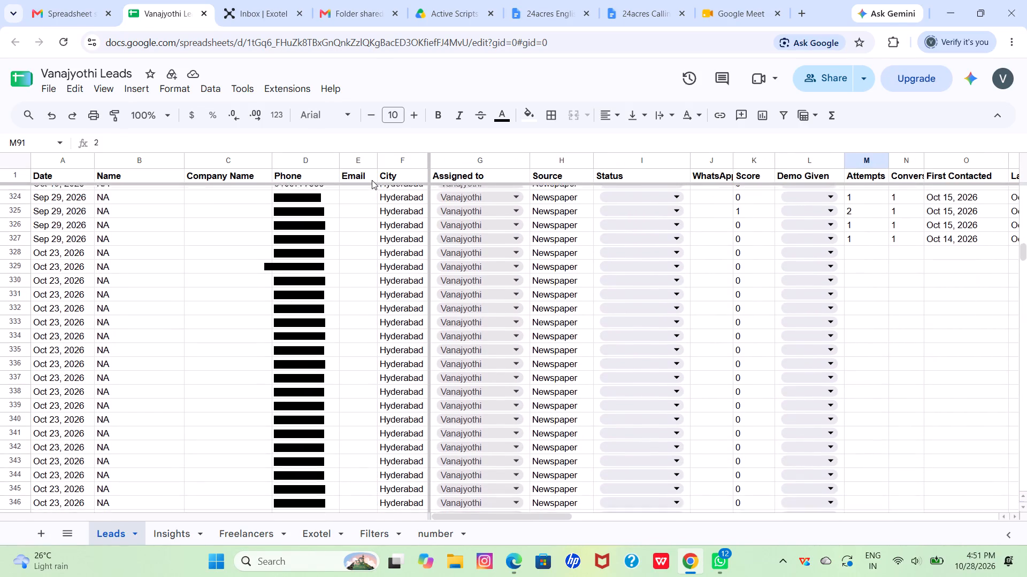
pyautogui.scroll(-1, 372, 180)
pyautogui.hscroll(5, 372, 180)
pyautogui.scroll(-2, 372, 180)
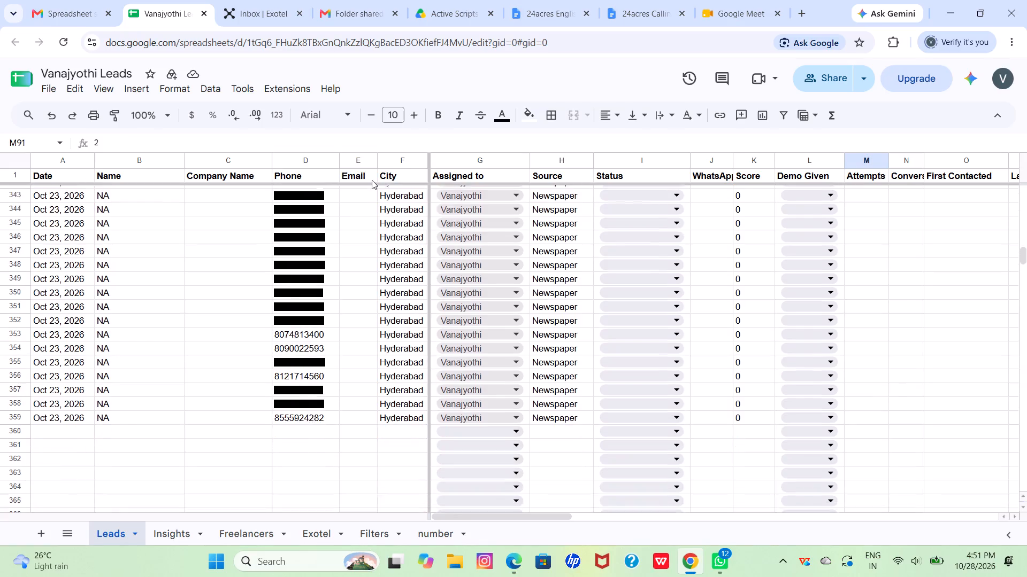
pyautogui.scroll(-1, 372, 180)
pyautogui.scroll(2, 372, 180)
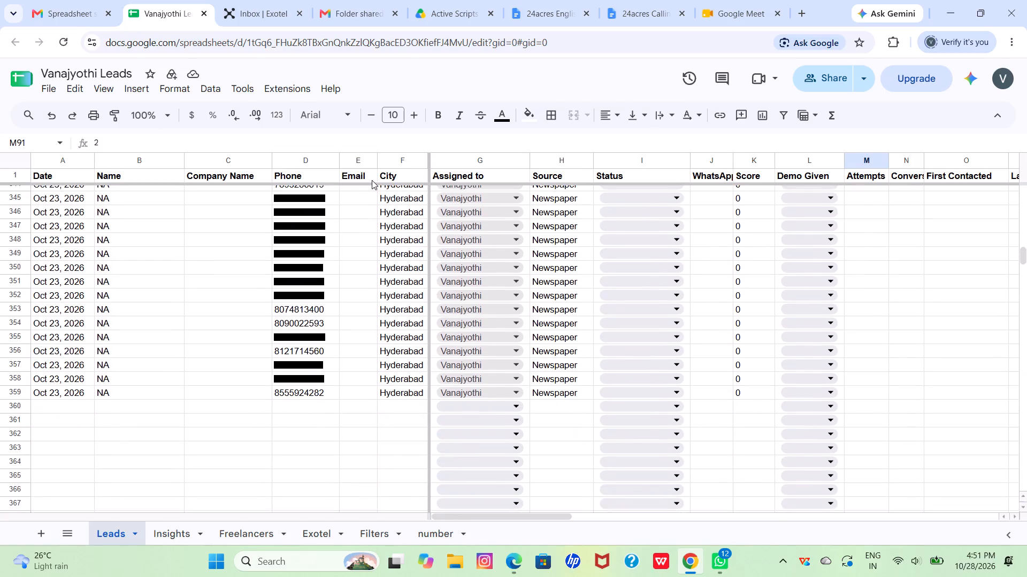
pyautogui.scroll(7, 372, 180)
pyautogui.scroll(-2, 372, 180)
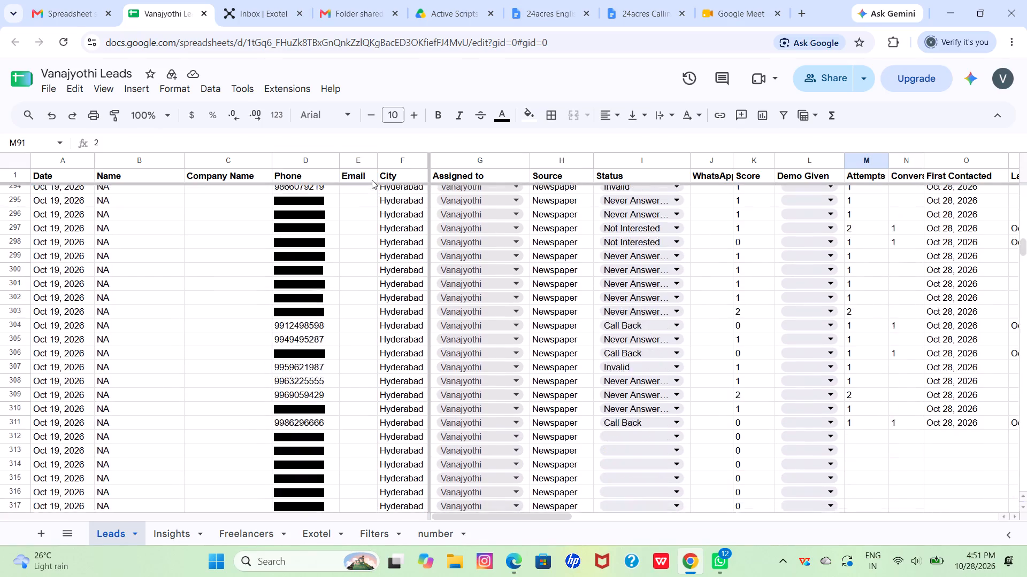
pyautogui.scroll(-1, 372, 180)
pyautogui.hscroll(1, 372, 180)
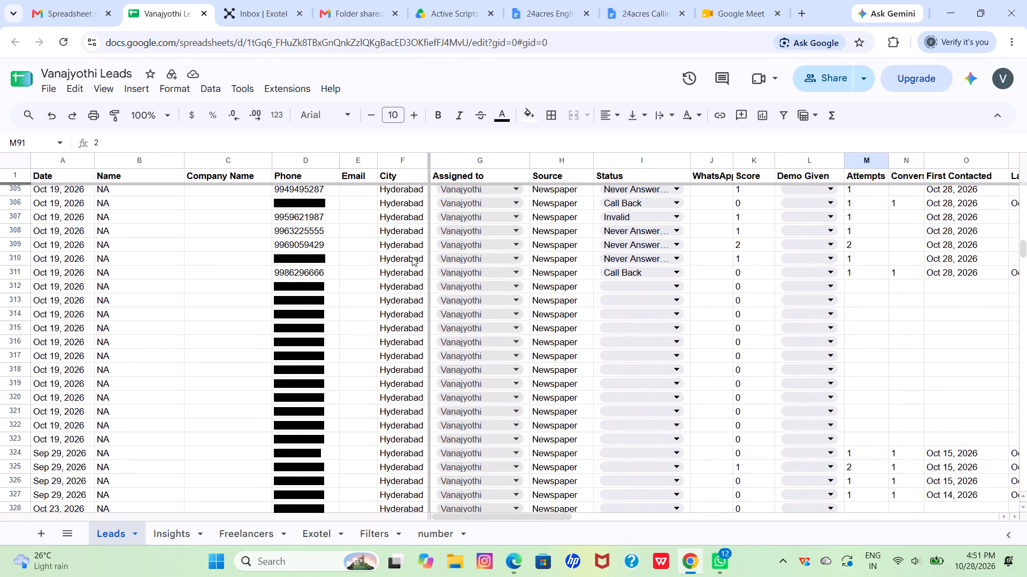
# Select the phone number of the lead in row 312.
pyautogui.click(313, 291)
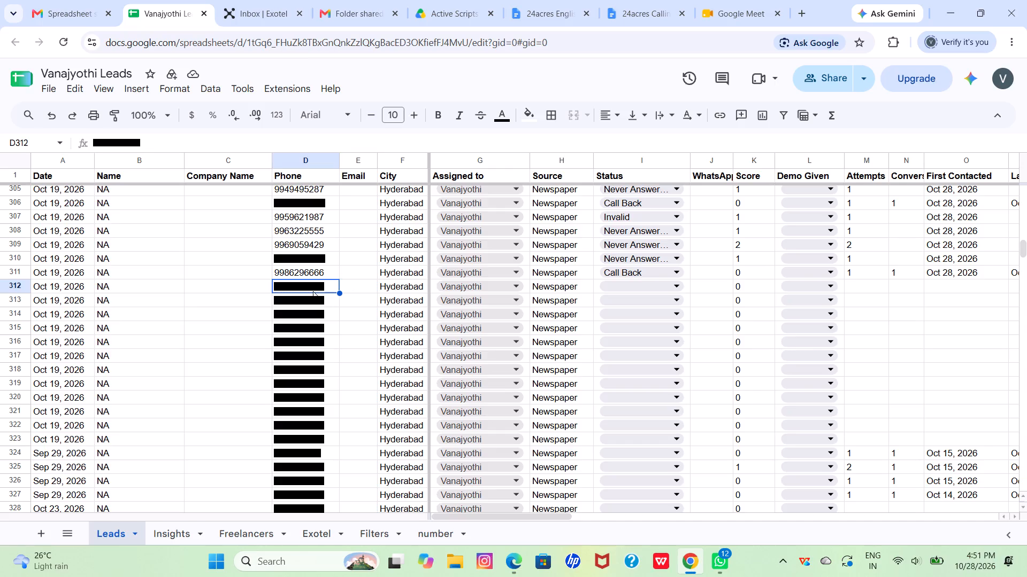
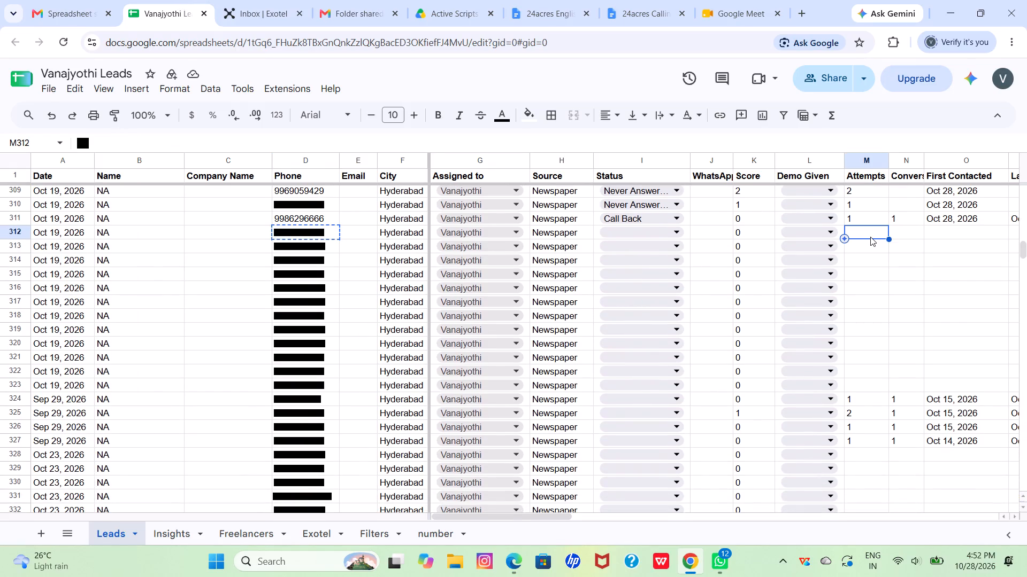
# Record 1 call attempt for the lead in row 312 of the Leads sheet.
pyautogui.press('1')
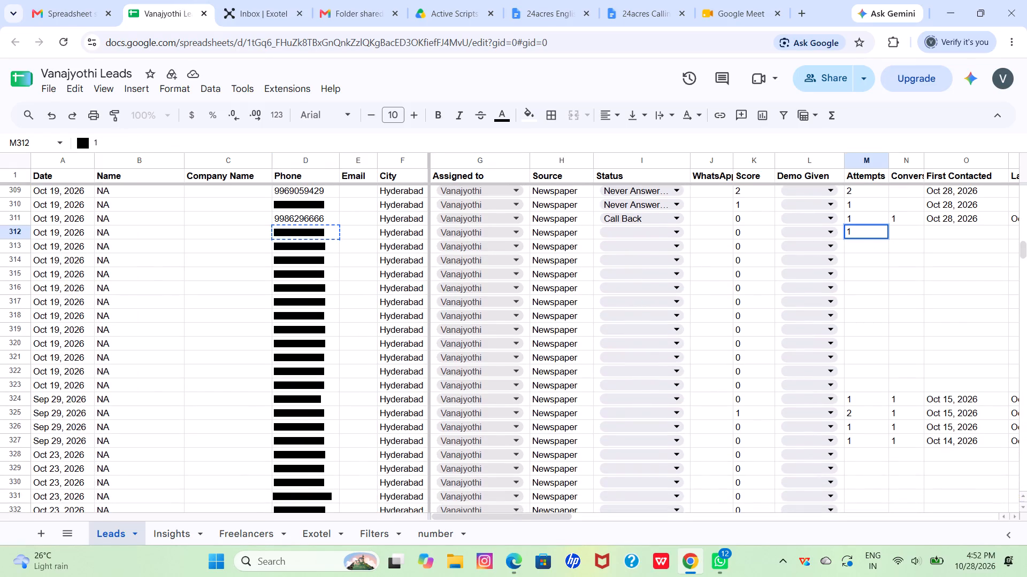
pyautogui.click(850, 267)
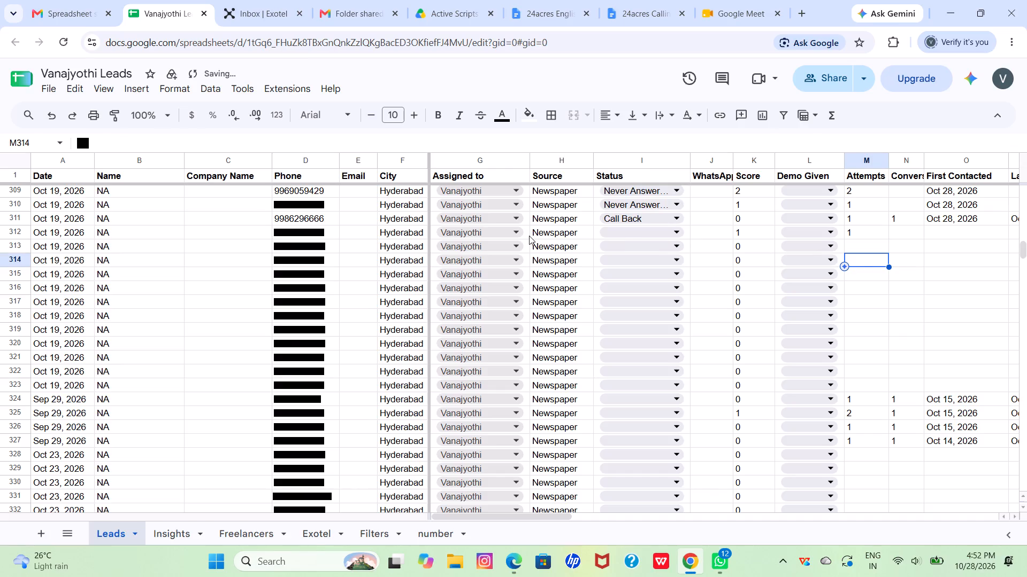
# Select the phone number of the lead in row 313.
pyautogui.click(298, 247)
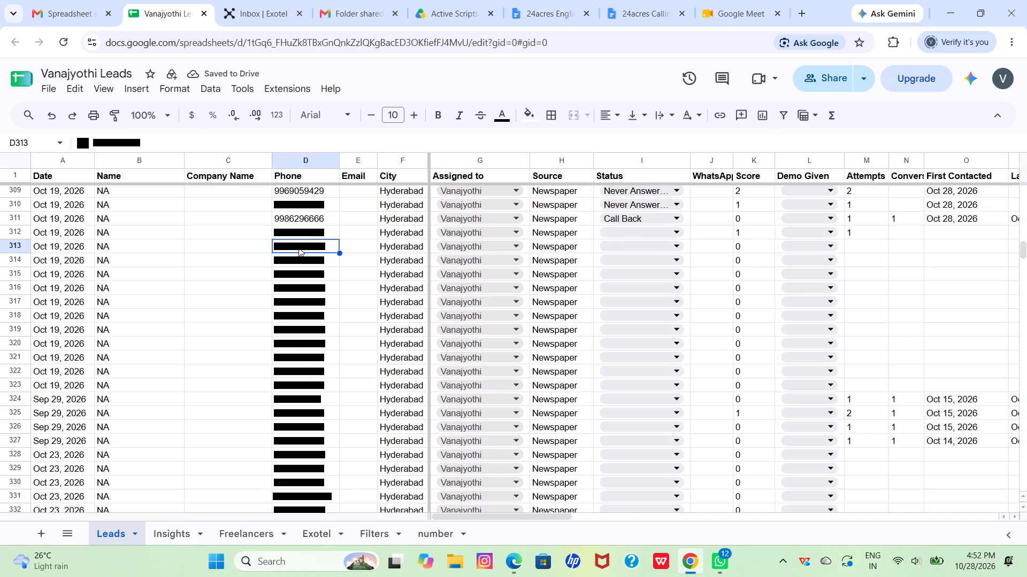
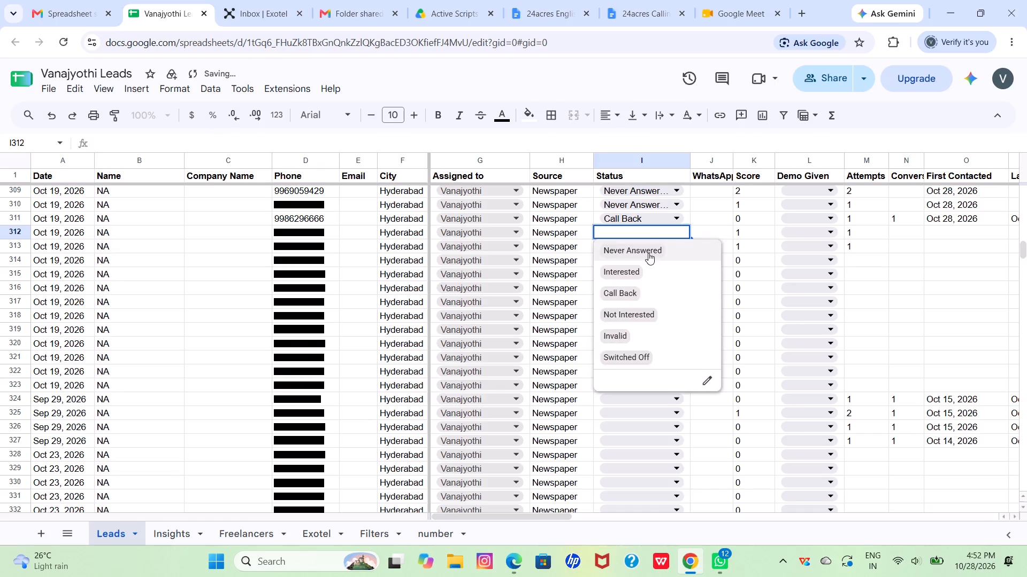
# Copy the Oct 28, 2026 First Contacted date from row 311 into rows 312 and 313.
pyautogui.click(956, 221)
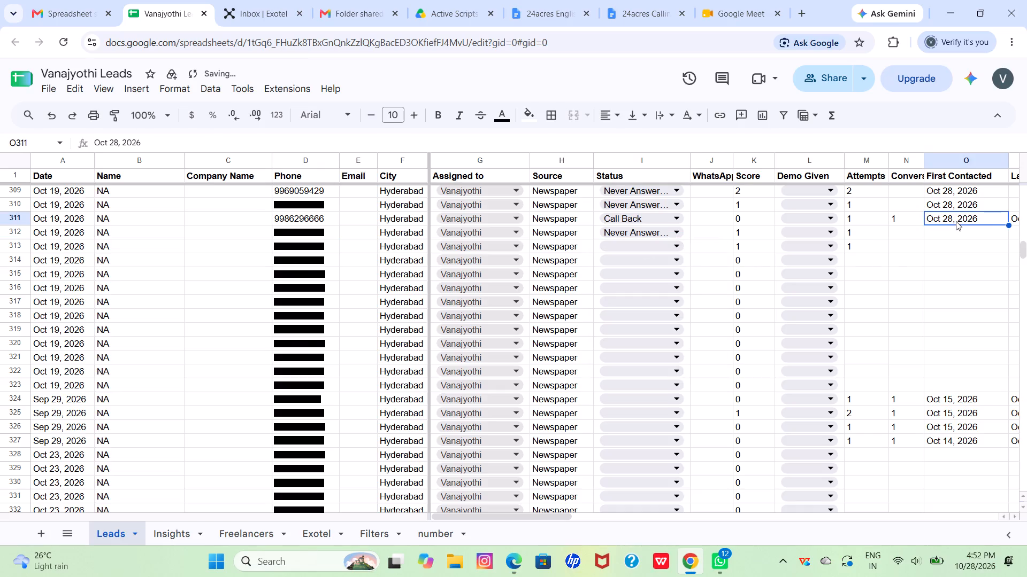
pyautogui.hotkey('ctrl', 'c')
pyautogui.click(956, 229)
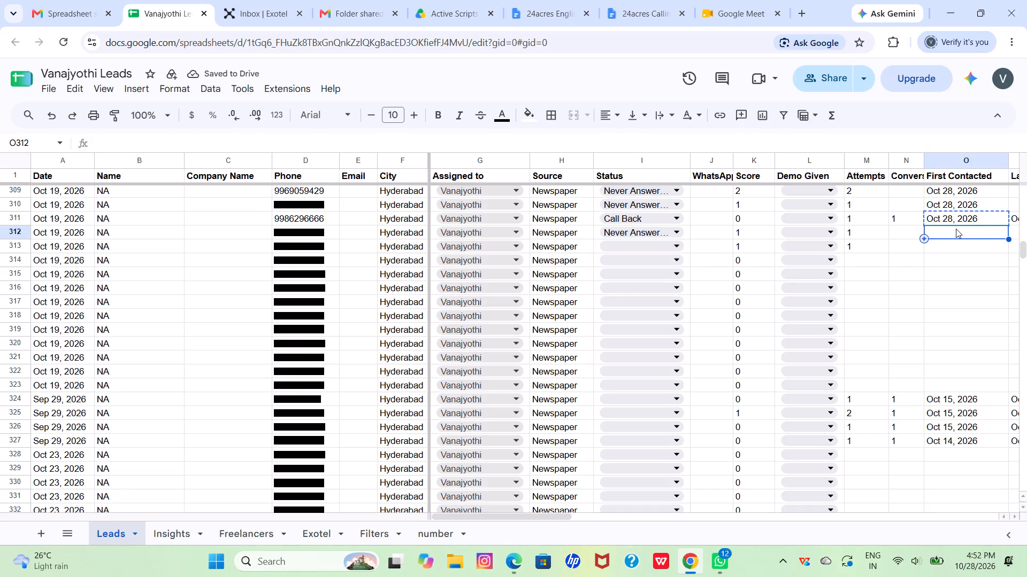
pyautogui.hotkey('ctrl', 'v')
pyautogui.click(952, 238)
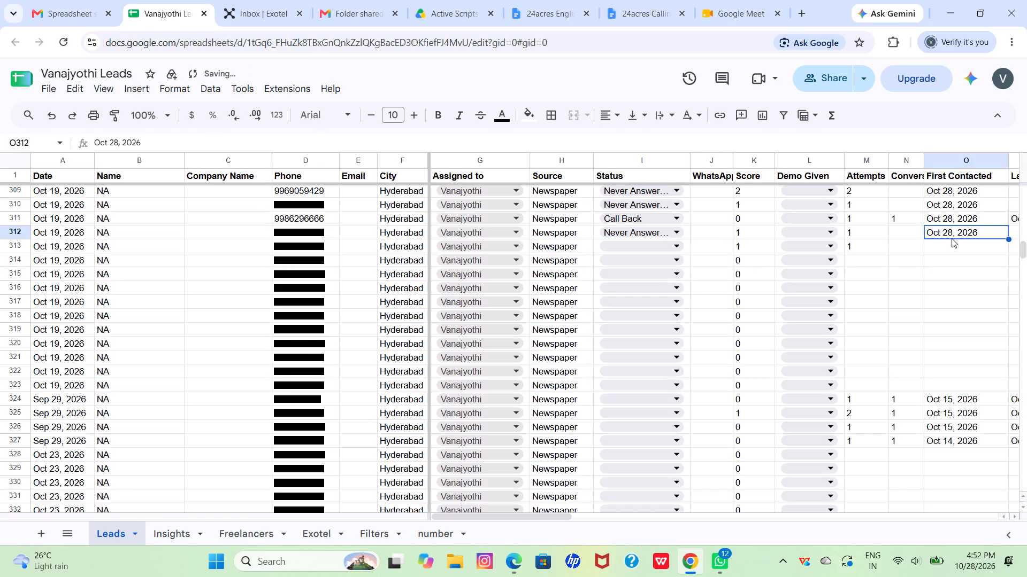
pyautogui.click(952, 243)
pyautogui.hotkey('ctrl', 'v')
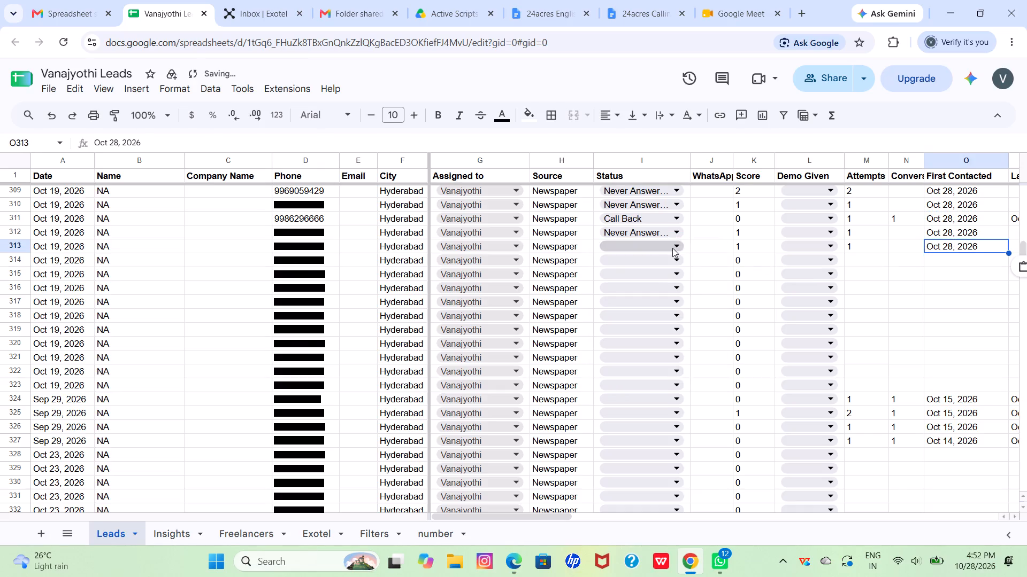
# Set the Status of the lead in row 313 to Invalid.
pyautogui.click(669, 244)
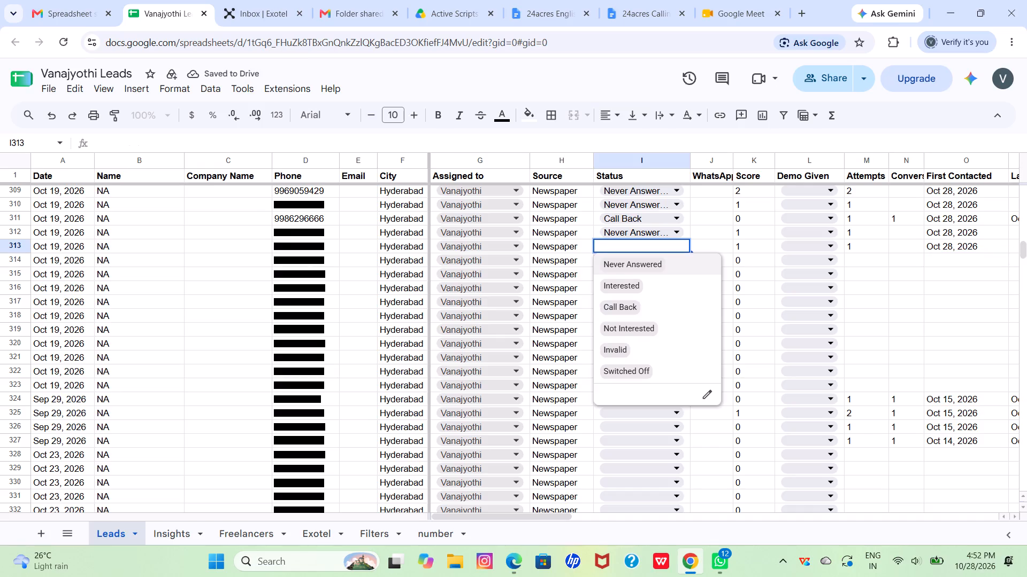
pyautogui.click(621, 341)
# Copy the phone number of the uncalled lead in row 314.
pyautogui.scroll(-1, 621, 341)
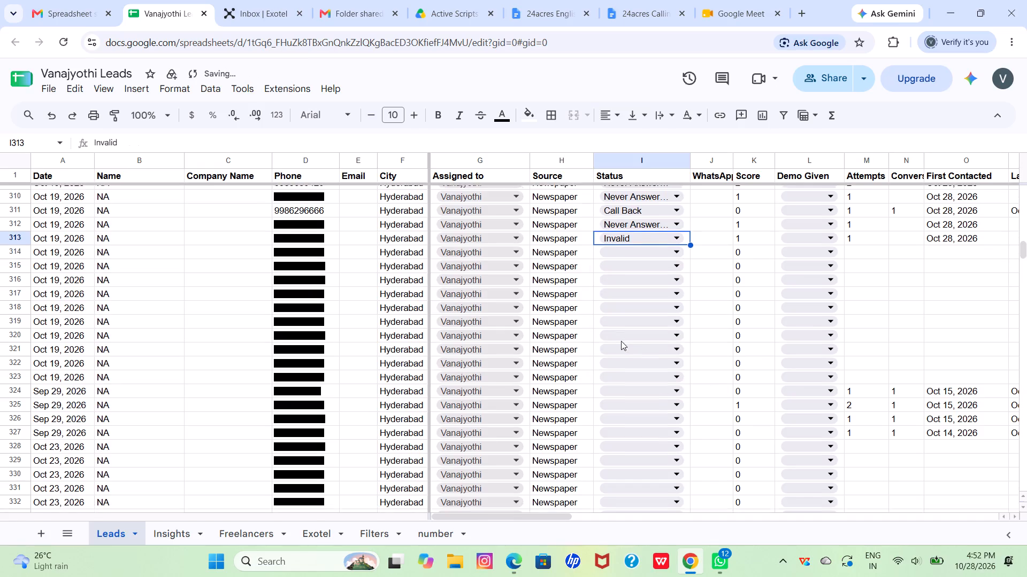
pyautogui.scroll(-1, 621, 341)
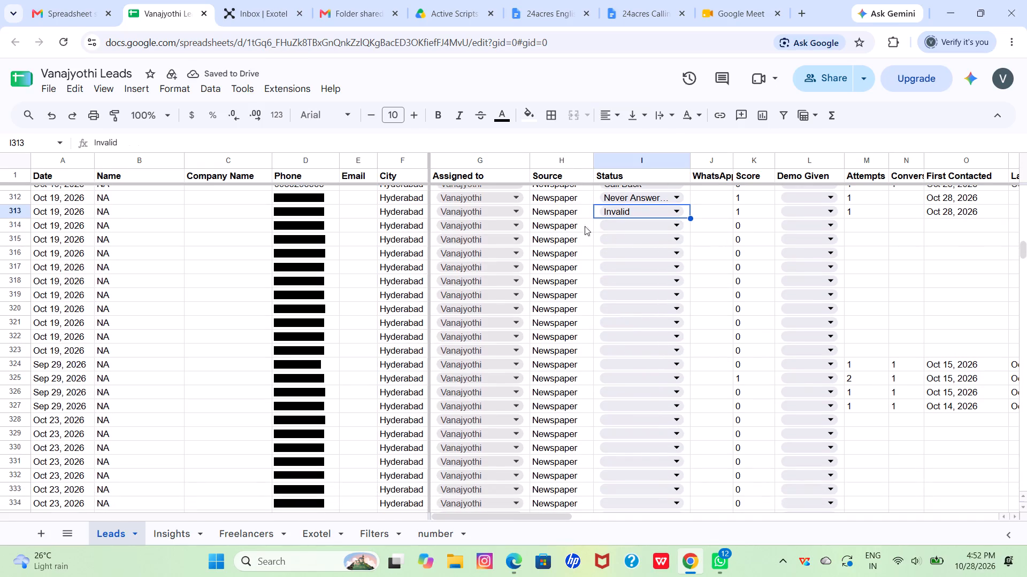
pyautogui.click(330, 231)
pyautogui.hotkey('ctrl', 'c')
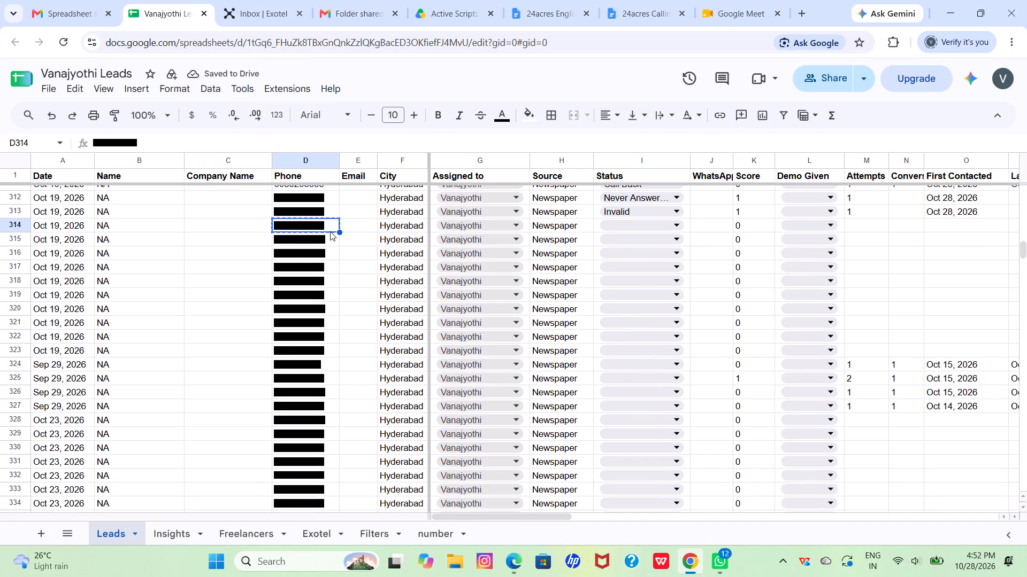
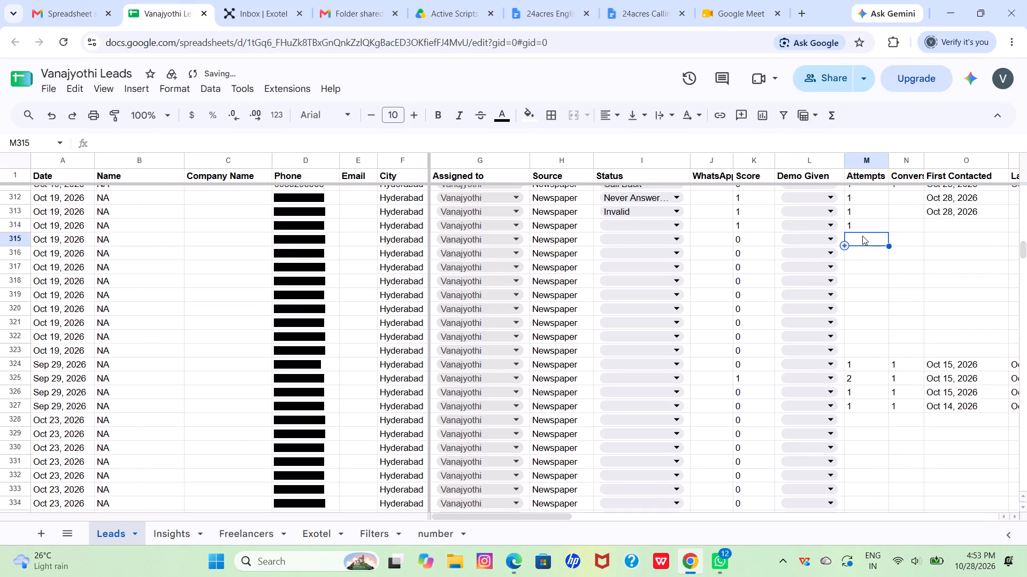
# Enter 1 in the Attempts column for each of the leads in rows 315 to 320.
pyautogui.press('1')
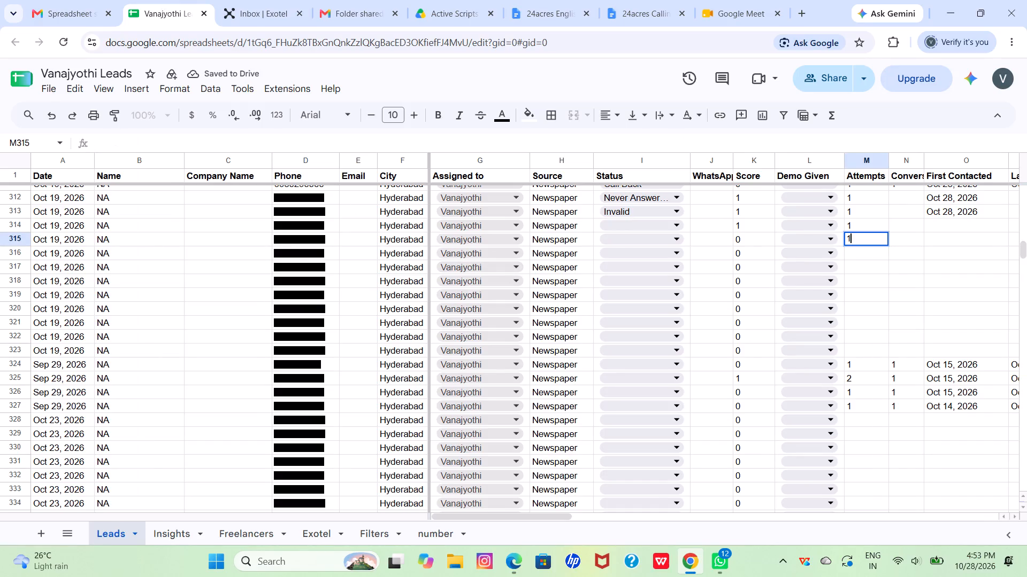
pyautogui.click(857, 270)
pyautogui.press('1')
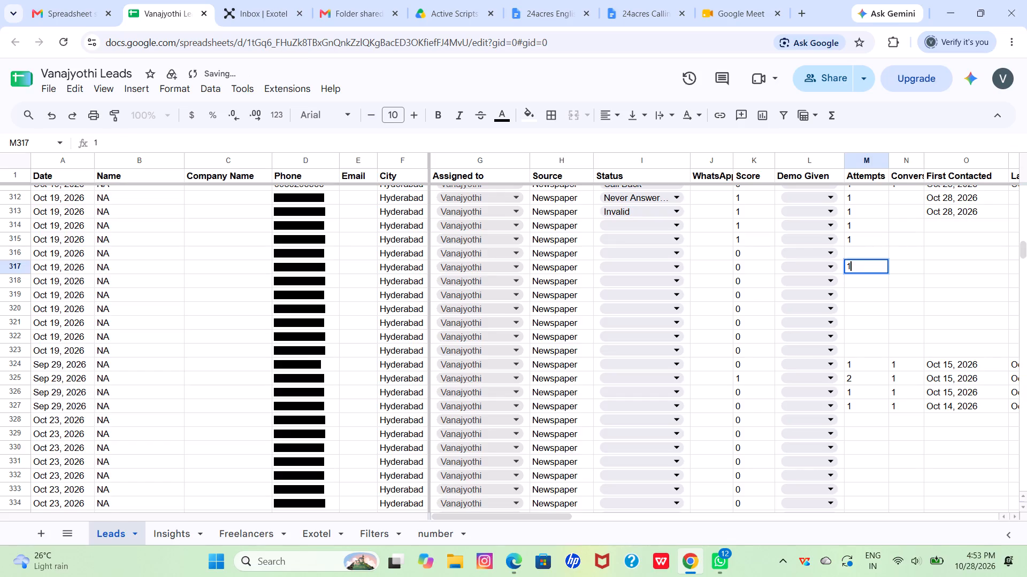
pyautogui.click(855, 254)
pyautogui.press('1')
pyautogui.click(847, 284)
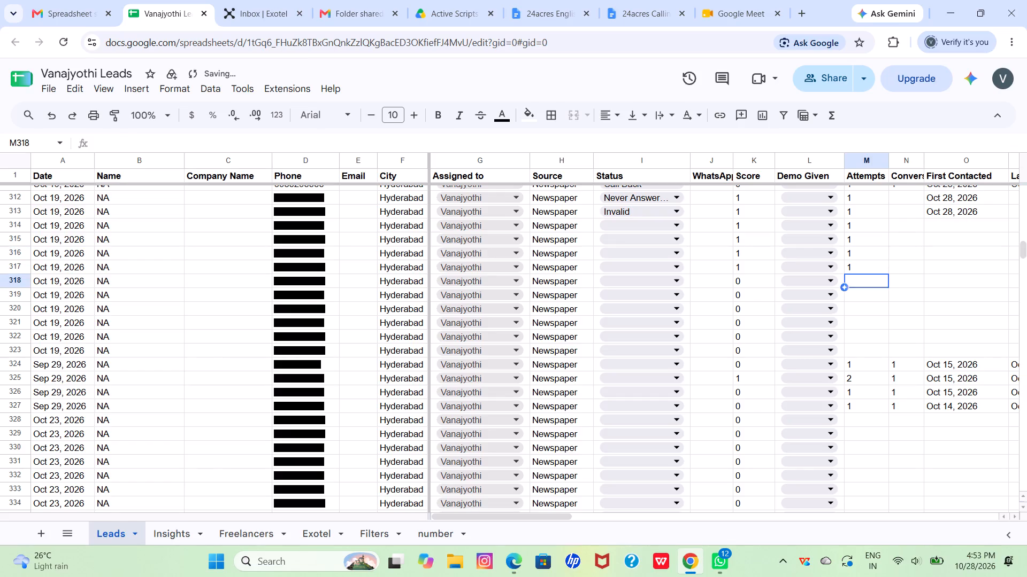
pyautogui.press('1')
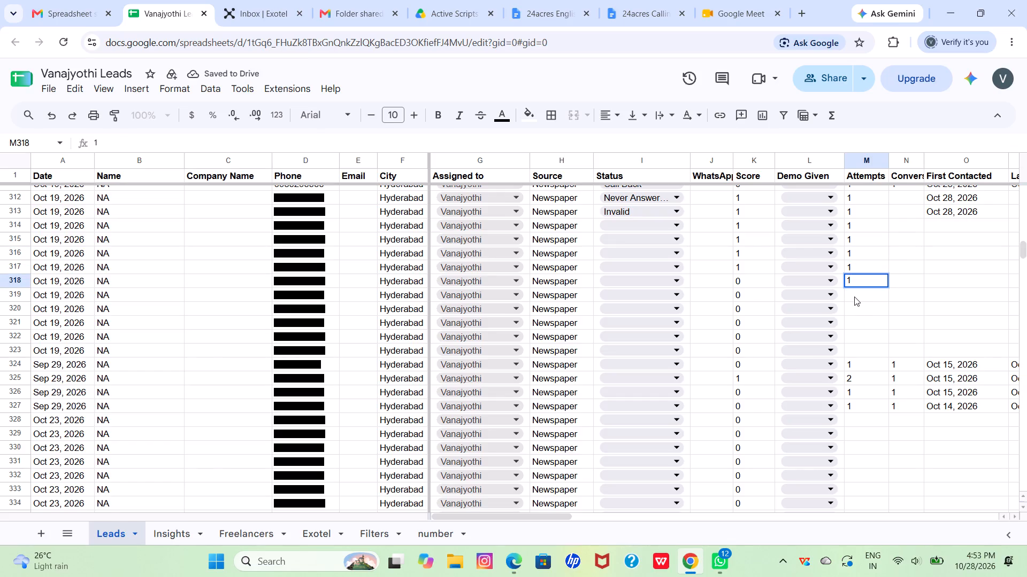
pyautogui.click(854, 297)
pyautogui.press('1')
pyautogui.click(855, 313)
pyautogui.press('1')
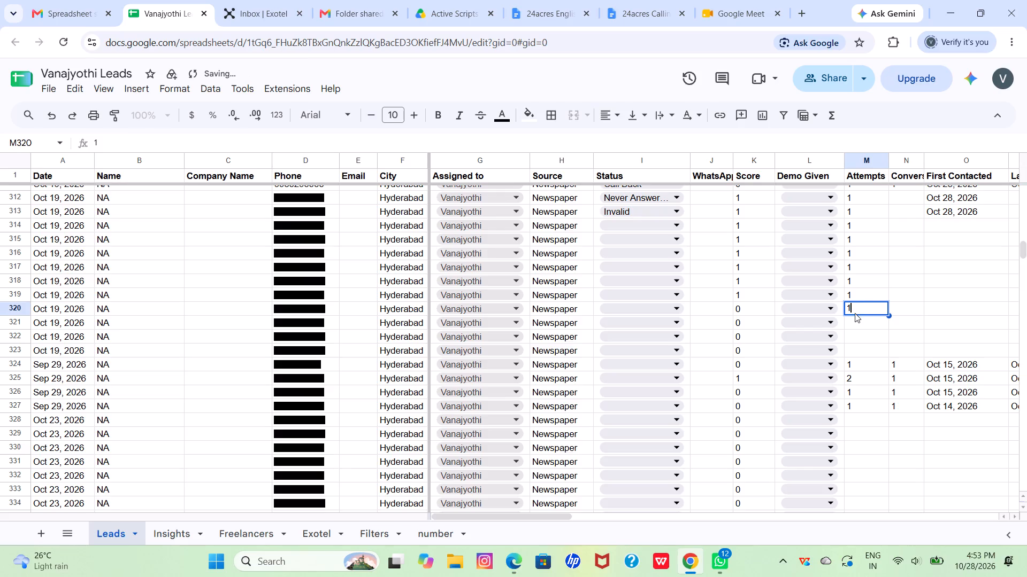
pyautogui.press('1')
pyautogui.press('BackSpace')
# Set the Status of the lead in row 314 to Invalid.
pyautogui.click(618, 227)
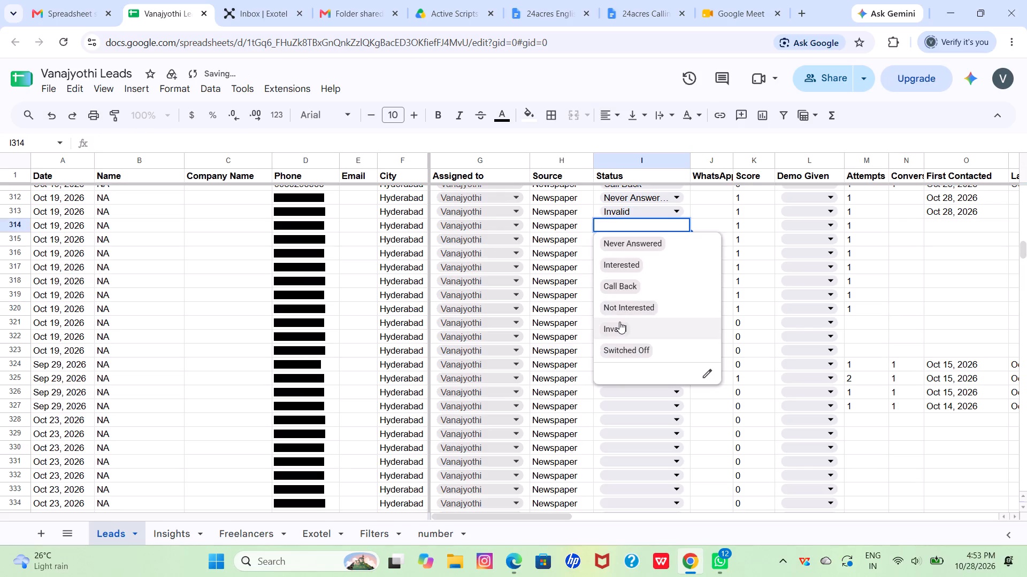
pyautogui.click(619, 322)
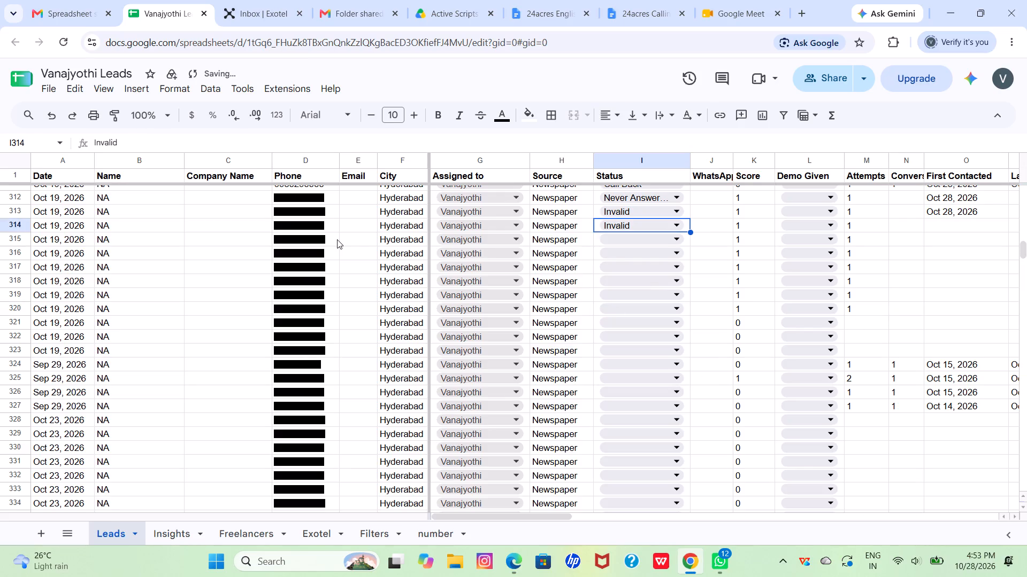
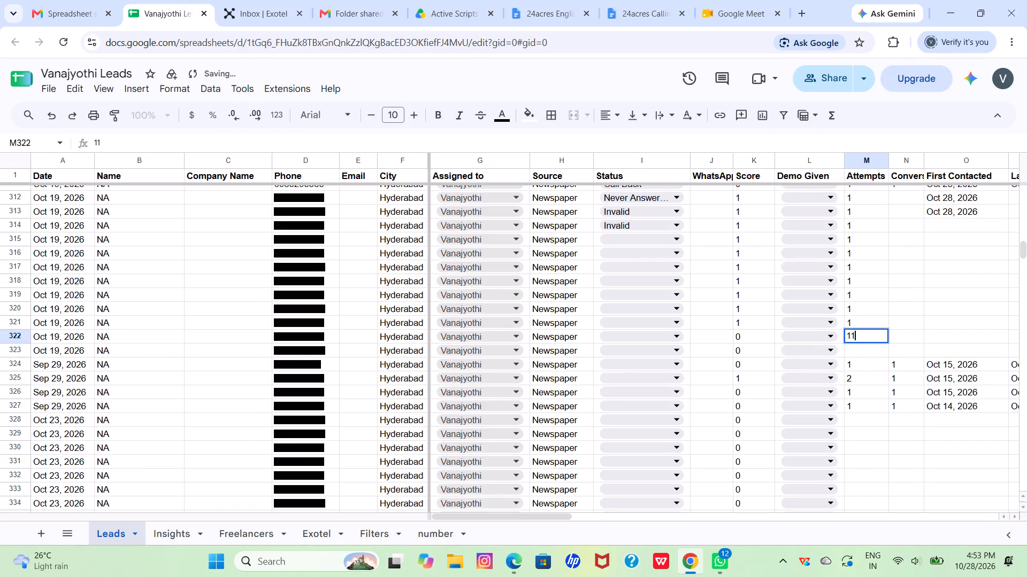
# Enter 1 in the Attempts column for each of the leads in rows 322, 323 and 325.
pyautogui.press('BackSpace')
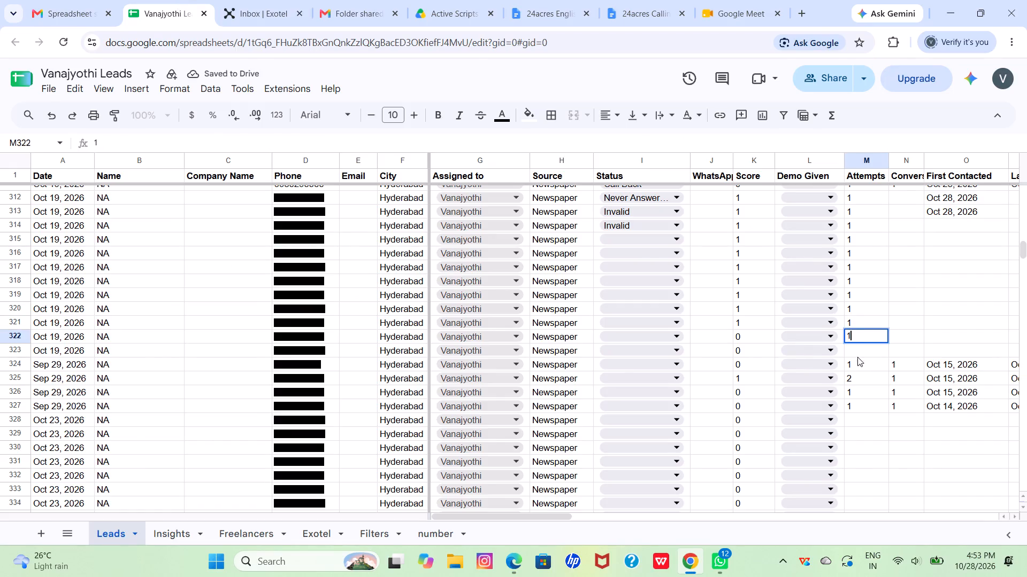
pyautogui.click(856, 348)
pyautogui.press('1')
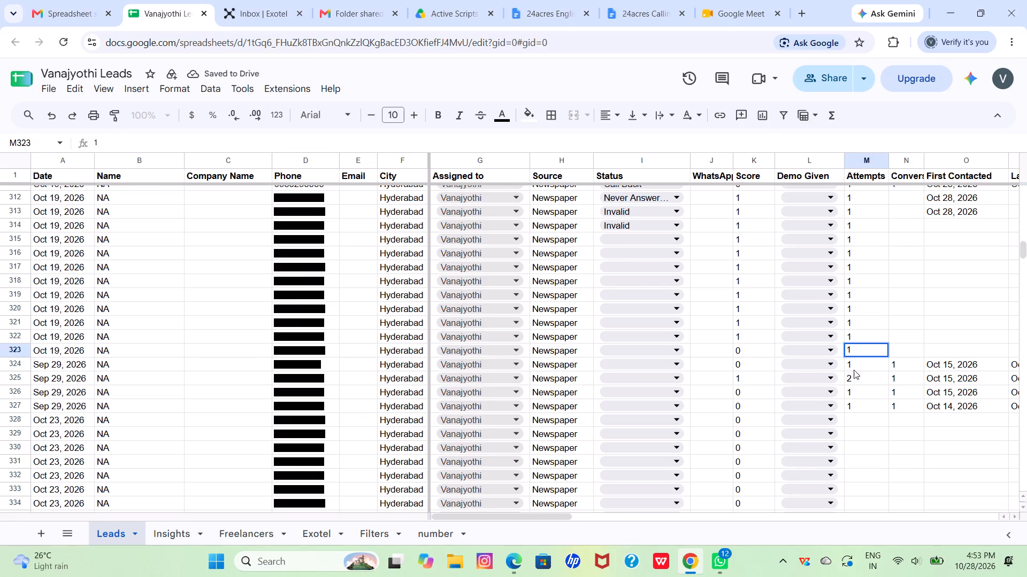
pyautogui.click(862, 385)
pyautogui.press('1')
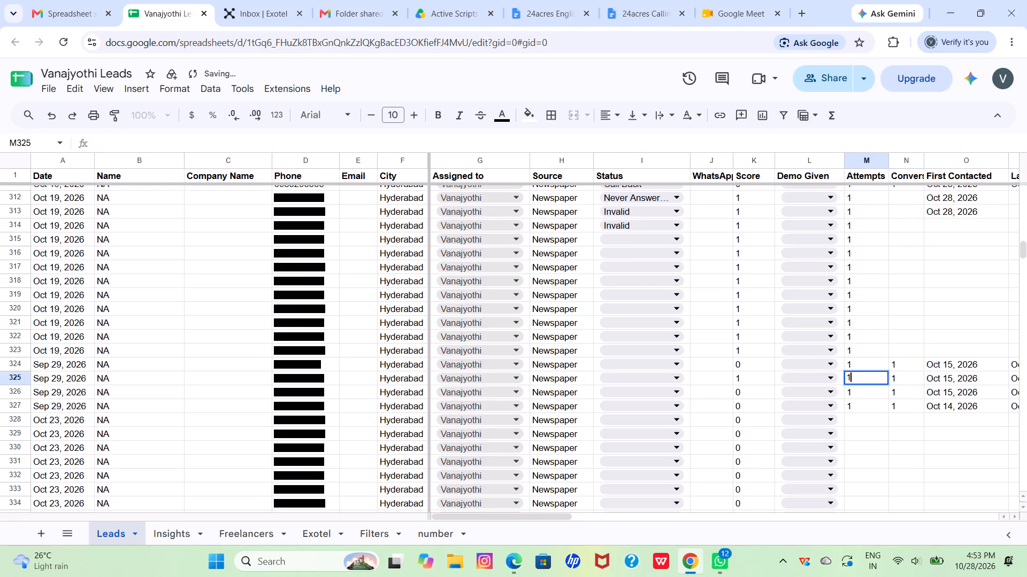
pyautogui.click(946, 287)
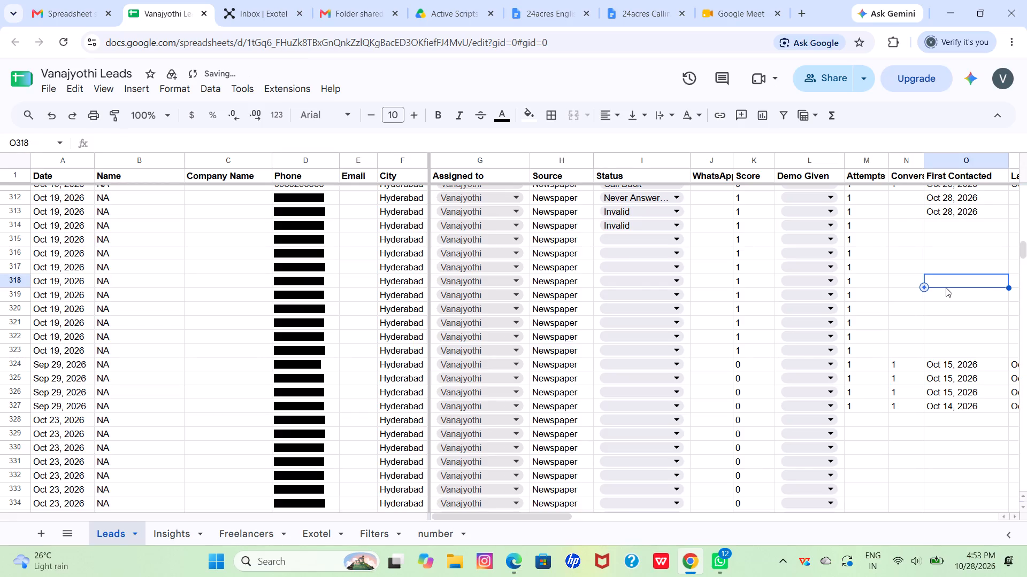
# Copy the First Contacted date Oct 28, 2026 from row 313 into that column for the leads in rows 314 to 319.
pyautogui.click(952, 214)
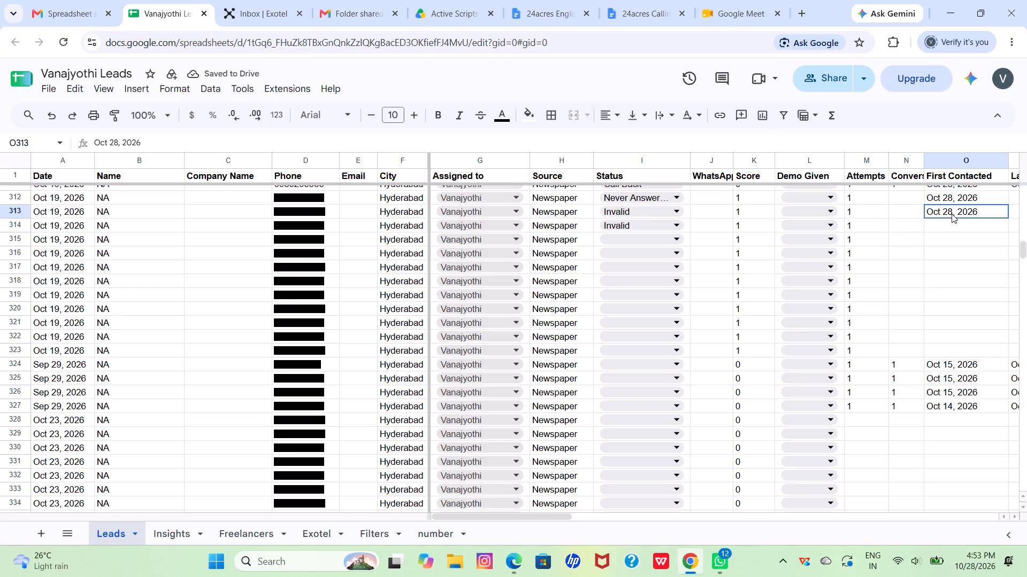
pyautogui.hotkey('ctrl', 'c')
pyautogui.click(953, 228)
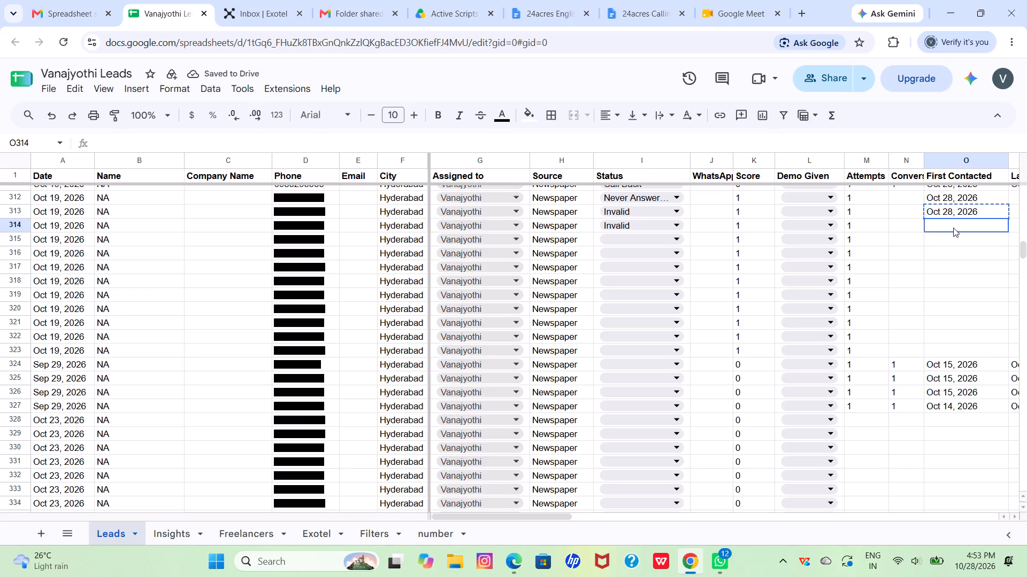
pyautogui.hotkey('ctrl', 'v')
pyautogui.click(954, 236)
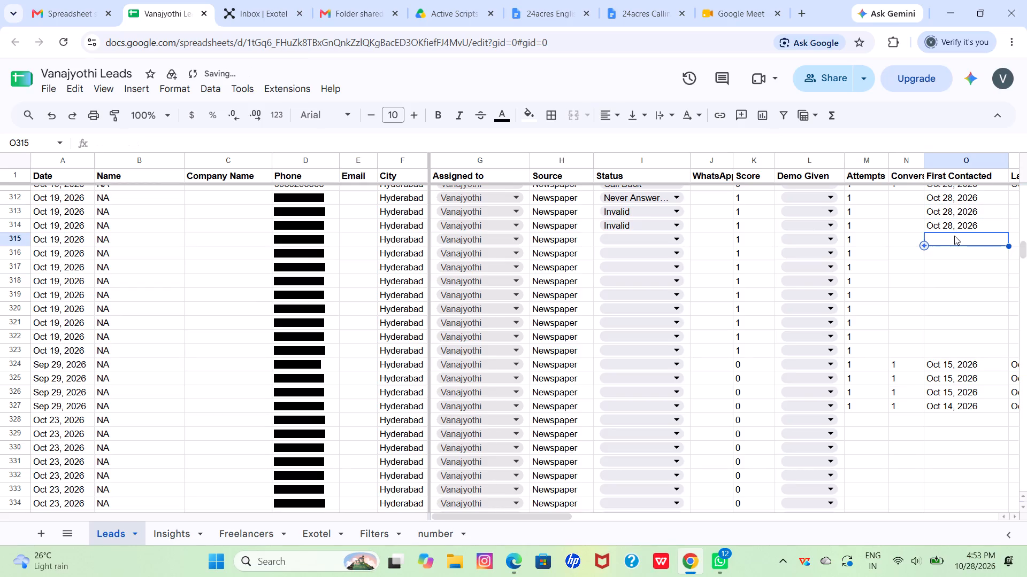
pyautogui.hotkey('ctrl', 'v')
pyautogui.click(954, 254)
pyautogui.hotkey('ctrl', 'v')
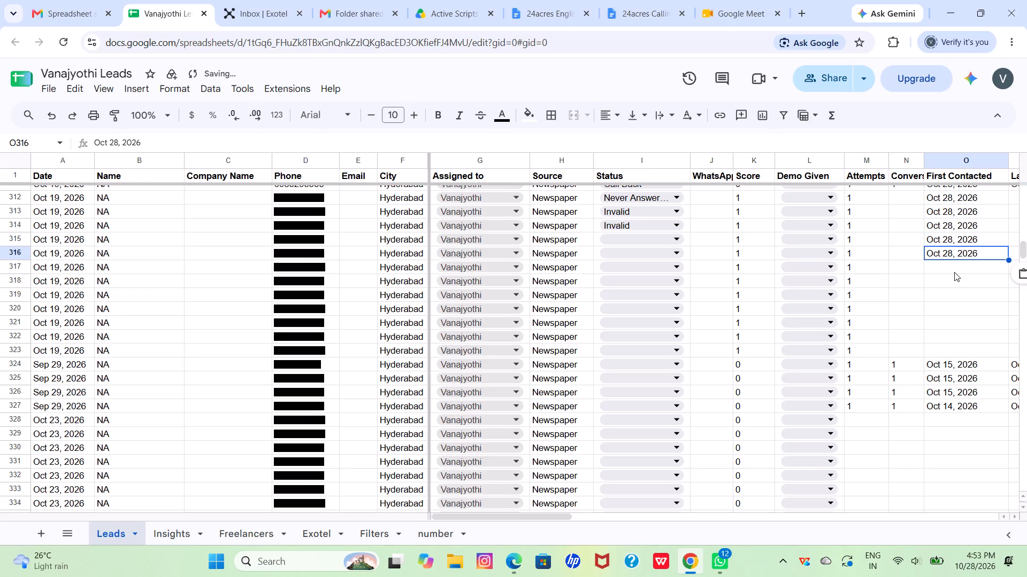
pyautogui.keyDown('ctrl'); pyautogui.click(954, 272); pyautogui.keyUp('ctrl')
pyautogui.hotkey('ctrl', 'v')
pyautogui.click(952, 278)
pyautogui.hotkey('ctrl', 'v')
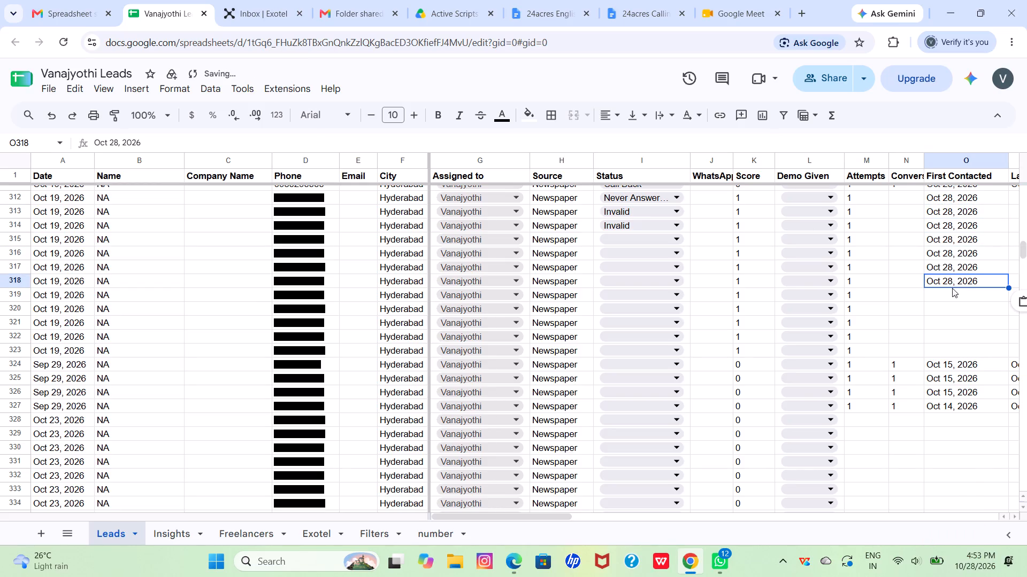
pyautogui.click(953, 292)
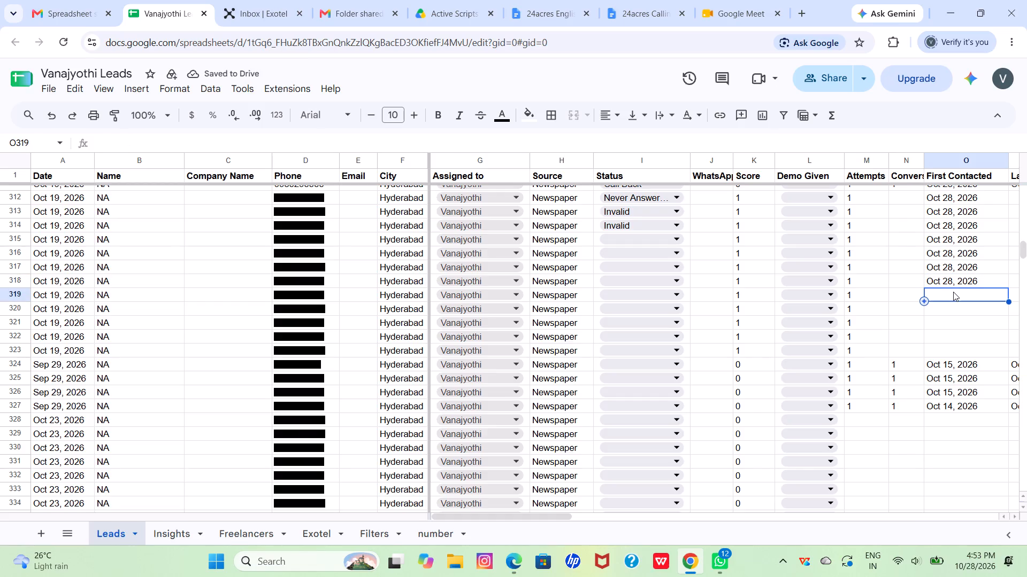
pyautogui.hotkey('ctrl', 'v')
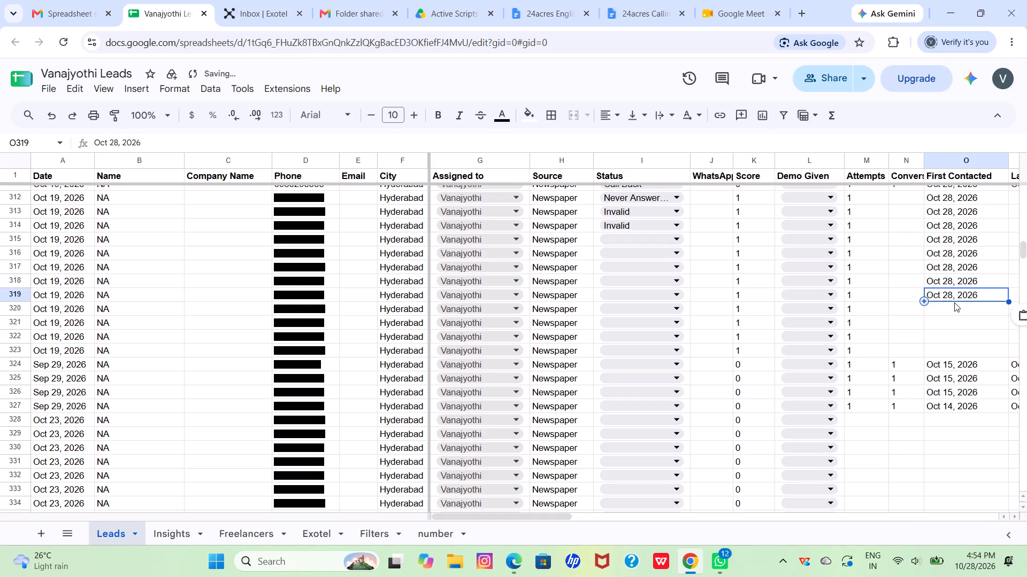
pyautogui.click(954, 302)
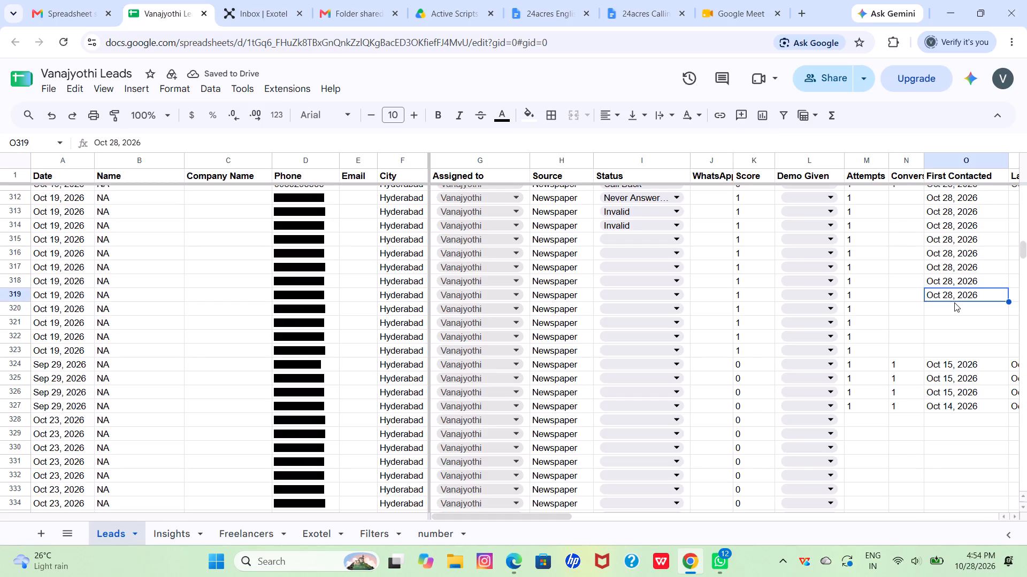
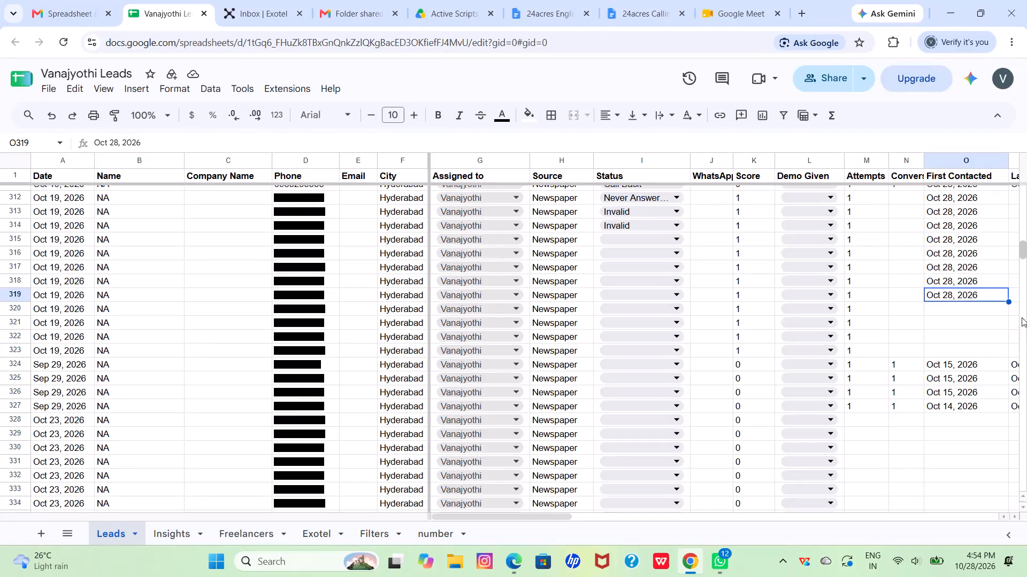
# Set the Status of the lead in row 315 to Not Interested.
pyautogui.click(676, 240)
pyautogui.click(630, 314)
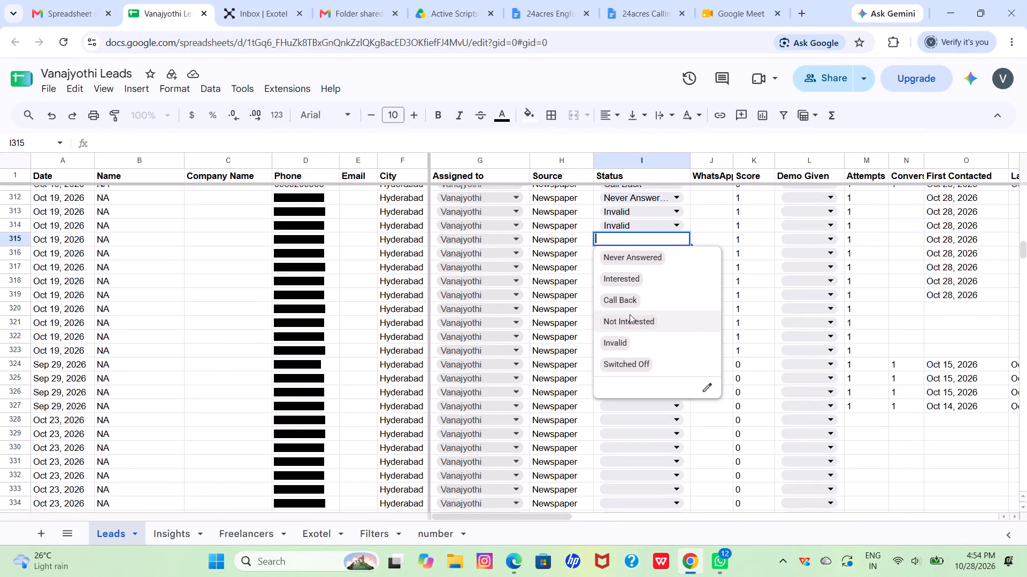
# Copy the First Contacted date Oct 28, 2026 from row 319 into that column for the lead in row 320.
pyautogui.click(958, 295)
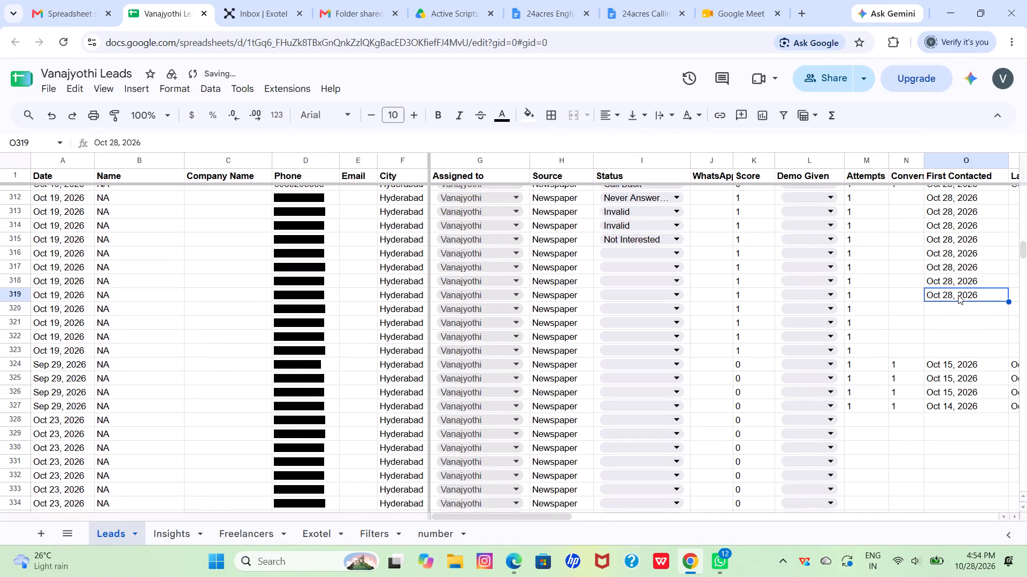
pyautogui.hotkey('ctrl', 'c')
pyautogui.click(961, 309)
pyautogui.hotkey('ctrl', 'v')
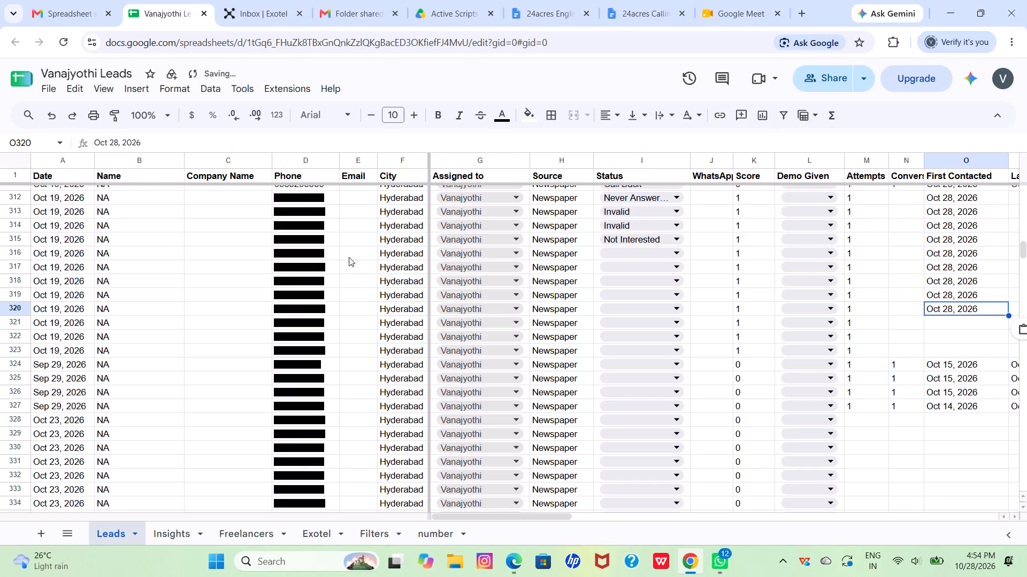
# Select the phone number of the lead in row 316.
pyautogui.click(323, 261)
pyautogui.click(316, 254)
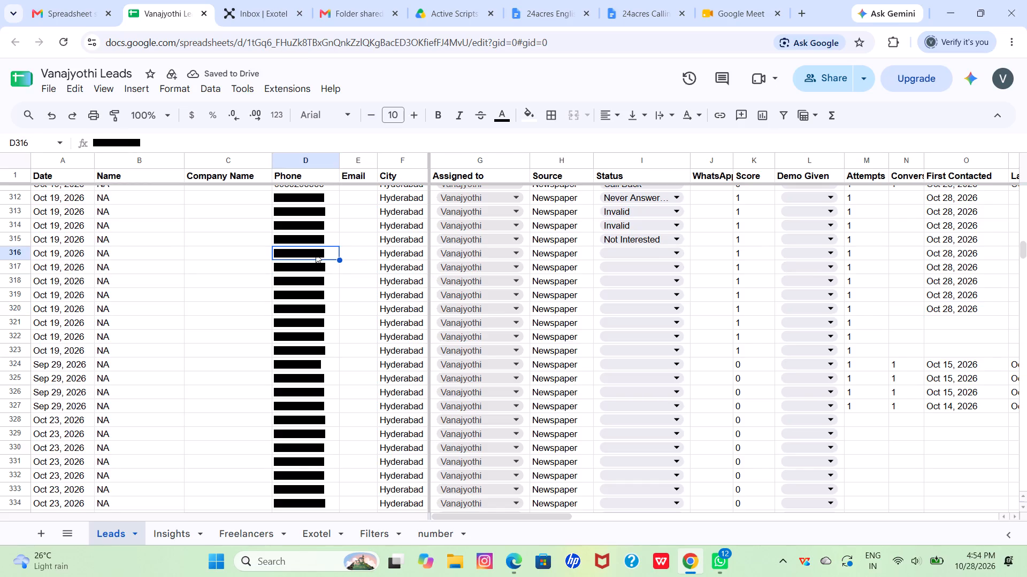
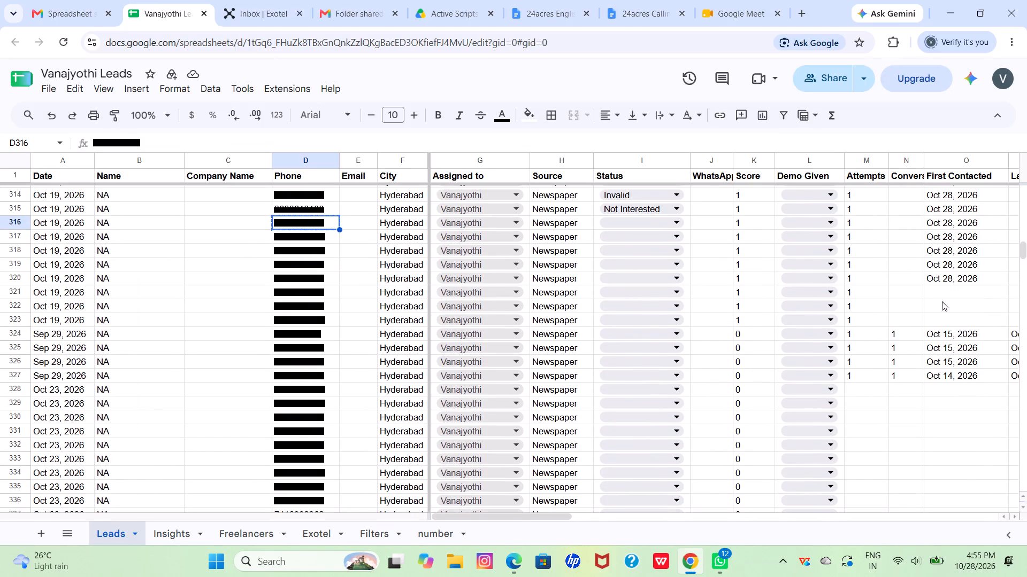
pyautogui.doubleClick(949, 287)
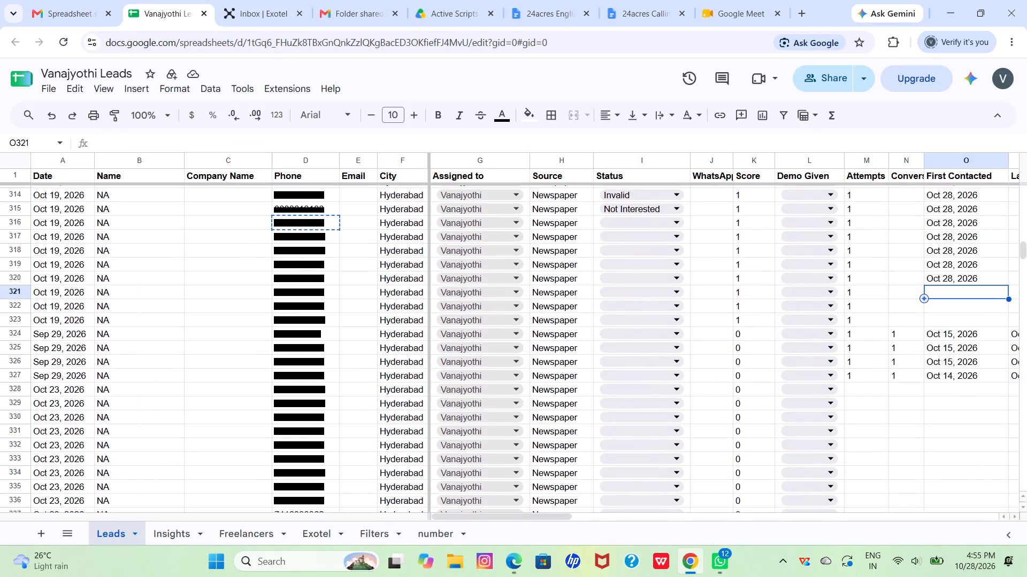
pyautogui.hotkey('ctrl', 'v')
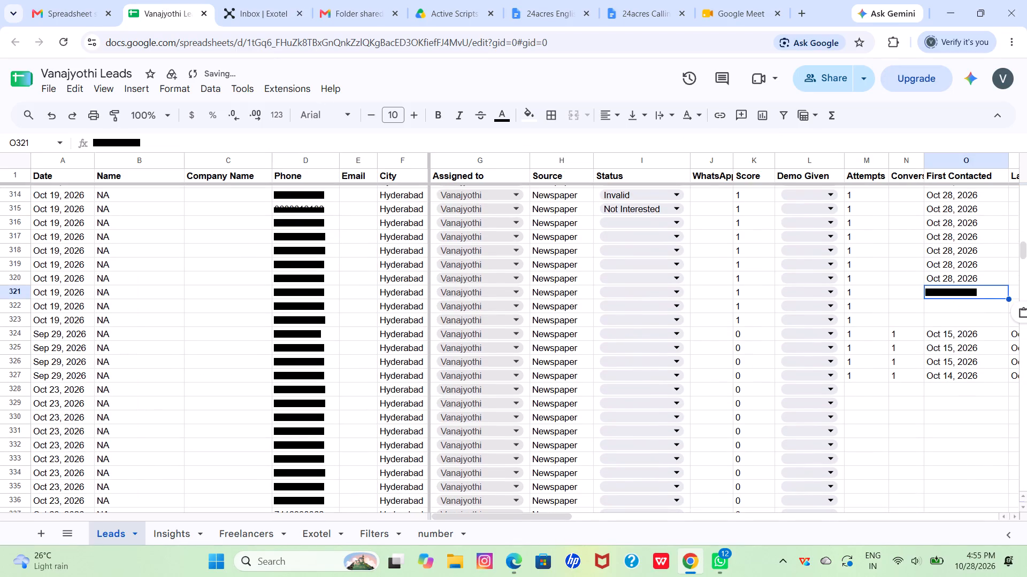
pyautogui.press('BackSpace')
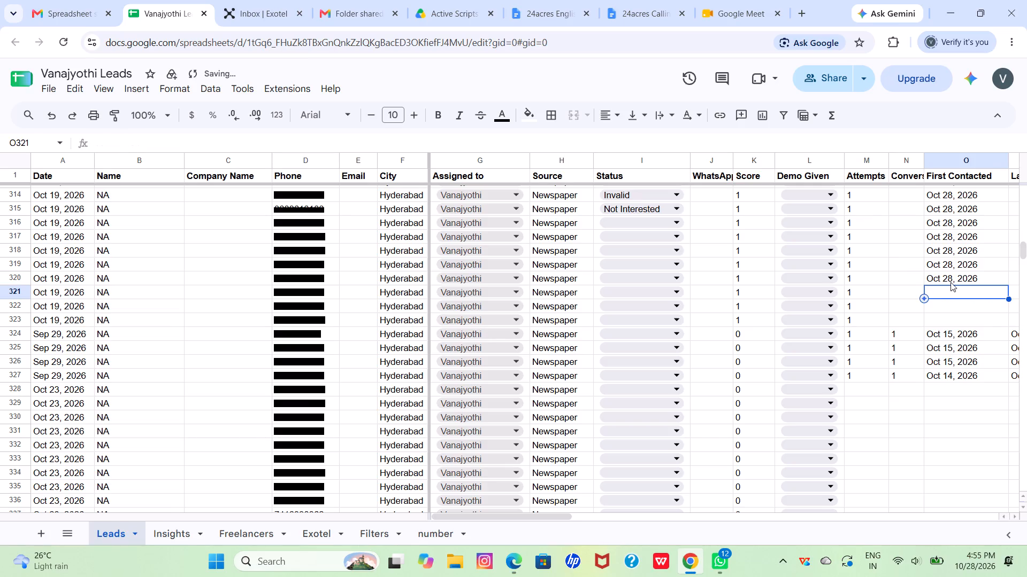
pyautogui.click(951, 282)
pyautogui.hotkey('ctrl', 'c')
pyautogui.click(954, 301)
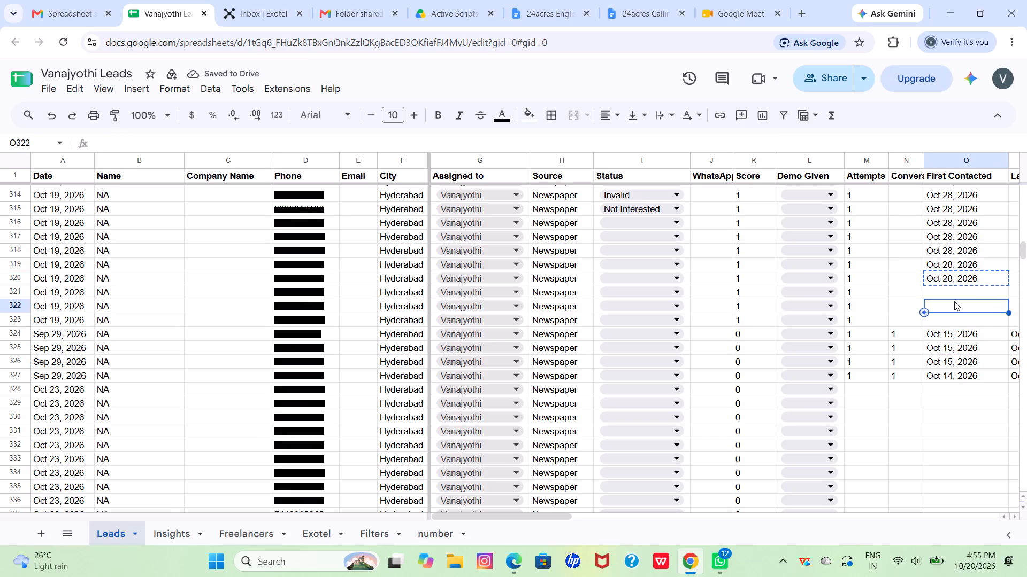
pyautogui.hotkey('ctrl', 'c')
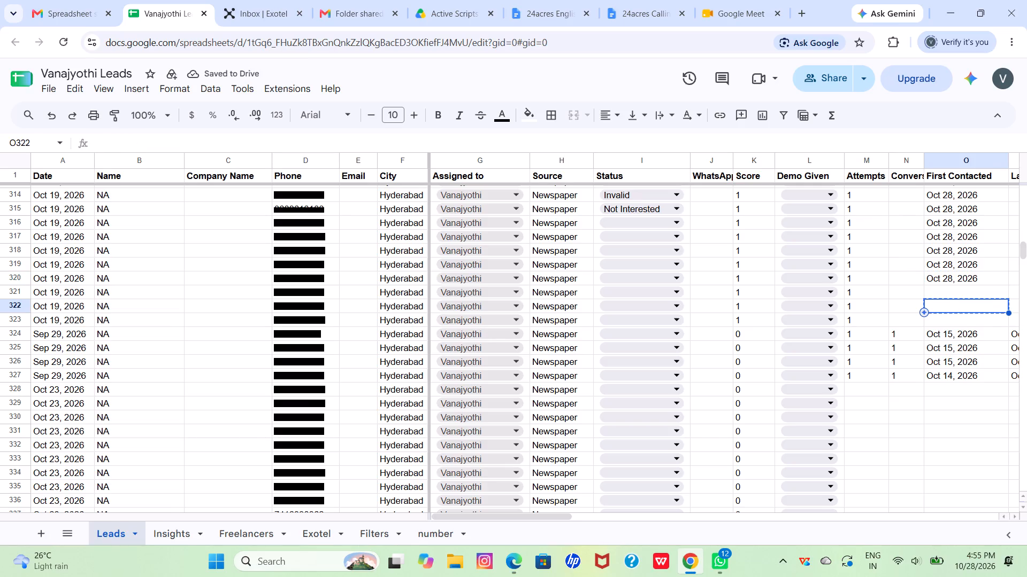
# Copy the First Contacted date Oct 28, 2026 from row 320 into that column for the leads in rows 321 to 323.
pyautogui.click(956, 286)
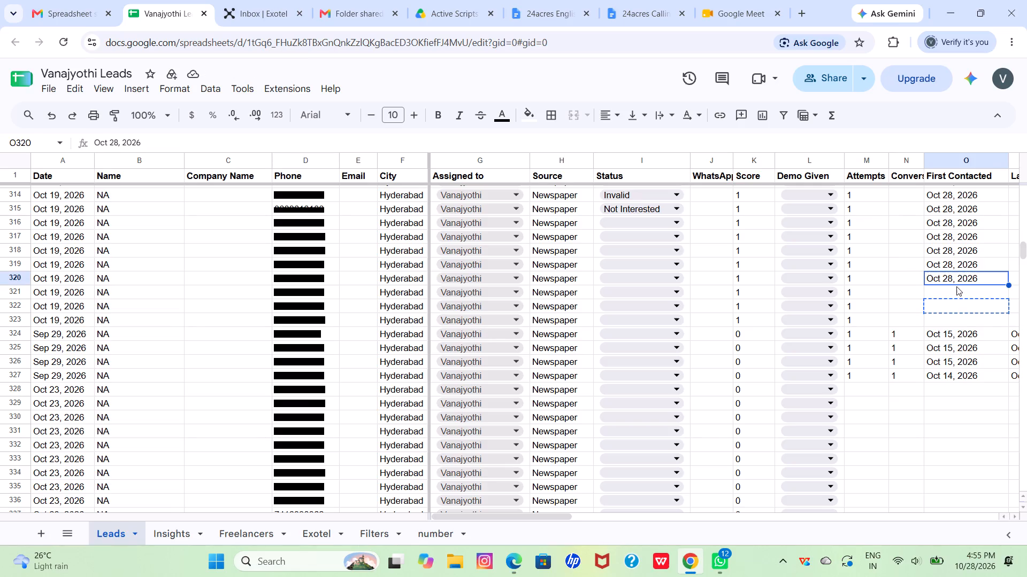
pyautogui.hotkey('ctrl', 'c')
pyautogui.click(956, 292)
pyautogui.hotkey('ctrl', 'v')
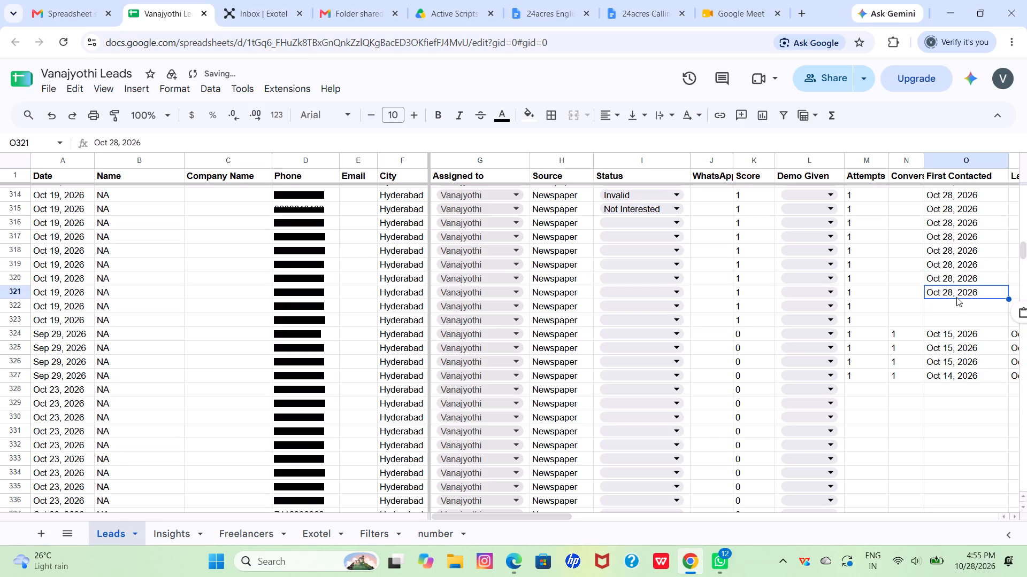
pyautogui.keyDown('ctrl'); pyautogui.click(957, 304); pyautogui.keyUp('ctrl')
pyautogui.hotkey('ctrl', 'v')
pyautogui.keyDown('ctrl'); pyautogui.click(959, 321); pyautogui.keyUp('ctrl')
pyautogui.hotkey('ctrl', 'v')
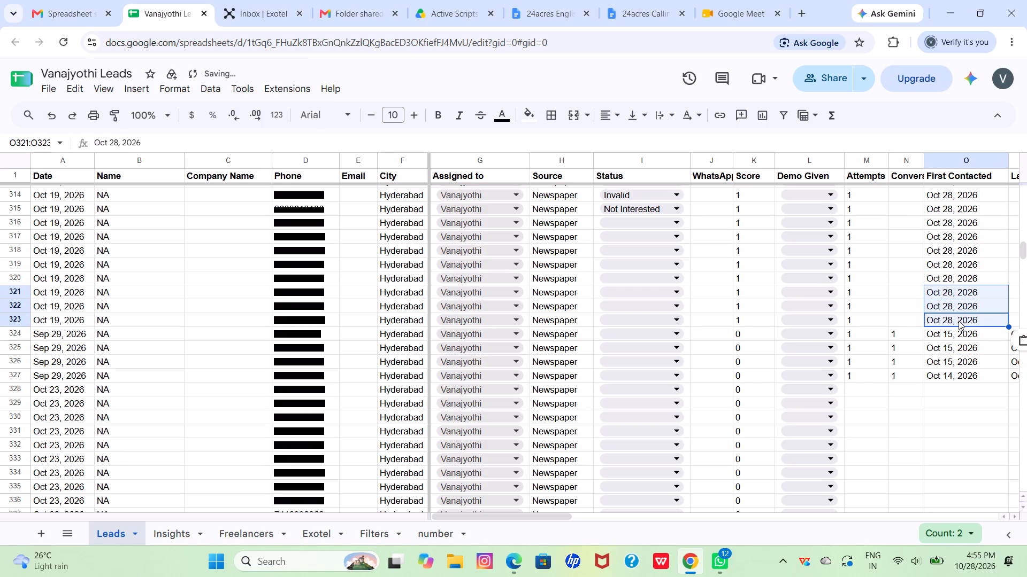
# Set the Status of the lead in row 316 to Invalid.
pyautogui.click(652, 219)
pyautogui.click(611, 325)
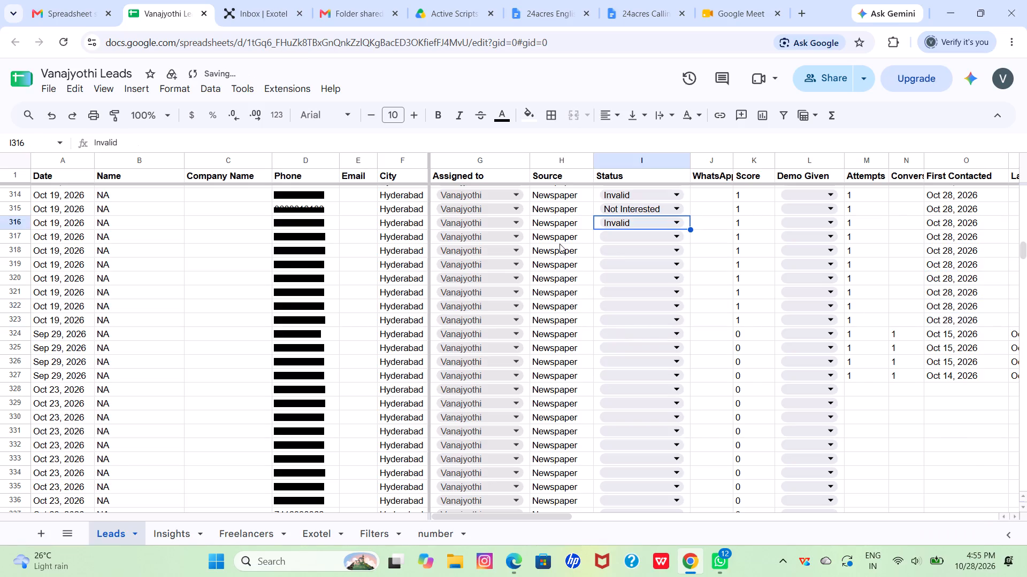
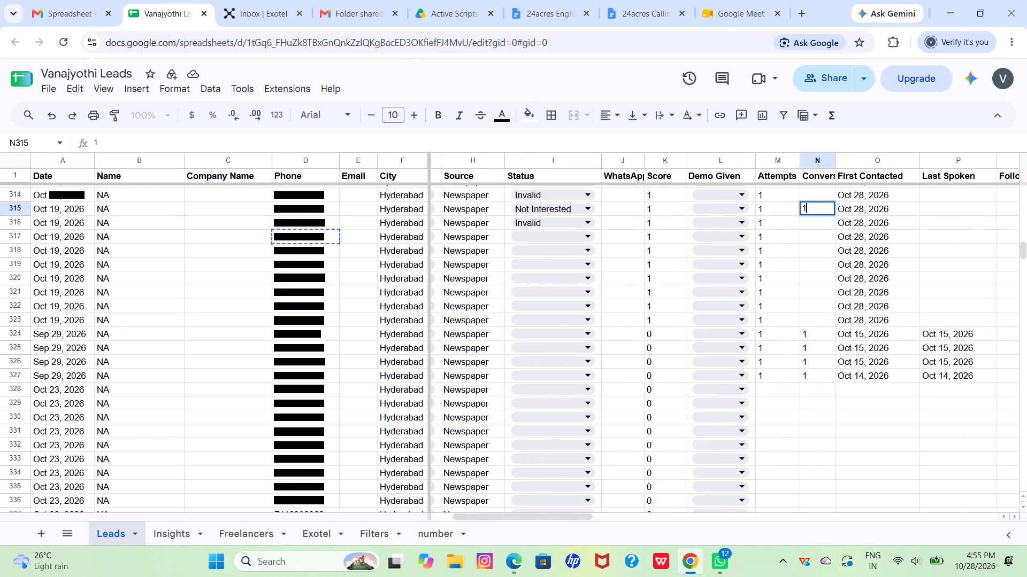
# Copy the First Contacted date Oct 28, 2026 of the lead in row 315 into its Last Spoken cell.
pyautogui.click(893, 204)
pyautogui.hotkey('ctrl', 'c')
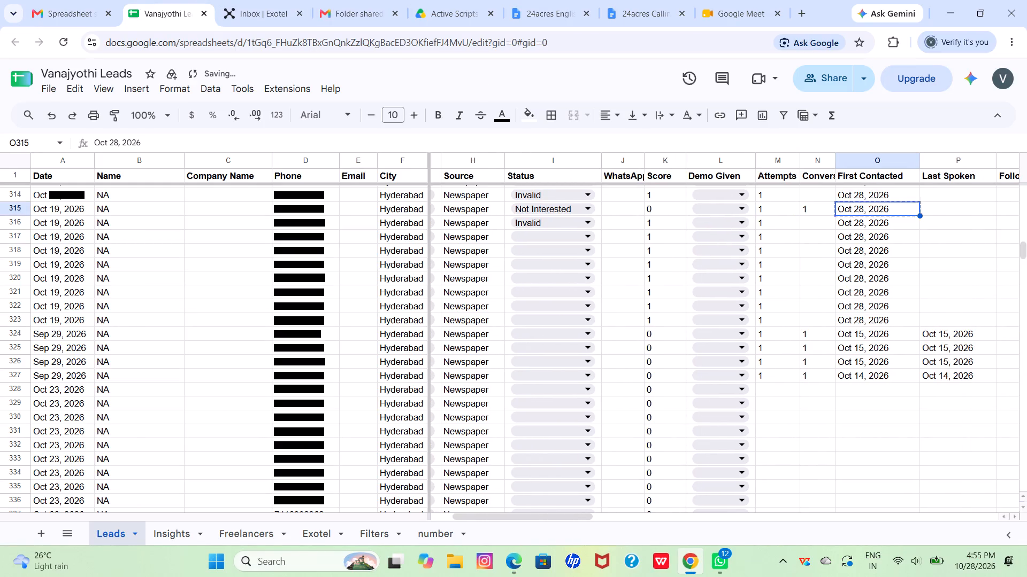
pyautogui.click(954, 212)
pyautogui.hotkey('ctrl', 'v')
# Copy the note "dont have any properties for sale or rent" from row 324 into the Notes cell of row 315.
pyautogui.hscroll(-2, 954, 212)
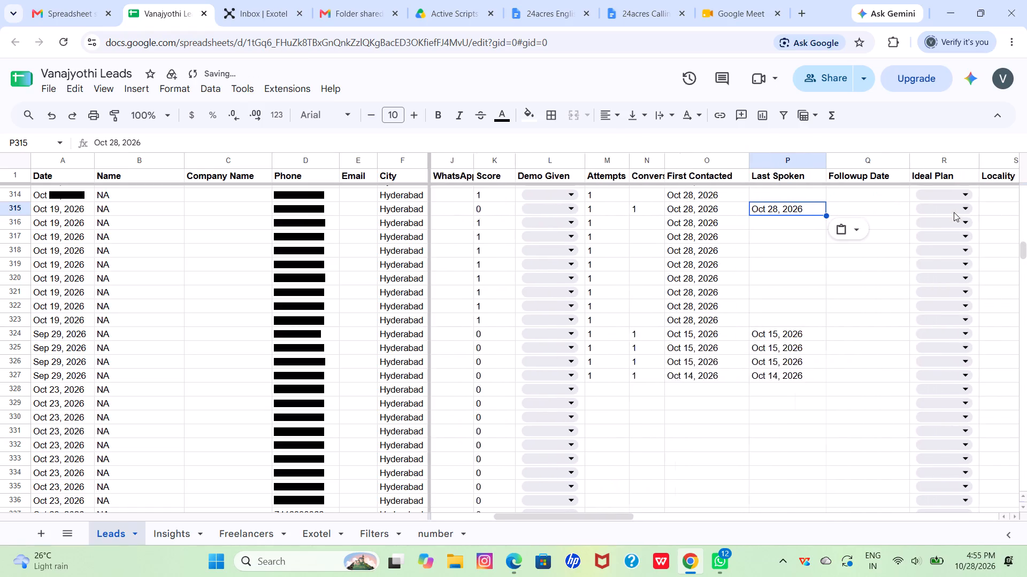
pyautogui.hscroll(-3, 954, 212)
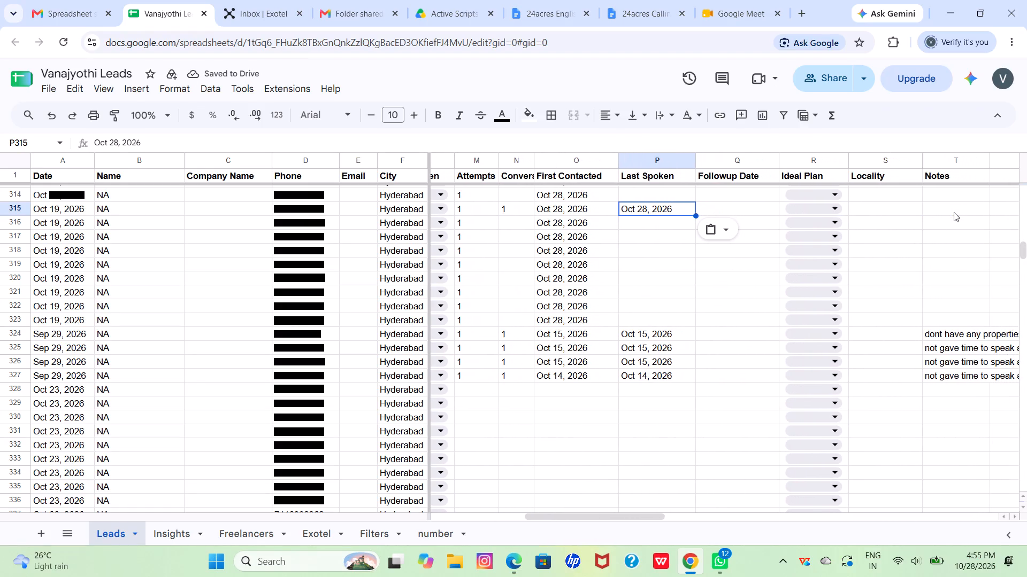
pyautogui.click(953, 329)
pyautogui.hscroll(-2, 953, 329)
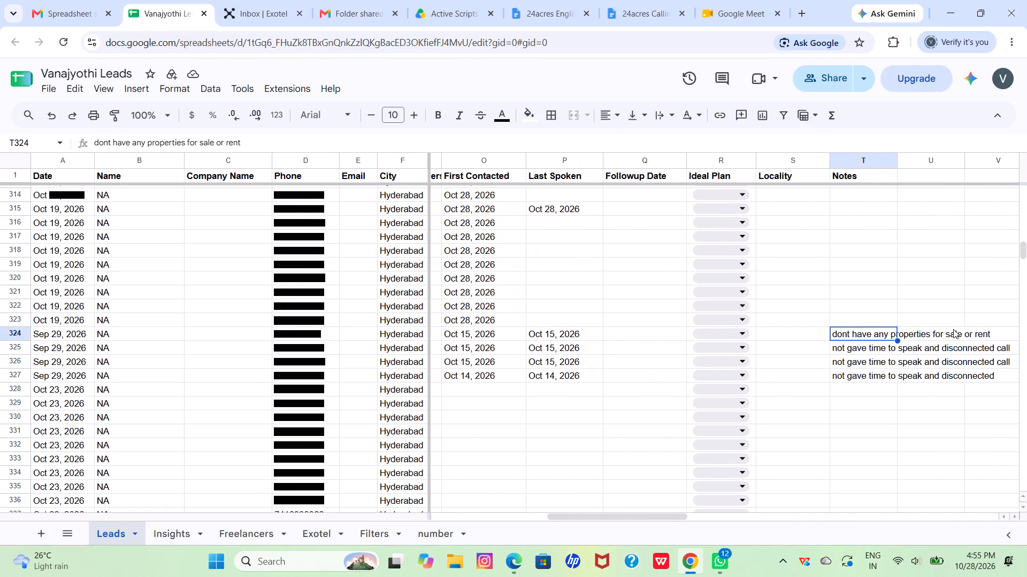
pyautogui.hotkey('ctrl', 'c')
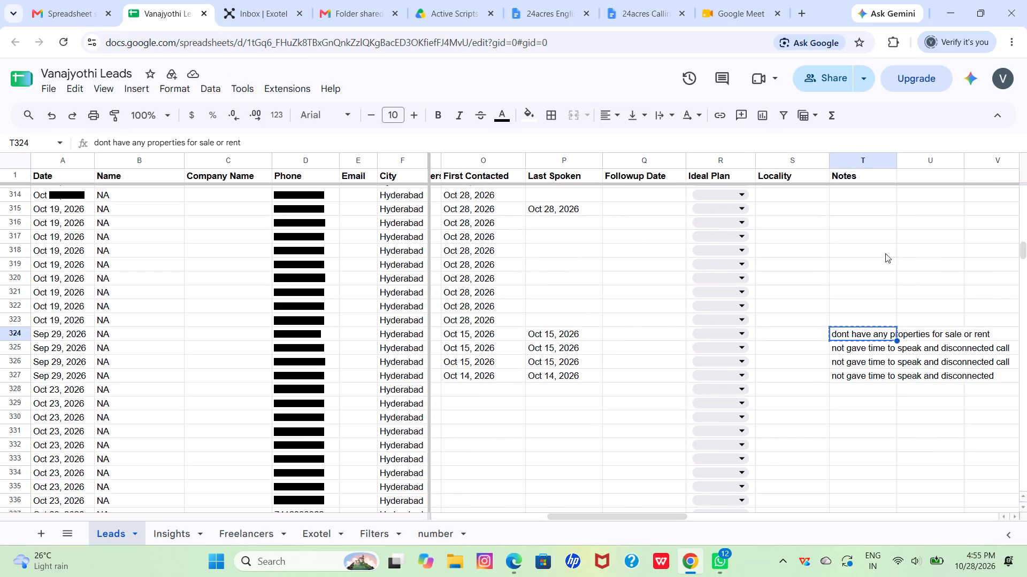
pyautogui.click(862, 218)
pyautogui.click(849, 204)
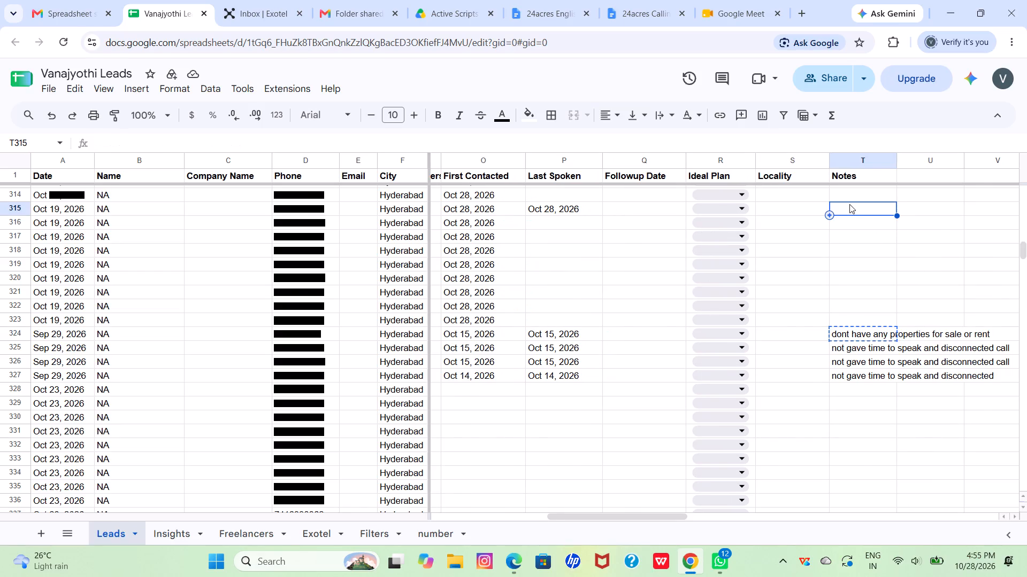
pyautogui.hotkey('ctrl', 'v')
pyautogui.click(848, 233)
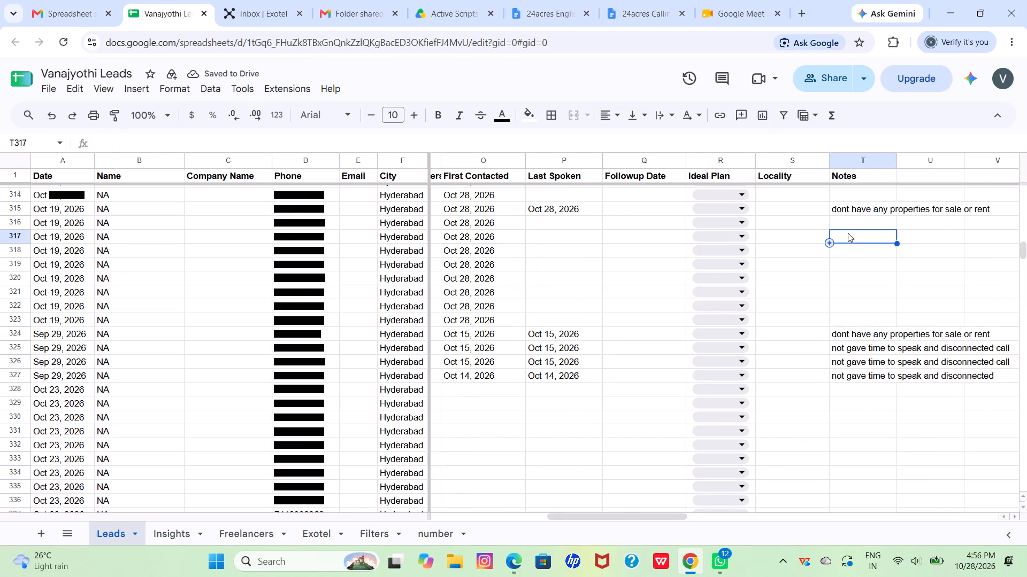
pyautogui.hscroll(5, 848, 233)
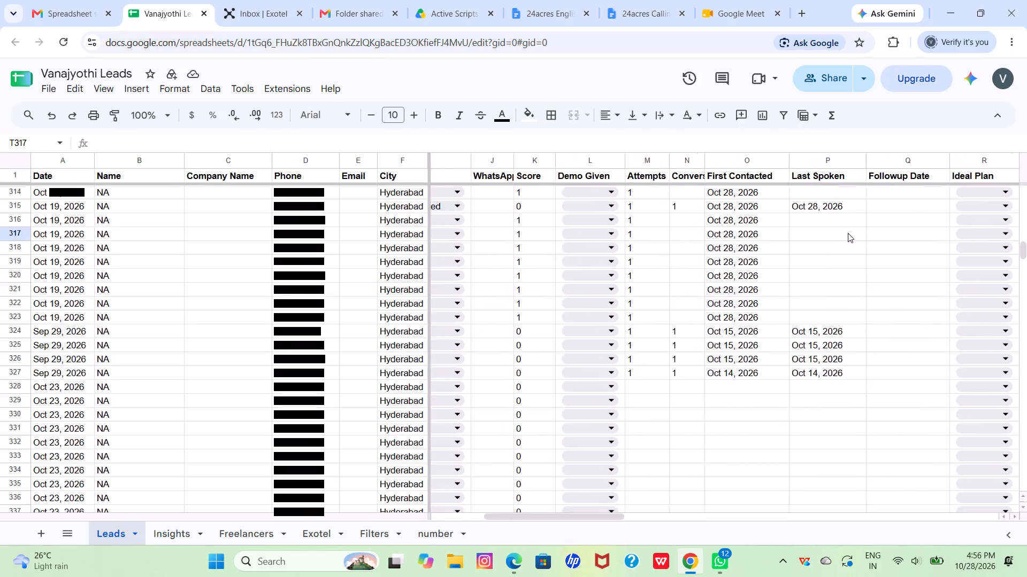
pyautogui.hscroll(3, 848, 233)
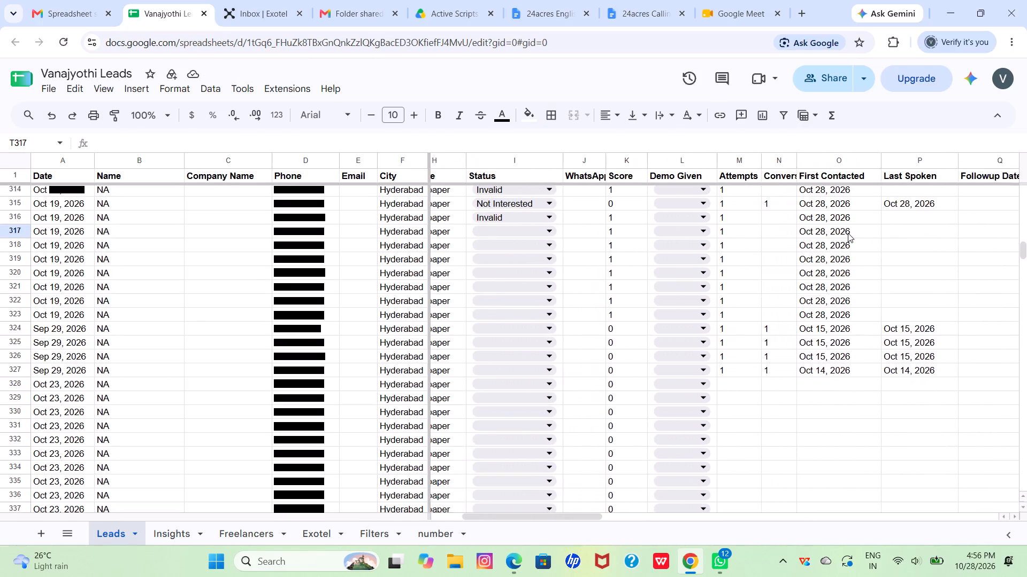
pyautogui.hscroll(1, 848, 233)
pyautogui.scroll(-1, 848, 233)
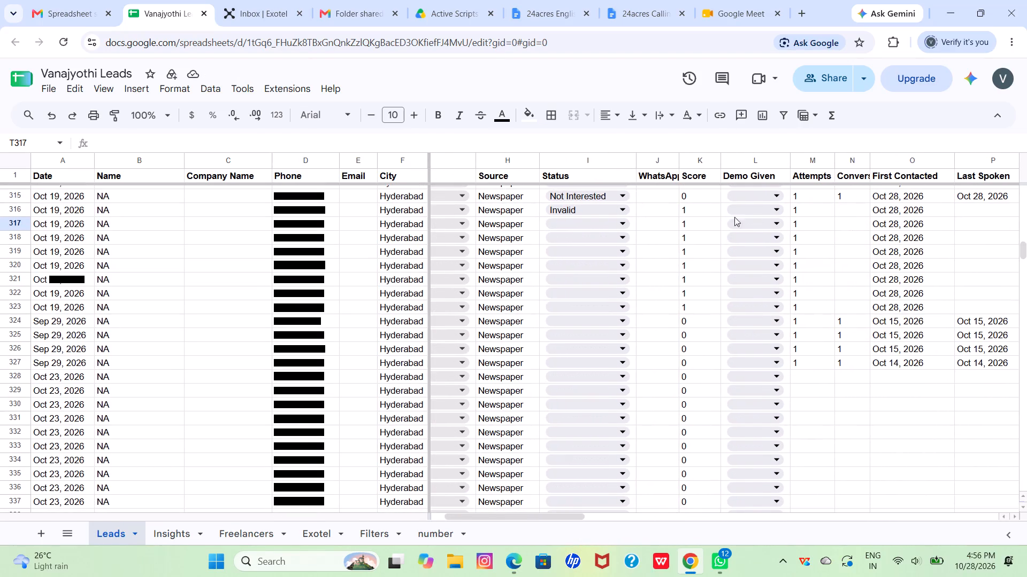
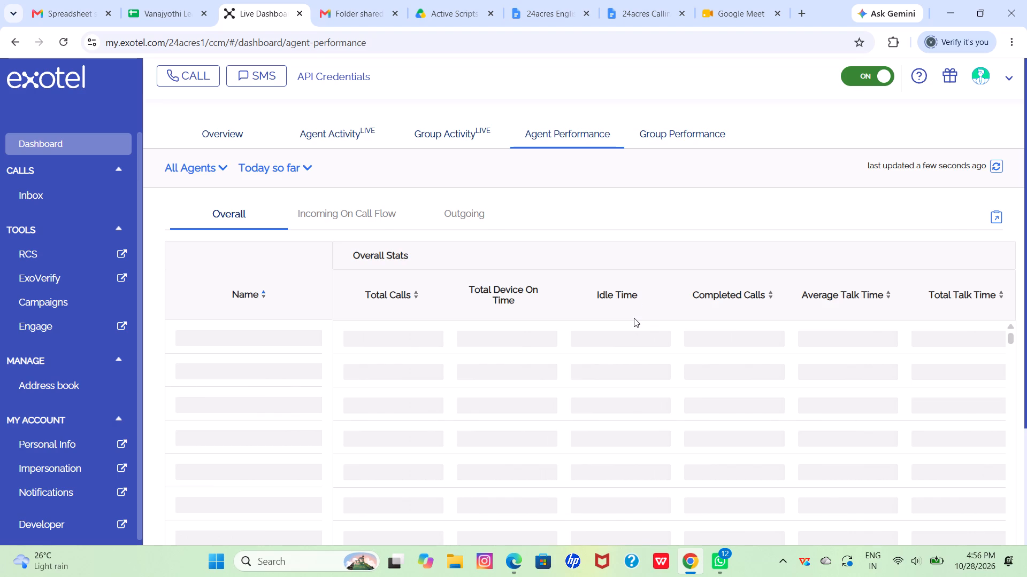
# Review today's overall call statistics for all agents on the Exotel Agent Performance dashboard.
pyautogui.scroll(-5, 634, 318)
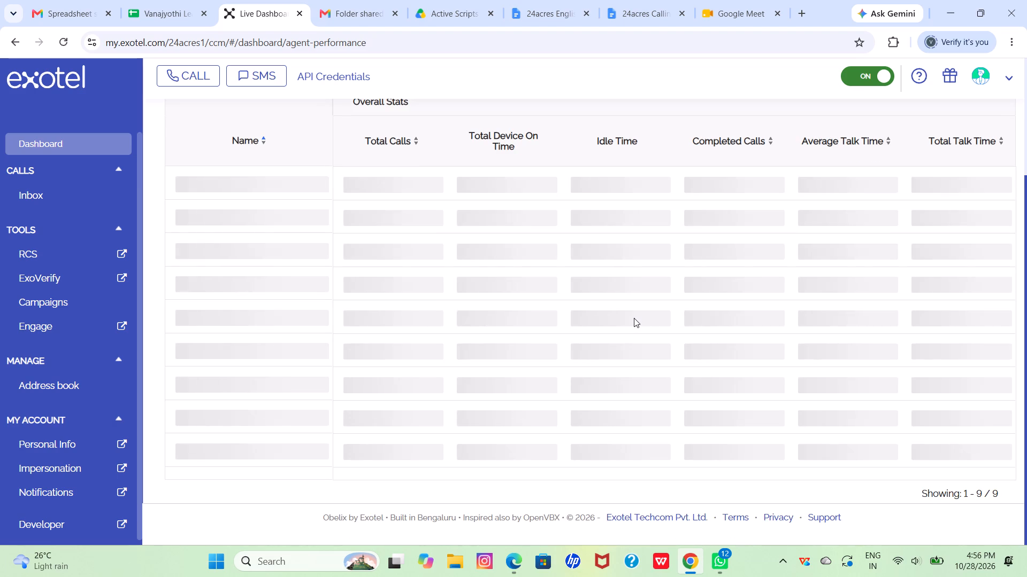
# Switch to the Vanajyothi Leads spreadsheet and copy the phone number of the lead in row 317 for calling.
pyautogui.click(176, 4)
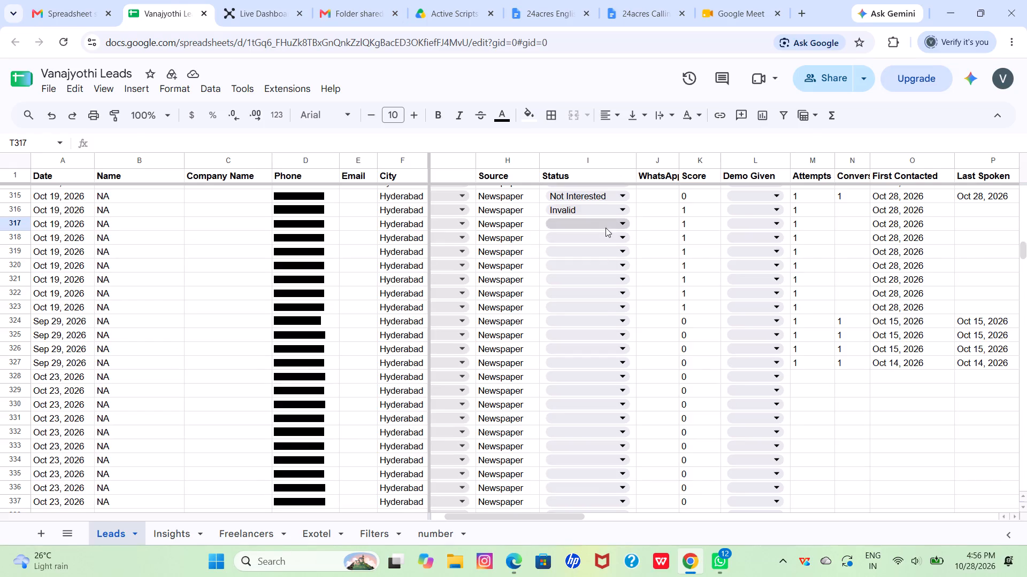
pyautogui.click(313, 224)
pyautogui.hotkey('ctrl', 'c')
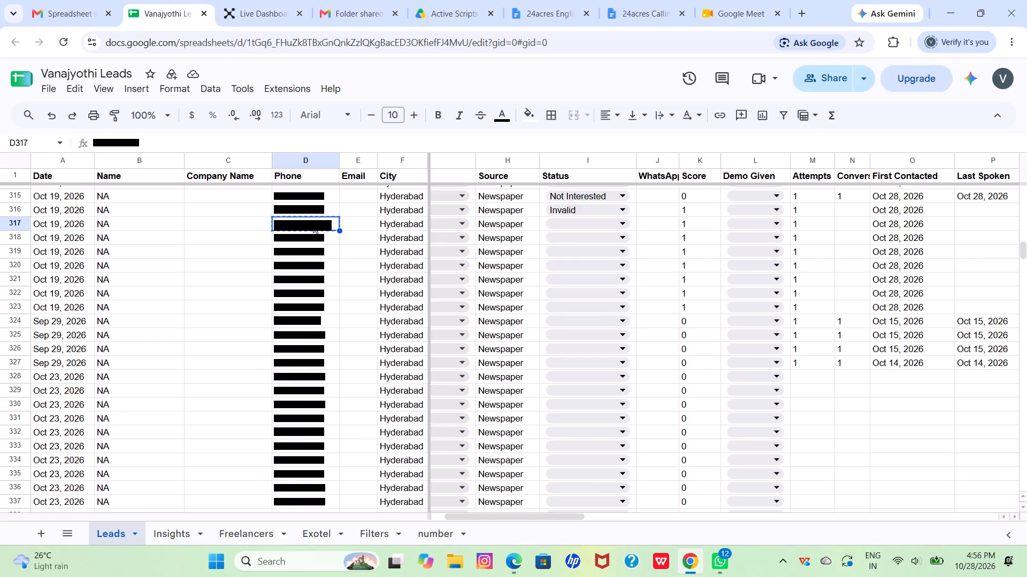
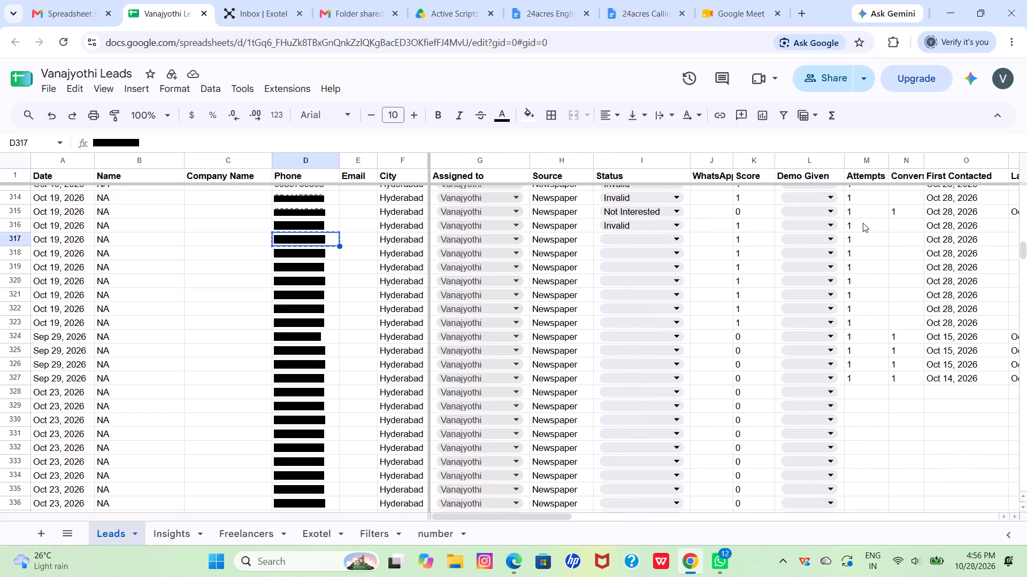
# Mark the lead in row 317 as Invalid and set its call attempts to 2.
pyautogui.scroll(-1, 863, 223)
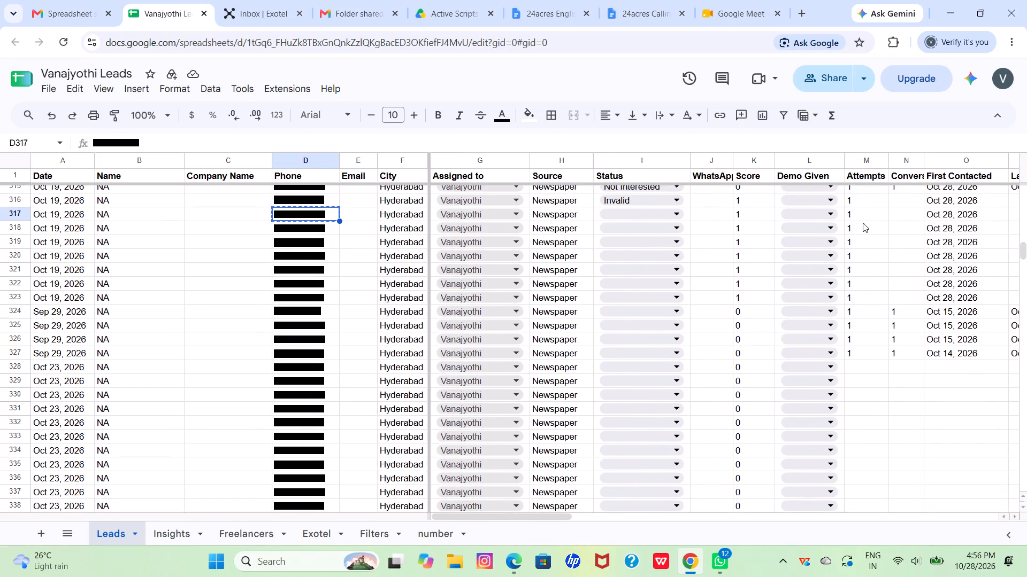
pyautogui.click(653, 211)
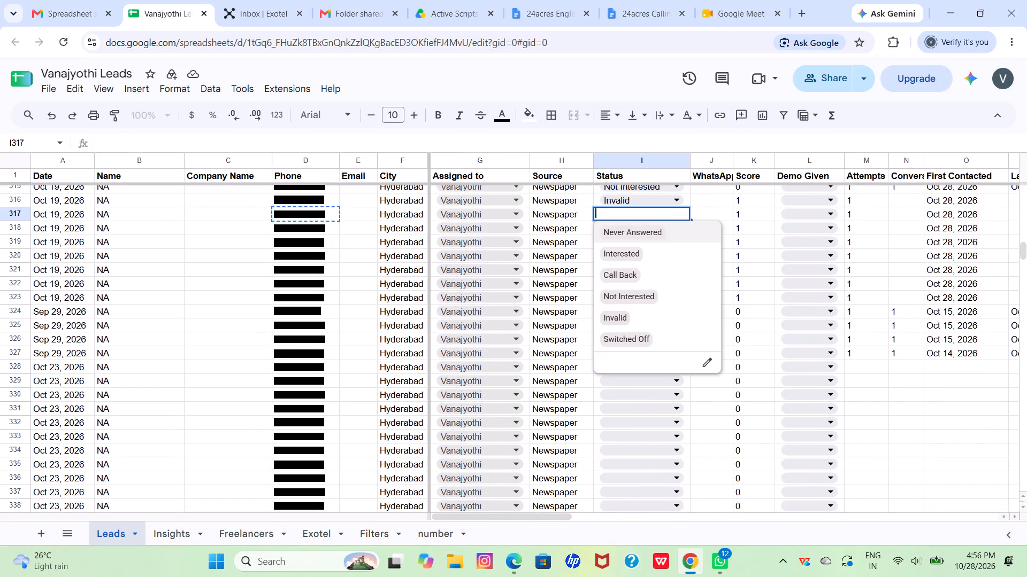
pyautogui.click(620, 317)
pyautogui.click(873, 208)
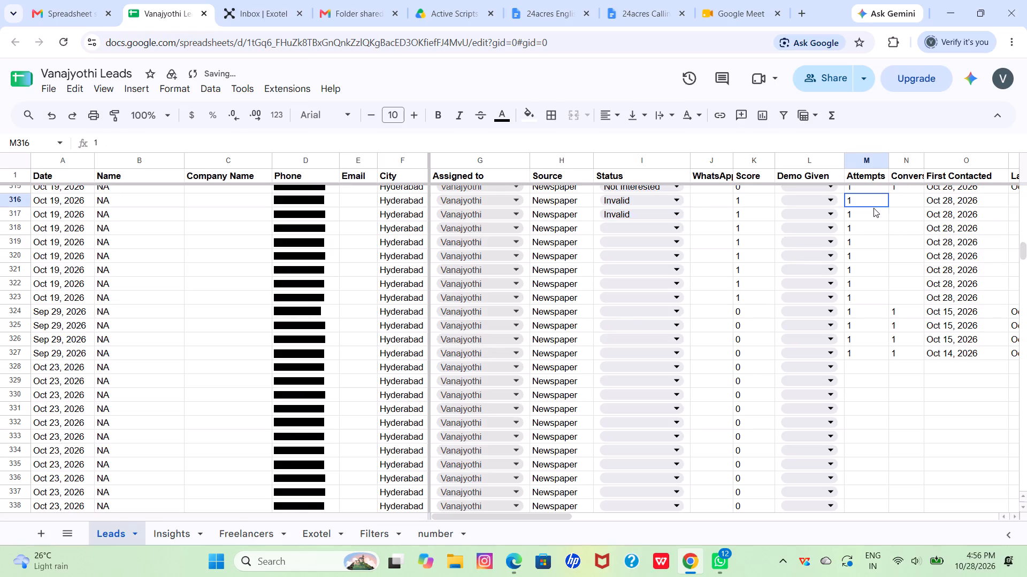
pyautogui.click(870, 221)
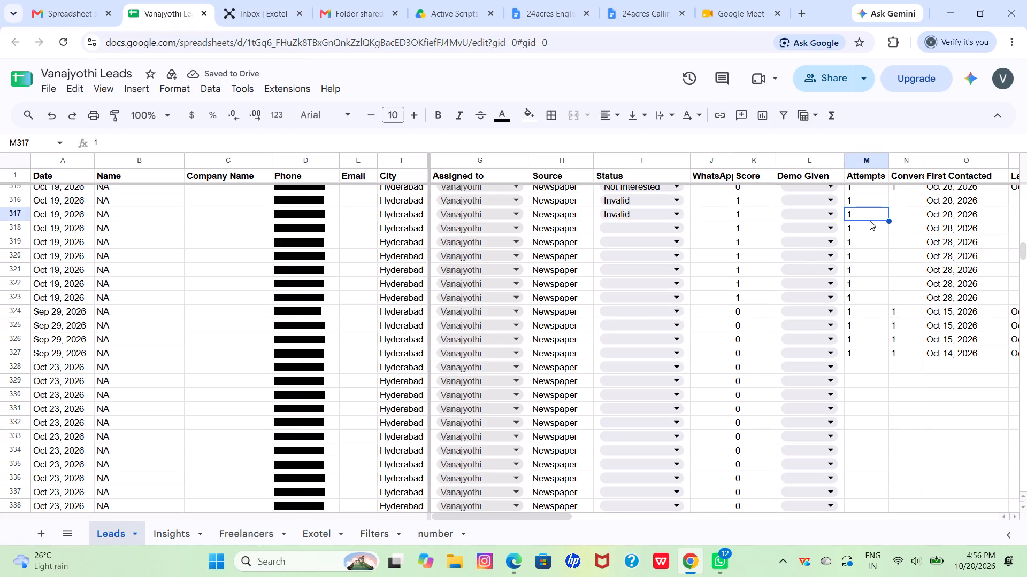
pyautogui.press('2')
pyautogui.click(871, 231)
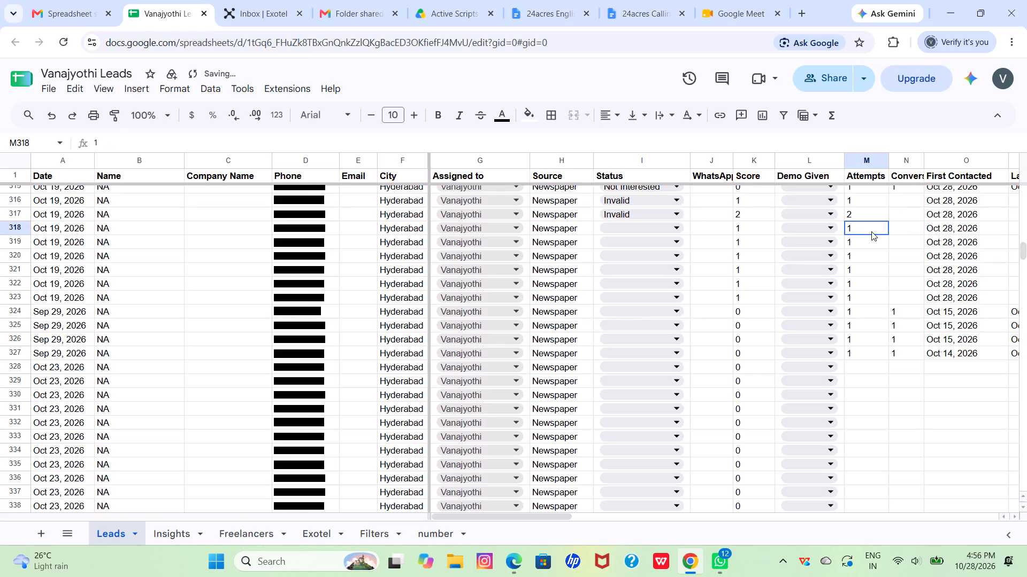
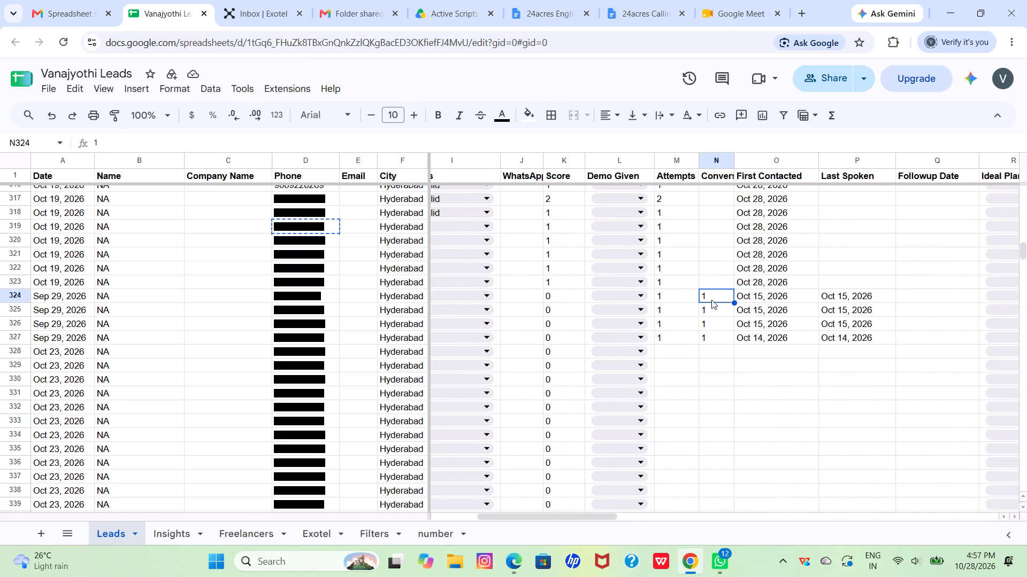
# Clear the conversation counts of the leads in rows 324 to 327.
pyautogui.press('BackSpace')
pyautogui.click(725, 312)
pyautogui.press('BackSpace')
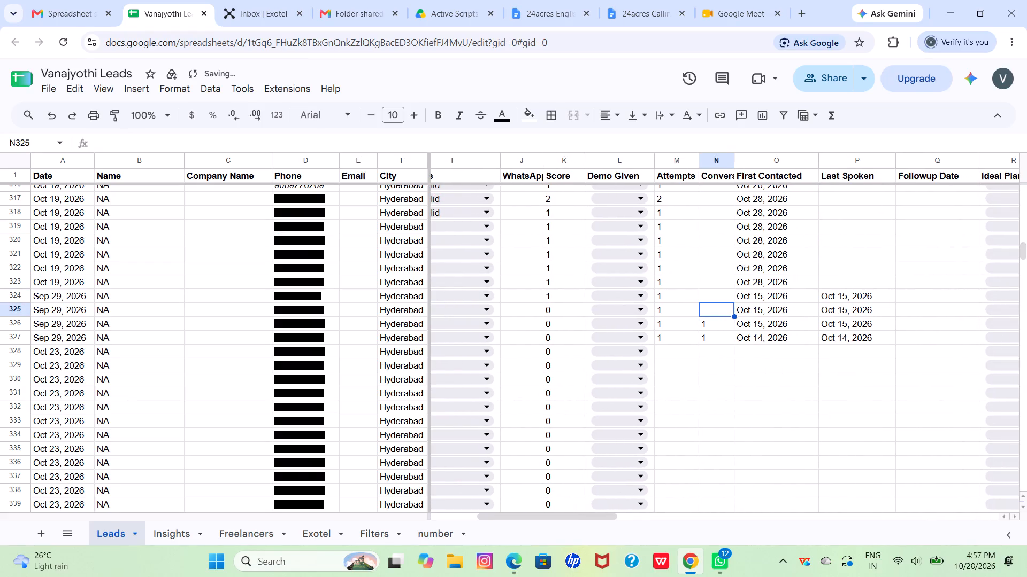
pyautogui.click(716, 333)
pyautogui.press('BackSpace')
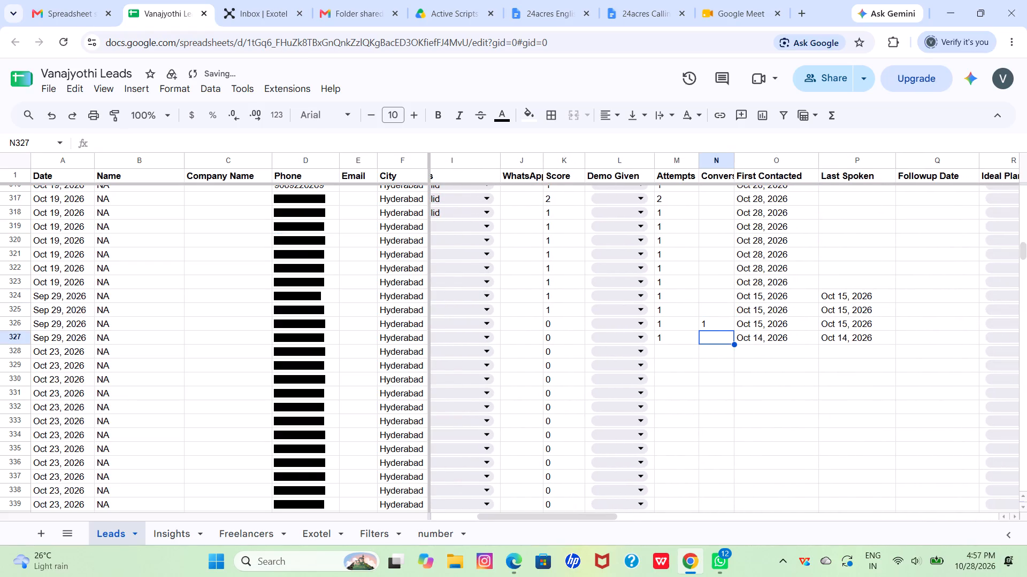
pyautogui.click(716, 325)
pyautogui.press('BackSpace')
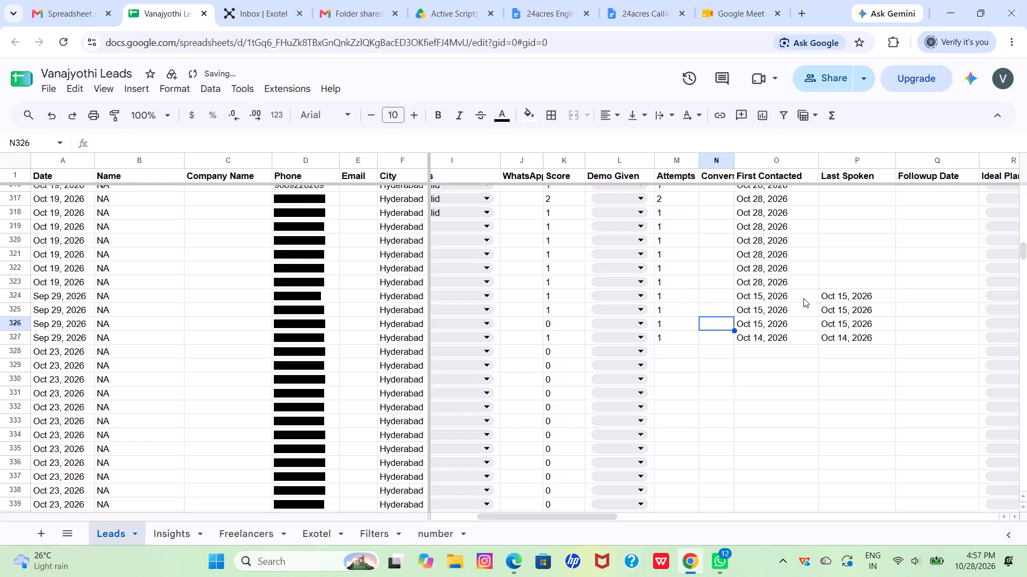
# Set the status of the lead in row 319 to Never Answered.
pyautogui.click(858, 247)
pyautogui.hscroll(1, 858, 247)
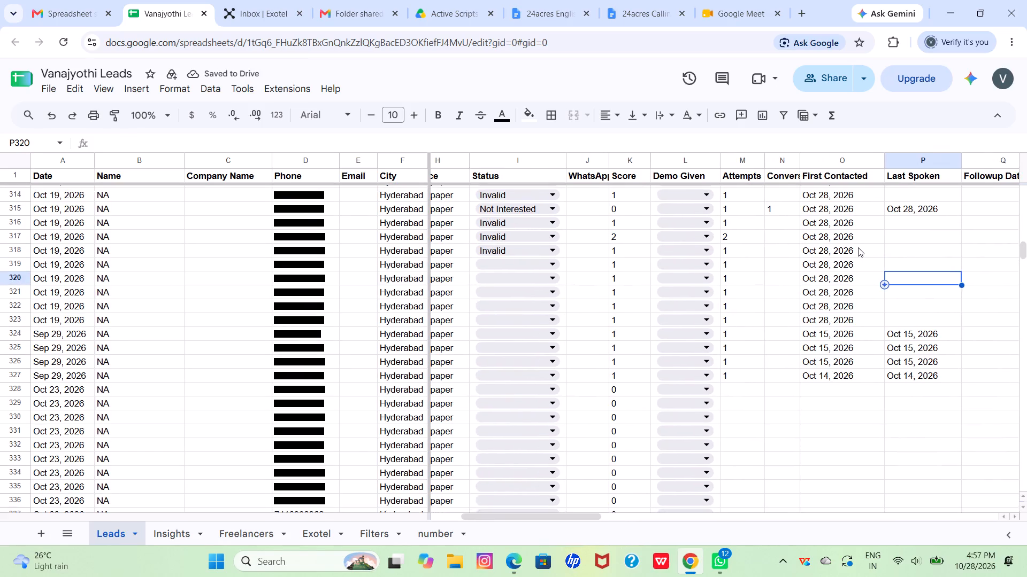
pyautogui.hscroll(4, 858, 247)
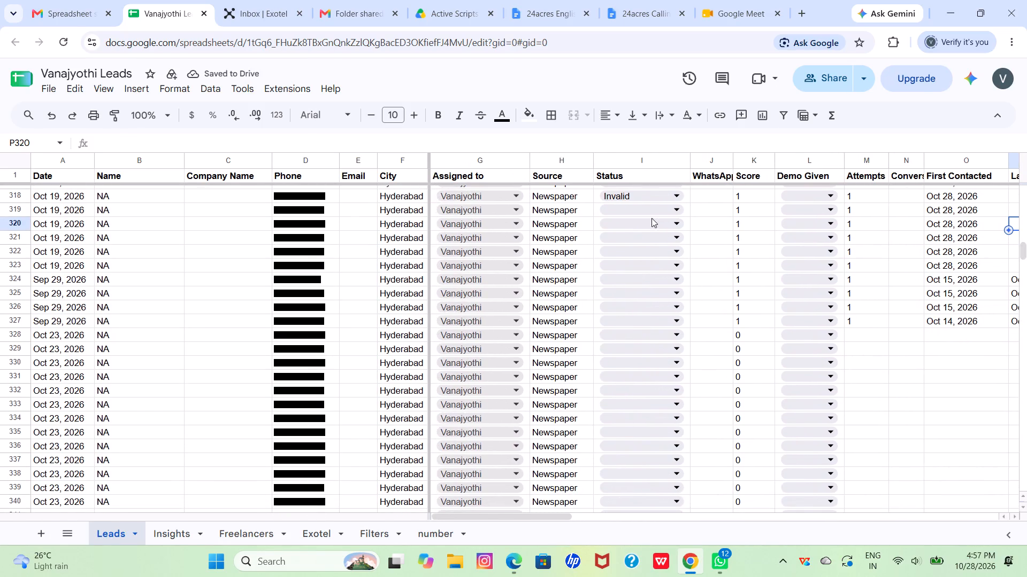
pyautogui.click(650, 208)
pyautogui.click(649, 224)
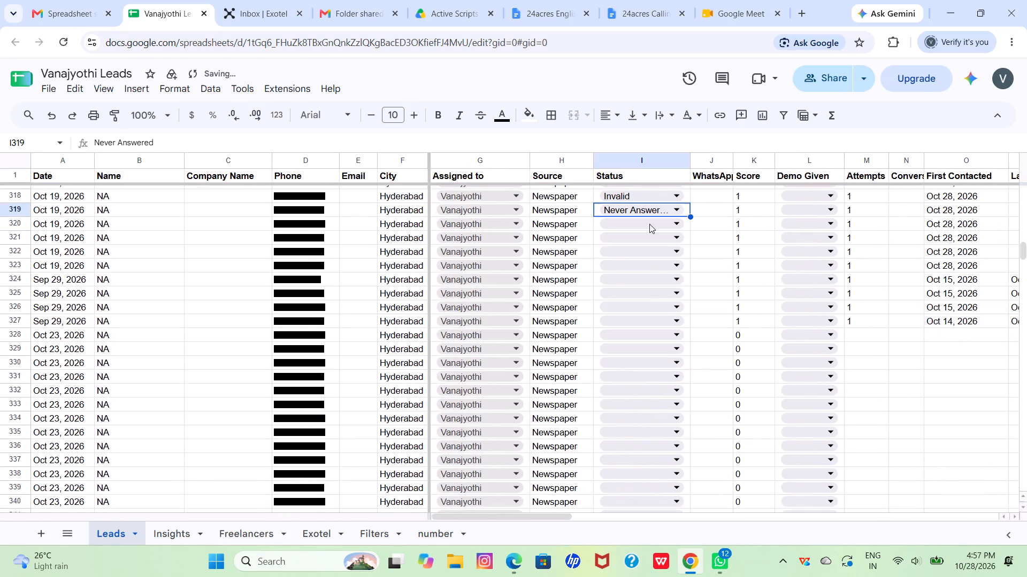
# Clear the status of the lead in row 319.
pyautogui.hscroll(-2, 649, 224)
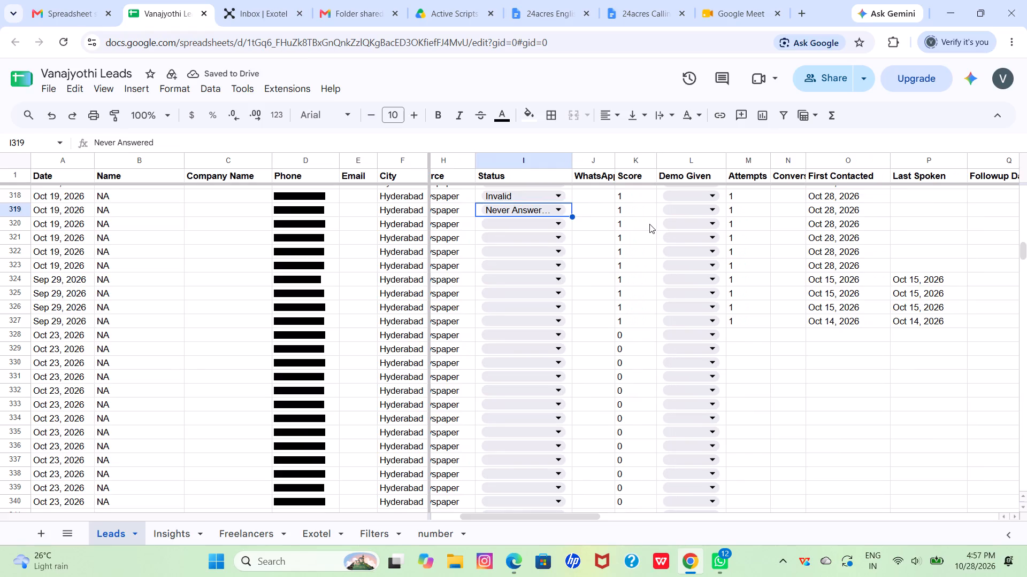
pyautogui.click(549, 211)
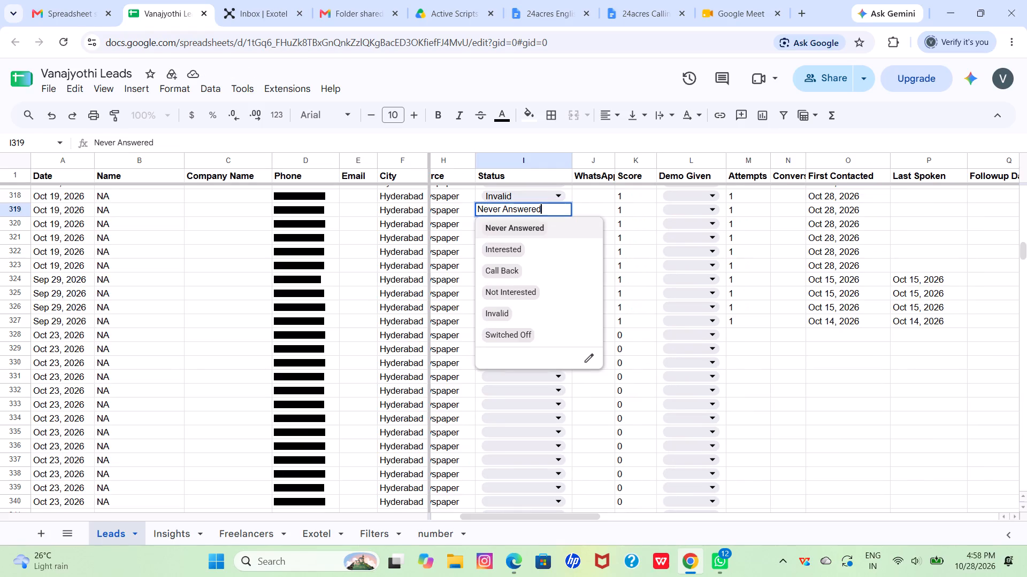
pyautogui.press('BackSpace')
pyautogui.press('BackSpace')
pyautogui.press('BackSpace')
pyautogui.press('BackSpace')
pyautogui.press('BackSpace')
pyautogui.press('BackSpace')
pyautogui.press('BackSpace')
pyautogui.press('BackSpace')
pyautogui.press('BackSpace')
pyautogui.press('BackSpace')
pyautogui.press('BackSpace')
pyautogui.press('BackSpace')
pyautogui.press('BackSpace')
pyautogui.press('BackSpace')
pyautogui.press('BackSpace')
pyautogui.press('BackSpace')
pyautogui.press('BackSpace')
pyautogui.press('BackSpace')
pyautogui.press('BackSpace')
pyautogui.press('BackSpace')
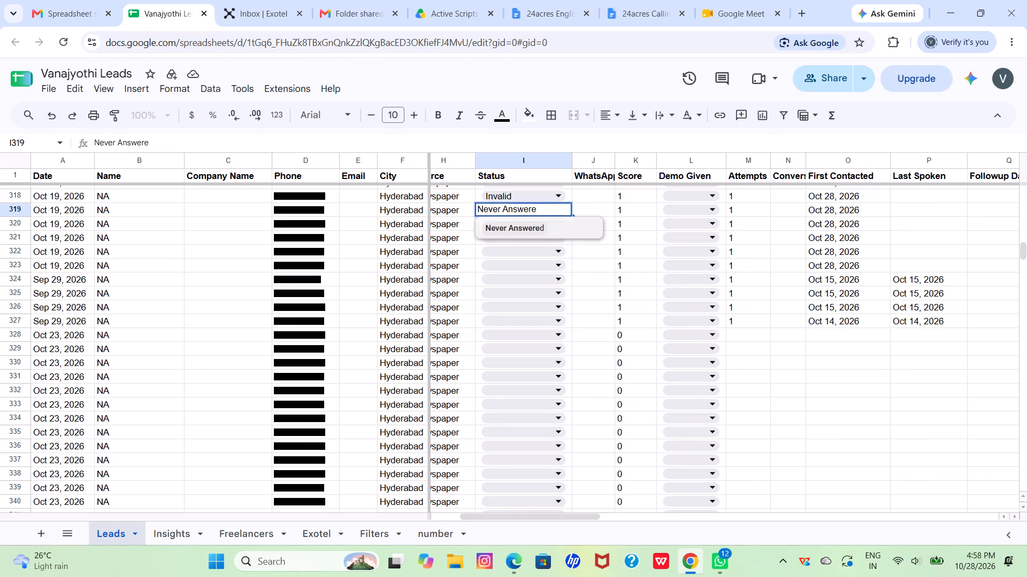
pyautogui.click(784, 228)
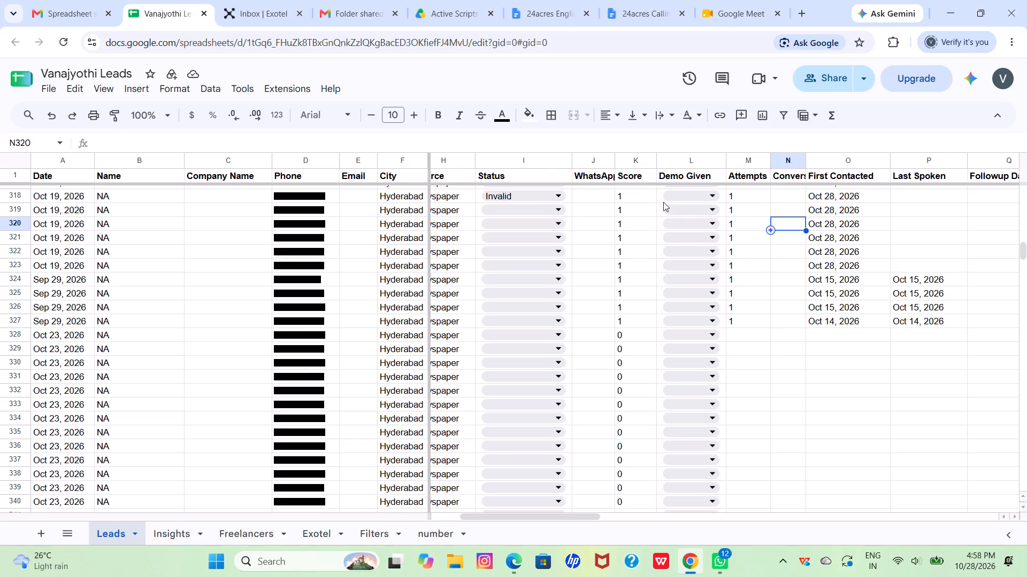
# Mark the lead in row 319 as Not Interested and set its conversation count to 1.
pyautogui.click(606, 212)
pyautogui.hscroll(4, 606, 212)
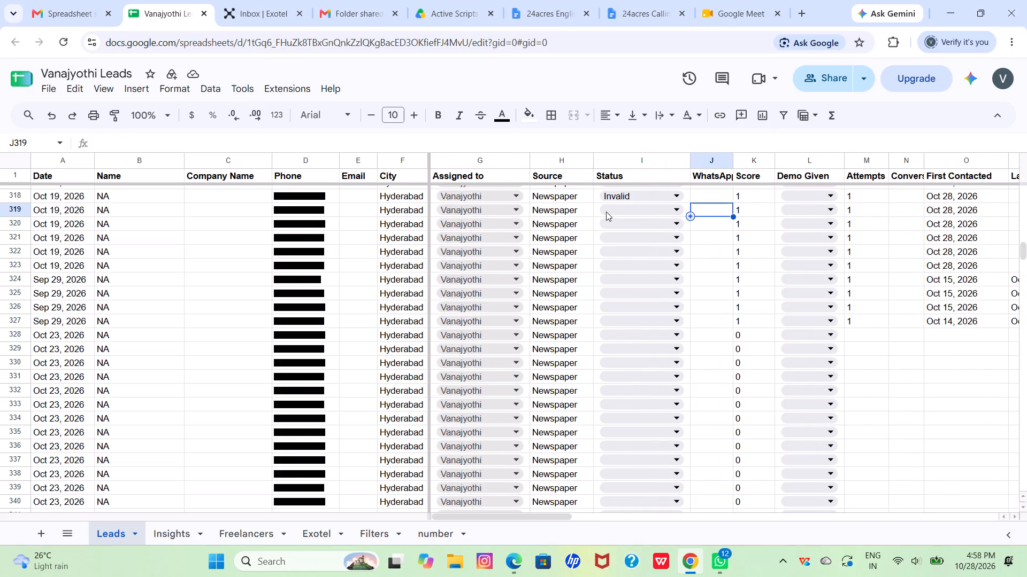
pyautogui.click(629, 208)
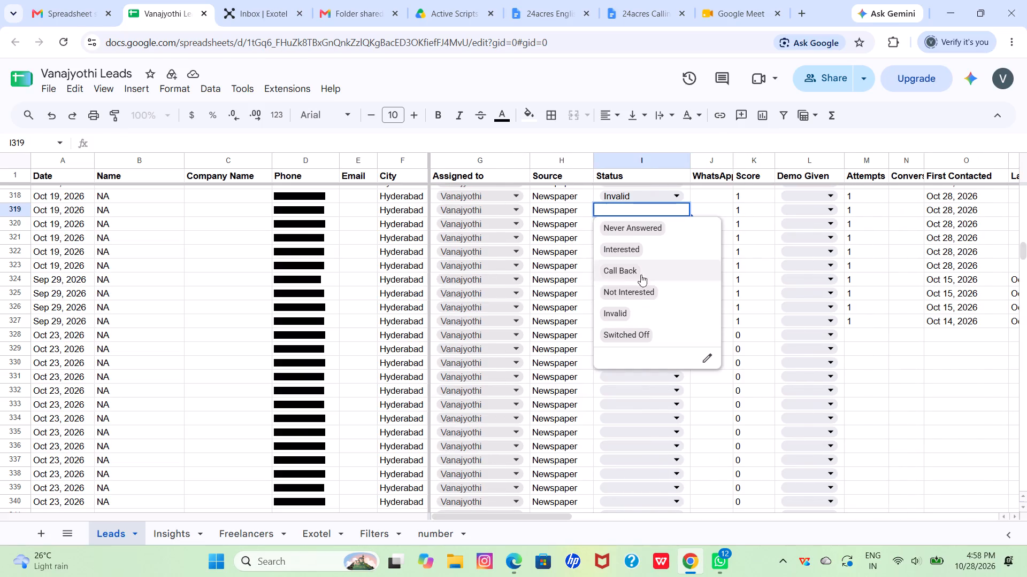
pyautogui.click(640, 294)
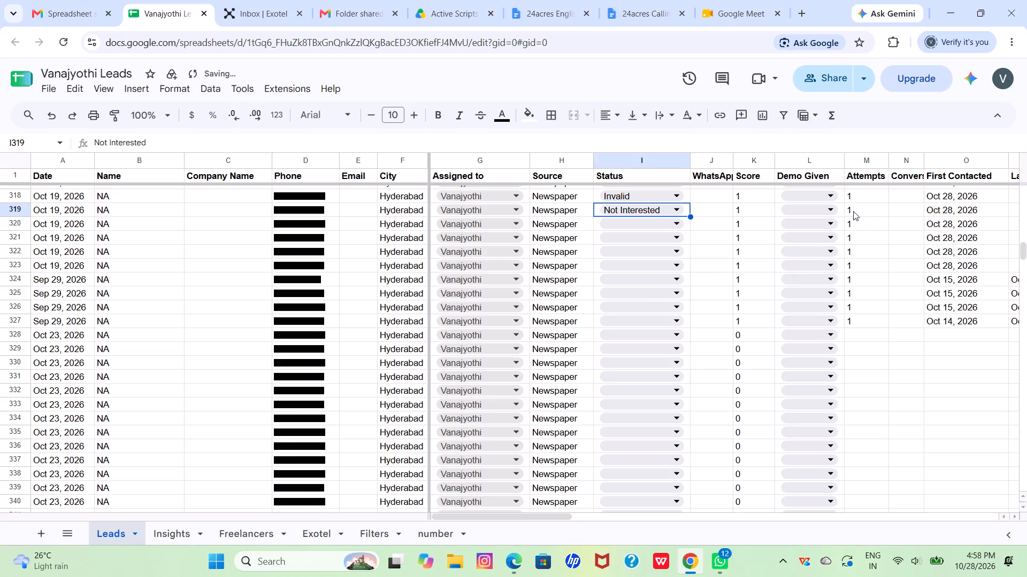
pyautogui.click(909, 208)
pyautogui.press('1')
# Copy the first contacted date of the lead in row 319, Oct 28, 2026, into its Last Spoken cell.
pyautogui.click(948, 209)
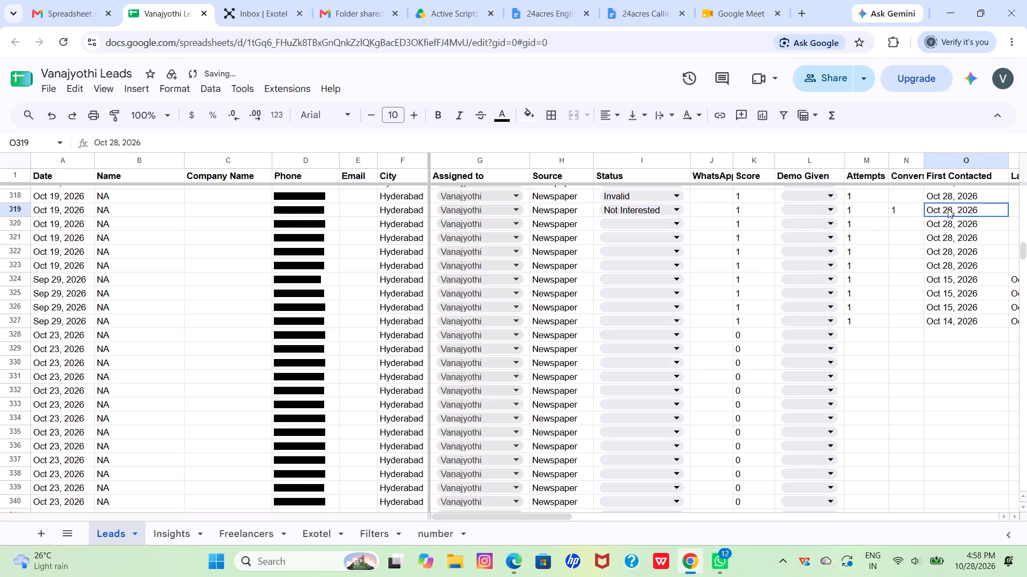
pyautogui.hotkey('ctrl', 'c')
pyautogui.hscroll(-2, 948, 209)
pyautogui.click(948, 209)
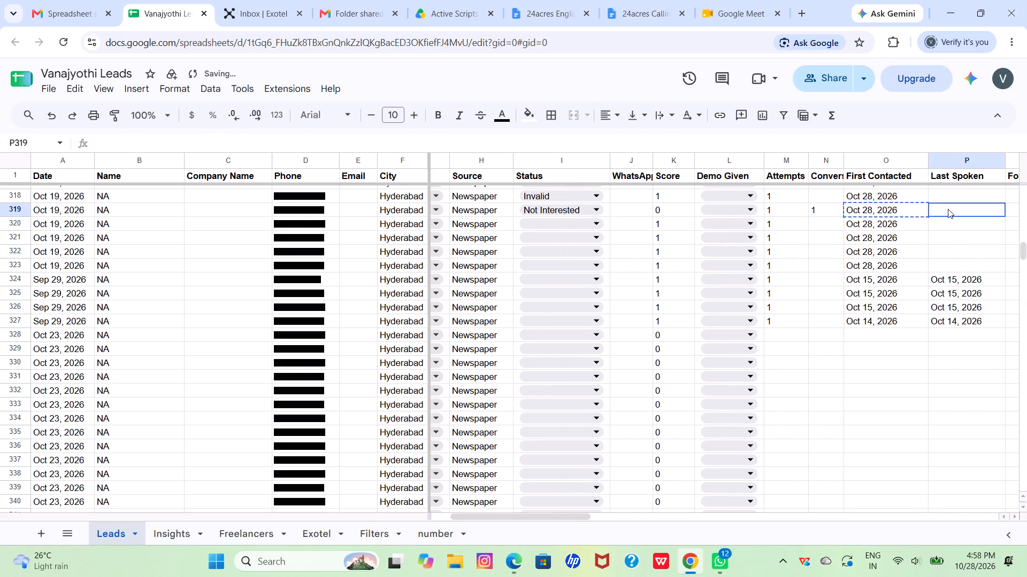
pyautogui.hotkey('ctrl', 'v')
# Copy the note "dont have any properties for sale or rent" from row 324 into the Notes of row 319.
pyautogui.hscroll(-4, 948, 209)
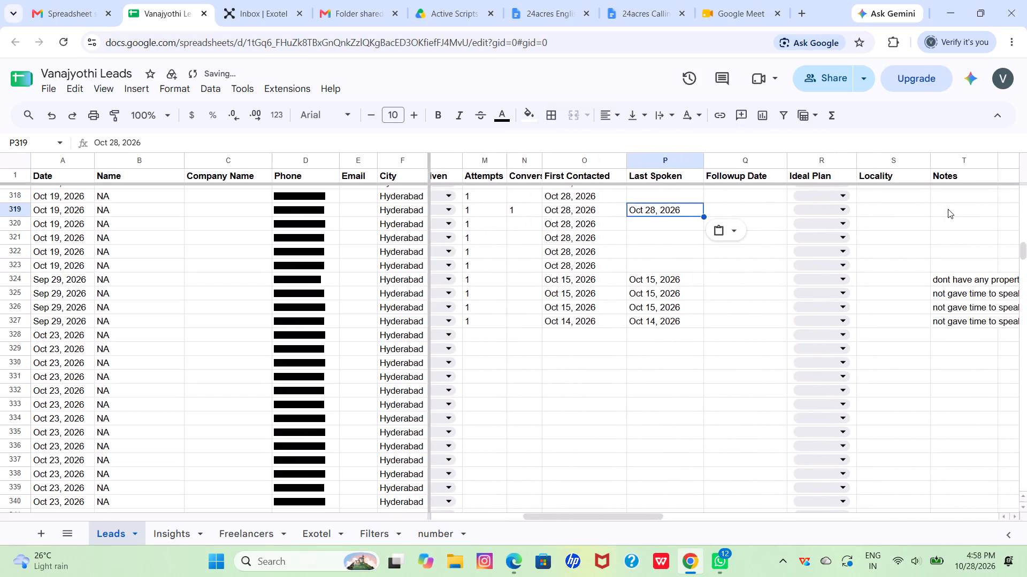
pyautogui.click(948, 209)
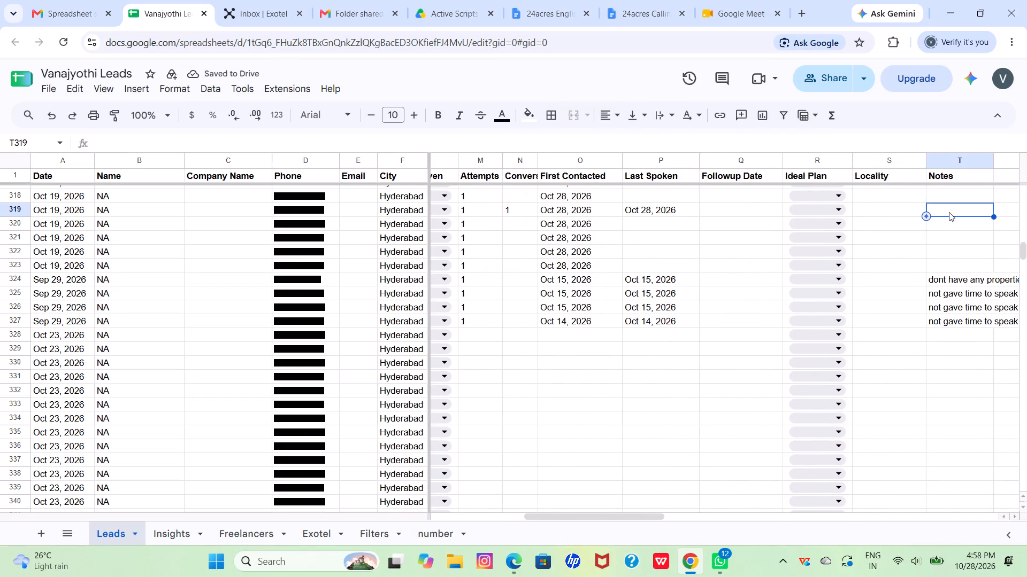
pyautogui.click(950, 284)
pyautogui.hotkey('ctrl', 'c')
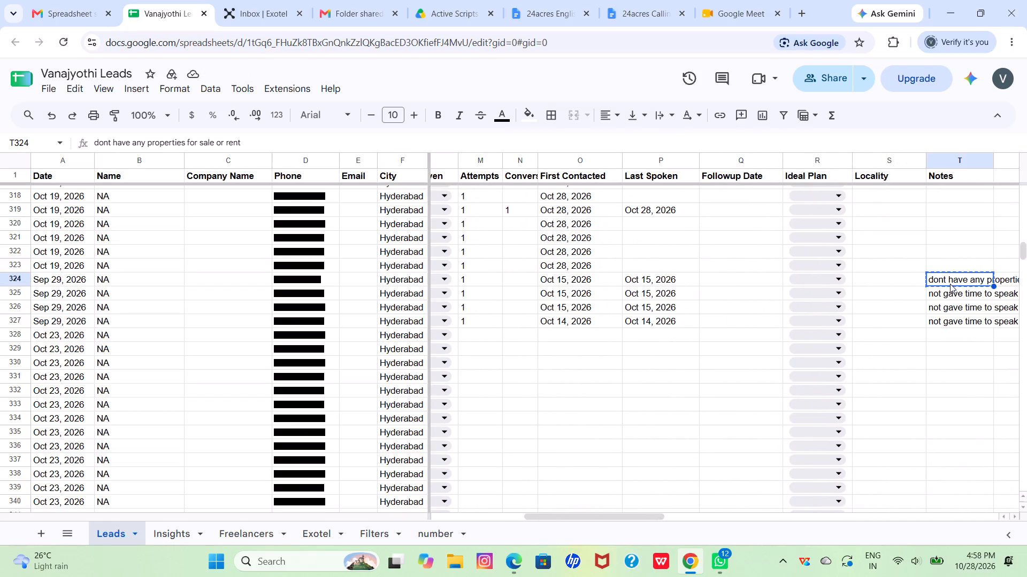
pyautogui.click(950, 217)
pyautogui.hotkey('ctrl', 'v')
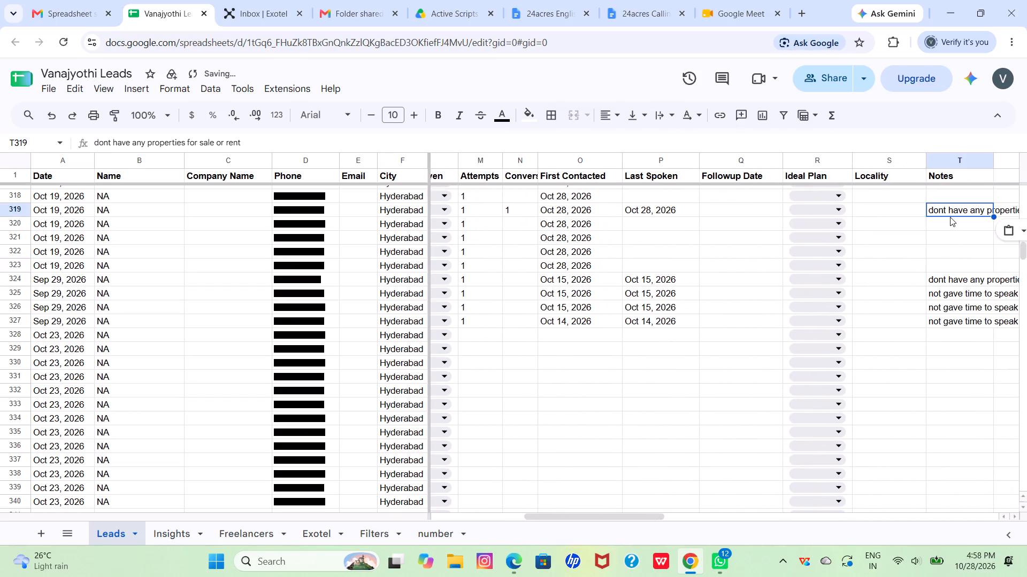
pyautogui.click(928, 238)
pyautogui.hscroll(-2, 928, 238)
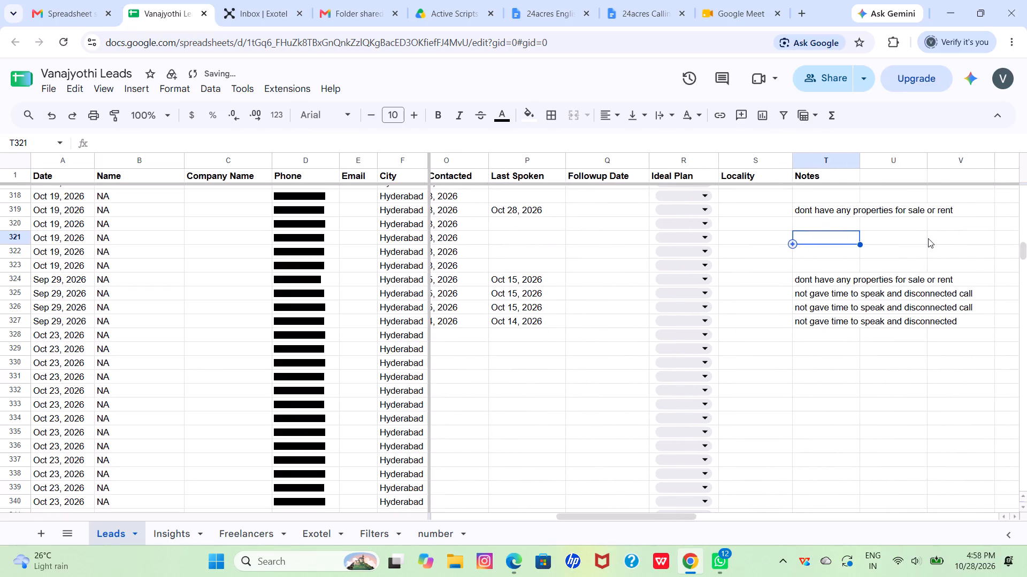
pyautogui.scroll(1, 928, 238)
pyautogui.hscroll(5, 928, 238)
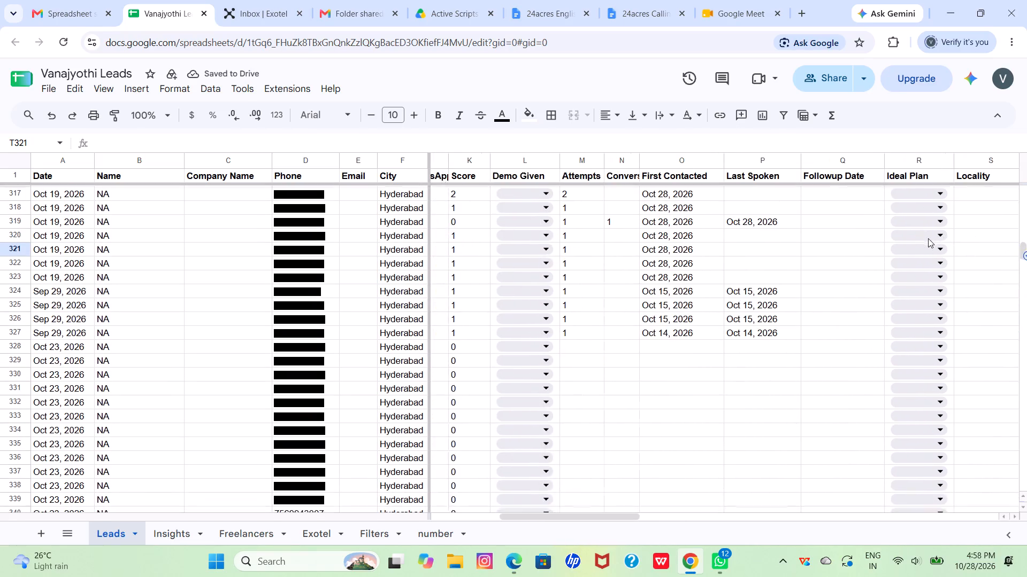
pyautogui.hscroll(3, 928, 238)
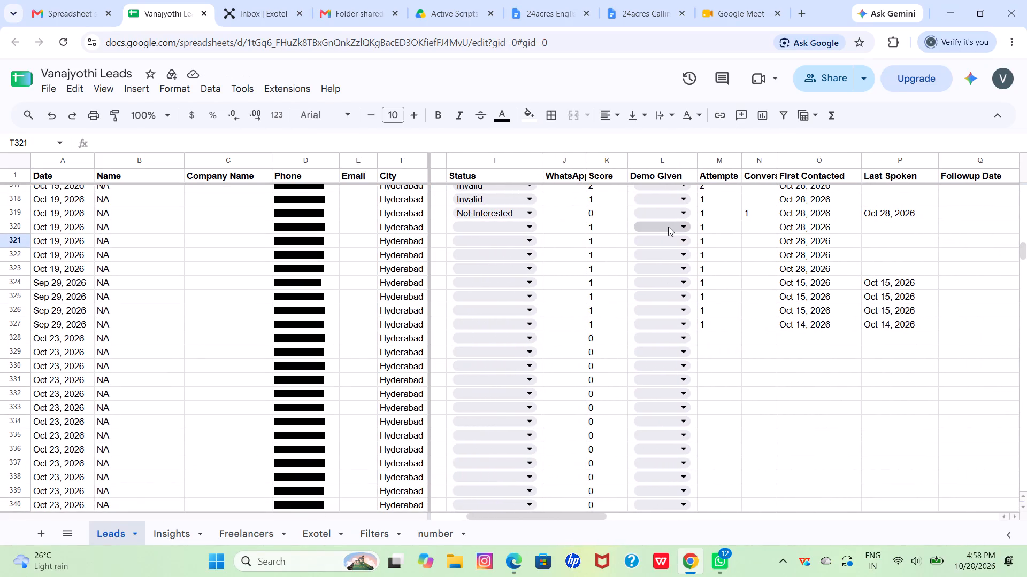
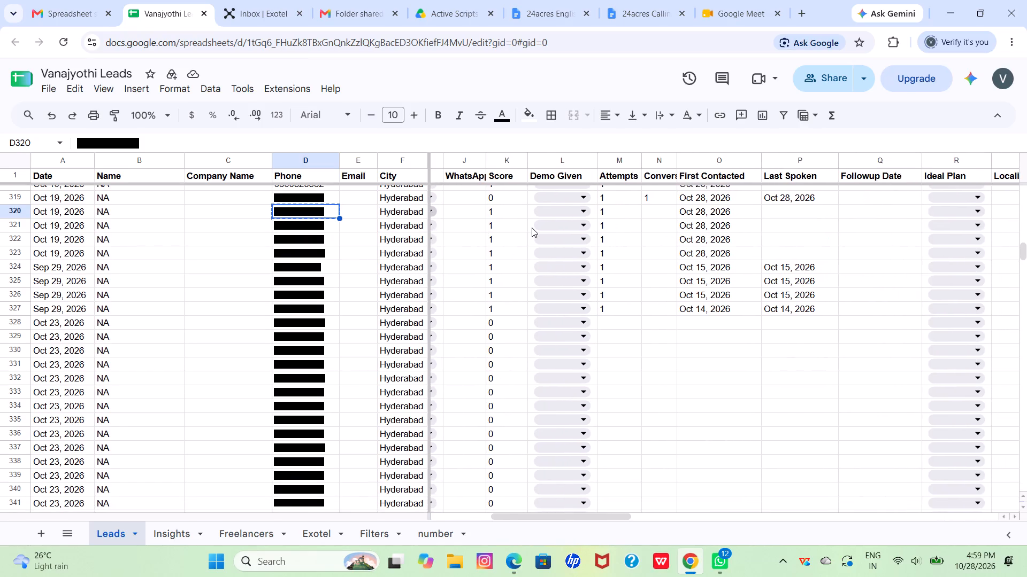
# Set the status of the lead in row 320 to Never Answered.
pyautogui.hscroll(-2, 532, 228)
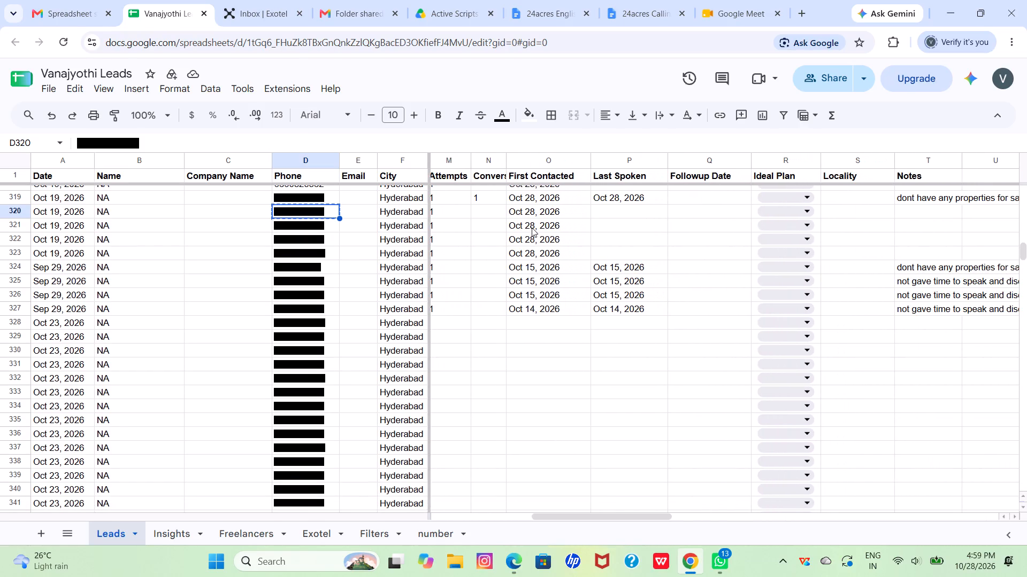
pyautogui.hscroll(-3, 532, 228)
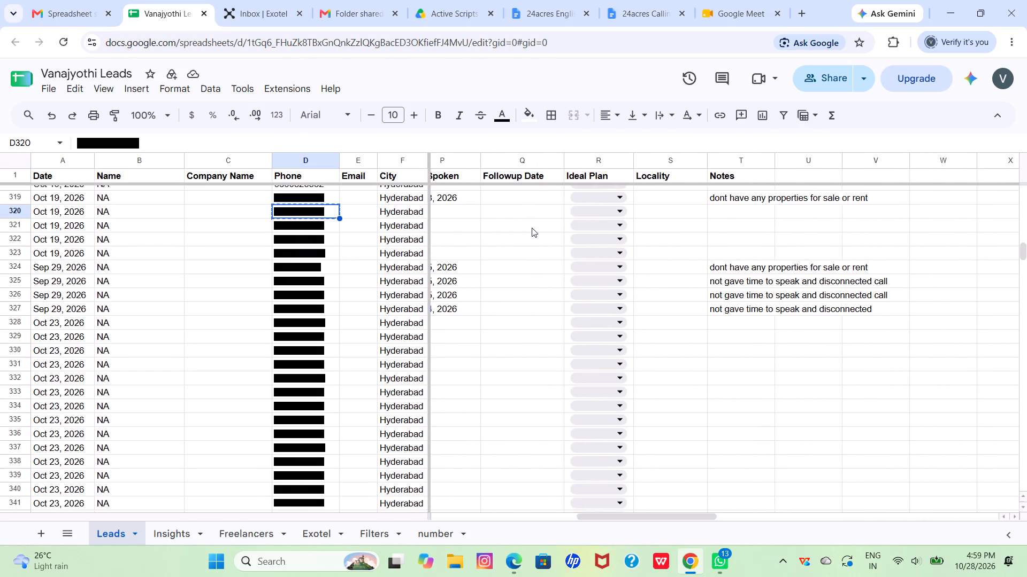
pyautogui.hscroll(2, 532, 228)
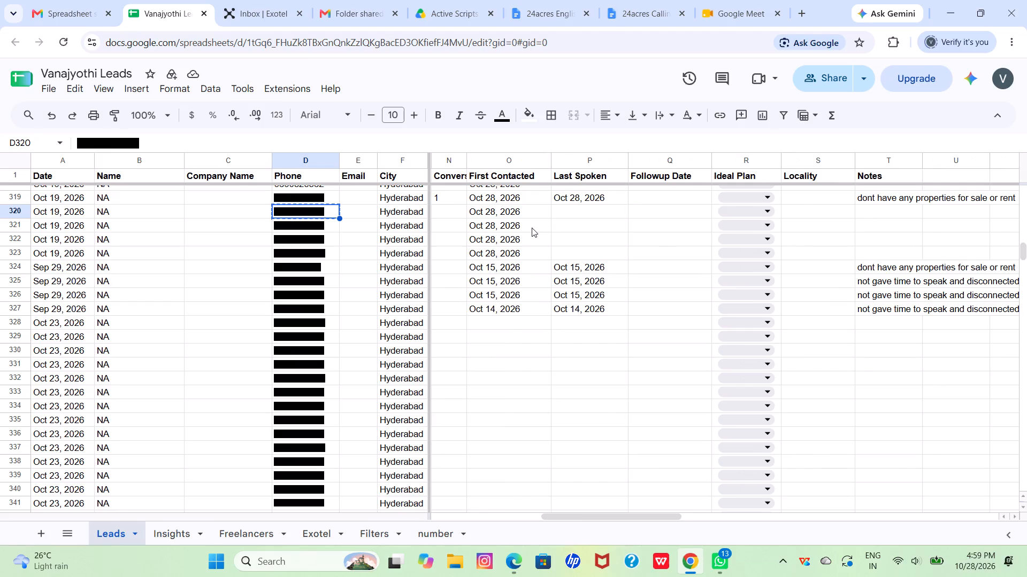
pyautogui.hscroll(5, 532, 228)
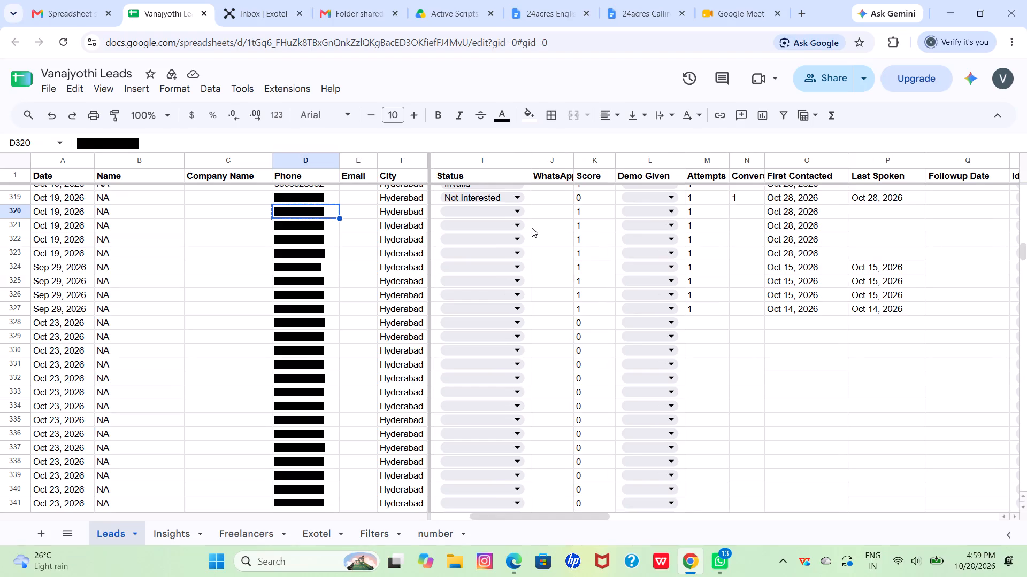
pyautogui.click(499, 209)
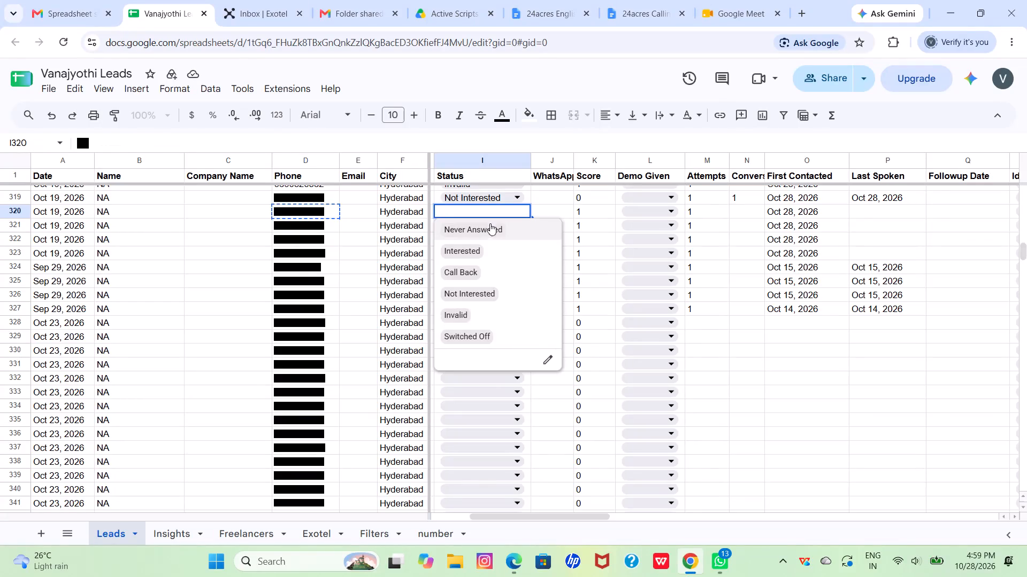
pyautogui.click(483, 224)
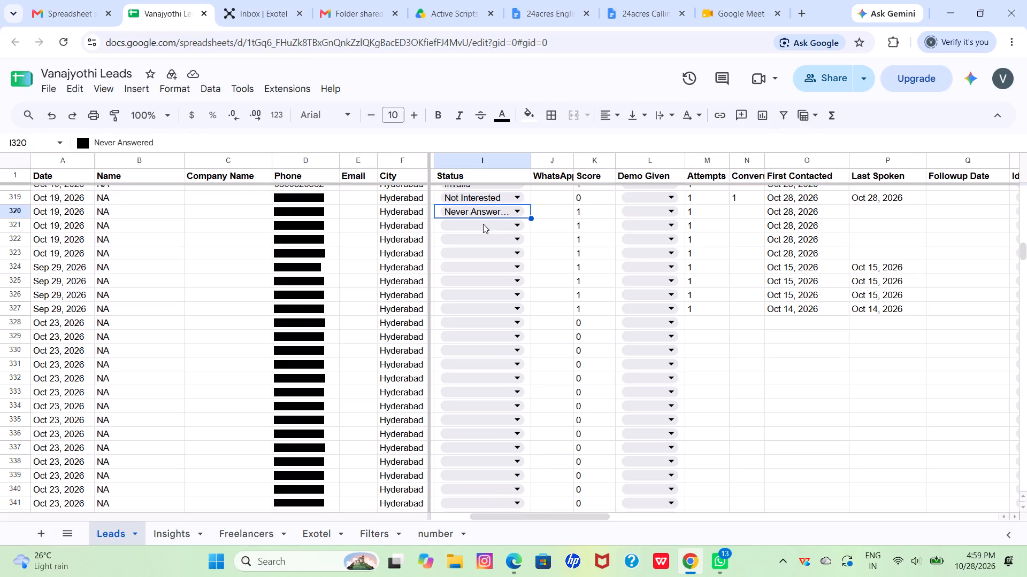
pyautogui.hscroll(1, 336, 230)
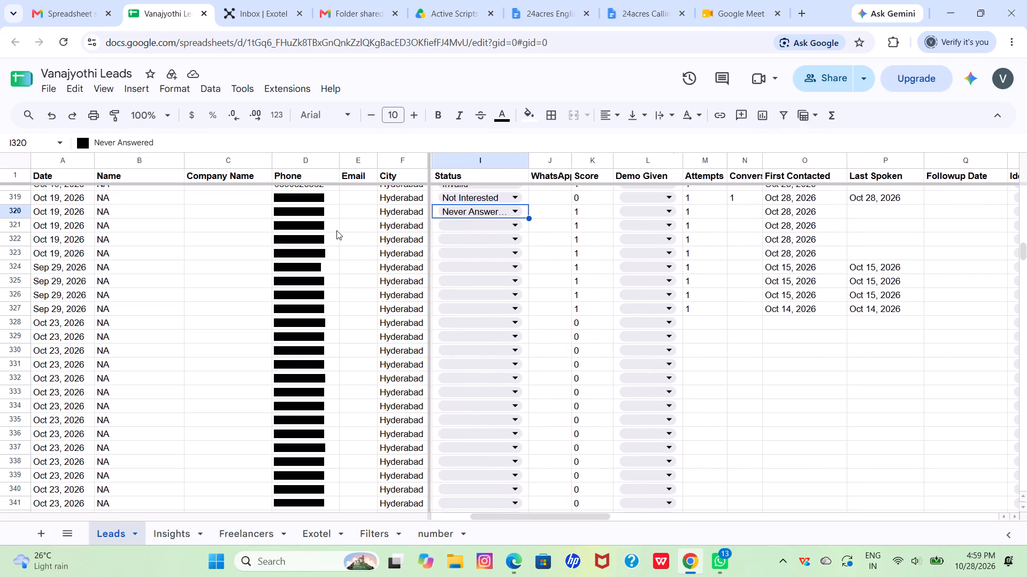
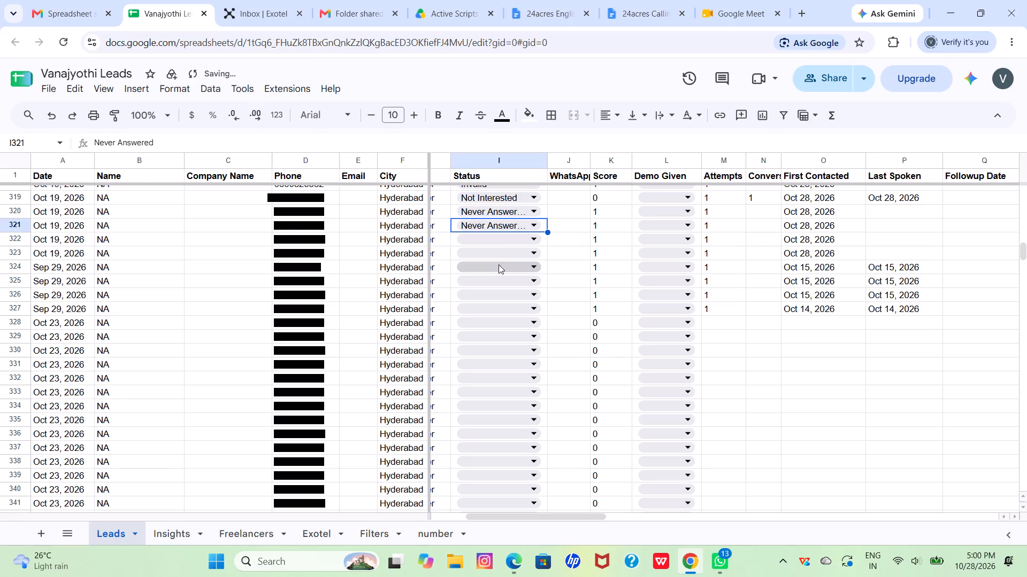
# Select the phone number of the lead in row 322.
pyautogui.scroll(-1, 500, 250)
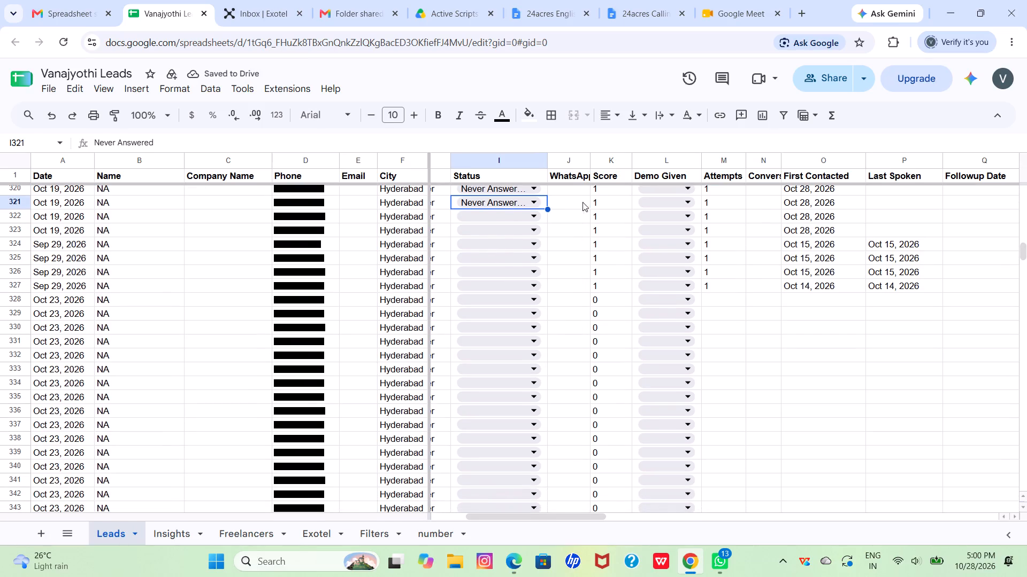
pyautogui.click(327, 215)
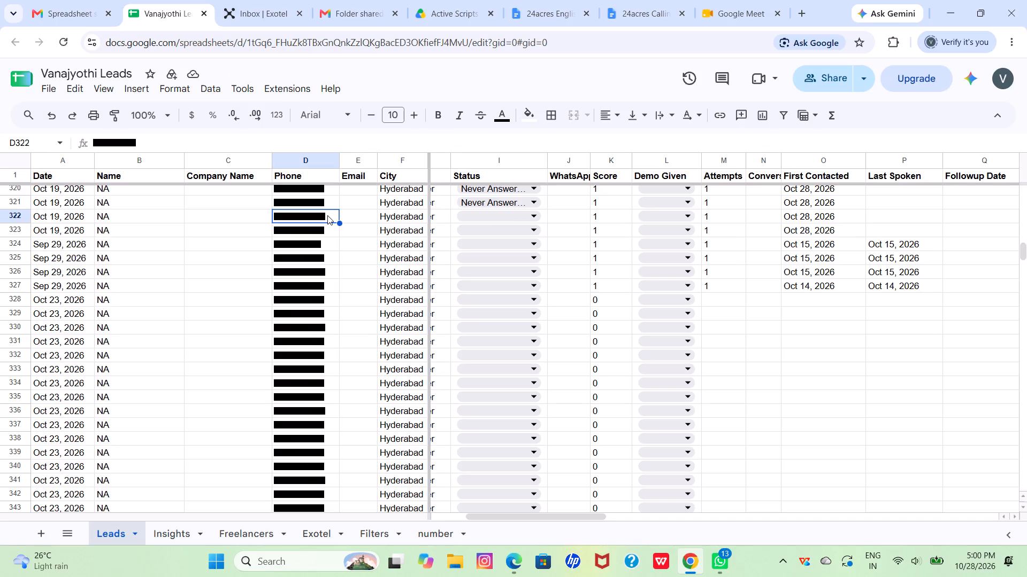
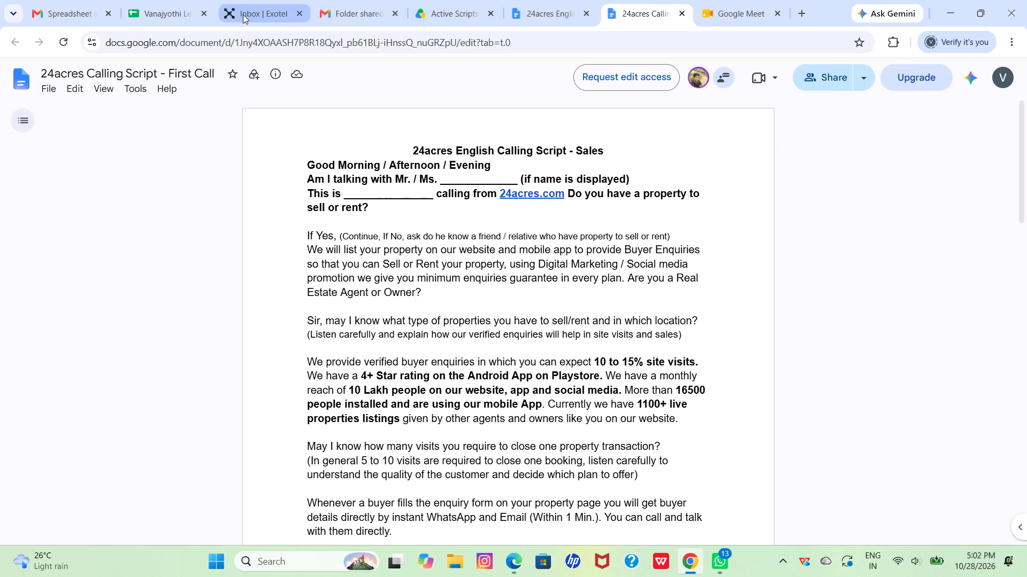
# Return to the Vanajyothi Leads spreadsheet and open the Status choices for the lead in row 322.
pyautogui.click(159, 0)
pyautogui.click(546, 205)
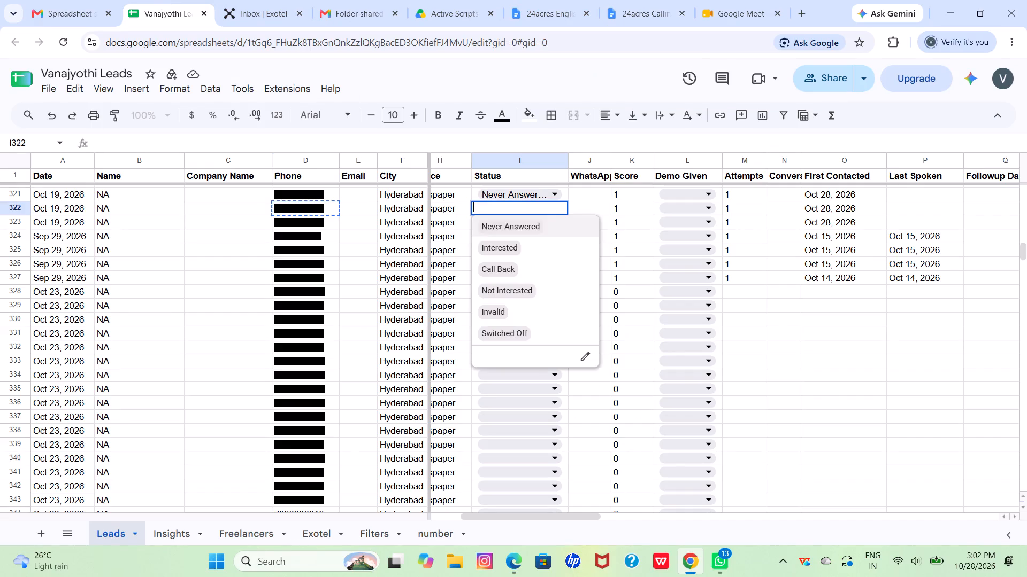
# Set the status of the lead in row 322 to Not Interested.
pyautogui.click(511, 291)
# Select the phone number of the lead in row 323.
pyautogui.click(324, 224)
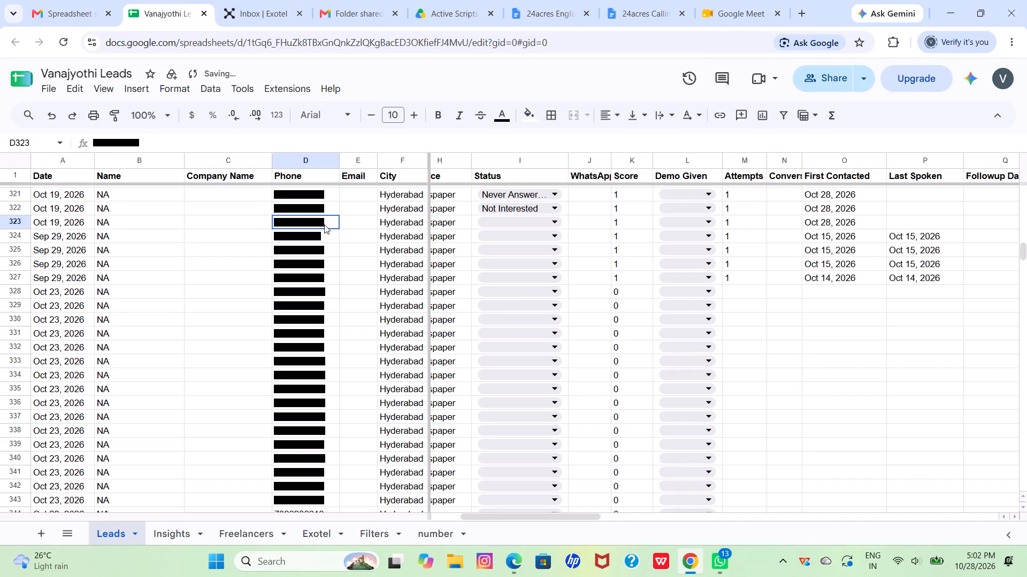
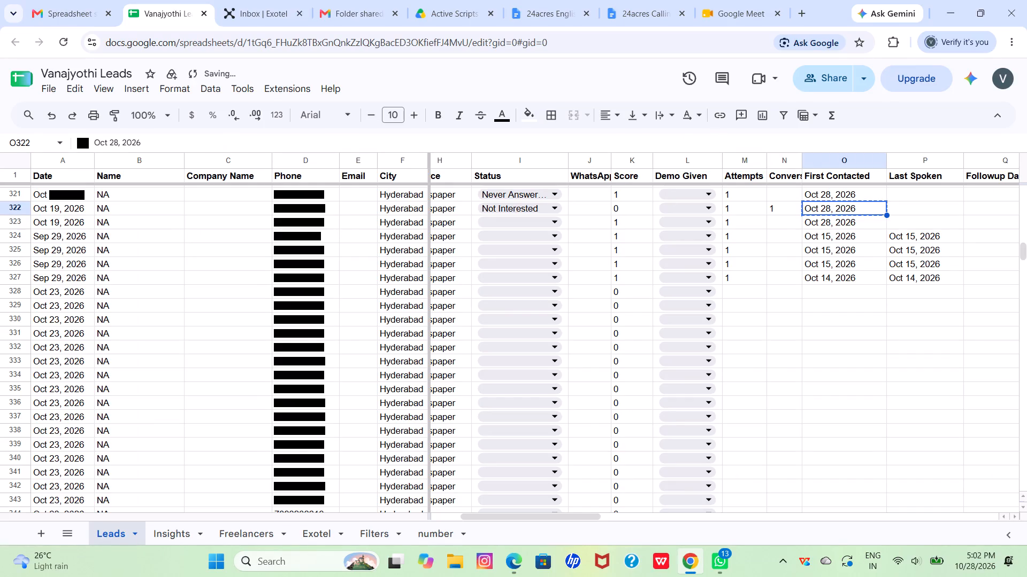
# Paste the copied first-contact date Oct 28, 2026 into the Last Spoken cell of the lead in row 322.
pyautogui.click(919, 209)
pyautogui.hotkey('ctrl', 'v')
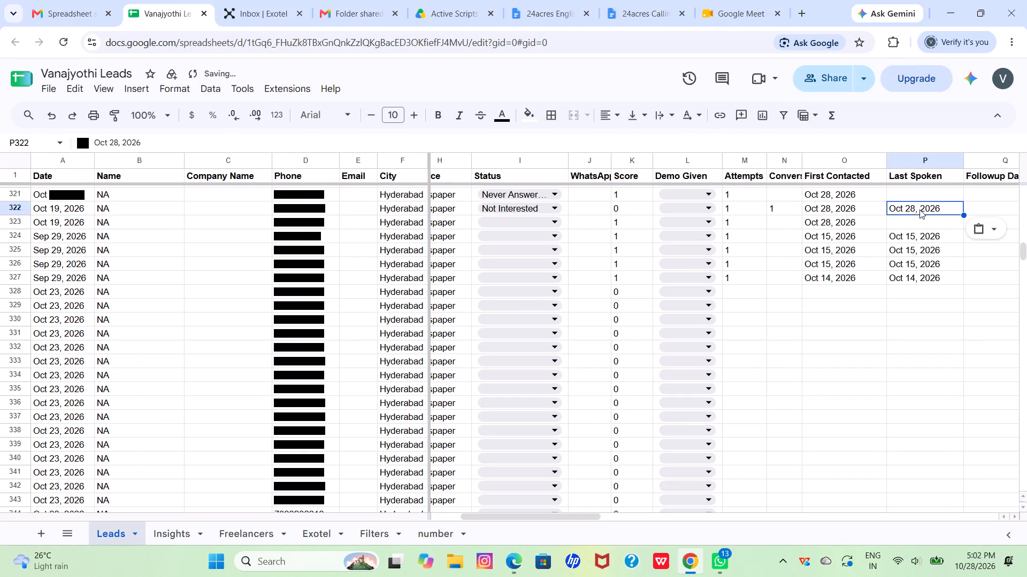
# Copy the note "dont have any properties for sale or rent" from row 324 into the Notes of row 322.
pyautogui.click(994, 207)
pyautogui.hscroll(-5, 994, 207)
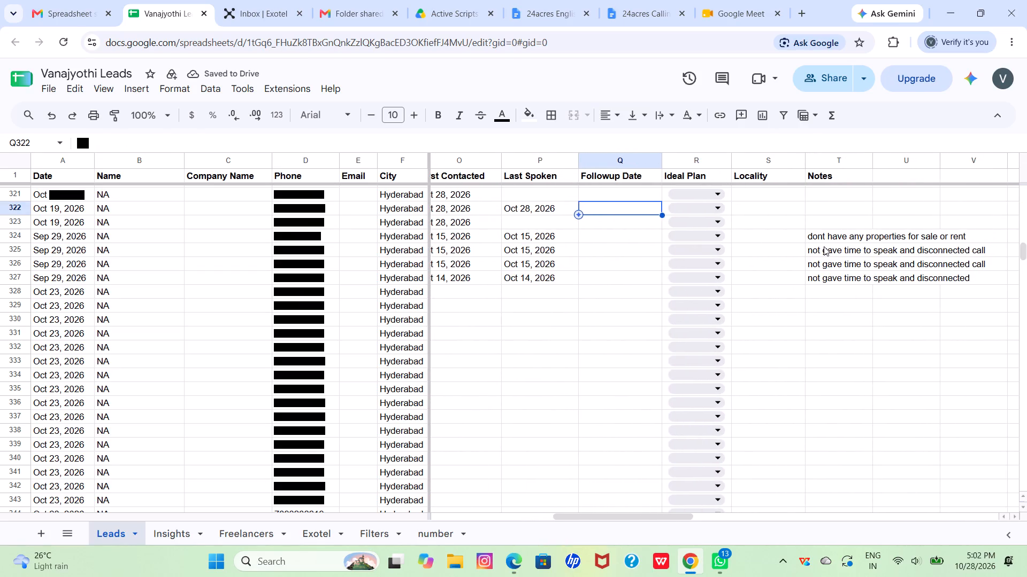
pyautogui.click(824, 246)
pyautogui.click(819, 241)
pyautogui.hotkey('ctrl', 'c')
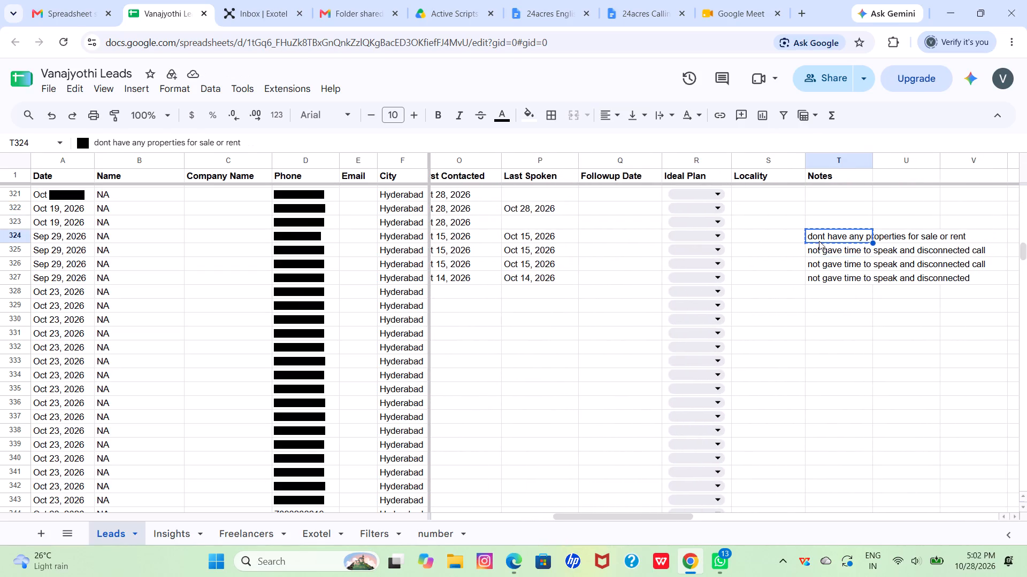
pyautogui.click(821, 212)
pyautogui.hotkey('ctrl', 'v')
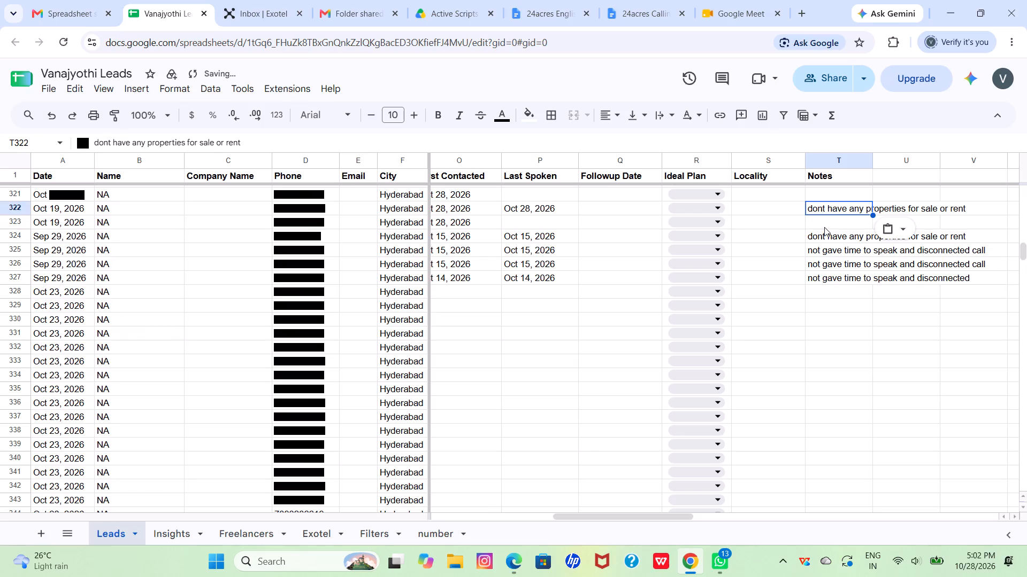
# Select the phone number of the lead in row 323.
pyautogui.click(824, 227)
pyautogui.hscroll(5, 824, 227)
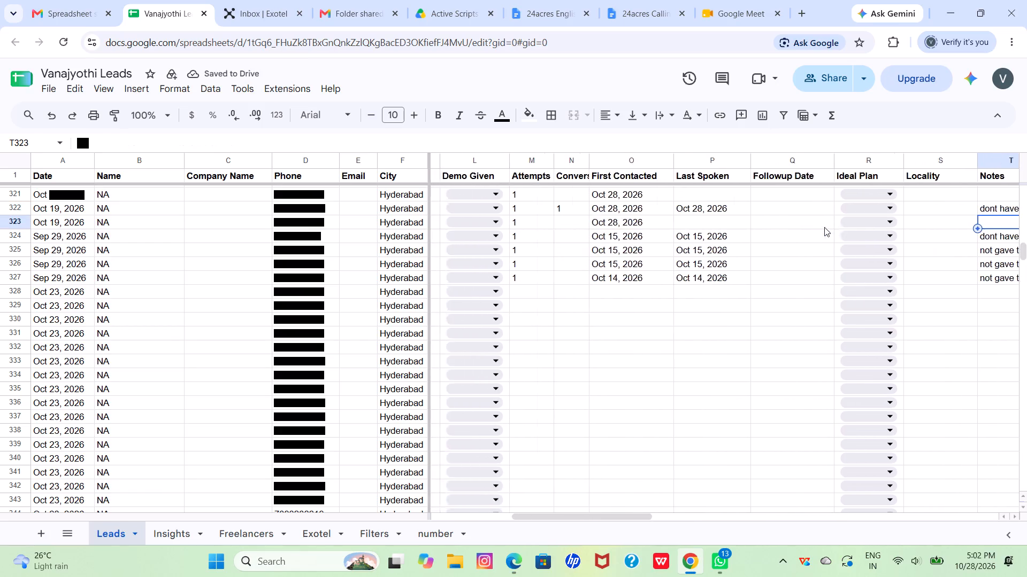
pyautogui.hscroll(2, 824, 227)
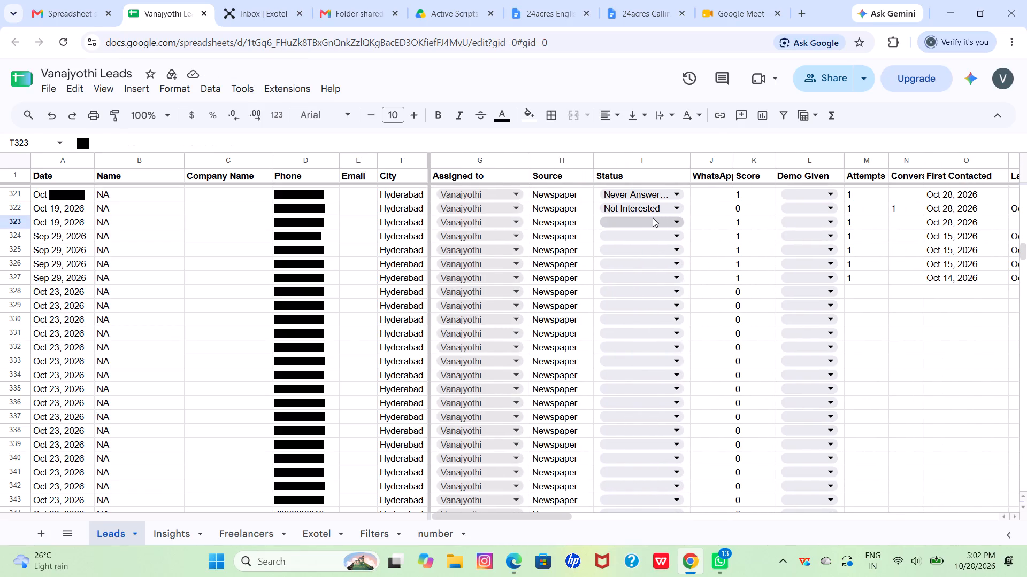
pyautogui.click(317, 228)
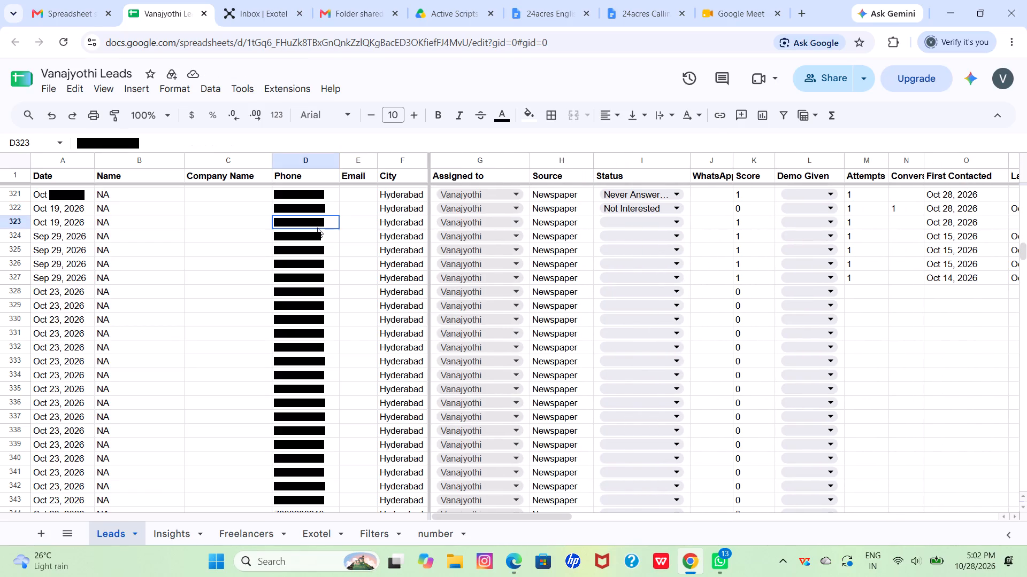
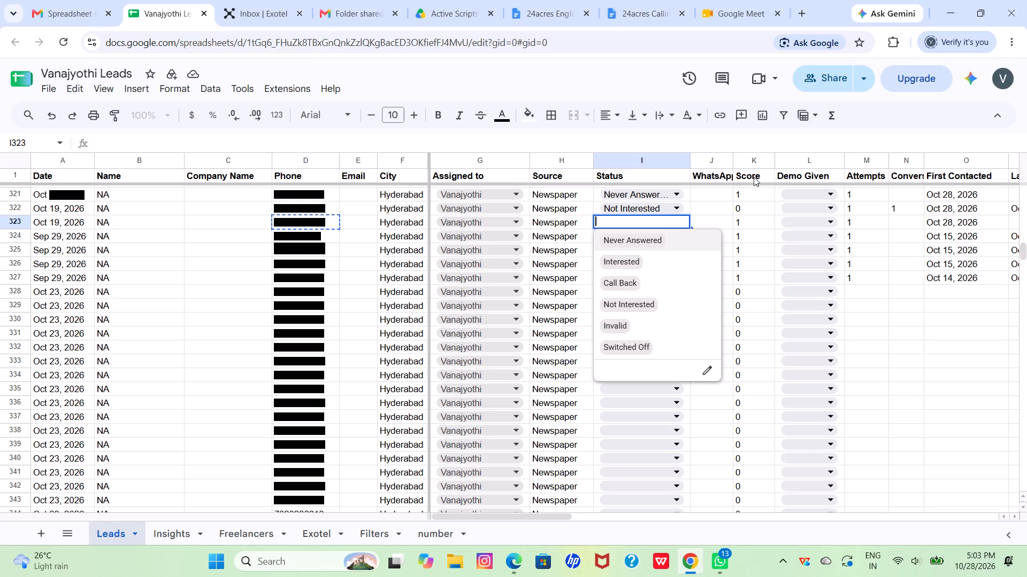
# Set the status of the lead in row 323 to Never Answered.
pyautogui.click(870, 225)
pyautogui.hscroll(-3, 870, 225)
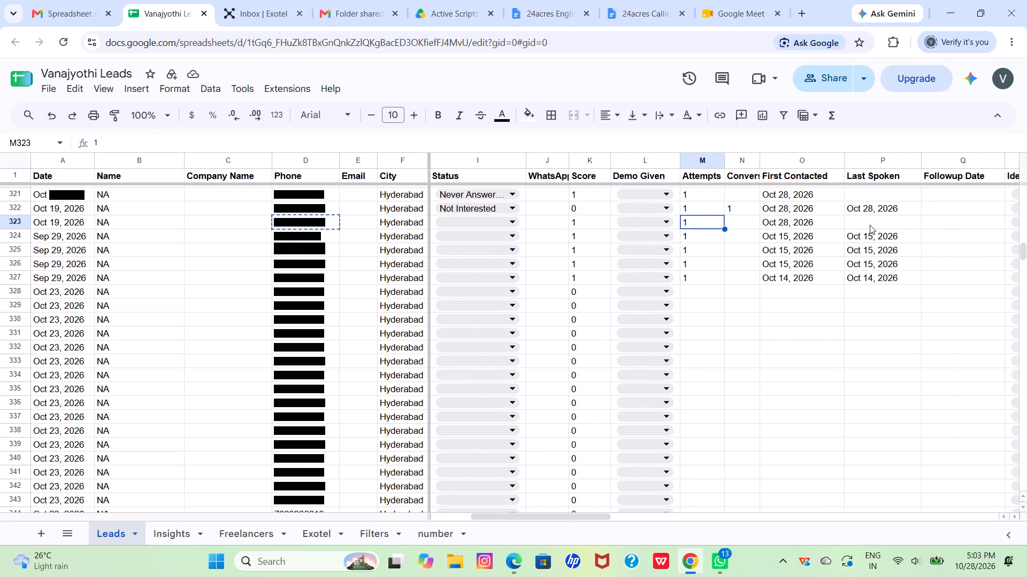
pyautogui.hscroll(-4, 870, 225)
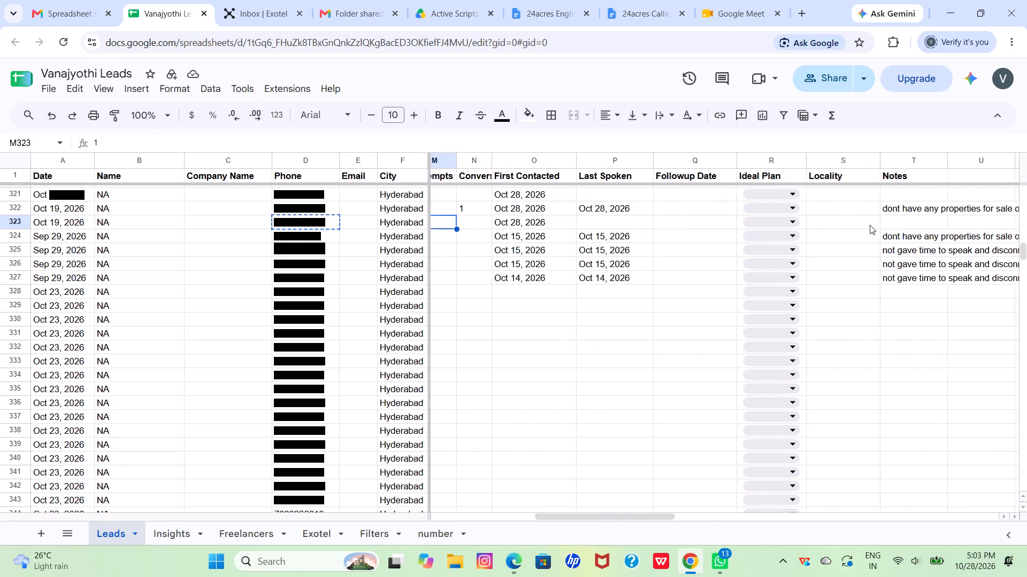
pyautogui.hscroll(-1, 870, 225)
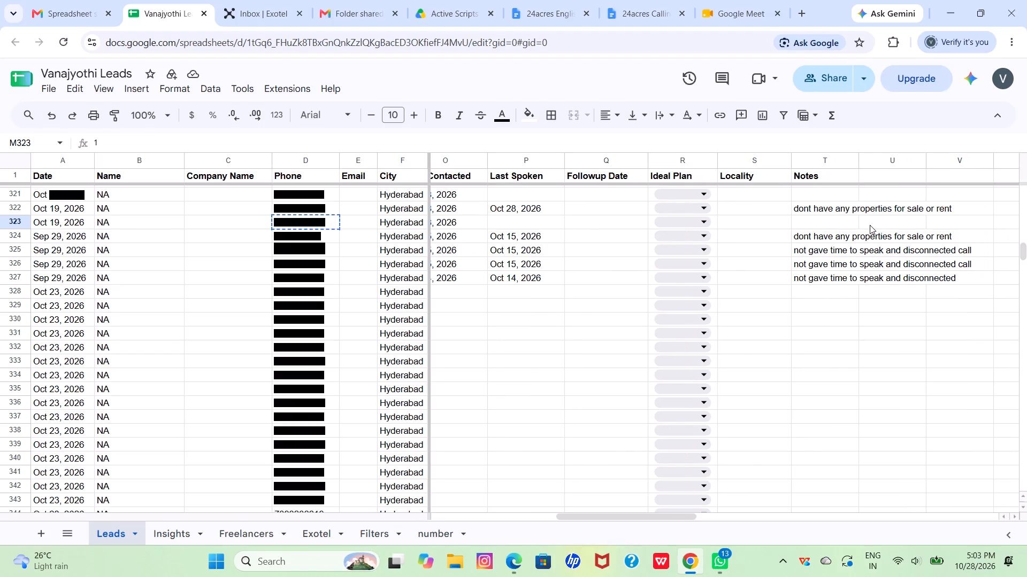
pyautogui.hscroll(4, 906, 223)
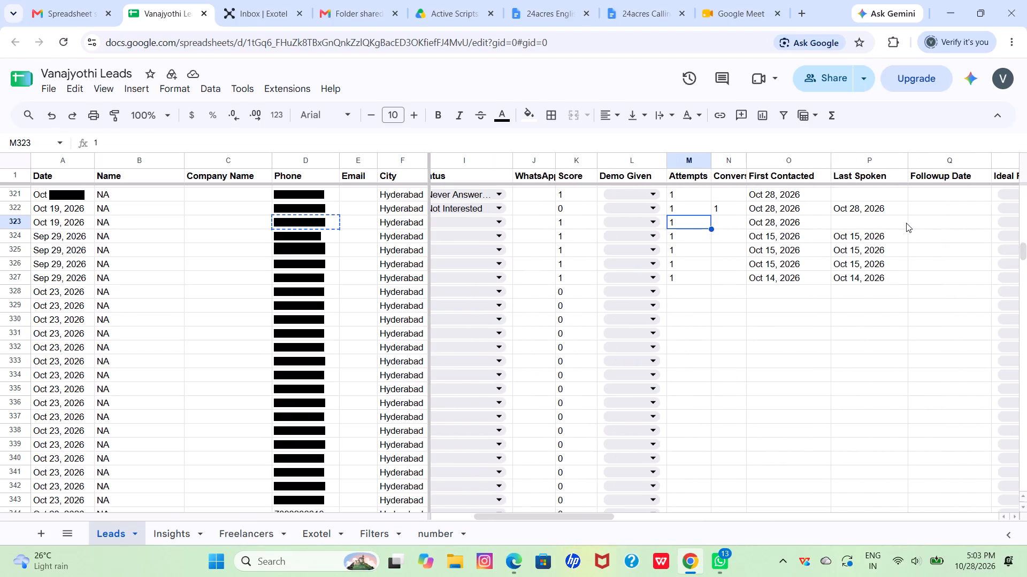
pyautogui.hscroll(2, 806, 224)
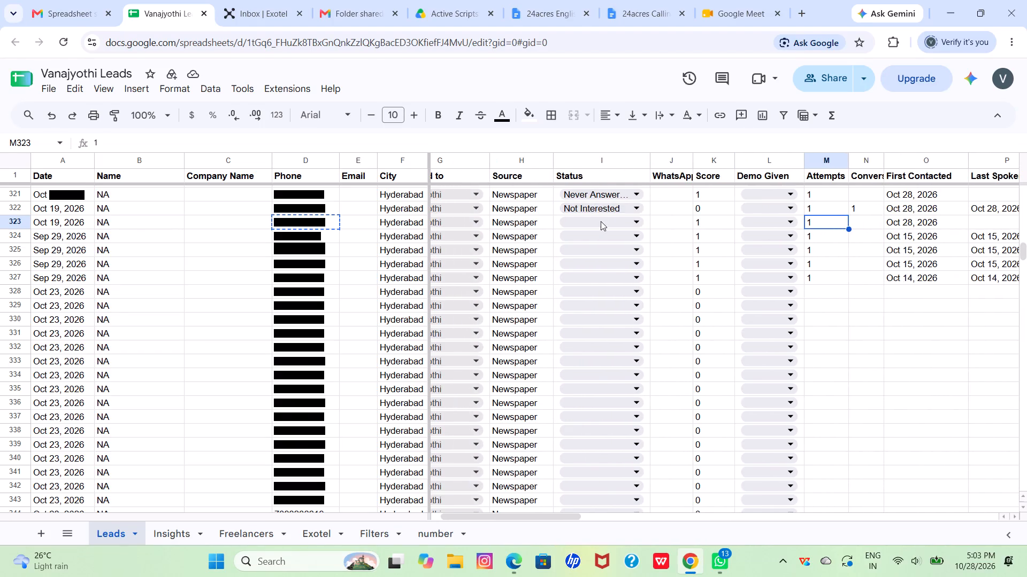
pyautogui.click(602, 221)
pyautogui.click(597, 250)
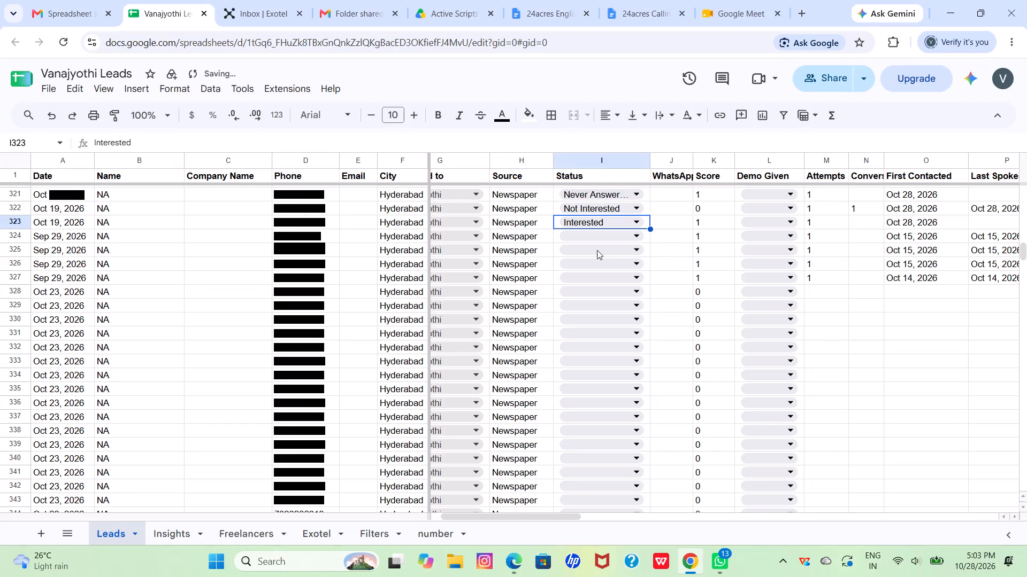
pyautogui.click(624, 221)
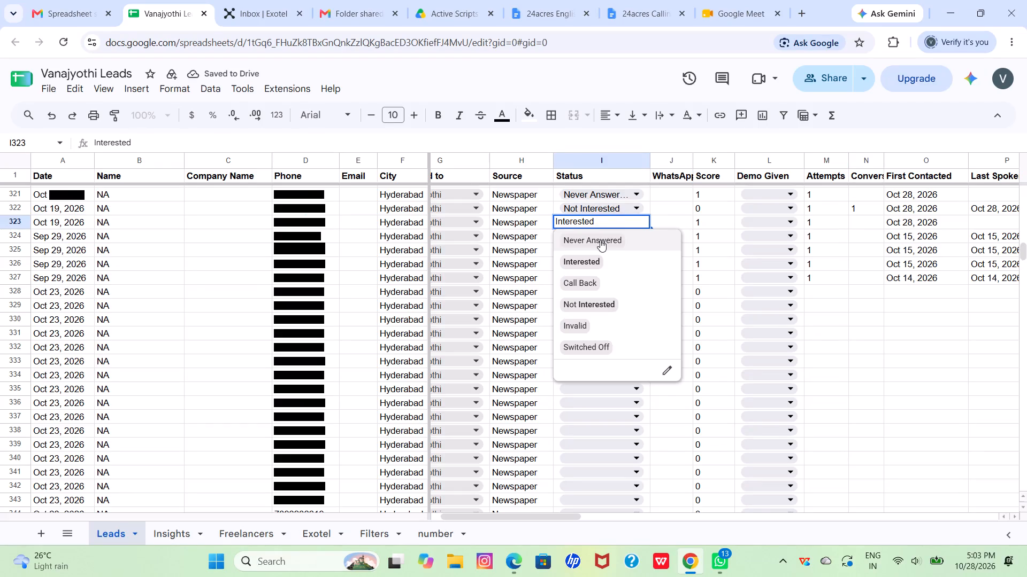
pyautogui.click(600, 240)
# Set the Attempts count of the lead in row 323 to 2.
pyautogui.click(825, 220)
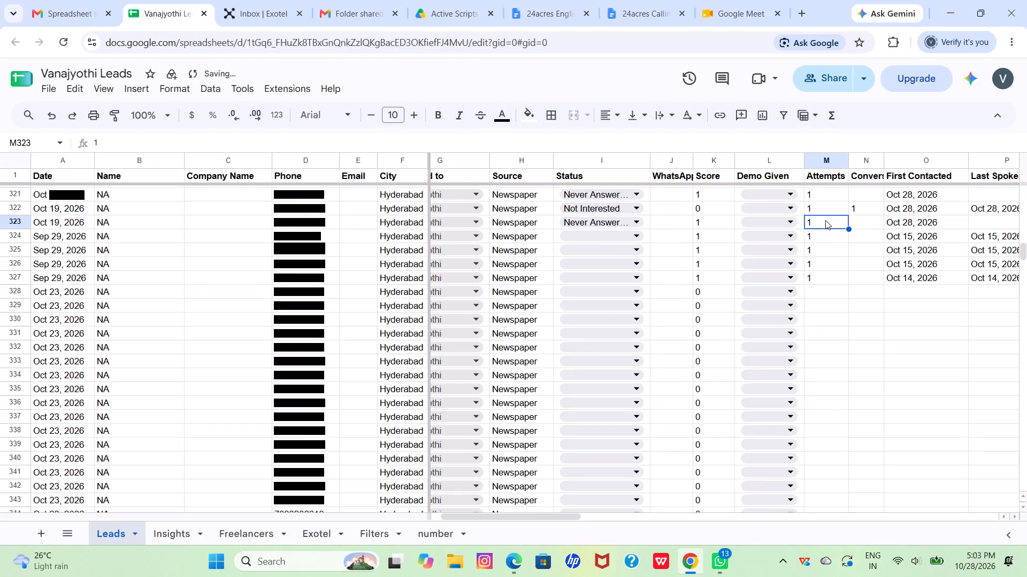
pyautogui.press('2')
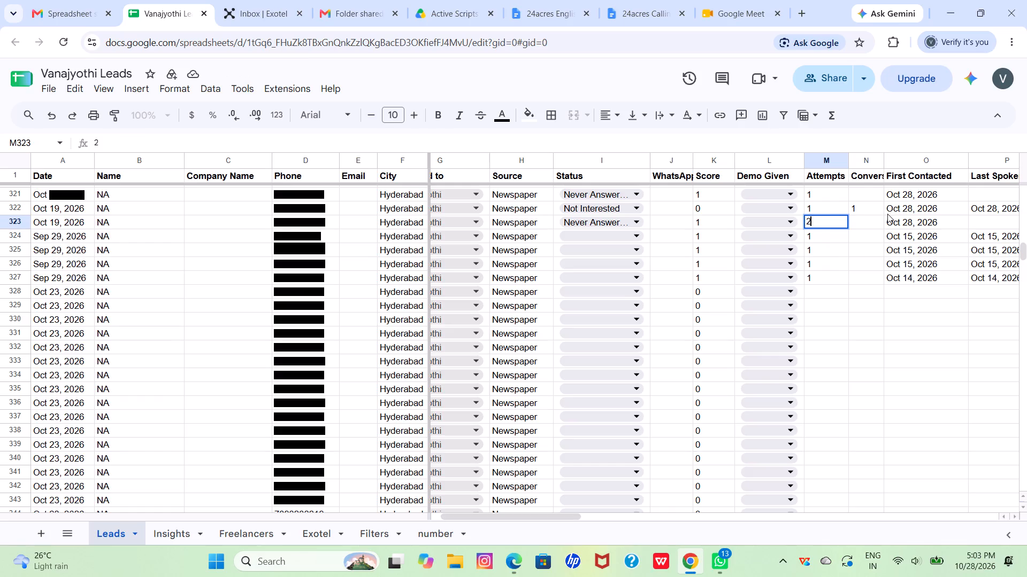
pyautogui.doubleClick(878, 235)
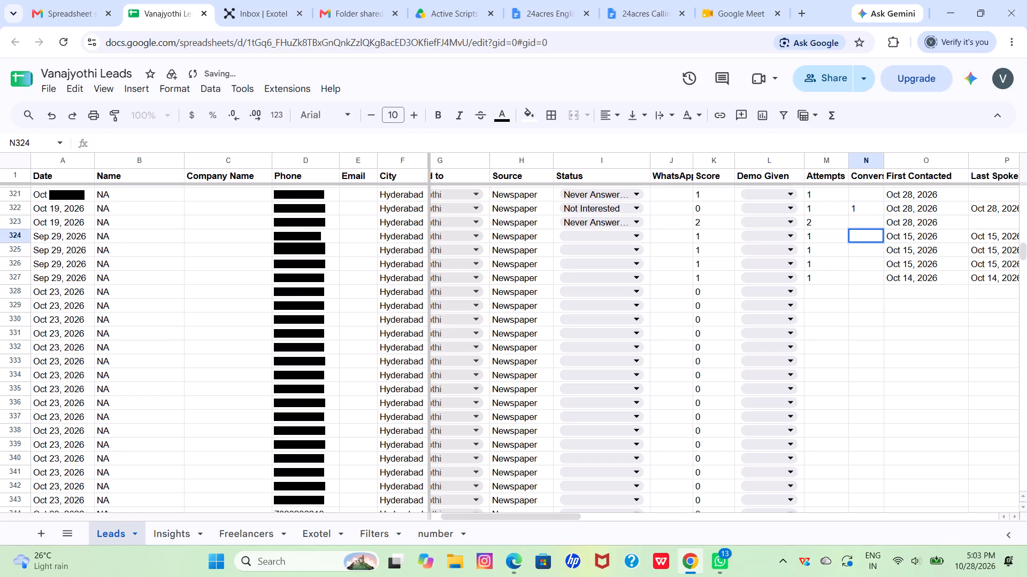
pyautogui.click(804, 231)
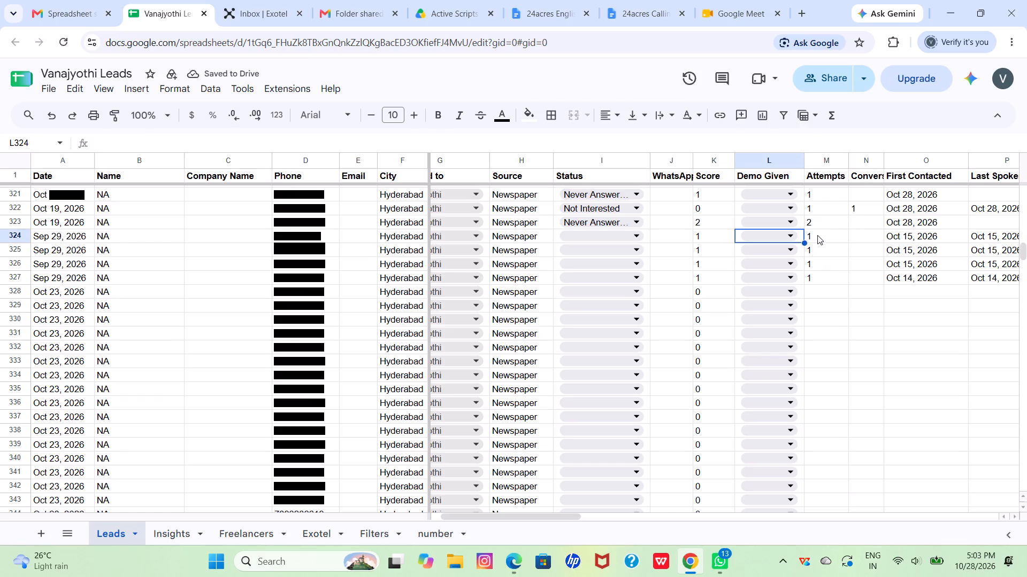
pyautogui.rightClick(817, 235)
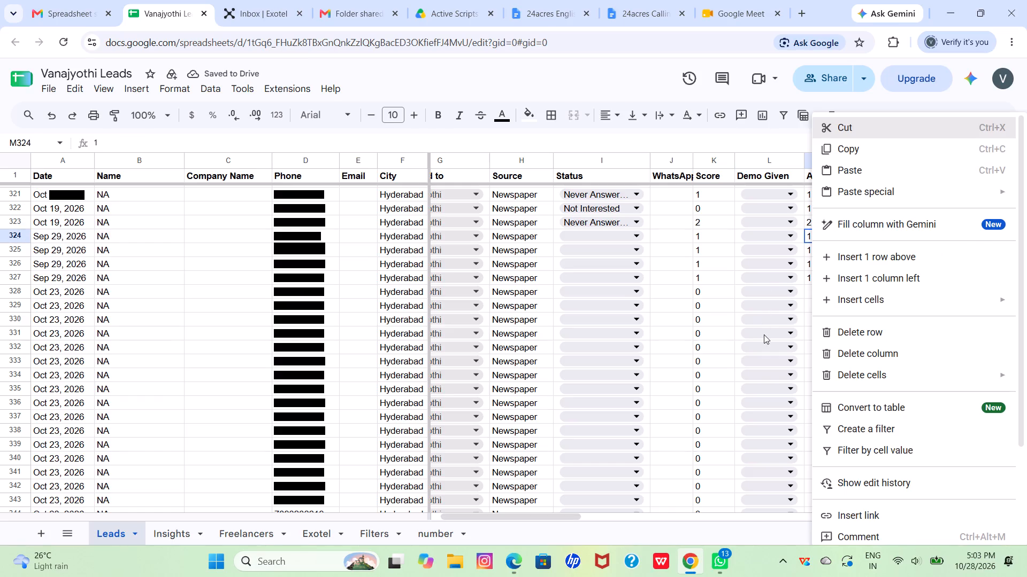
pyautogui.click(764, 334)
# Review the attempts, contact dates and notes recorded for the leads in rows 324 to 327.
pyautogui.click(833, 302)
pyautogui.hscroll(-2, 833, 302)
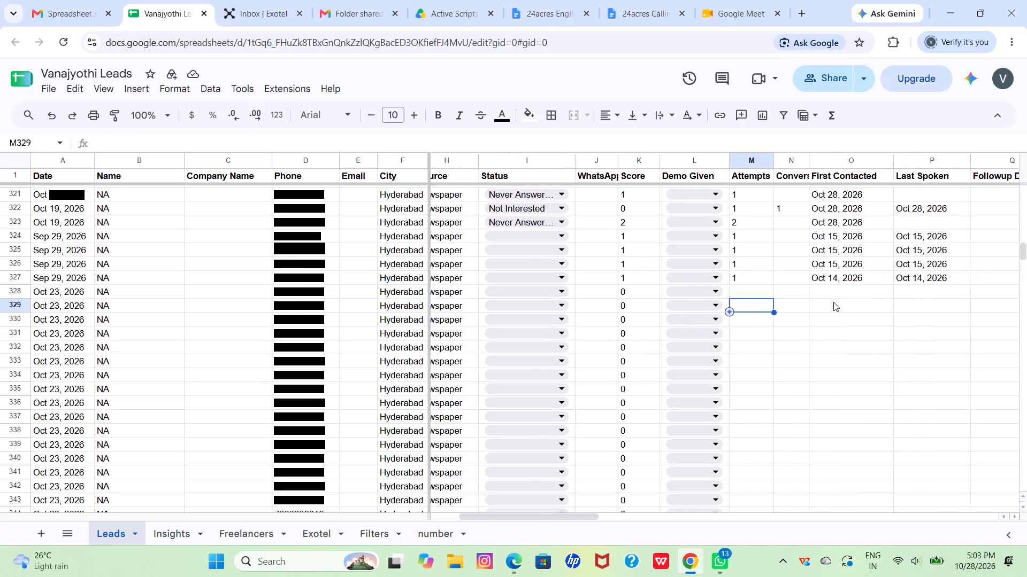
pyautogui.hscroll(-1, 833, 302)
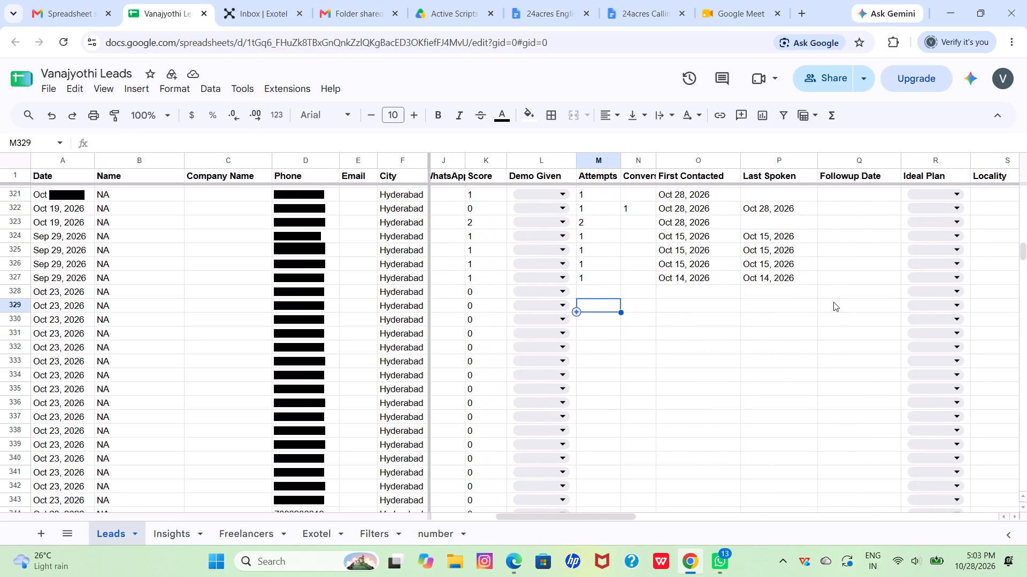
pyautogui.hscroll(-4, 833, 302)
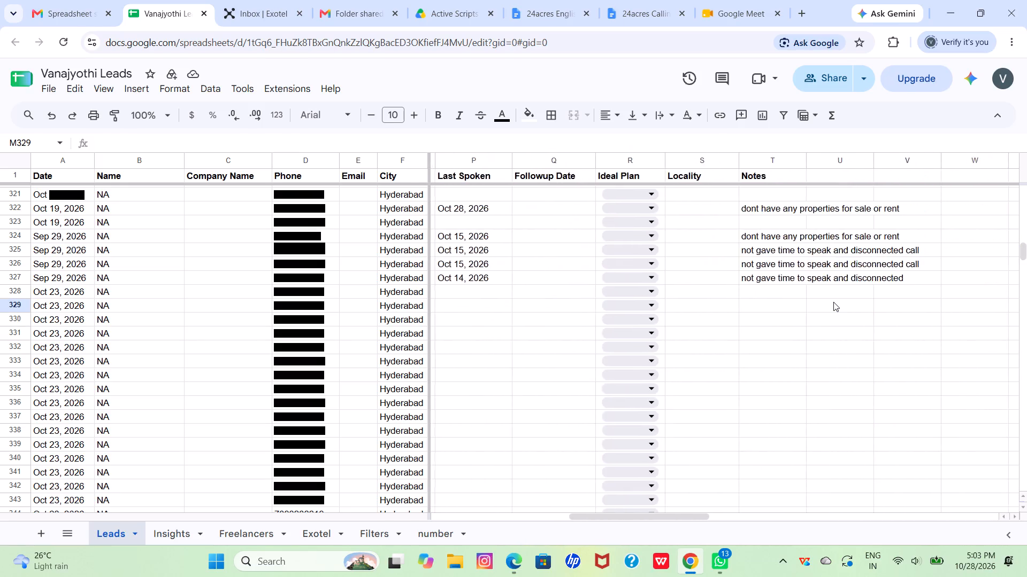
pyautogui.hscroll(7, 833, 302)
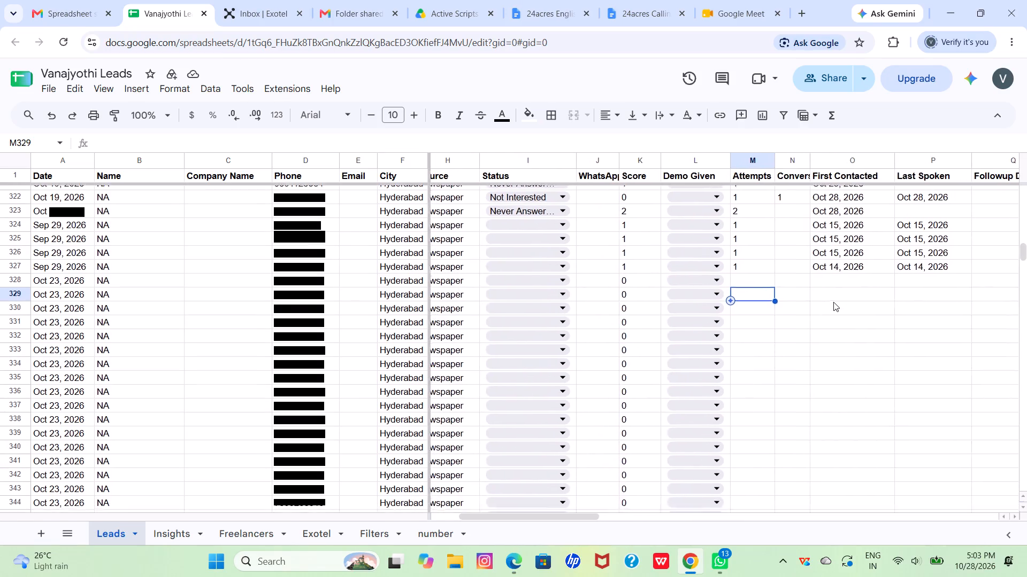
pyautogui.hscroll(1, 833, 302)
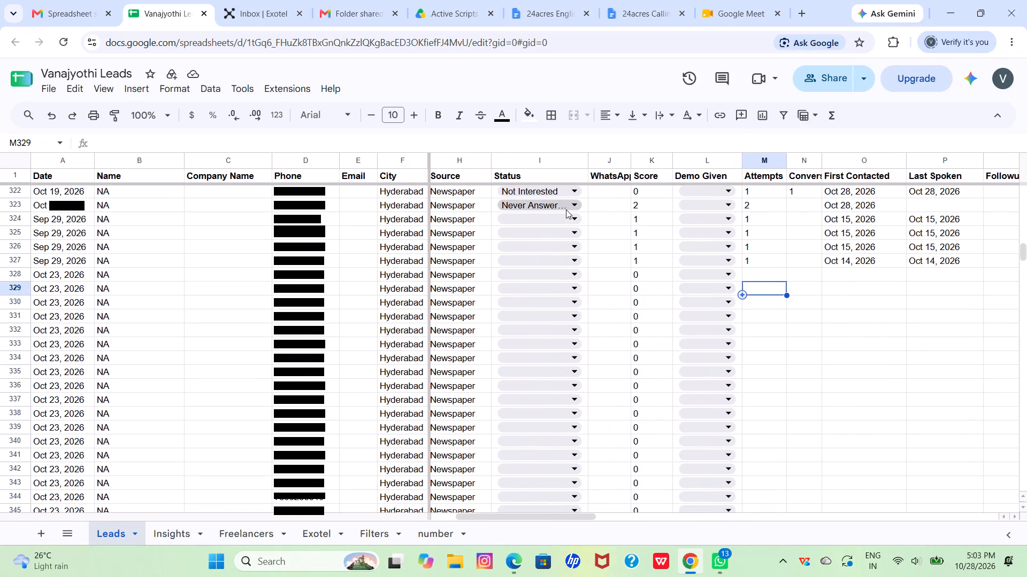
# Select the phone number of the lead in row 324.
pyautogui.click(343, 225)
pyautogui.click(325, 226)
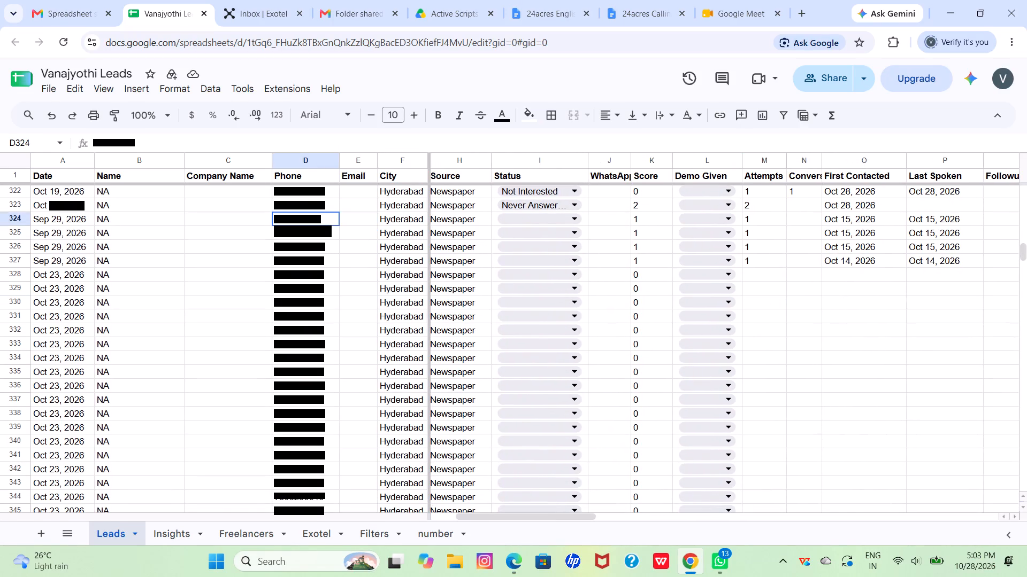
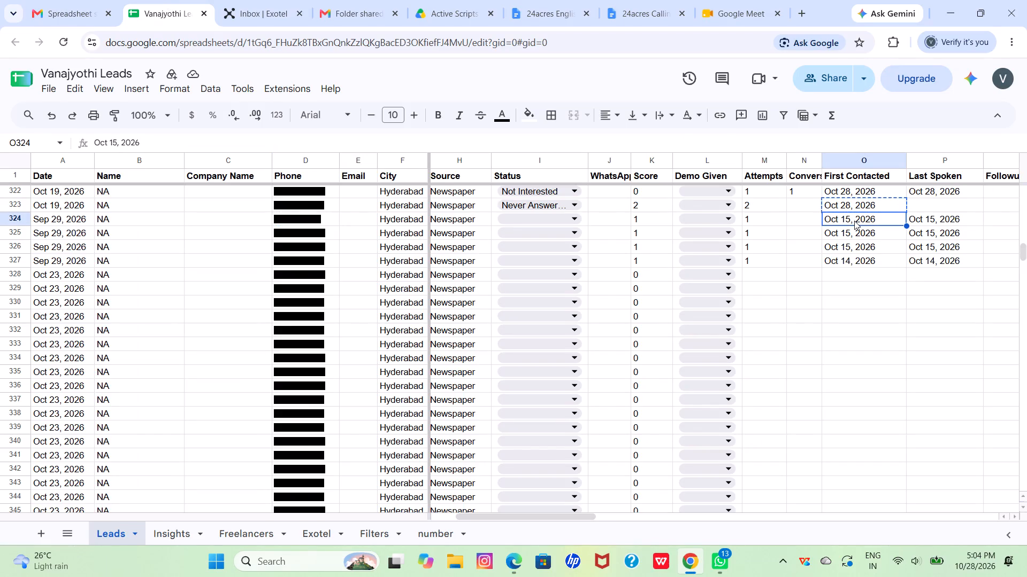
# Set the First Contacted date of the leads in rows 324 to 327 to Oct 28, 2026.
pyautogui.hotkey('ctrl', 'v')
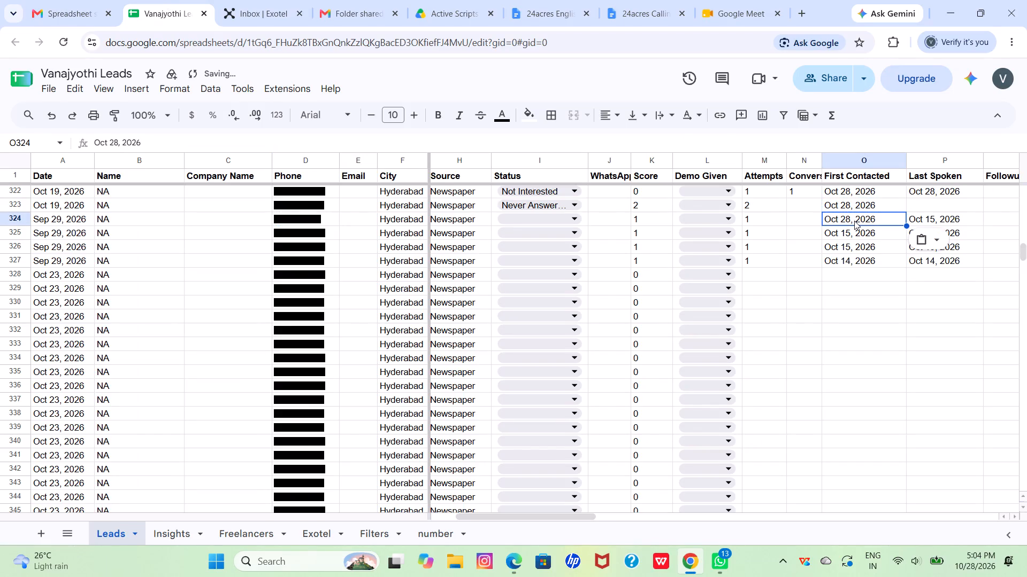
pyautogui.click(854, 236)
pyautogui.hotkey('ctrl', 'v')
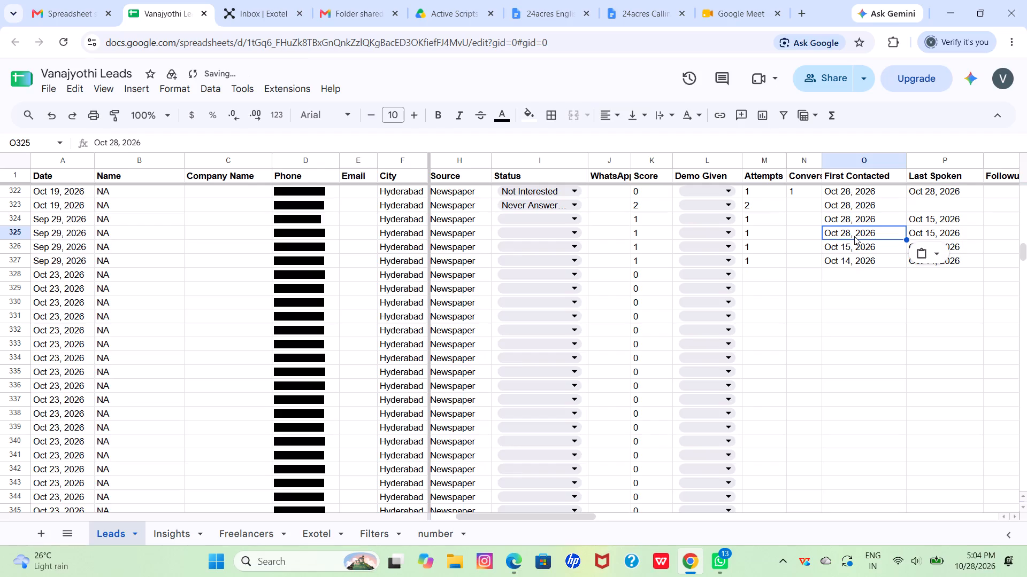
pyautogui.click(856, 249)
pyautogui.hotkey('ctrl', 'v')
pyautogui.click(860, 256)
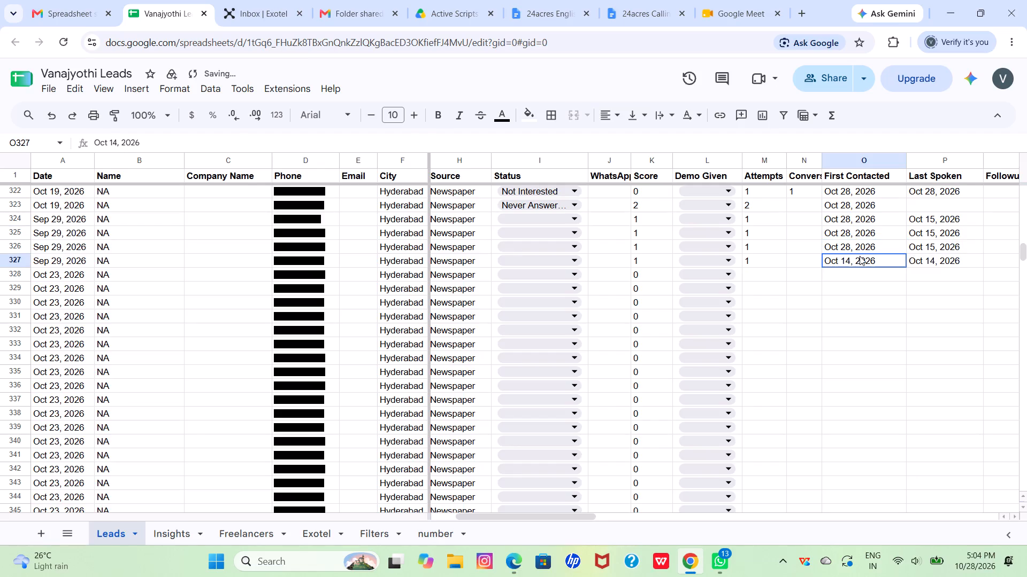
pyautogui.hotkey('ctrl', 'v')
# Clear the Last Spoken dates of the leads in rows 324 to 327.
pyautogui.click(949, 220)
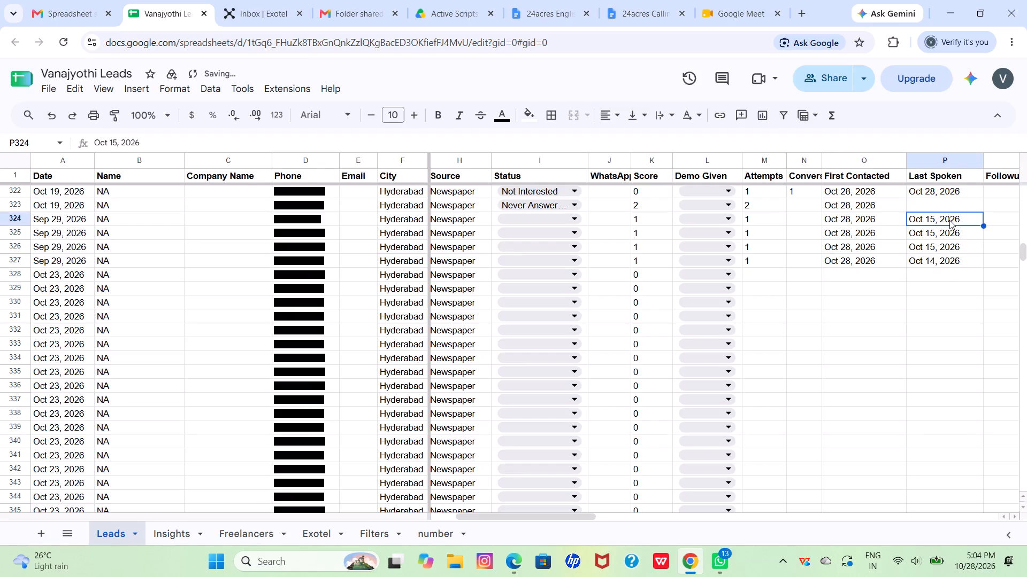
pyautogui.press('BackSpace')
pyautogui.click(953, 228)
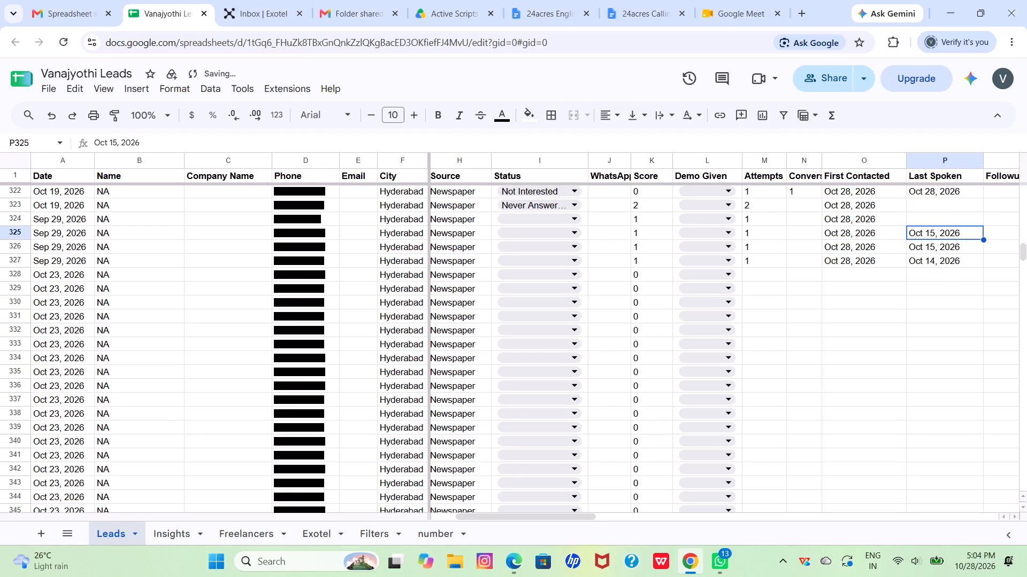
pyautogui.press('BackSpace')
pyautogui.click(952, 244)
pyautogui.press('BackSpace')
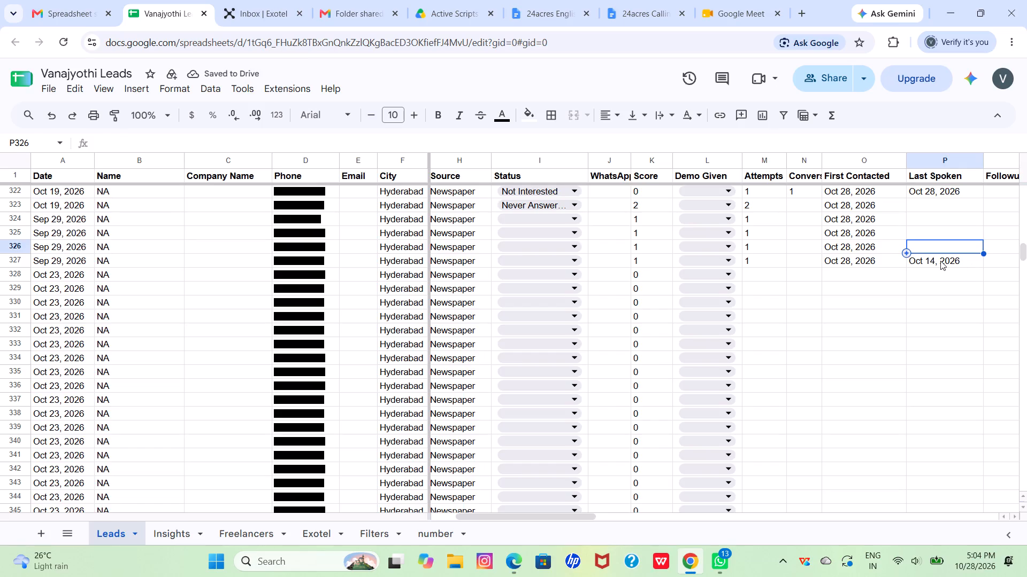
pyautogui.click(940, 261)
pyautogui.press('BackSpace')
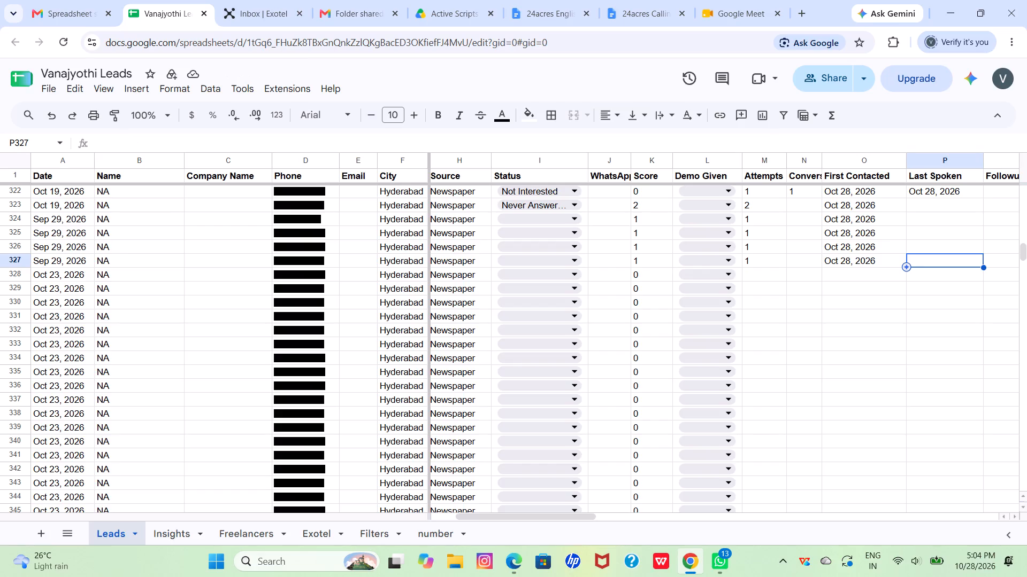
# Record the row 324 lead's call with status Not Interested, 1 conversation and Last Spoken date Oct 28, 2026.
pyautogui.click(551, 222)
pyautogui.click(534, 300)
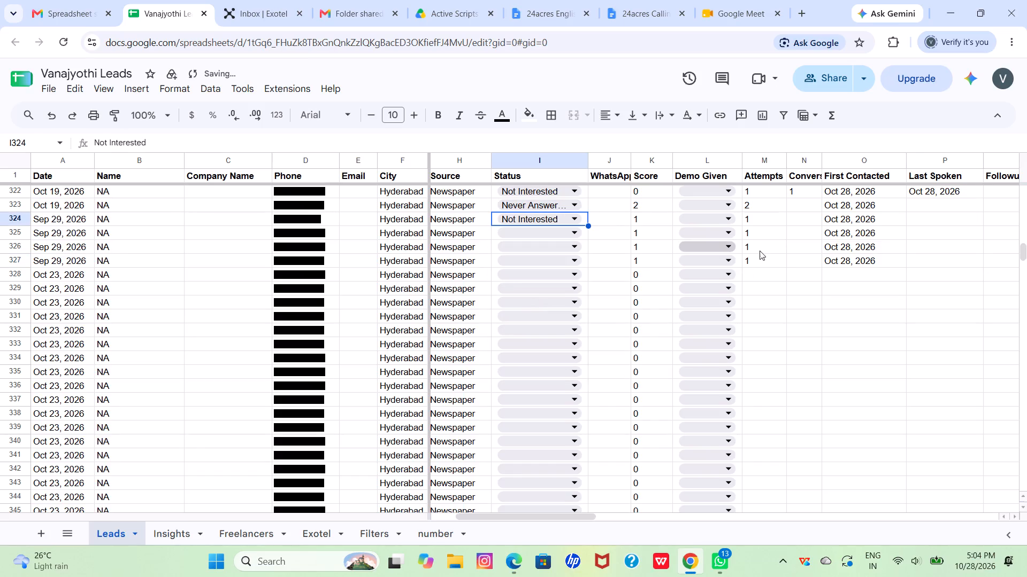
pyautogui.click(810, 223)
pyautogui.press('1')
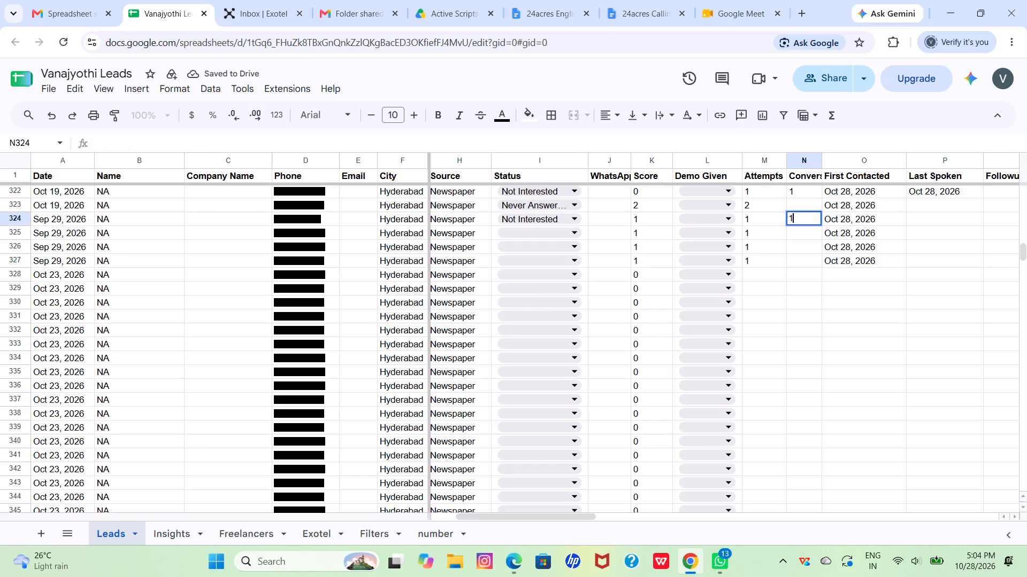
pyautogui.click(860, 220)
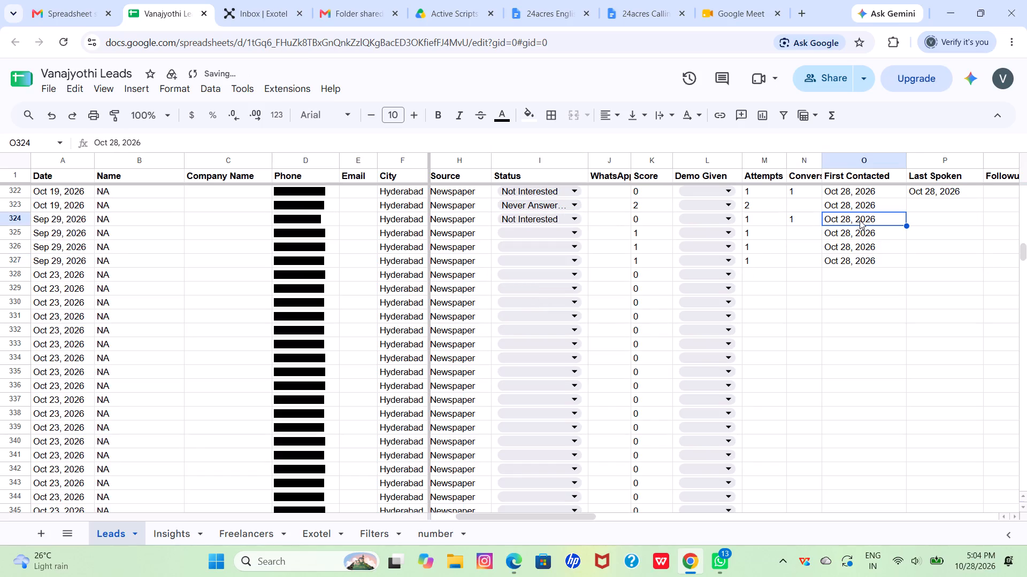
pyautogui.hotkey('ctrl', 'c')
pyautogui.click(934, 214)
pyautogui.hotkey('ctrl', 'v')
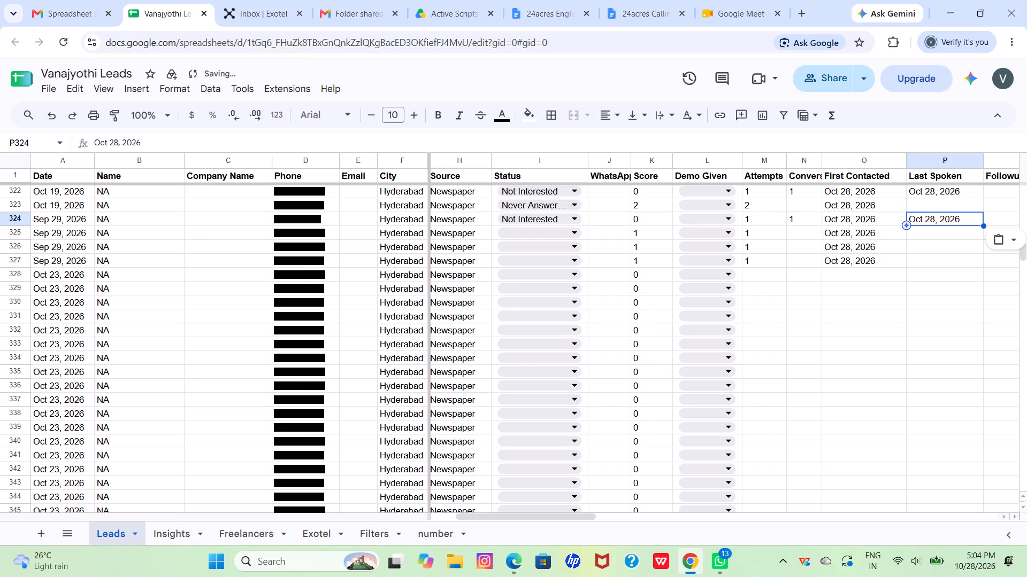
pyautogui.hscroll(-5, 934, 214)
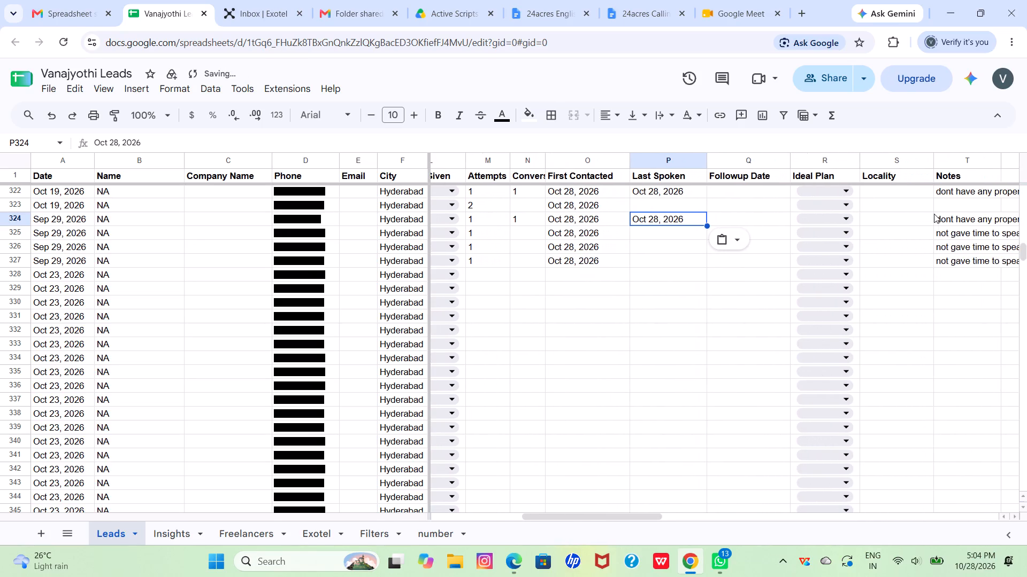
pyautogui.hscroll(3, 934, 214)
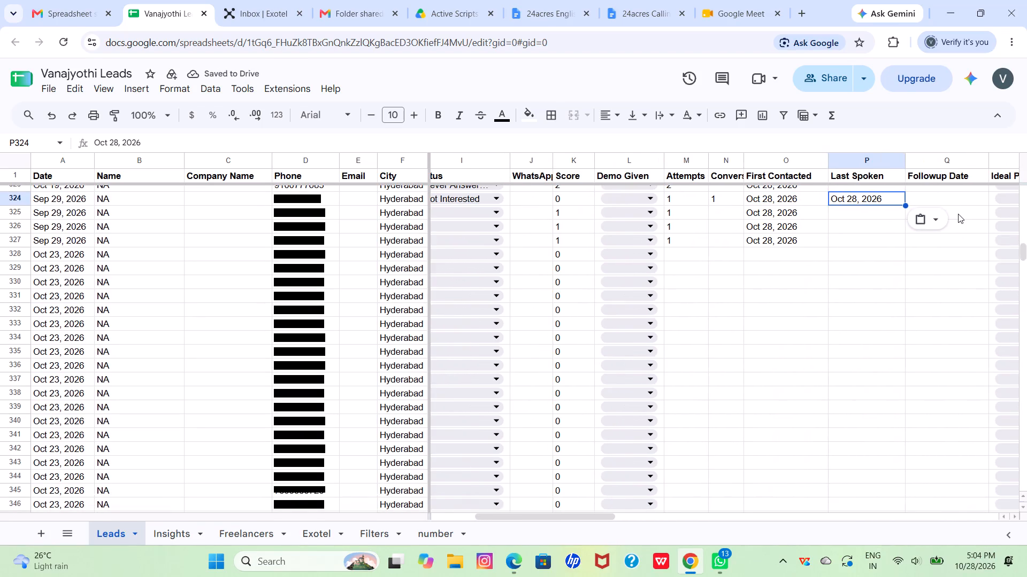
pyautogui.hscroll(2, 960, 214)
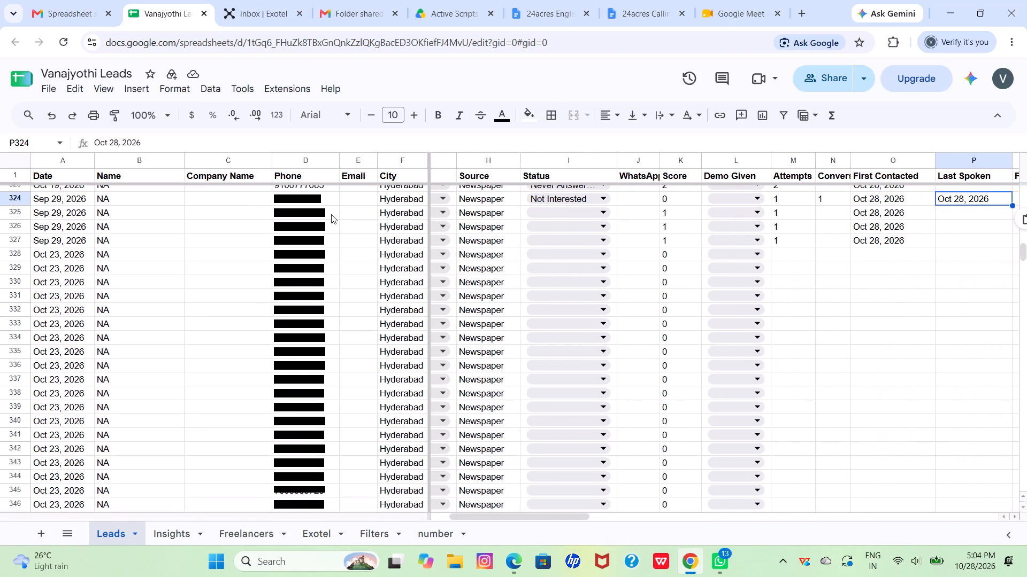
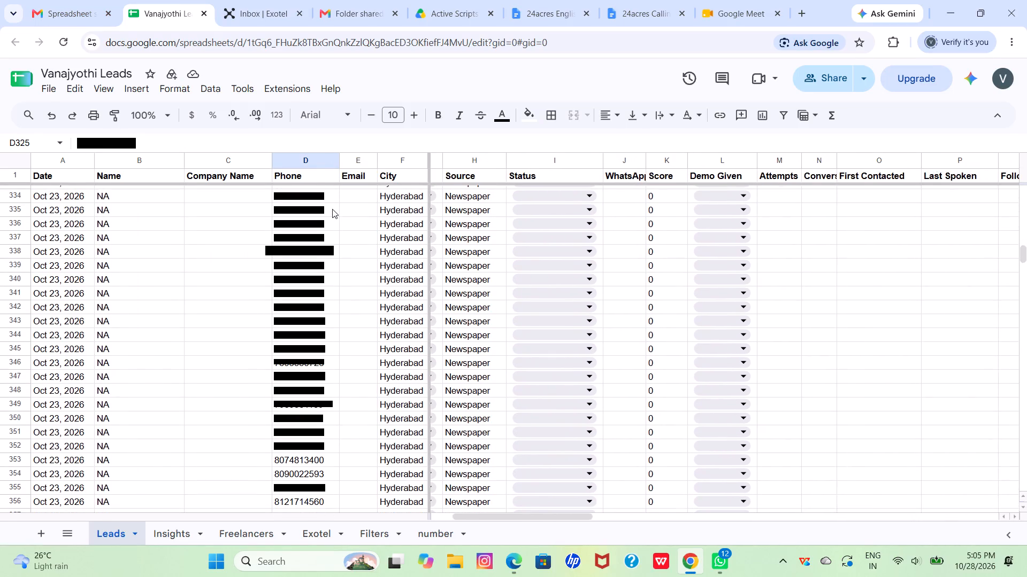
# Set the status of the row 325 lead to Never Answered.
pyautogui.hscroll(5, 332, 209)
pyautogui.scroll(2, 332, 209)
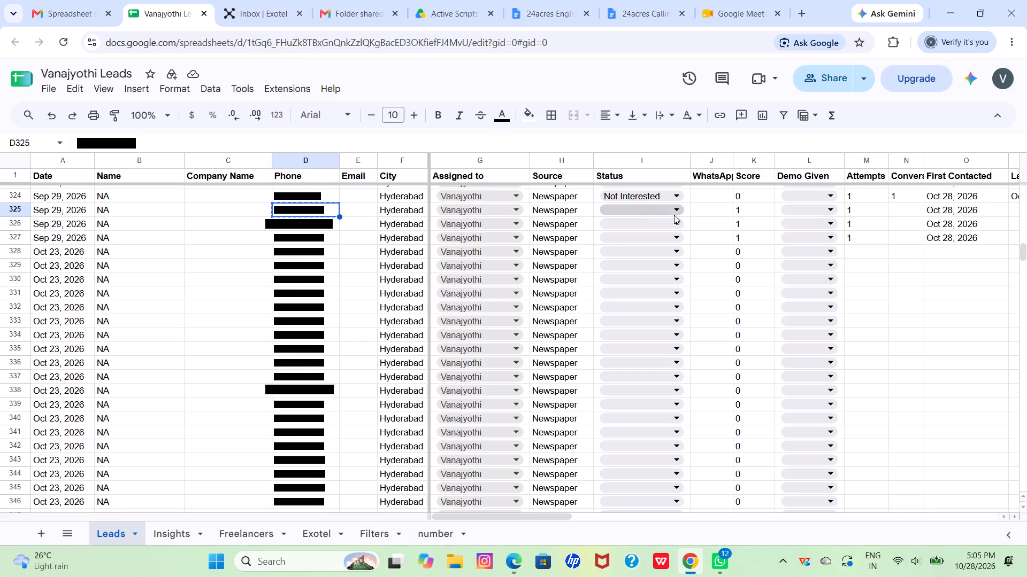
pyautogui.scroll(2, 674, 215)
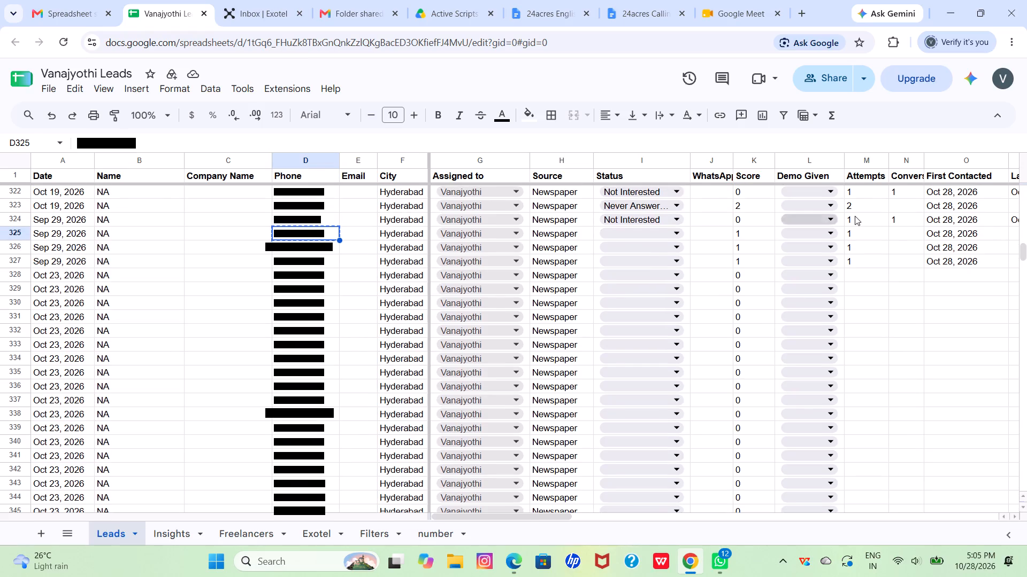
pyautogui.hscroll(-6, 903, 222)
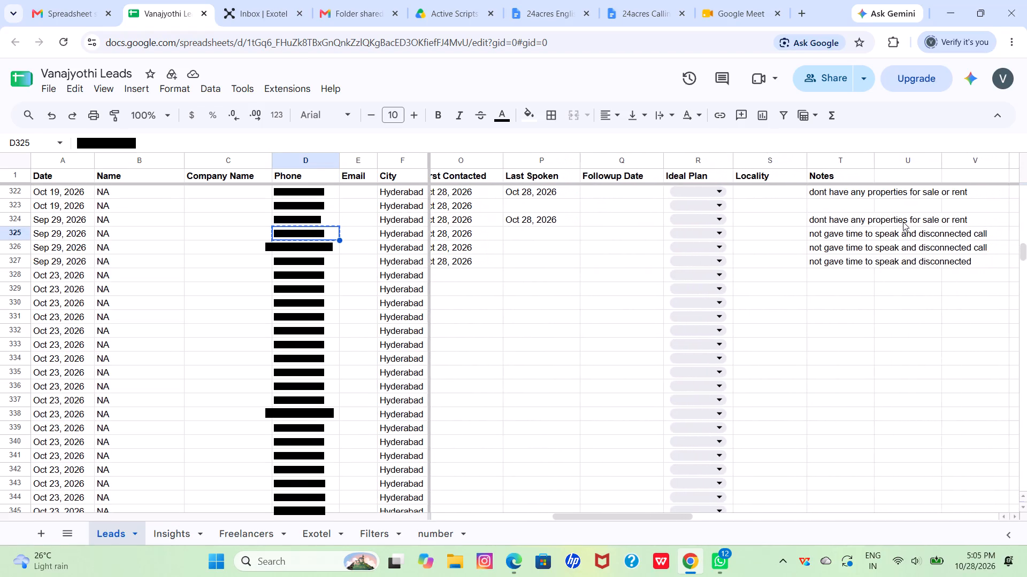
pyautogui.hscroll(4, 903, 222)
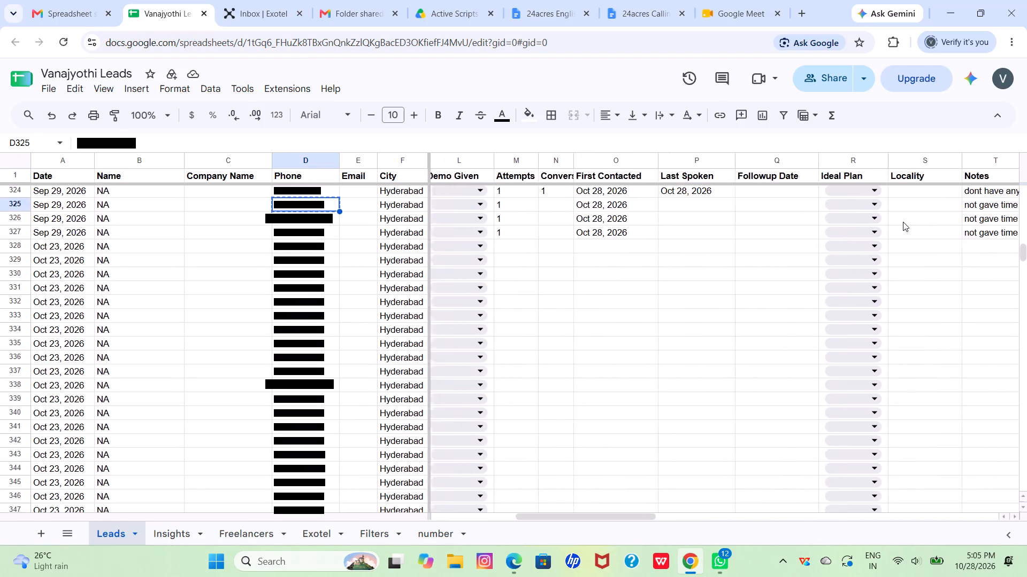
pyautogui.hscroll(1, 903, 222)
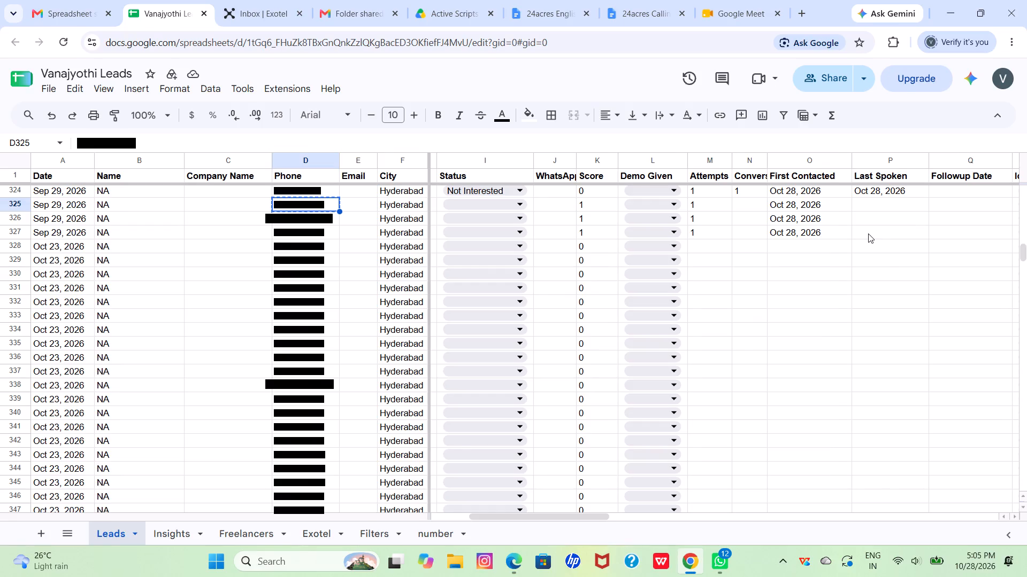
pyautogui.hscroll(3, 868, 233)
pyautogui.click(670, 207)
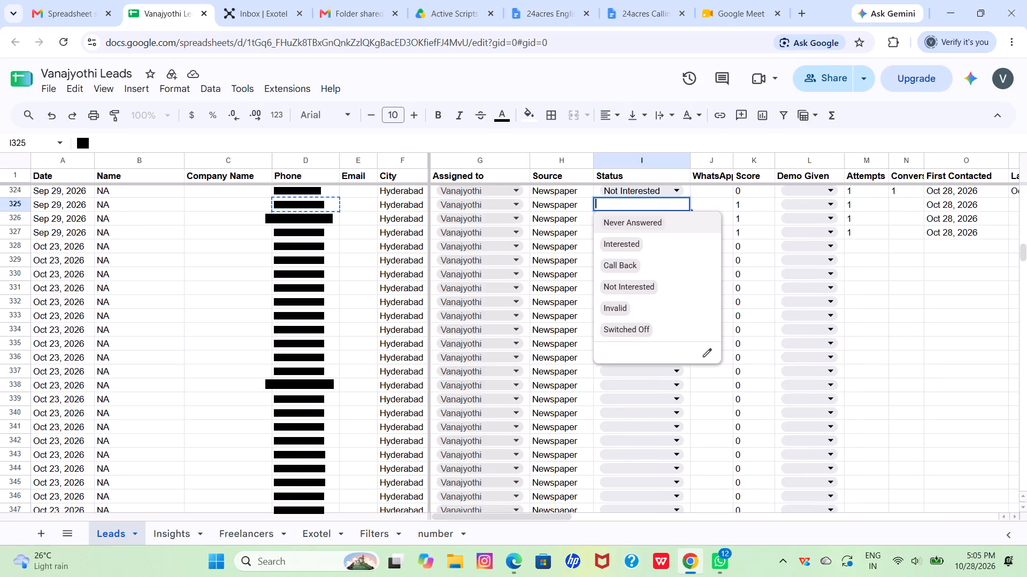
pyautogui.click(631, 224)
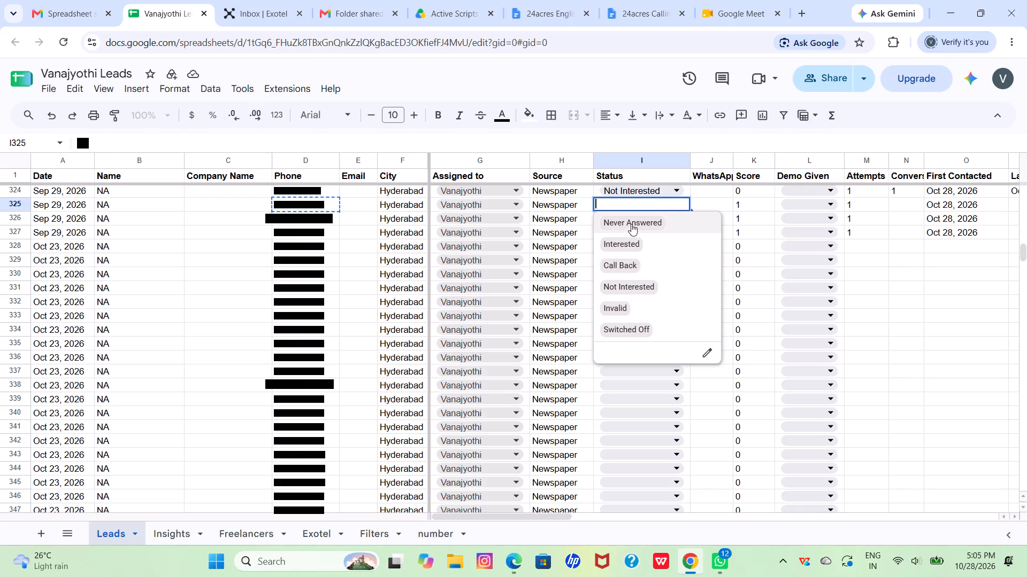
pyautogui.click(882, 208)
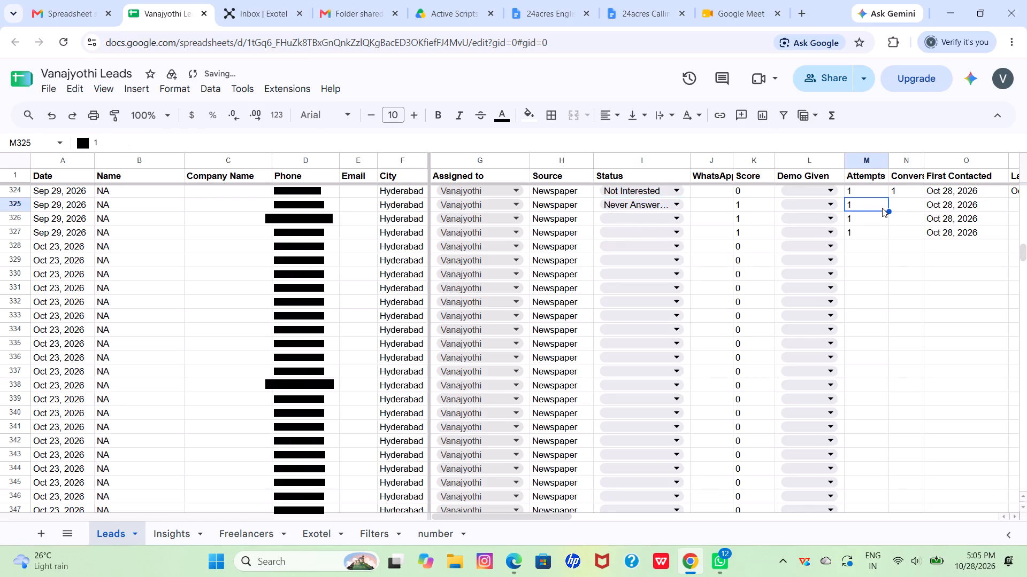
# Clear the Notes entry of the row 325 lead.
pyautogui.hscroll(-7, 882, 208)
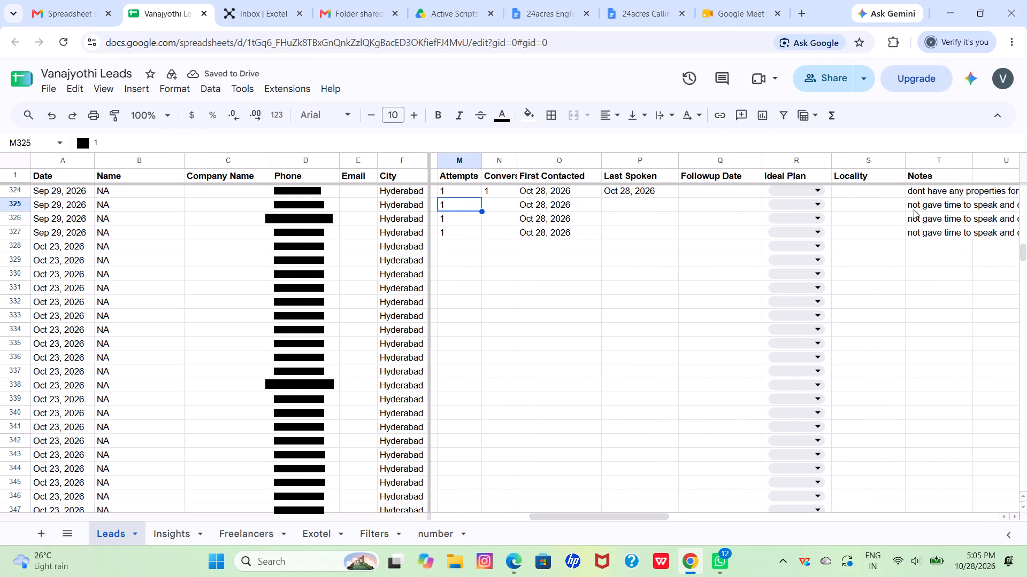
pyautogui.click(914, 209)
pyautogui.hscroll(-3, 914, 209)
pyautogui.press('BackSpace')
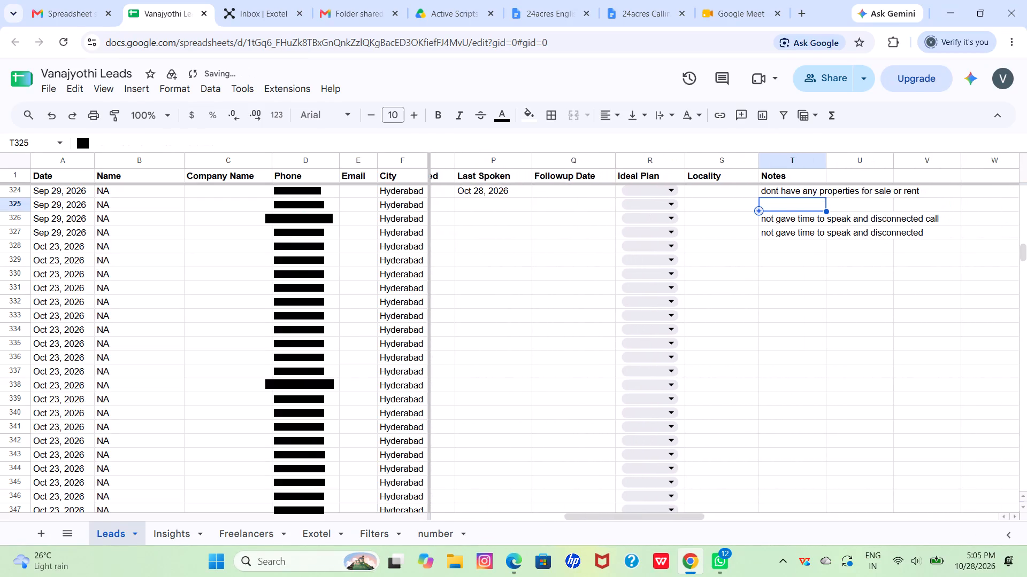
pyautogui.hscroll(1, 901, 254)
pyautogui.click(901, 254)
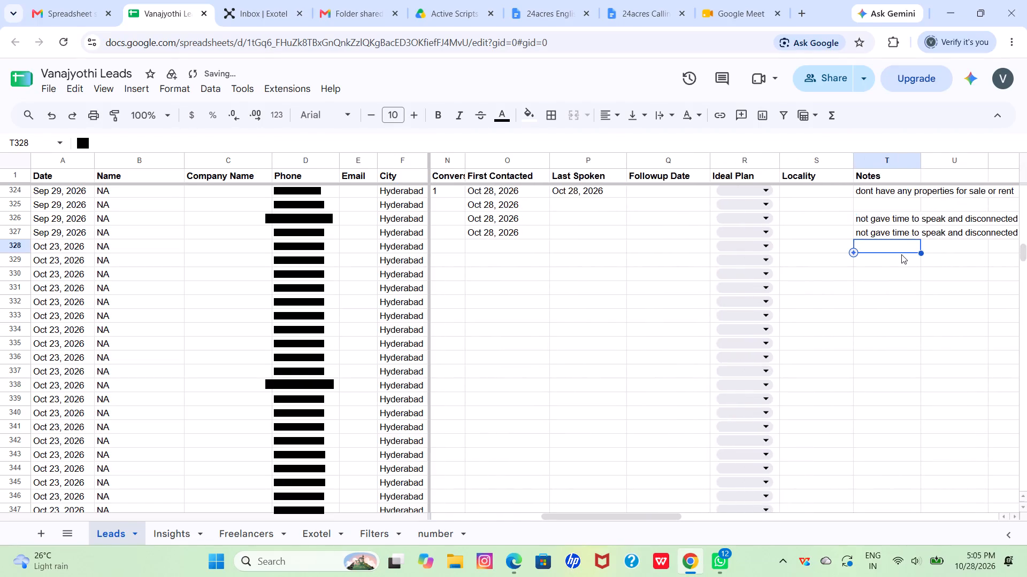
# Select the phone number of the row 326 lead in the leads sheet.
pyautogui.hscroll(5, 901, 254)
pyautogui.scroll(-1, 898, 245)
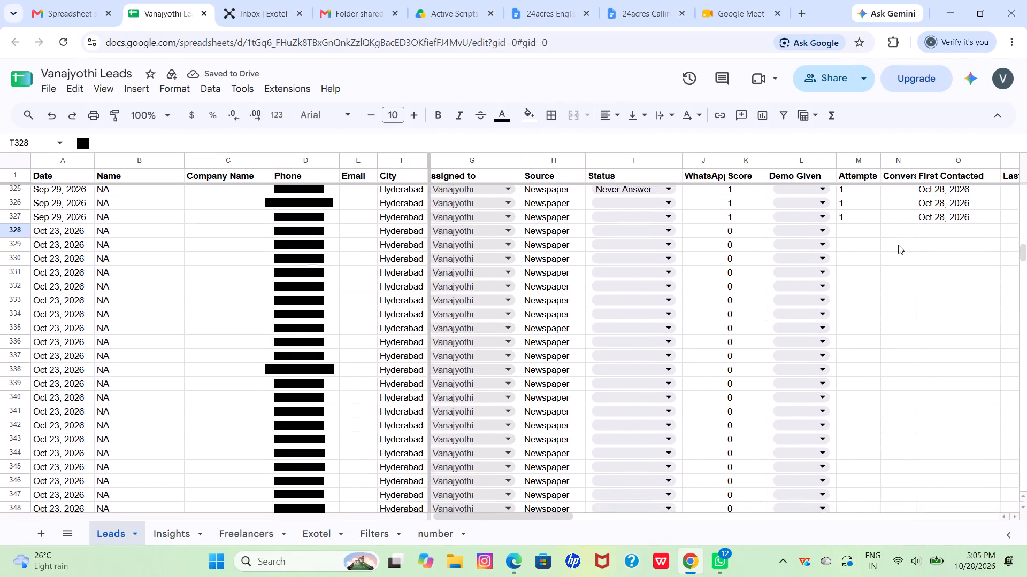
pyautogui.scroll(-1, 898, 245)
pyautogui.click(328, 202)
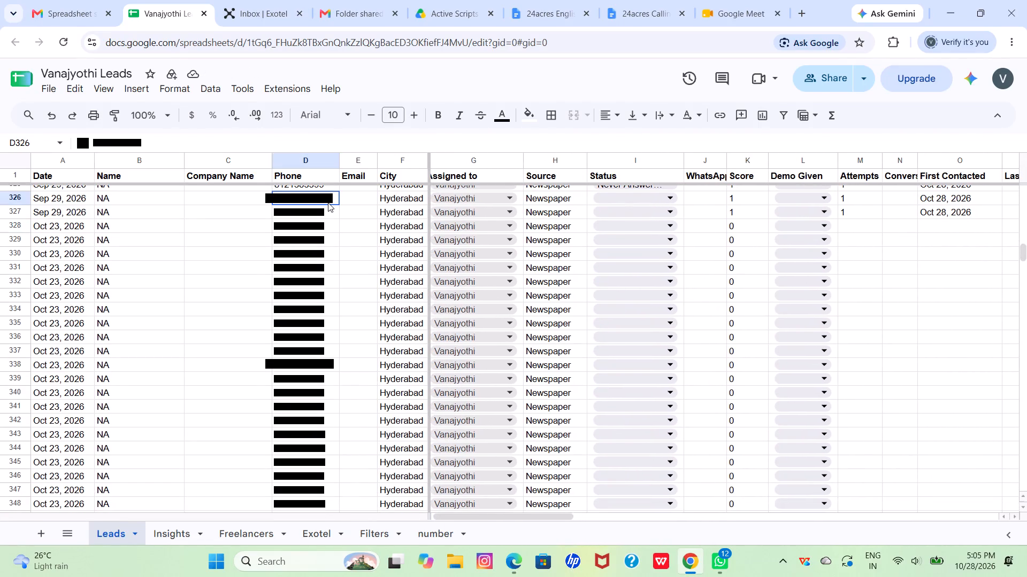
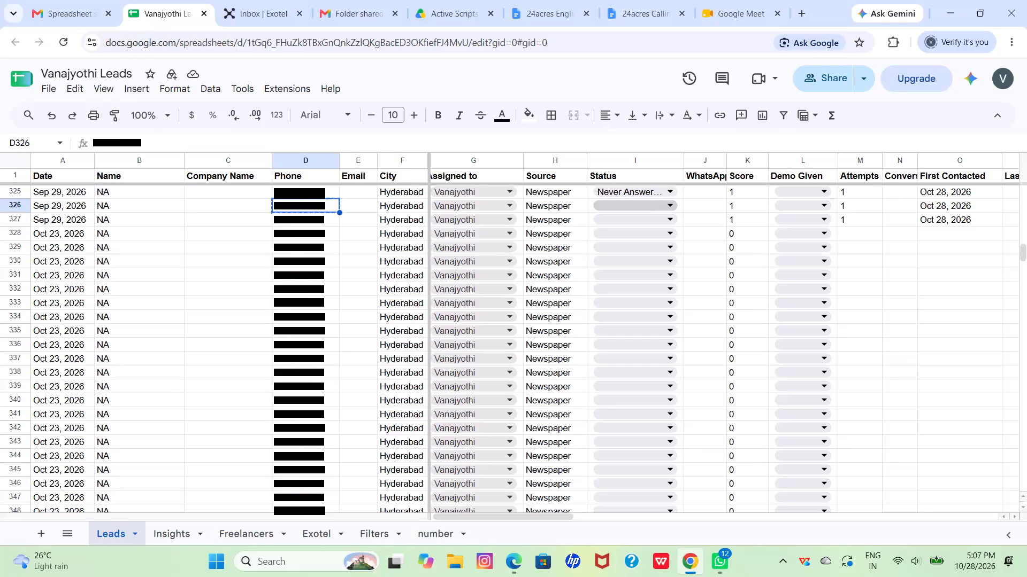
# Set the status of the row 326 lead to Not Interested.
pyautogui.click(629, 279)
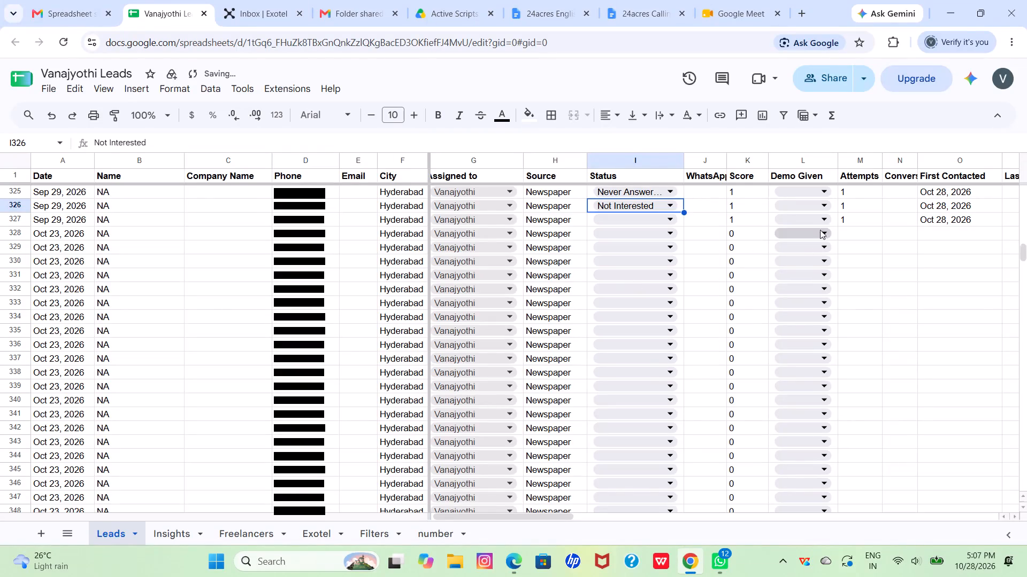
# Record 1 conversation for the row 326 lead.
pyautogui.click(903, 217)
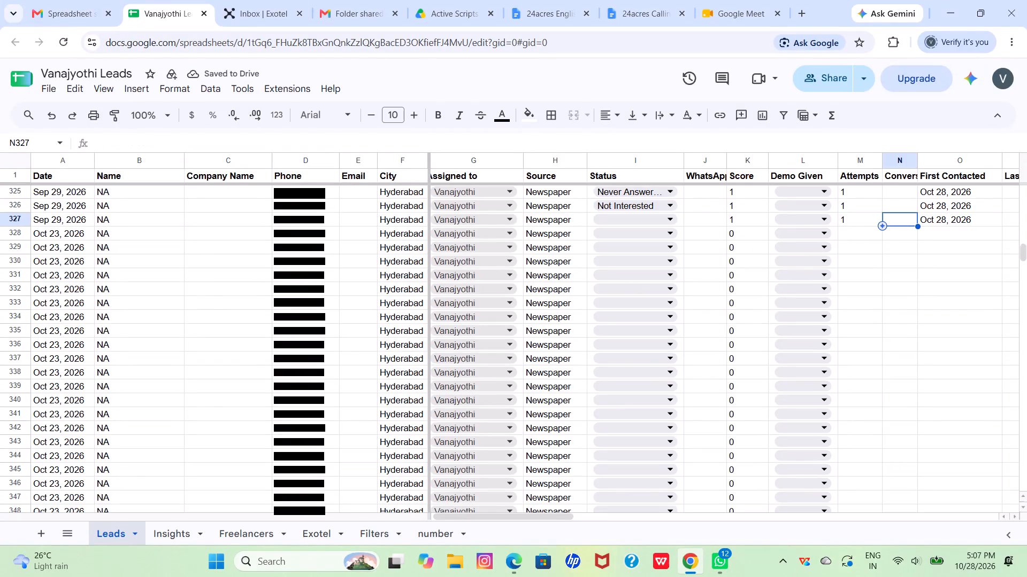
pyautogui.click(899, 208)
pyautogui.press('1')
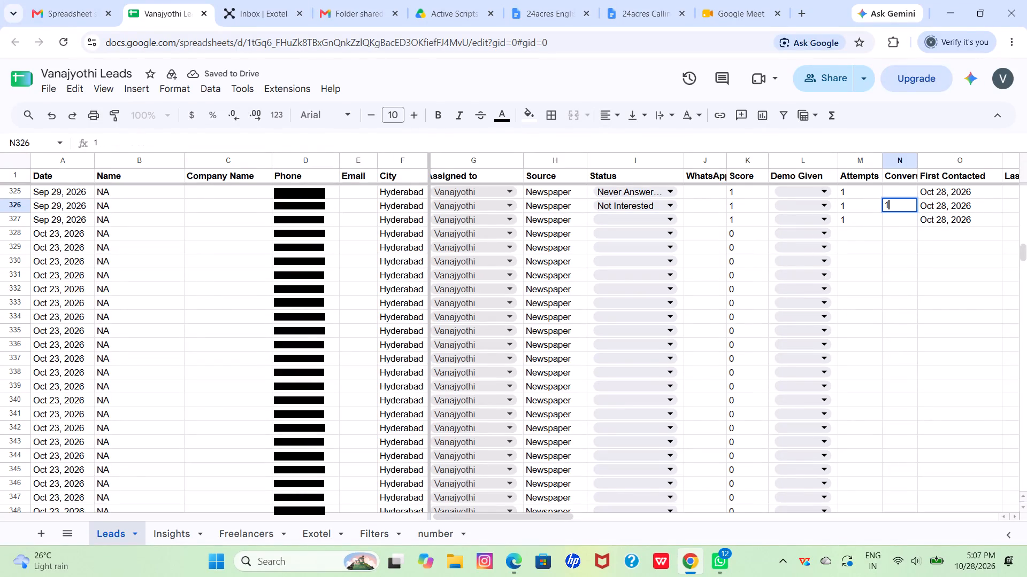
# Copy the row 326 lead's First Contacted date, Oct 28, 2026, into its Last Spoken cell.
pyautogui.click(933, 208)
pyautogui.hotkey('ctrl', 'c')
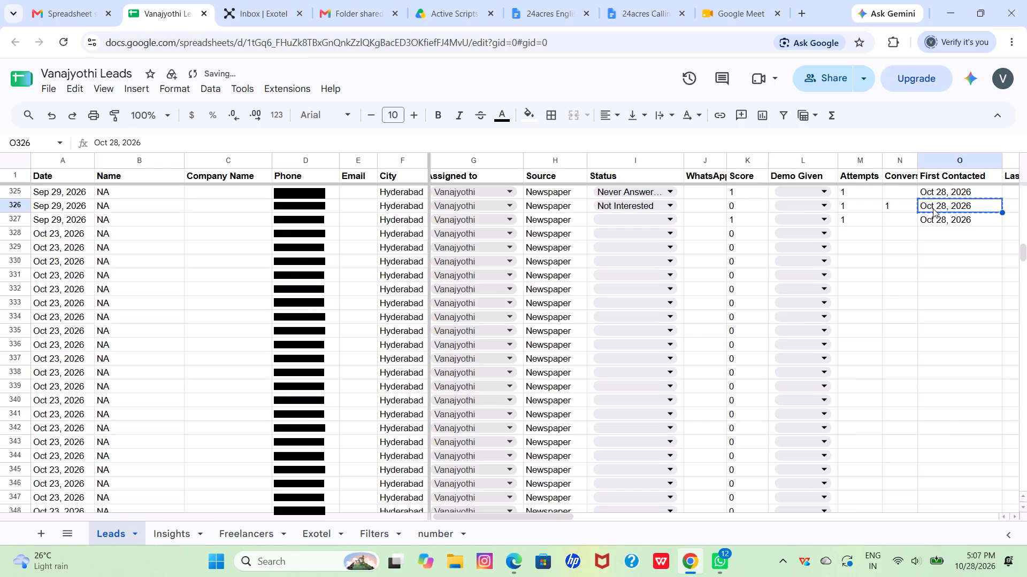
pyautogui.hscroll(-2, 933, 208)
pyautogui.click(876, 200)
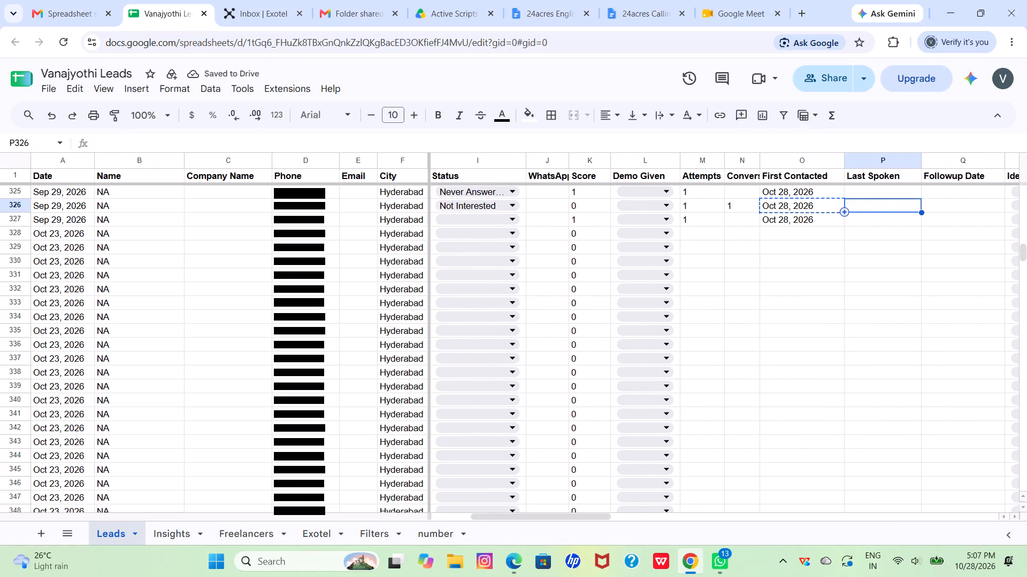
pyautogui.hotkey('ctrl', 'v')
pyautogui.hscroll(-3, 876, 200)
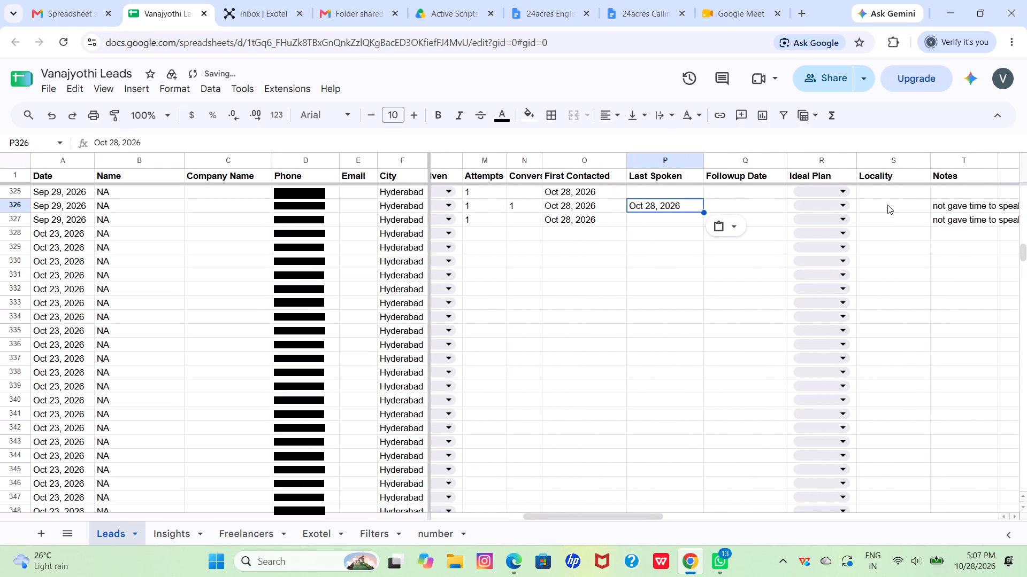
pyautogui.click(887, 205)
# Select the phone number of the row 327 lead in the leads sheet.
pyautogui.hscroll(5, 887, 205)
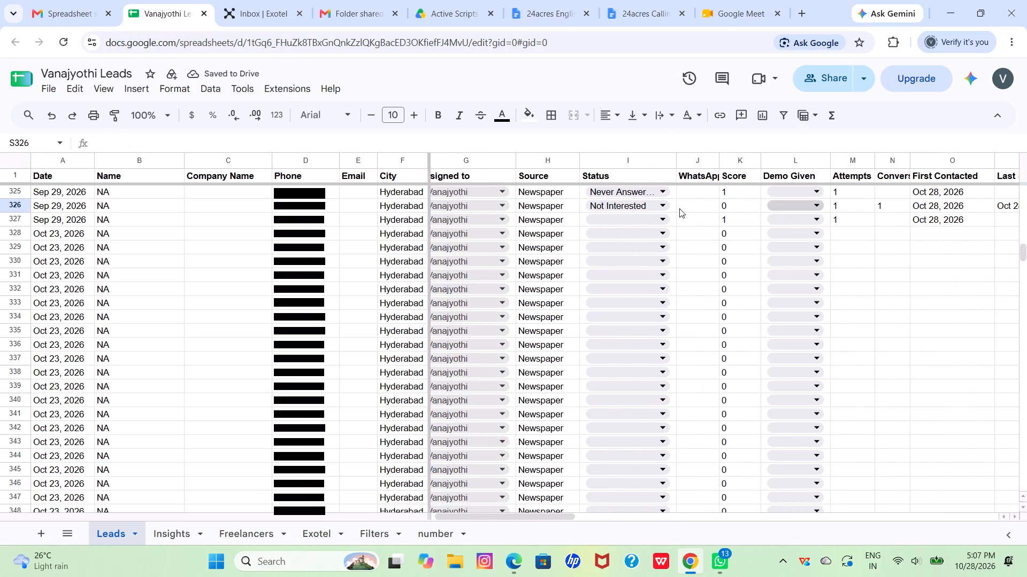
pyautogui.click(299, 229)
pyautogui.click(313, 222)
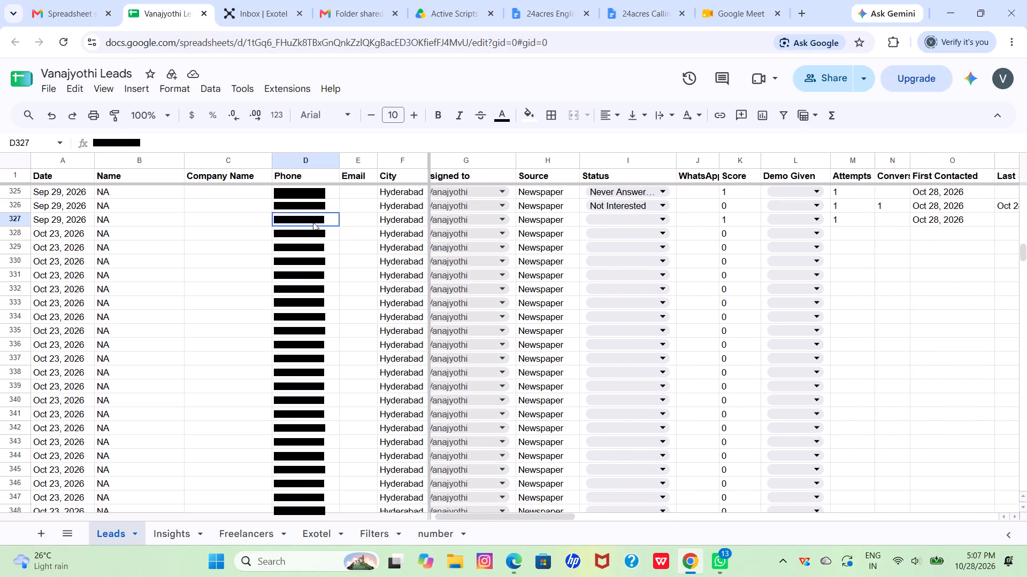
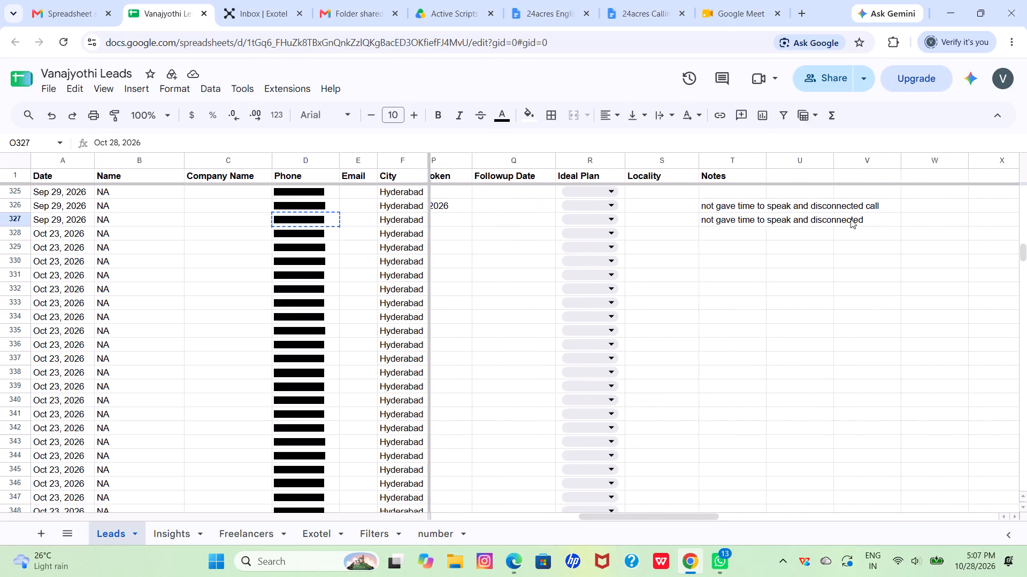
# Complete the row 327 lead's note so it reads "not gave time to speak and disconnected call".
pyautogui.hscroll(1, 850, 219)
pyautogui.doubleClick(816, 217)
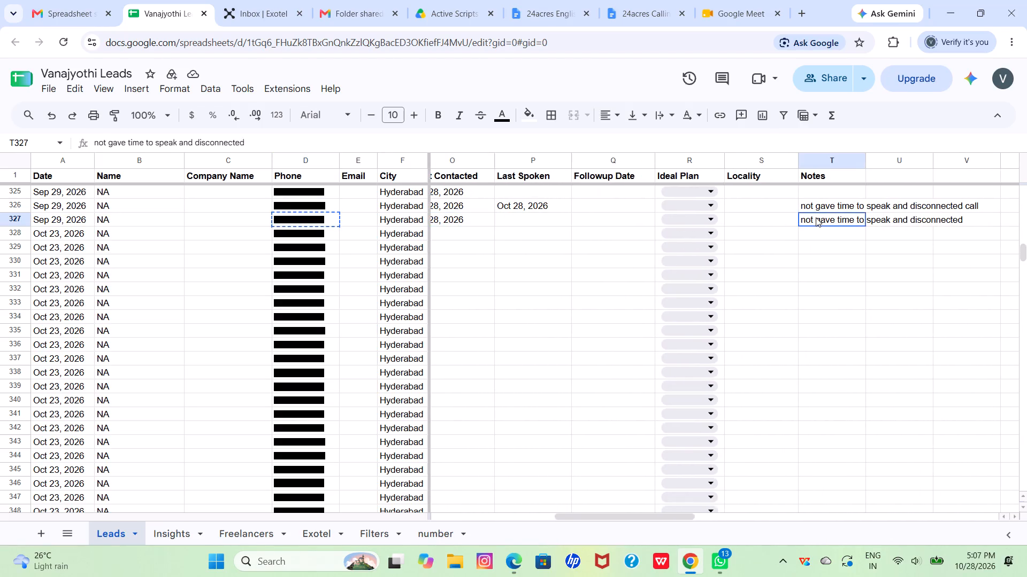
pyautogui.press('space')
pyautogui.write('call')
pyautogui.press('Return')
# Clear the note in the row 327 lead's Notes cell.
pyautogui.hscroll(2, 816, 217)
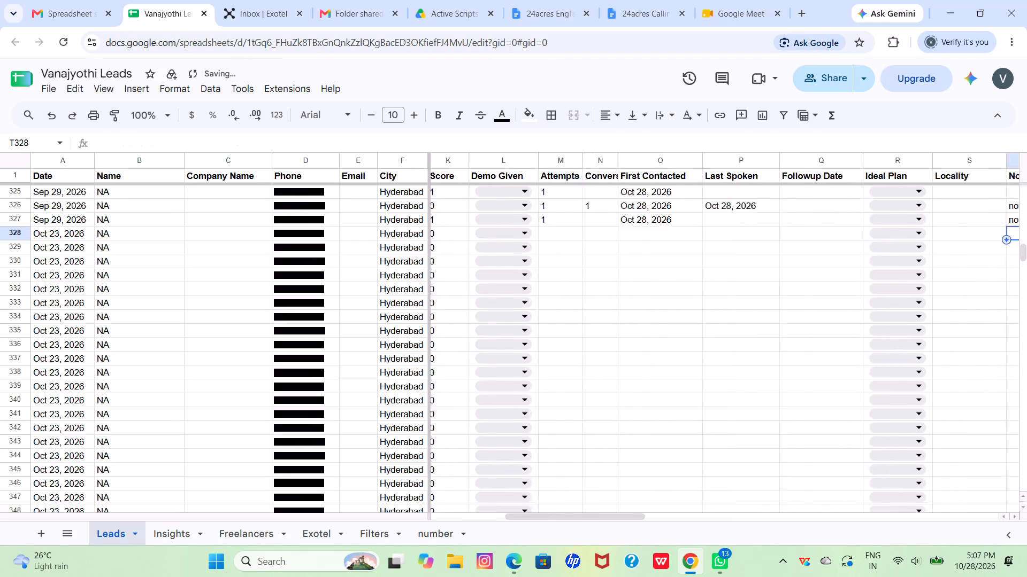
pyautogui.hscroll(1, 816, 217)
pyautogui.hscroll(-4, 715, 221)
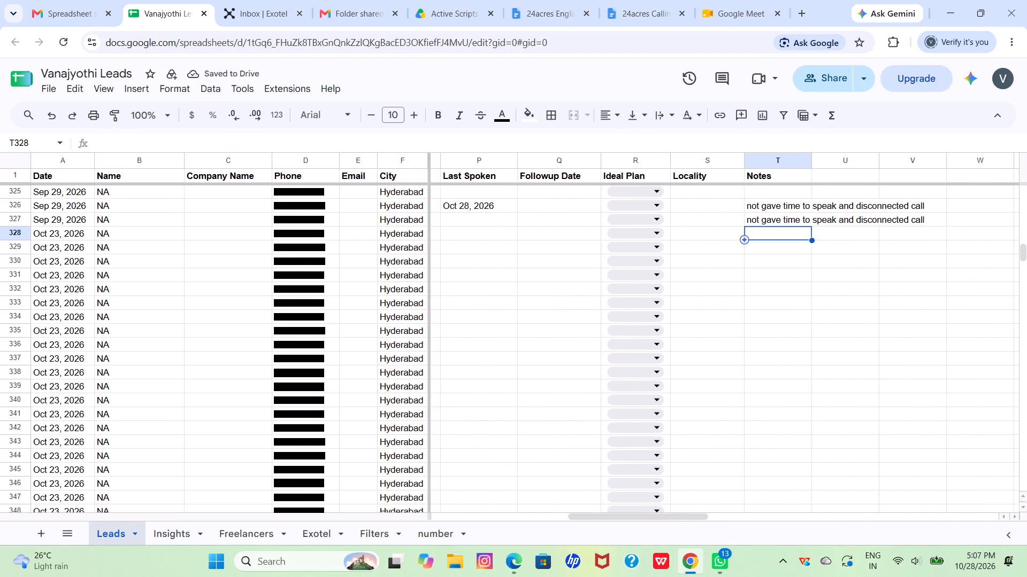
pyautogui.click(757, 227)
pyautogui.hscroll(2, 779, 220)
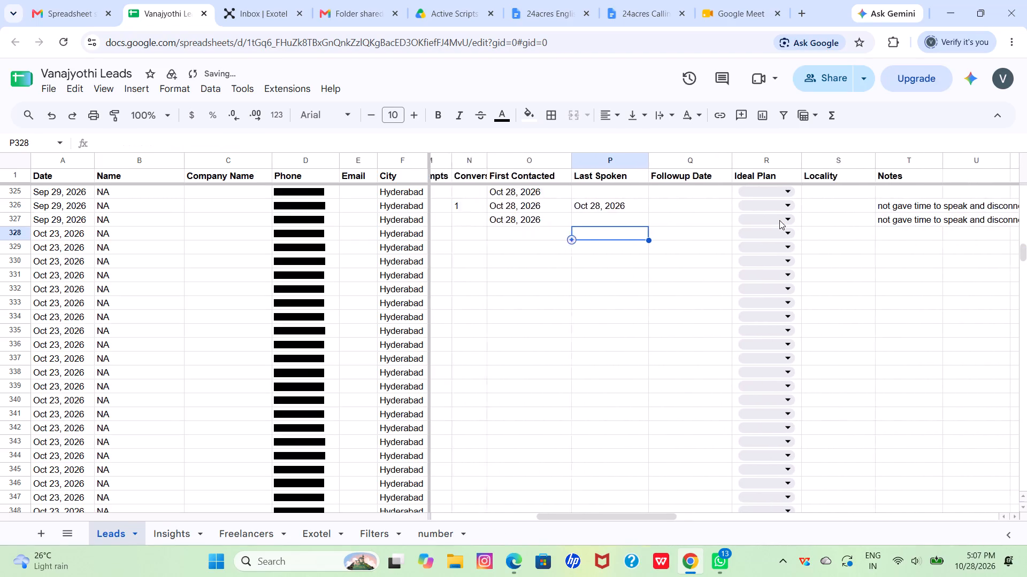
pyautogui.hscroll(1, 779, 220)
pyautogui.click(937, 222)
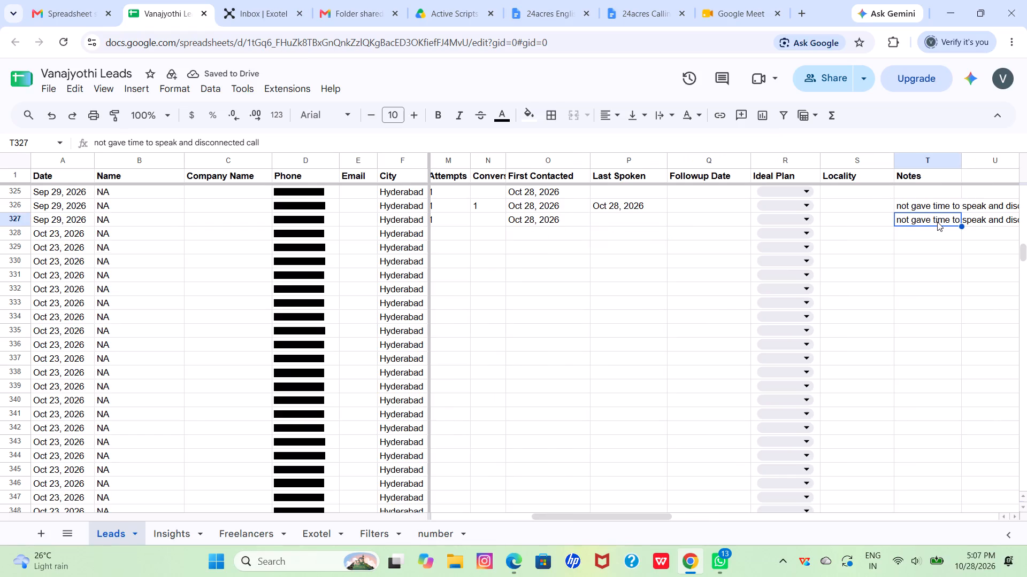
pyautogui.press('BackSpace')
# Set the status of the row 327 lead to Never Answered.
pyautogui.click(601, 239)
pyautogui.hscroll(1, 601, 239)
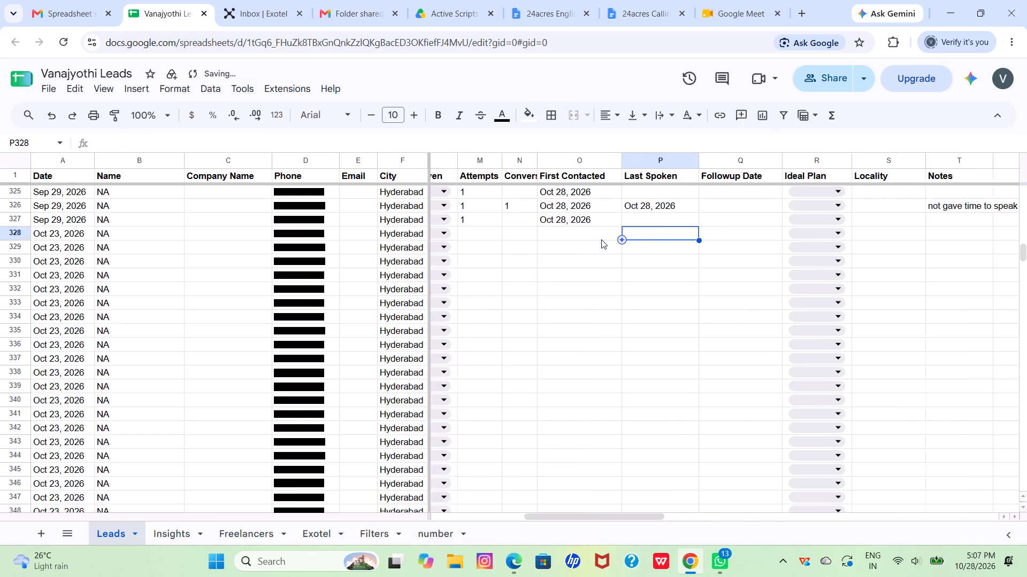
pyautogui.hscroll(3, 601, 239)
pyautogui.click(513, 222)
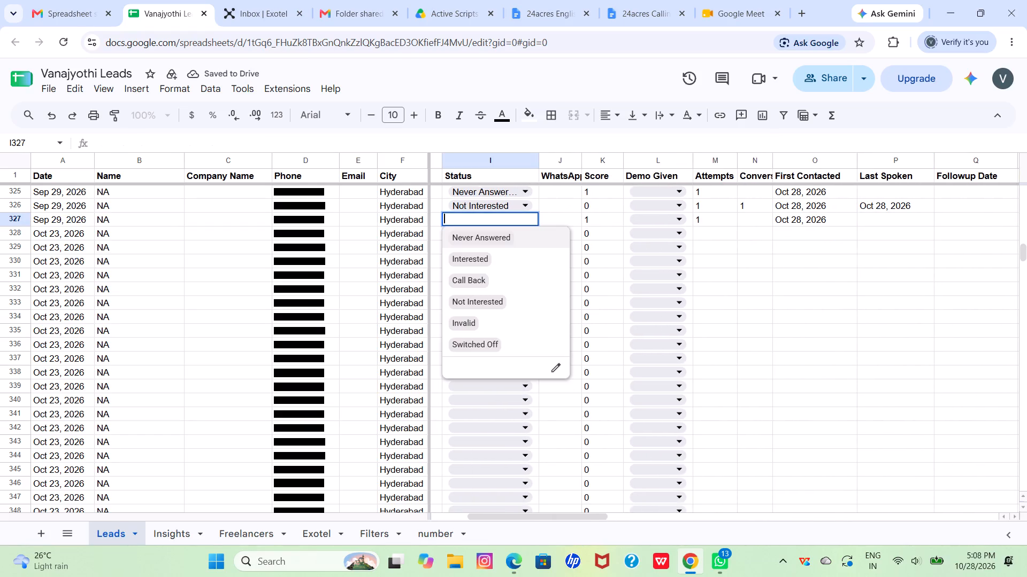
pyautogui.click(498, 238)
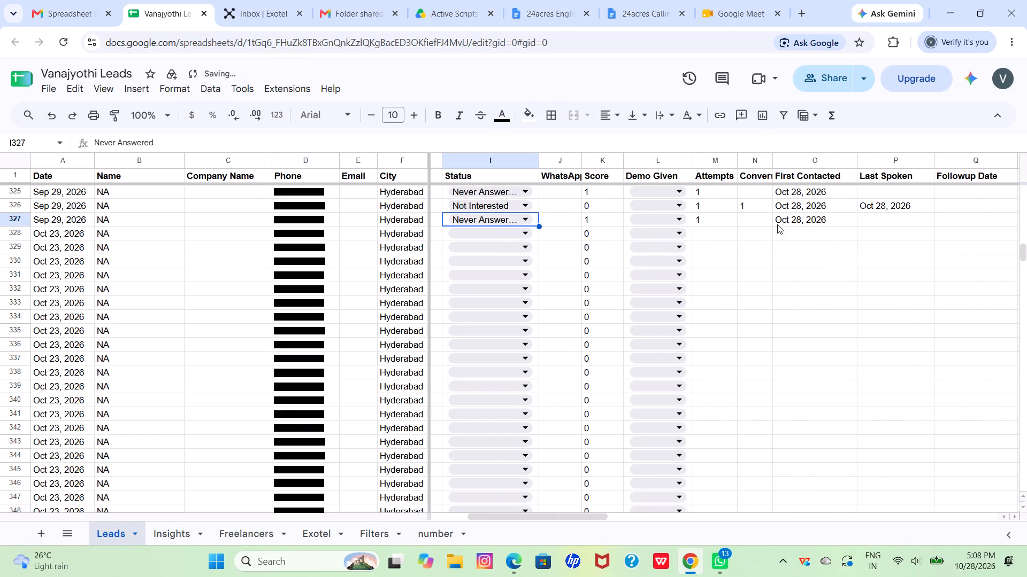
# Select the phone number of the row 328 lead in the leads sheet.
pyautogui.click(828, 213)
pyautogui.click(828, 220)
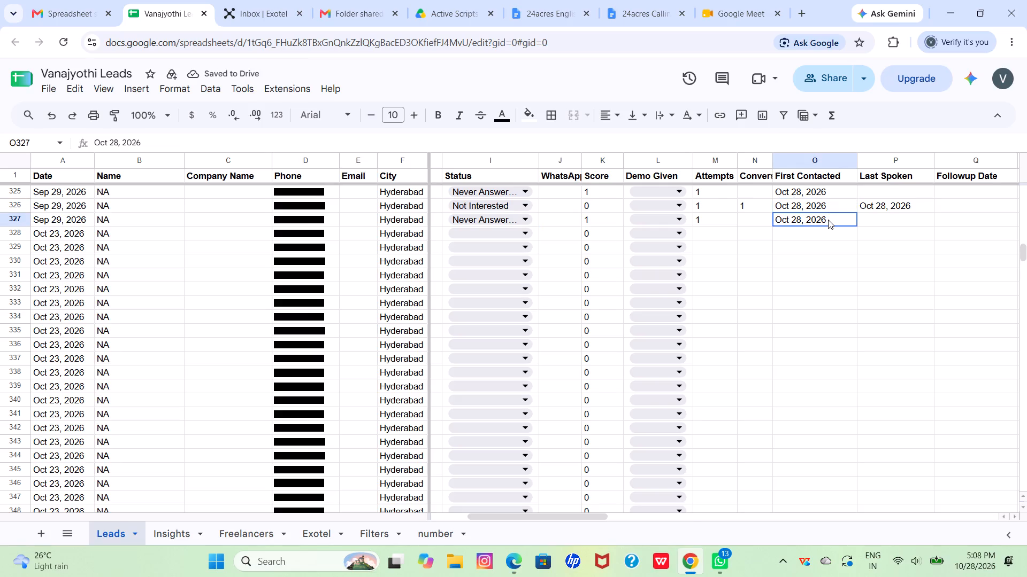
pyautogui.hscroll(-8, 828, 220)
pyautogui.hscroll(10, 828, 220)
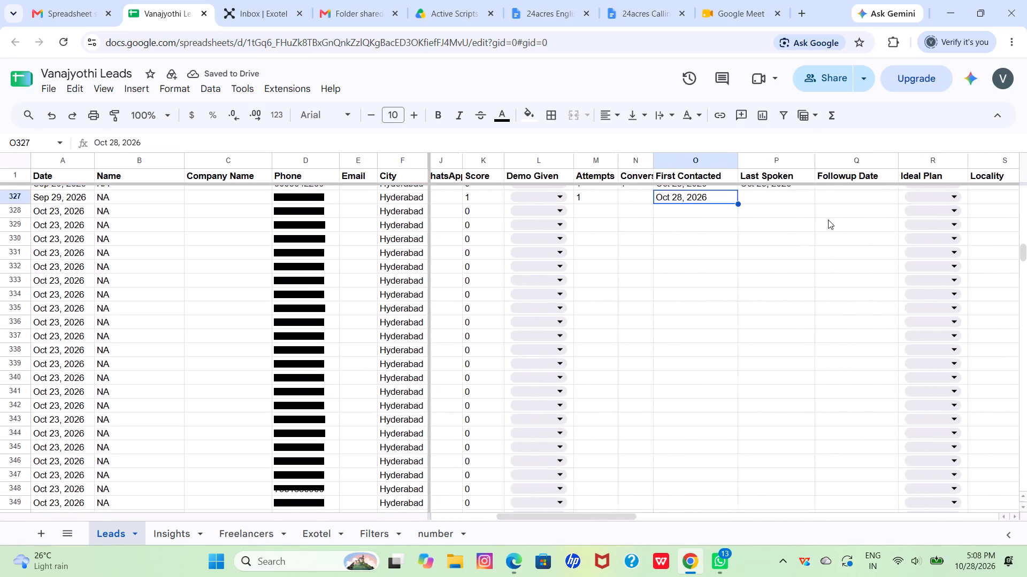
pyautogui.scroll(1, 828, 220)
pyautogui.hscroll(1, 828, 220)
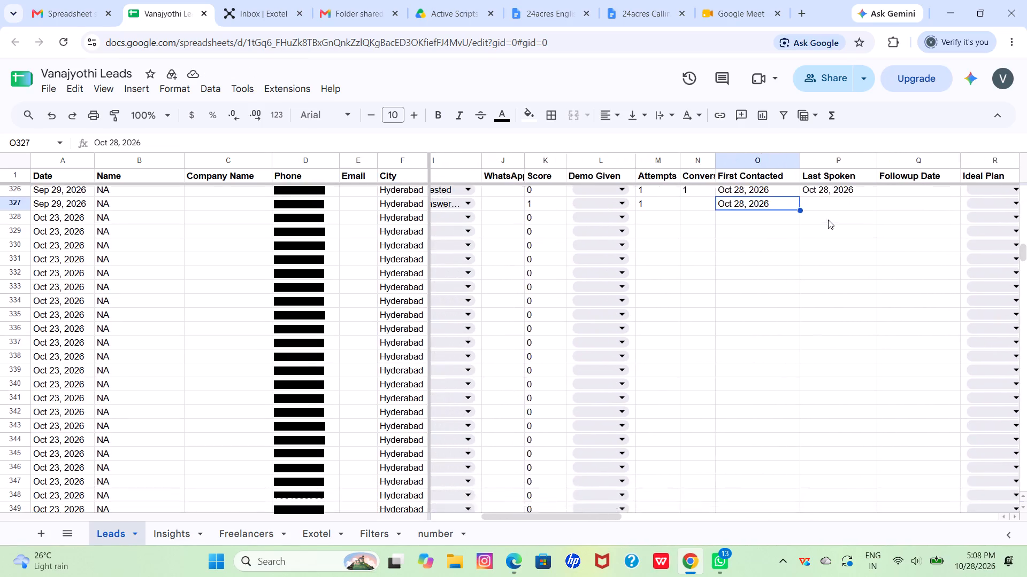
pyautogui.hscroll(1, 828, 220)
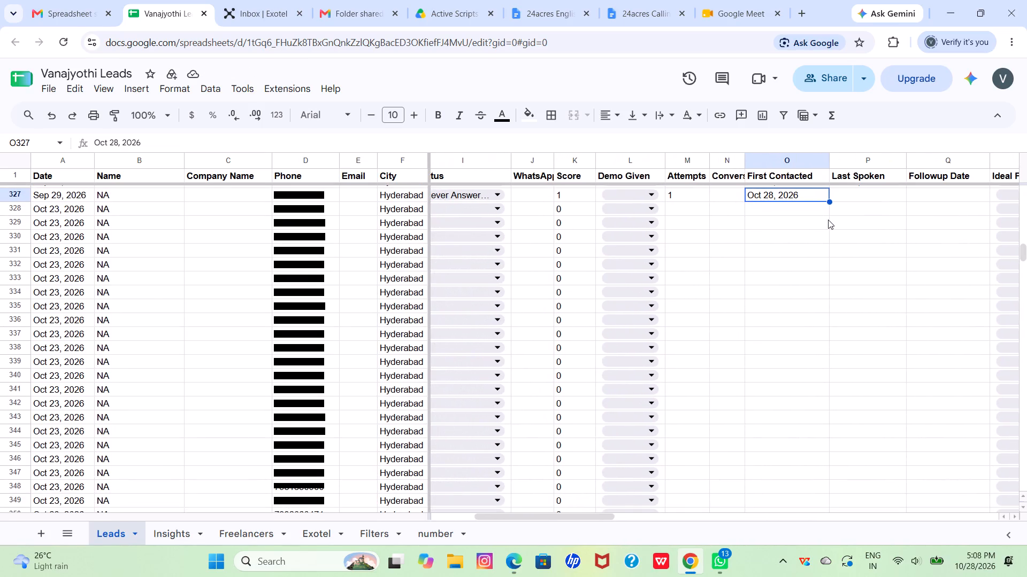
pyautogui.hscroll(2, 828, 220)
pyautogui.click(328, 214)
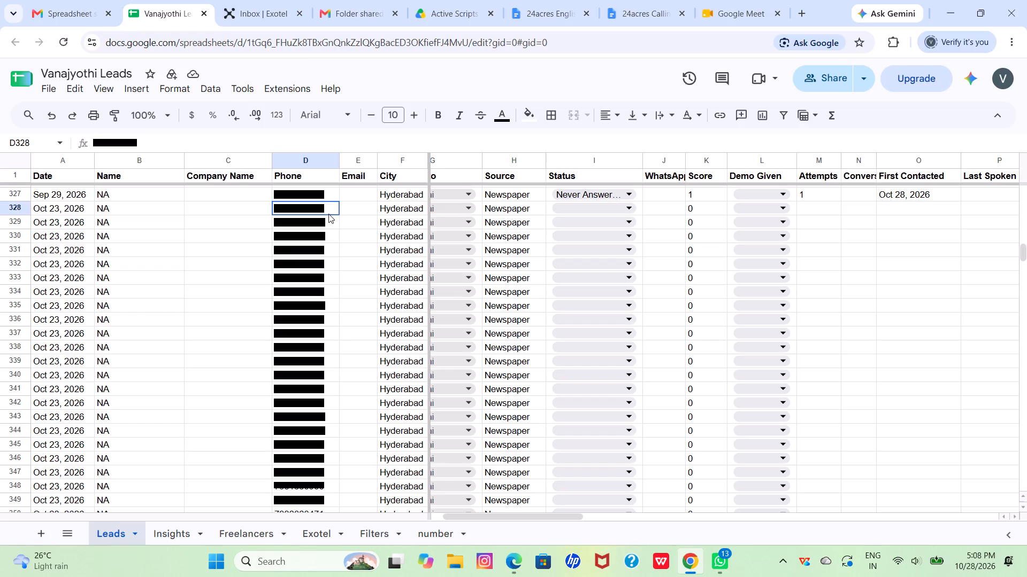
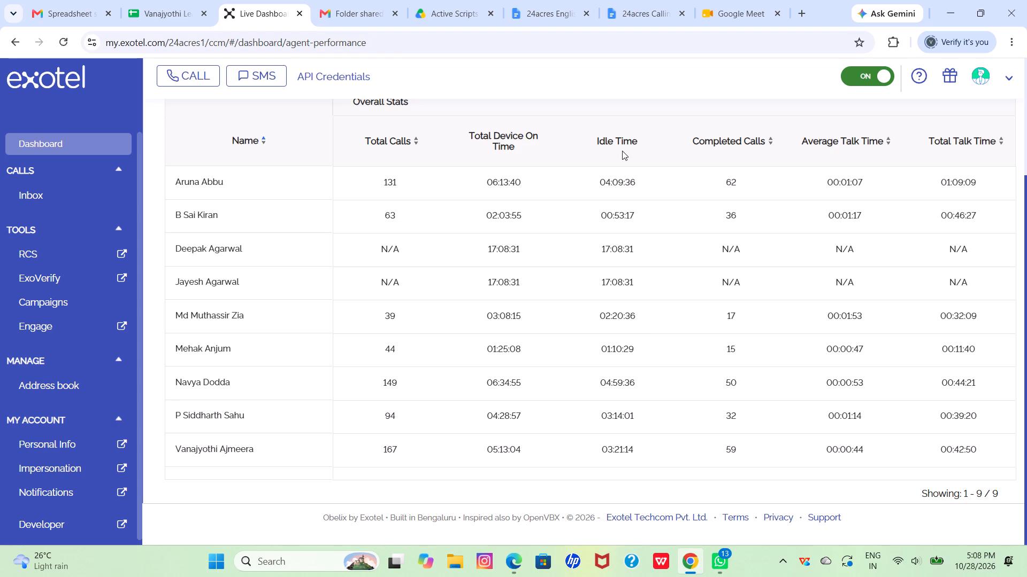
# In the leads spreadsheet, log the row 328 lead's call with status Never Answered and 1 attempt.
pyautogui.click(129, 0)
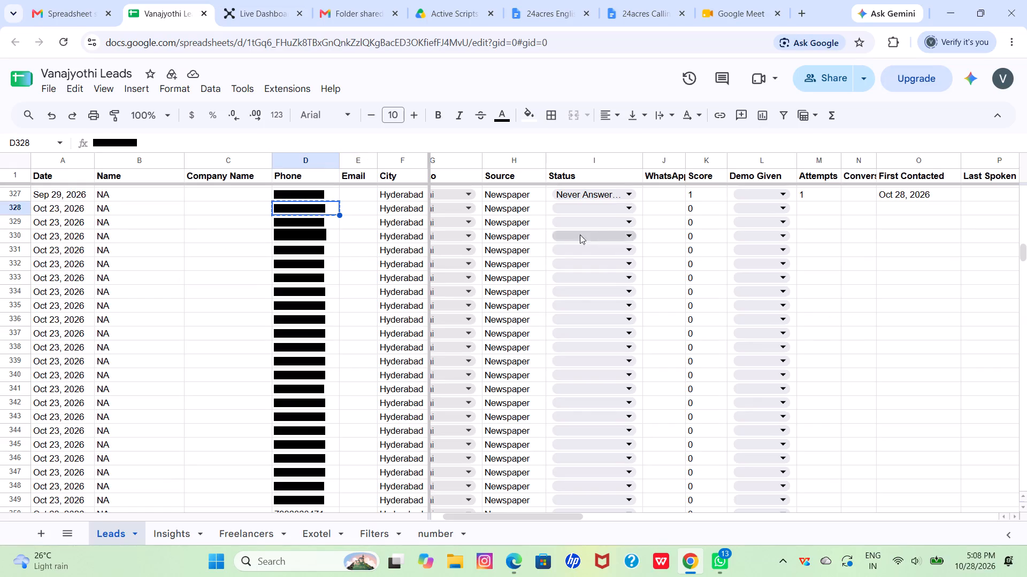
pyautogui.click(608, 212)
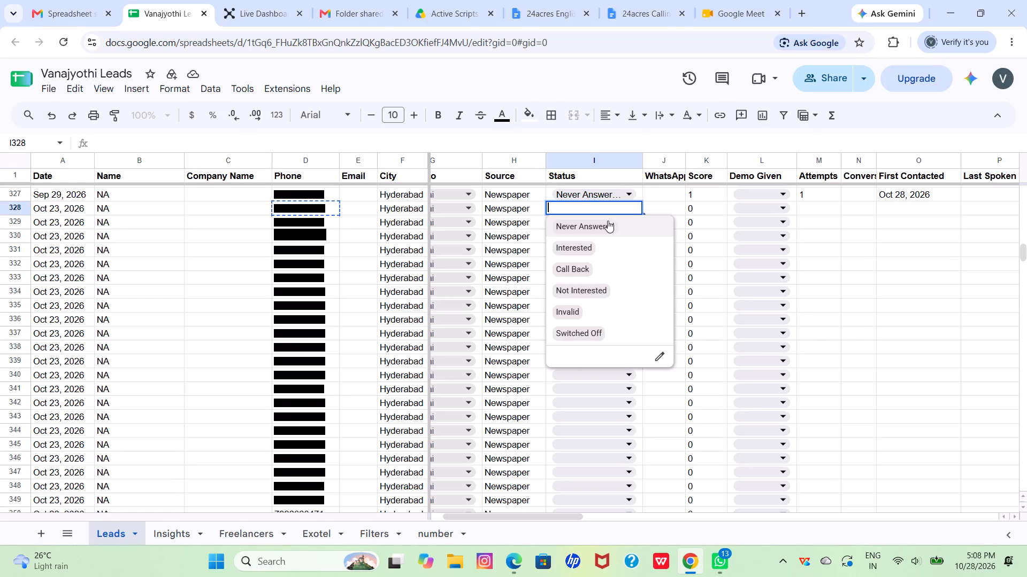
pyautogui.click(608, 221)
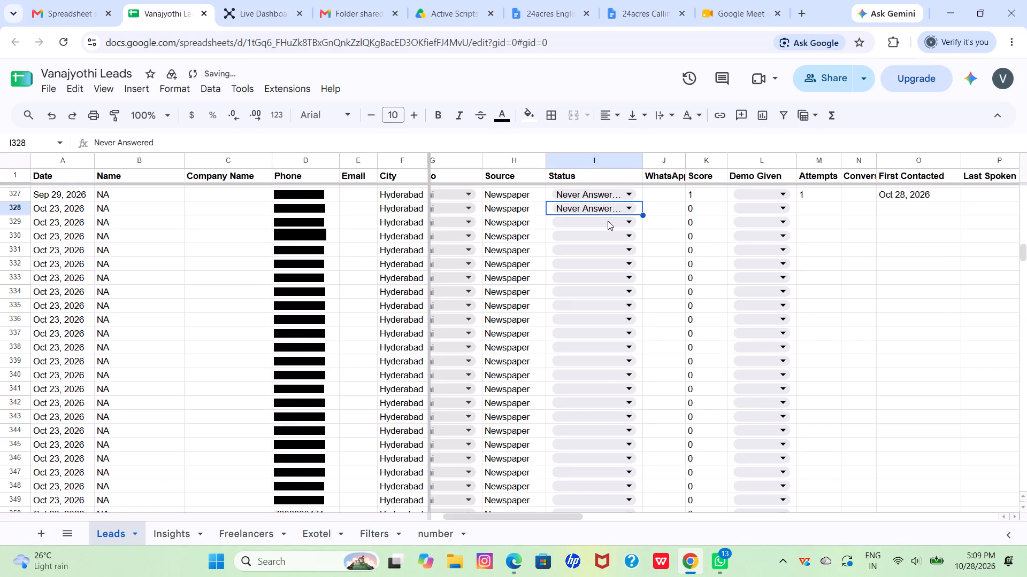
pyautogui.click(819, 213)
pyautogui.press('2')
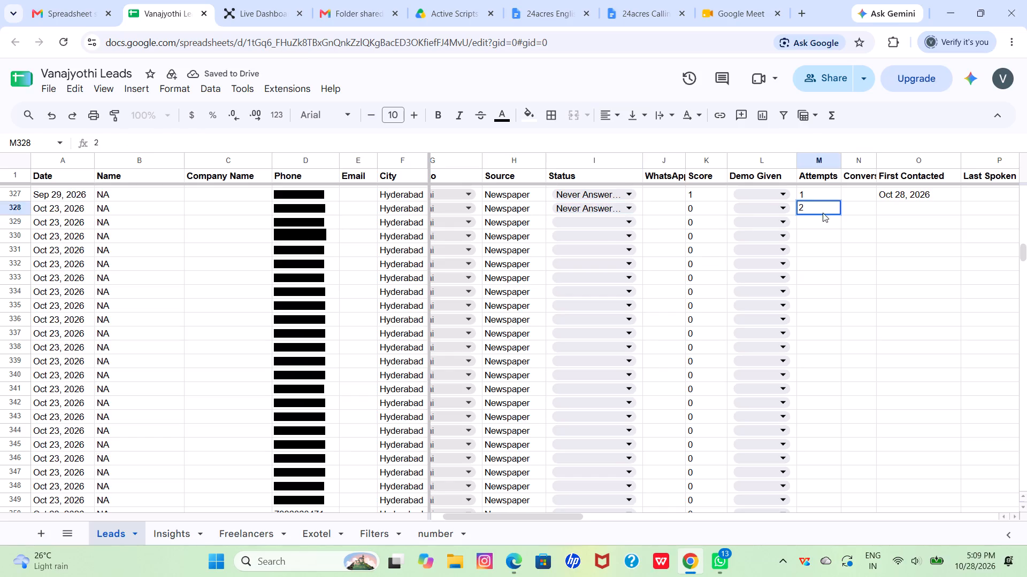
pyautogui.press('BackSpace')
pyautogui.press('1')
# Copy the row 329 lead's phone number and switch to Exotel to call it.
pyautogui.click(315, 227)
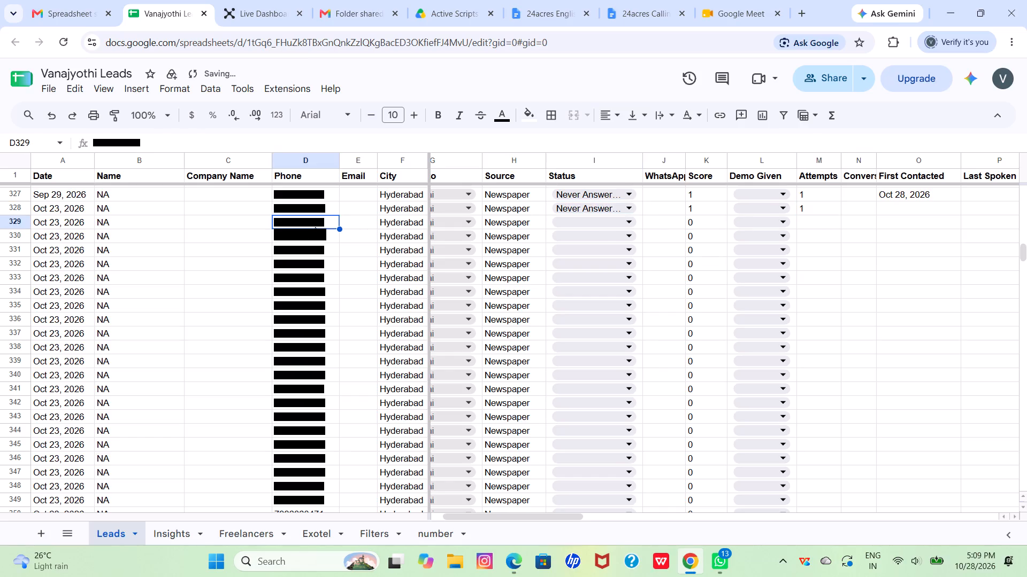
pyautogui.hotkey('ctrl', 'c')
pyautogui.click(259, 0)
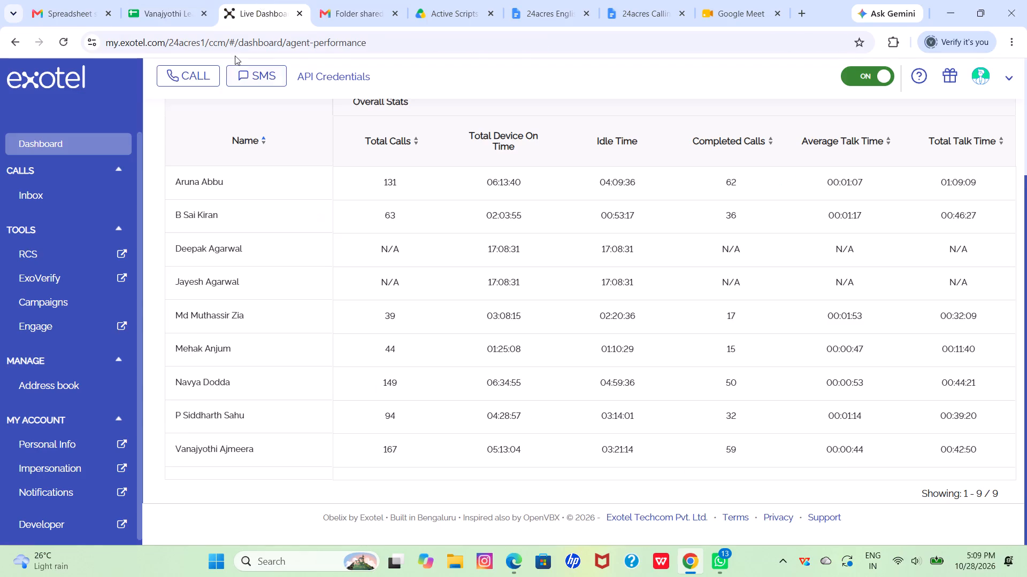
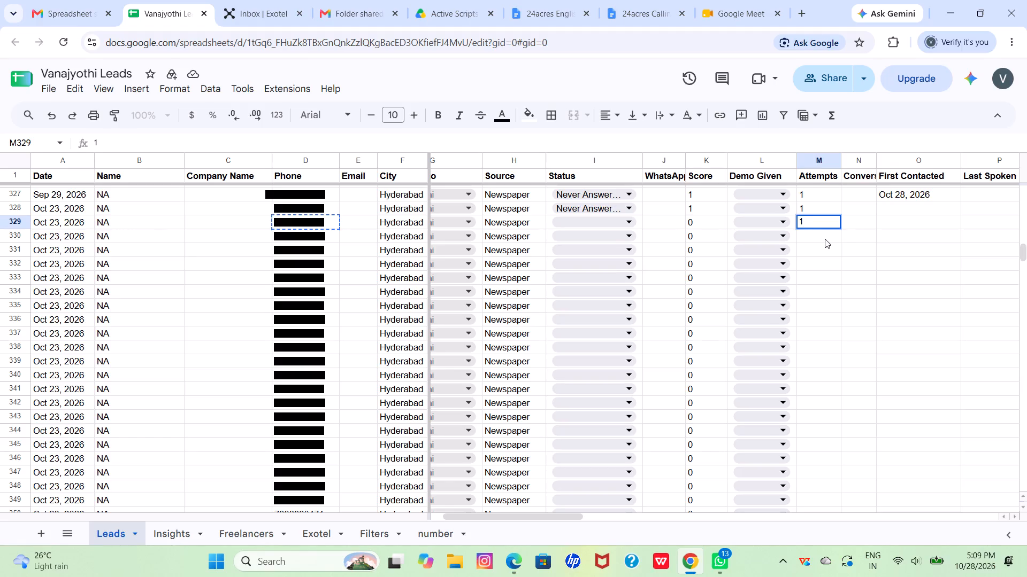
# Enter 1 attempt for each of the leads in rows 330 to 332.
pyautogui.click(825, 239)
pyautogui.press('1')
pyautogui.press('1')
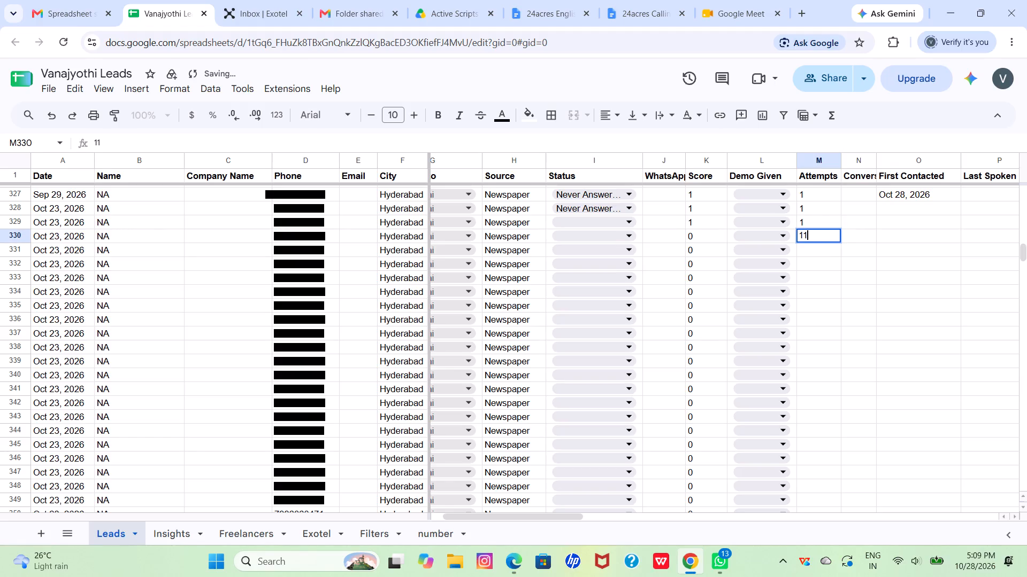
pyautogui.press('BackSpace')
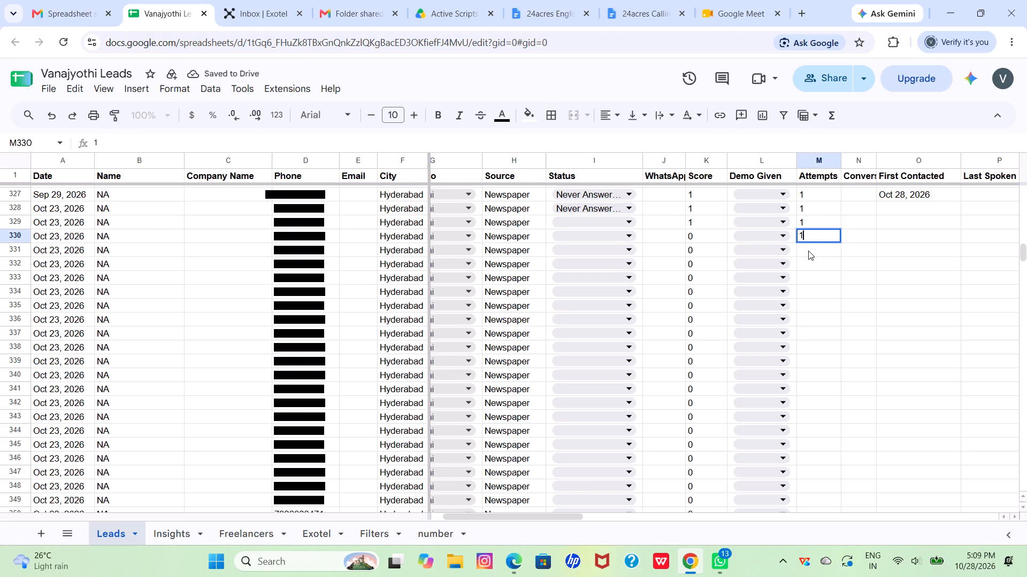
pyautogui.click(808, 251)
pyautogui.press('1')
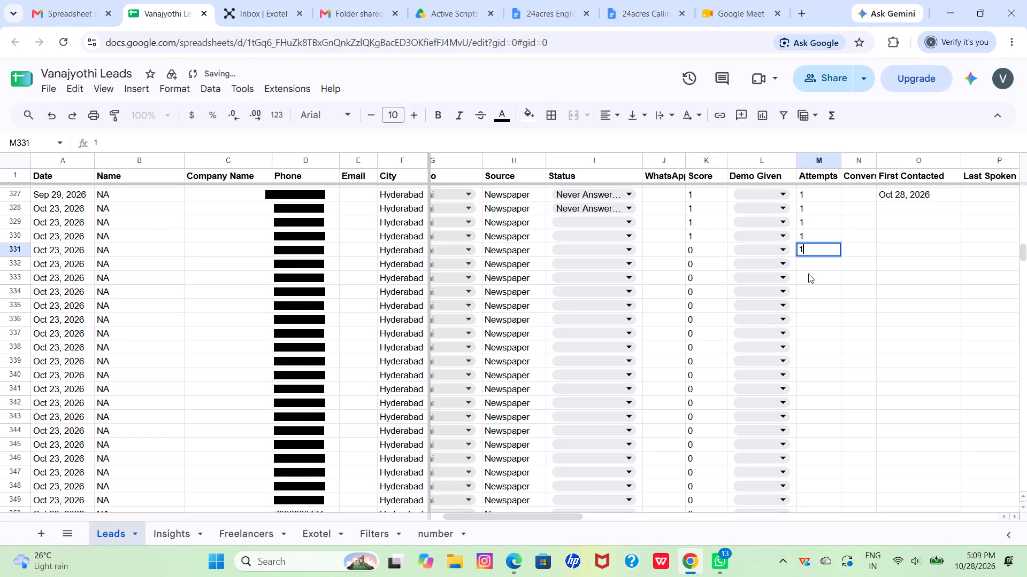
pyautogui.click(807, 266)
pyautogui.press('1')
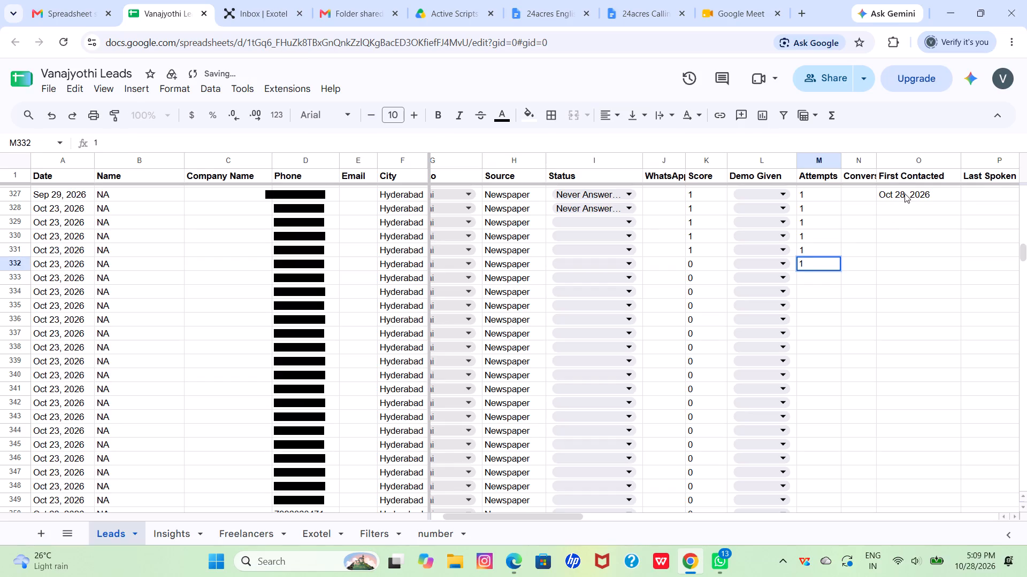
# Copy the row 327 First Contacted date, Oct 28, 2026, into the First Contacted cells of rows 328 to 335.
pyautogui.click(905, 193)
pyautogui.hotkey('ctrl', 'c')
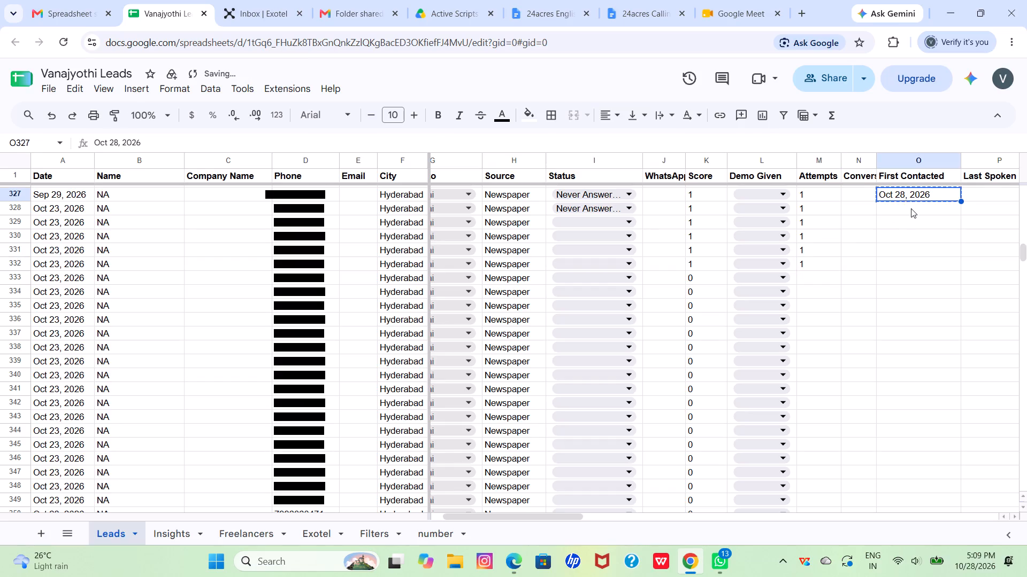
pyautogui.click(911, 208)
pyautogui.hotkey('ctrl', 'v')
pyautogui.click(908, 222)
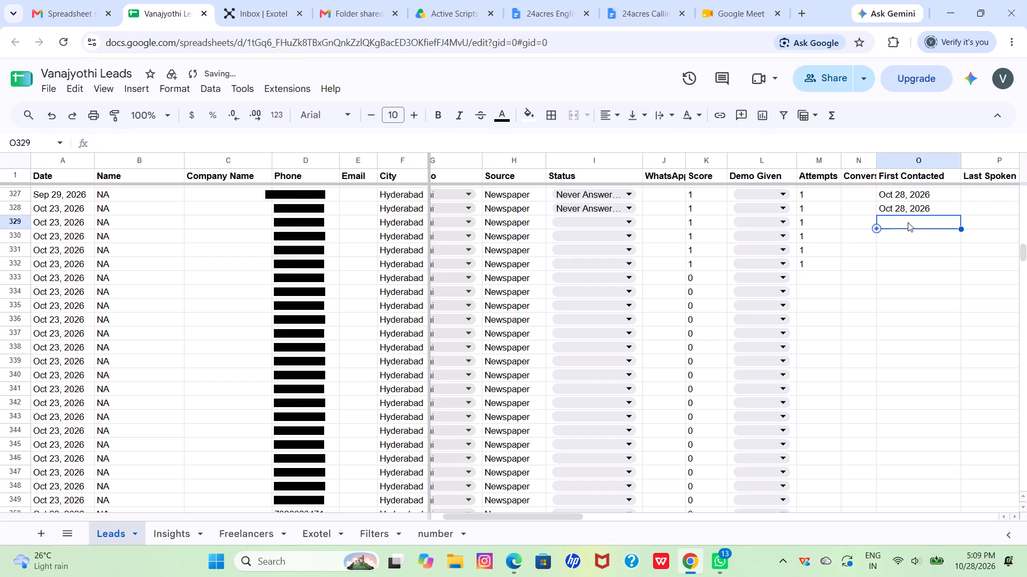
pyautogui.hotkey('ctrl', 'v')
pyautogui.click(906, 232)
pyautogui.hotkey('ctrl', 'v')
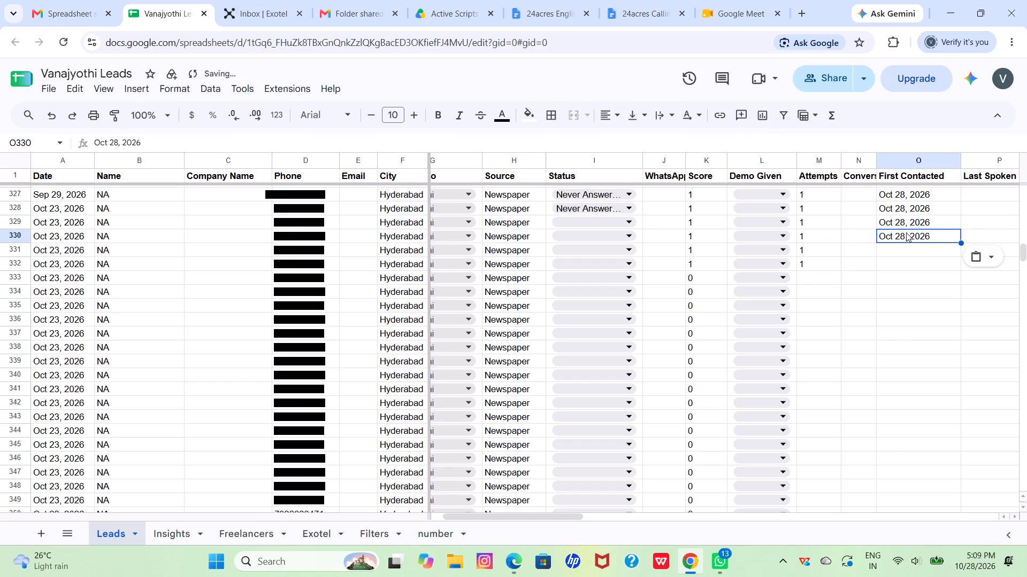
pyautogui.keyDown('ctrl'); pyautogui.click(902, 248); pyautogui.keyUp('ctrl')
pyautogui.hotkey('ctrl', 'v')
pyautogui.click(900, 263)
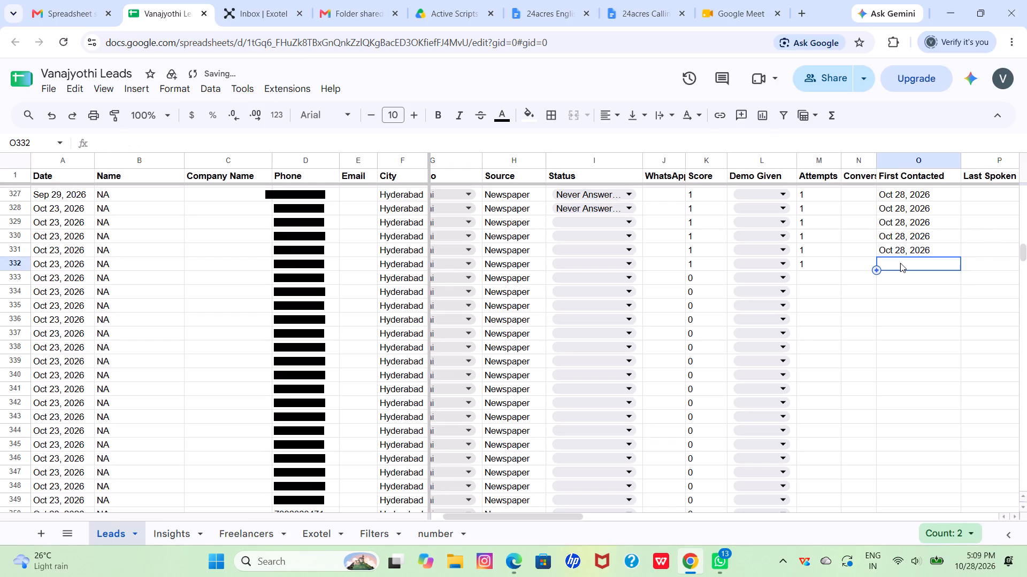
pyautogui.hotkey('ctrl', 'v')
pyautogui.keyDown('ctrl'); pyautogui.click(901, 280); pyautogui.keyUp('ctrl')
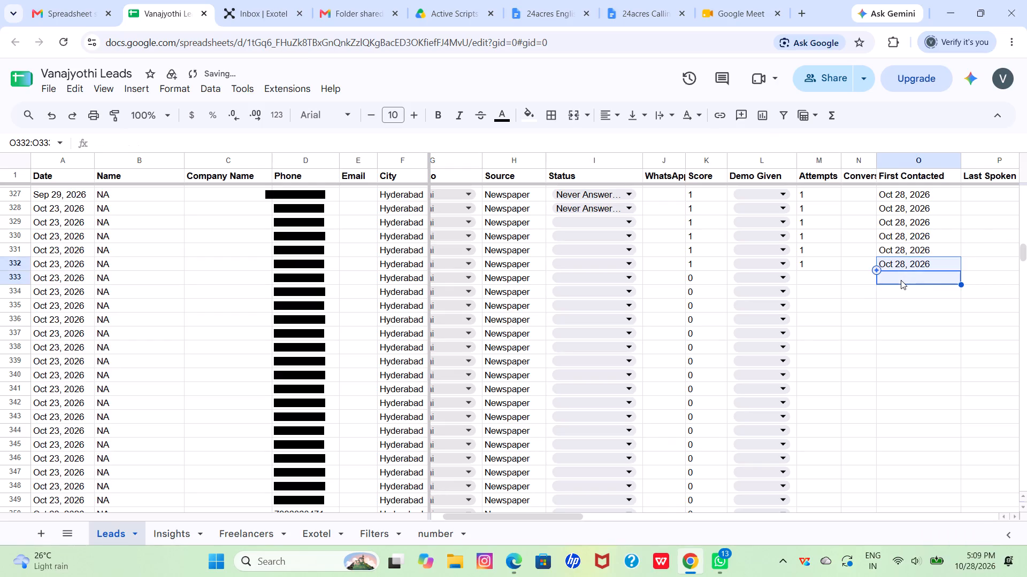
pyautogui.hotkey('ctrl', 'v')
pyautogui.click(902, 291)
pyautogui.hotkey('ctrl', 'v')
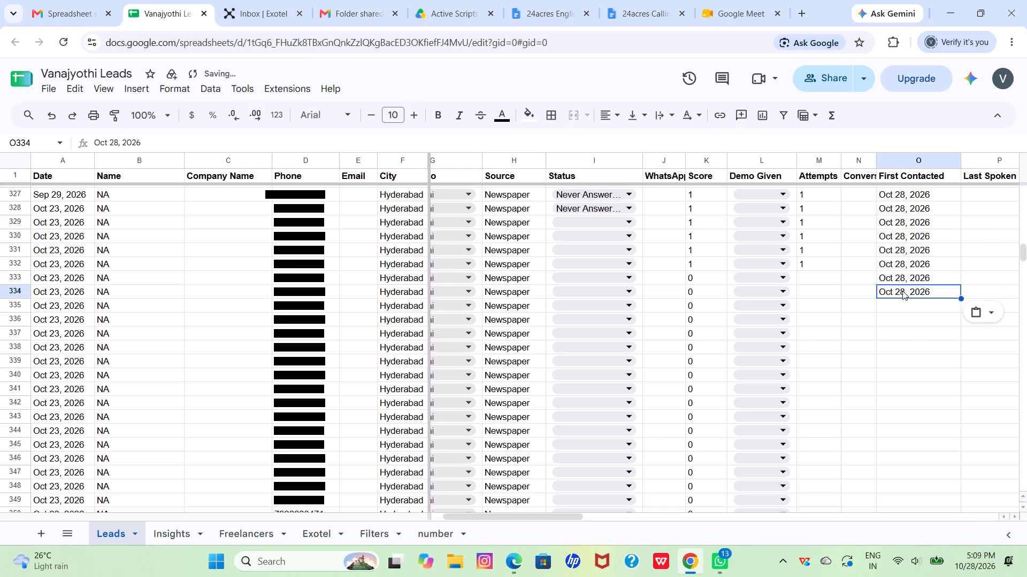
pyautogui.keyDown('ctrl'); pyautogui.click(903, 301); pyautogui.keyUp('ctrl')
pyautogui.hotkey('ctrl', 'v')
# Enter 1 attempt for each of the leads in rows 333 to 339.
pyautogui.click(813, 278)
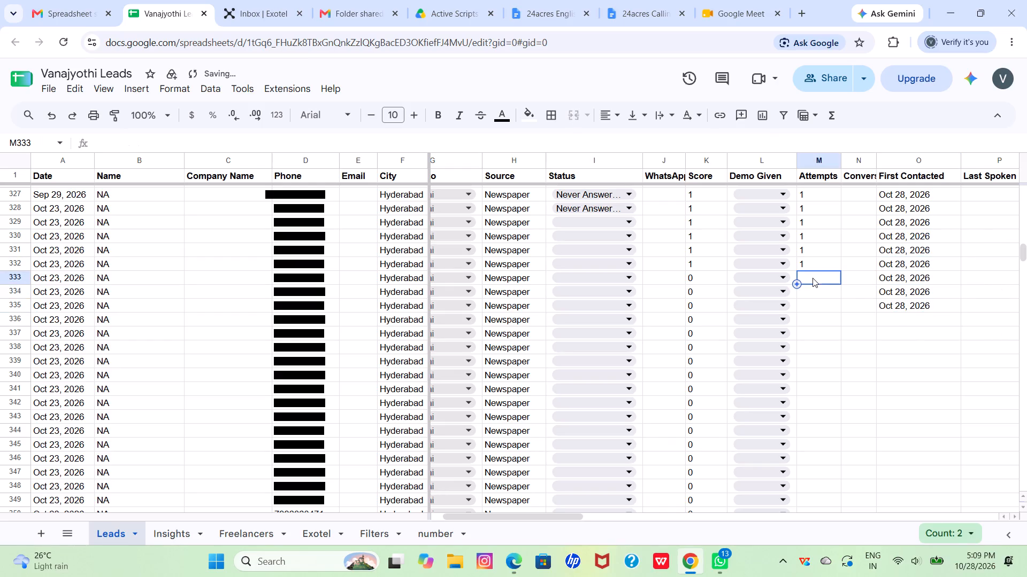
pyautogui.press('1')
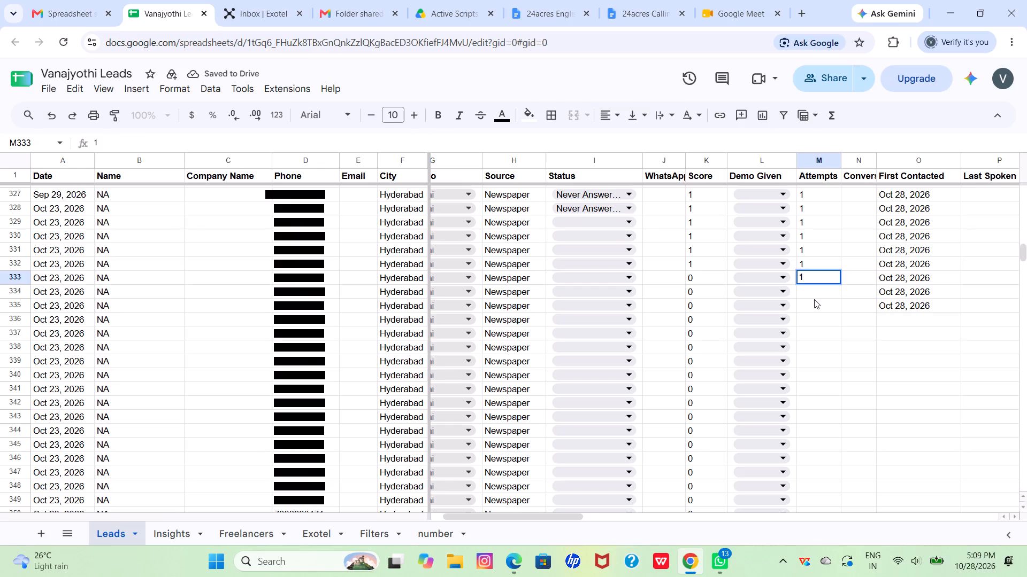
pyautogui.click(814, 295)
pyautogui.press('1')
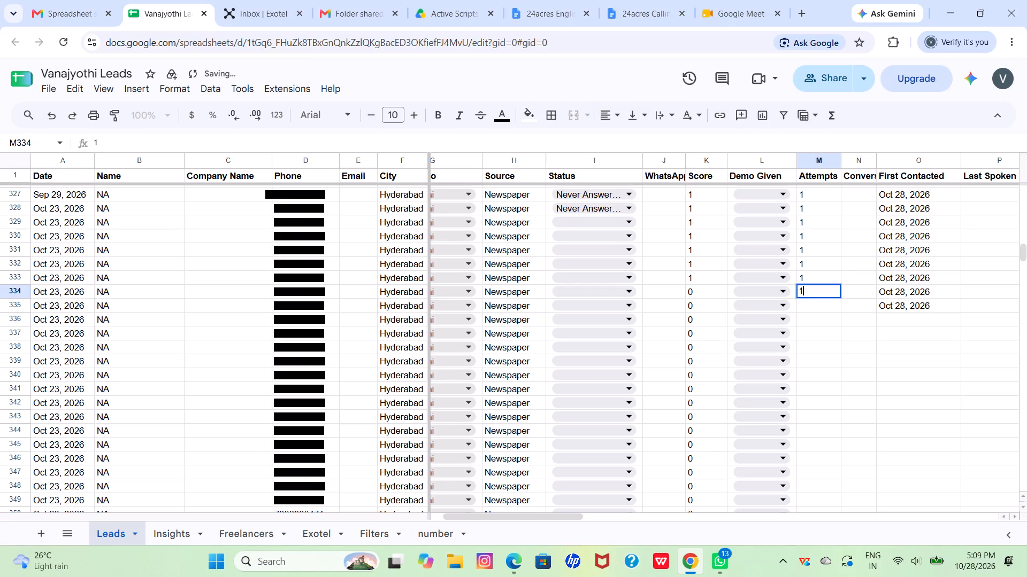
pyautogui.click(812, 299)
pyautogui.click(812, 308)
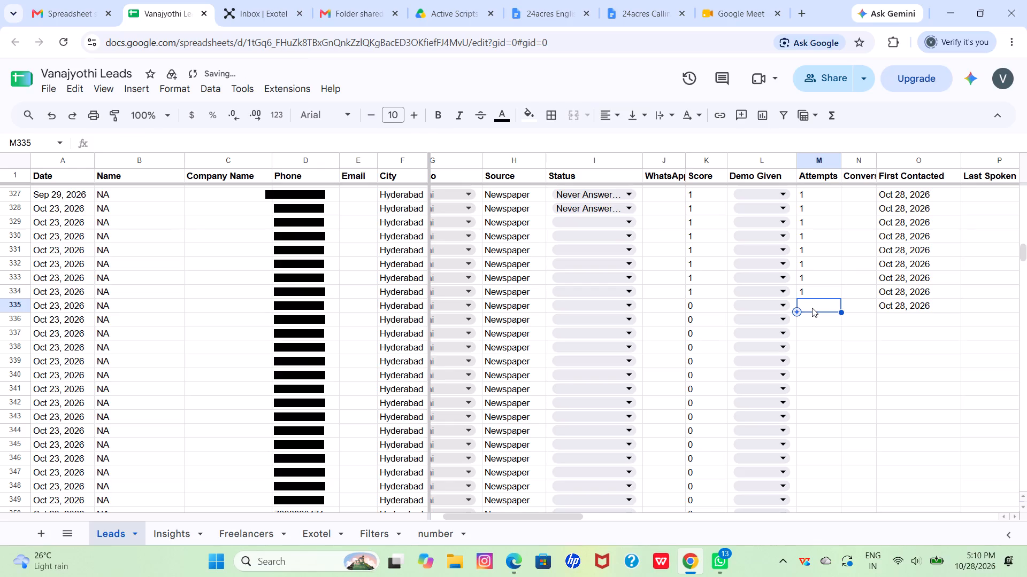
pyautogui.press('1')
pyautogui.click(817, 317)
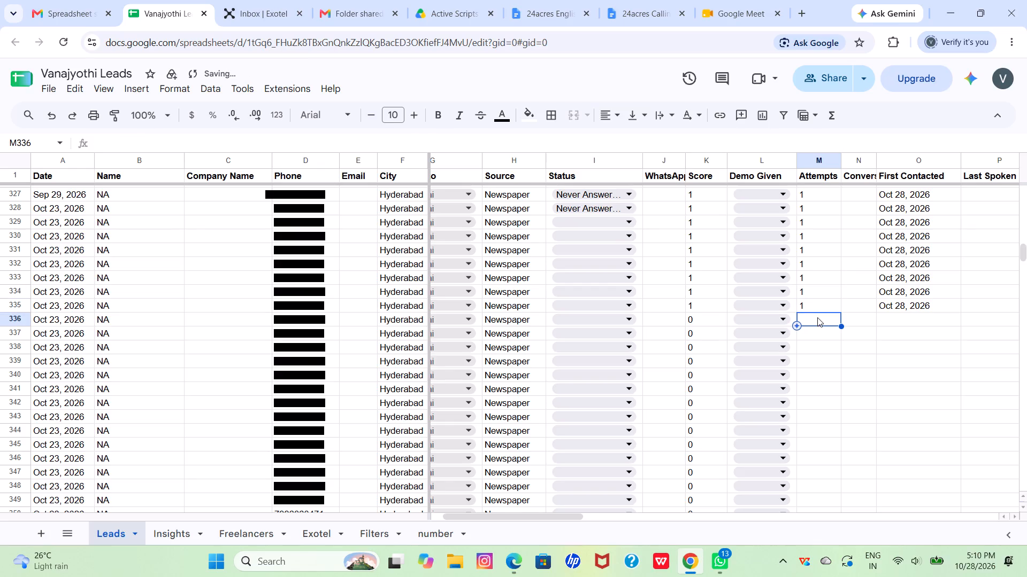
pyautogui.press('1')
pyautogui.click(817, 338)
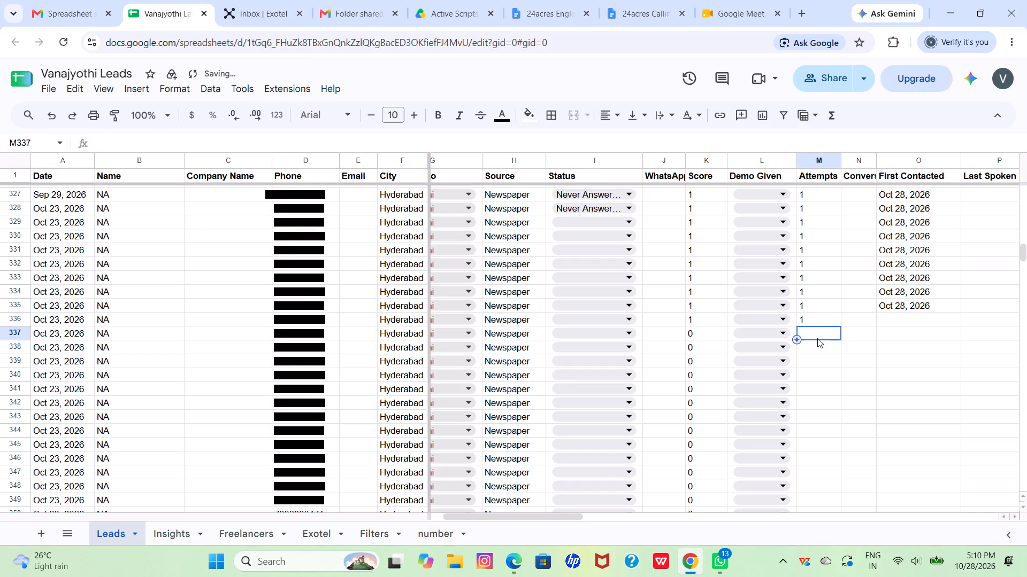
pyautogui.press('1')
pyautogui.click(814, 363)
pyautogui.press('1')
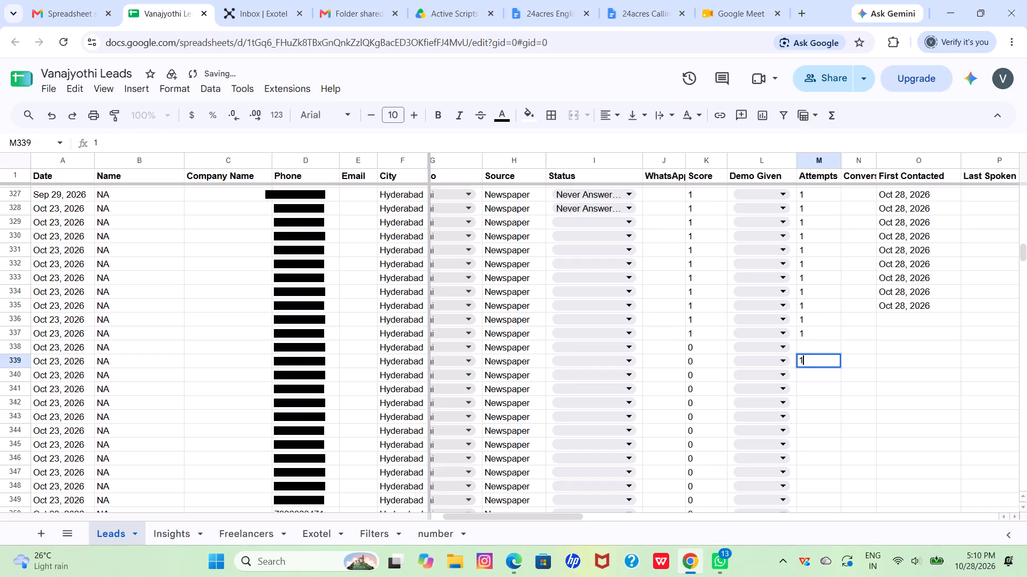
pyautogui.press('1')
pyautogui.press('BackSpace')
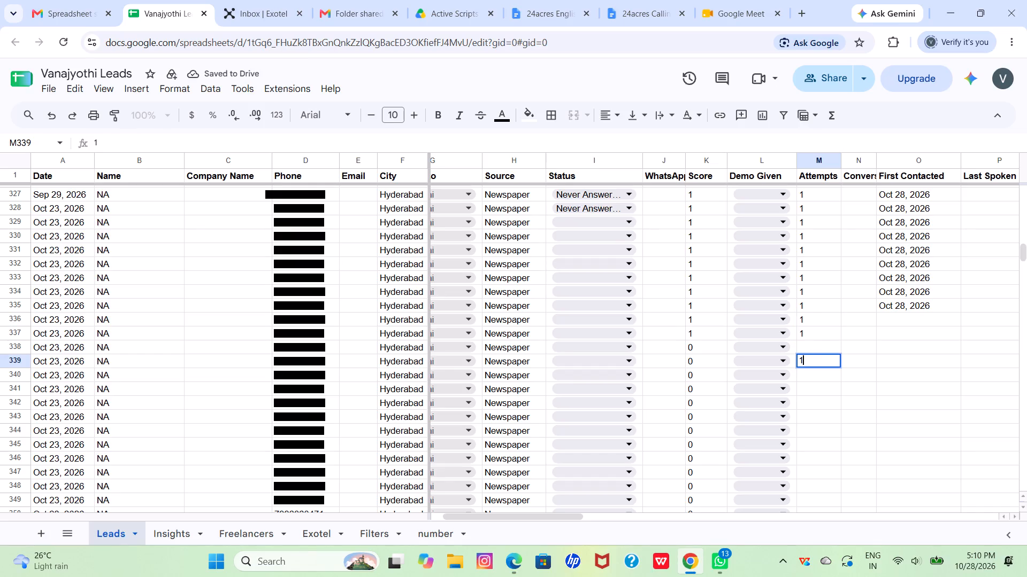
pyautogui.click(809, 341)
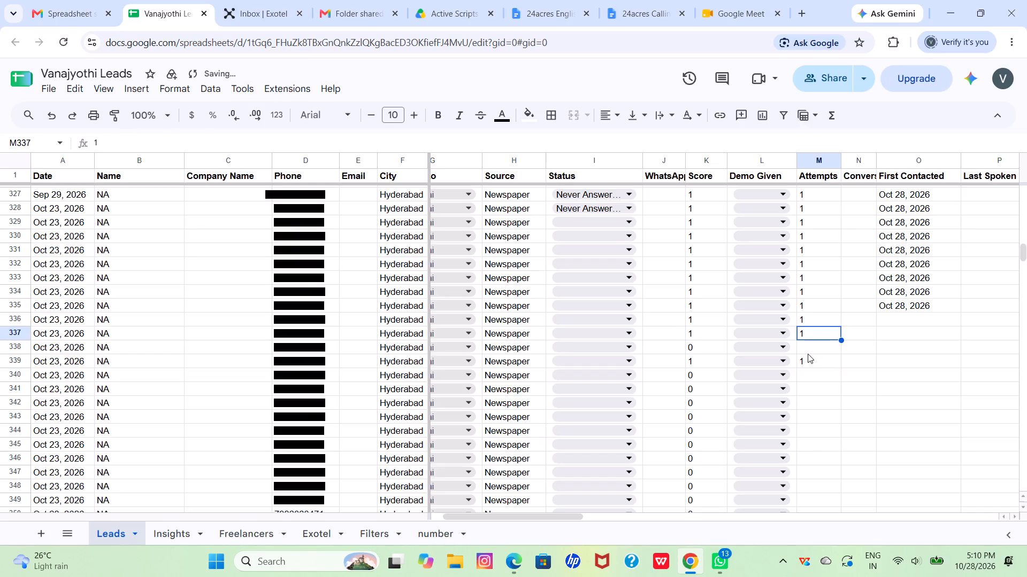
pyautogui.click(807, 346)
pyautogui.press('1')
# Copy the row 335 First Contacted date, Oct 28, 2026, into the First Contacted cells of rows 336 to 339.
pyautogui.click(907, 307)
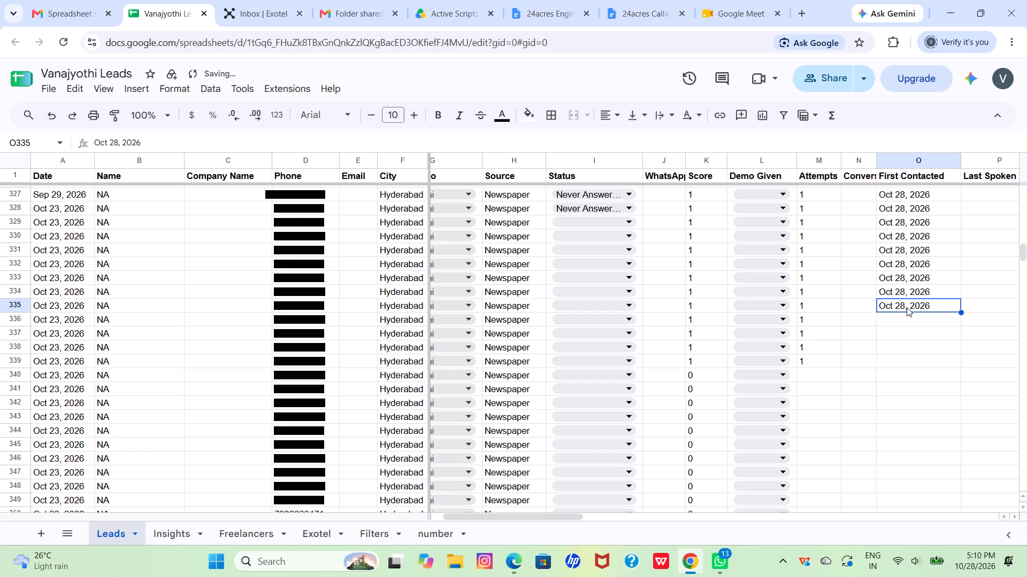
pyautogui.hotkey('ctrl', 'c')
pyautogui.click(914, 318)
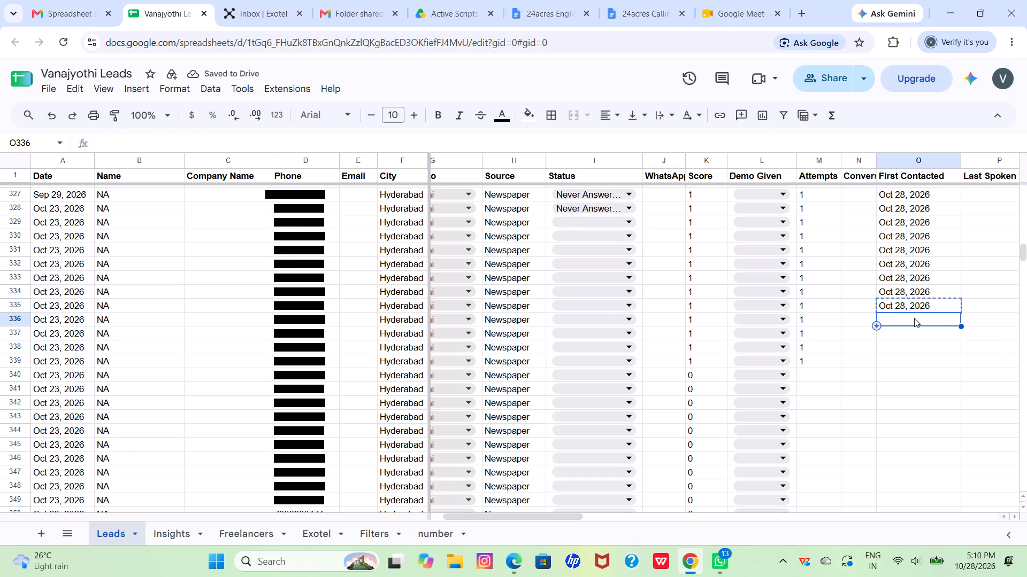
pyautogui.hotkey('ctrl', 'v')
pyautogui.click(913, 335)
pyautogui.hotkey('ctrl', 'v')
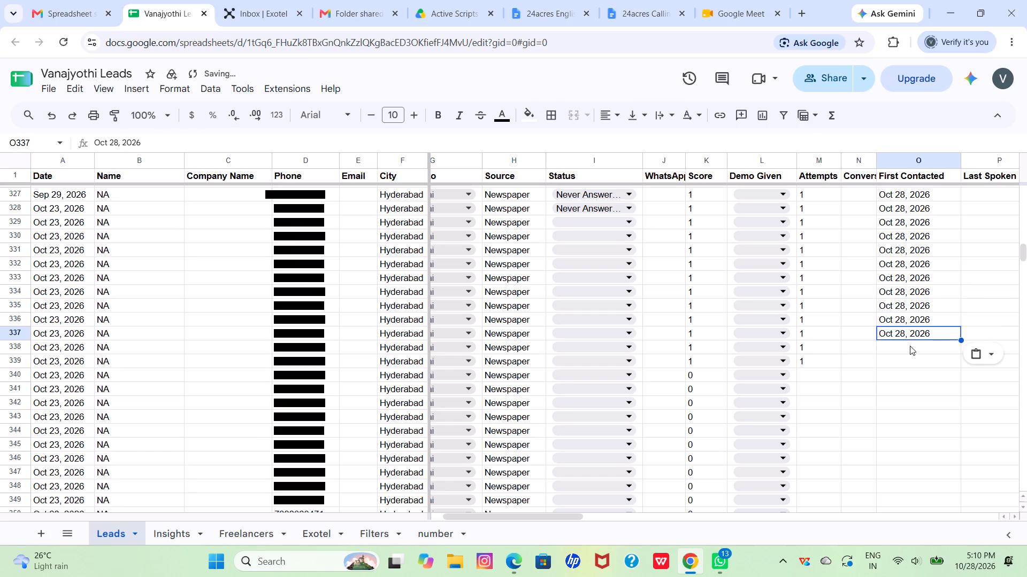
pyautogui.click(910, 346)
pyautogui.hotkey('ctrl', 'v')
pyautogui.click(907, 360)
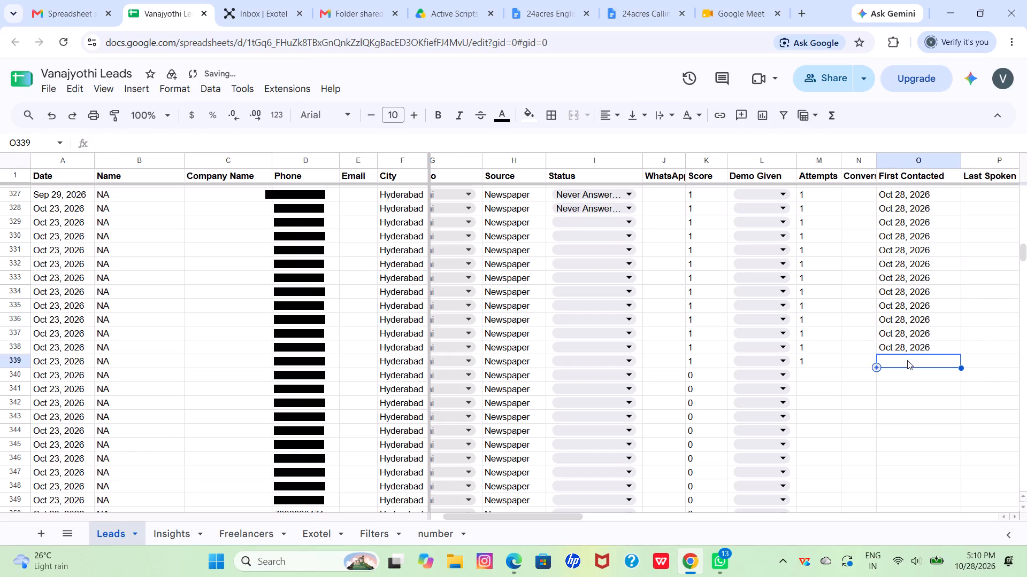
pyautogui.hotkey('ctrl', 'v')
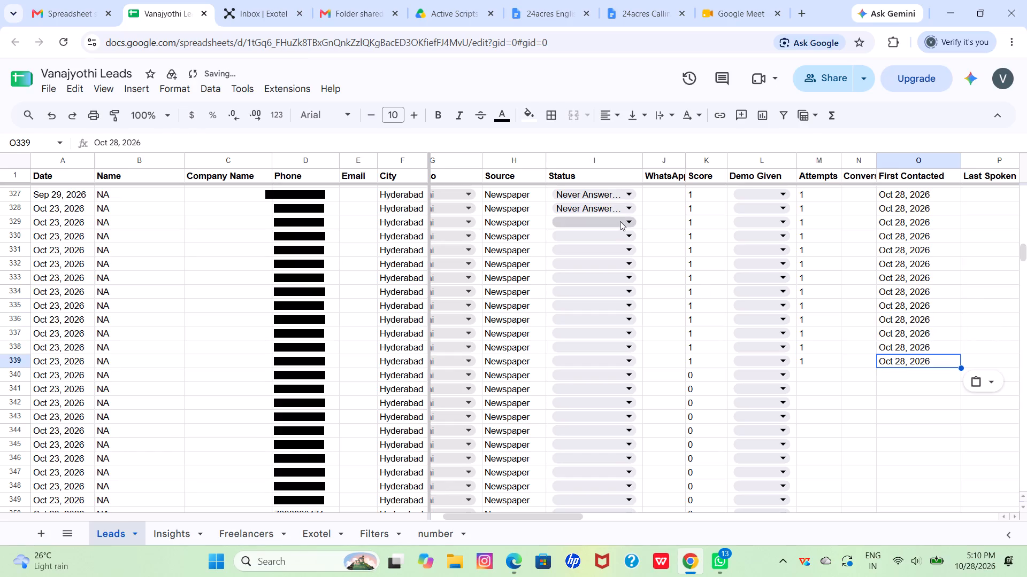
# Select the row 328 lead's Never Answered status cell.
pyautogui.click(601, 215)
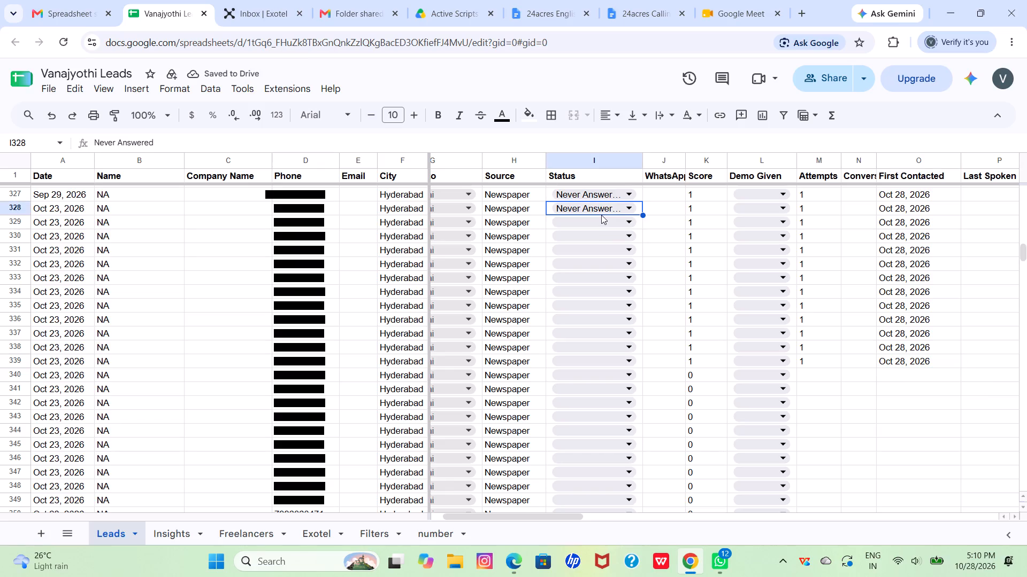
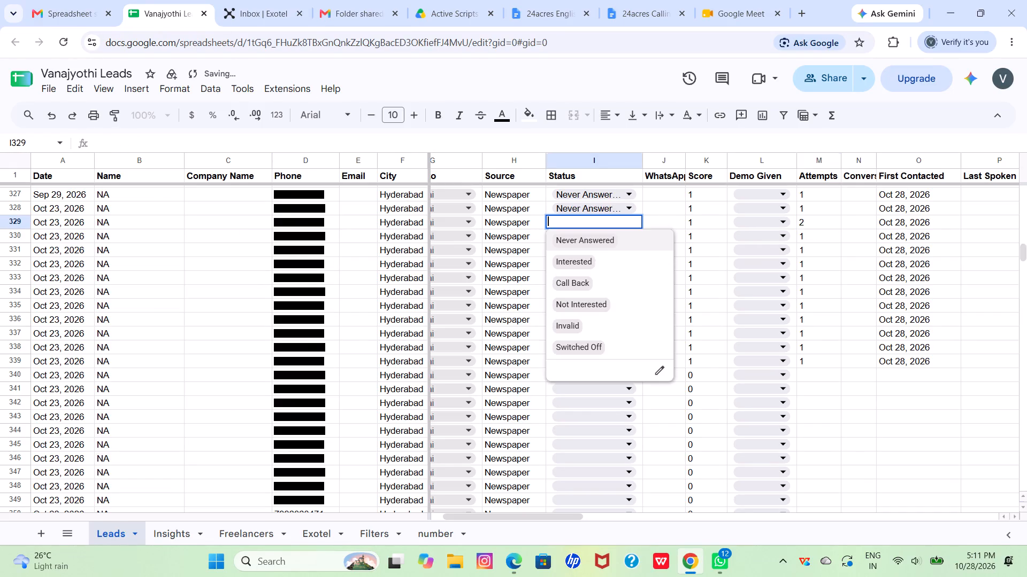
# Set the status of the row 329 lead to Never Answered.
pyautogui.click(595, 244)
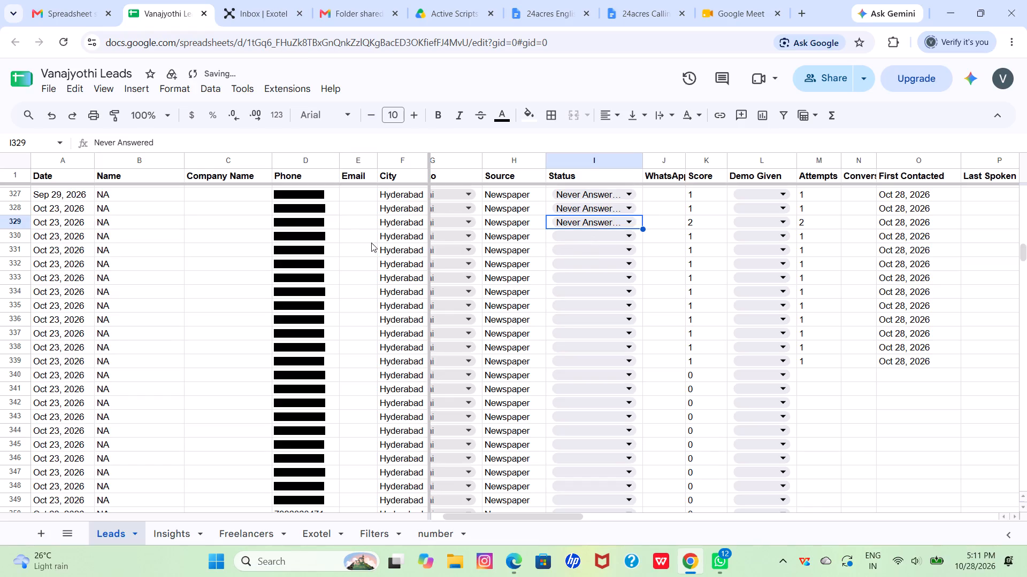
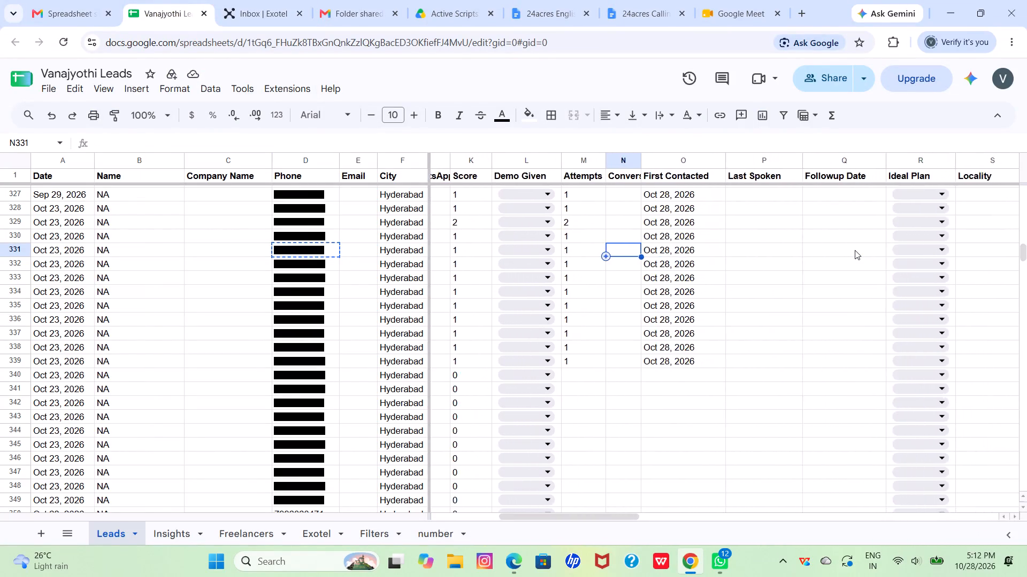
# Enter 1 in the Attempts column for the leads in rows 350 and 349, working upward.
pyautogui.hscroll(4, 855, 250)
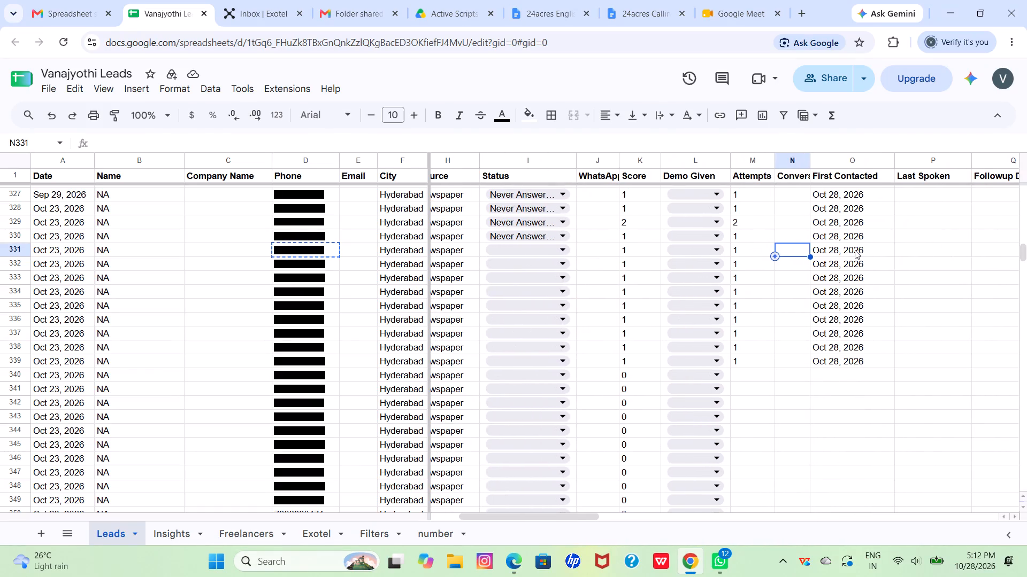
pyautogui.hscroll(5, 855, 250)
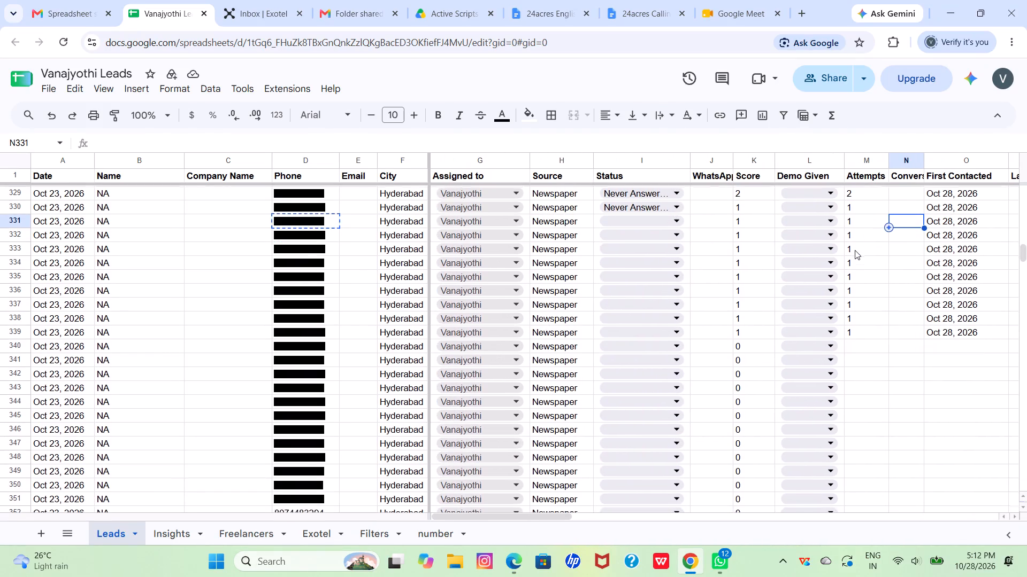
pyautogui.hscroll(1, 855, 250)
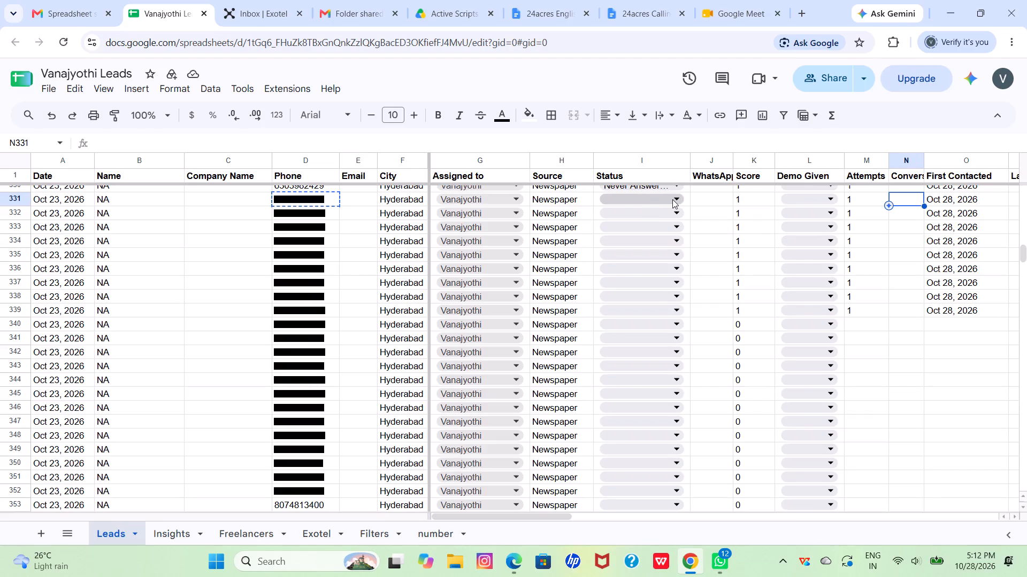
pyautogui.scroll(-4, 672, 199)
pyautogui.scroll(3, 672, 199)
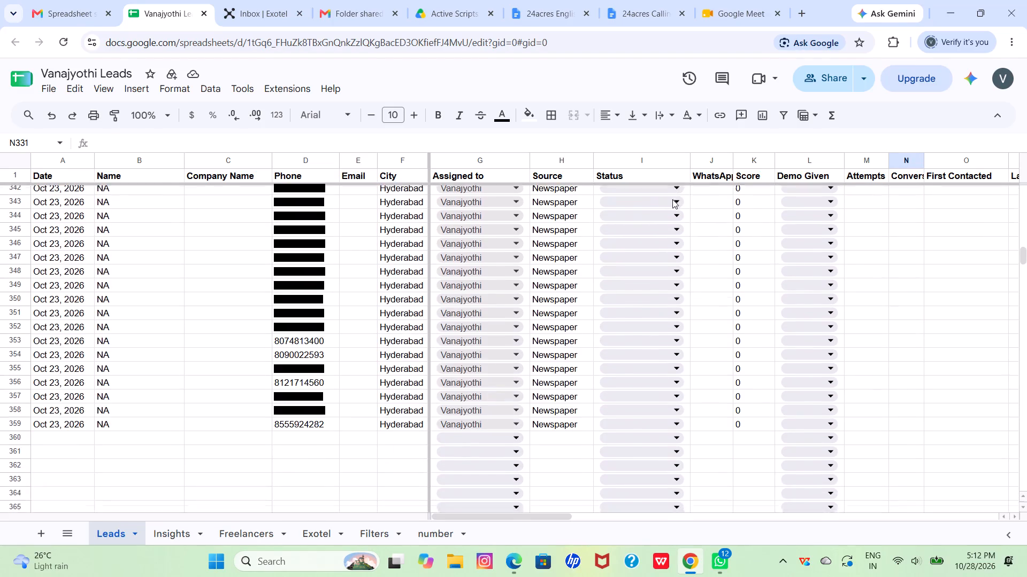
pyautogui.scroll(1, 672, 199)
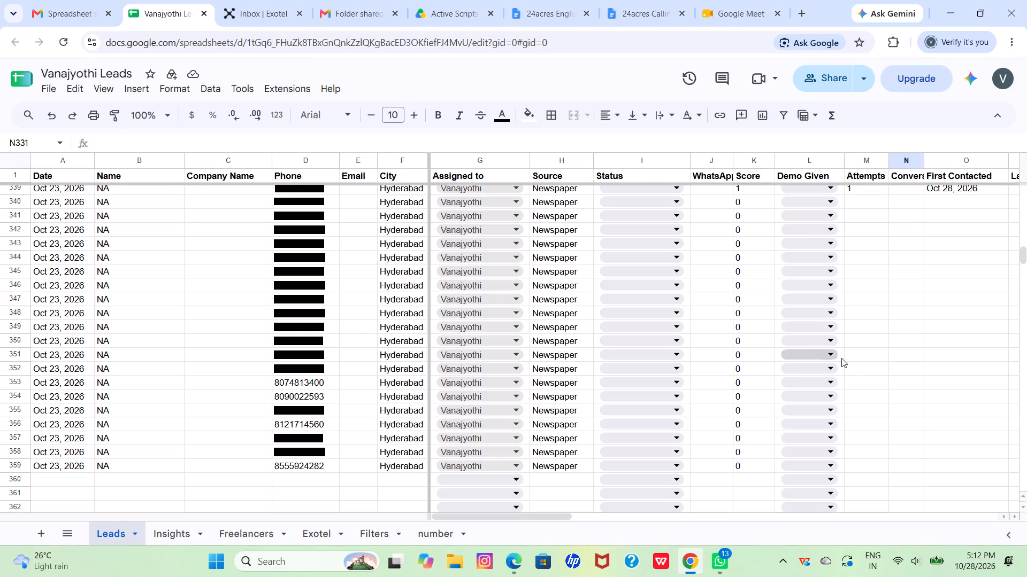
pyautogui.click(868, 345)
pyautogui.press('1')
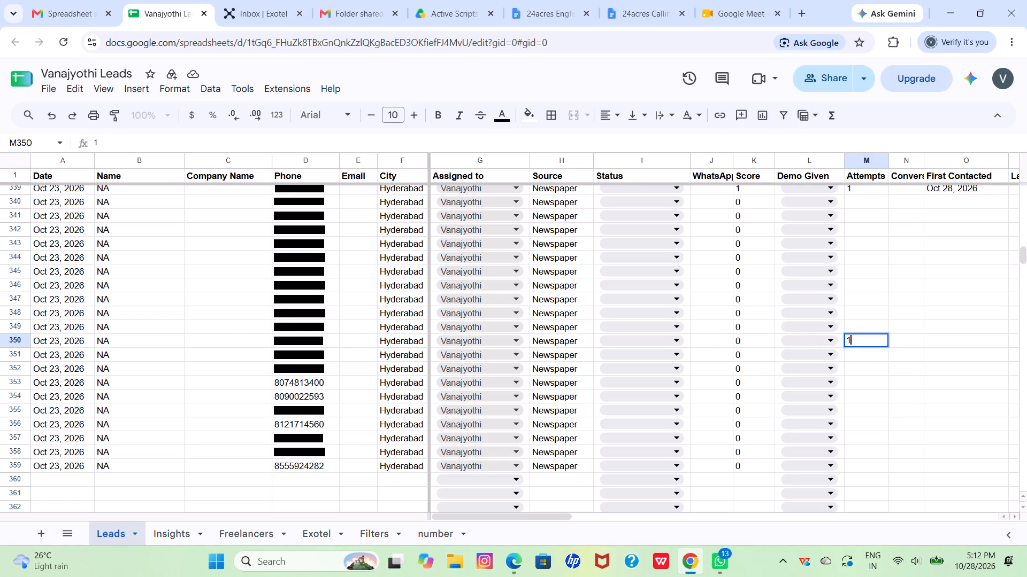
pyautogui.click(857, 323)
pyautogui.press('1')
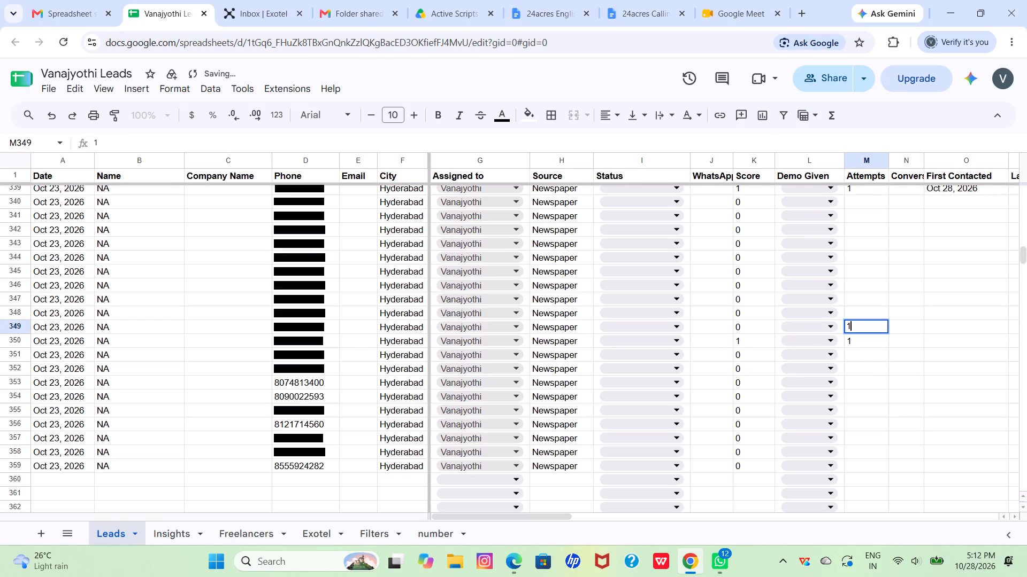
pyautogui.click(856, 307)
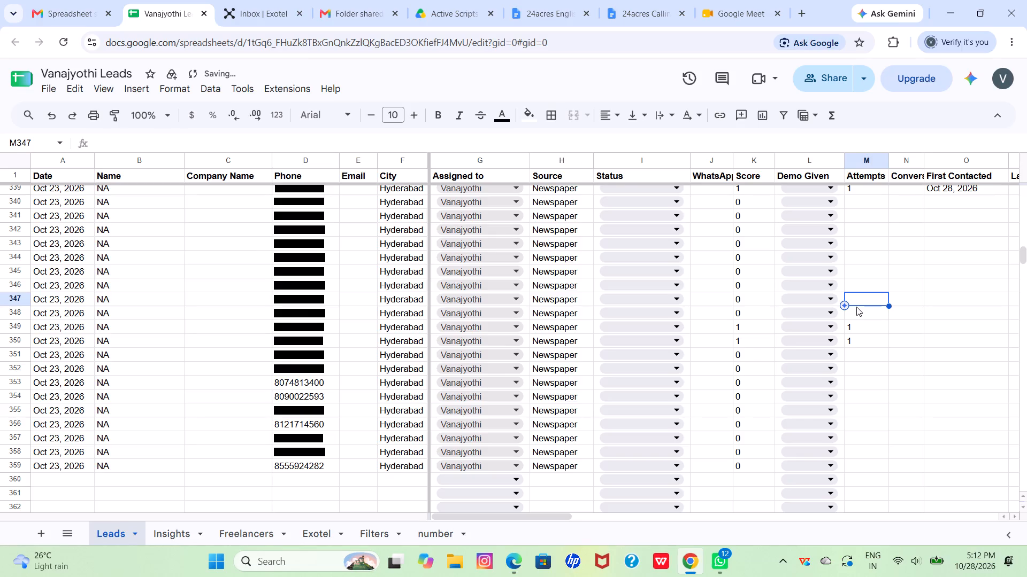
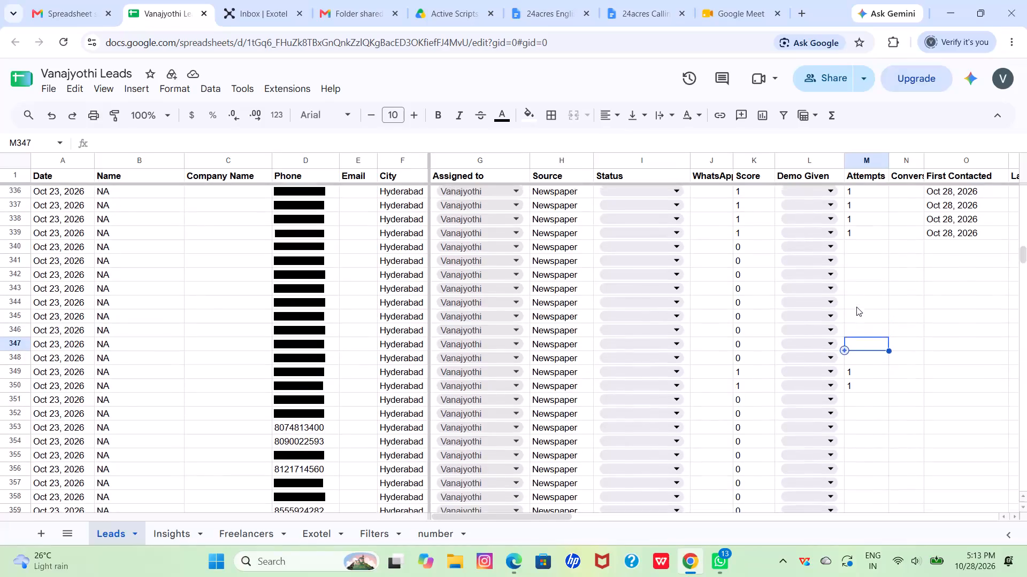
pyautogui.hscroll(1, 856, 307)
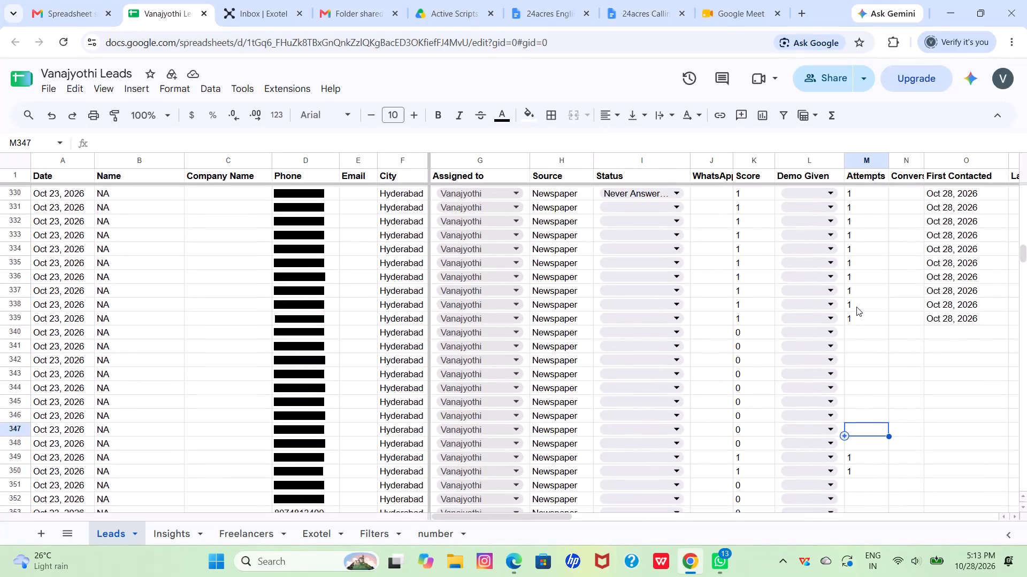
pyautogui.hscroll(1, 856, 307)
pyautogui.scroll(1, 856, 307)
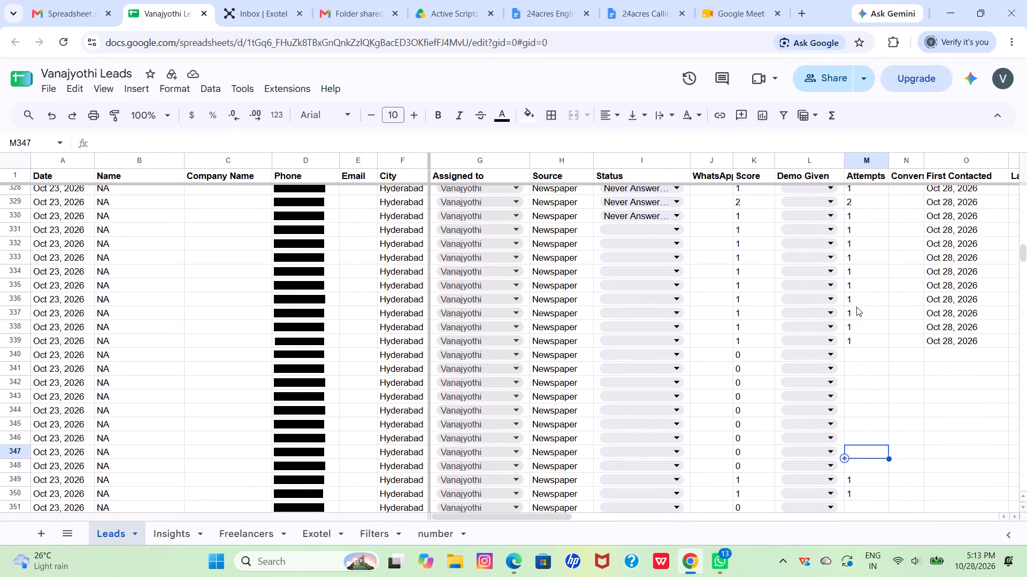
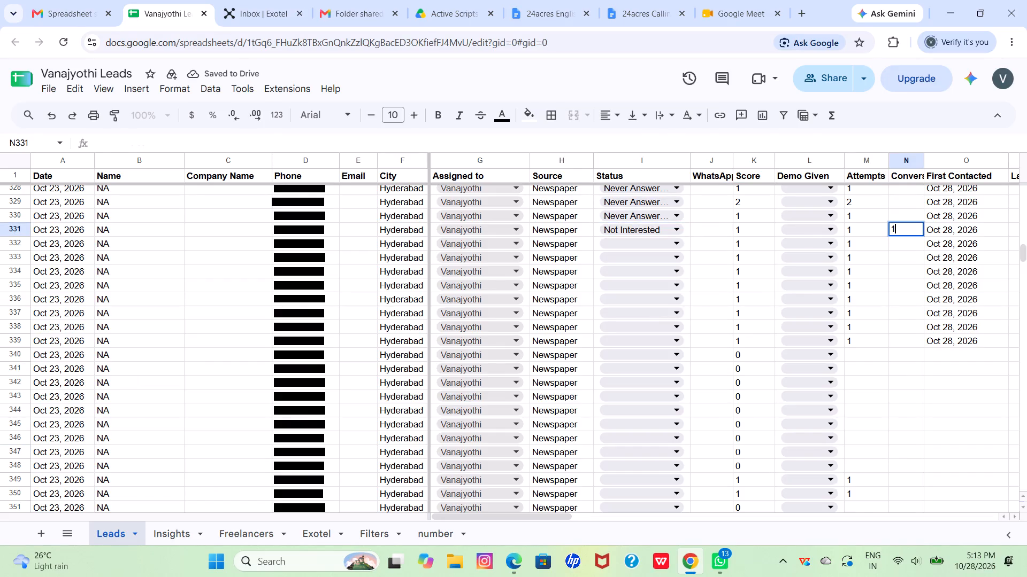
# Copy the First Contacted date, Oct 28, 2026, into the Last Spoken cell of row 331.
pyautogui.click(953, 225)
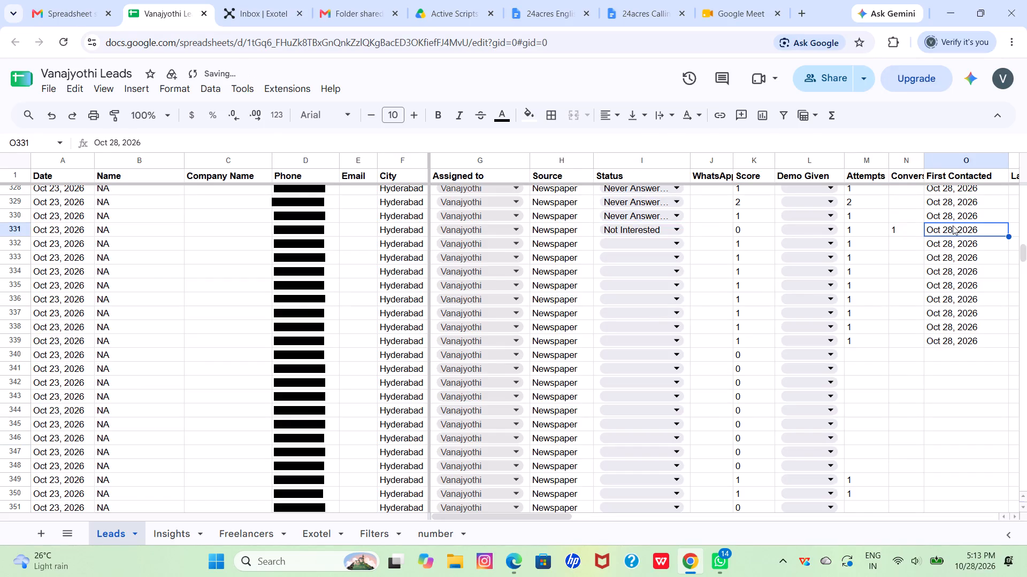
pyautogui.hotkey('ctrl', 'c')
pyautogui.hscroll(-2, 953, 225)
pyautogui.click(953, 225)
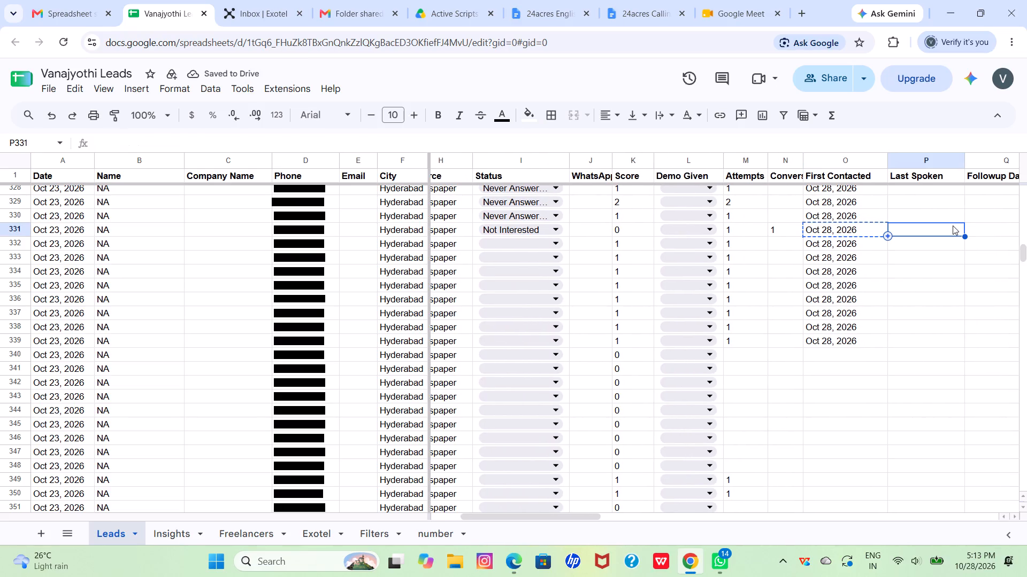
pyautogui.hotkey('ctrl', 'v')
# Enter the note "dont have any properties for sale or rent" in the Notes cell of row 331.
pyautogui.hscroll(-2, 953, 225)
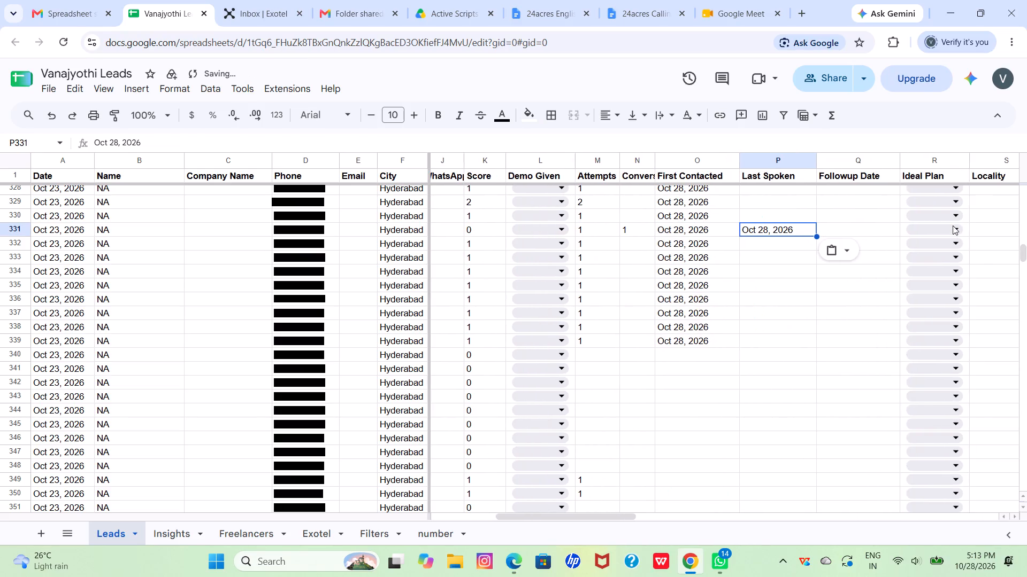
pyautogui.hscroll(-3, 953, 225)
pyautogui.click(888, 231)
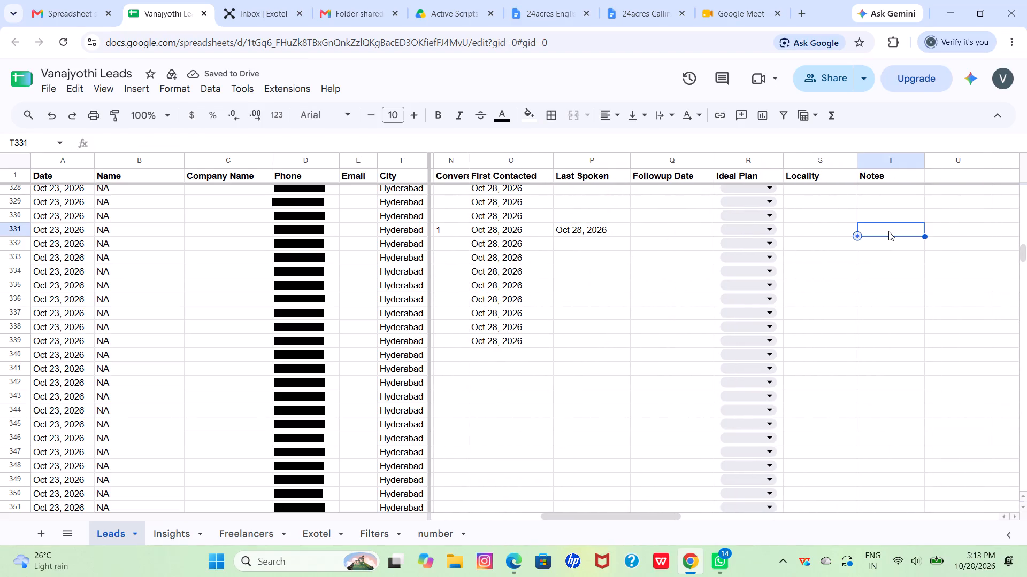
pyautogui.press('d')
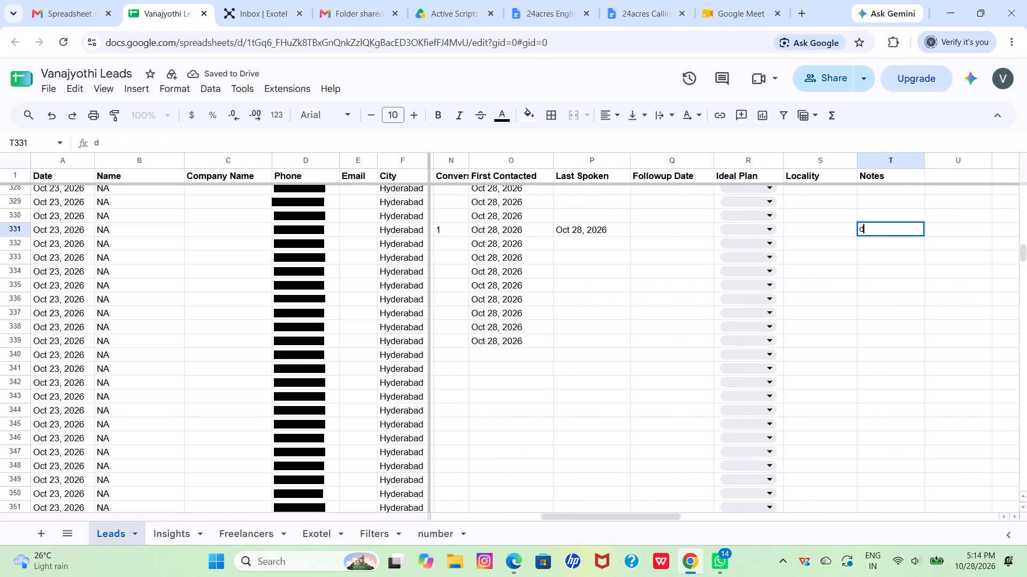
pyautogui.write('ont have any propewrt')
pyautogui.press('BackSpace')
pyautogui.press('BackSpace')
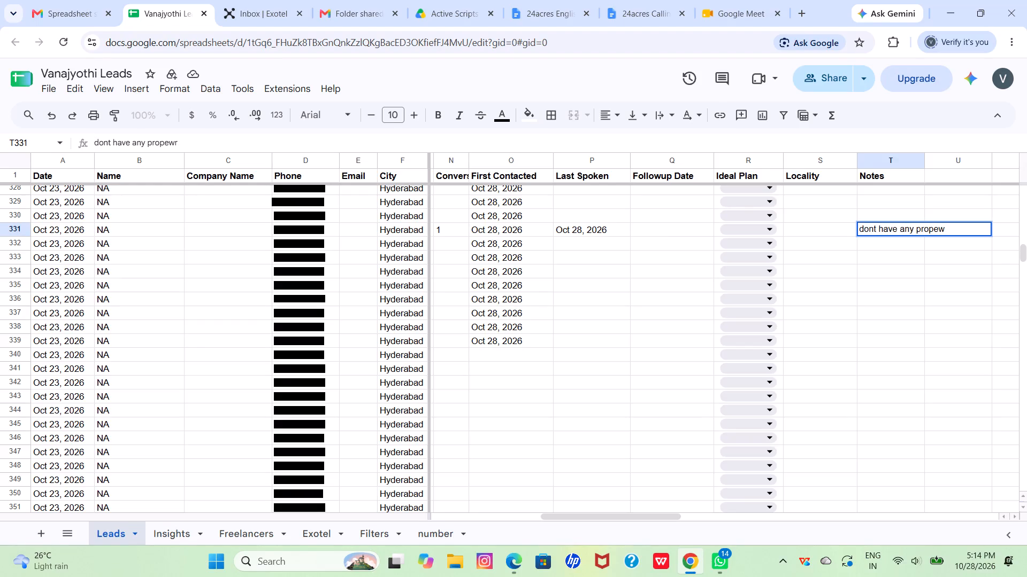
pyautogui.press('BackSpace')
pyautogui.write('rties for sale or rent')
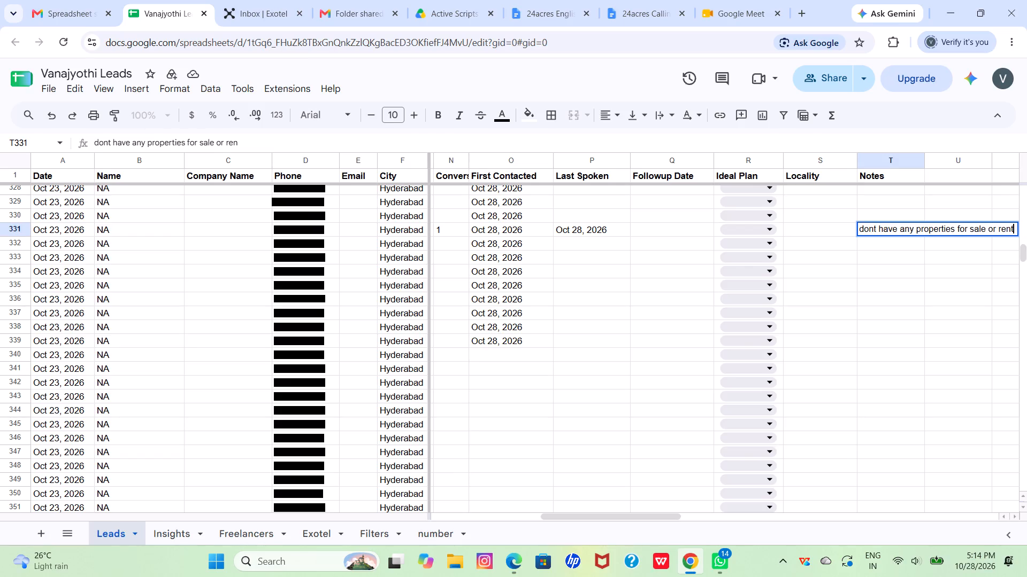
pyautogui.press('Return')
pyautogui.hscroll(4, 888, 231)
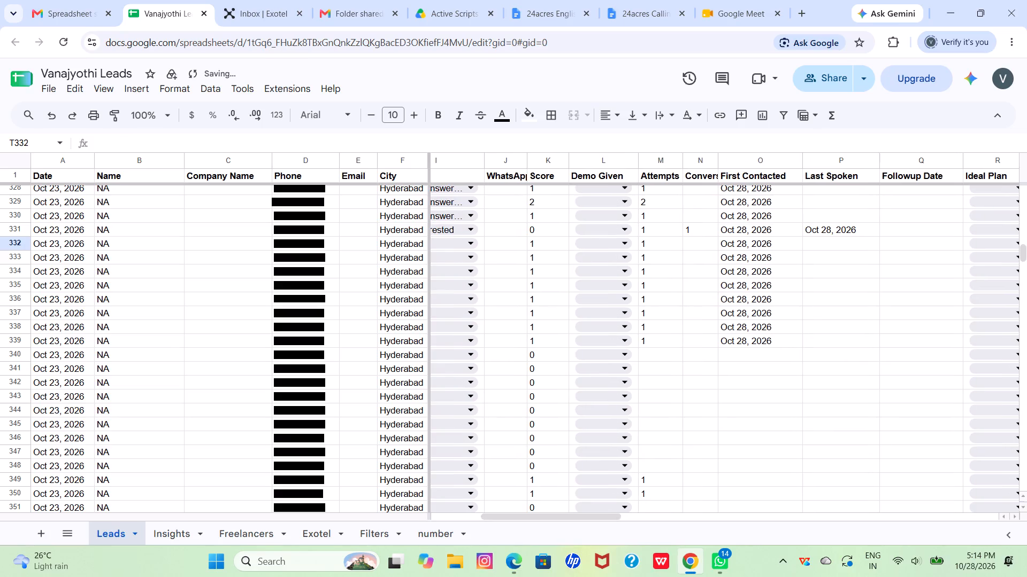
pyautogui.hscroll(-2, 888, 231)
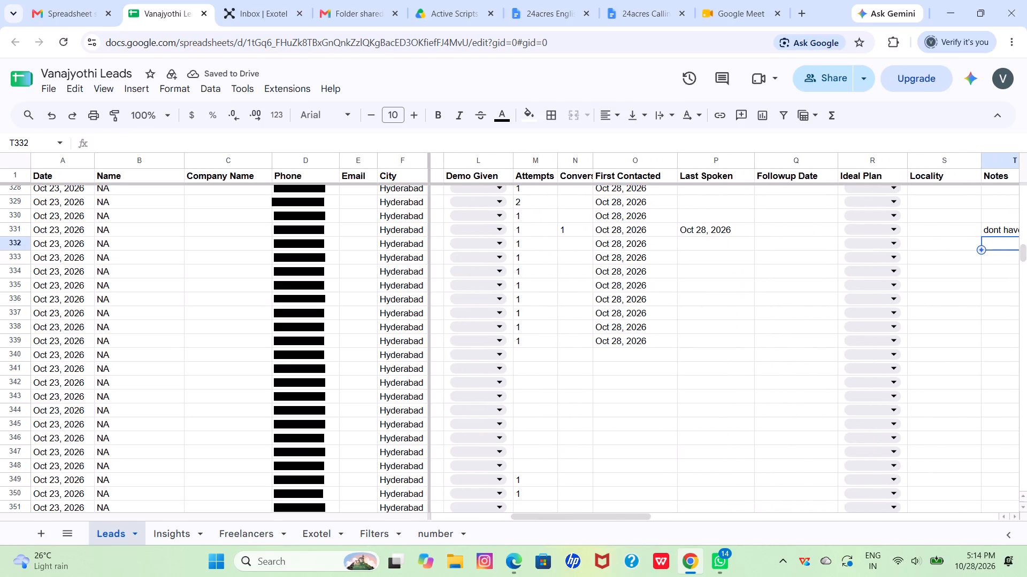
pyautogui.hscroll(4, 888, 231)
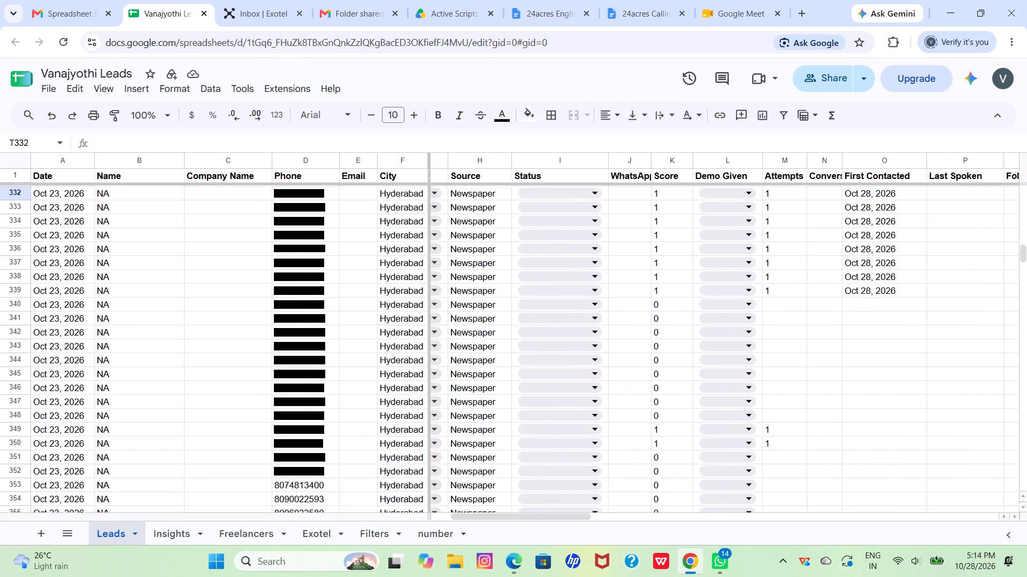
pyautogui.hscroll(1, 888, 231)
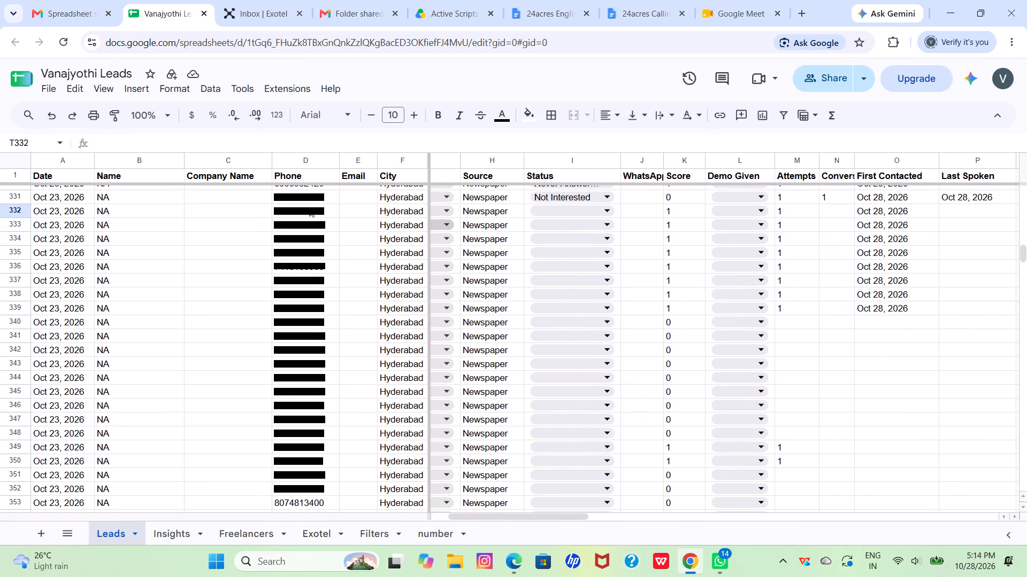
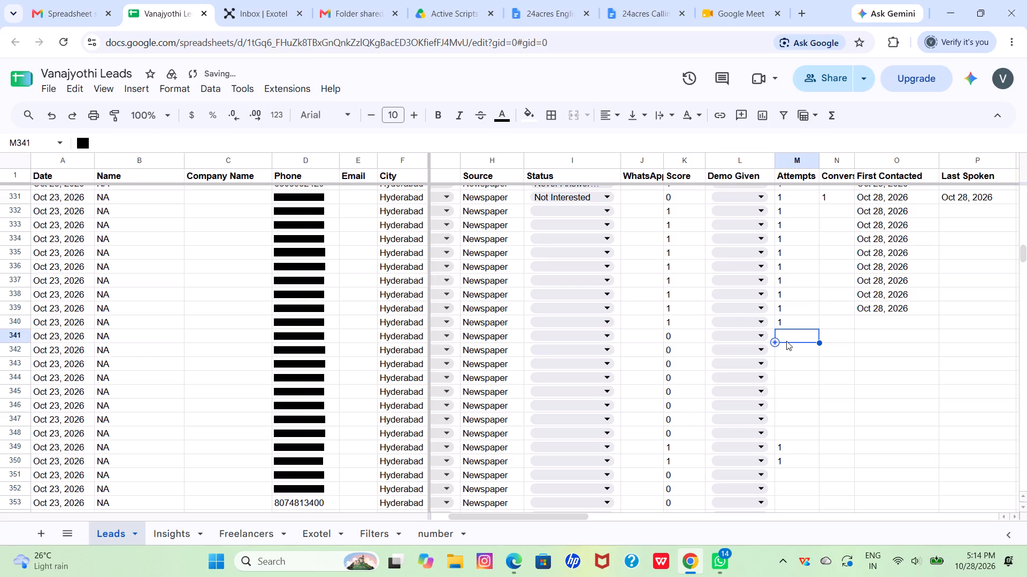
# Enter 1 in the Attempts cells of rows 341, 342 and 343.
pyautogui.press('1')
pyautogui.click(785, 348)
pyautogui.press('1')
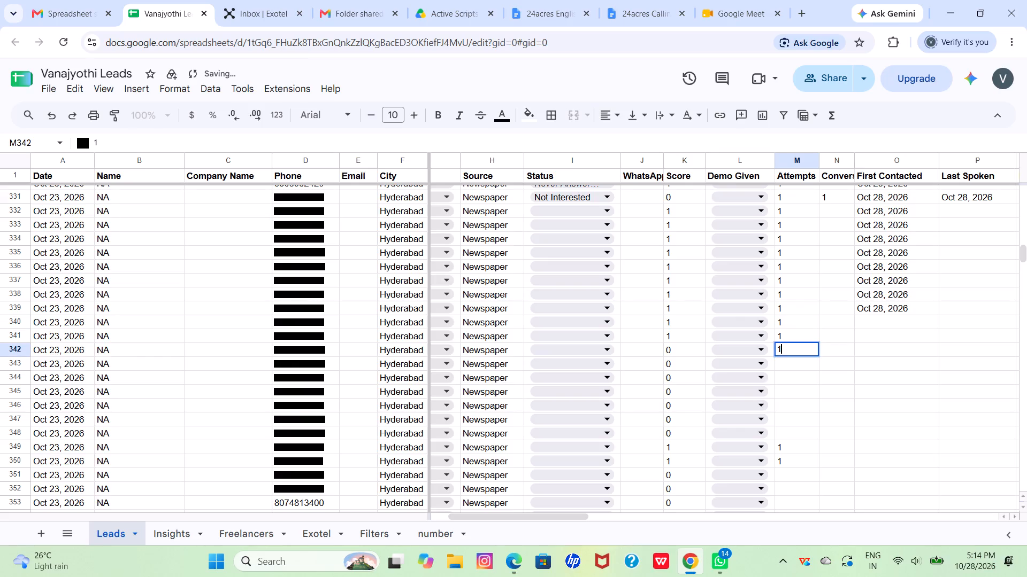
pyautogui.click(784, 365)
pyautogui.press('1')
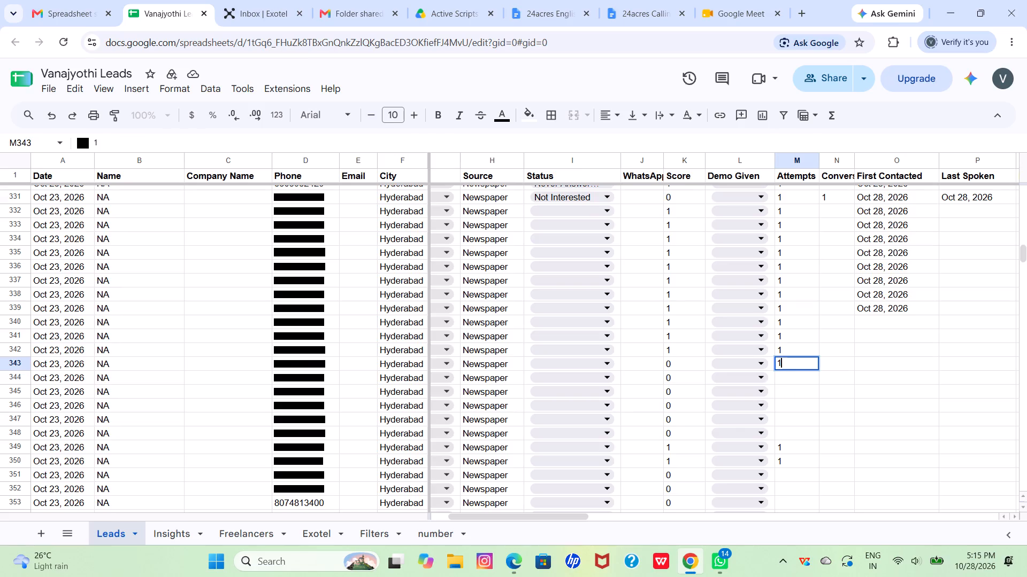
# Set the Status of row 332 to Not Interested and enter 1 as its conversation count.
pyautogui.click(571, 214)
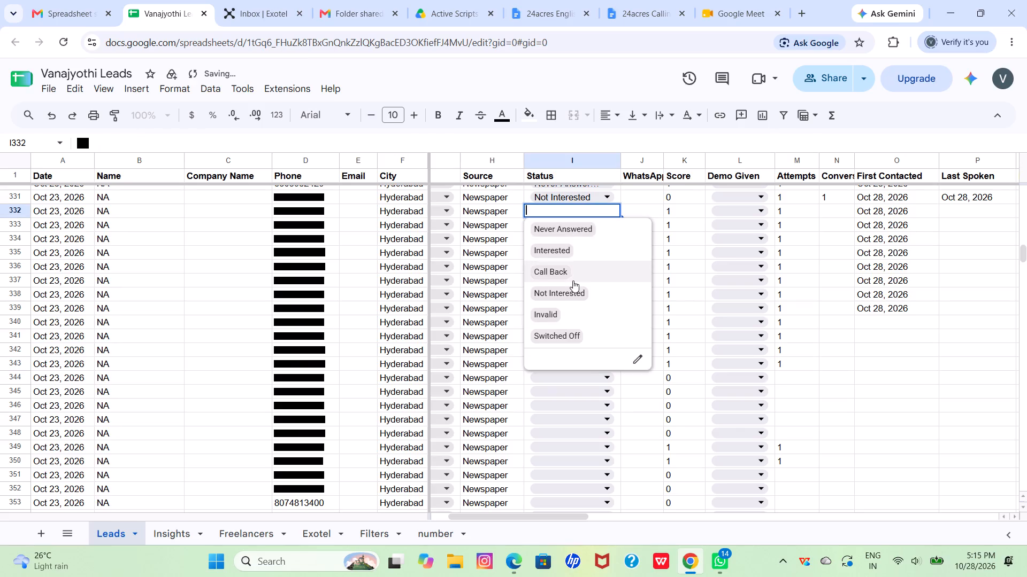
pyautogui.click(572, 290)
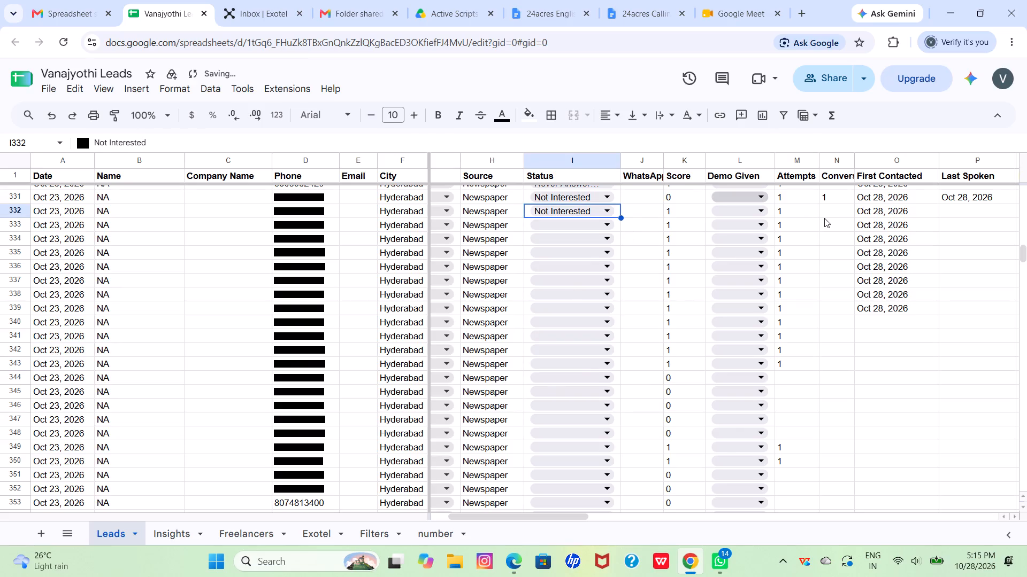
pyautogui.click(827, 217)
pyautogui.press('1')
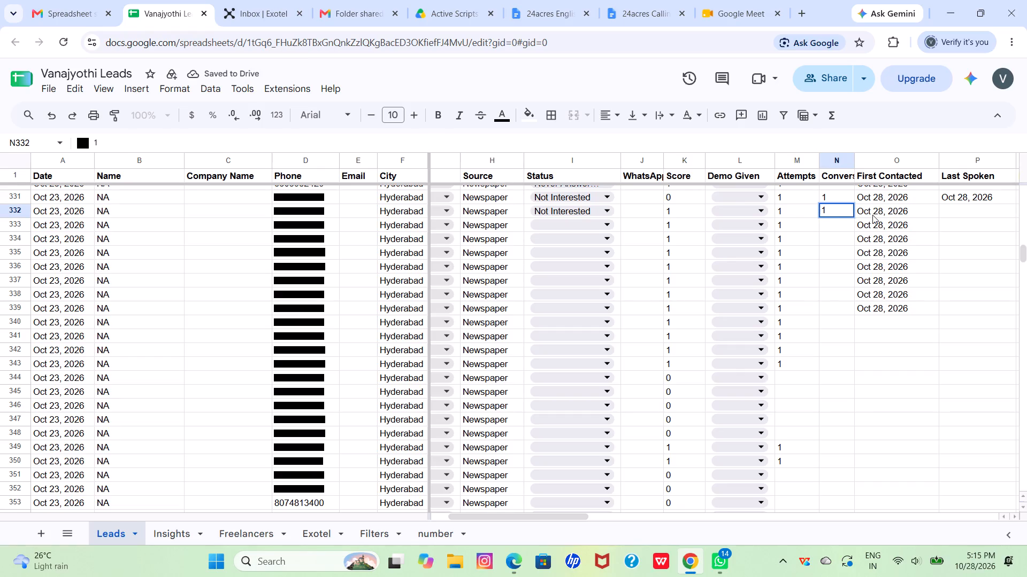
# Copy the First Contacted date, Oct 28, 2026, into the Last Spoken cell of row 332.
pyautogui.click(872, 215)
pyautogui.hotkey('ctrl', 'c')
pyautogui.click(968, 207)
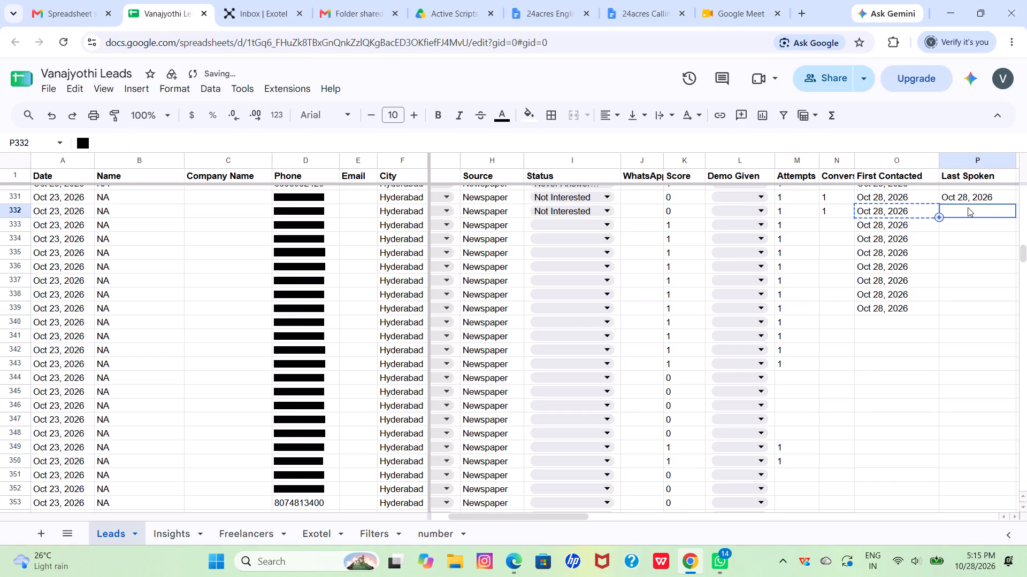
pyautogui.hotkey('ctrl', 'v')
pyautogui.hscroll(-5, 968, 207)
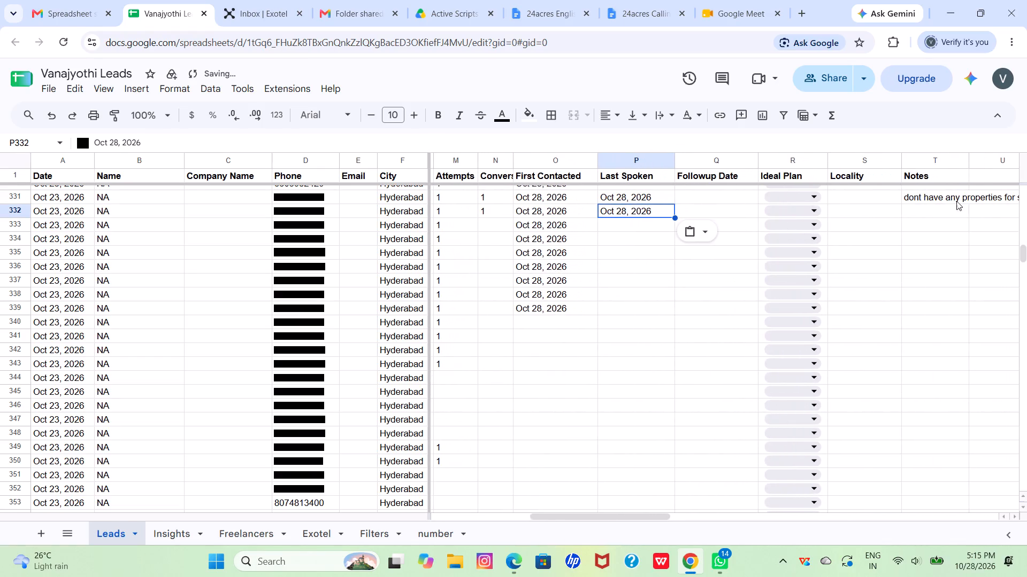
# Copy the note "dont have any properties for sale or rent" from row 331 into the Notes cell of row 332.
pyautogui.click(945, 192)
pyautogui.hotkey('ctrl', 'c')
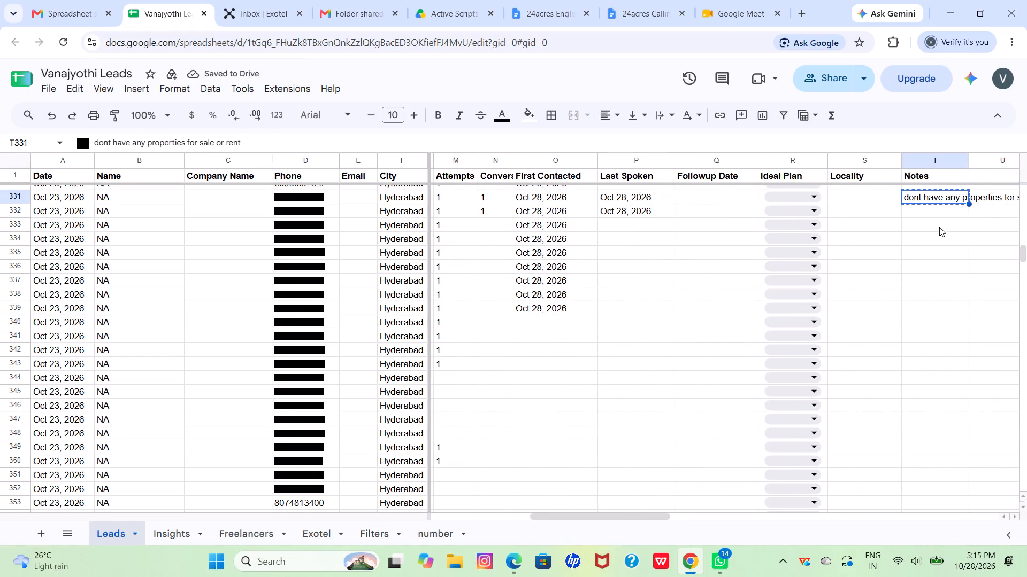
pyautogui.moveTo(939, 227); pyautogui.dragTo(933, 215)
pyautogui.click(933, 215)
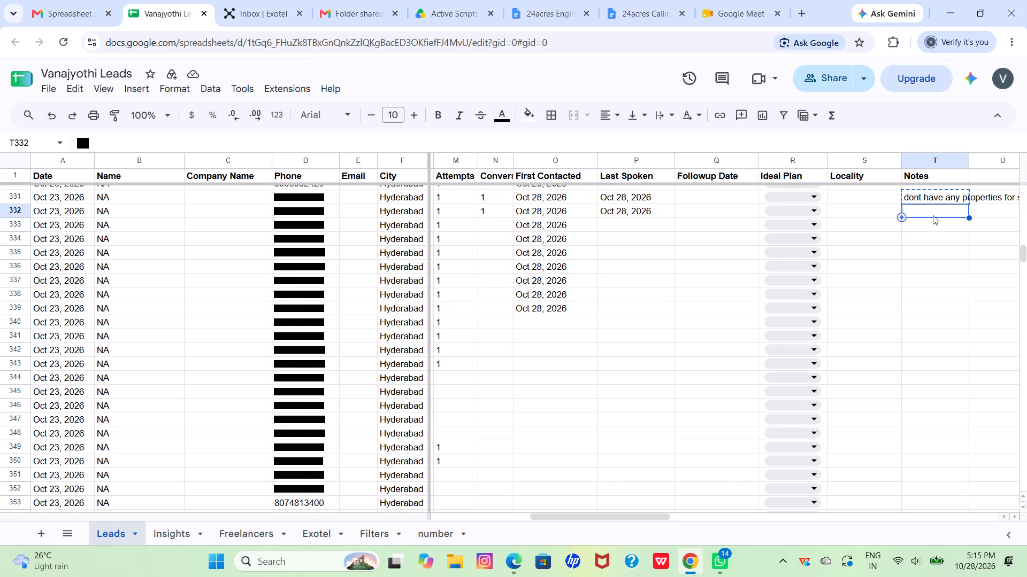
pyautogui.hotkey('ctrl', 'v')
pyautogui.click(933, 232)
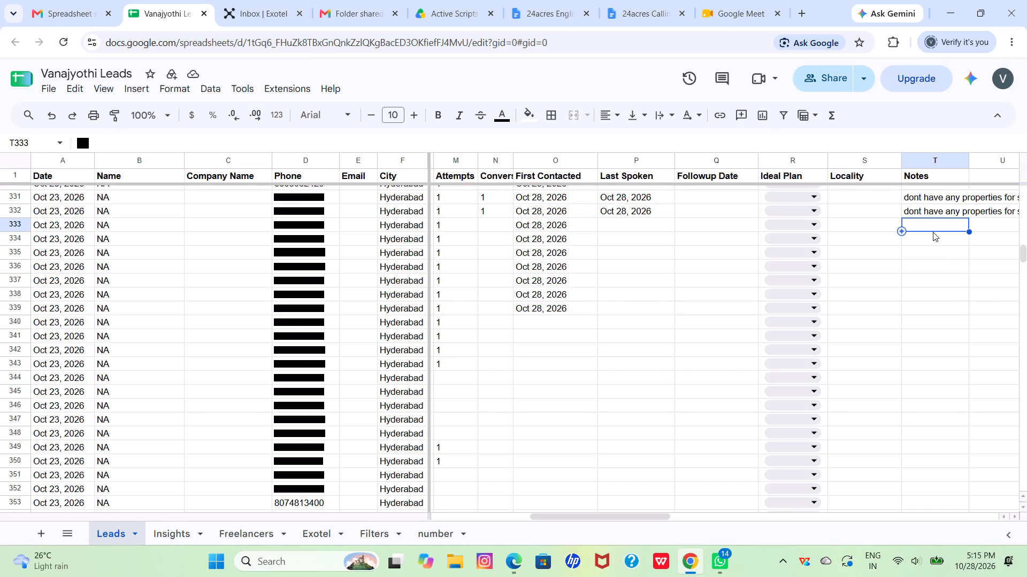
# Select the Phone cell of the lead in row 333.
pyautogui.hscroll(6, 933, 232)
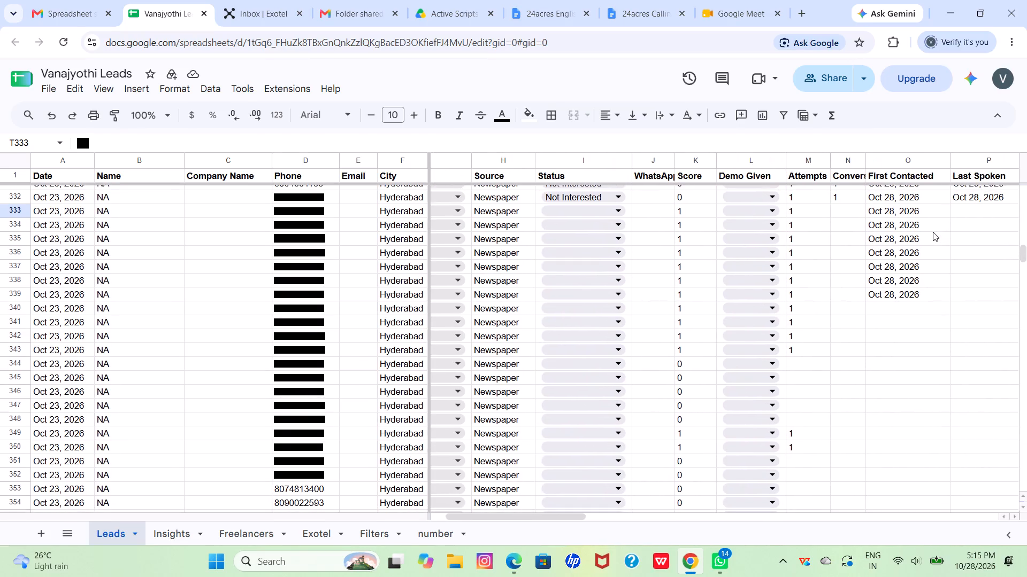
pyautogui.click(335, 209)
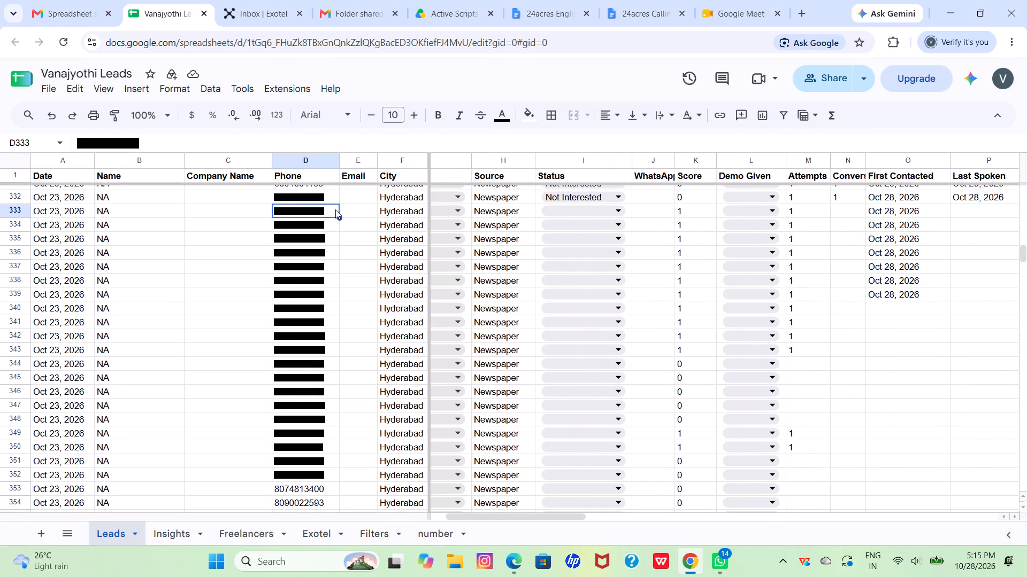
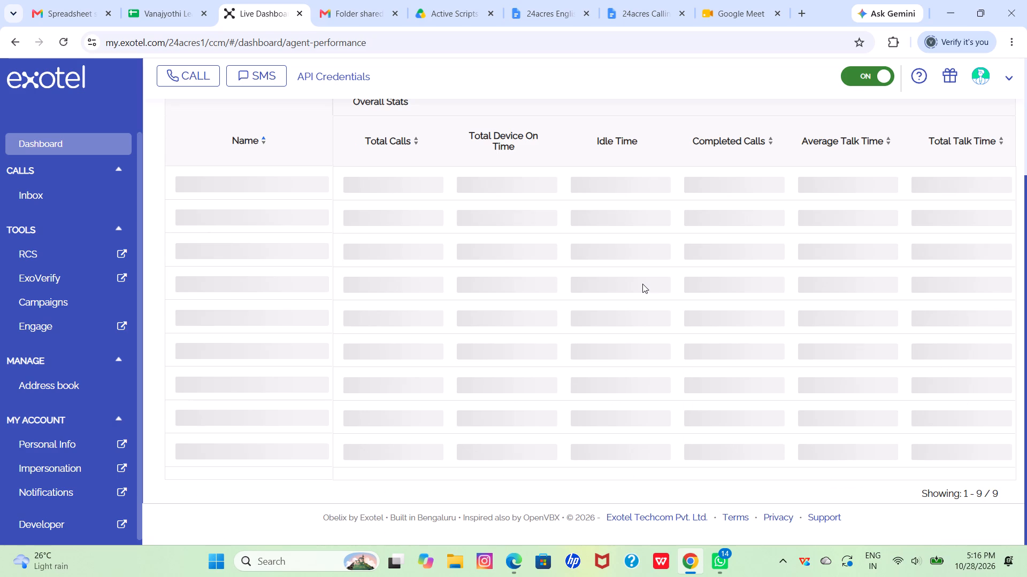
# Open the calls Inbox in Exotel from the live dashboard's agent performance page.
pyautogui.click(173, 1)
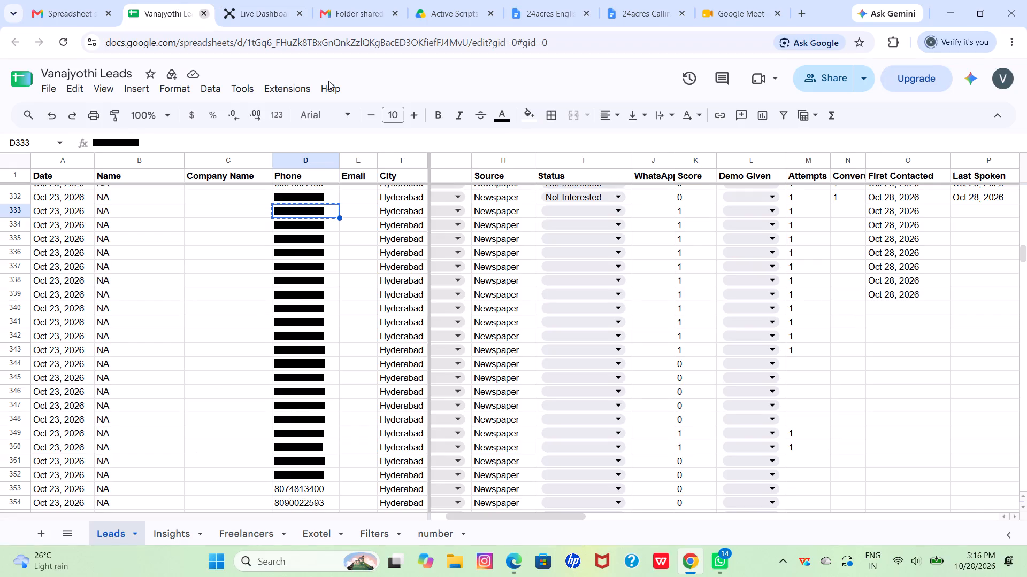
pyautogui.click(273, 0)
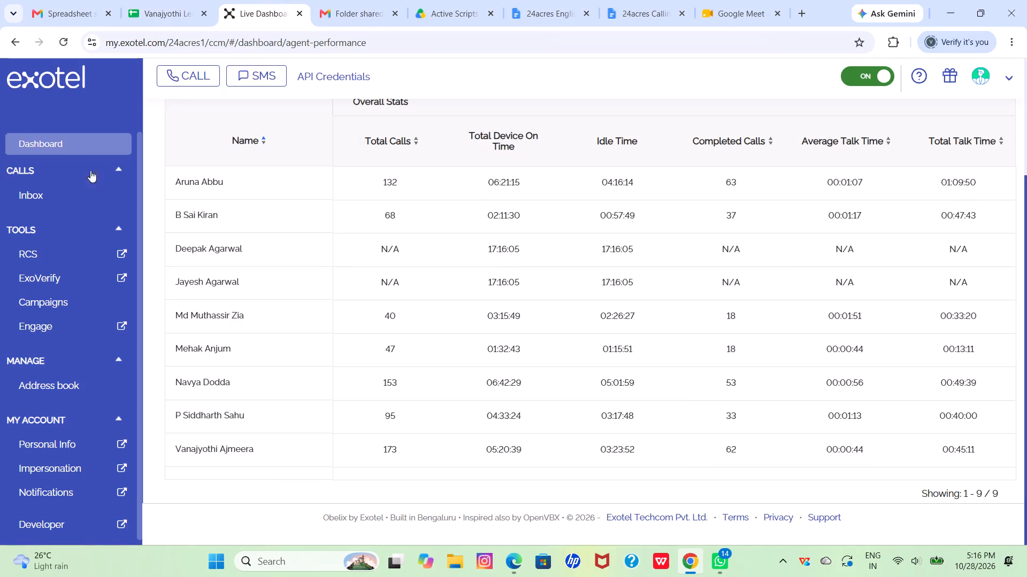
pyautogui.click(83, 181)
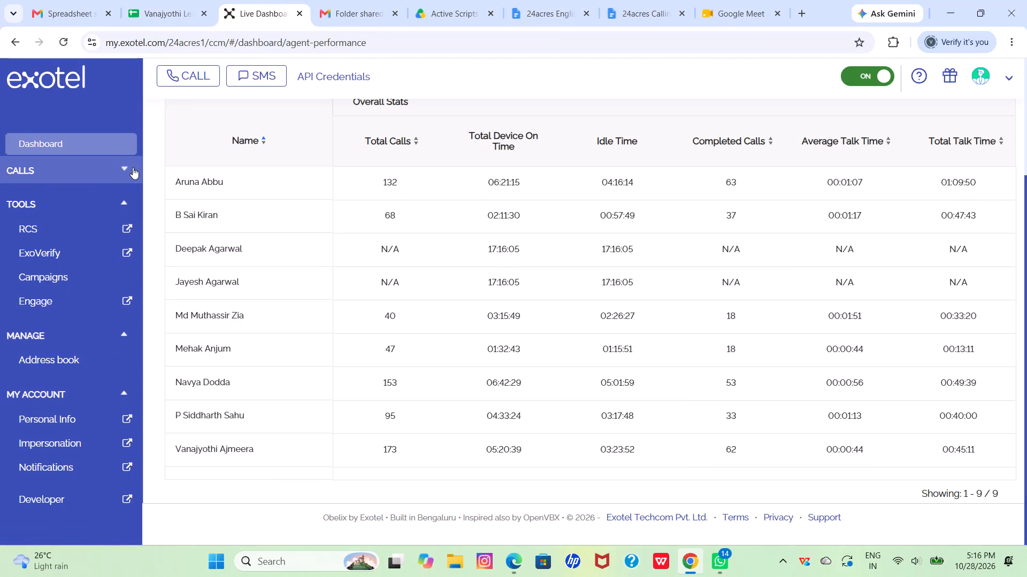
pyautogui.click(132, 167)
pyautogui.click(82, 193)
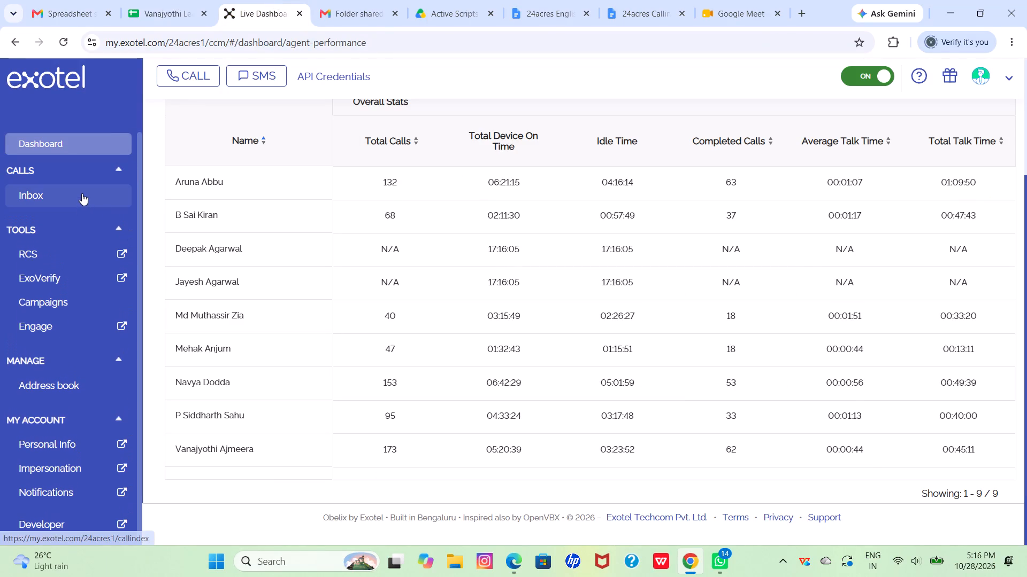
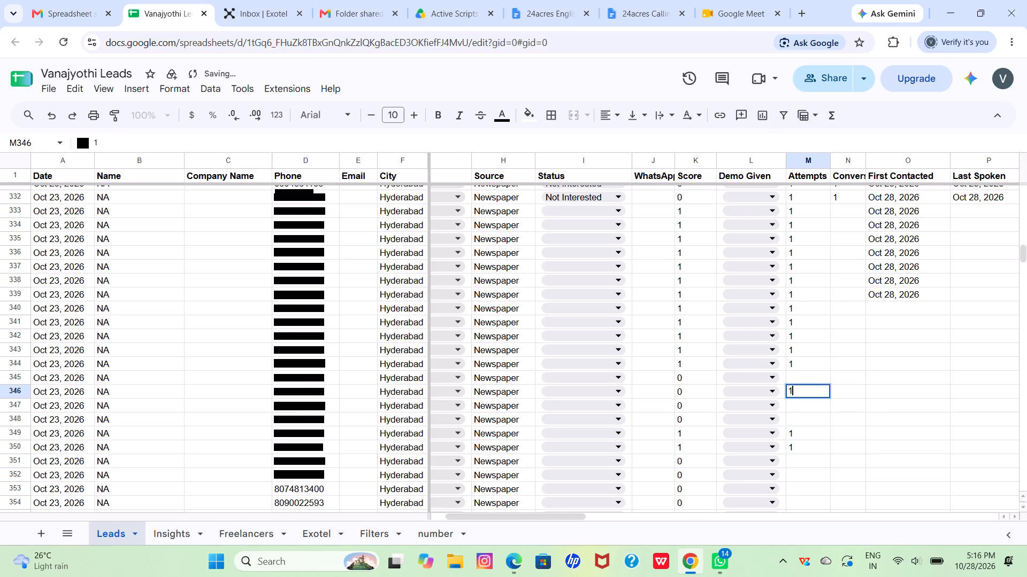
# Record 1 attempt each for the leads in rows 345 and 347.
pyautogui.click(792, 375)
pyautogui.press('1')
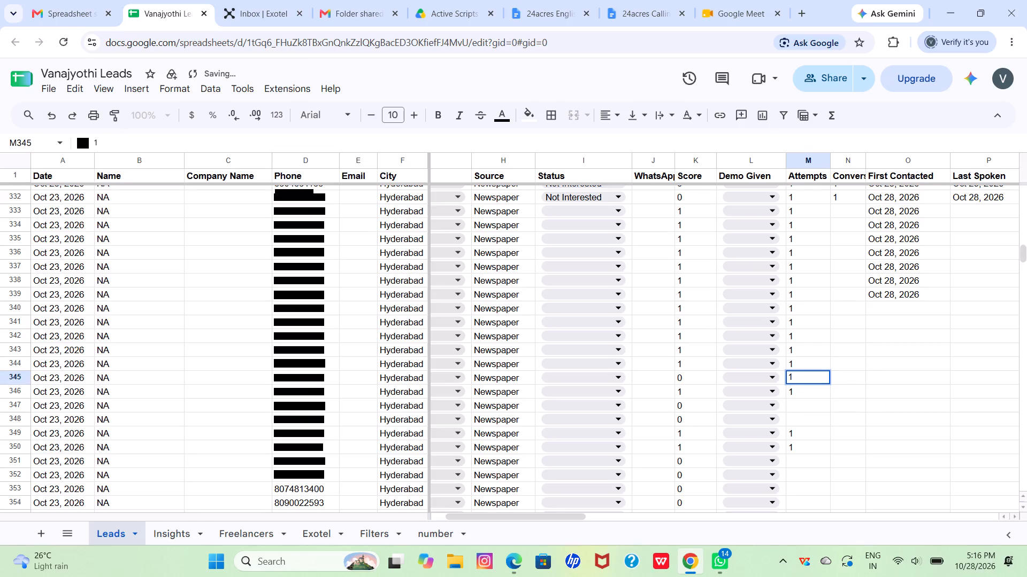
pyautogui.click(793, 405)
pyautogui.press('1')
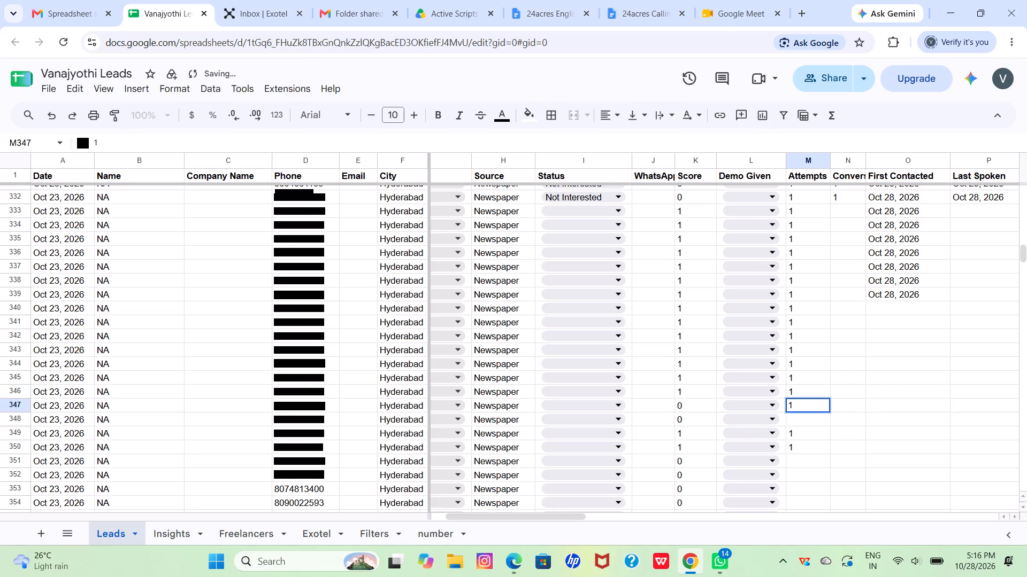
# Record 1 attempt for the lead in row 348.
pyautogui.click(793, 421)
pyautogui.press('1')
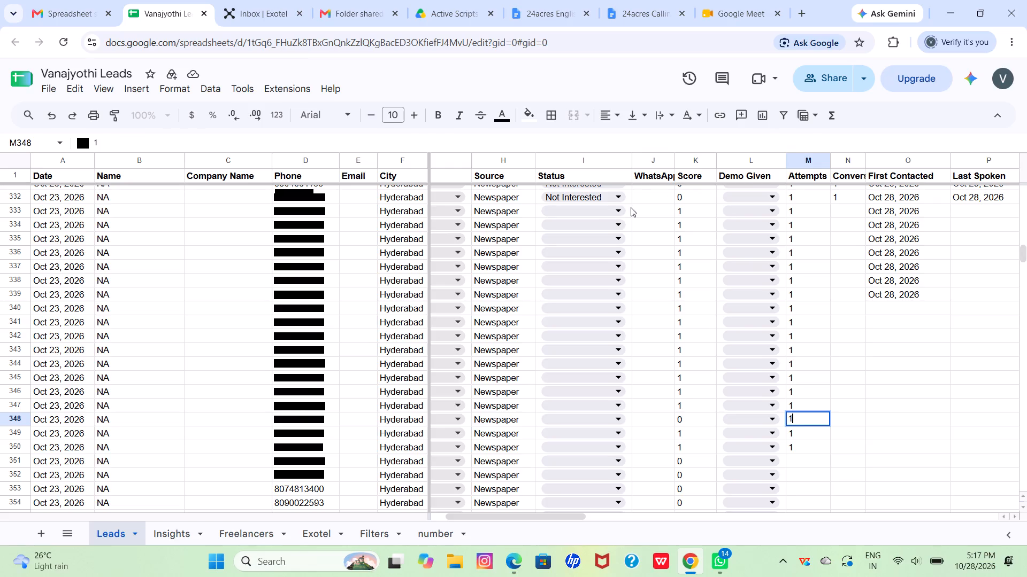
# Set the Status of row 333 to Not Interested and enter 1 as its conversation count.
pyautogui.click(615, 209)
pyautogui.click(577, 290)
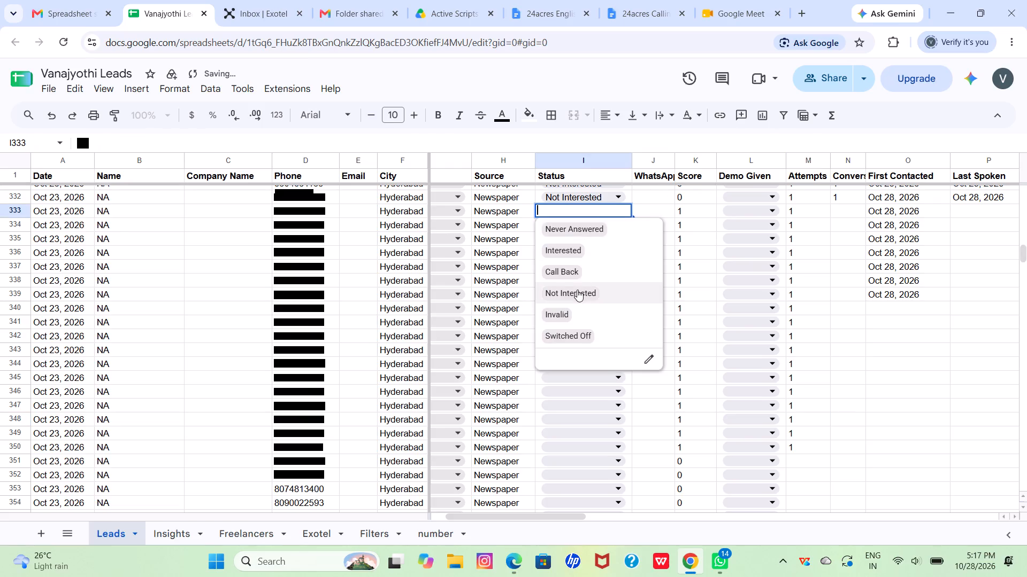
pyautogui.click(851, 211)
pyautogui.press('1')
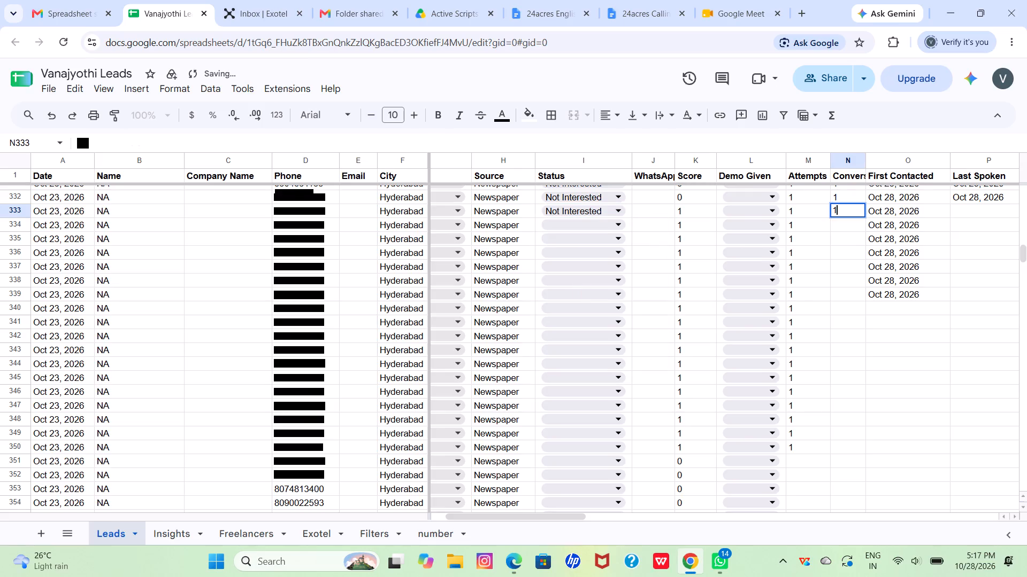
# Copy the First Contacted date, Oct 28, 2026, into the Last Spoken cell of row 333.
pyautogui.click(906, 219)
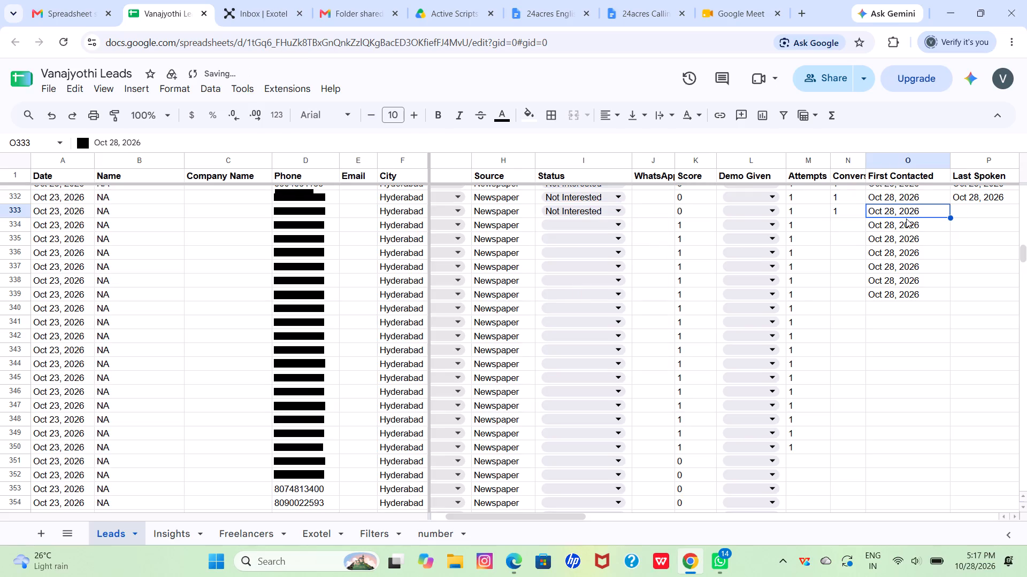
pyautogui.hotkey('ctrl', 'c')
pyautogui.click(962, 210)
pyautogui.hotkey('ctrl', 'v')
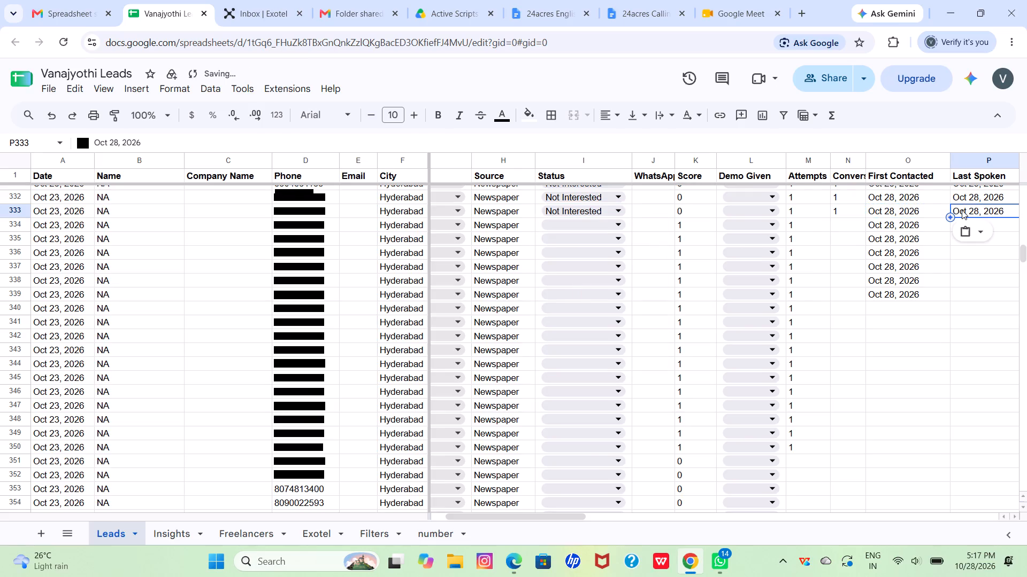
# Enter the note "not gave time to speak and disconnected call" for the lead in row 333.
pyautogui.hscroll(-6, 962, 210)
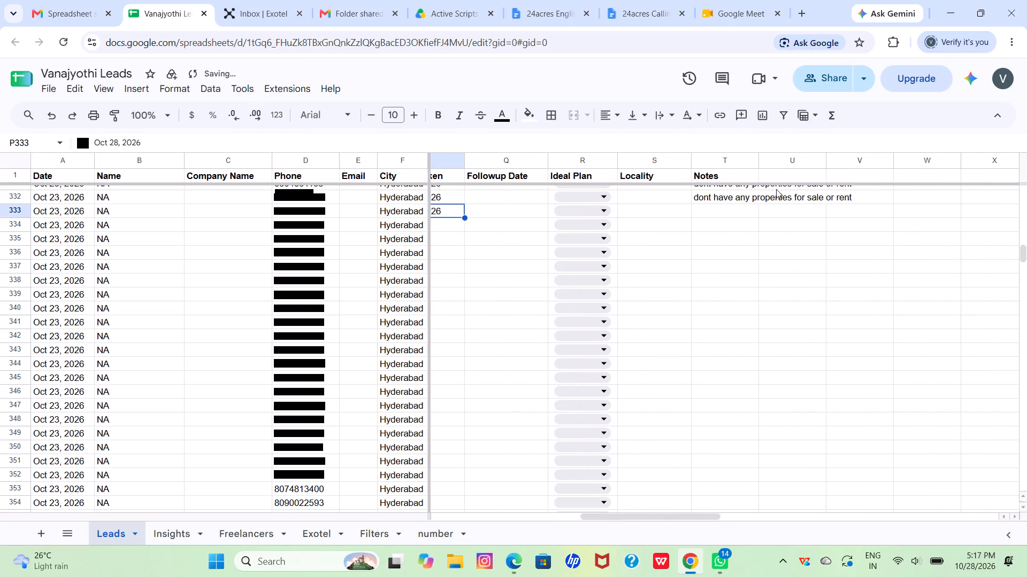
pyautogui.scroll(1, 762, 212)
pyautogui.click(712, 228)
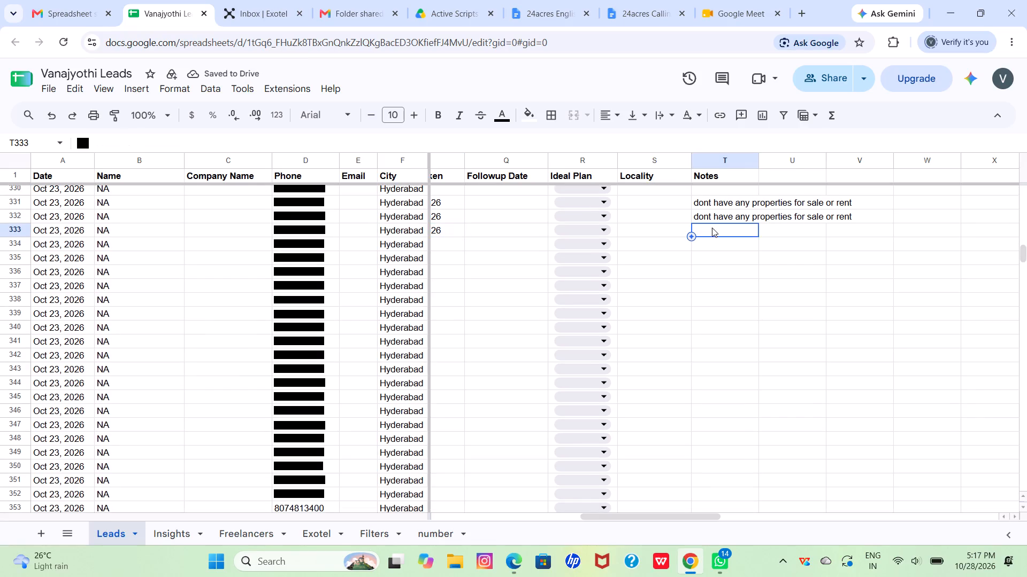
pyautogui.hscroll(1, 712, 228)
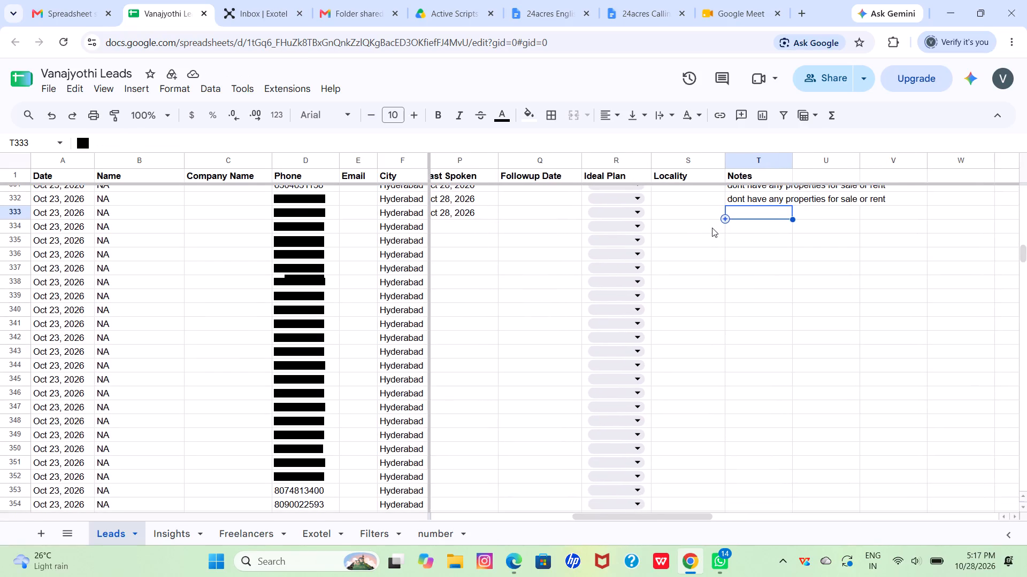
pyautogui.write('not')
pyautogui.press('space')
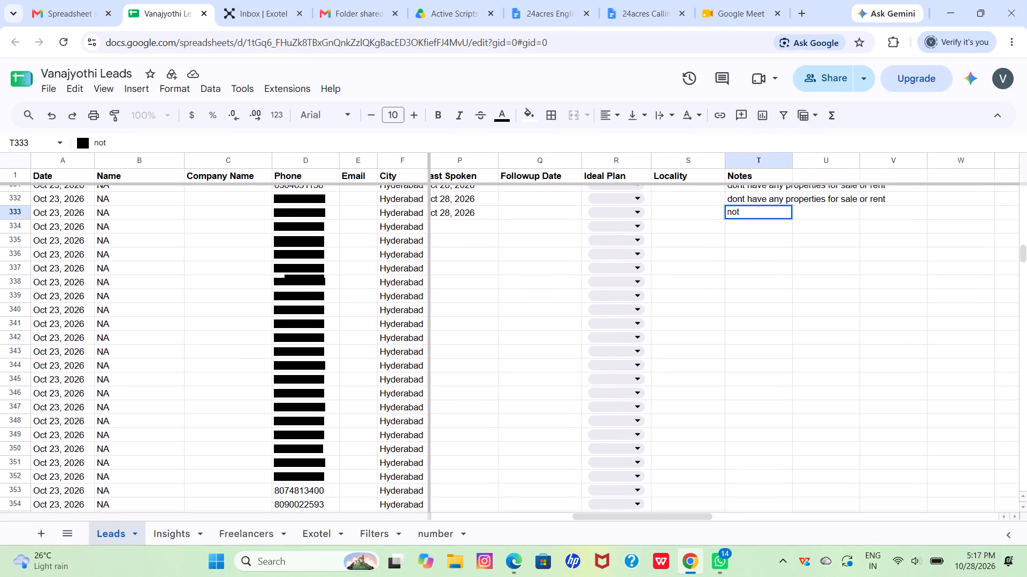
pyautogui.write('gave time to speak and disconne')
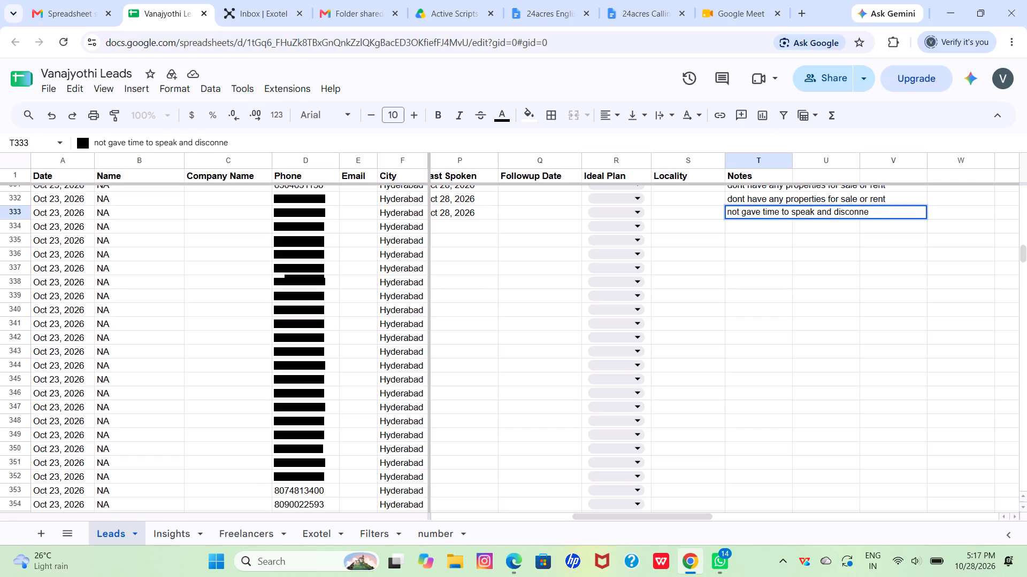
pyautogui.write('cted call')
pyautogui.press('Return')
pyautogui.hscroll(2, 712, 228)
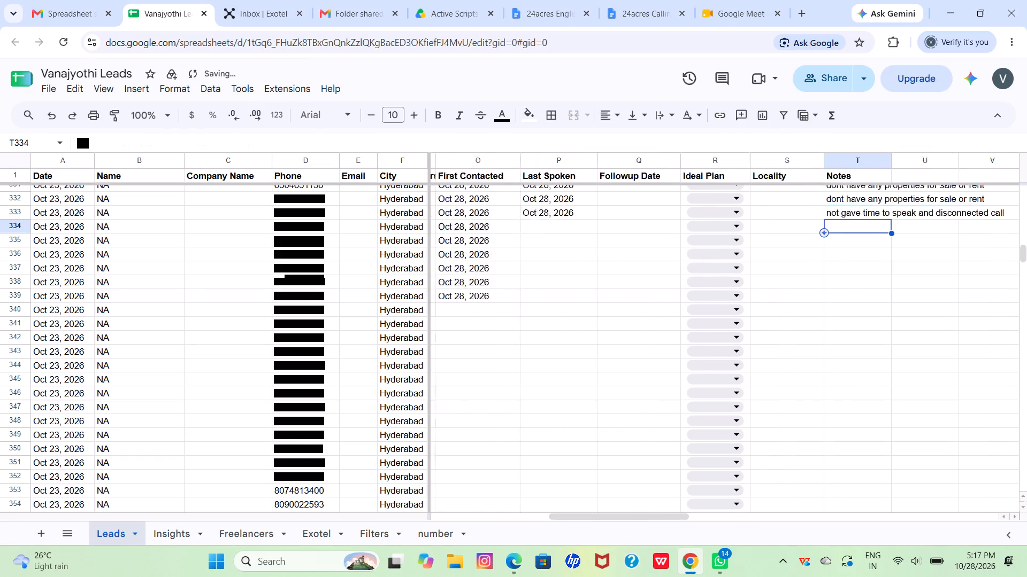
# Select the phone number of the lead in row 335.
pyautogui.hscroll(4, 712, 228)
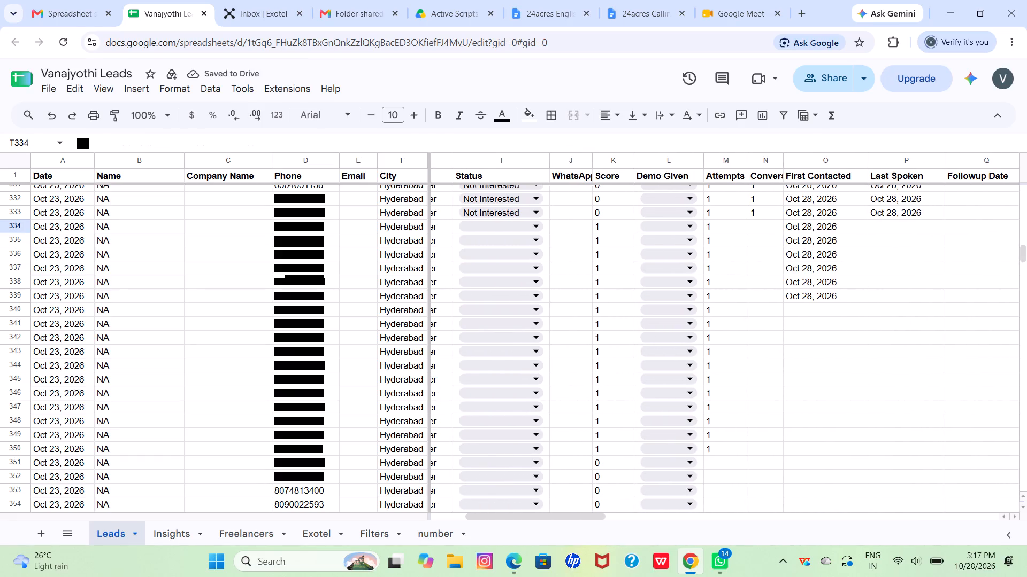
pyautogui.click(322, 237)
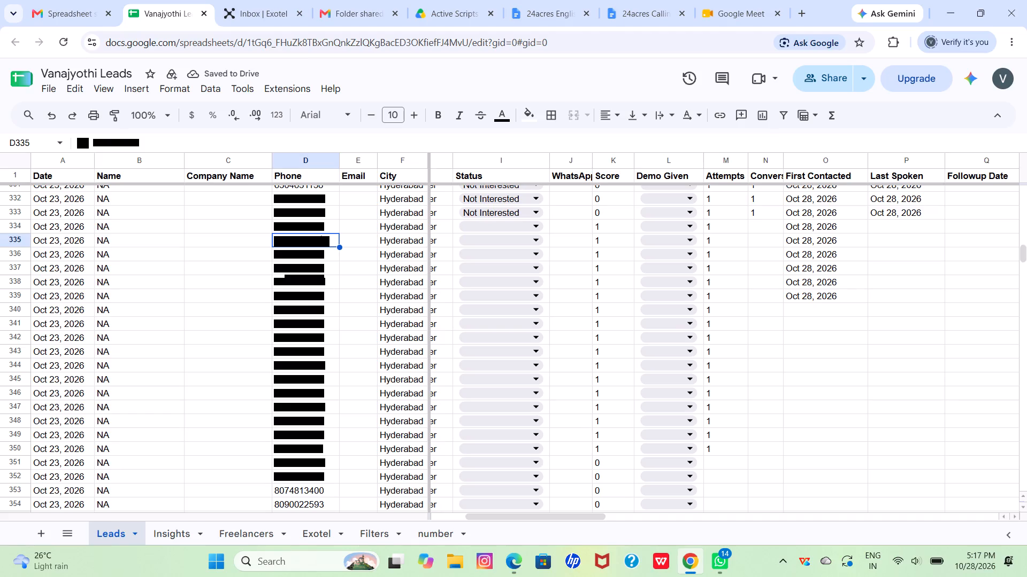
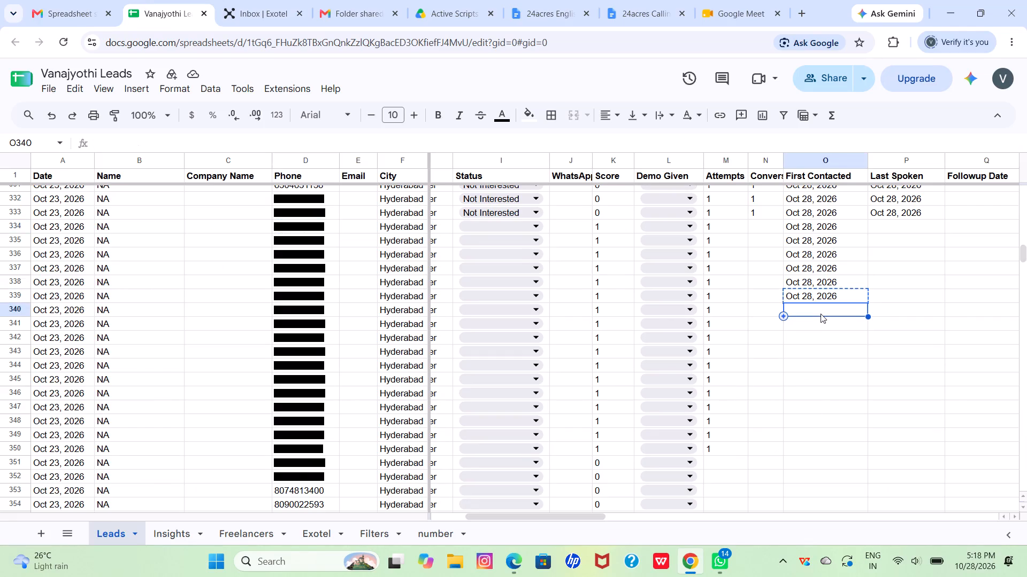
# Fill in Oct 28, 2026 as the First Contacted date for the lead in row 340.
pyautogui.hotkey('ctrl', 'v')
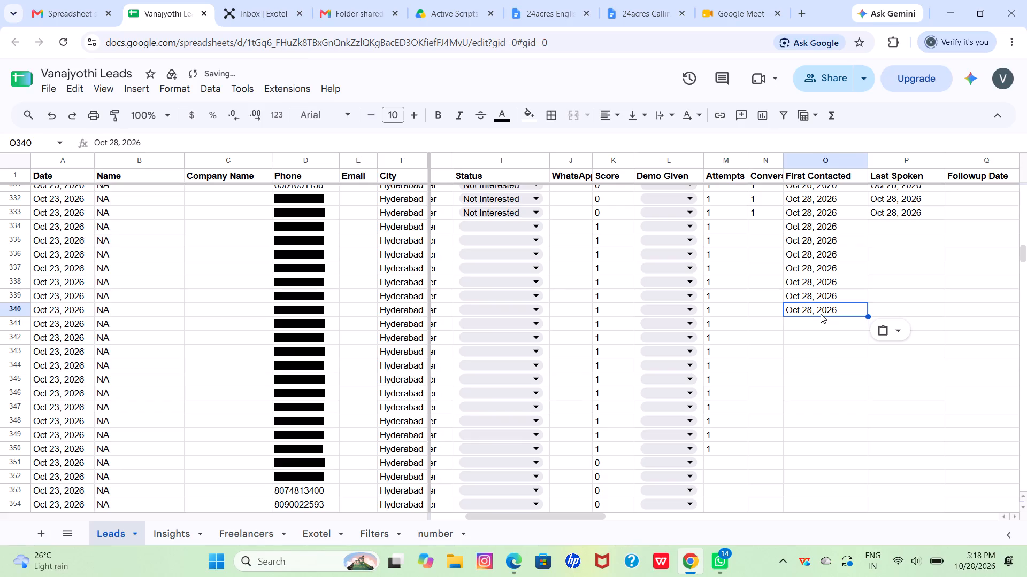
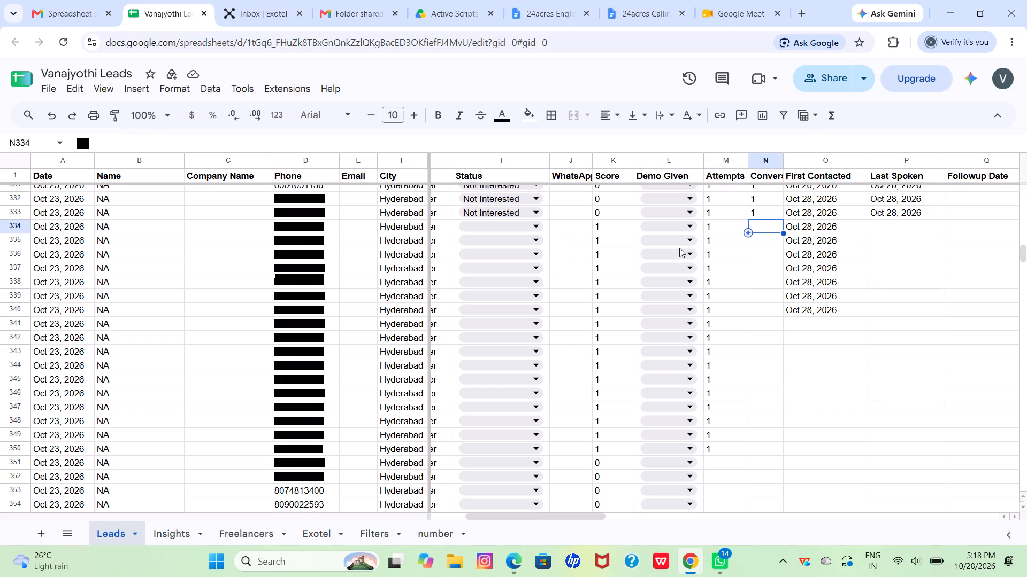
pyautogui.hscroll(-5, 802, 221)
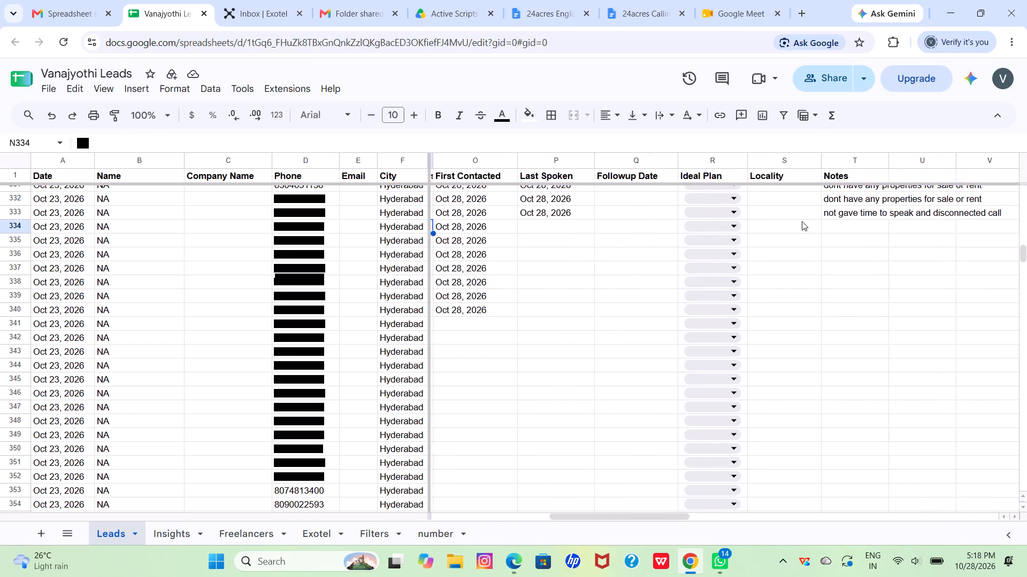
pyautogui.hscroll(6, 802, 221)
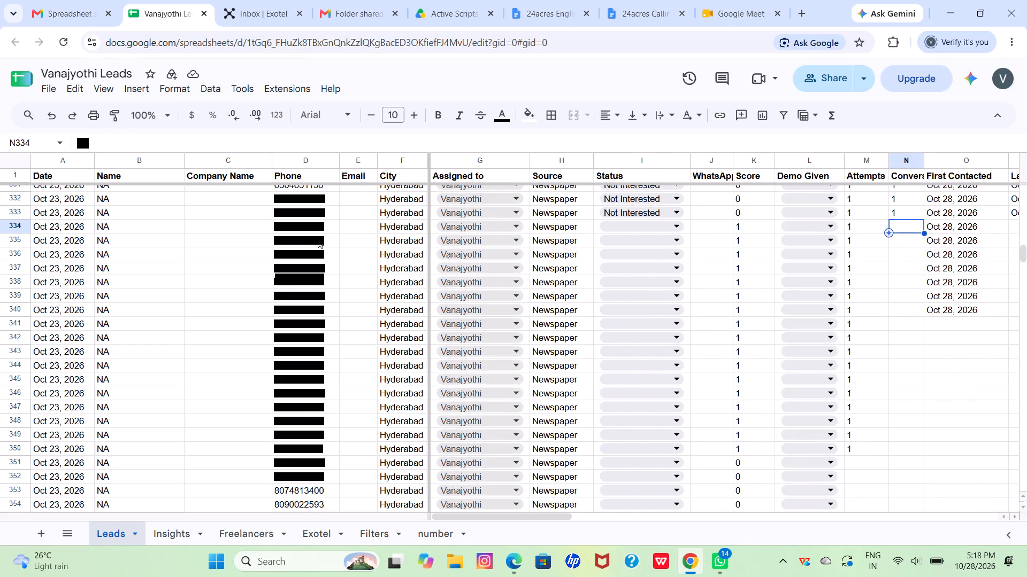
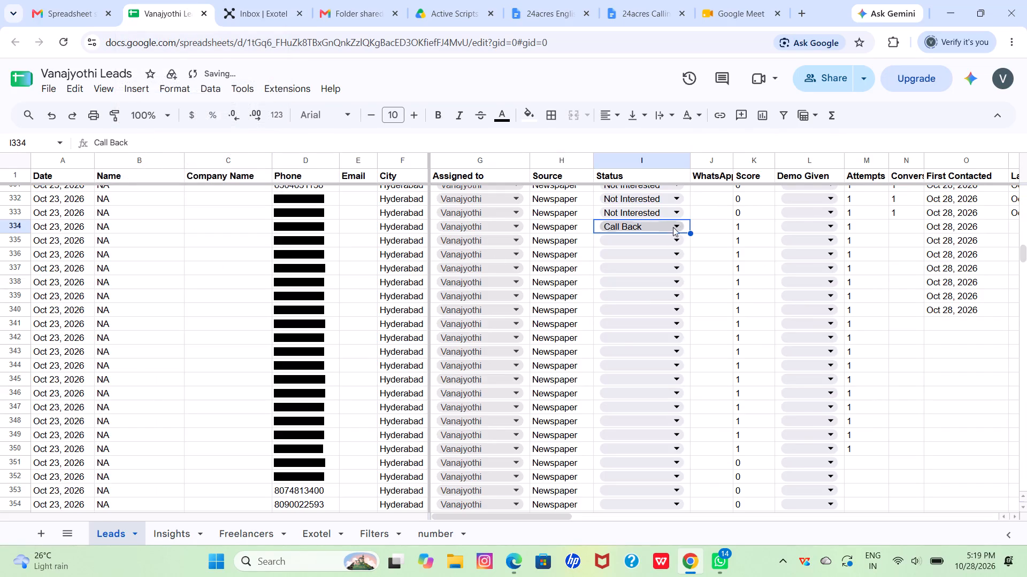
# Set the status of the lead in row 334 to Not Interested.
pyautogui.click(670, 229)
pyautogui.click(637, 307)
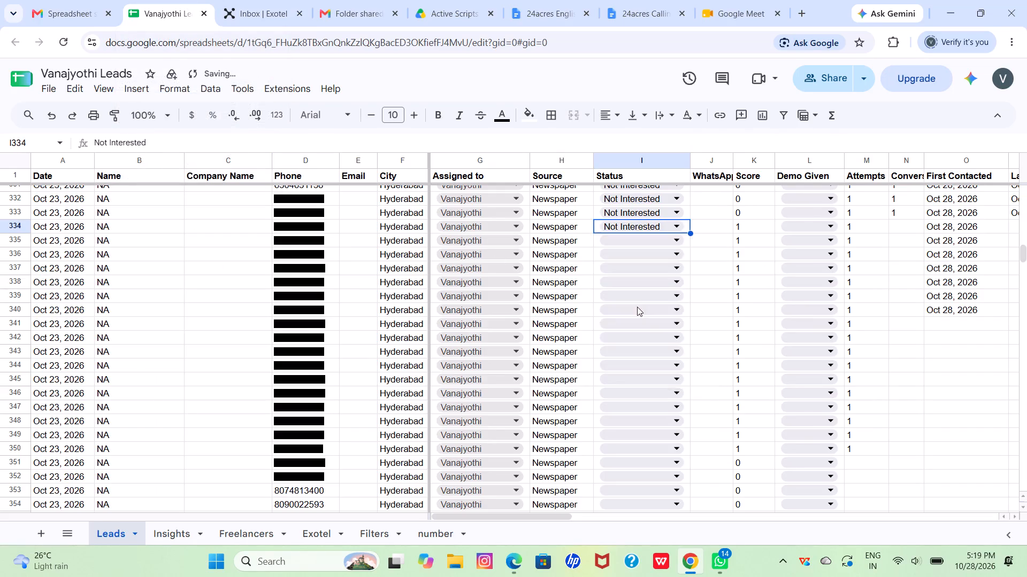
# Record 1 conversation for row 334 and copy its First Contacted date, Oct 28, 2026, into Last Spoken.
pyautogui.click(891, 227)
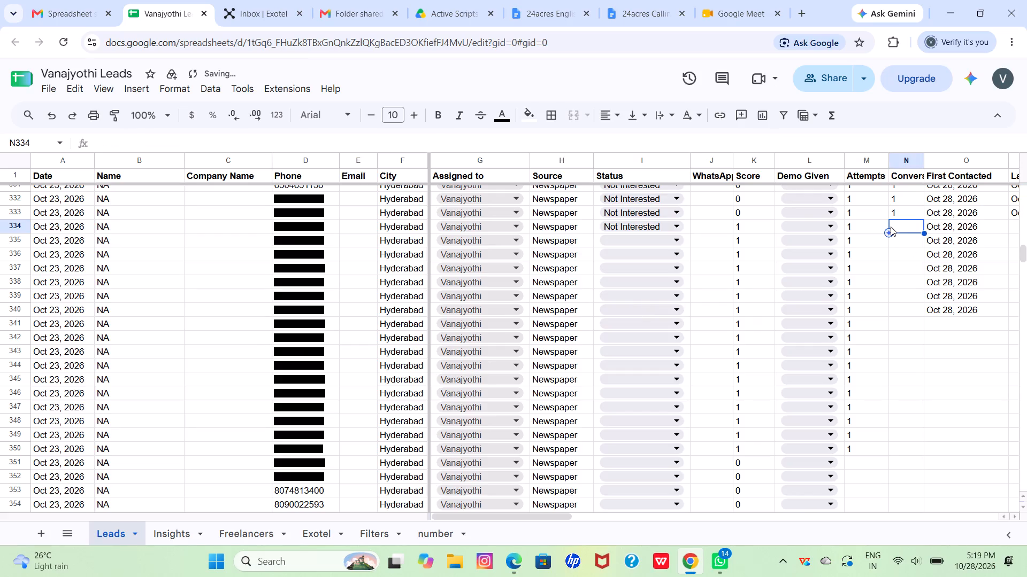
pyautogui.press('1')
pyautogui.click(938, 227)
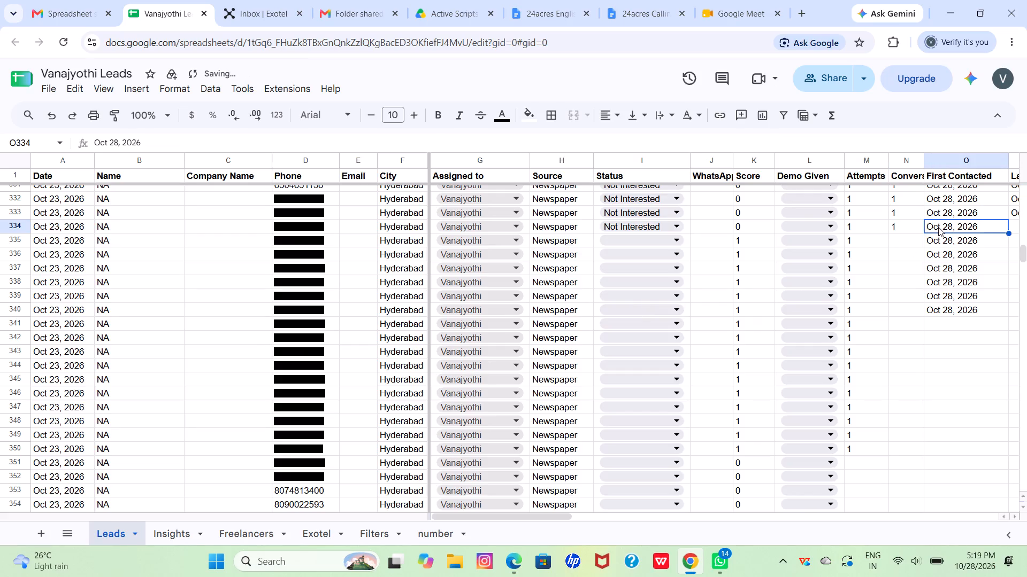
pyautogui.hotkey('ctrl', 'c')
pyautogui.hscroll(-2, 938, 227)
pyautogui.click(938, 227)
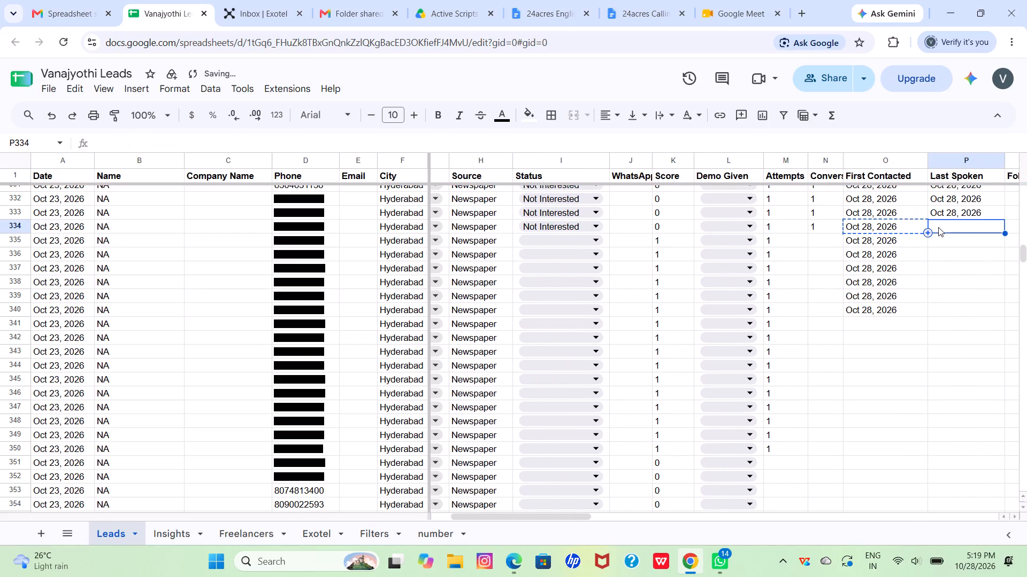
pyautogui.hotkey('ctrl', 'v')
# Copy the row 333 note "not gave time to speak and disconnected call" into the Notes cell of row 334.
pyautogui.hscroll(-6, 938, 227)
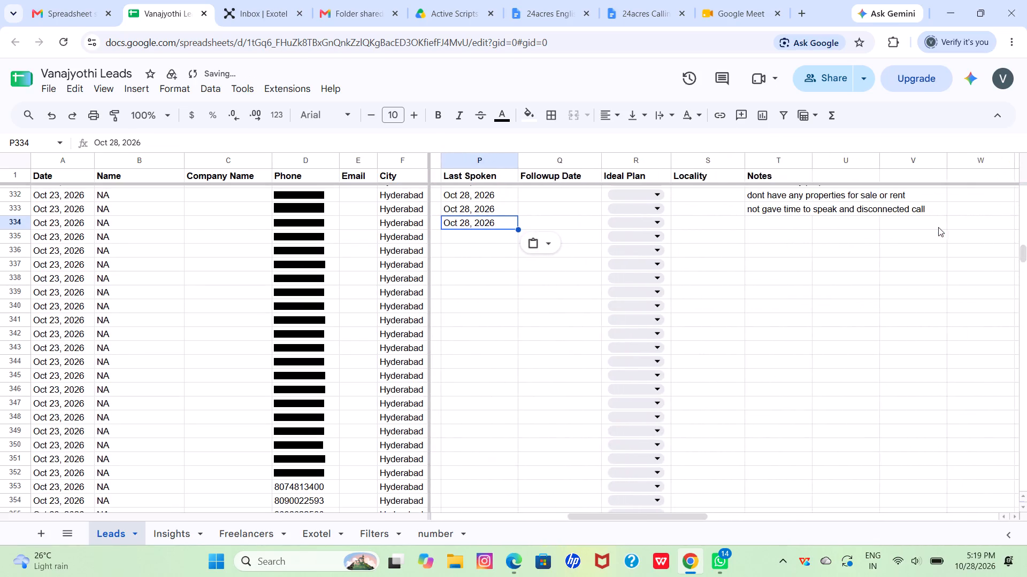
pyautogui.hscroll(1, 938, 227)
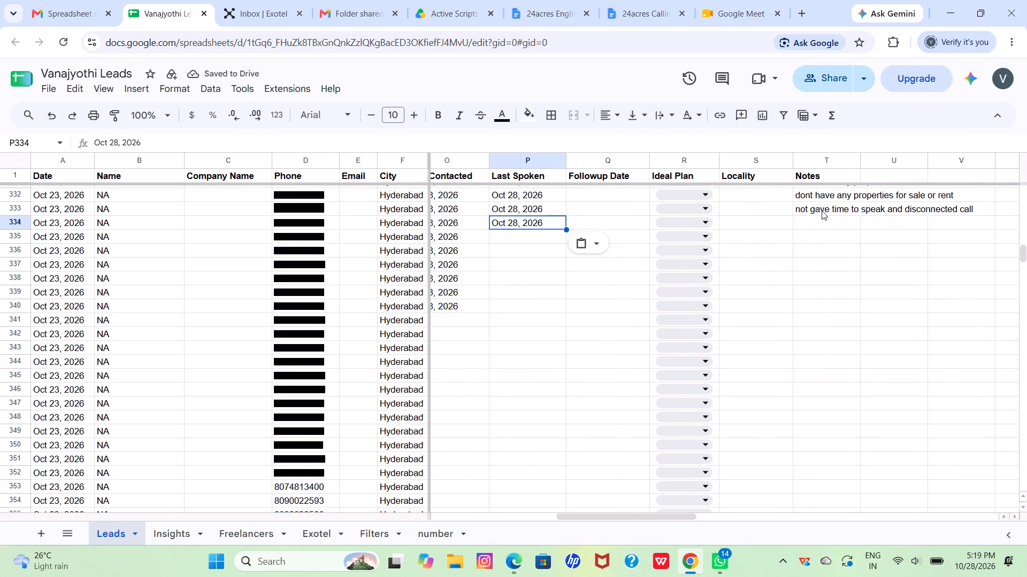
pyautogui.click(823, 210)
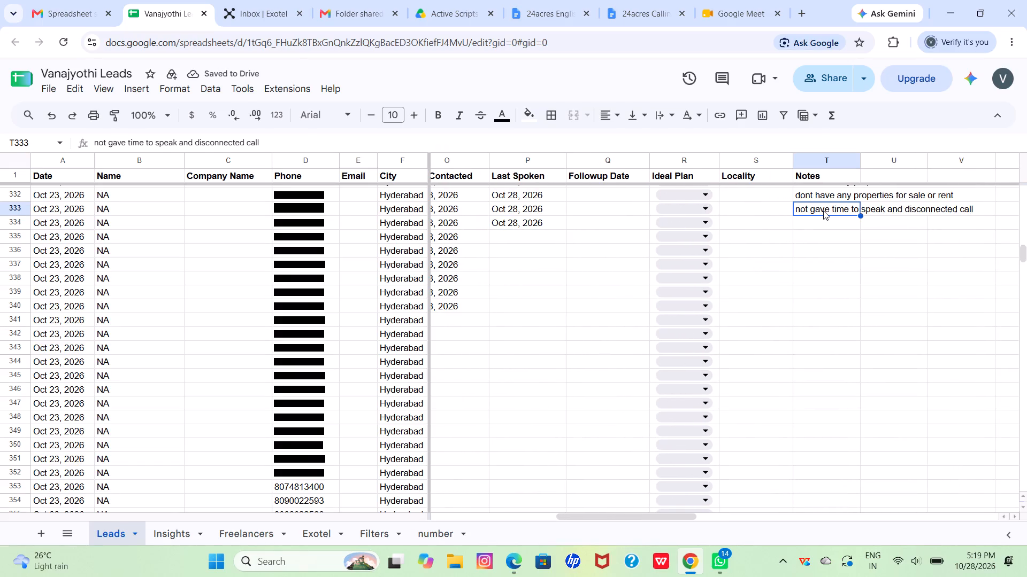
pyautogui.hotkey('ctrl', 'c')
pyautogui.click(822, 224)
pyautogui.hotkey('ctrl', 'v')
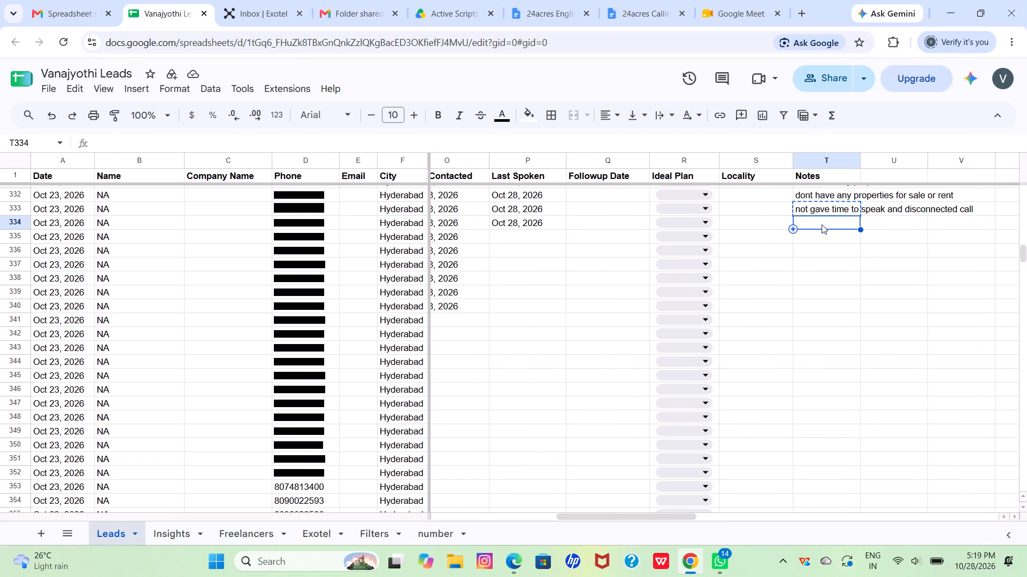
pyautogui.click(822, 242)
pyautogui.hscroll(6, 822, 242)
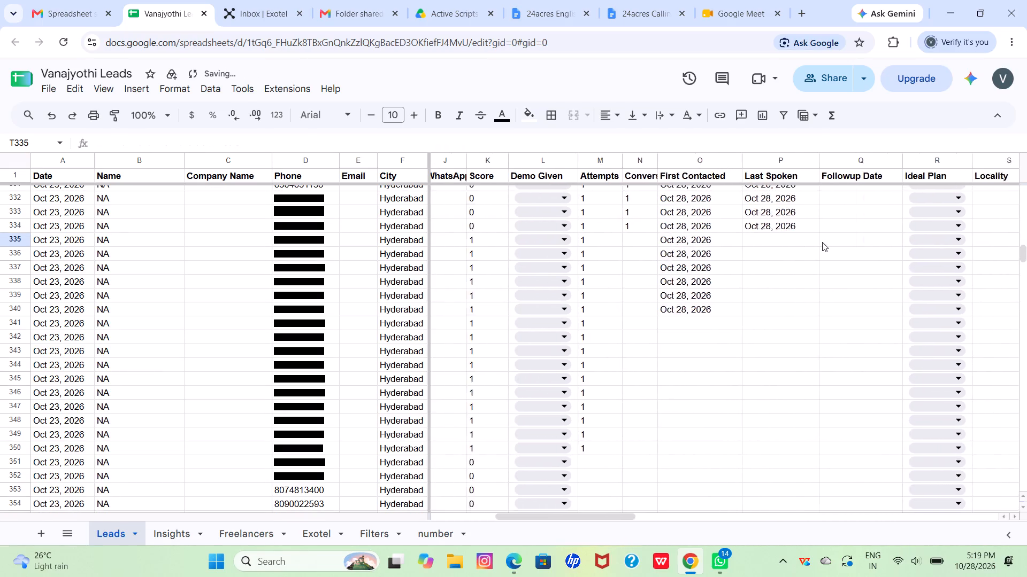
pyautogui.hscroll(2, 822, 242)
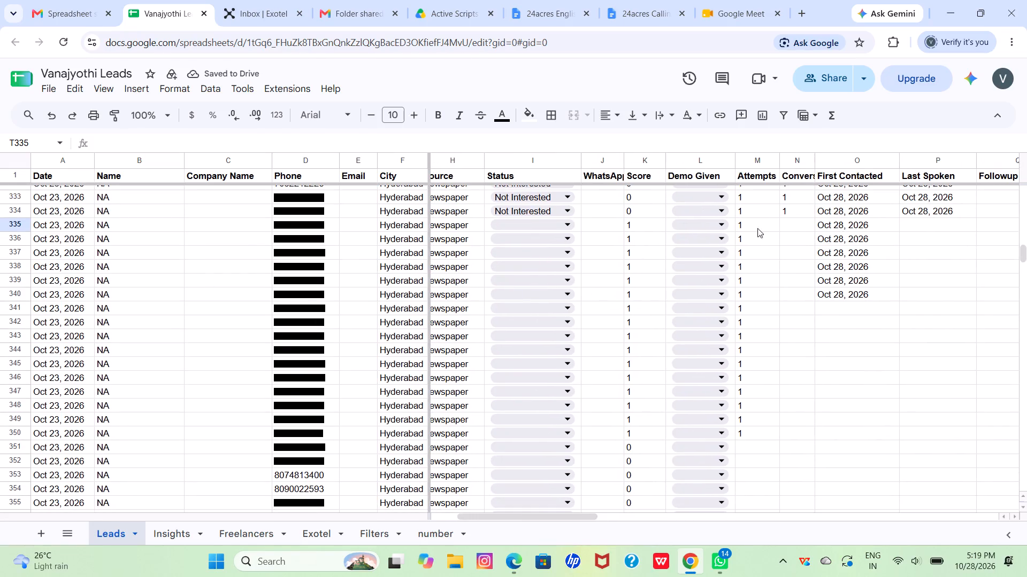
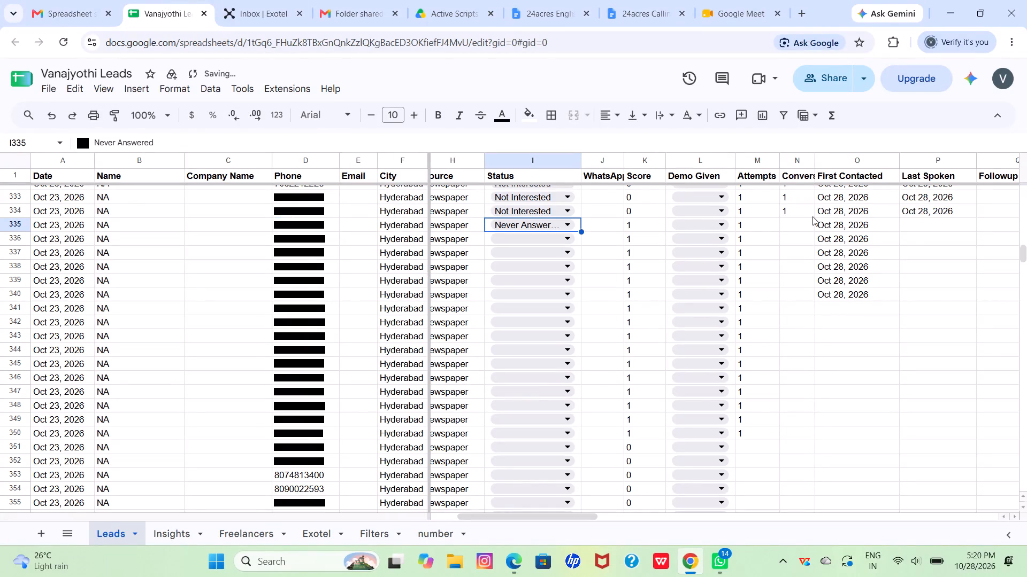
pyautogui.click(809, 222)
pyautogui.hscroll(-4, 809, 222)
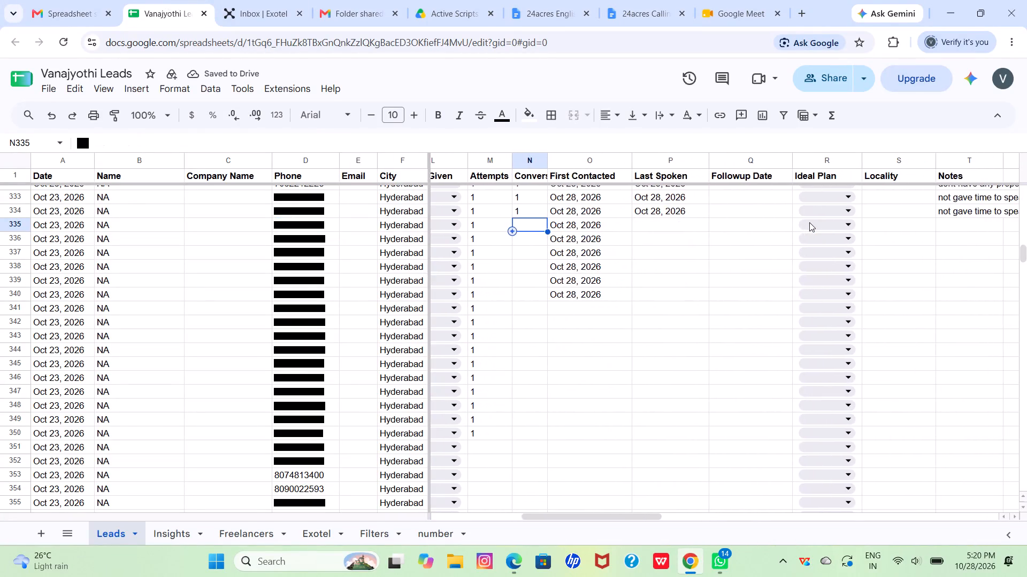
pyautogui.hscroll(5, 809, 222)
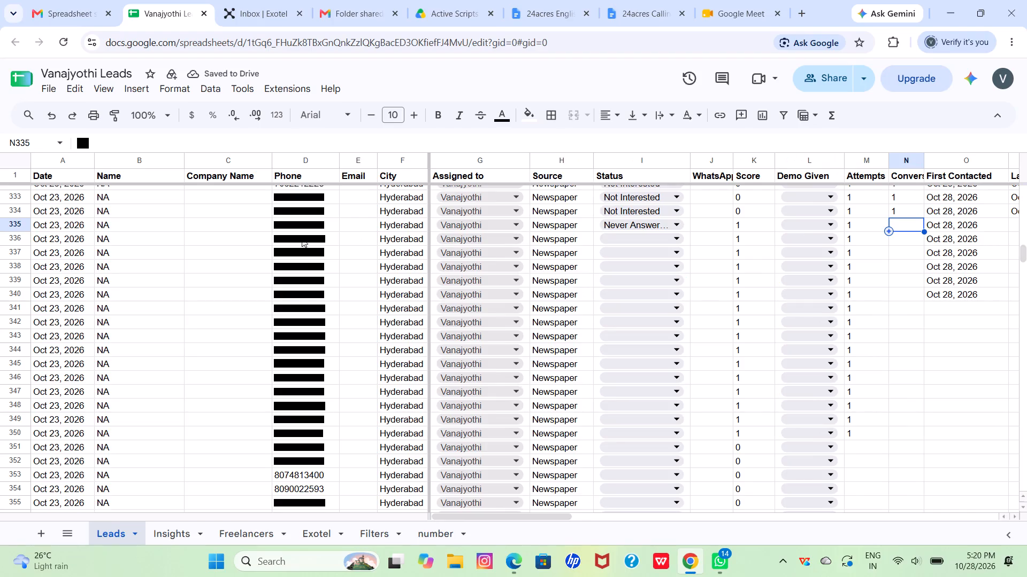
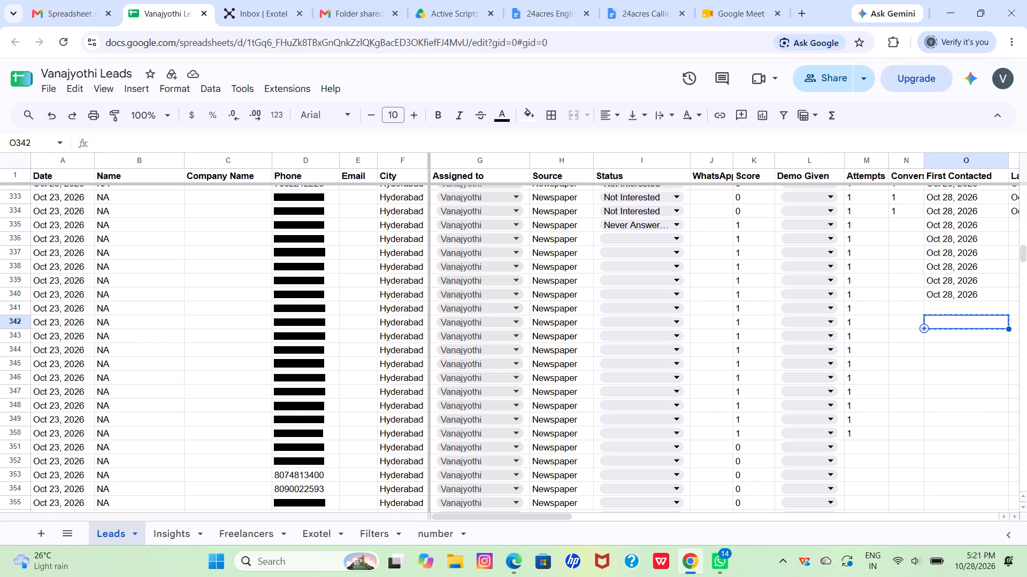
# Copy the First Contacted date Oct 28, 2026 from row 340 into rows 341 to 345.
pyautogui.click(951, 300)
pyautogui.hotkey('ctrl', 'c')
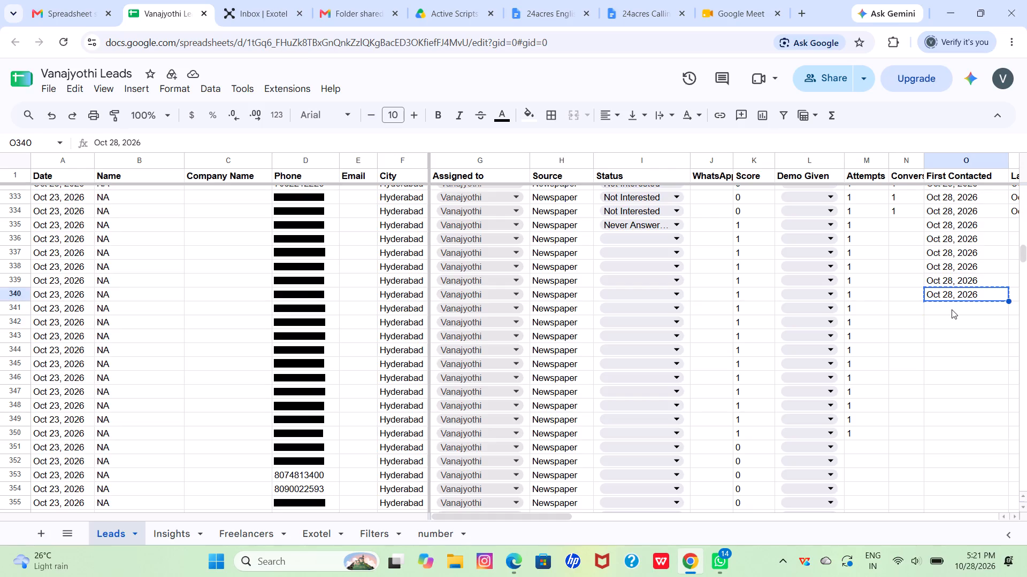
pyautogui.click(952, 309)
pyautogui.hotkey('ctrl', 'v')
pyautogui.hotkey('ctrl', 'v')
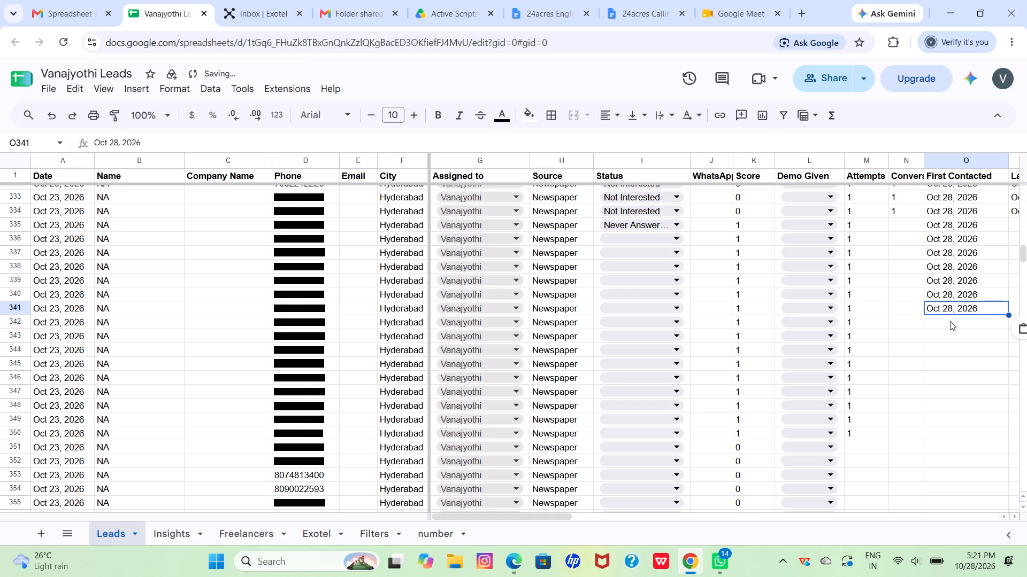
pyautogui.click(949, 328)
pyautogui.hotkey('ctrl', 'v')
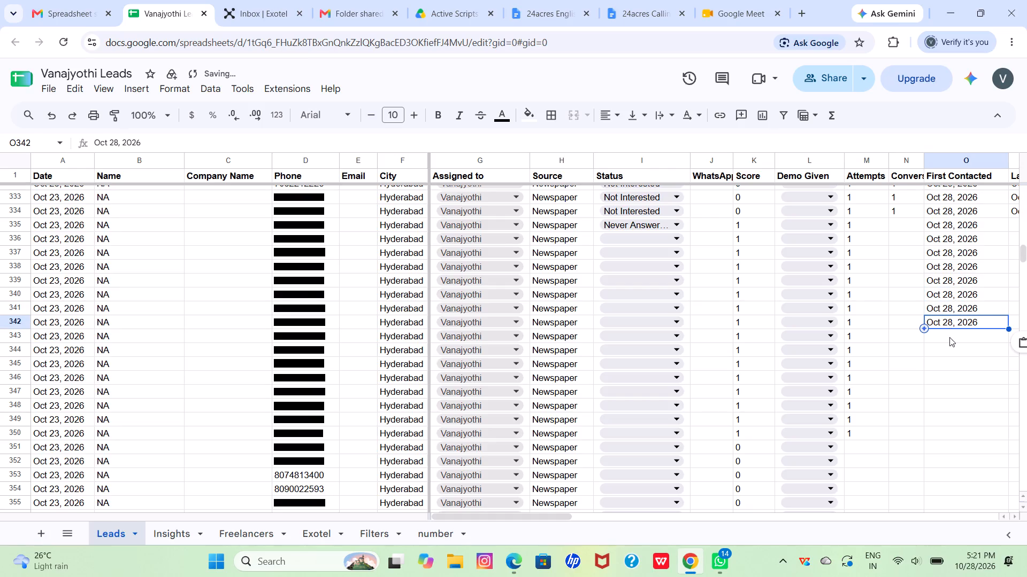
pyautogui.click(949, 338)
pyautogui.hotkey('ctrl', 'v')
pyautogui.click(952, 355)
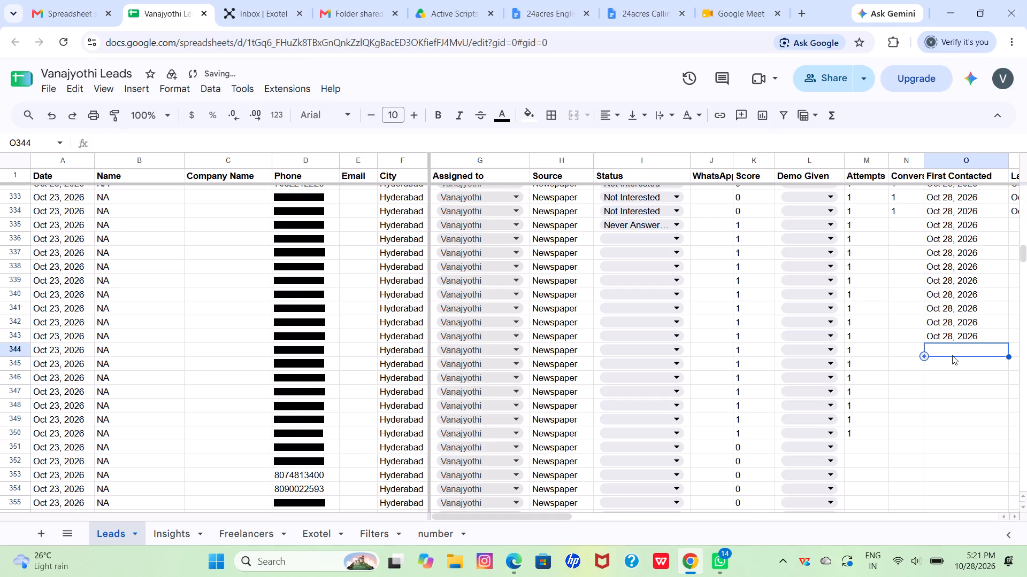
pyautogui.hotkey('ctrl', 'v')
pyautogui.click(953, 370)
pyautogui.hotkey('ctrl', 'v')
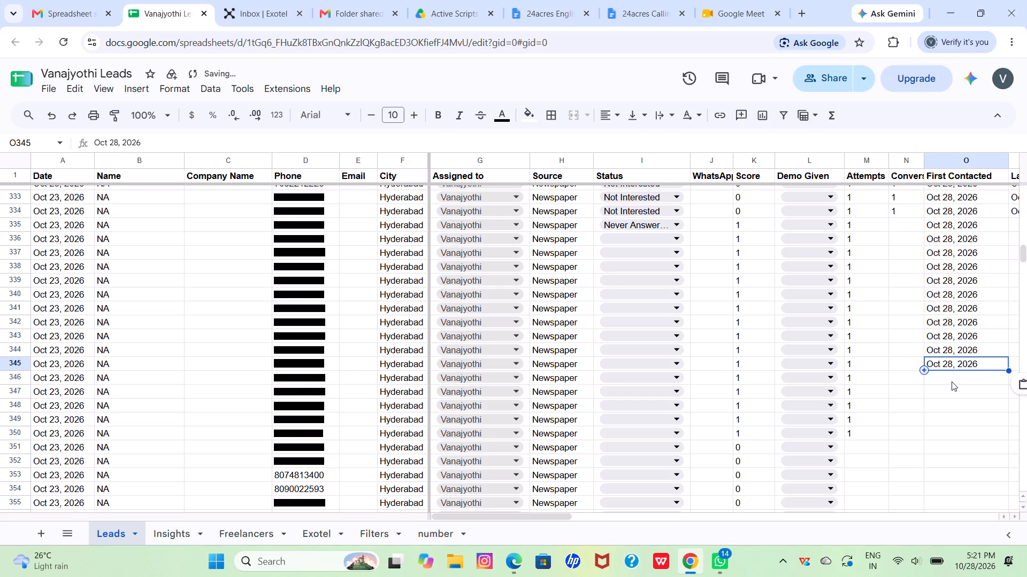
# Fill the First Contacted cells of rows 346 to 350 with the copied date Oct 28, 2026.
pyautogui.click(957, 379)
pyautogui.hotkey('ctrl', 'v')
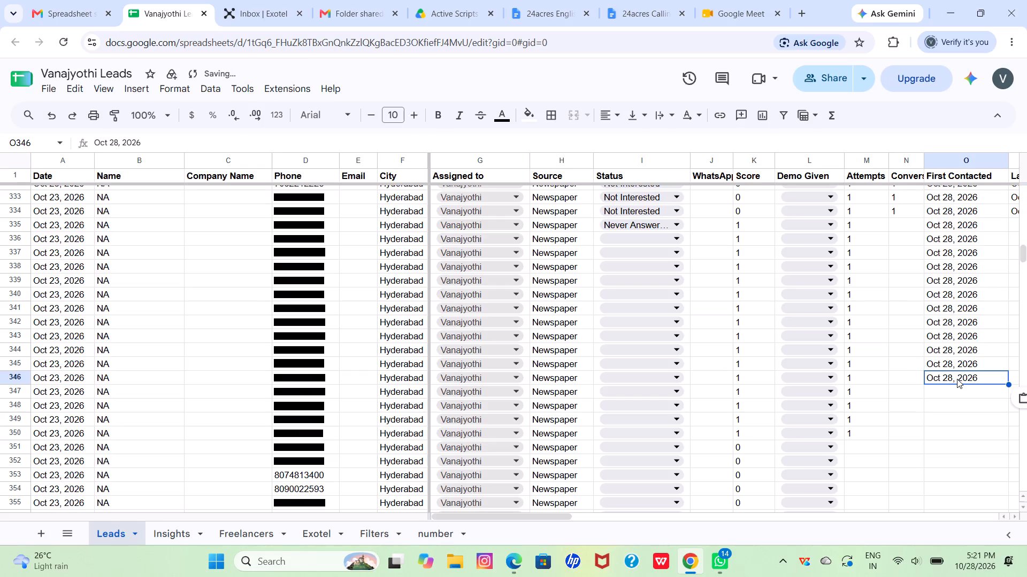
pyautogui.click(956, 398)
pyautogui.hotkey('ctrl', 'v')
pyautogui.click(953, 407)
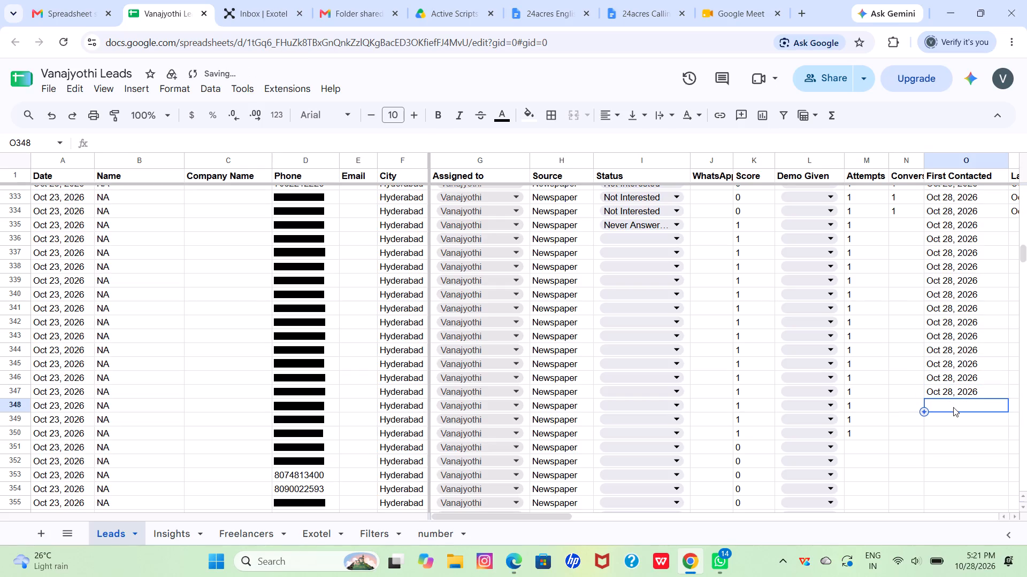
pyautogui.hotkey('ctrl', 'v')
pyautogui.click(949, 422)
pyautogui.hotkey('ctrl', 'v')
pyautogui.click(946, 438)
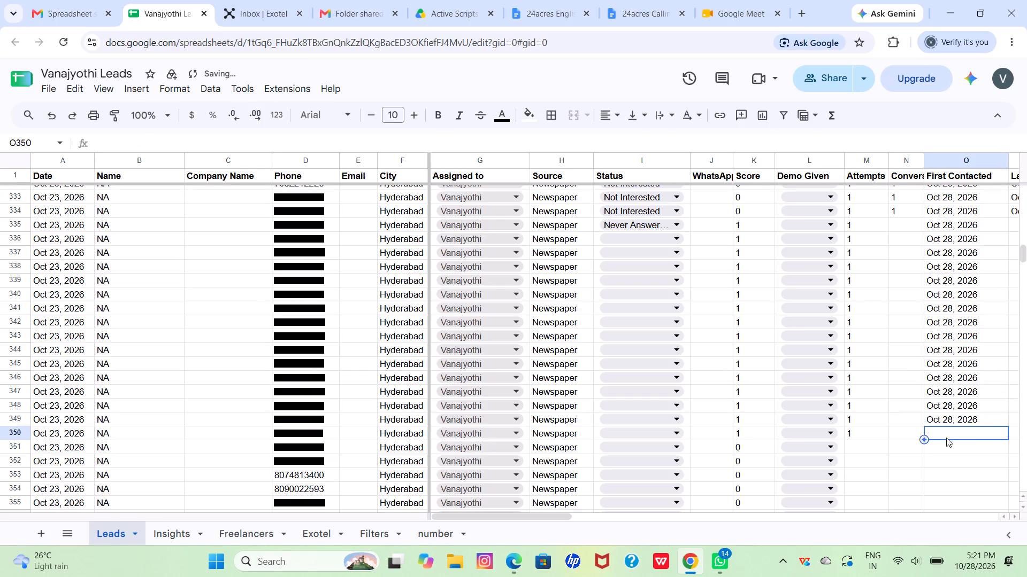
pyautogui.hotkey('ctrl', 'v')
pyautogui.click(946, 438)
pyautogui.click(945, 446)
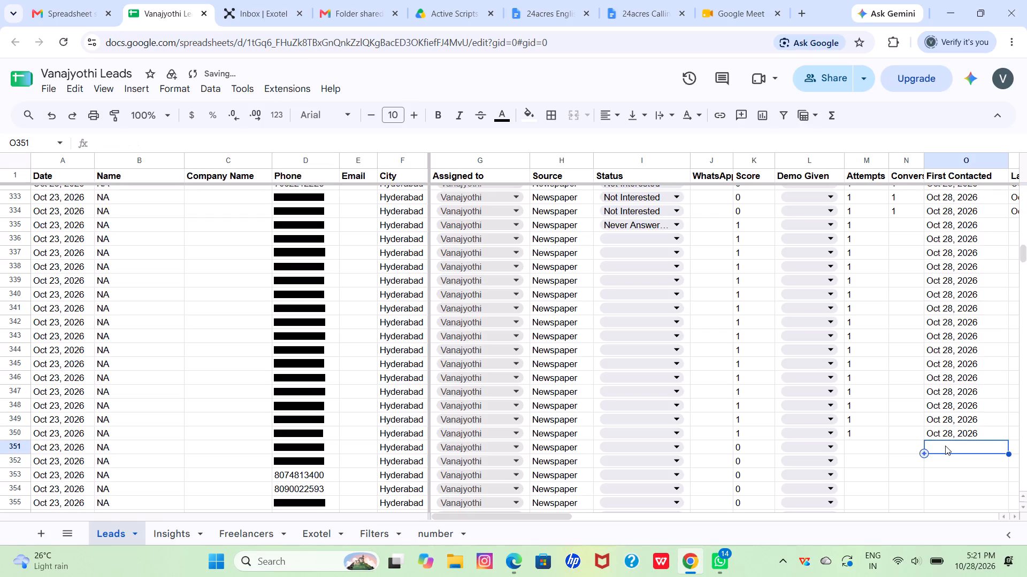
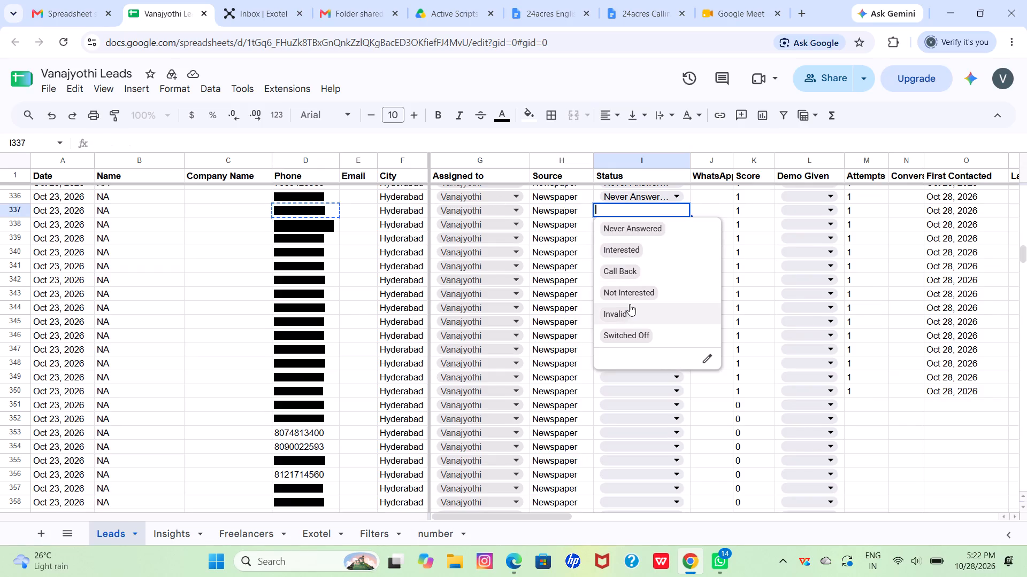
# Set the Status of the lead in row 337 to Invalid.
pyautogui.click(630, 304)
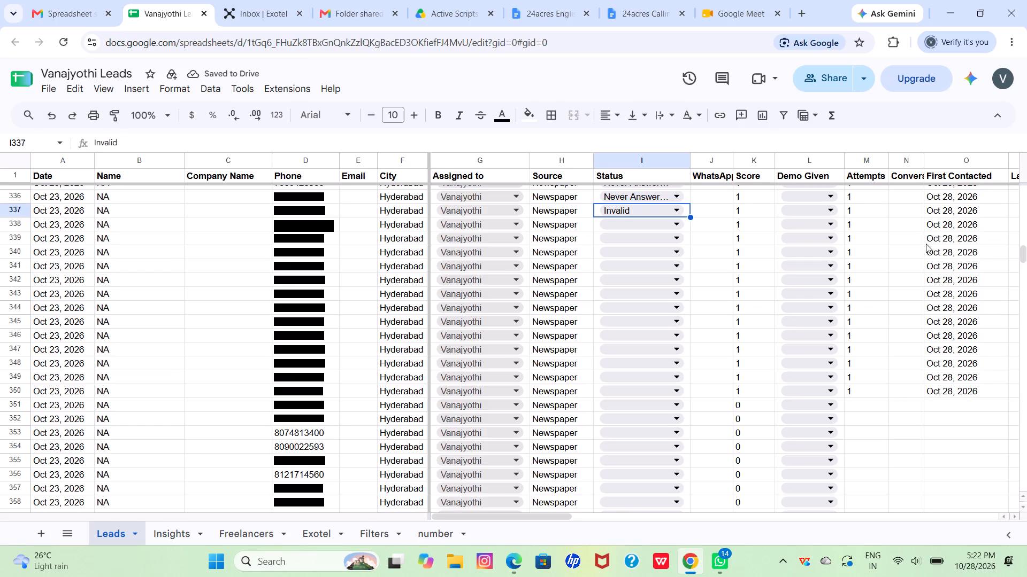
# Select the phone number of the lead in row 338.
pyautogui.click(317, 221)
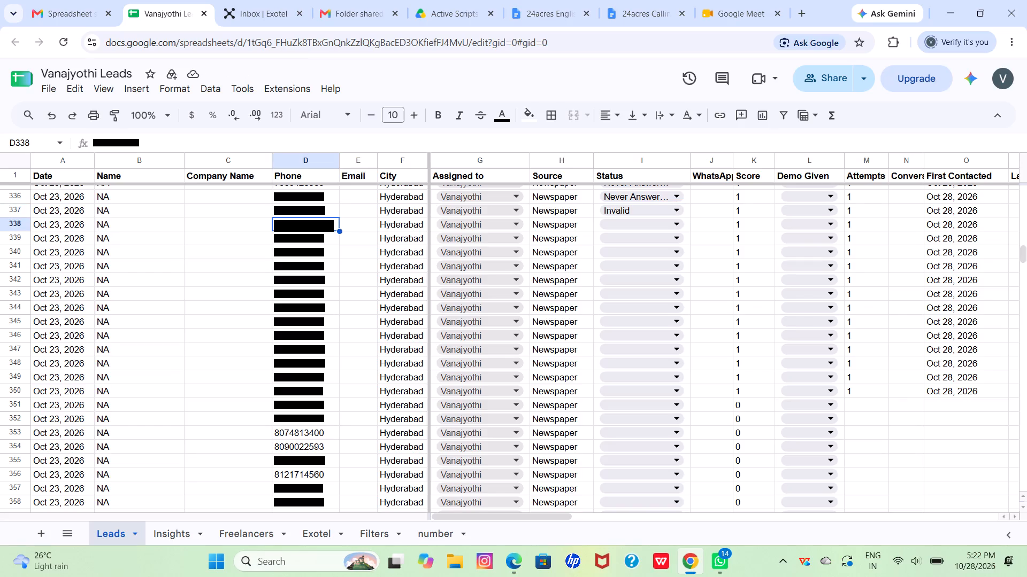
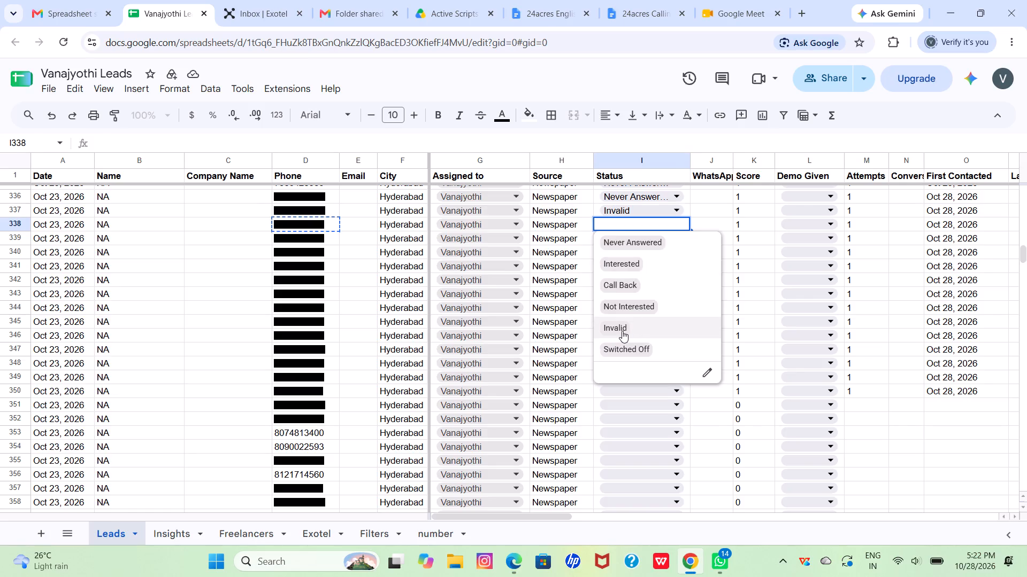
# Copy the phone number of the lead in row 339.
pyautogui.click(315, 236)
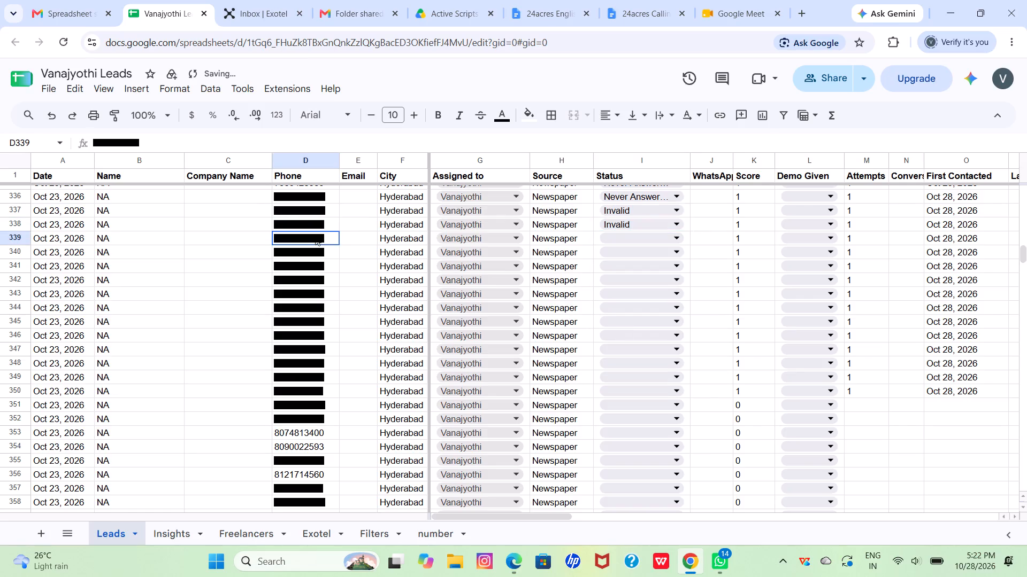
pyautogui.hotkey('ctrl', 'c')
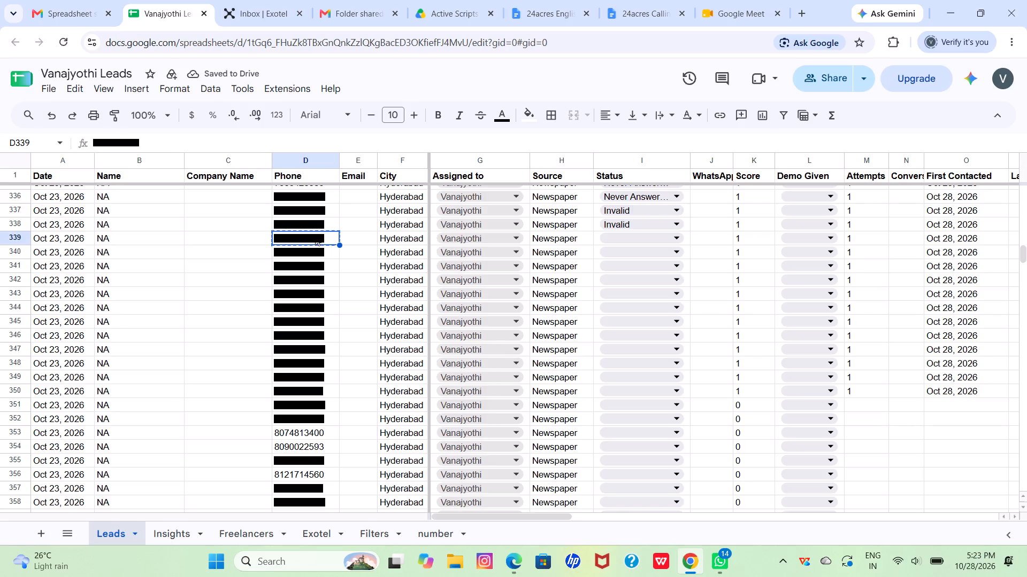
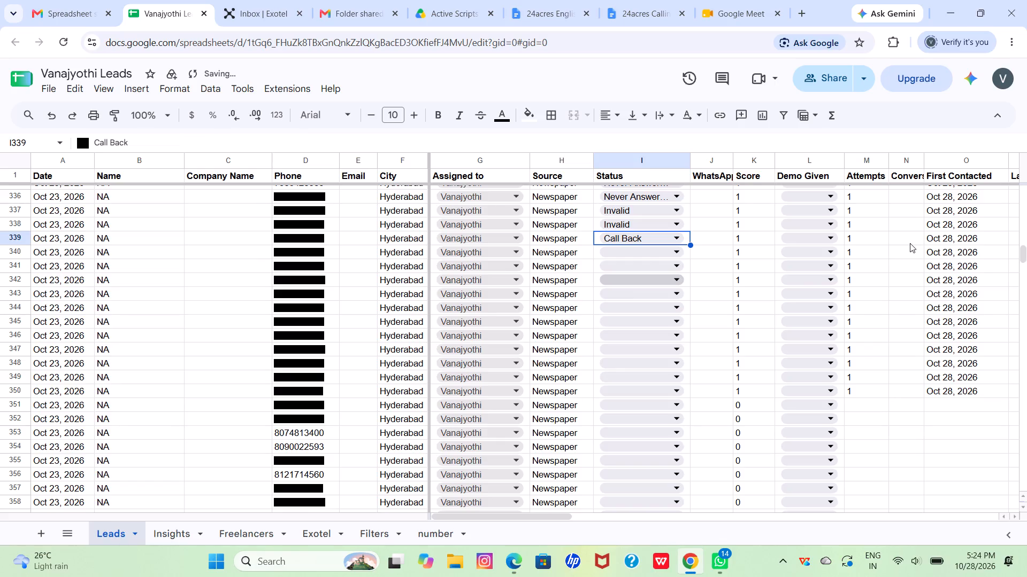
# Record 1 conversation for the lead in row 339 and copy its first-contacted date, Oct 28, 2026, into Last Spoken.
pyautogui.click(912, 243)
pyautogui.press('1')
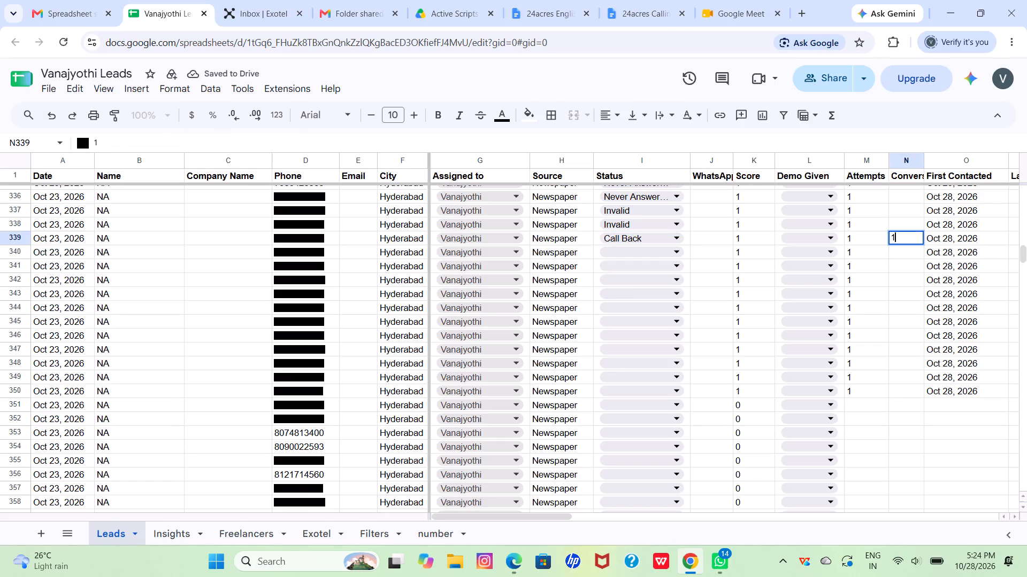
pyautogui.click(942, 239)
pyautogui.hotkey('ctrl', 'c')
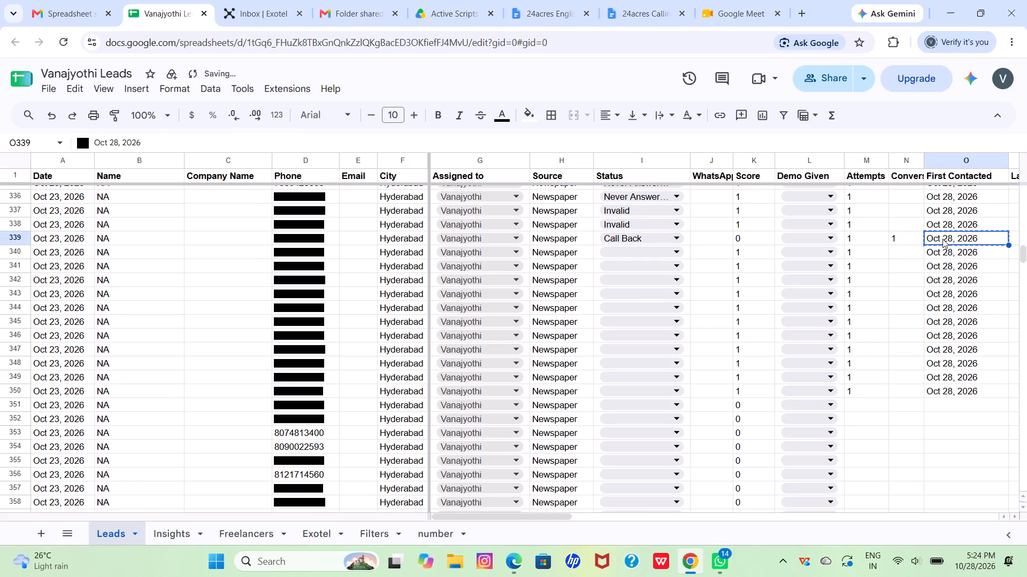
pyautogui.hscroll(-2, 942, 239)
pyautogui.click(942, 239)
pyautogui.hotkey('ctrl', 'v')
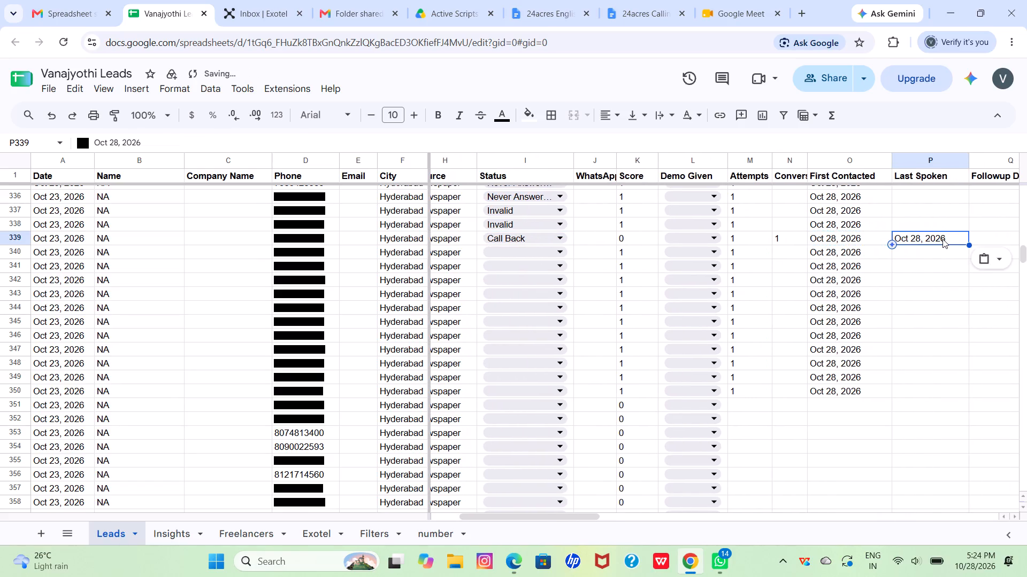
# Add the note "he is in travelling said to call me tommorrow" for the lead in row 339.
pyautogui.hscroll(-4, 942, 239)
pyautogui.click(941, 239)
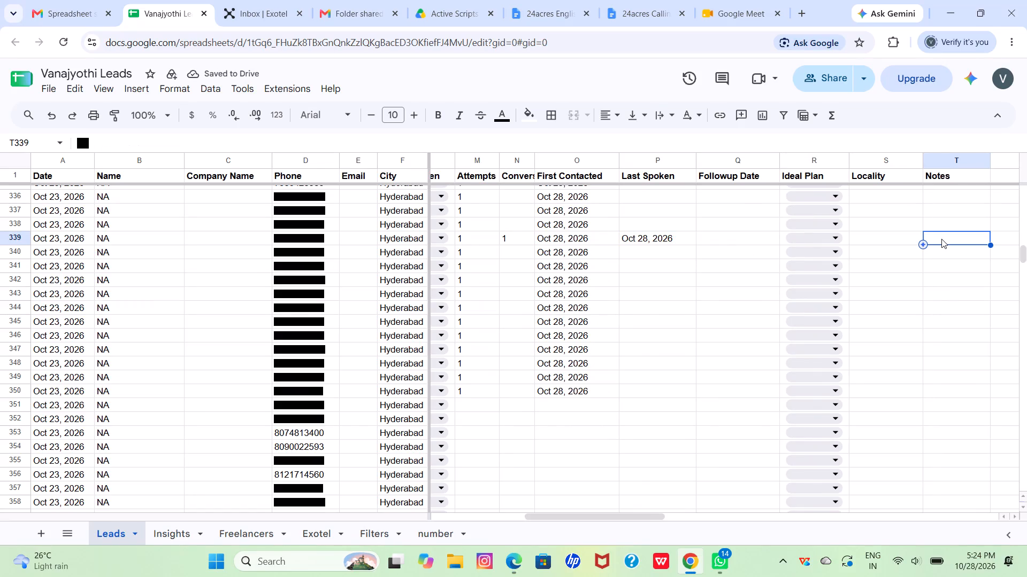
pyautogui.write('he is in travelling')
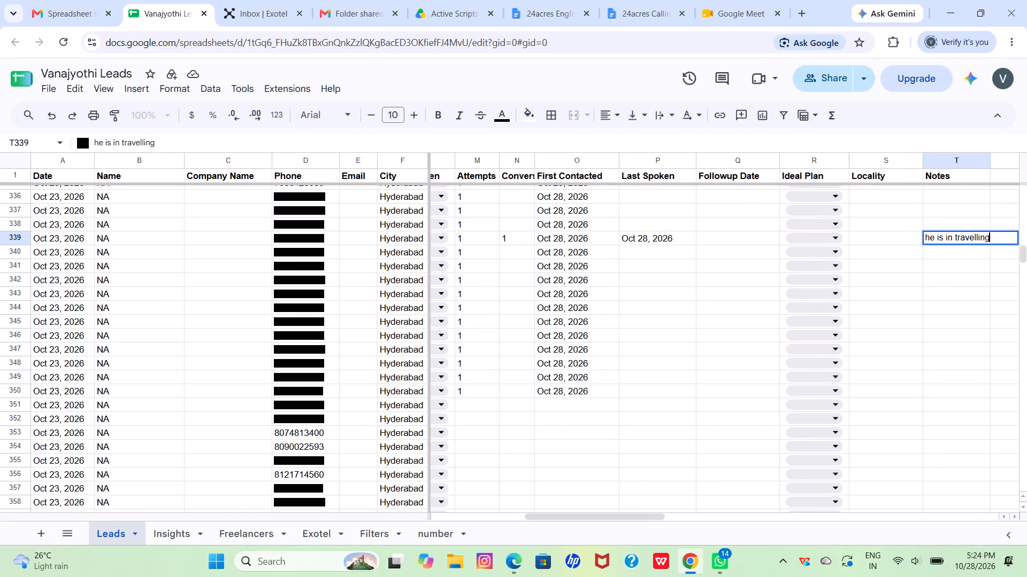
pyautogui.press('space')
pyautogui.write('said to call me tommorrow')
pyautogui.press('Return')
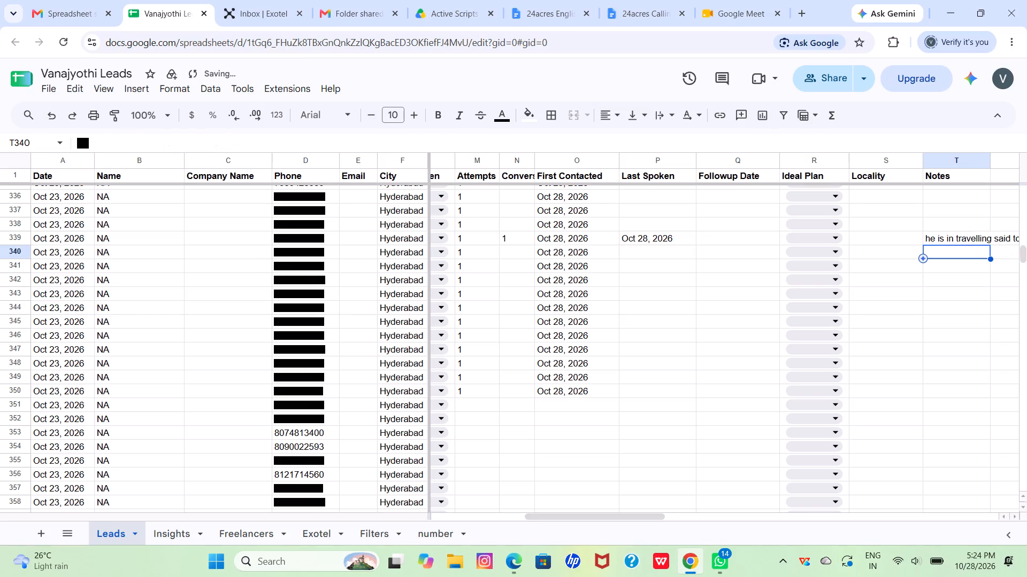
# Copy the phone number of the lead in row 340.
pyautogui.hscroll(6, 941, 239)
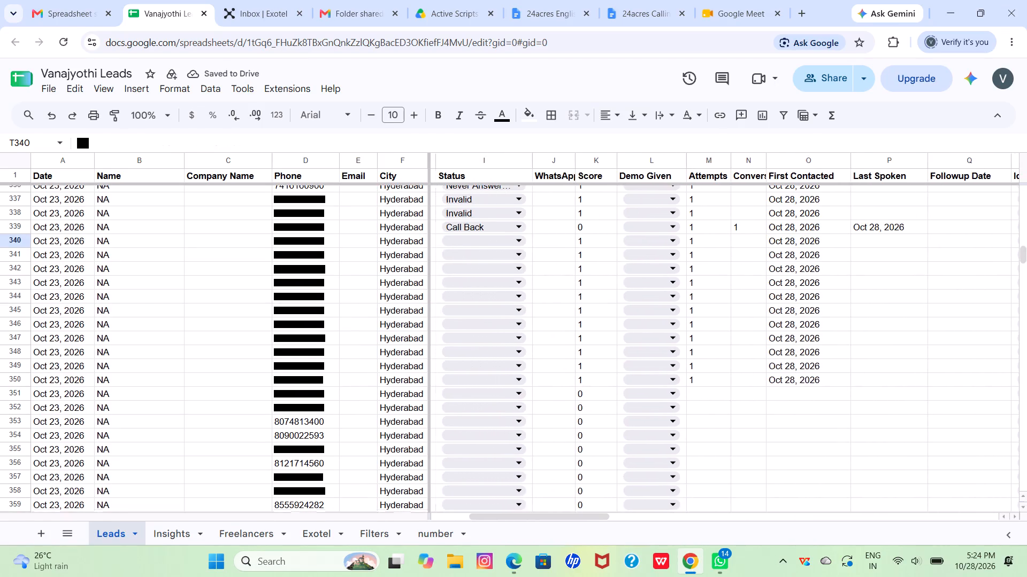
pyautogui.hscroll(1, 941, 239)
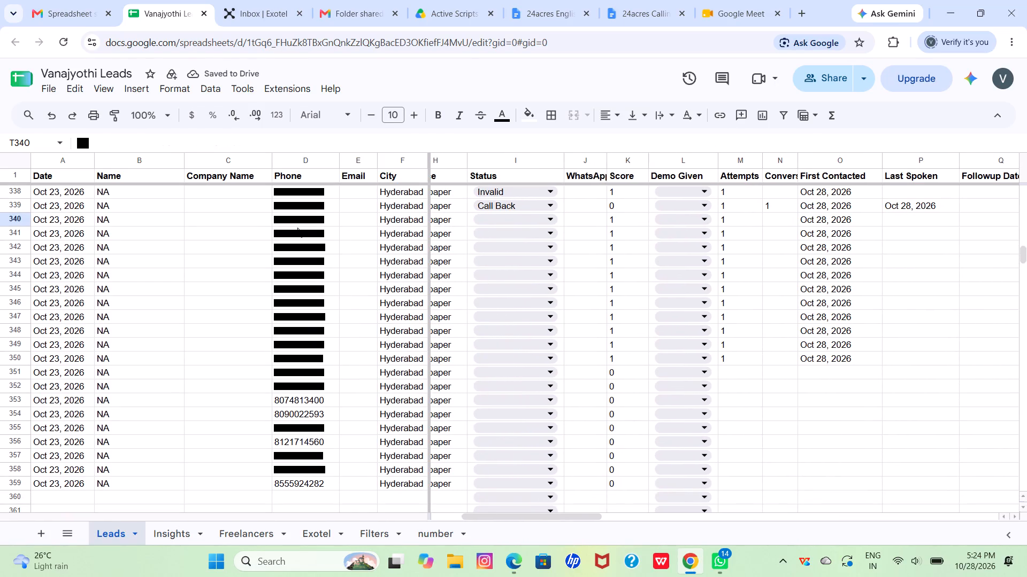
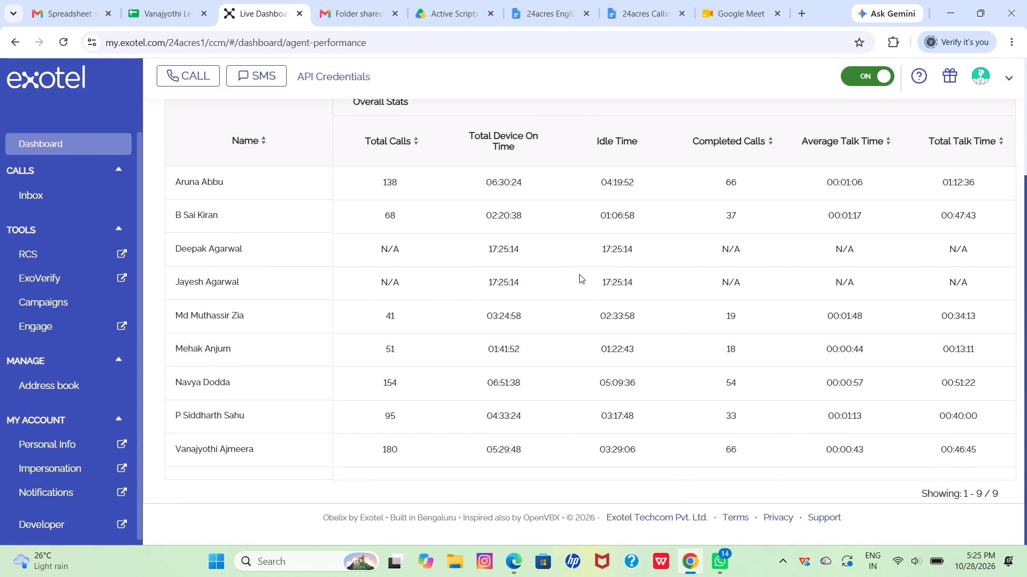
# Switch to the leads spreadsheet and set the status of the lead in row 340 to Never Answered.
pyautogui.click(175, 4)
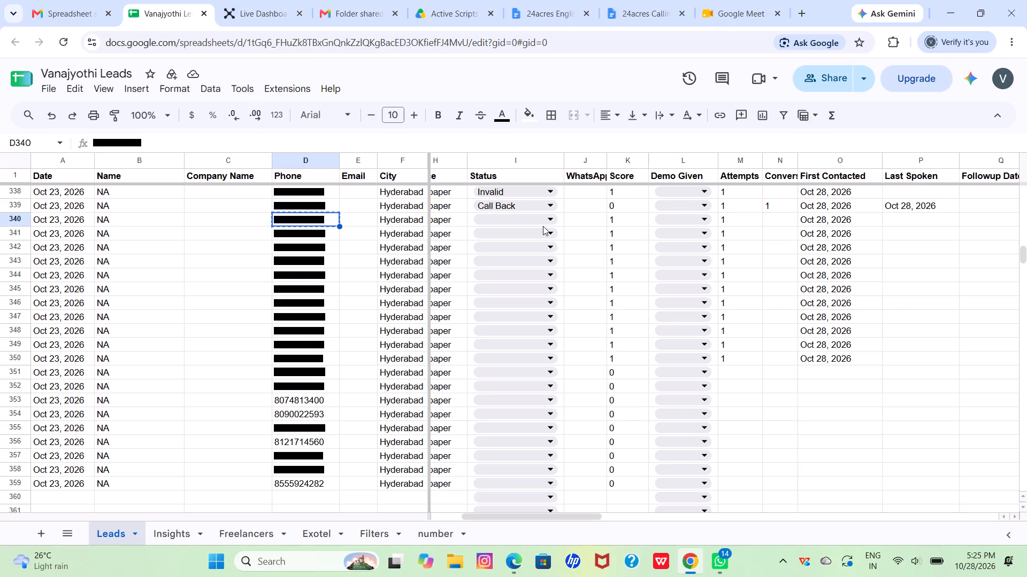
pyautogui.click(540, 226)
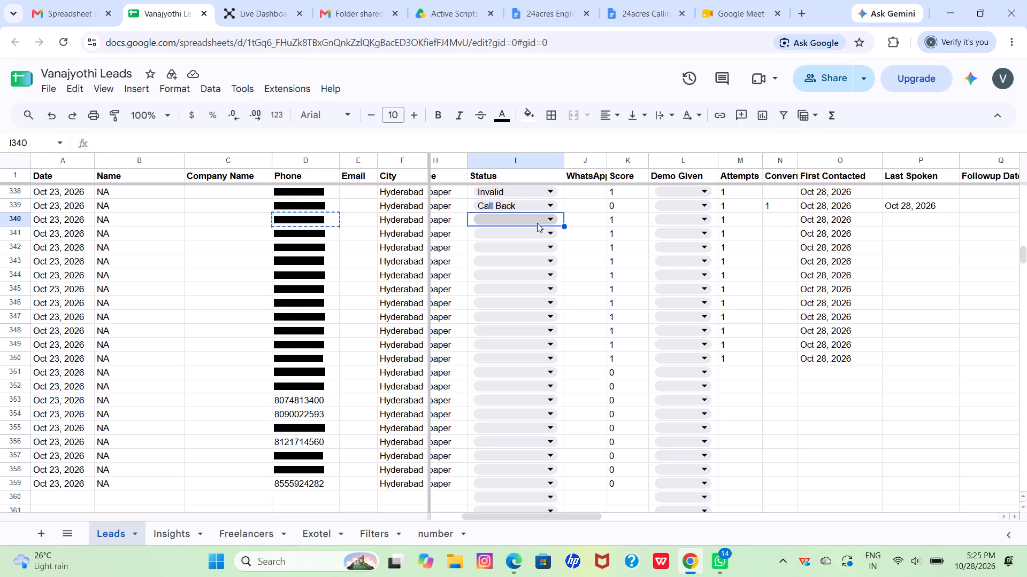
pyautogui.click(537, 222)
pyautogui.click(517, 237)
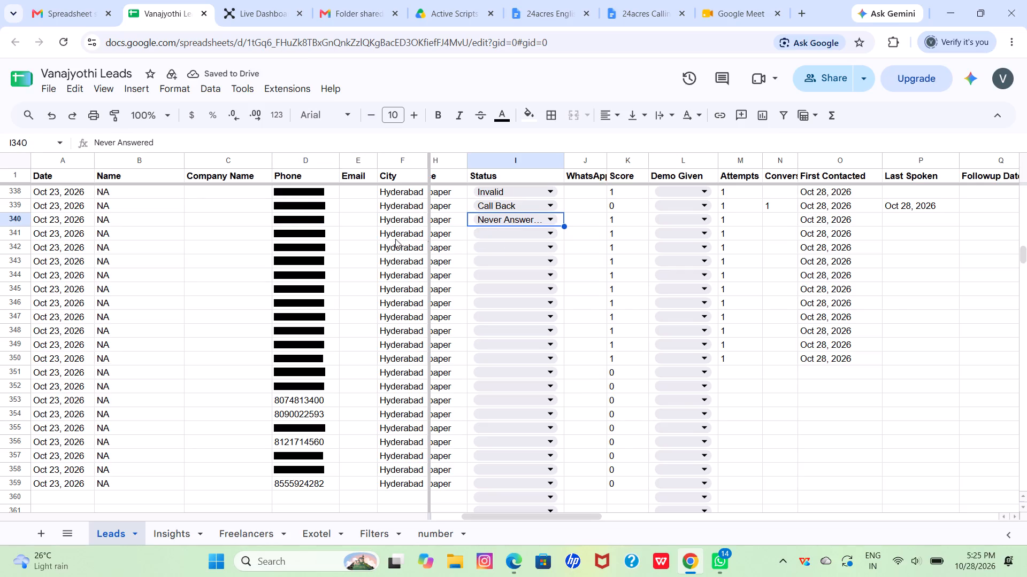
# Copy the phone number of the lead in row 341.
pyautogui.click(312, 230)
pyautogui.hotkey('ctrl', 'c')
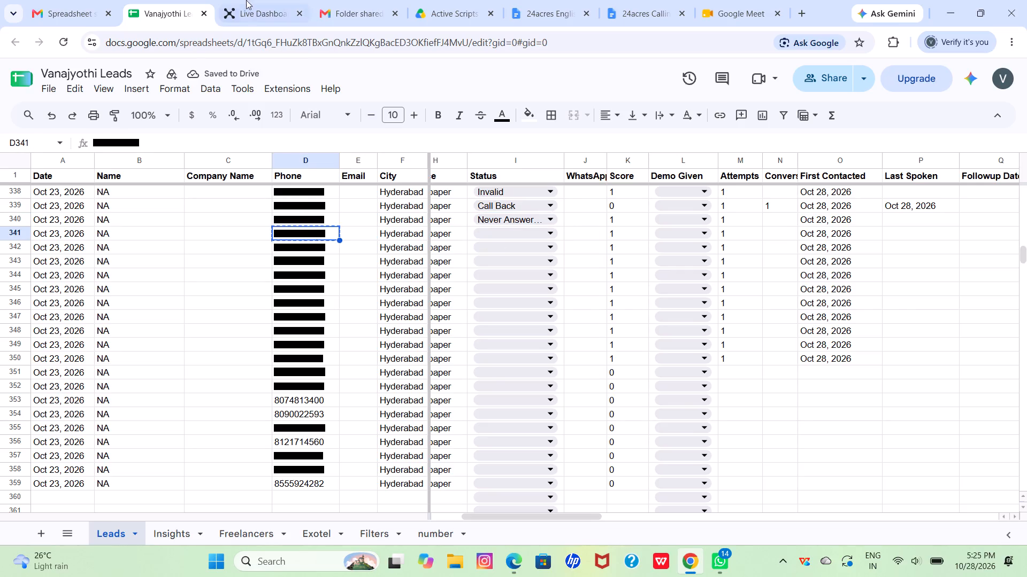
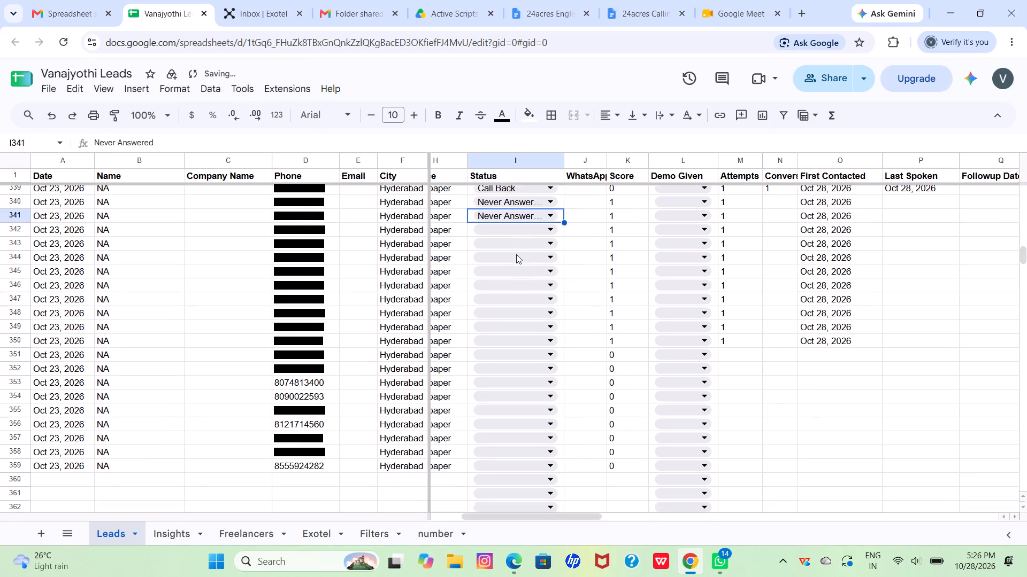
# Copy the phone number of the lead in row 342.
pyautogui.scroll(-1, 516, 254)
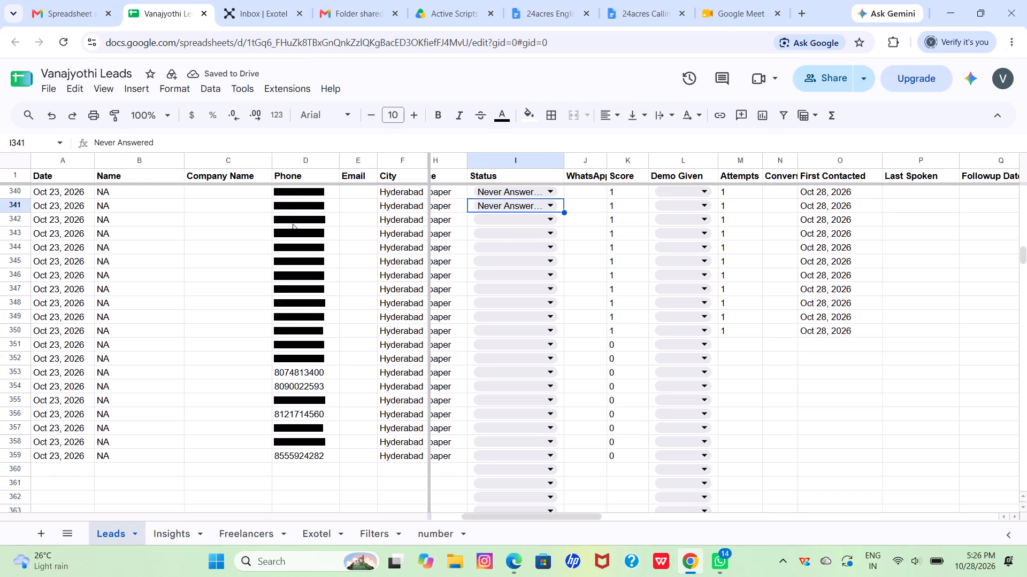
pyautogui.click(293, 224)
pyautogui.hotkey('ctrl', 'c')
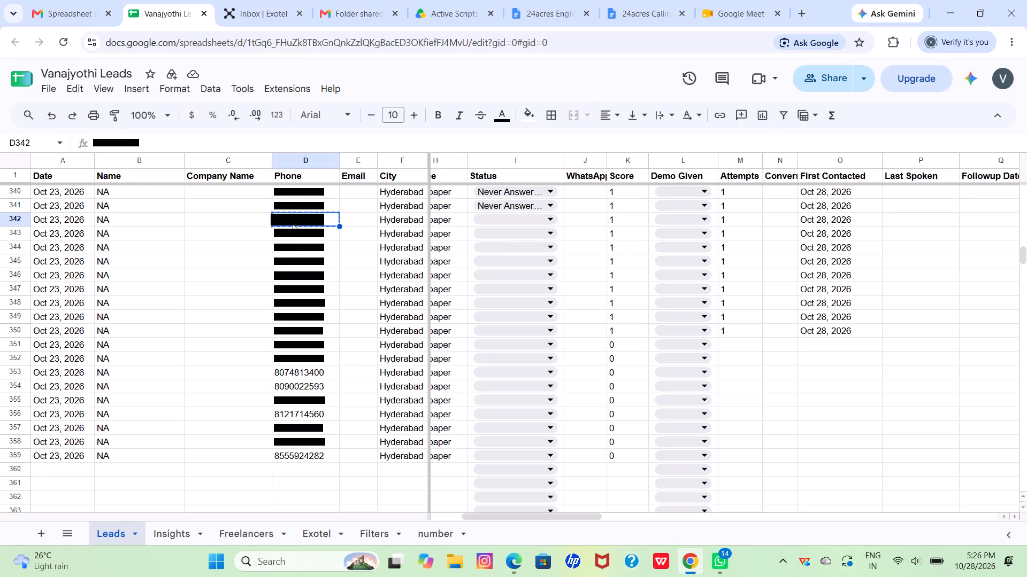
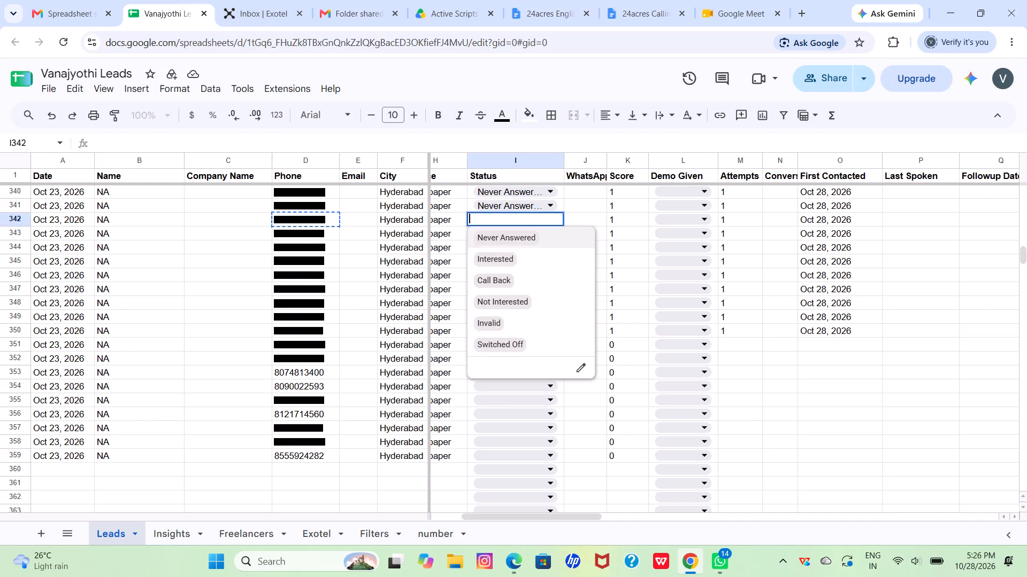
# Set the status of the lead in row 342 to Invalid.
pyautogui.click(495, 328)
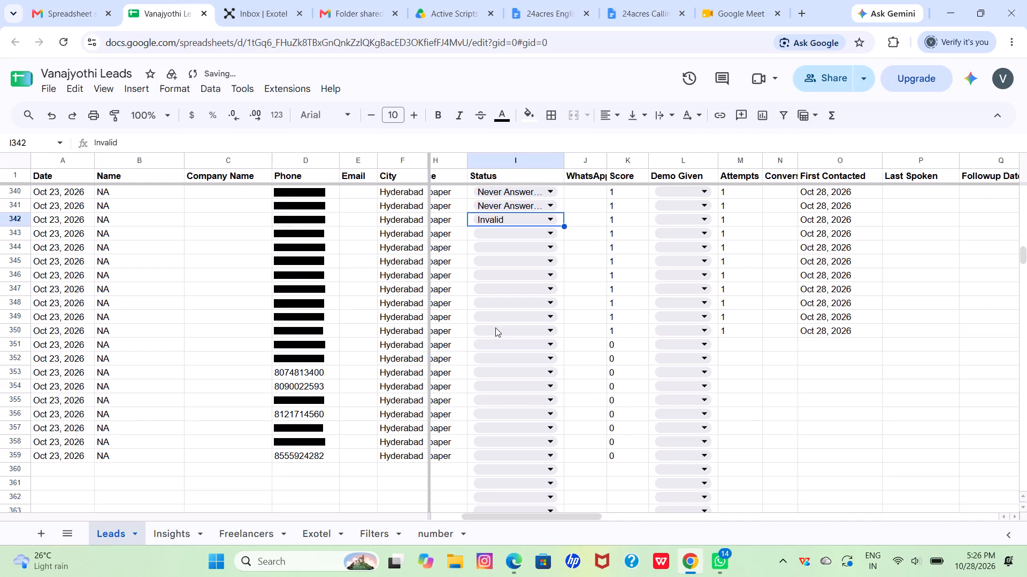
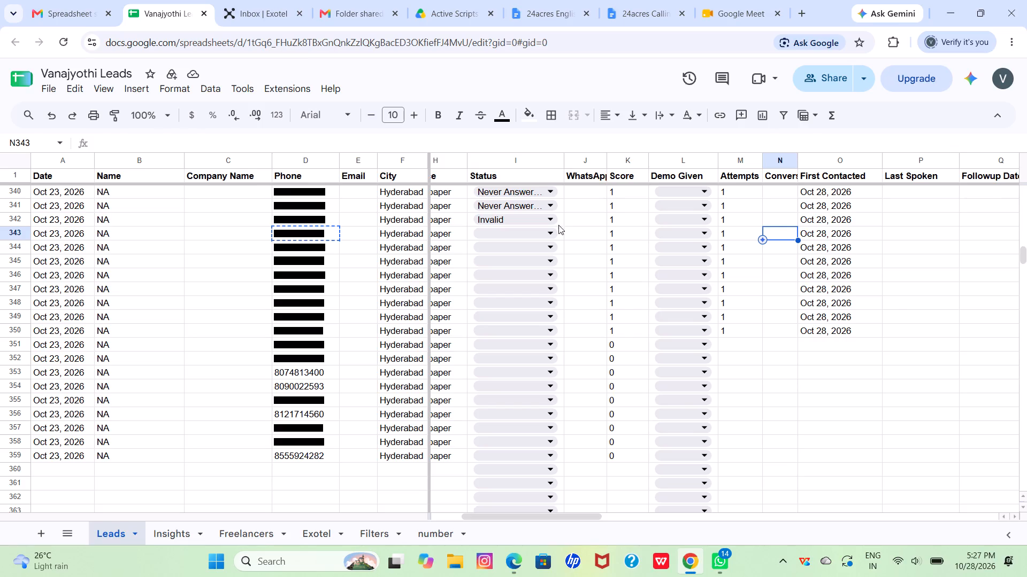
# Set the status of the lead in row 343 to Not Interested.
pyautogui.click(539, 235)
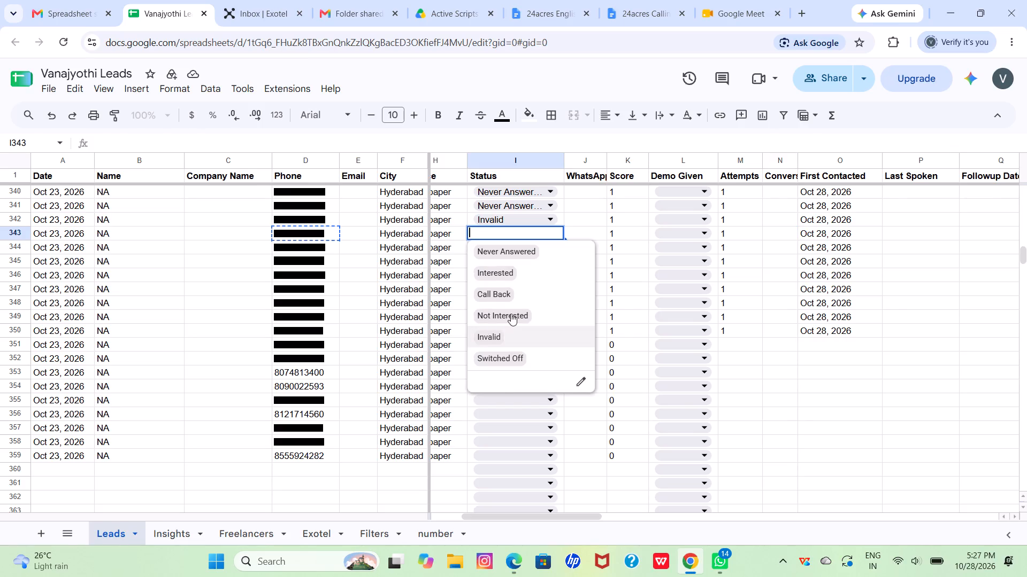
pyautogui.click(511, 314)
# Enter 1 as the conversations count for the lead in row 343.
pyautogui.click(778, 227)
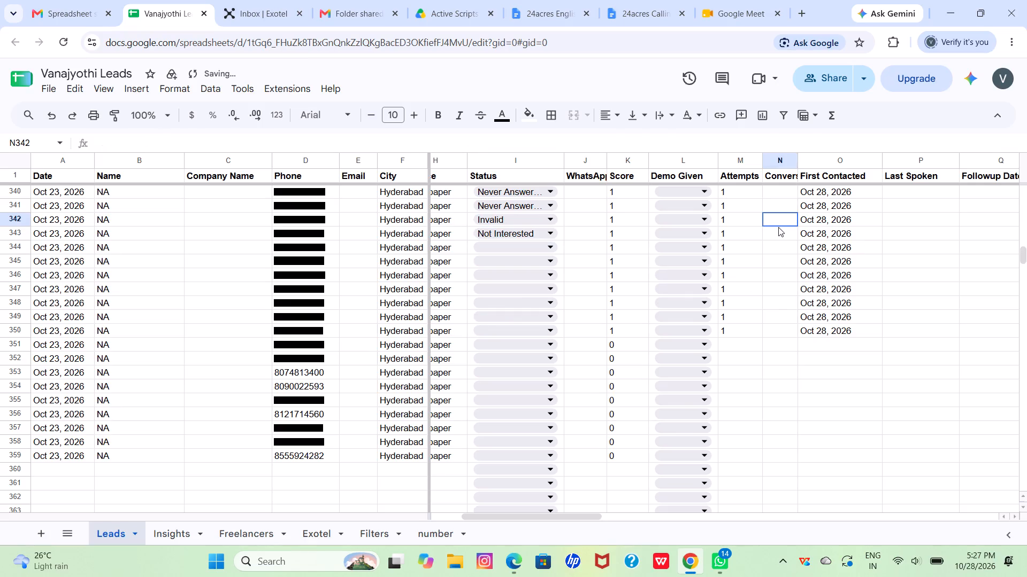
pyautogui.click(777, 234)
pyautogui.press('1')
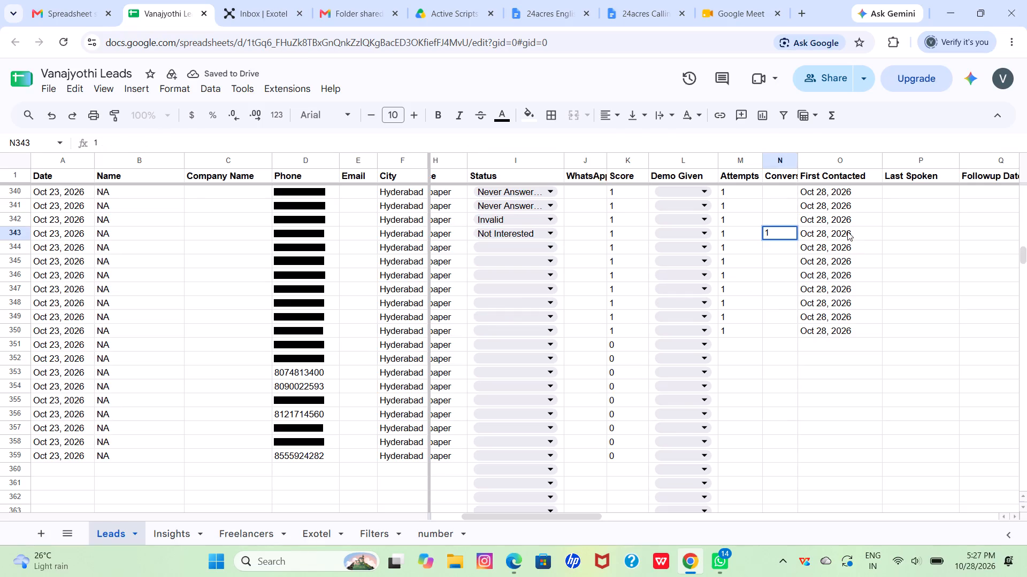
# Copy row 343's First Contacted date, Oct 28, 2026, into its Last Spoken cell.
pyautogui.click(848, 230)
pyautogui.hotkey('ctrl', 'c')
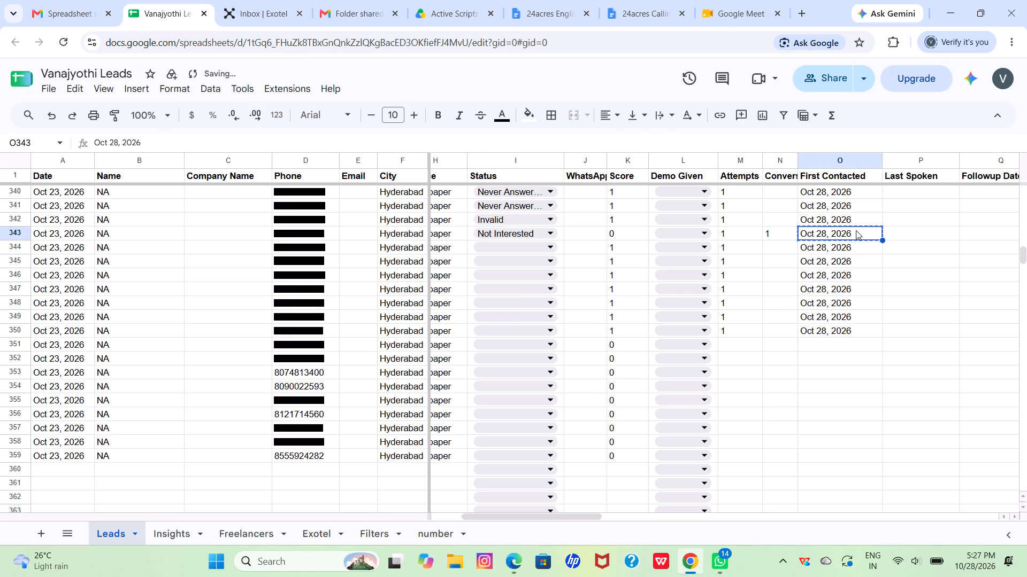
pyautogui.click(910, 227)
pyautogui.click(910, 232)
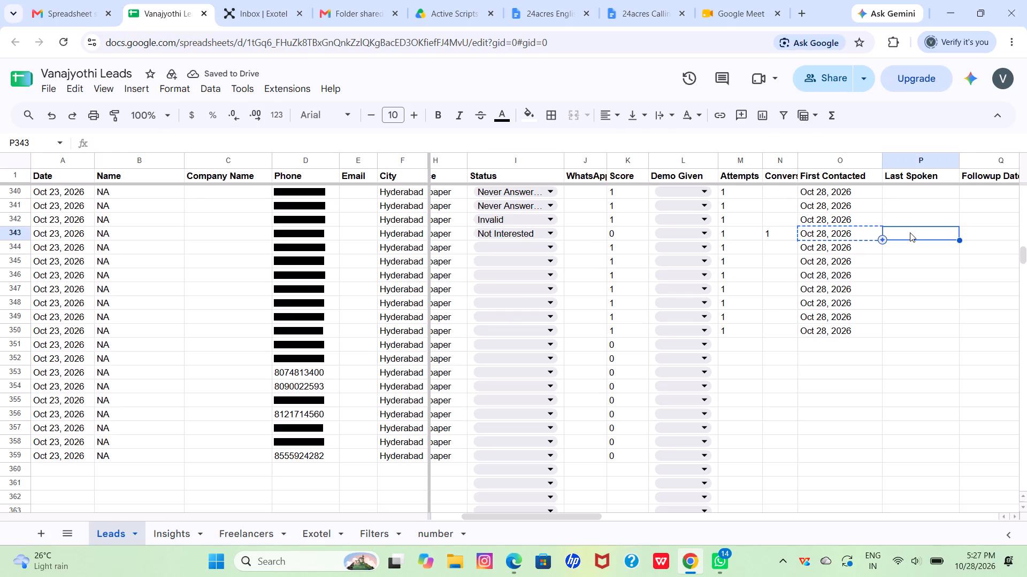
pyautogui.hotkey('ctrl', 'v')
# Copy the note "dont have any properties for sale or rent" from row 331 into the Notes cell of row 343.
pyautogui.scroll(4, 910, 232)
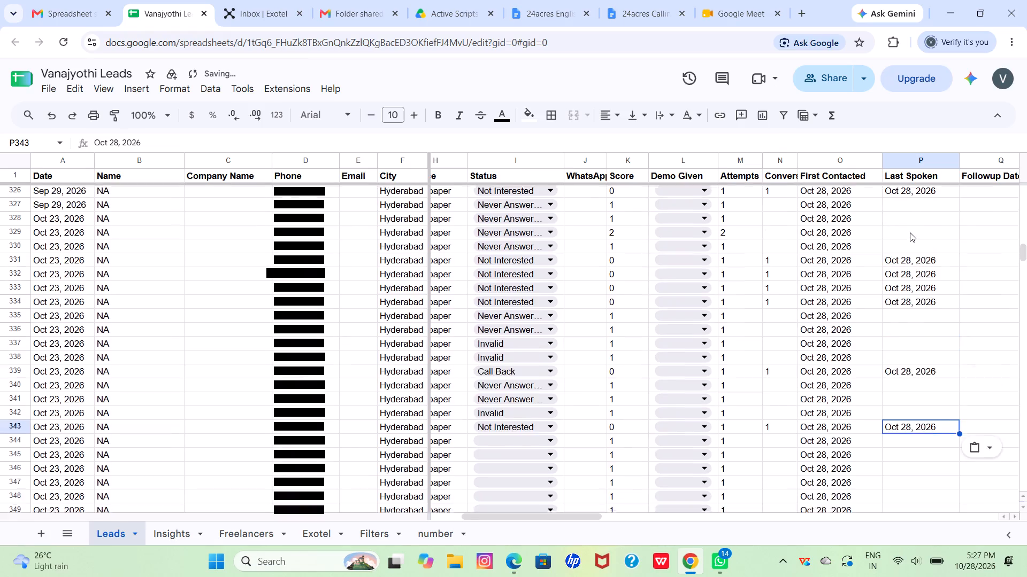
pyautogui.hscroll(-3, 910, 232)
pyautogui.scroll(1, 910, 232)
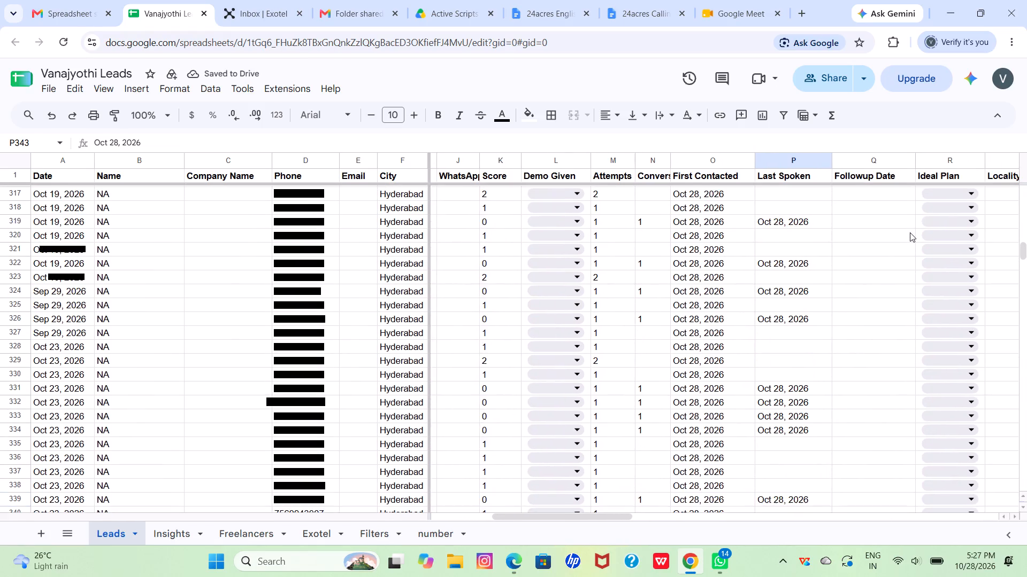
pyautogui.scroll(7, 910, 232)
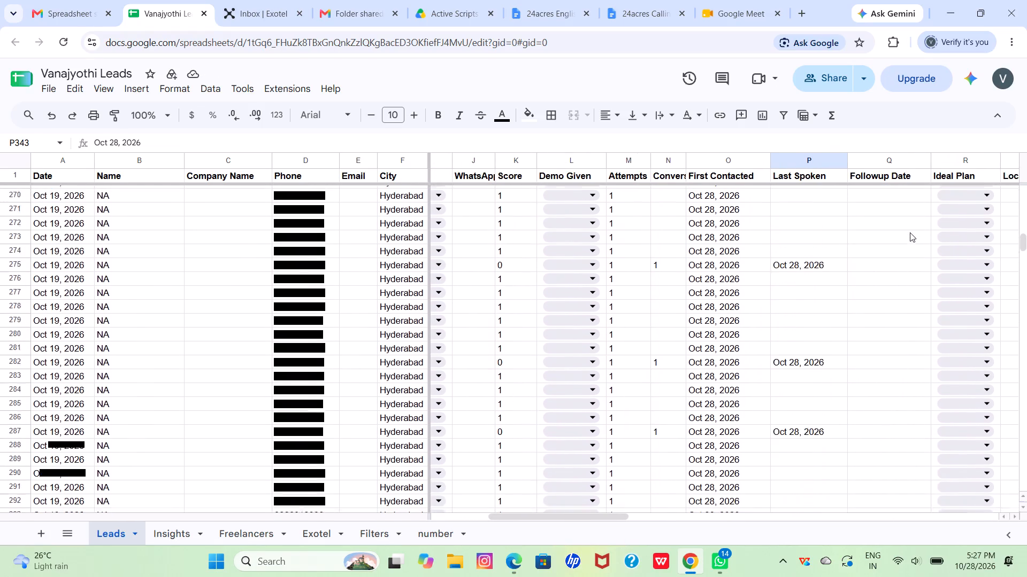
pyautogui.scroll(2, 910, 232)
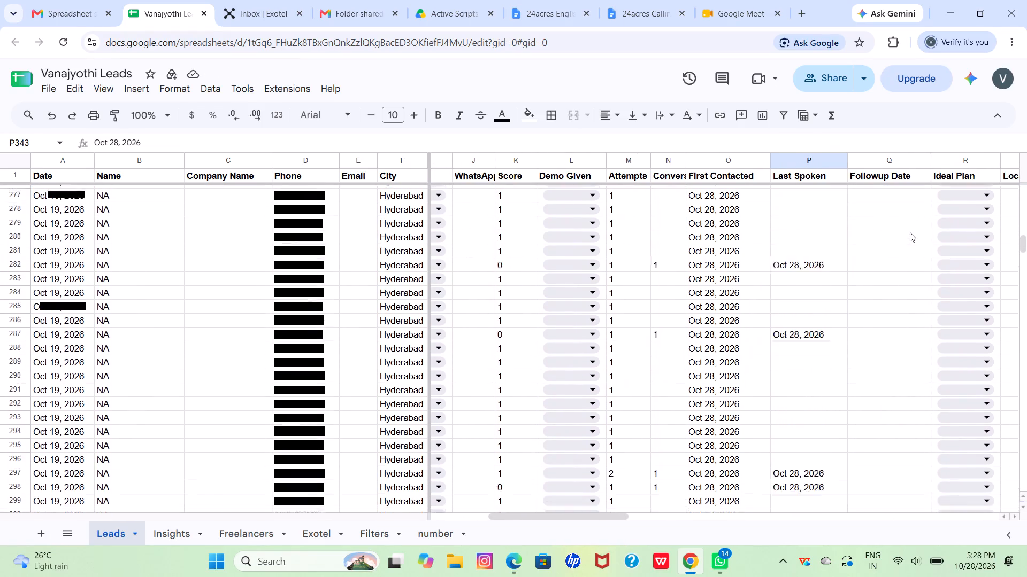
pyautogui.scroll(6, 910, 232)
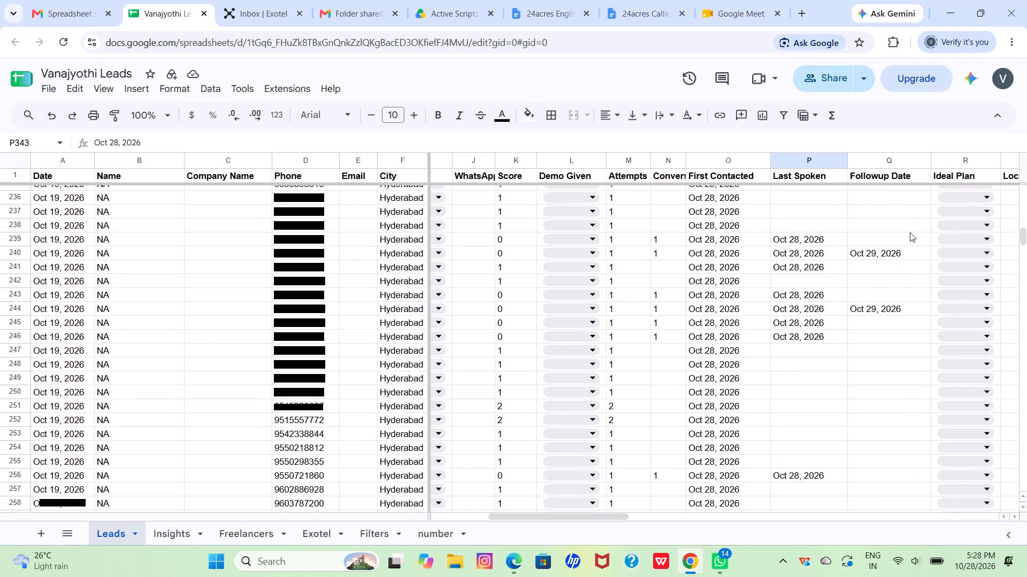
pyautogui.scroll(-13, 910, 232)
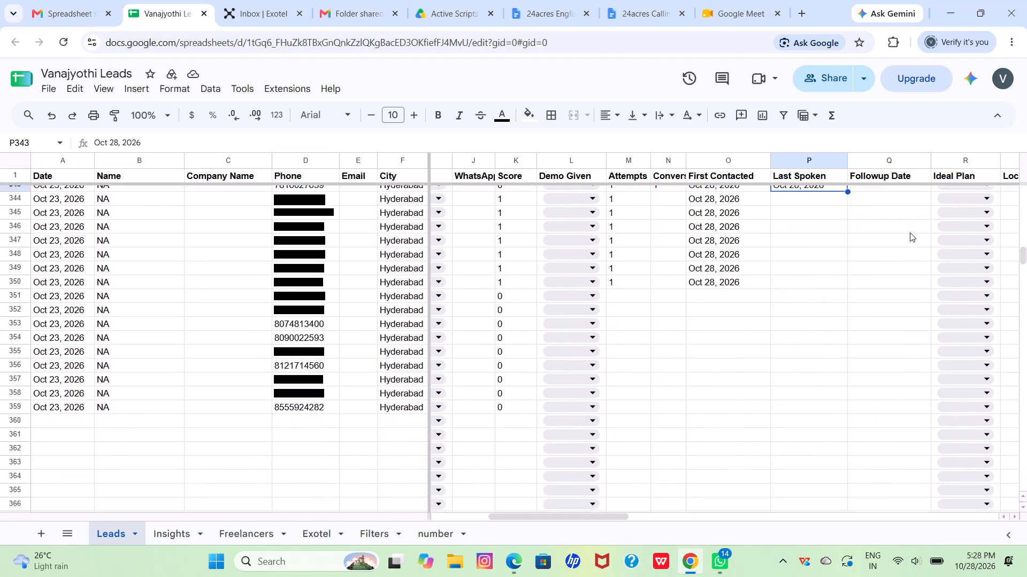
pyautogui.scroll(2, 910, 232)
pyautogui.hscroll(-4, 910, 232)
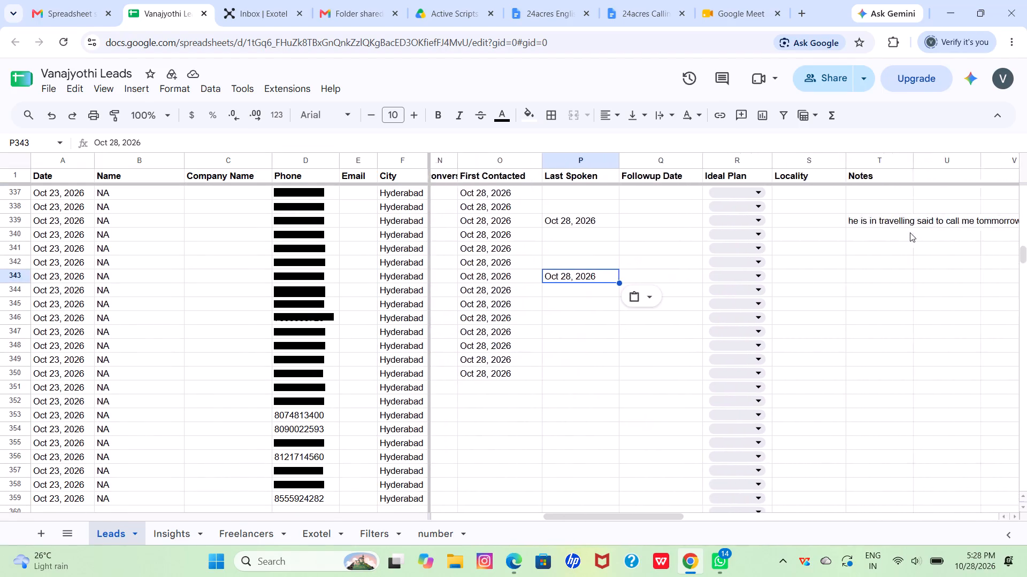
pyautogui.hscroll(-1, 910, 232)
pyautogui.scroll(2, 819, 230)
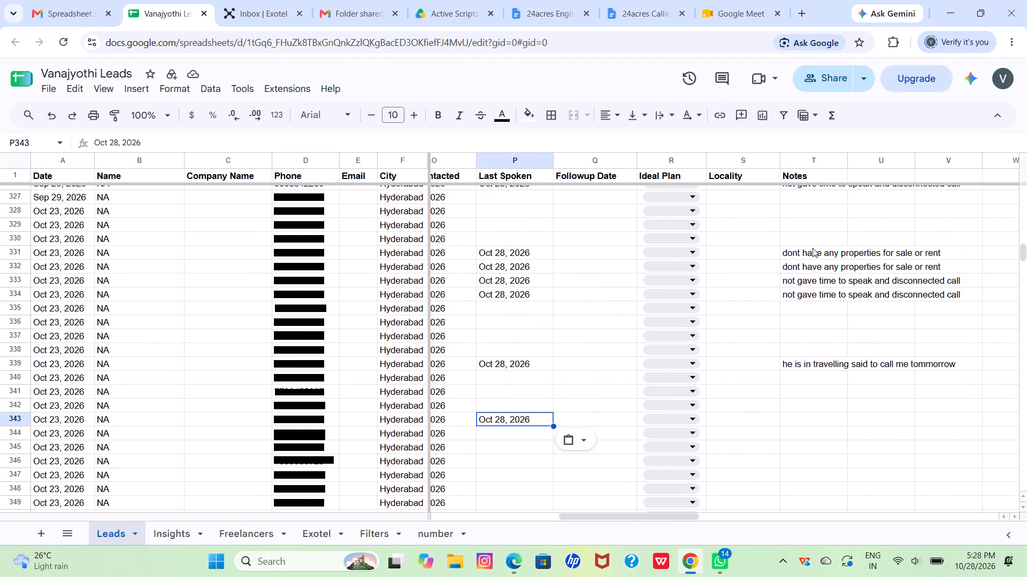
pyautogui.click(811, 251)
pyautogui.hotkey('ctrl', 'c')
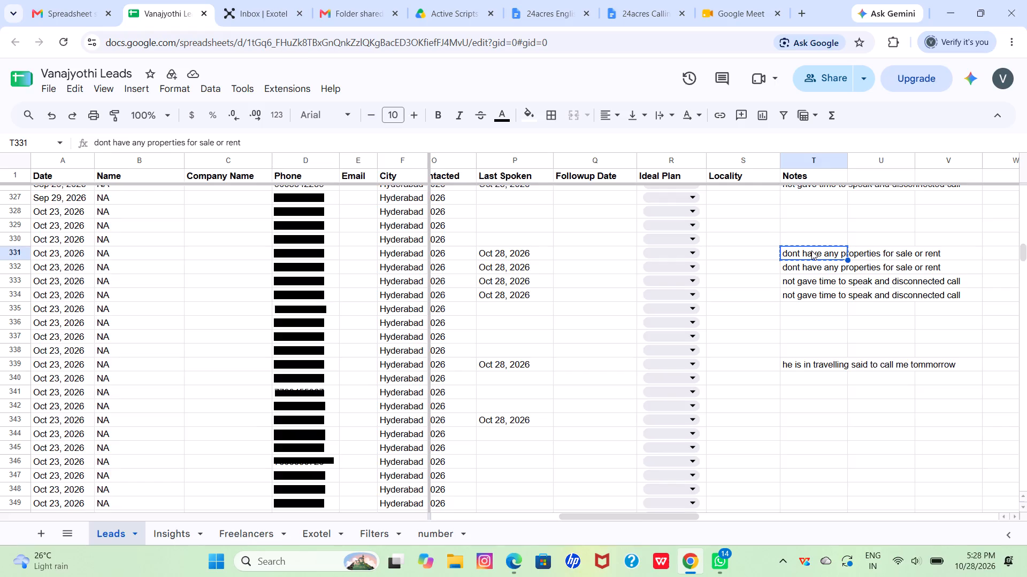
pyautogui.scroll(-2, 811, 251)
pyautogui.click(799, 290)
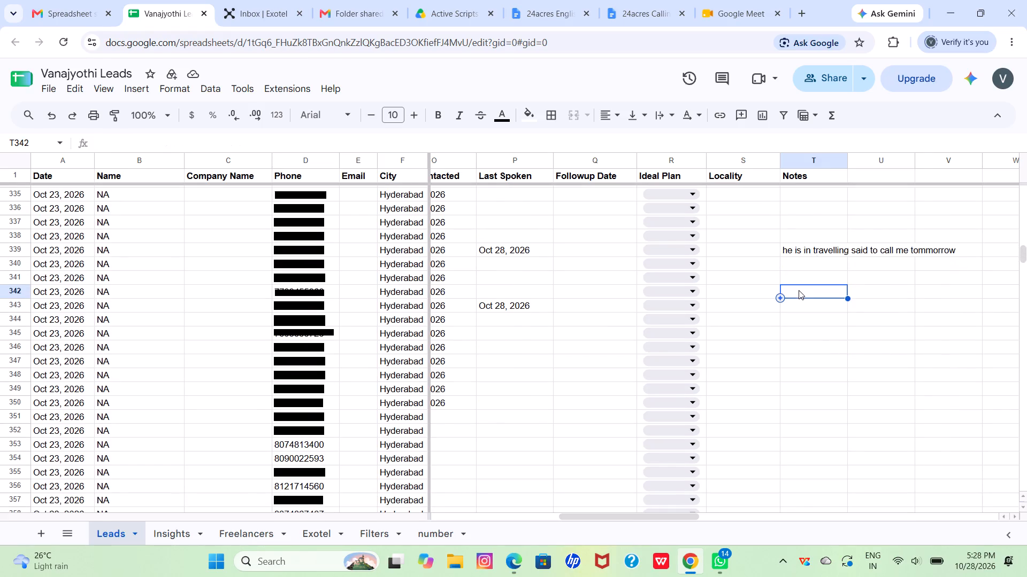
pyautogui.click(804, 307)
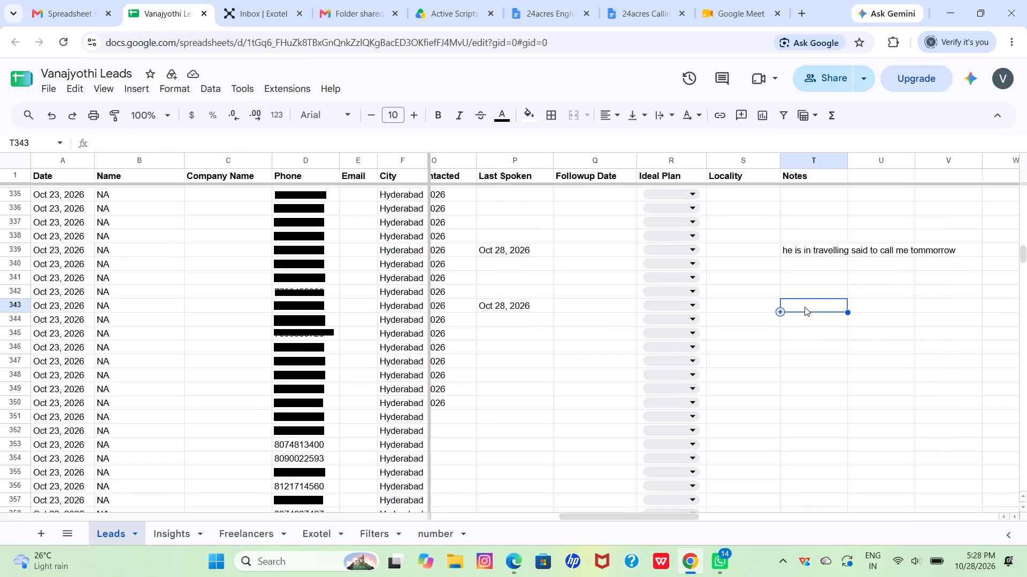
pyautogui.hotkey('ctrl', 'v')
# Select the phone number of the lead in row 344.
pyautogui.hscroll(2, 804, 307)
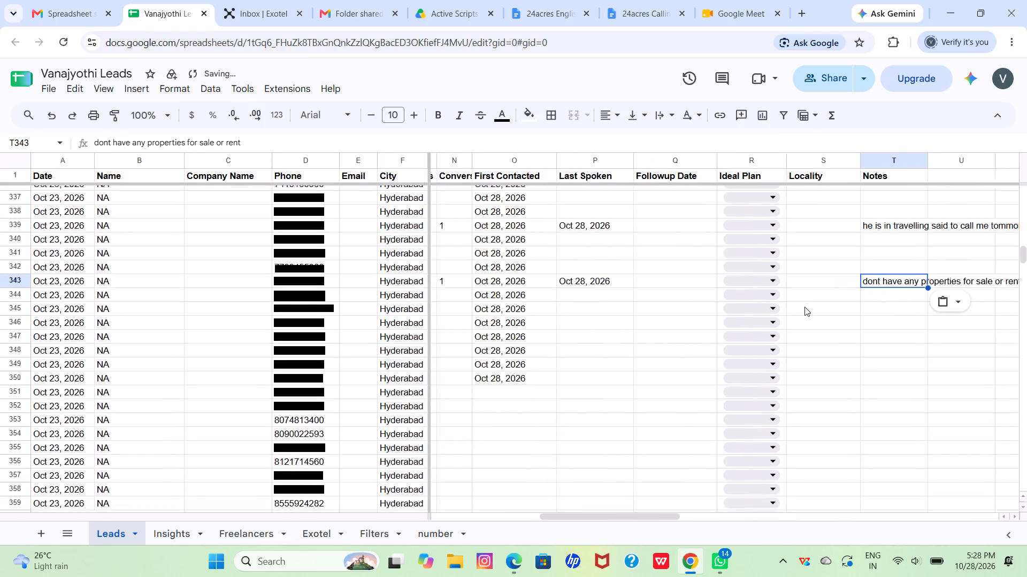
pyautogui.hscroll(4, 804, 307)
pyautogui.scroll(1, 804, 307)
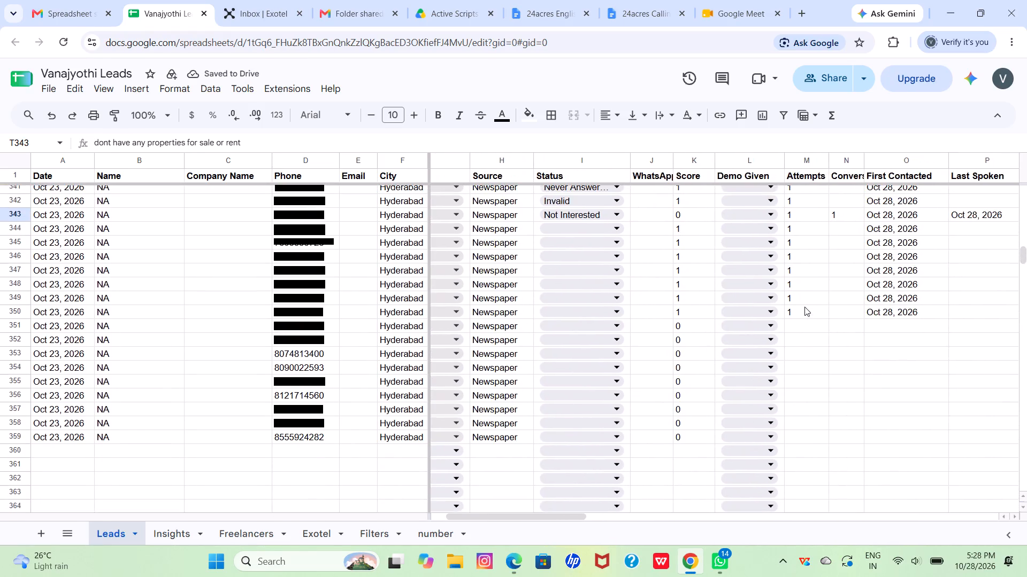
pyautogui.scroll(1, 804, 307)
pyautogui.click(324, 228)
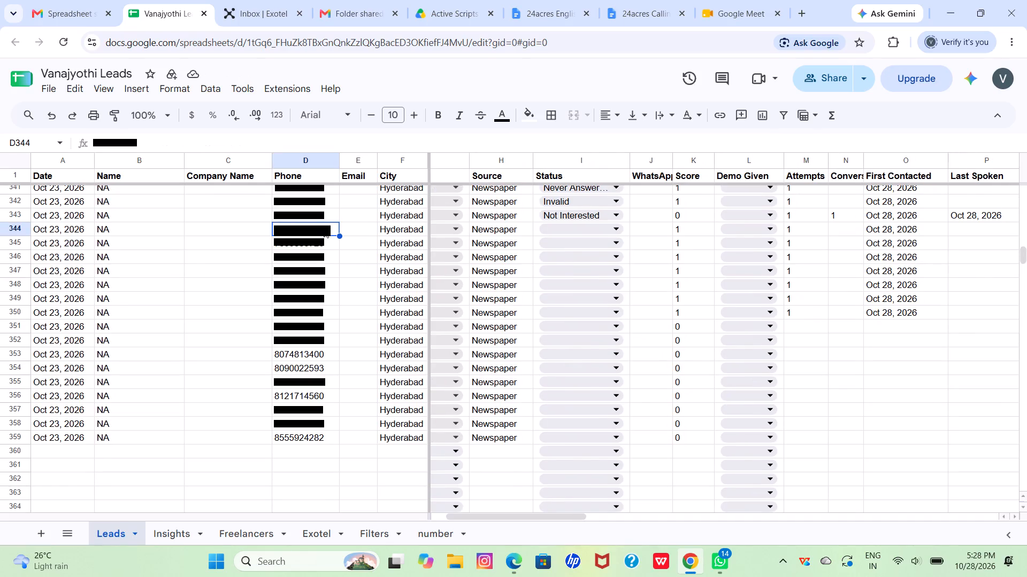
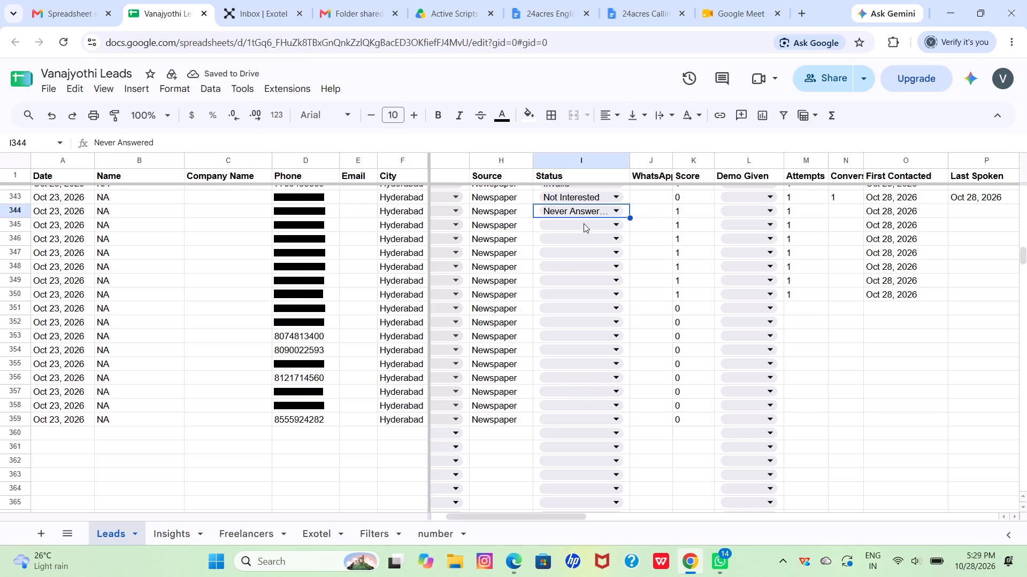
# Select the phone number of the lead in row 345.
pyautogui.click(318, 228)
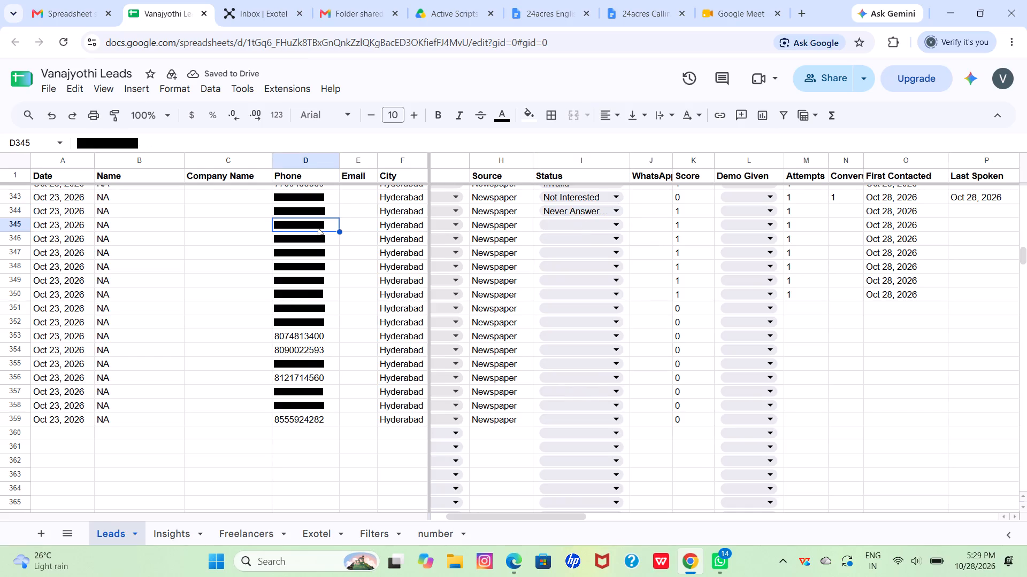
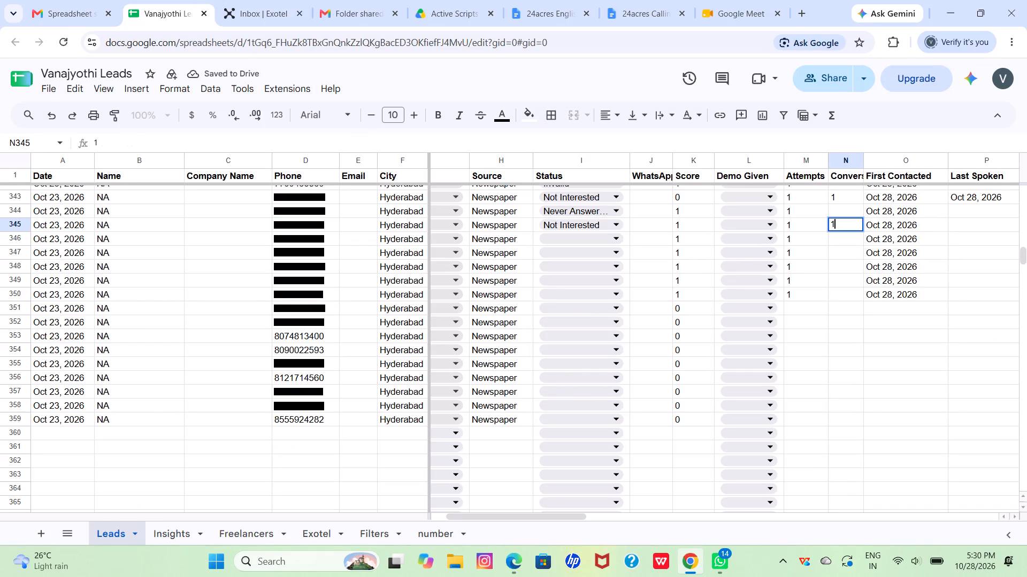
# Copy row 345's First Contacted date, Oct 28, 2026, into its Last Spoken cell.
pyautogui.click(886, 216)
pyautogui.click(891, 229)
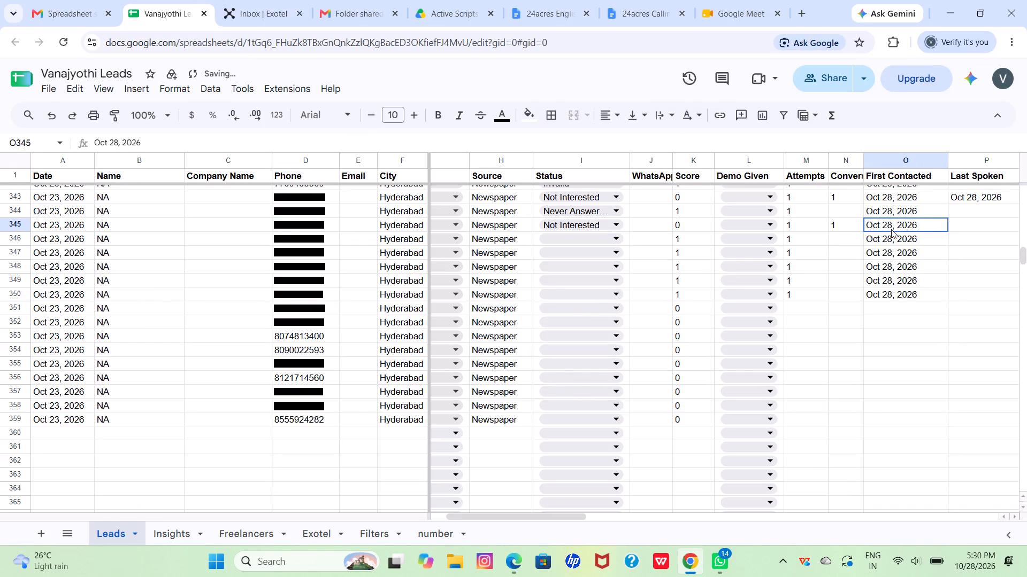
pyautogui.hotkey('ctrl', 'c')
pyautogui.hscroll(-2, 891, 229)
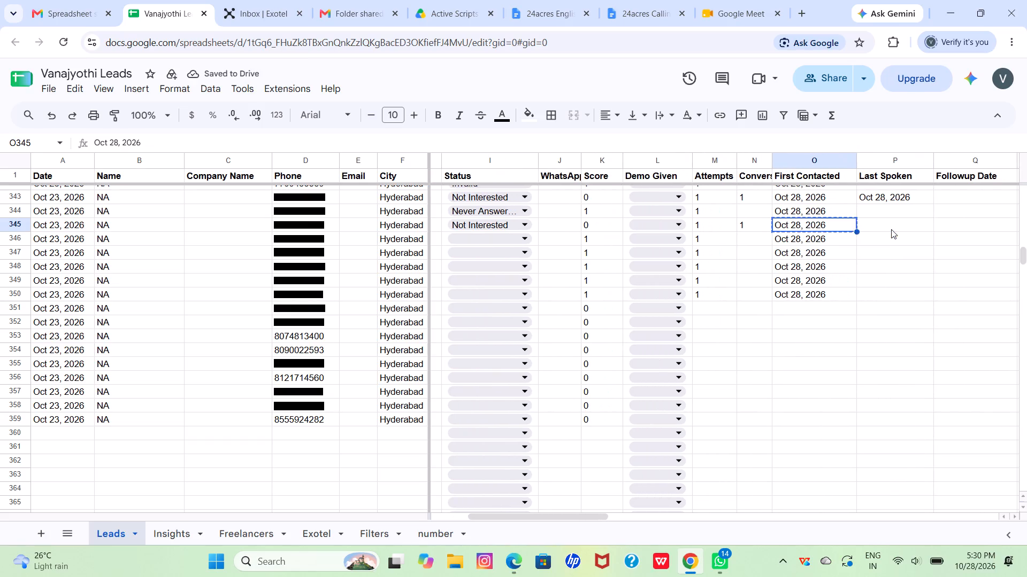
pyautogui.click(891, 229)
pyautogui.hotkey('ctrl', 'v')
# Copy the note "dont have any properties for sale or rent" from row 343 into the Notes cell of row 345.
pyautogui.hscroll(-6, 891, 229)
pyautogui.click(829, 200)
pyautogui.hotkey('ctrl', 'c')
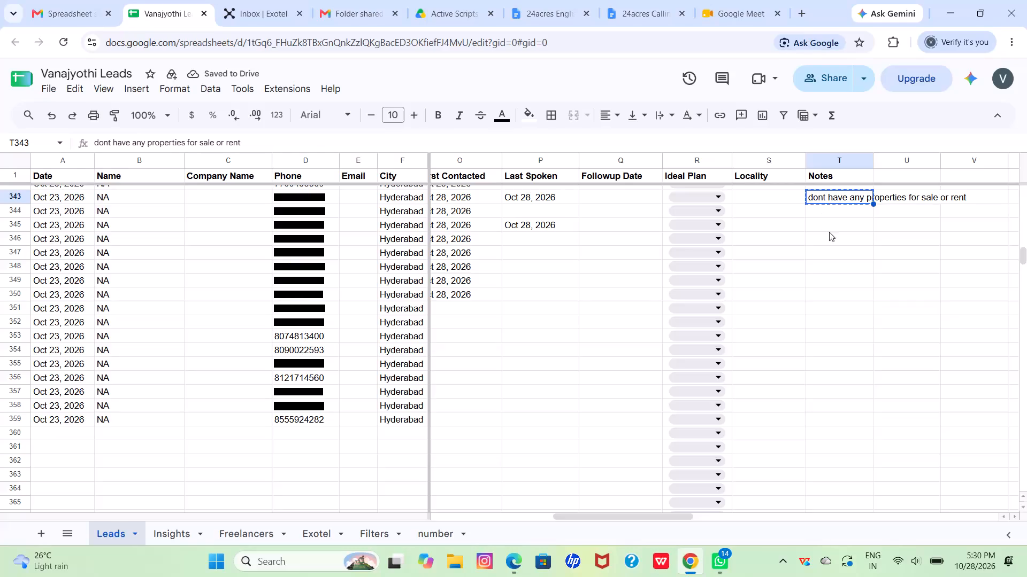
pyautogui.click(822, 236)
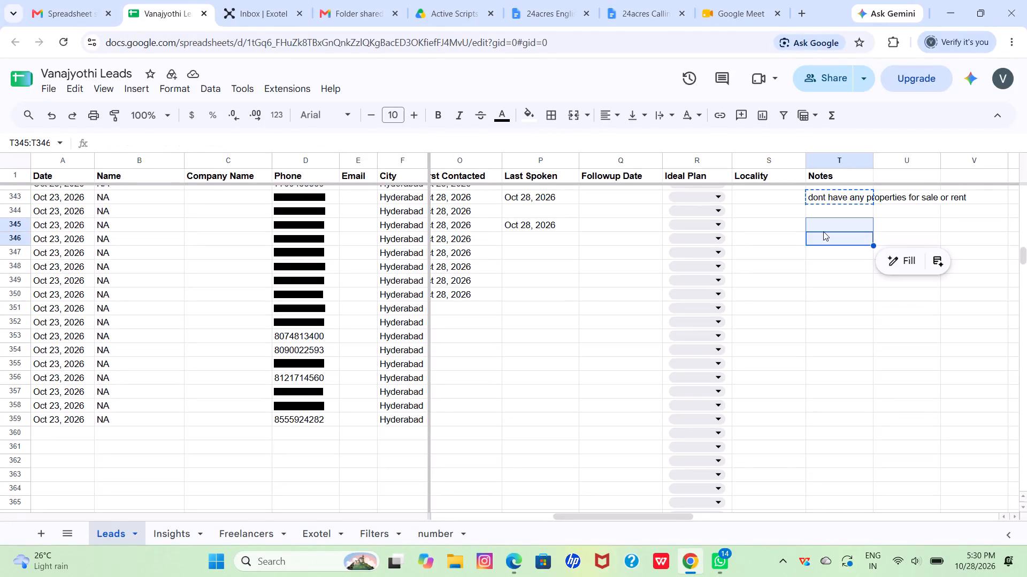
pyautogui.click(821, 224)
pyautogui.hotkey('ctrl', 'v')
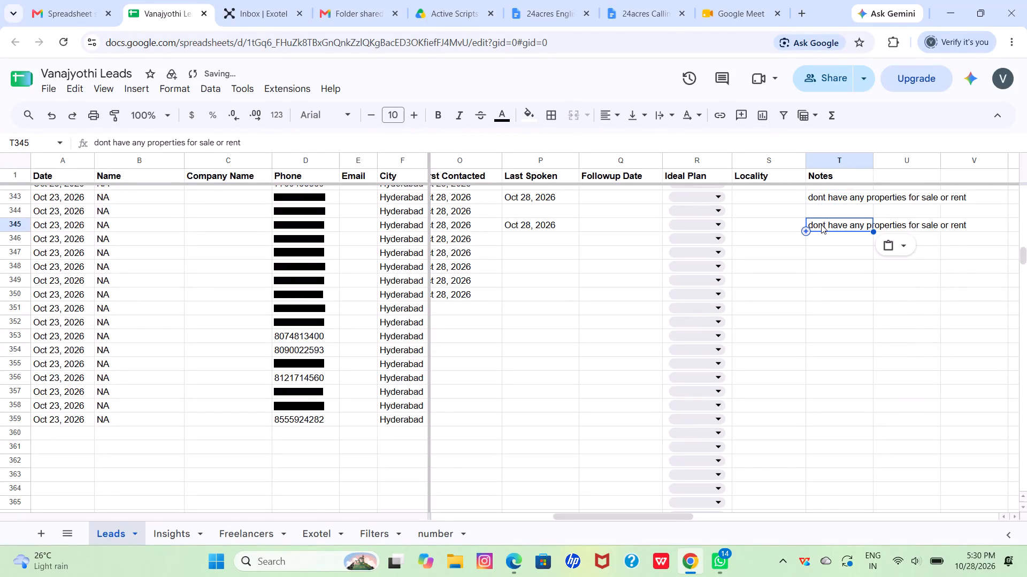
pyautogui.click(829, 253)
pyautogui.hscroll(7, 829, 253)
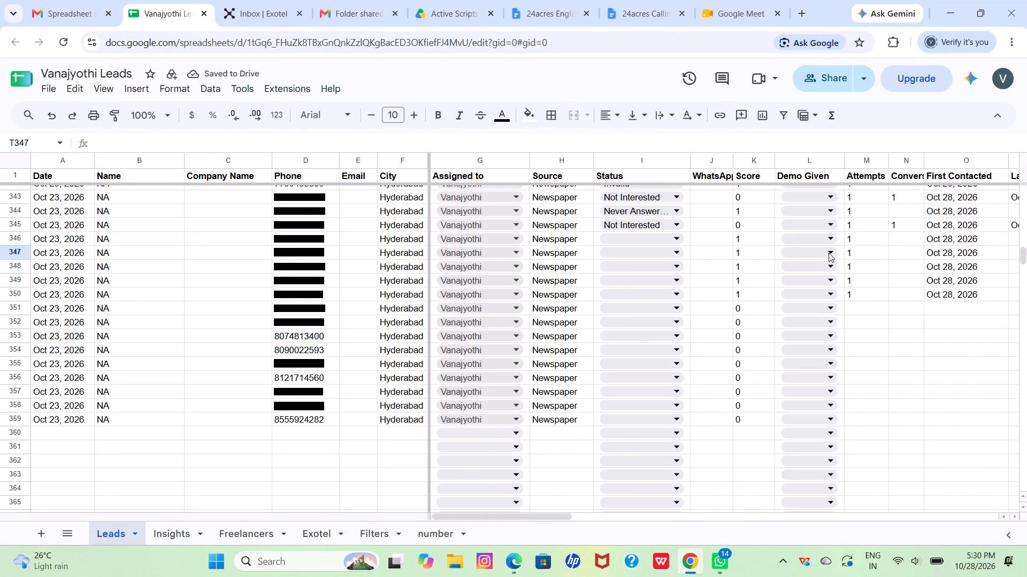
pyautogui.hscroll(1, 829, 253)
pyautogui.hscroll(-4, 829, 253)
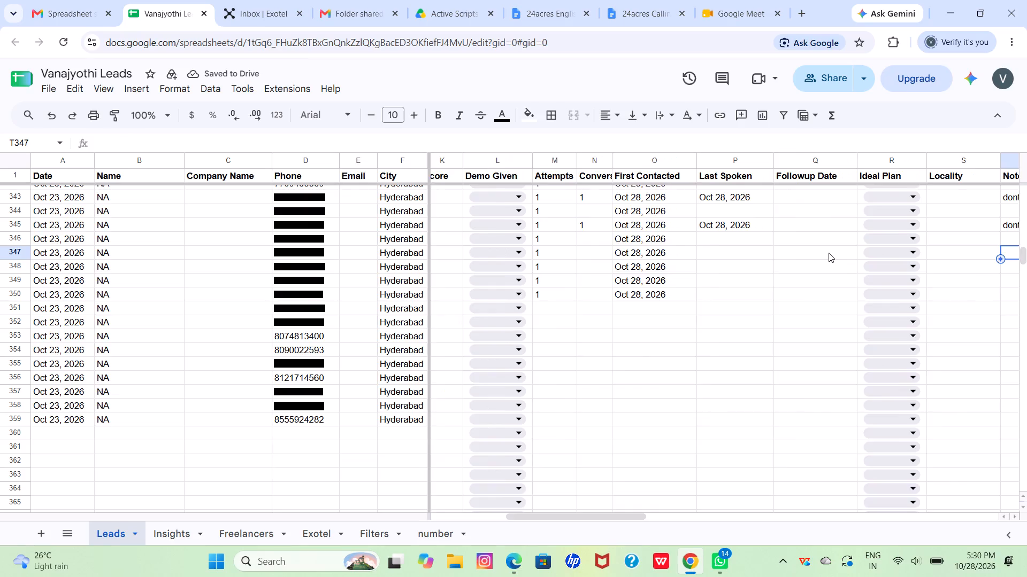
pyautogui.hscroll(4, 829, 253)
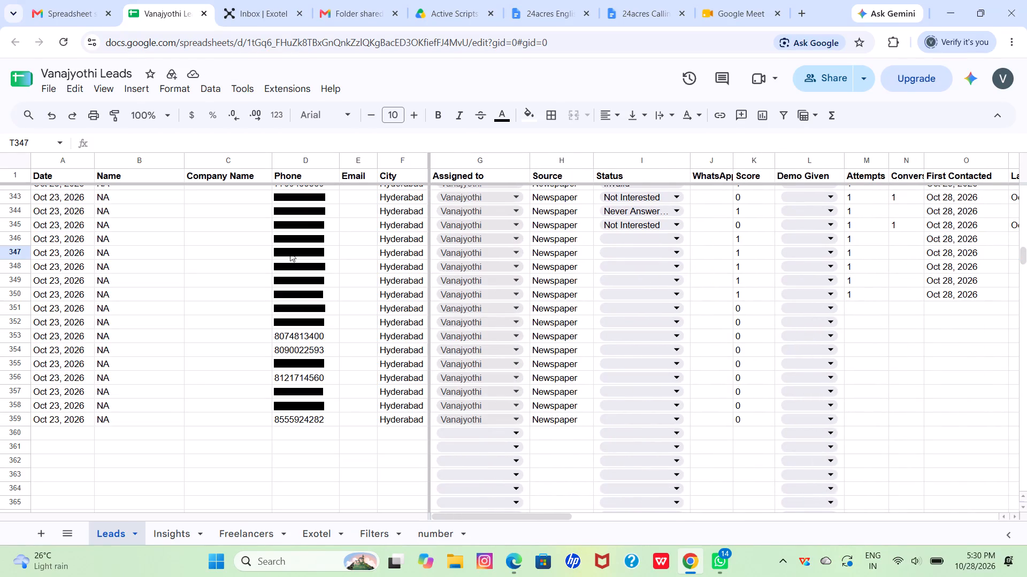
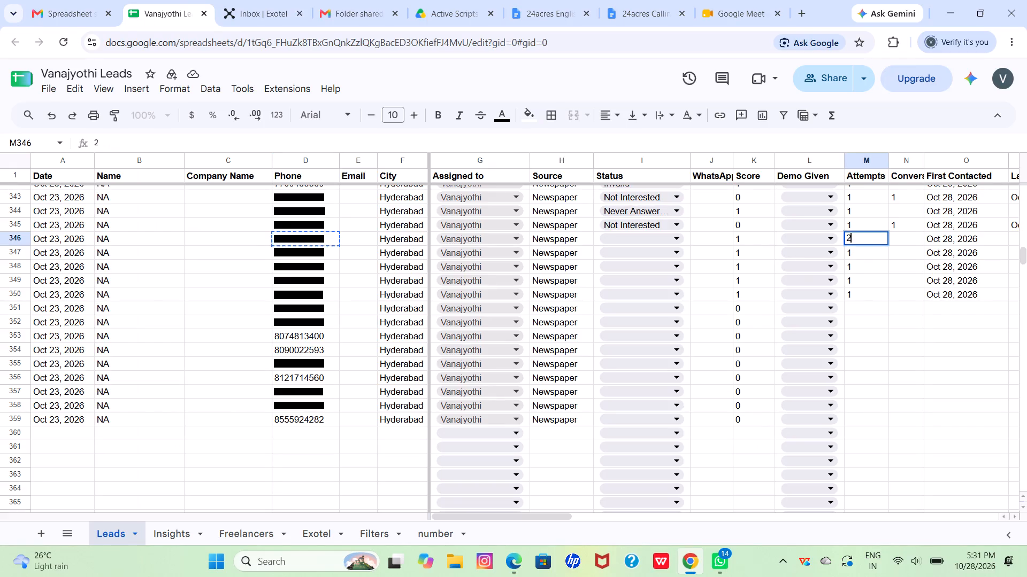
# Set the Attempts count in row 346 to 2.
pyautogui.click(922, 243)
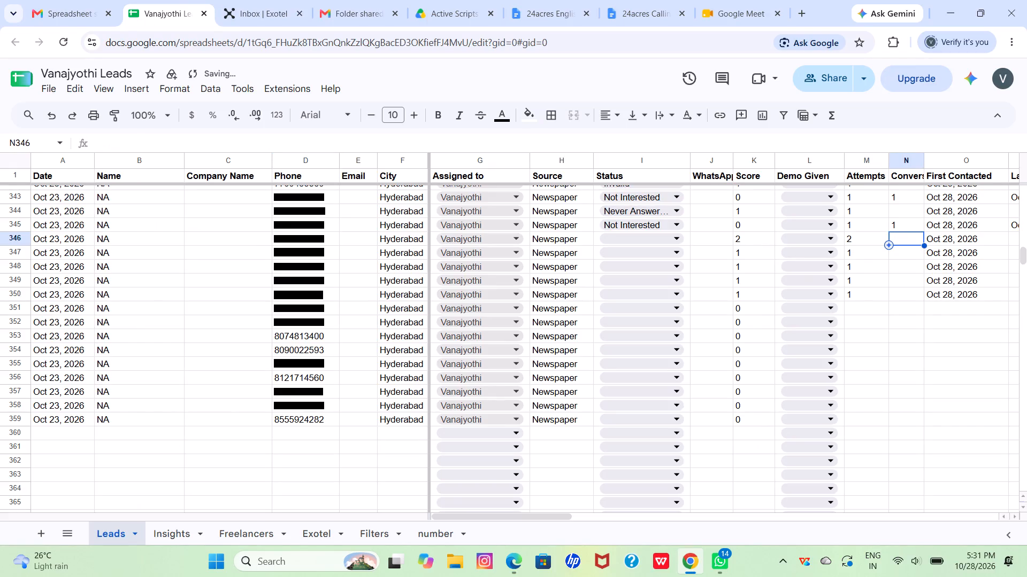
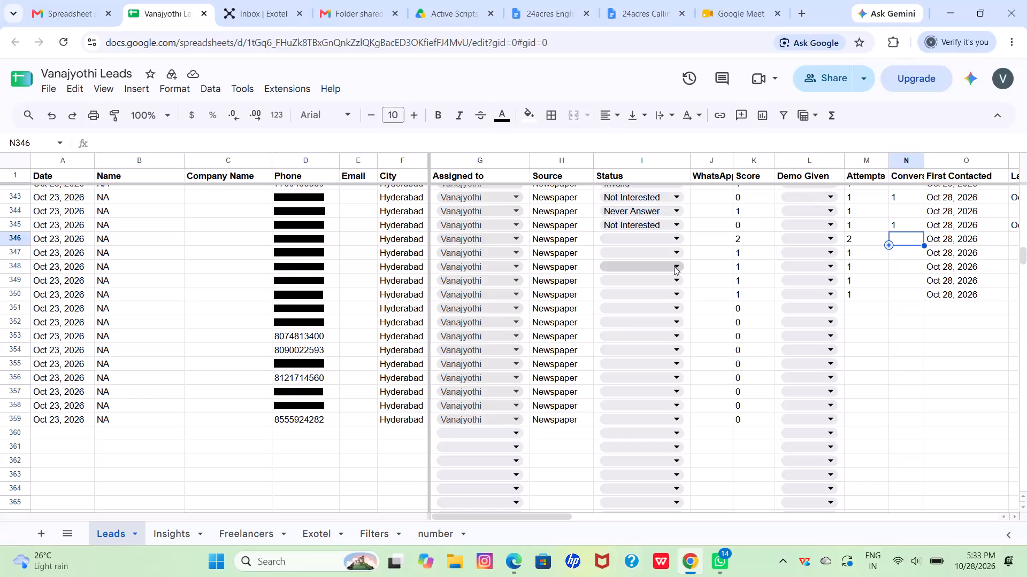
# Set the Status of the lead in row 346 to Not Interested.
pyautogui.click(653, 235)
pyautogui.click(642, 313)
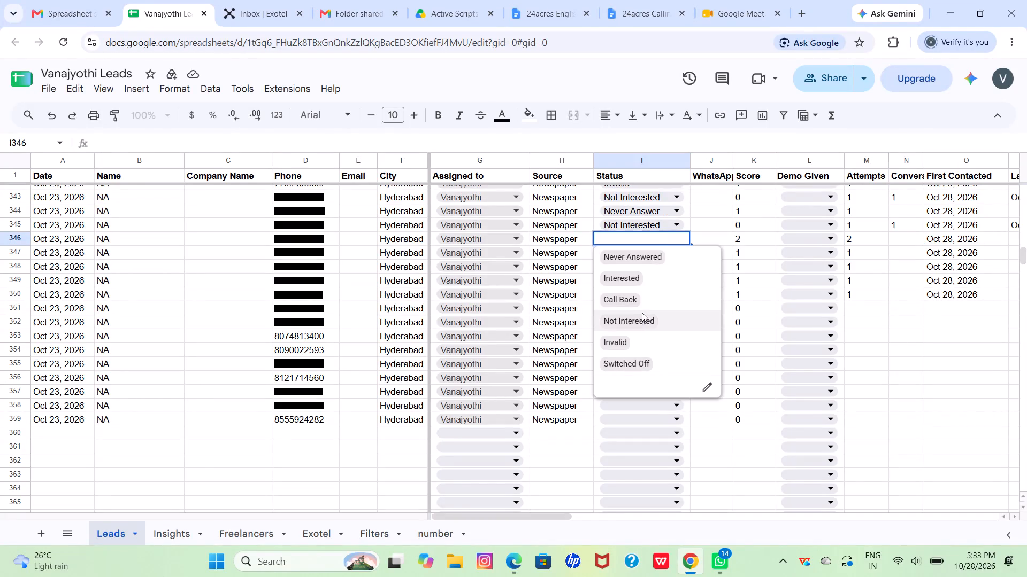
# Enter 1 as the conversations count in row 346.
pyautogui.click(894, 240)
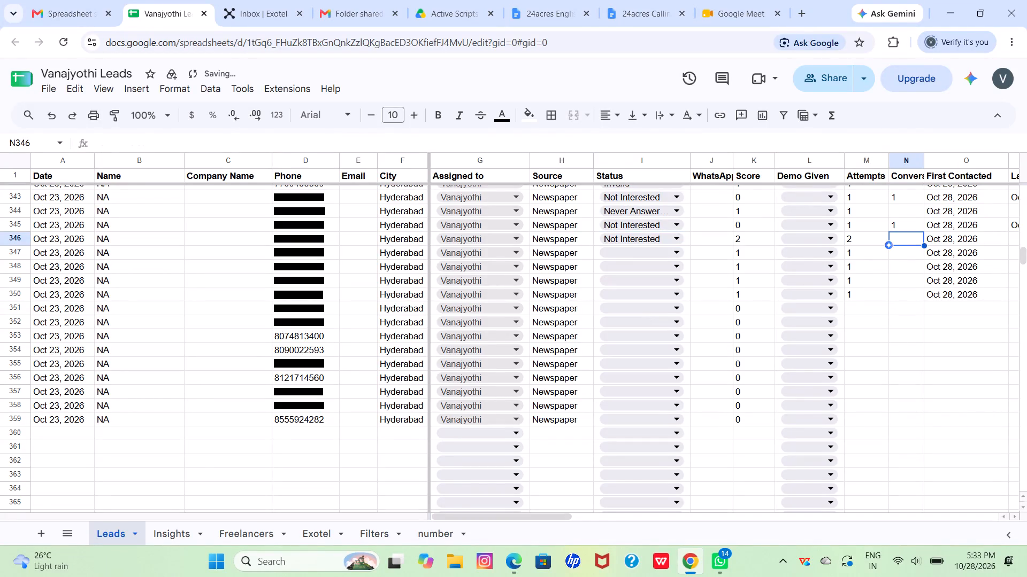
pyautogui.press('1')
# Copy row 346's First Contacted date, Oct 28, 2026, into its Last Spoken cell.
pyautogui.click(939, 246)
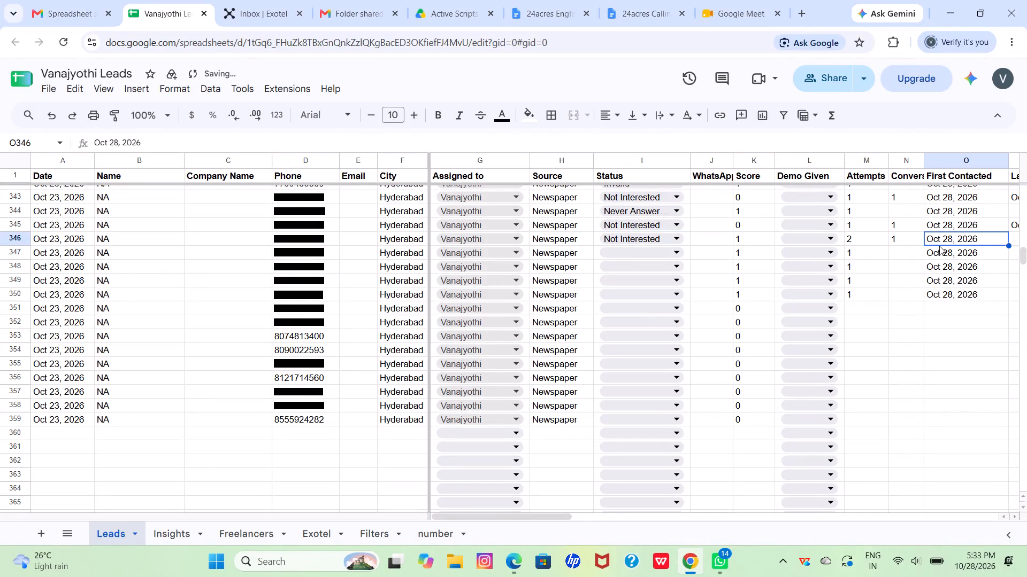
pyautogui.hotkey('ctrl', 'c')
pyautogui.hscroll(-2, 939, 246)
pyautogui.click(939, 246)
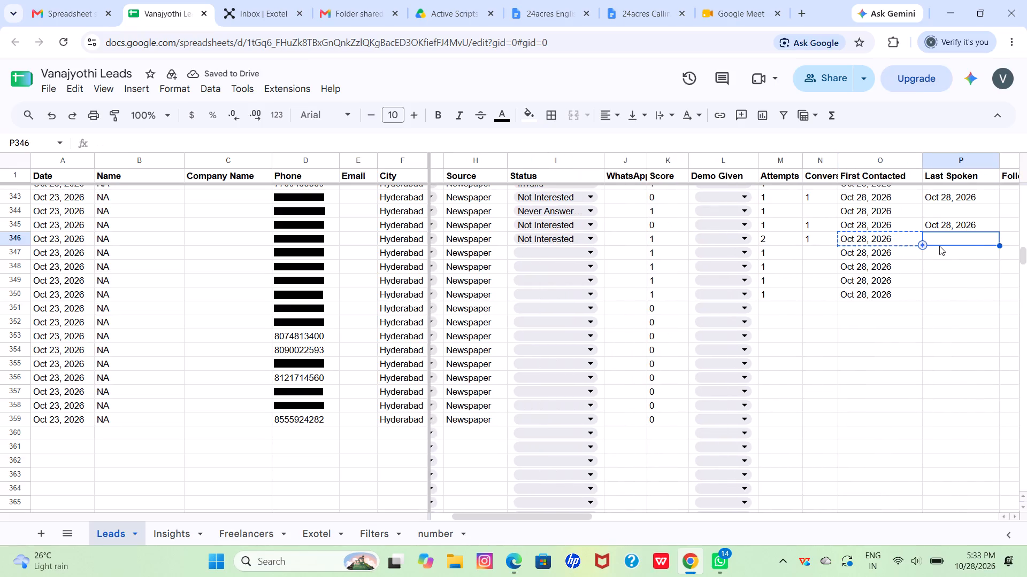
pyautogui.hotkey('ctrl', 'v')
# Copy the note "dont have any properties for sale or rent" from row 345 into the Notes cell of row 346.
pyautogui.hscroll(-5, 939, 246)
pyautogui.click(932, 222)
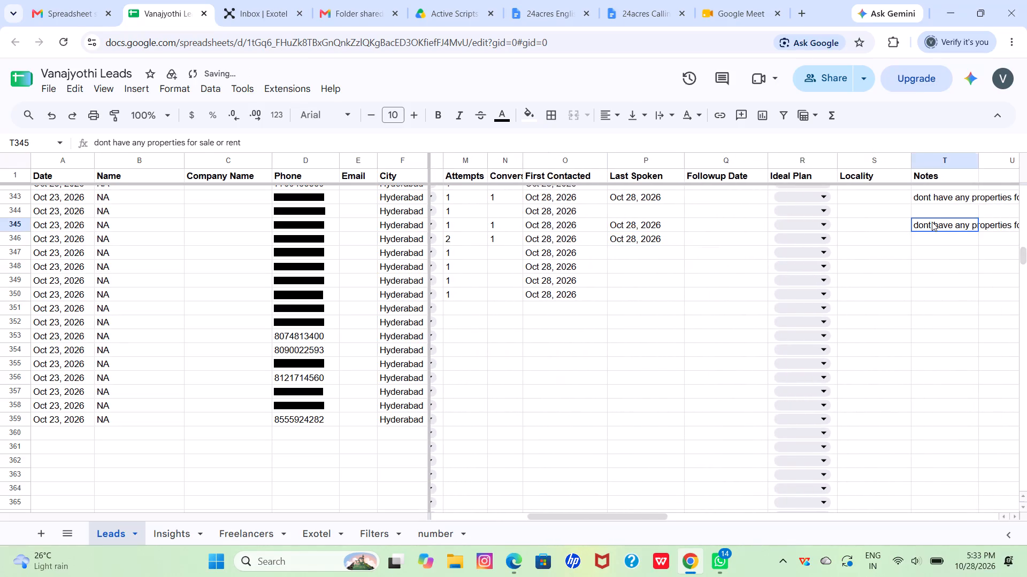
pyautogui.hotkey('ctrl', 'c')
pyautogui.click(934, 238)
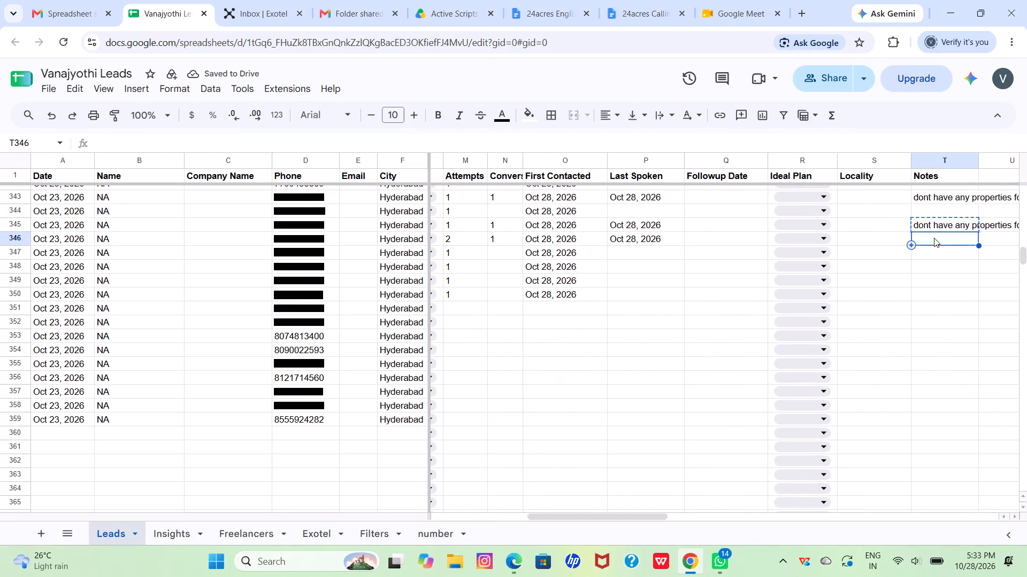
pyautogui.hotkey('ctrl', 'v')
# Extend the note in row 346 with ",but his relatives have property for sale".
pyautogui.click(934, 238)
pyautogui.tripleClick(934, 238)
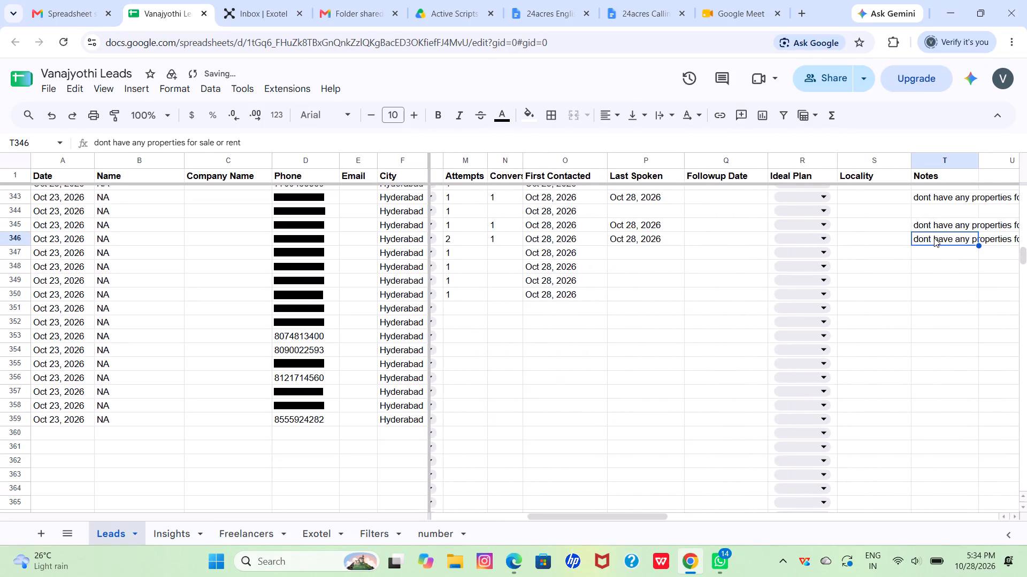
pyautogui.click(987, 255)
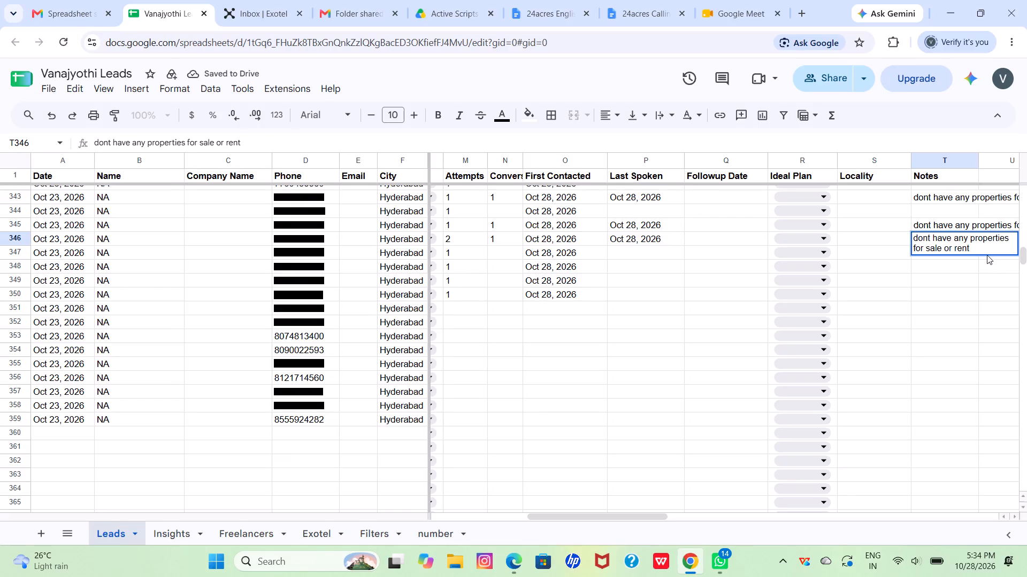
pyautogui.click(976, 243)
pyautogui.click(971, 248)
pyautogui.write(',but')
pyautogui.press('space')
pyautogui.write('his reat')
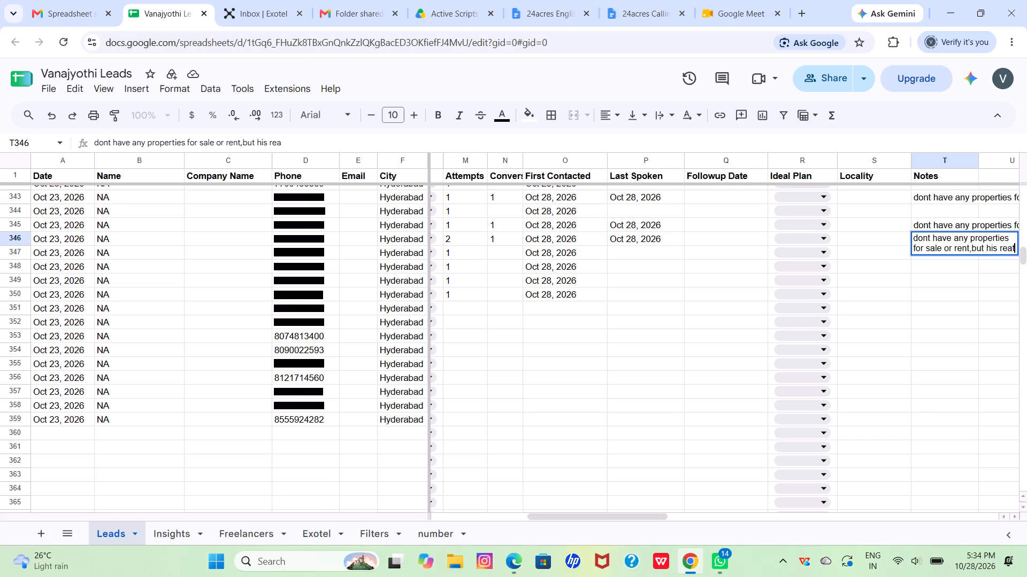
pyautogui.write('ive')
pyautogui.press('space')
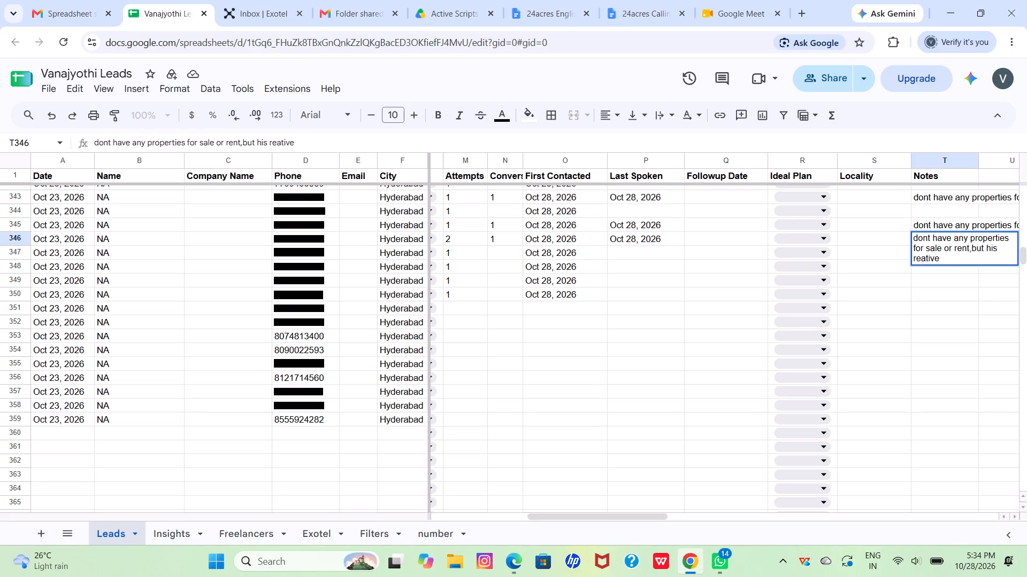
pyautogui.press('BackSpace')
pyautogui.press('BackSpace')
pyautogui.press('BackSpace')
pyautogui.press('BackSpace')
pyautogui.press('BackSpace')
pyautogui.press('BackSpace')
pyautogui.write('lati')
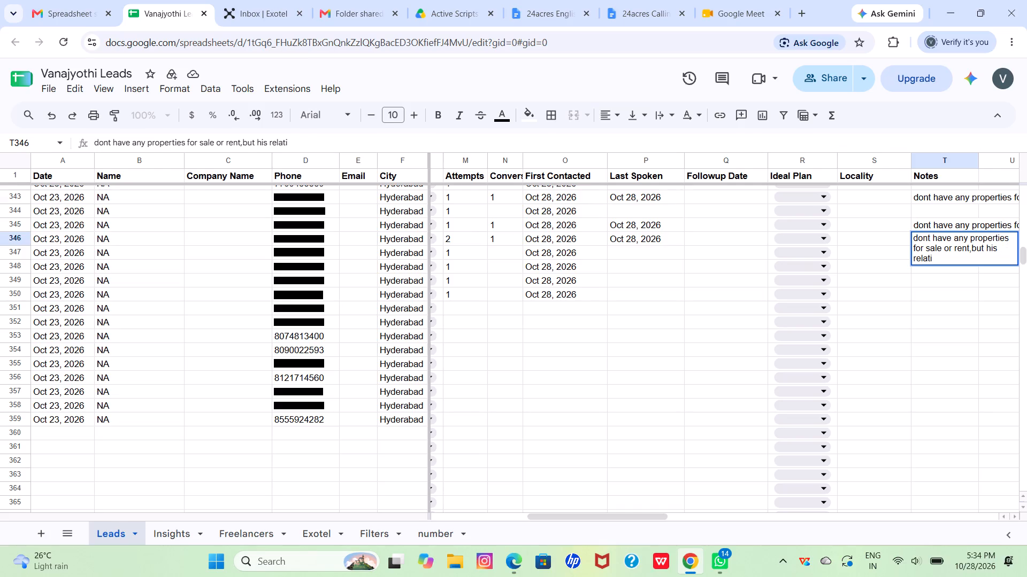
pyautogui.write('ves')
pyautogui.press('space')
pyautogui.write('have')
pyautogui.press('space')
pyautogui.write('property g')
pyautogui.press('BackSpace')
pyautogui.write('for sale')
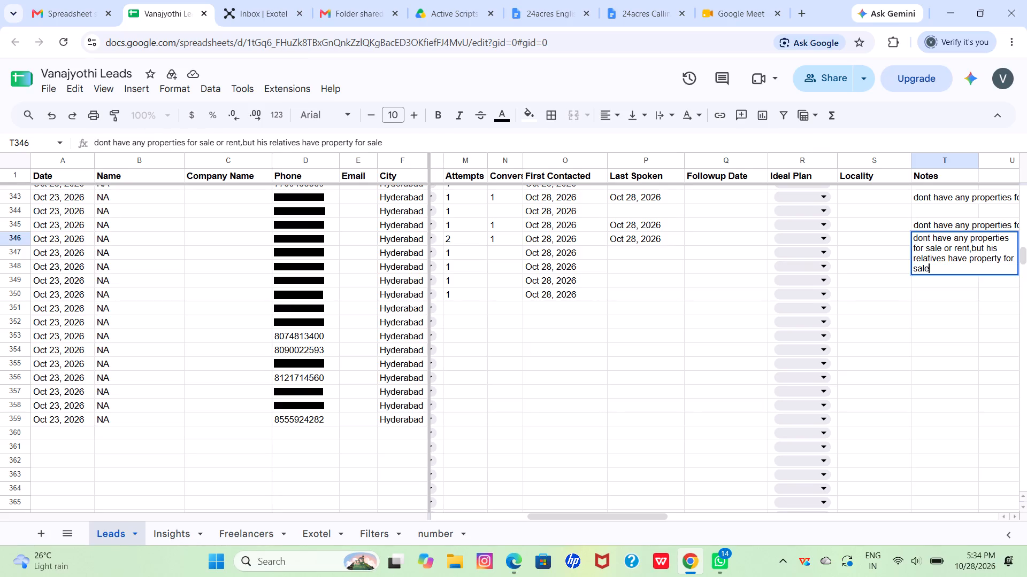
pyautogui.press('Return')
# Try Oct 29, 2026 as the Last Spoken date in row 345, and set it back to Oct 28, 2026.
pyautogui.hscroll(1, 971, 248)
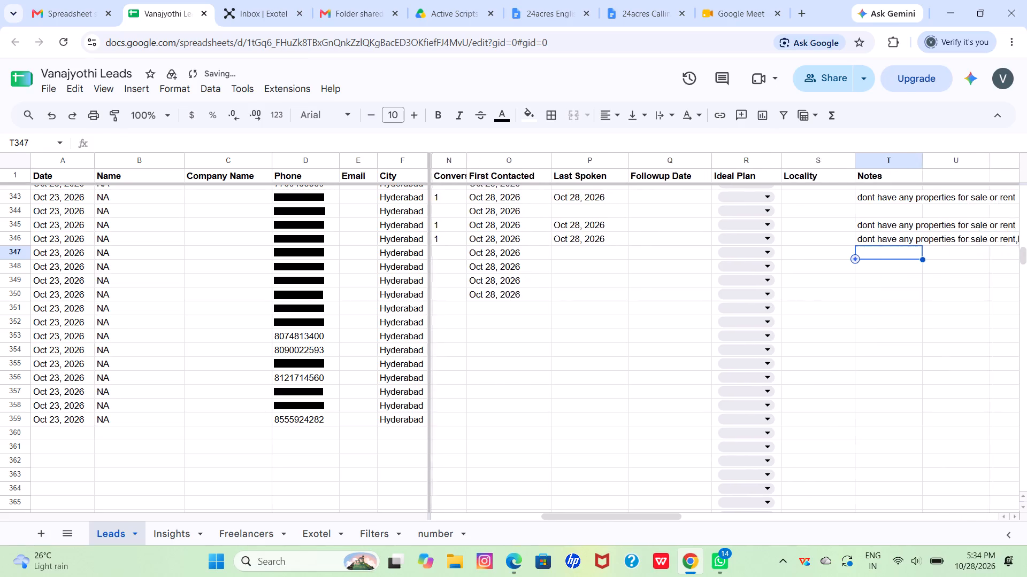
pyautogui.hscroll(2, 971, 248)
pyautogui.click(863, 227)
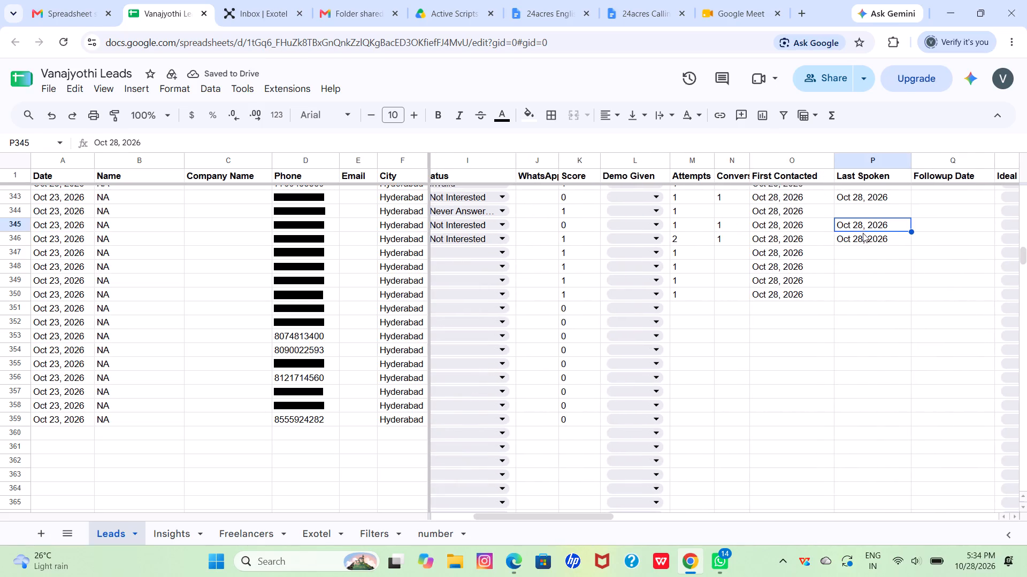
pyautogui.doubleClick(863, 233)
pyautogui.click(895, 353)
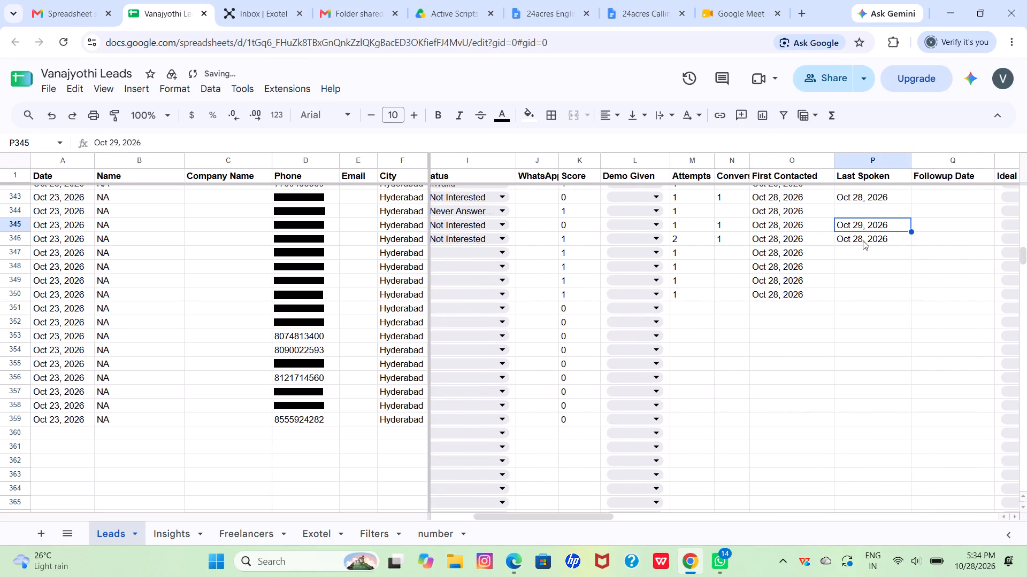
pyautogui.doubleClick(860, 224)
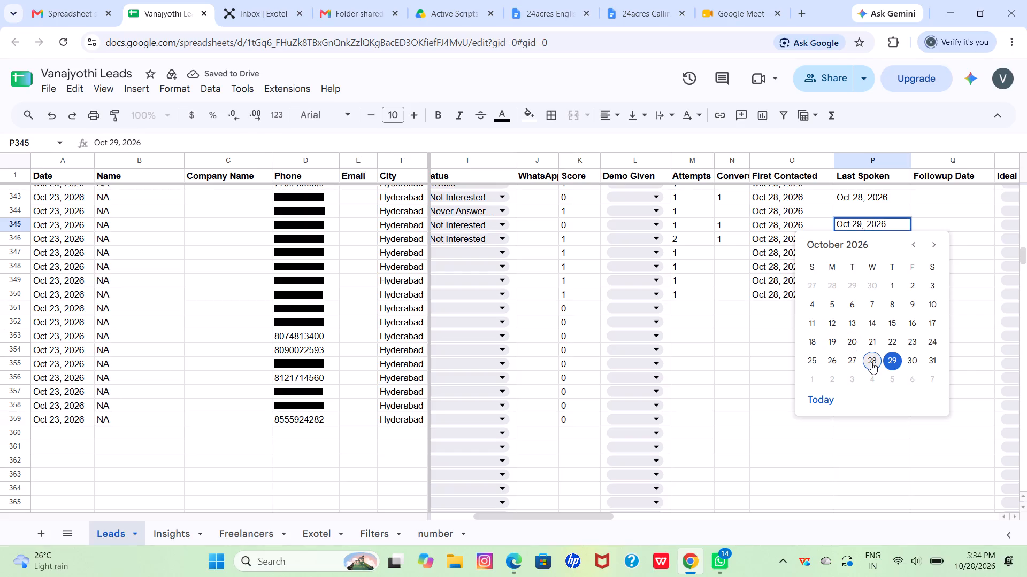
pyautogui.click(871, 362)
# Set the Last Spoken date in row 346 to Oct 29, 2026.
pyautogui.doubleClick(858, 236)
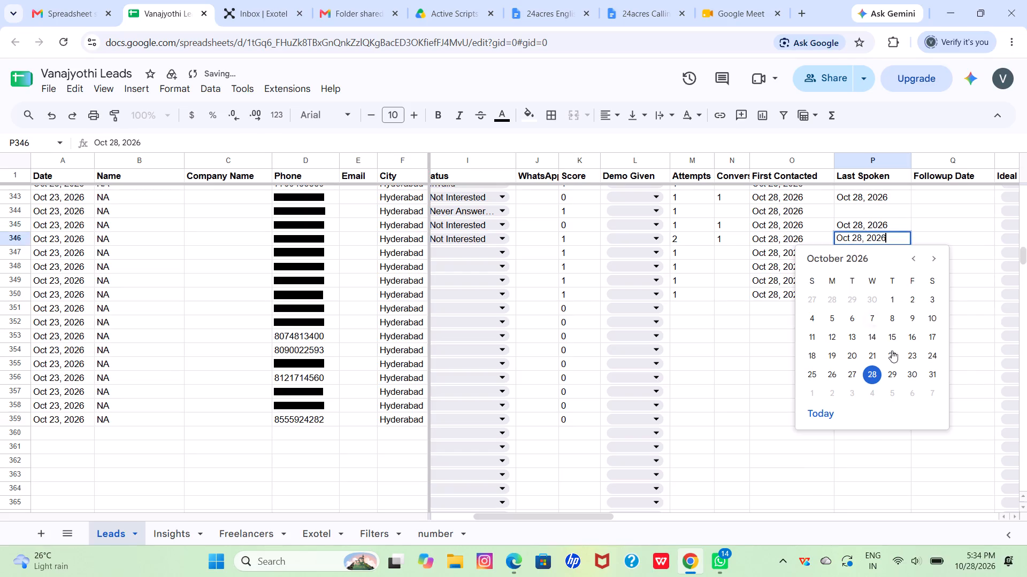
pyautogui.click(891, 369)
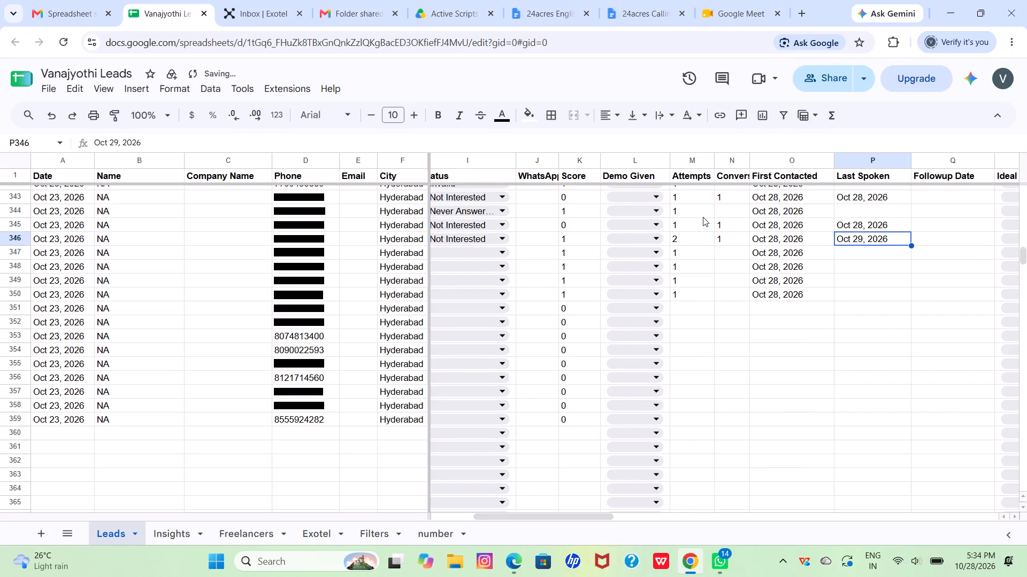
# Change the Status of the lead in row 346 to Call Back.
pyautogui.hscroll(2, 703, 217)
pyautogui.doubleClick(593, 234)
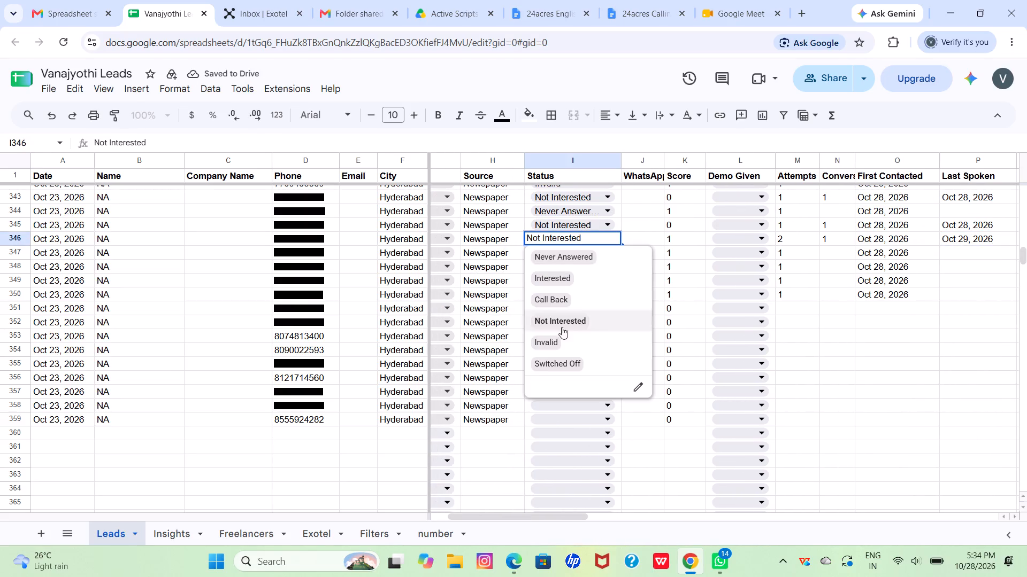
pyautogui.click(556, 303)
# Copy the phone number of the lead in row 347.
pyautogui.scroll(-1, 556, 303)
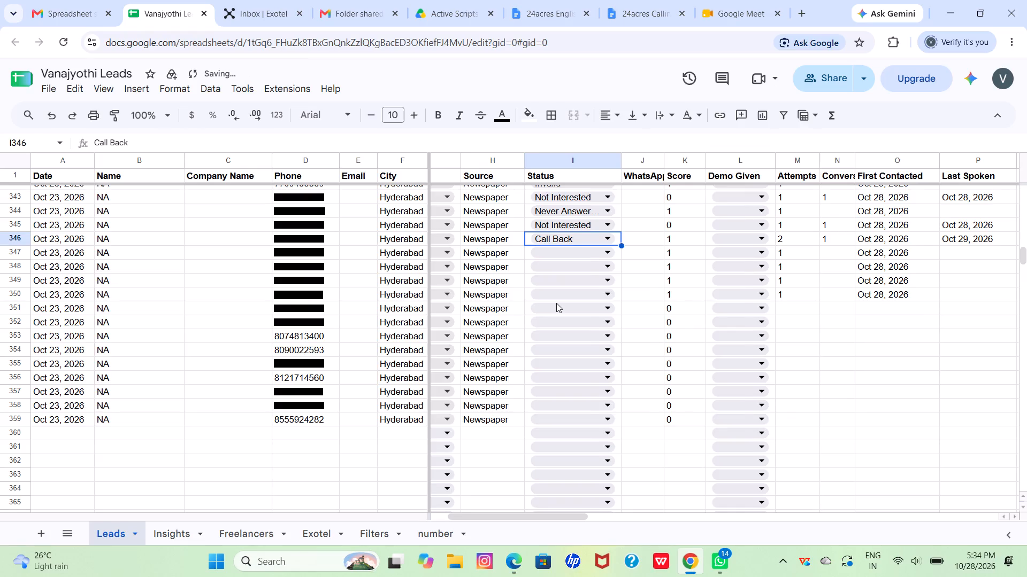
pyautogui.scroll(-1, 556, 303)
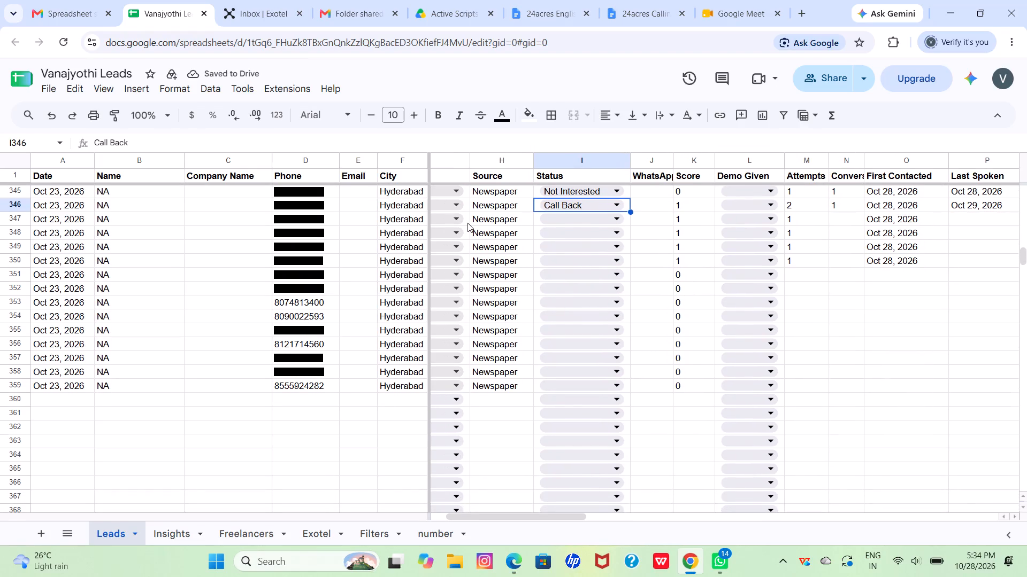
pyautogui.click(319, 220)
pyautogui.hotkey('ctrl', 'c')
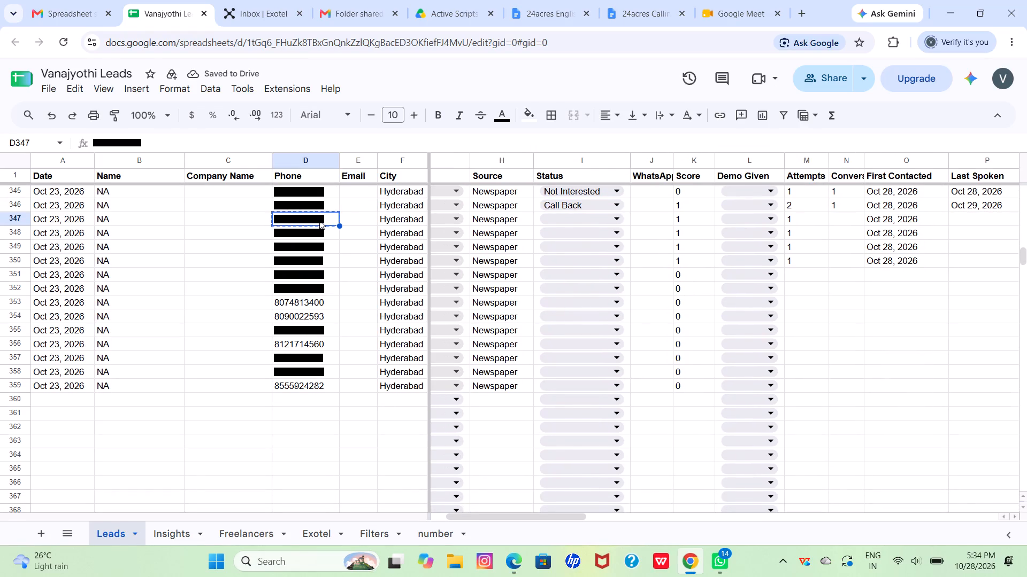
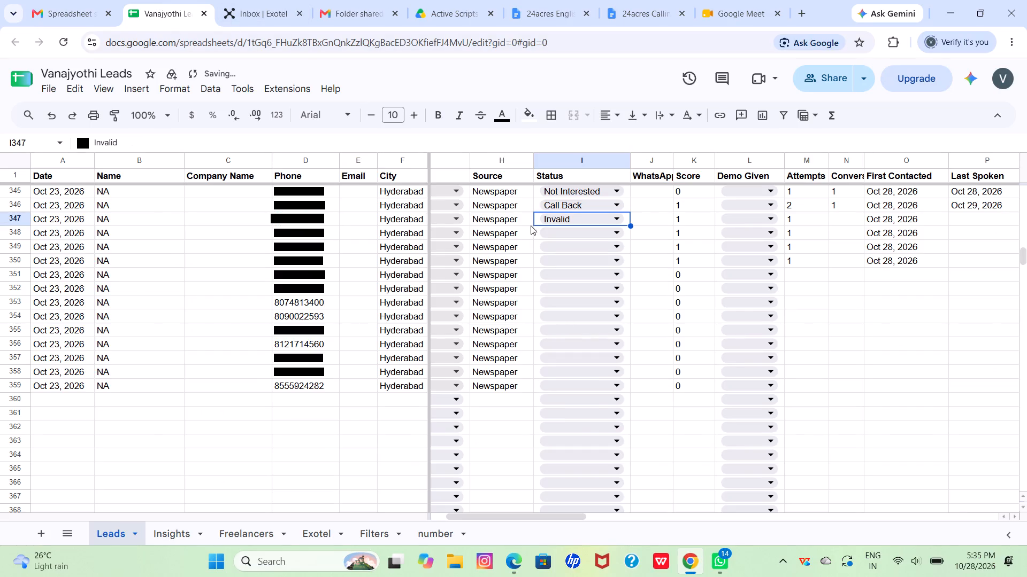
# Copy the phone number of the lead in row 348.
pyautogui.click(319, 234)
pyautogui.hotkey('ctrl', 'c')
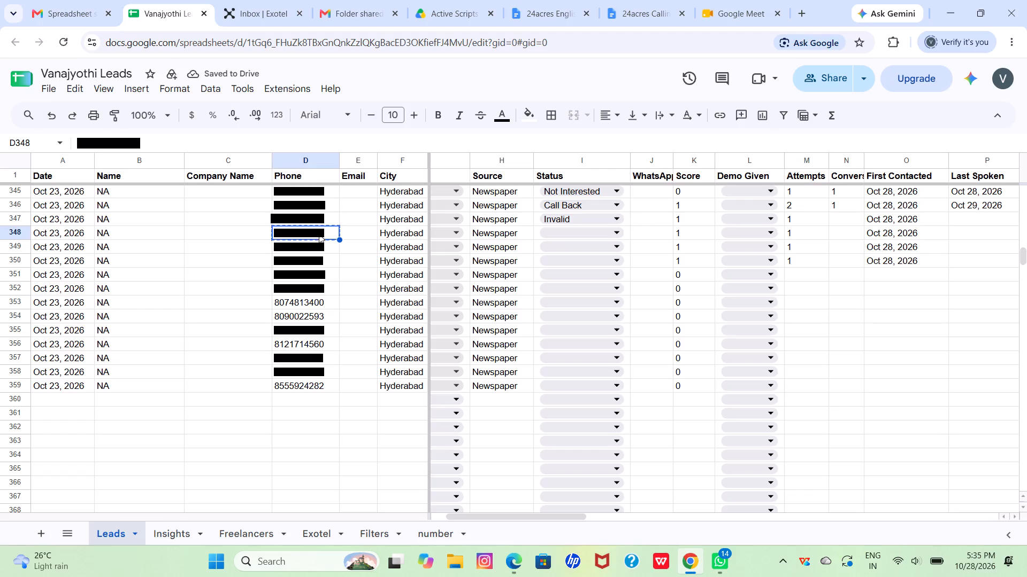
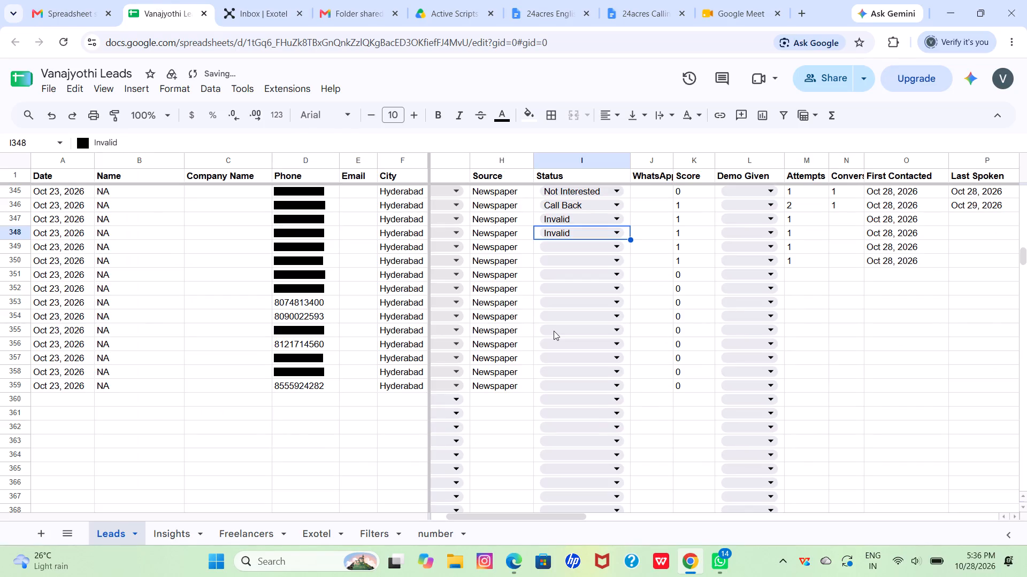
# Select the phone number of the lead in row 349.
pyautogui.click(314, 248)
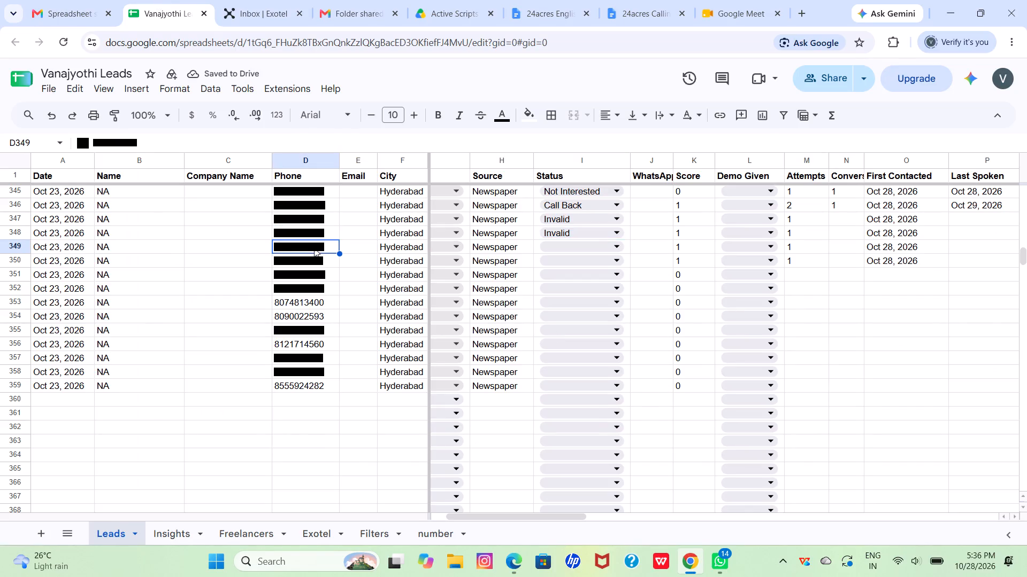
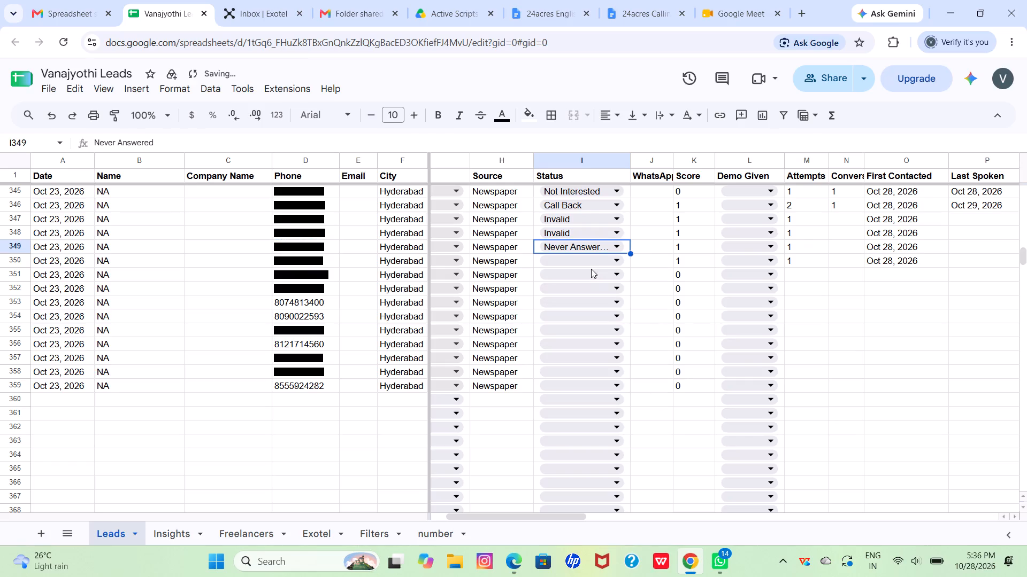
# Copy the phone number of the lead in row 350.
pyautogui.click(321, 268)
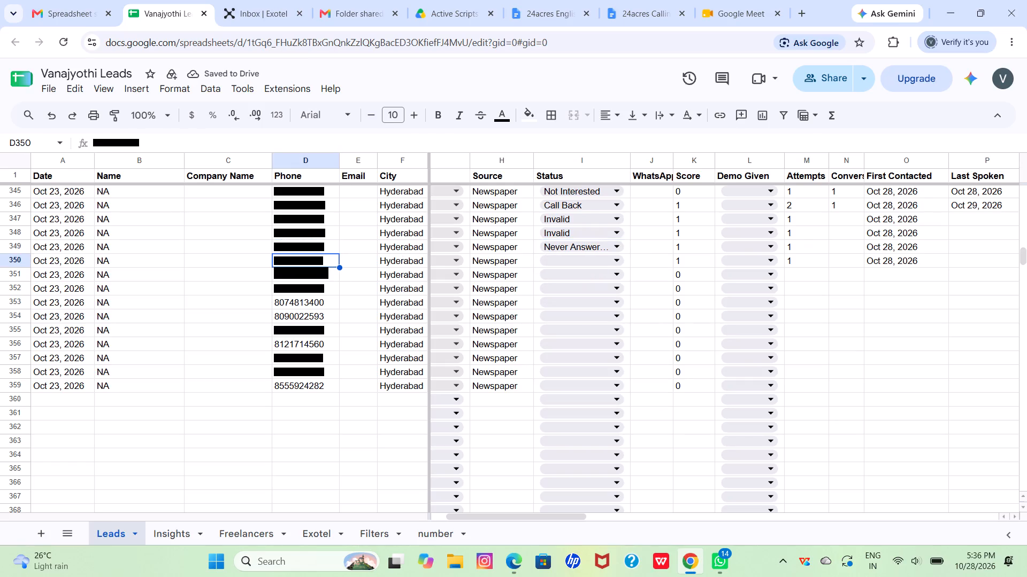
pyautogui.hotkey('ctrl', 'c')
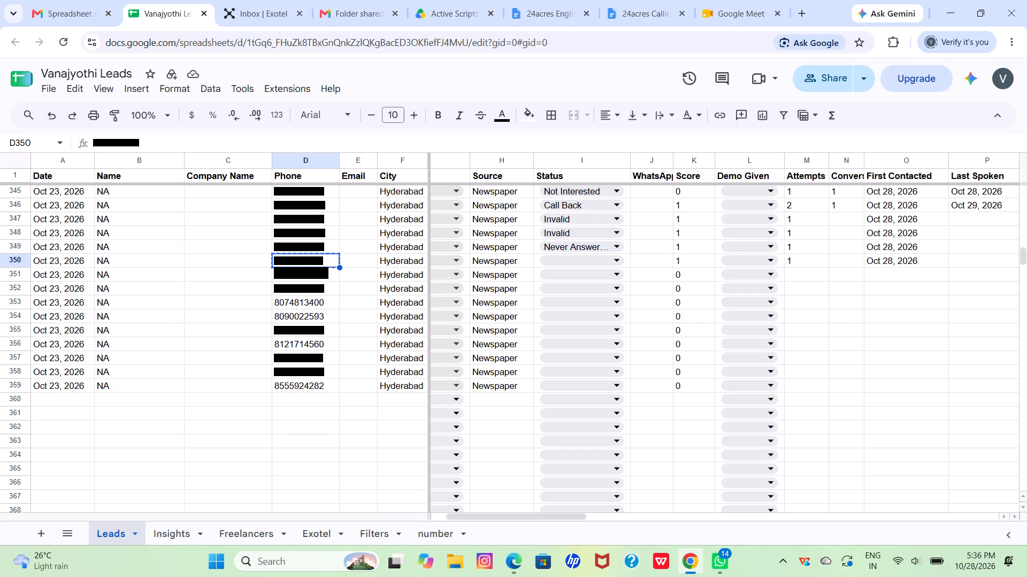
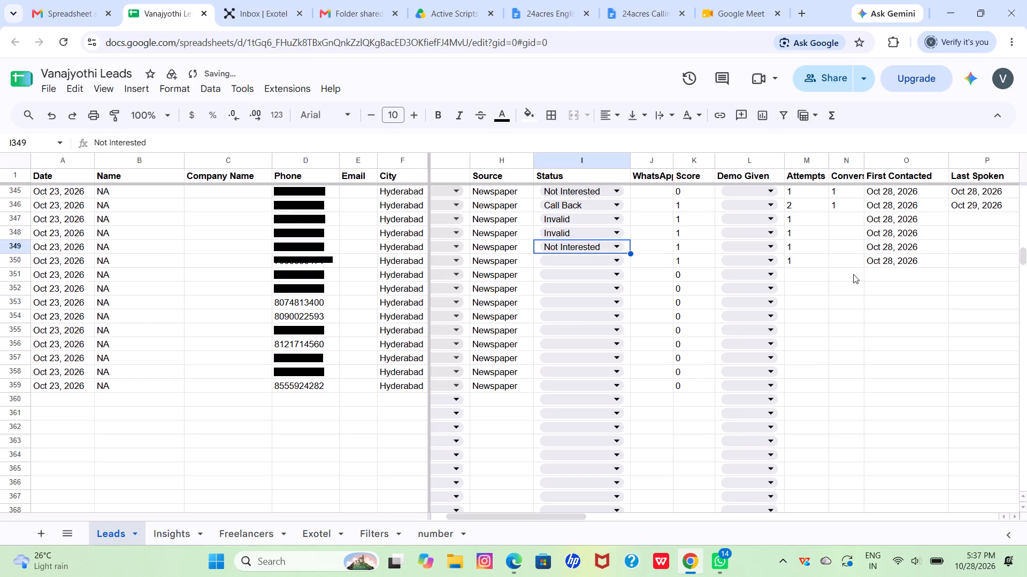
# In row 349, enter 1 conversation and copy the First Contacted date, Oct 28, 2026, into Last Spoken.
pyautogui.click(843, 251)
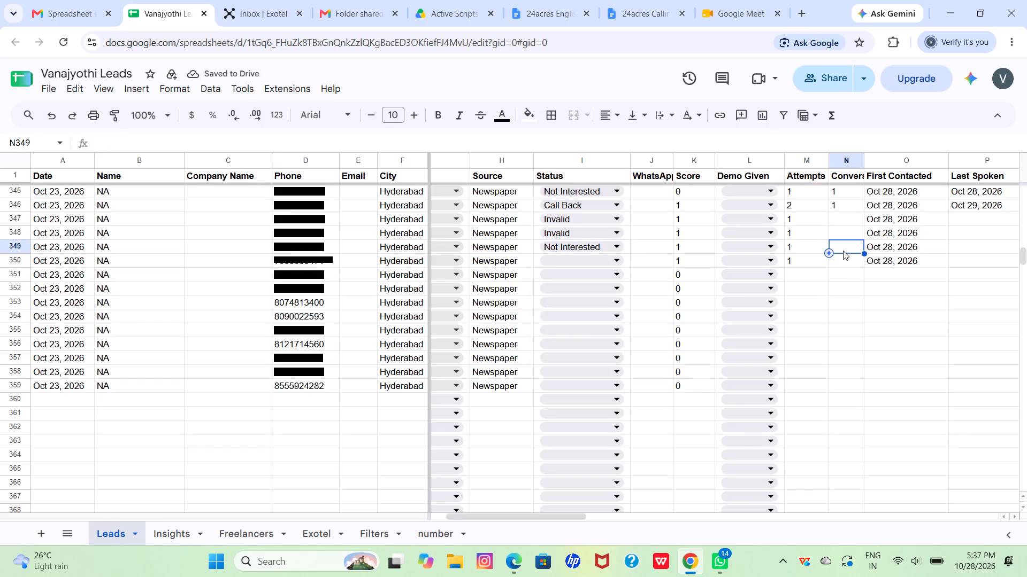
pyautogui.press('1')
pyautogui.click(888, 248)
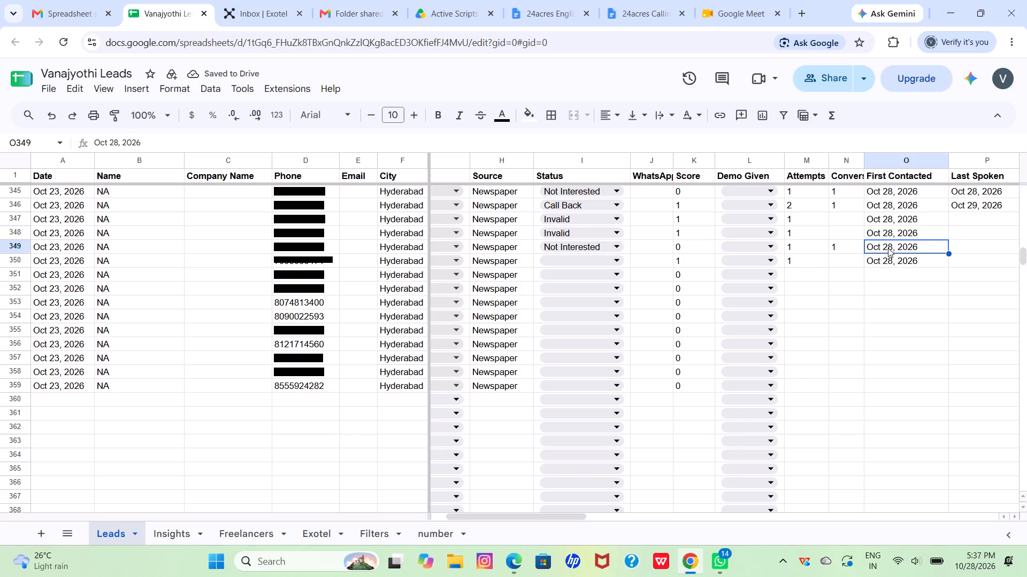
pyautogui.hotkey('ctrl', 'c')
pyautogui.click(962, 251)
pyautogui.hotkey('ctrl', 'v')
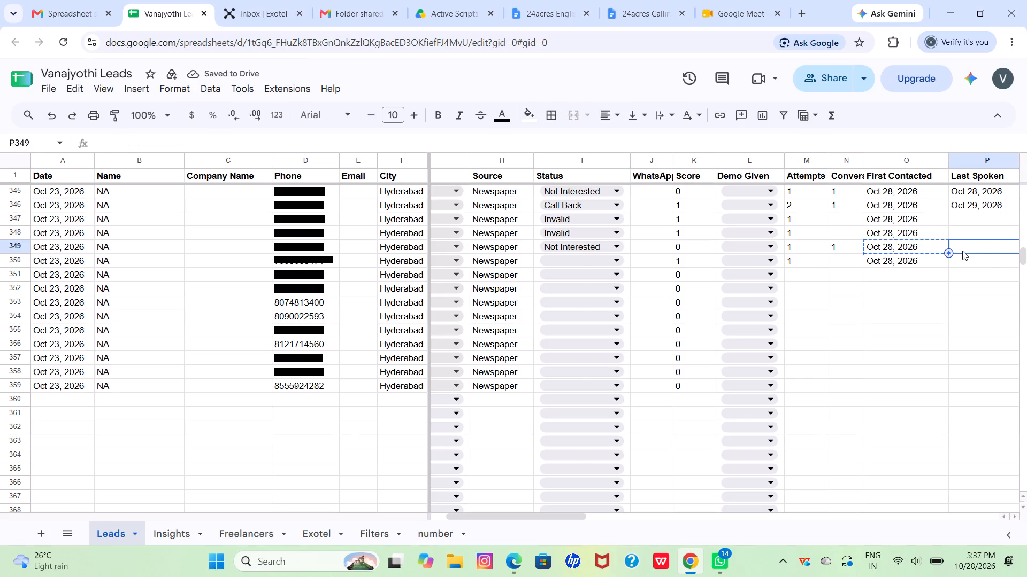
# Review the statuses, attempts, conversations and contact dates recorded for the leads around and above row 349.
pyautogui.hscroll(-3, 962, 251)
pyautogui.scroll(2, 962, 251)
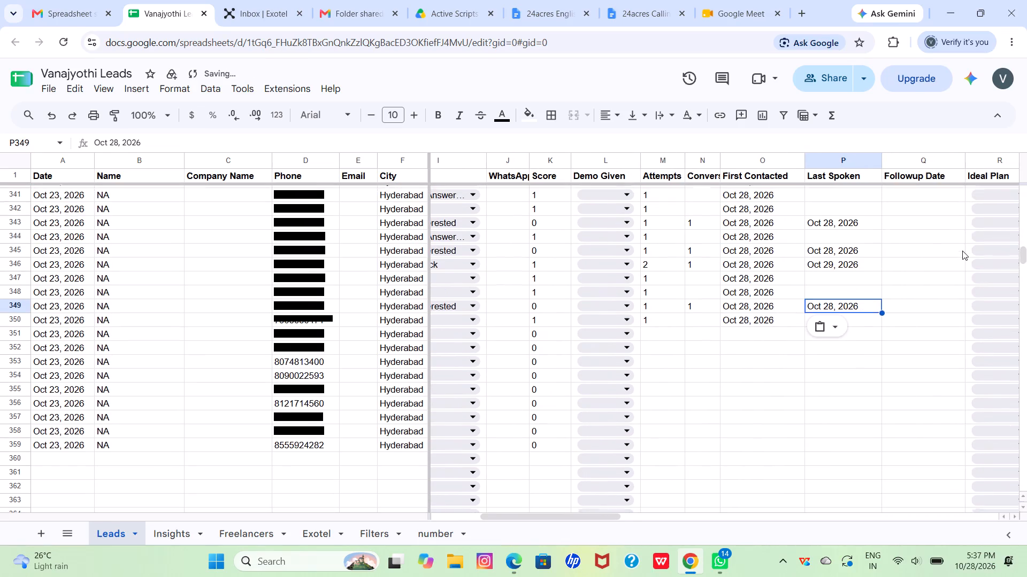
pyautogui.scroll(3, 962, 251)
pyautogui.scroll(-2, 962, 251)
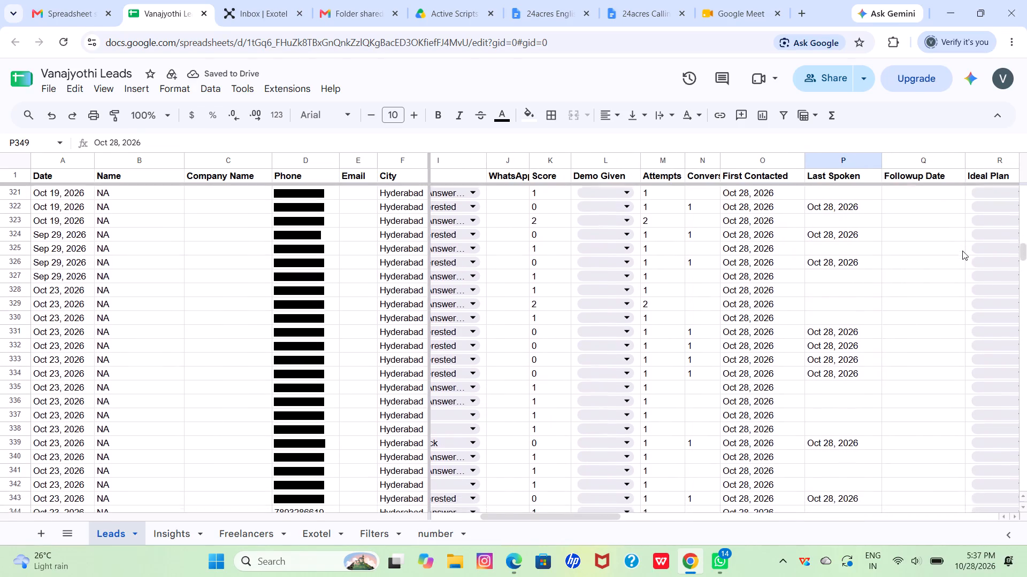
pyautogui.scroll(-3, 962, 251)
pyautogui.scroll(3, 962, 251)
pyautogui.hscroll(-1, 962, 251)
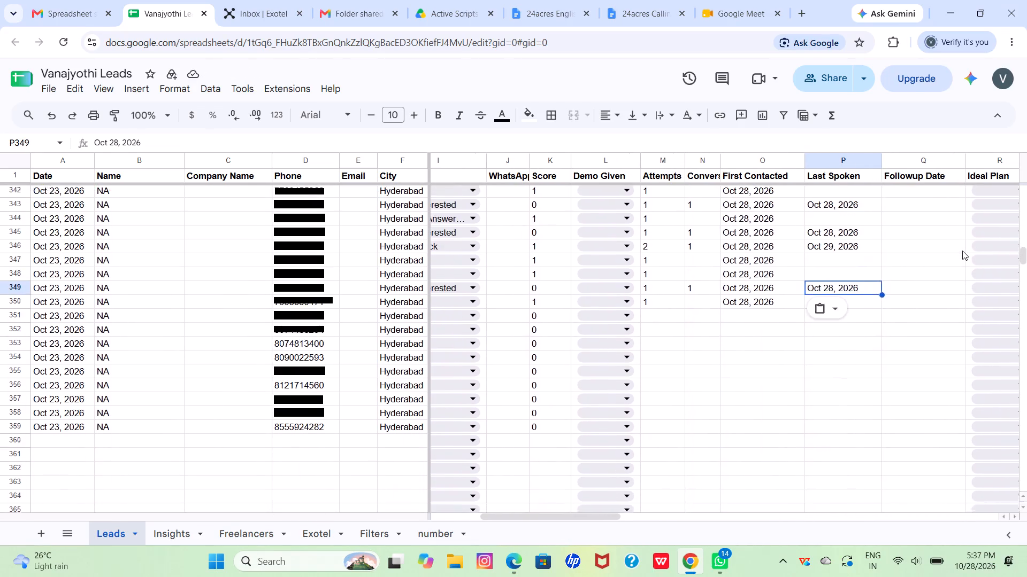
pyautogui.hscroll(-3, 962, 251)
pyautogui.hscroll(5, 962, 251)
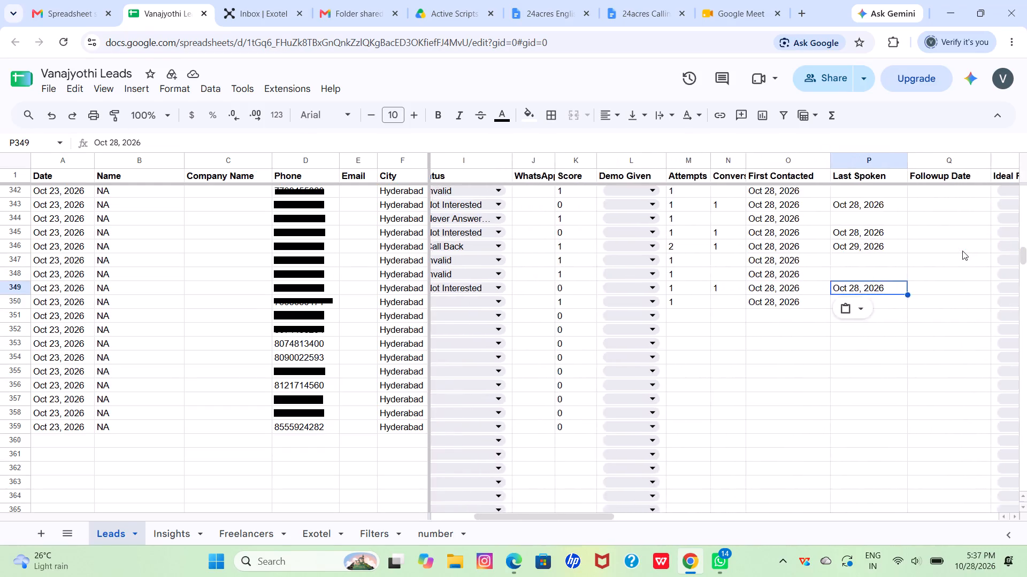
pyautogui.hscroll(1, 962, 251)
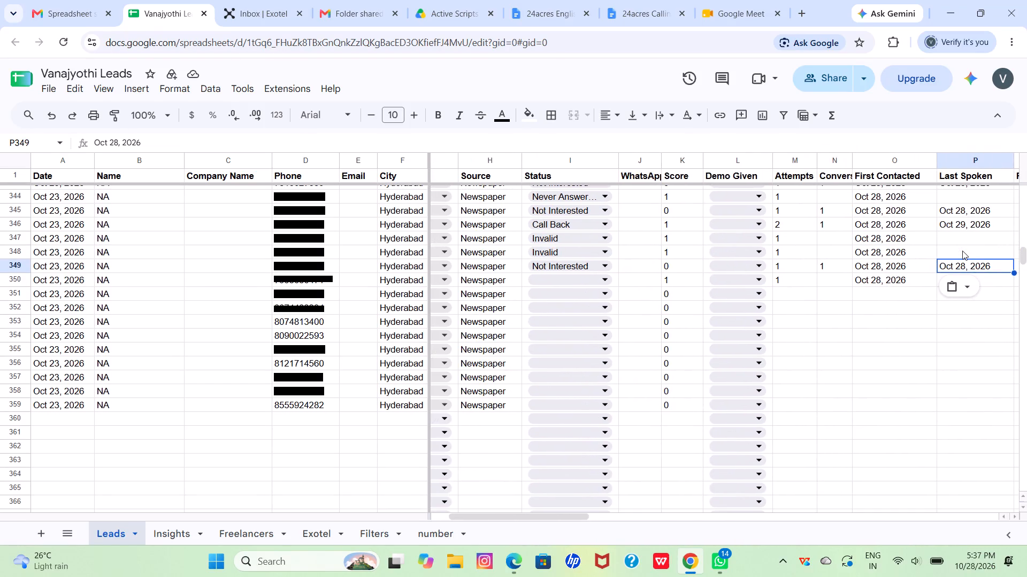
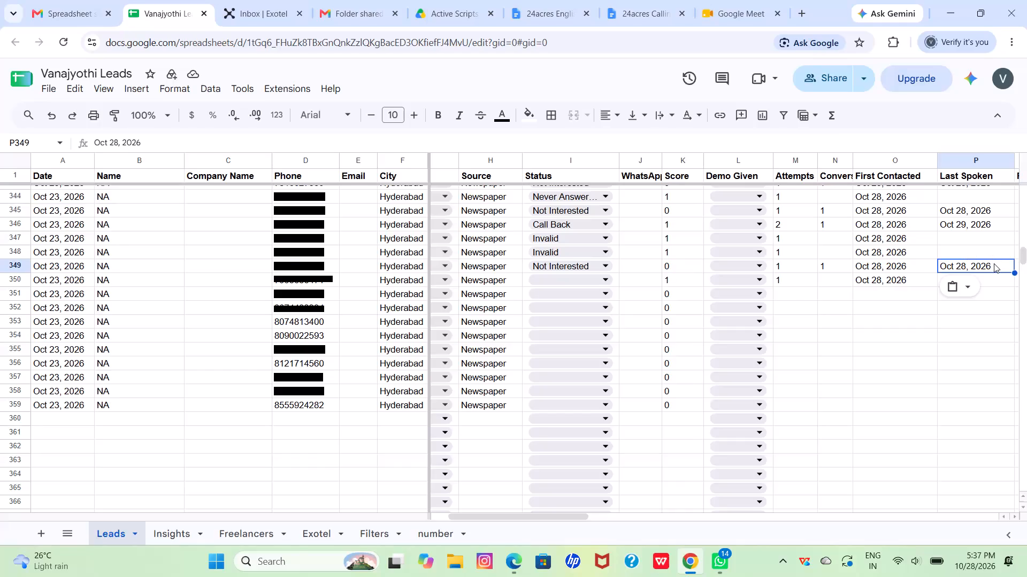
# Change the lead status in row 349 to Call Back.
pyautogui.click(994, 263)
pyautogui.hscroll(-4, 994, 263)
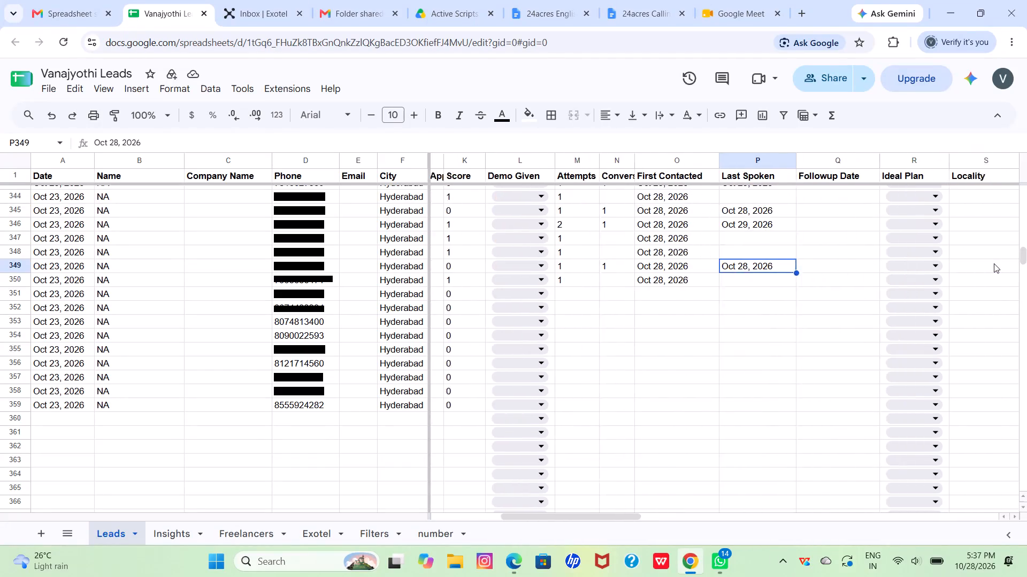
pyautogui.hscroll(-3, 994, 263)
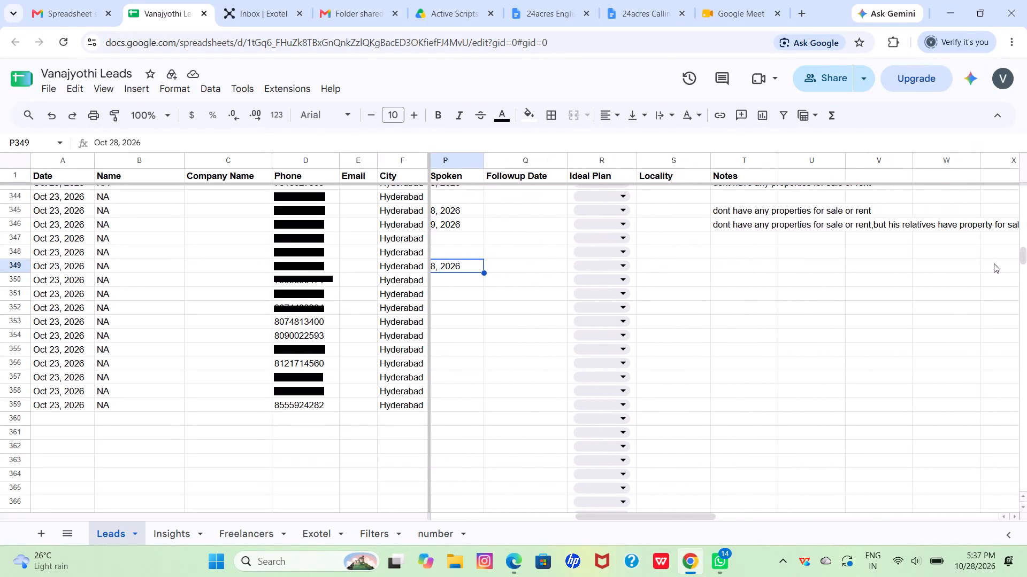
pyautogui.click(741, 270)
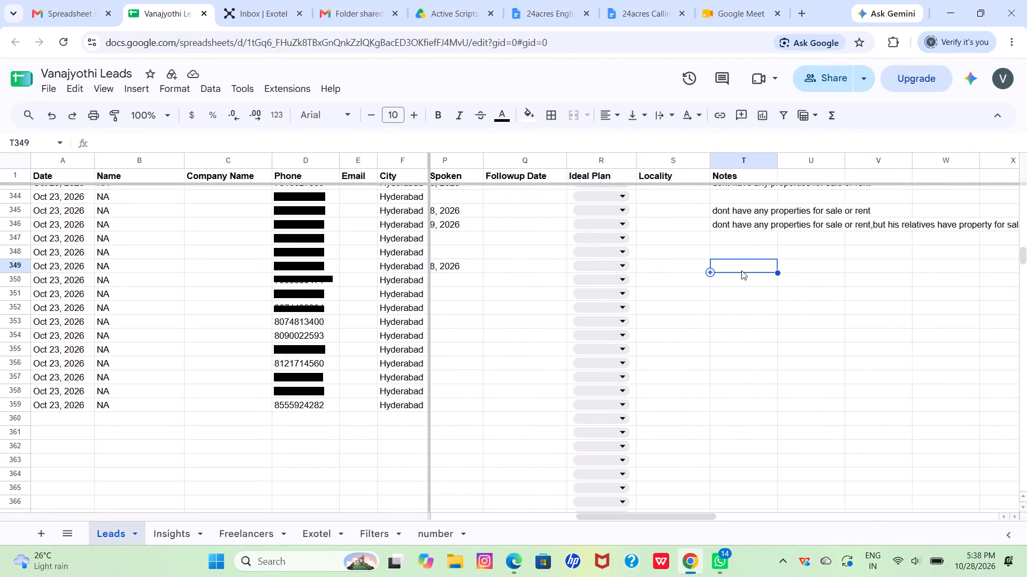
pyautogui.hscroll(5, 741, 270)
pyautogui.click(499, 268)
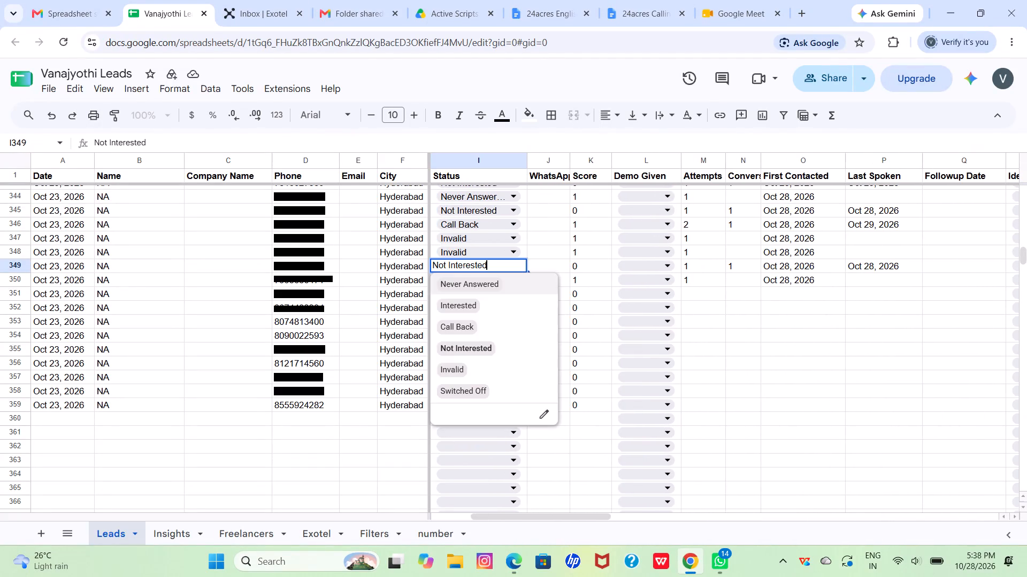
pyautogui.click(470, 327)
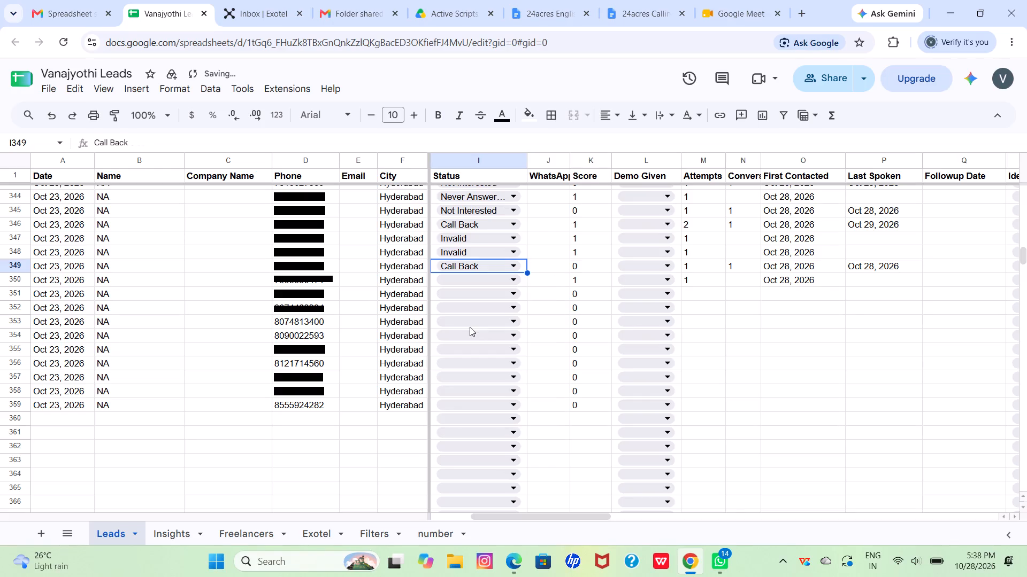
# Copy the Last Spoken date, Oct 28, 2026, from row 349 into Last Spoken for row 346.
pyautogui.click(826, 267)
pyautogui.hscroll(-5, 826, 267)
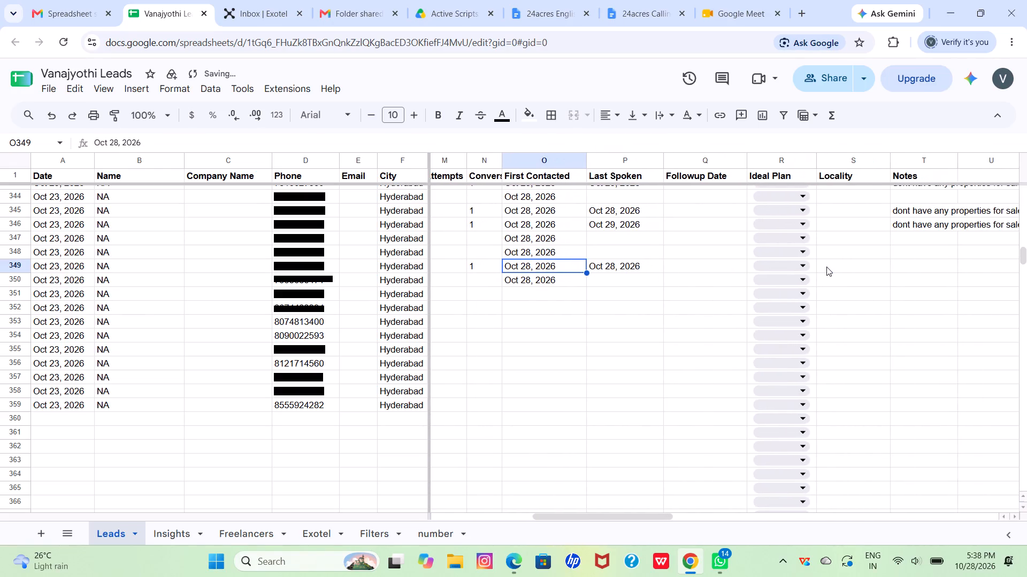
pyautogui.click(675, 265)
pyautogui.scroll(1, 675, 265)
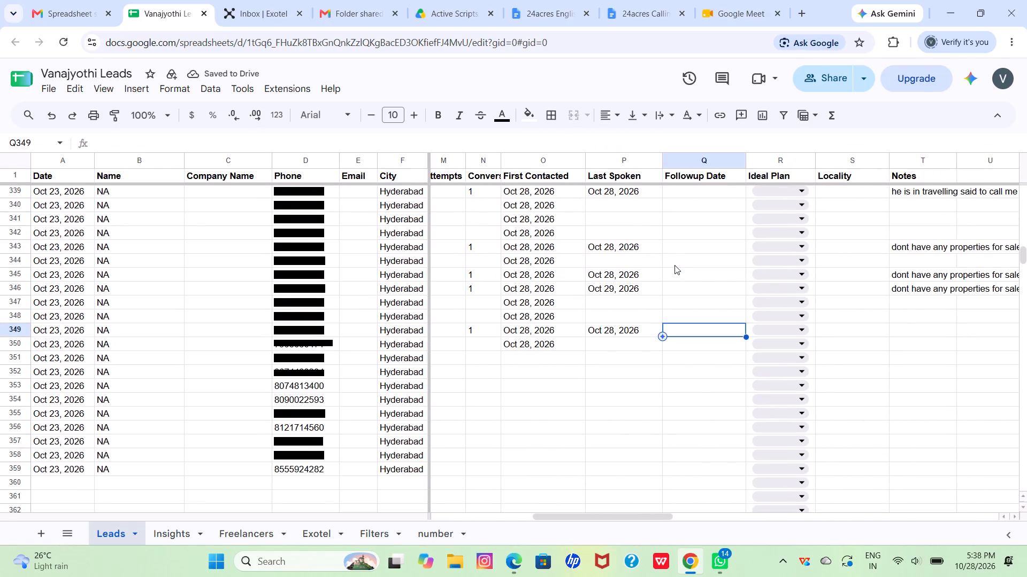
pyautogui.click(610, 292)
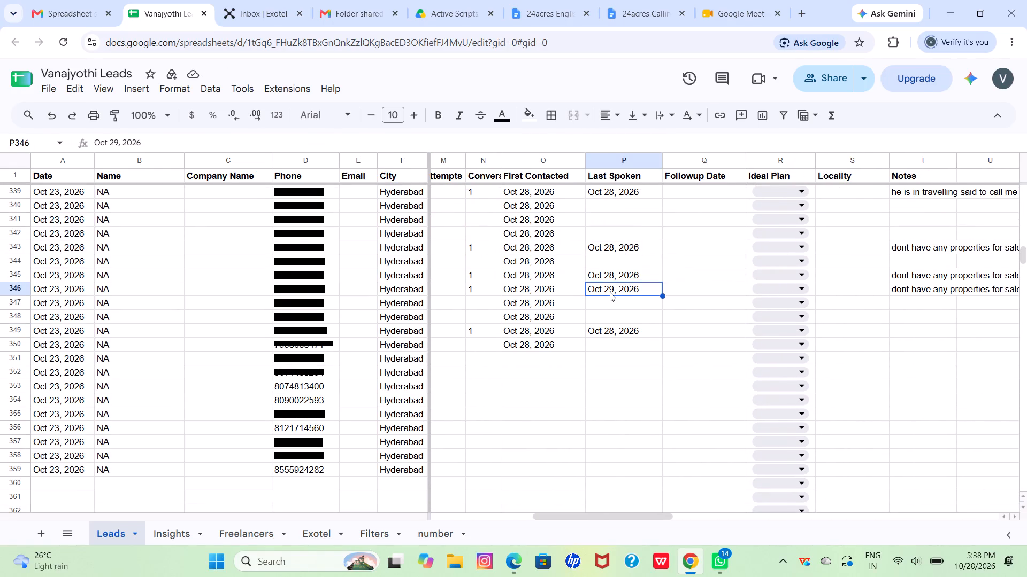
pyautogui.click(612, 327)
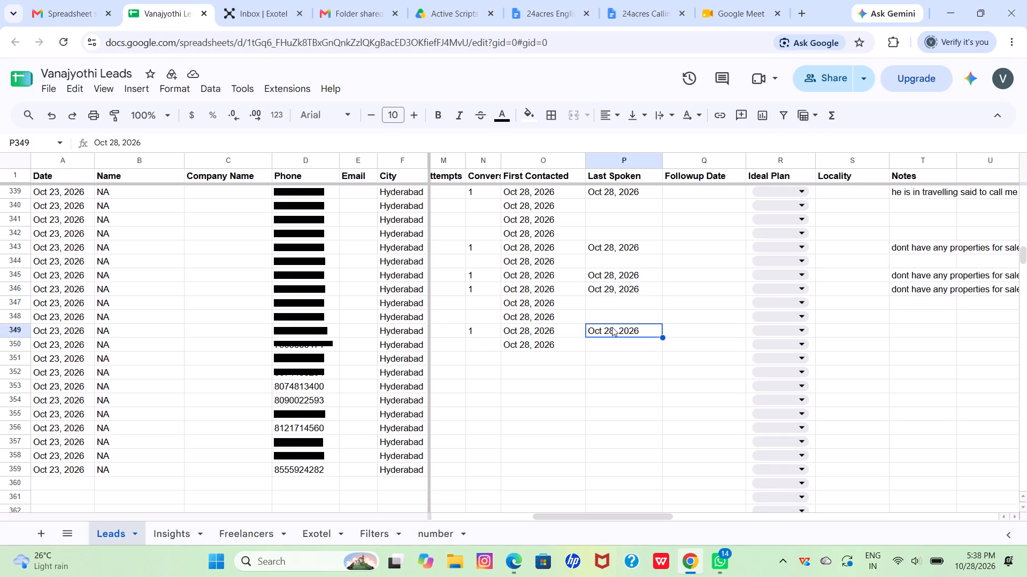
pyautogui.hotkey('ctrl', 'c')
pyautogui.click(618, 287)
pyautogui.hotkey('ctrl', 'c')
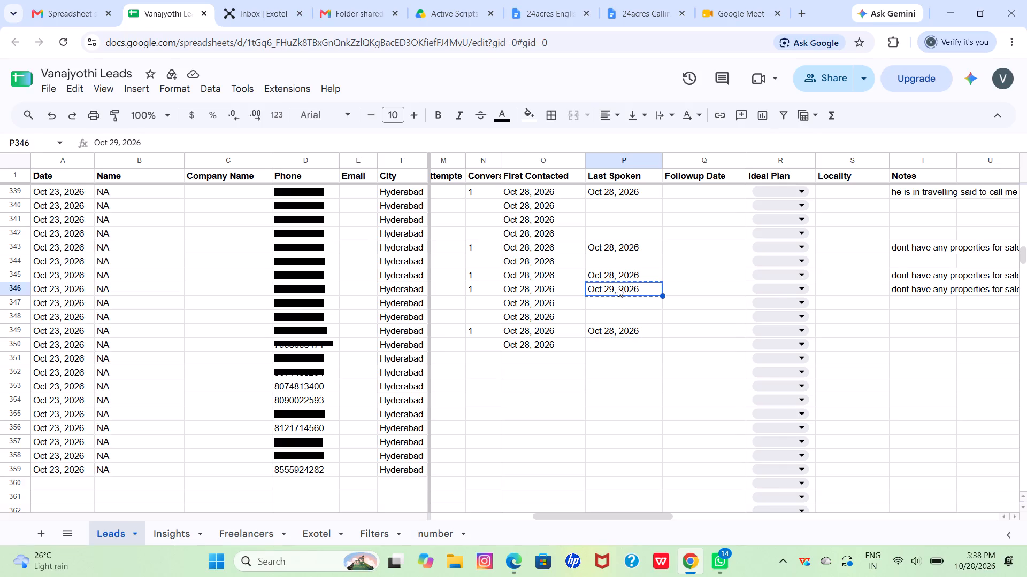
pyautogui.click(621, 331)
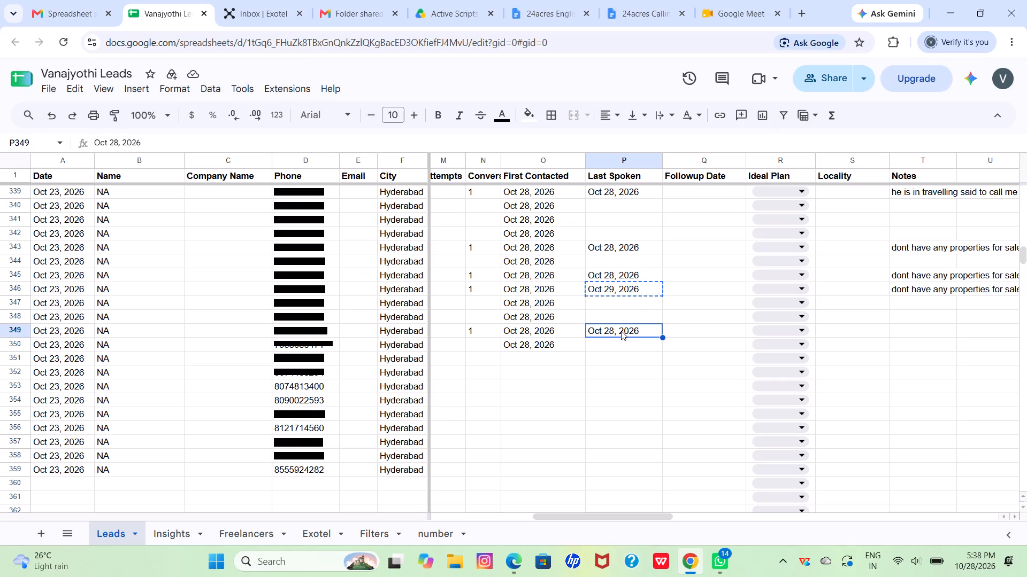
pyautogui.hotkey('ctrl', 'c')
pyautogui.click(622, 300)
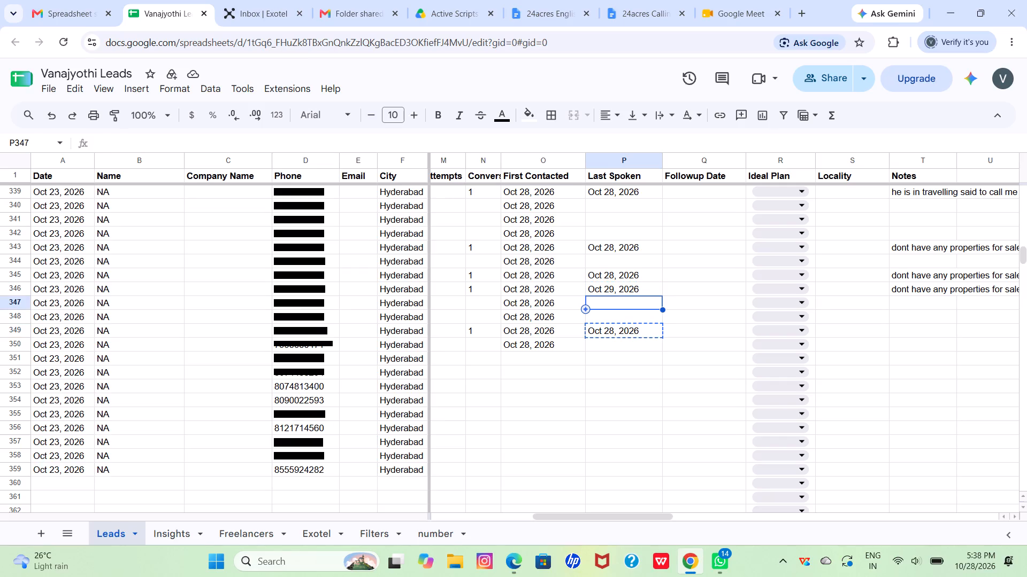
pyautogui.click(619, 294)
pyautogui.click(615, 292)
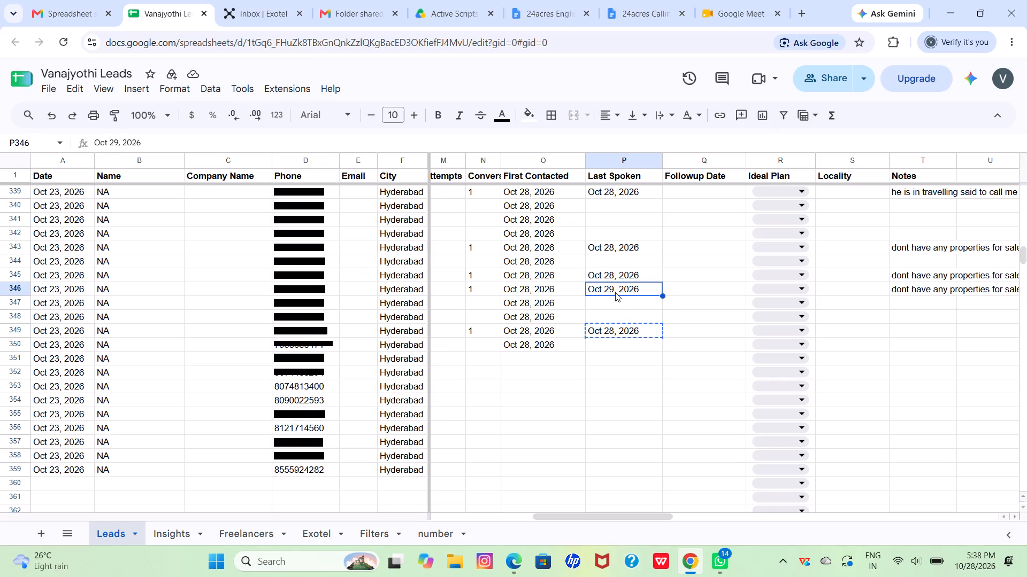
pyautogui.hotkey('ctrl', 'v')
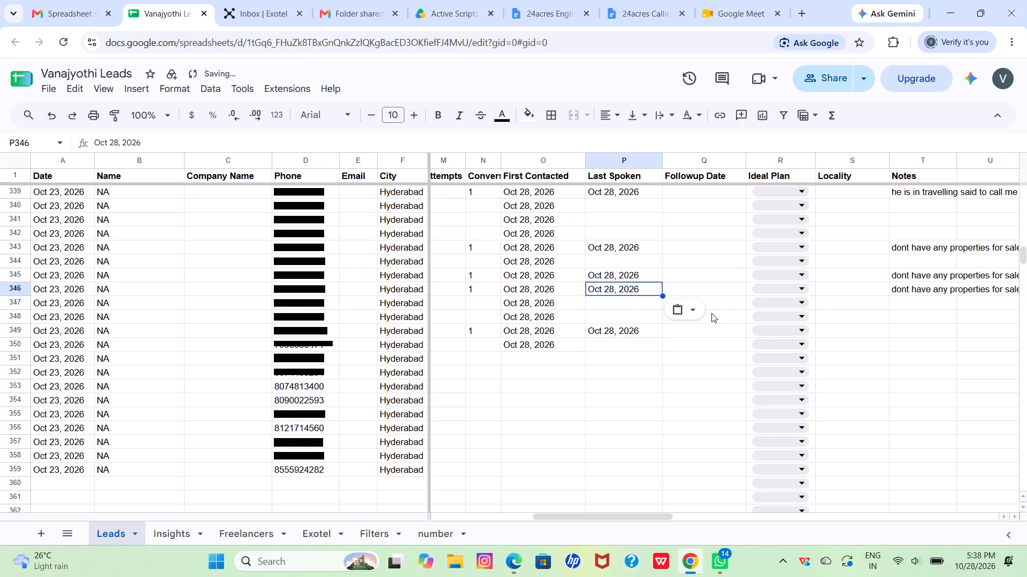
# Set the Followup Date to Oct 29, 2026 for the Call Back leads in rows 346 and 349.
pyautogui.click(715, 292)
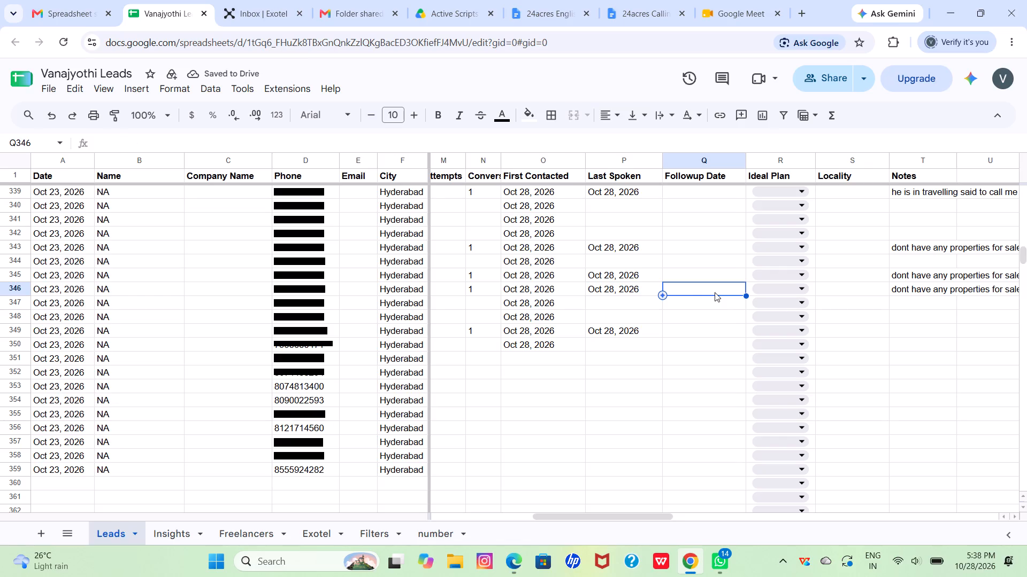
pyautogui.hotkey('ctrl', 'v')
pyautogui.click(702, 332)
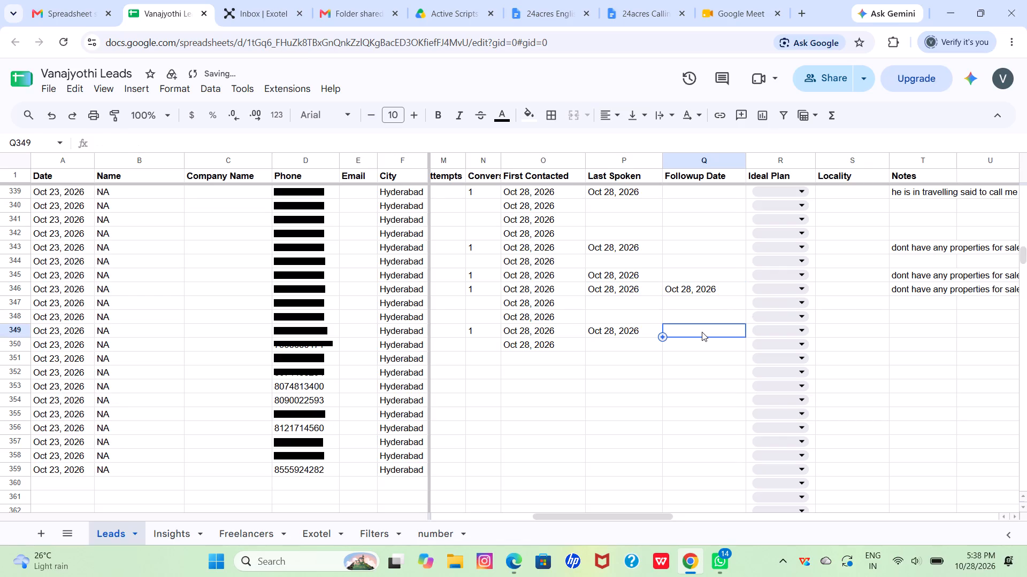
pyautogui.hotkey('ctrl', 'v')
pyautogui.doubleClick(702, 332)
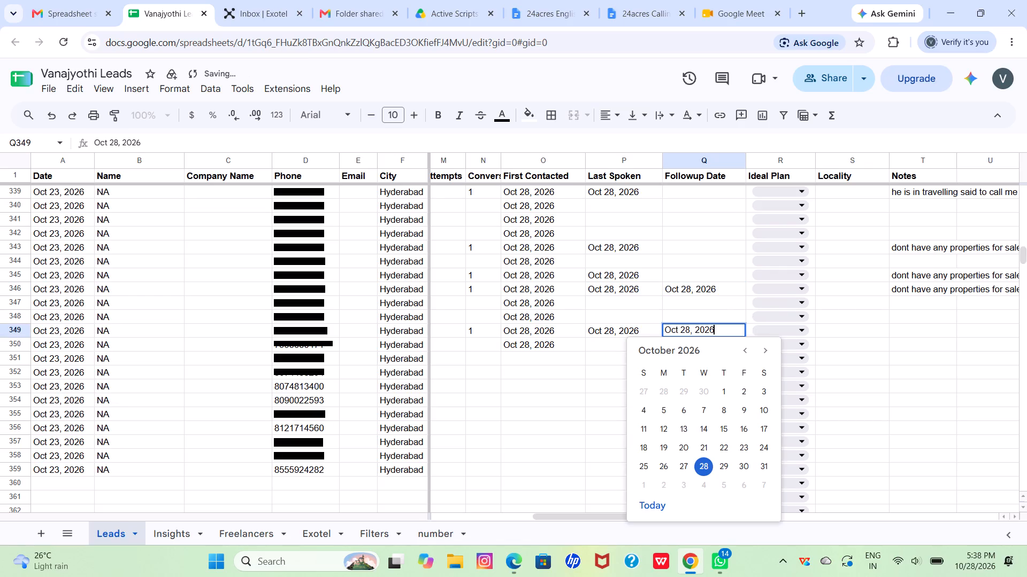
pyautogui.click(725, 463)
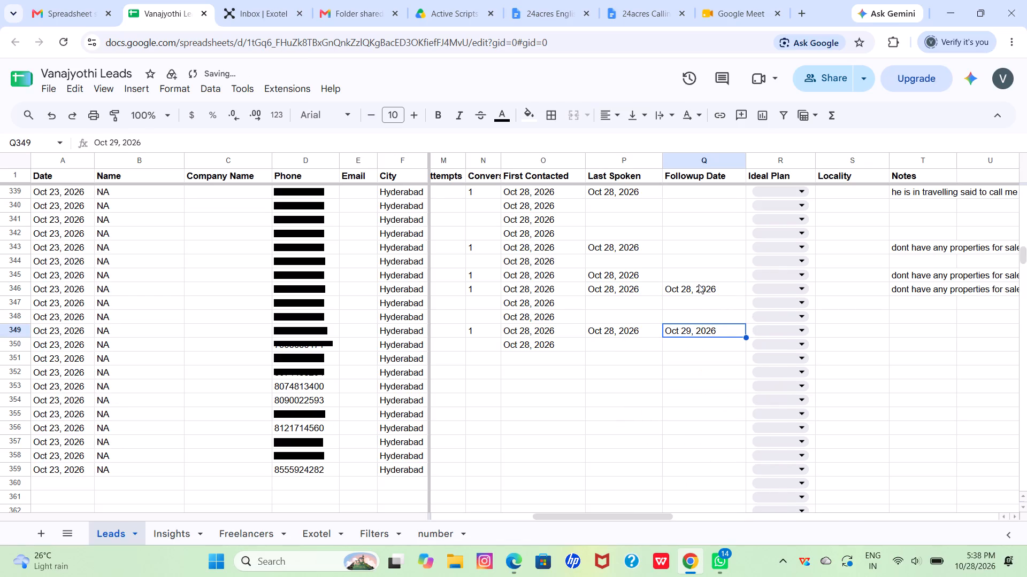
pyautogui.doubleClick(697, 284)
pyautogui.click(718, 426)
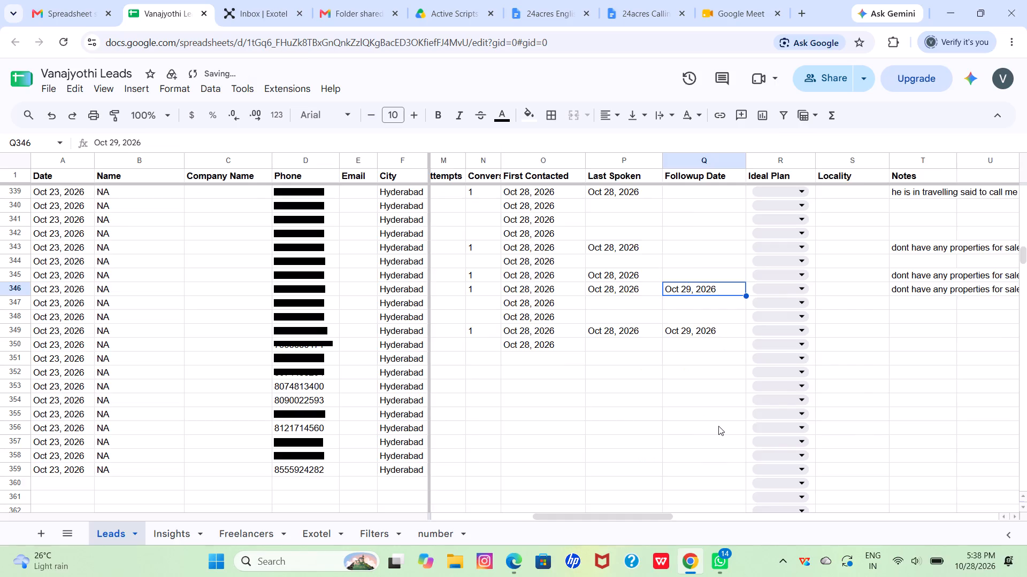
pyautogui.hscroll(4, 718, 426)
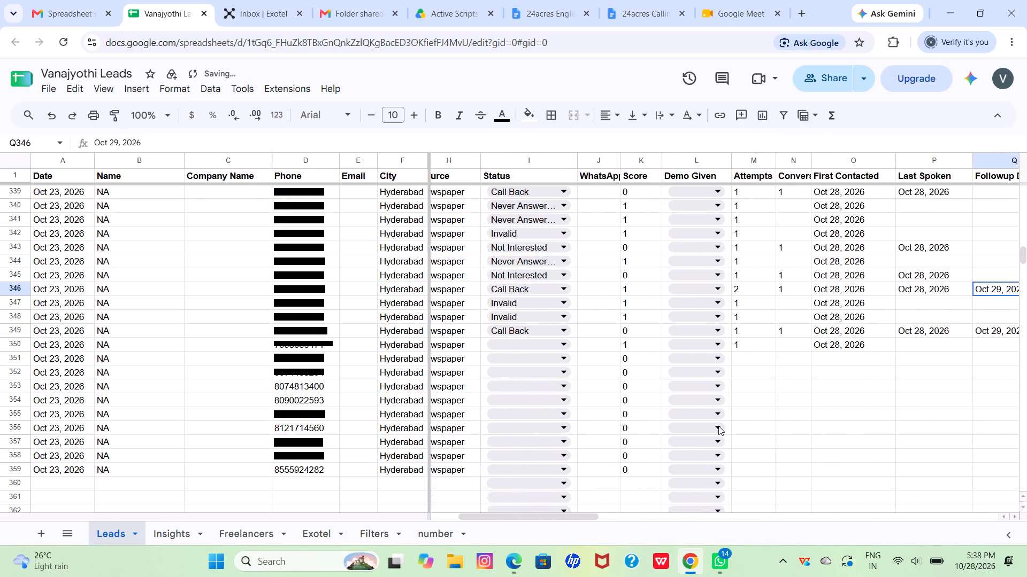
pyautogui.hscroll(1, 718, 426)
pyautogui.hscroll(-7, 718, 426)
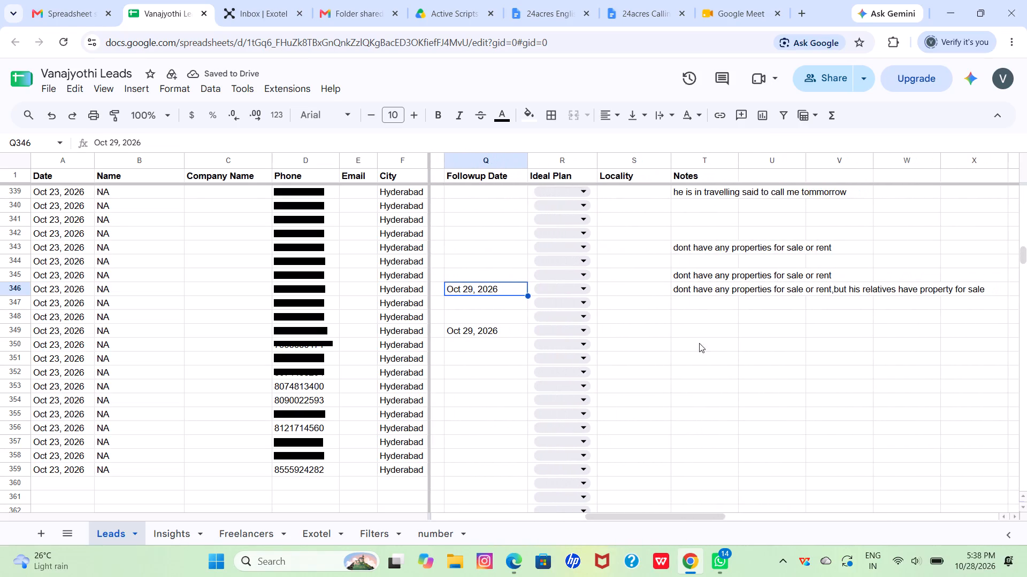
# Enter the note "he has properties to sale and said send company details through whatsapp" for the lead in row 349.
pyautogui.click(684, 328)
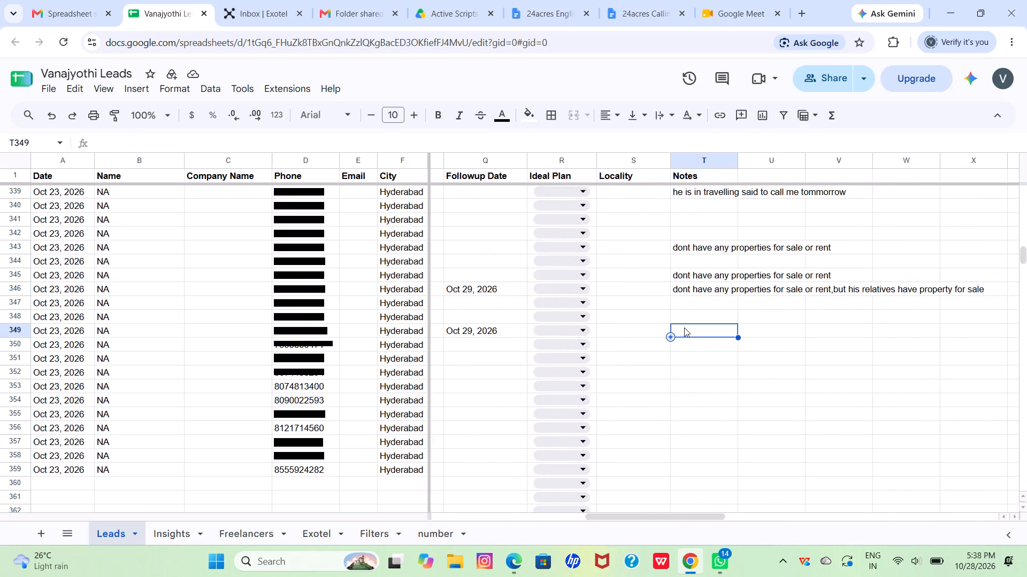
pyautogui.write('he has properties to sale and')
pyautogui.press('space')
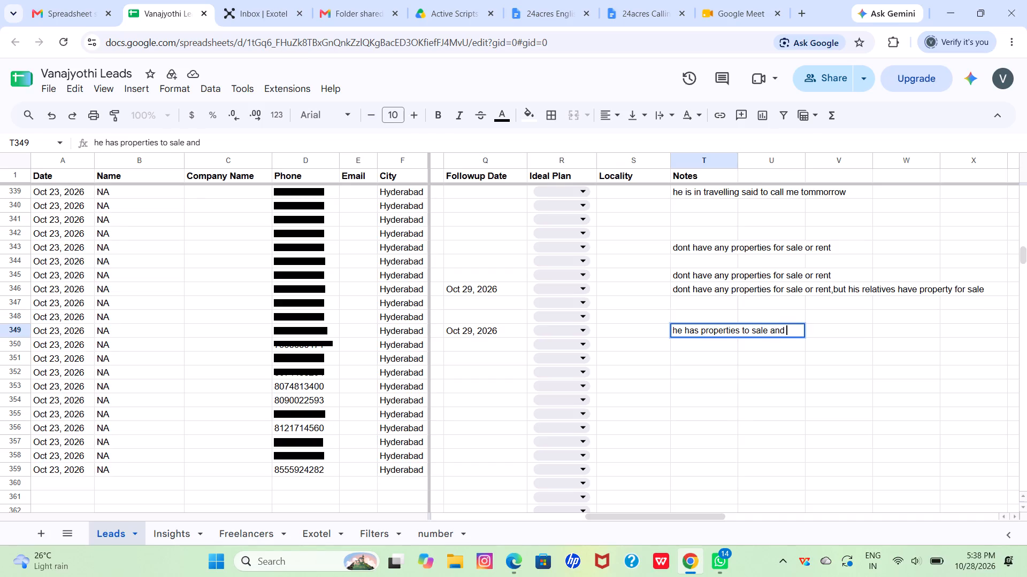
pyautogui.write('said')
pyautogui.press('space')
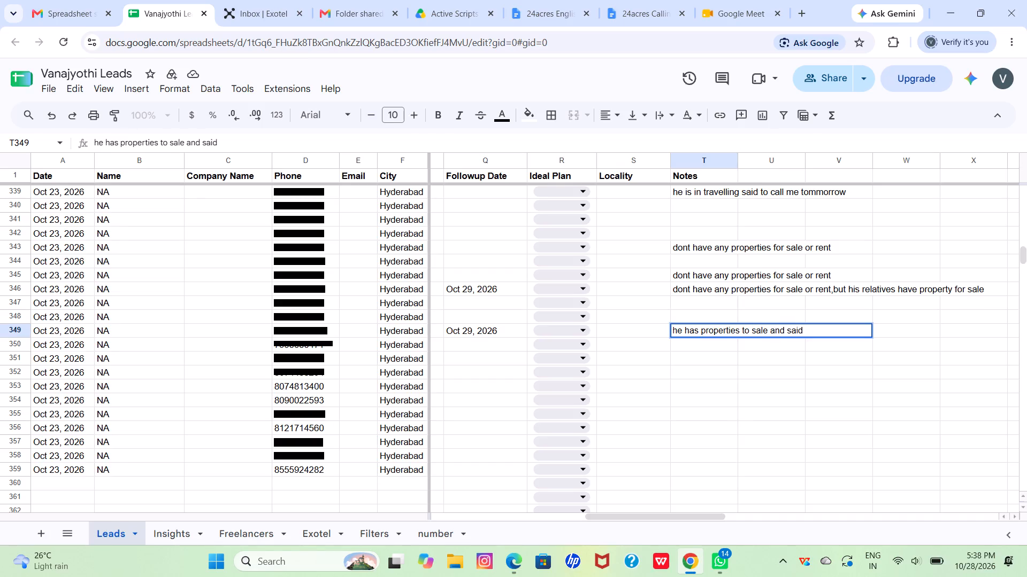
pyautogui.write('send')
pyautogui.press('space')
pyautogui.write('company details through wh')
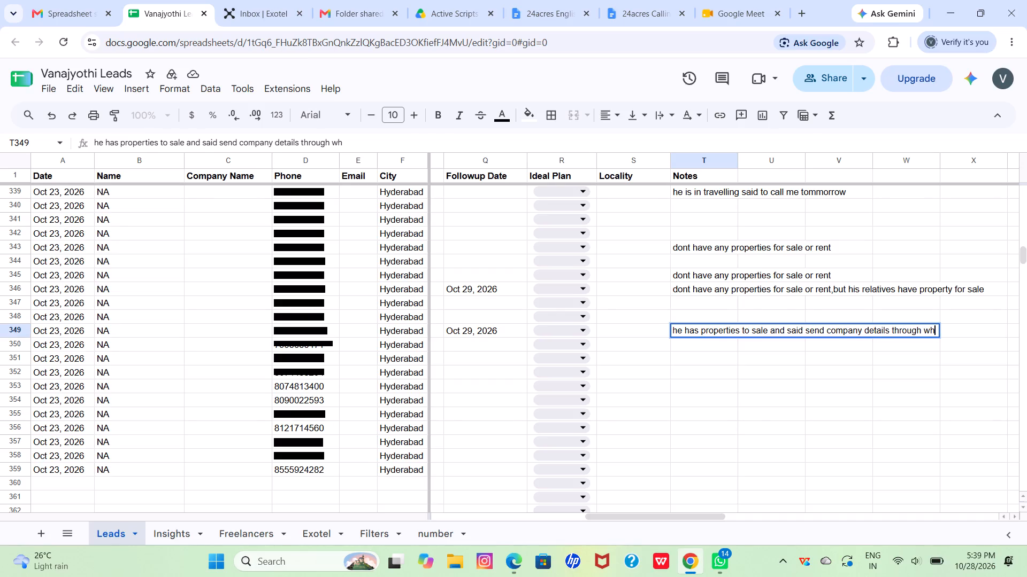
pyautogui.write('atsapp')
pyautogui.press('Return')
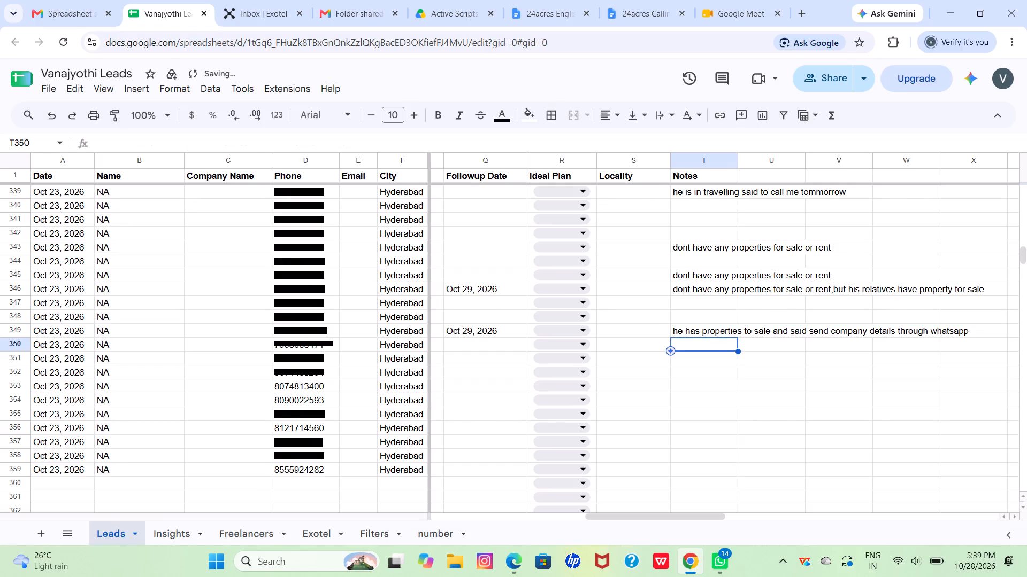
# Copy the phone number of the Call Back lead in row 349.
pyautogui.hscroll(8, 684, 328)
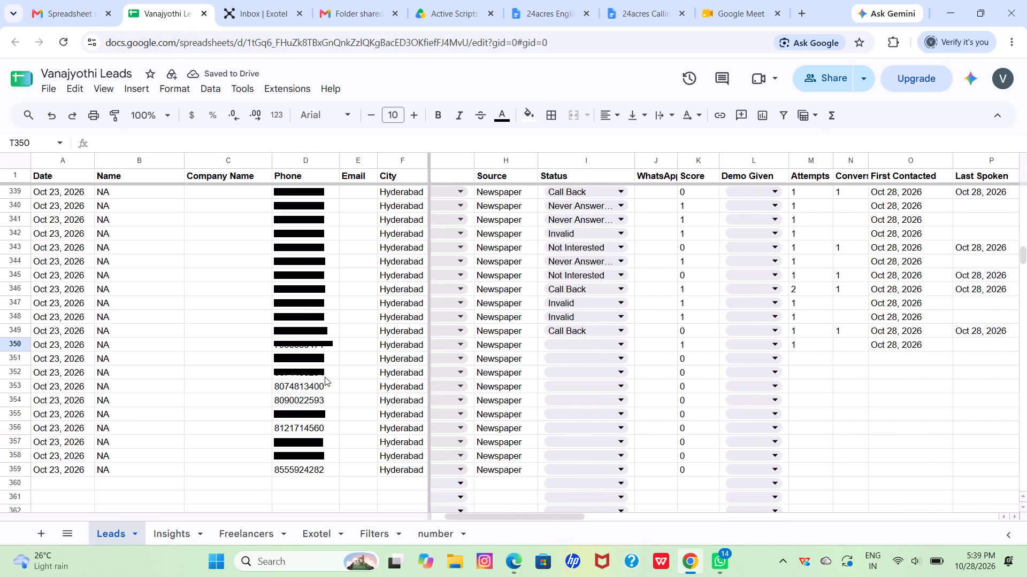
pyautogui.click(338, 333)
pyautogui.hotkey('ctrl', 'c')
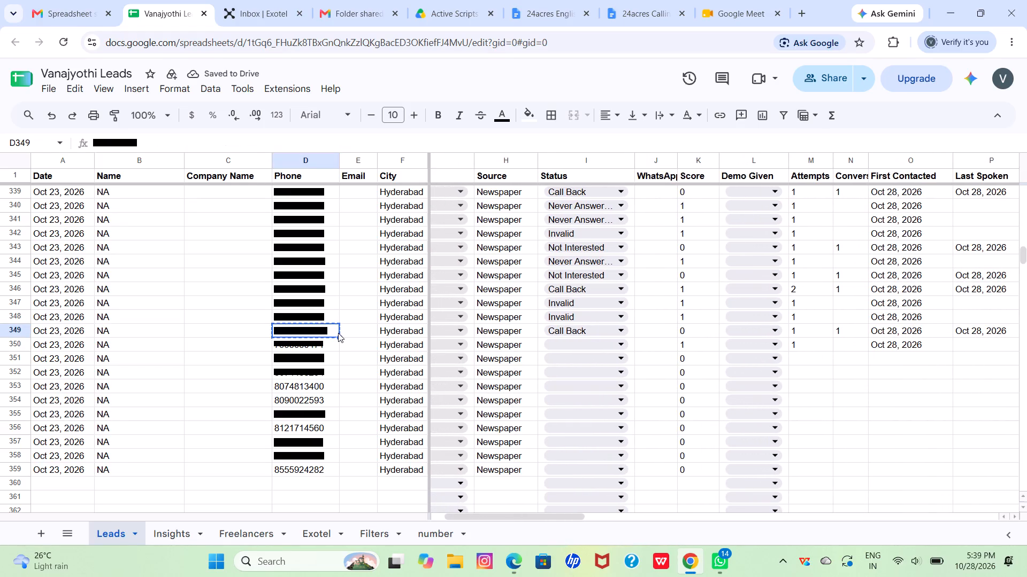
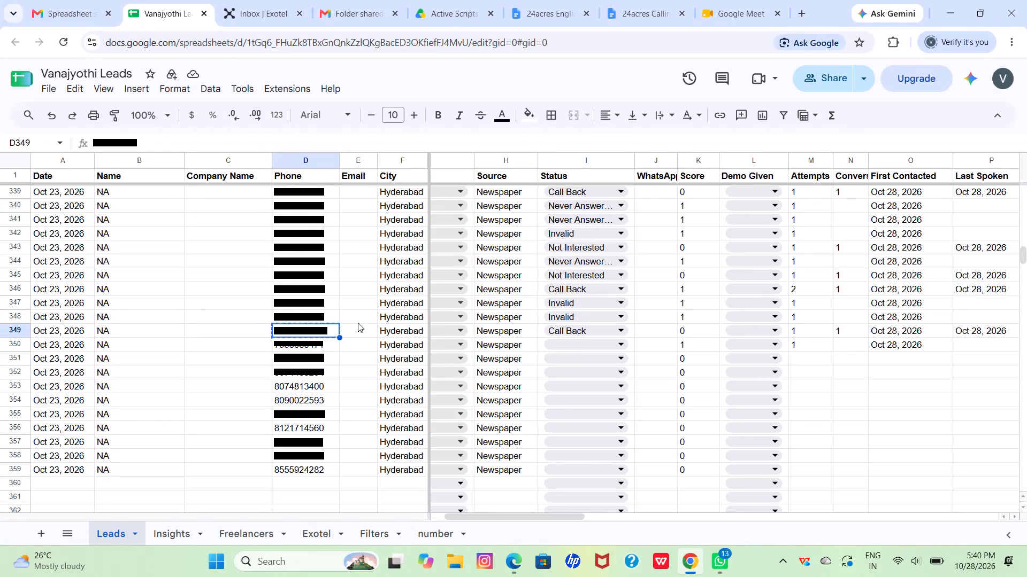
# Select the phone number of the lead in row 350.
pyautogui.click(303, 350)
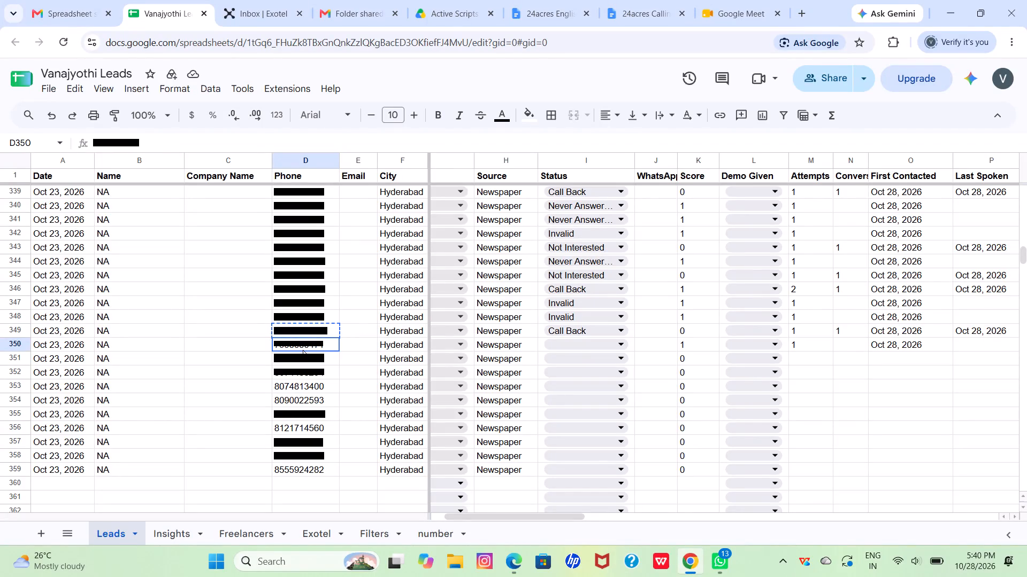
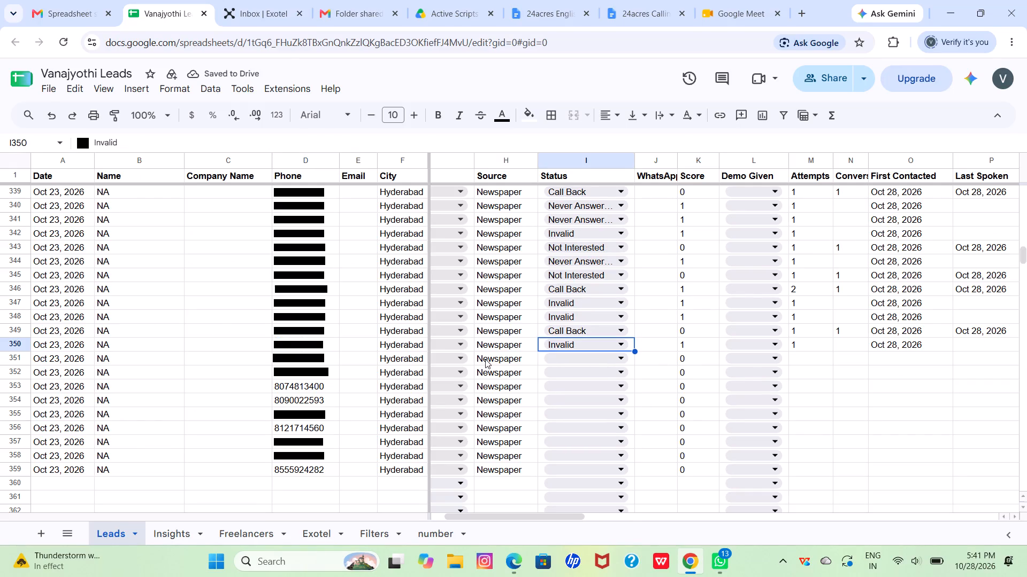
# Copy the phone number of the lead in row 351 for the next call.
pyautogui.doubleClick(321, 363)
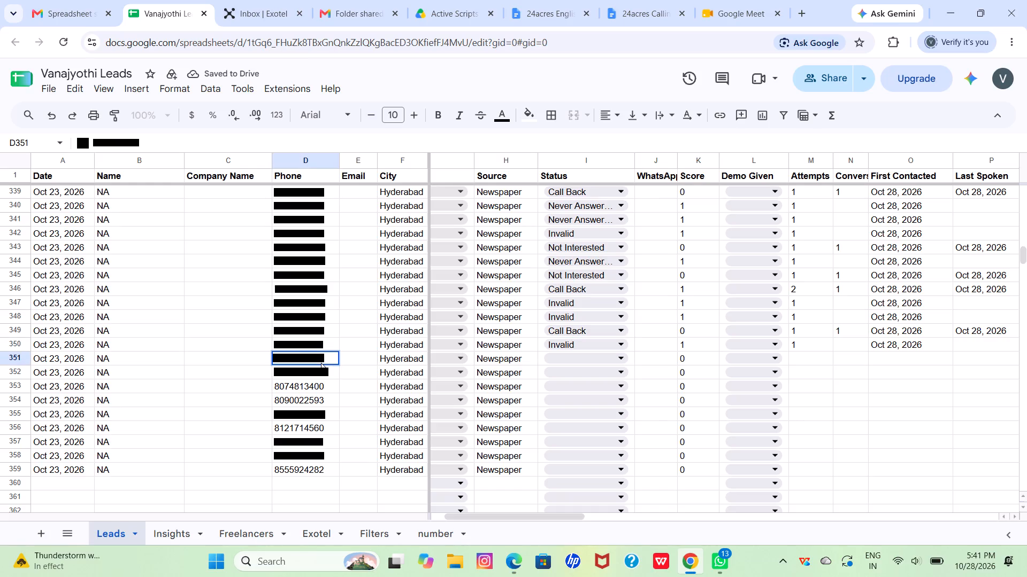
pyautogui.hotkey('ctrl', 'c')
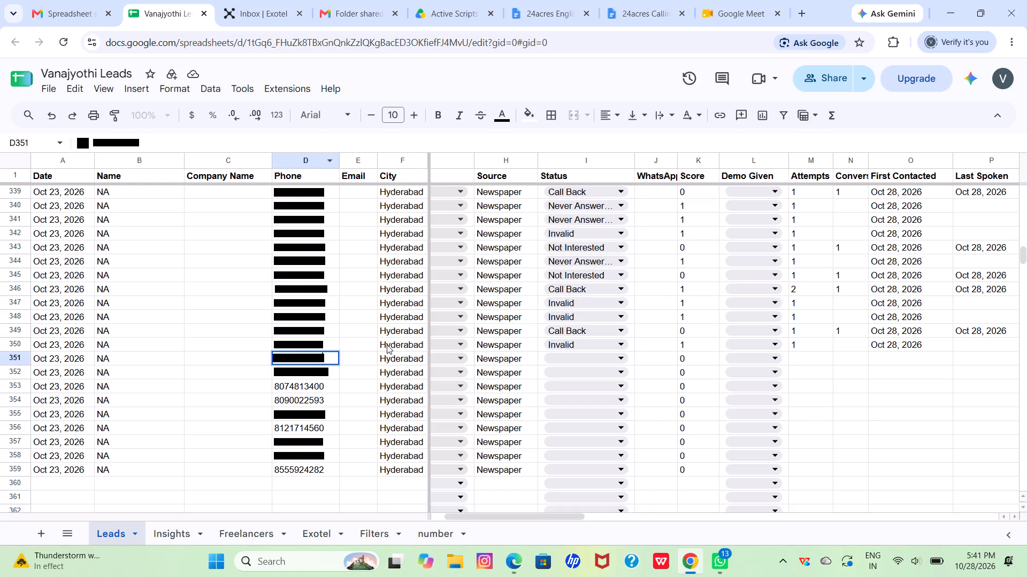
pyautogui.click(386, 344)
pyautogui.click(314, 363)
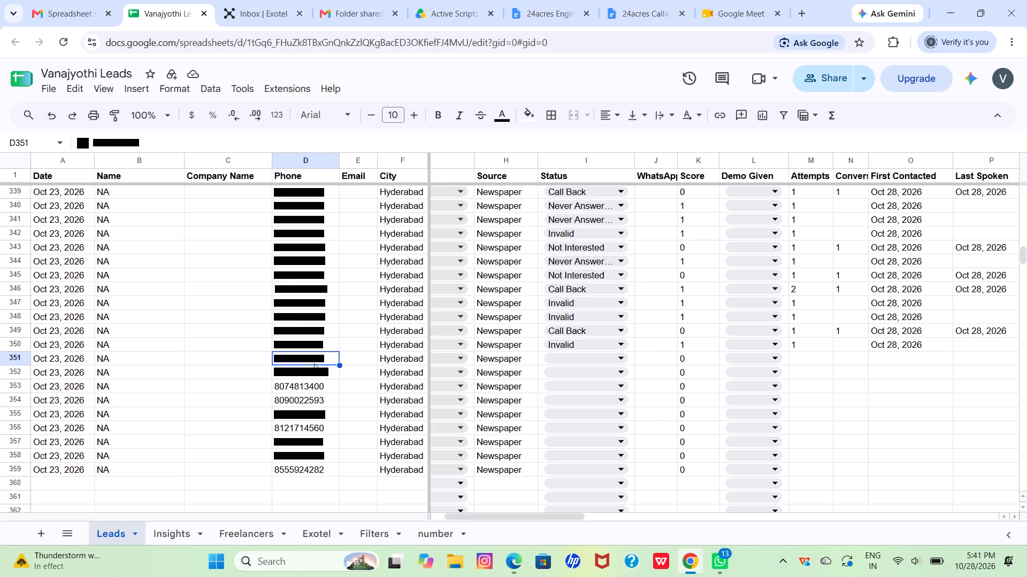
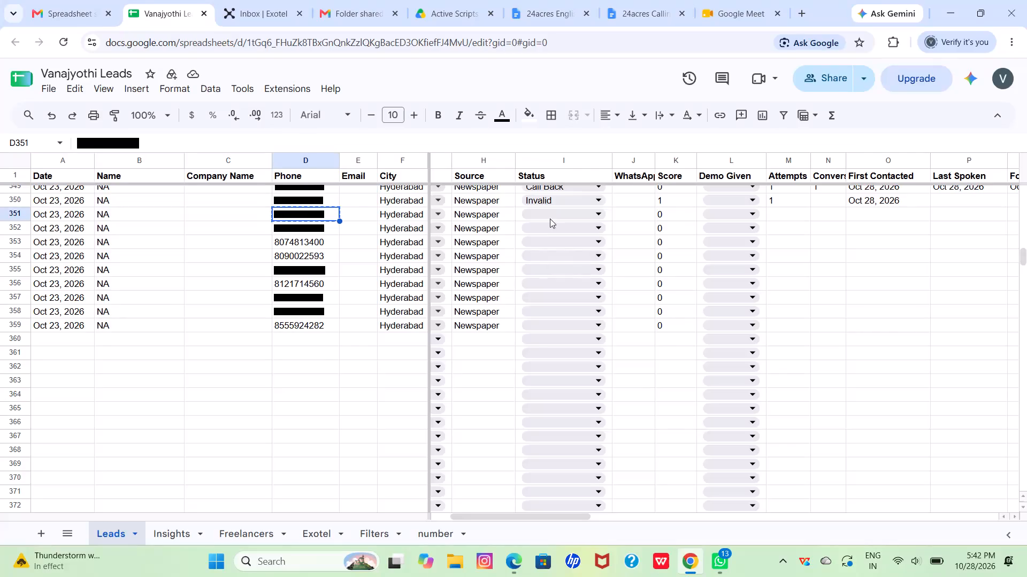
# Set the status of the lead in row 351 to Never Answered.
pyautogui.click(550, 218)
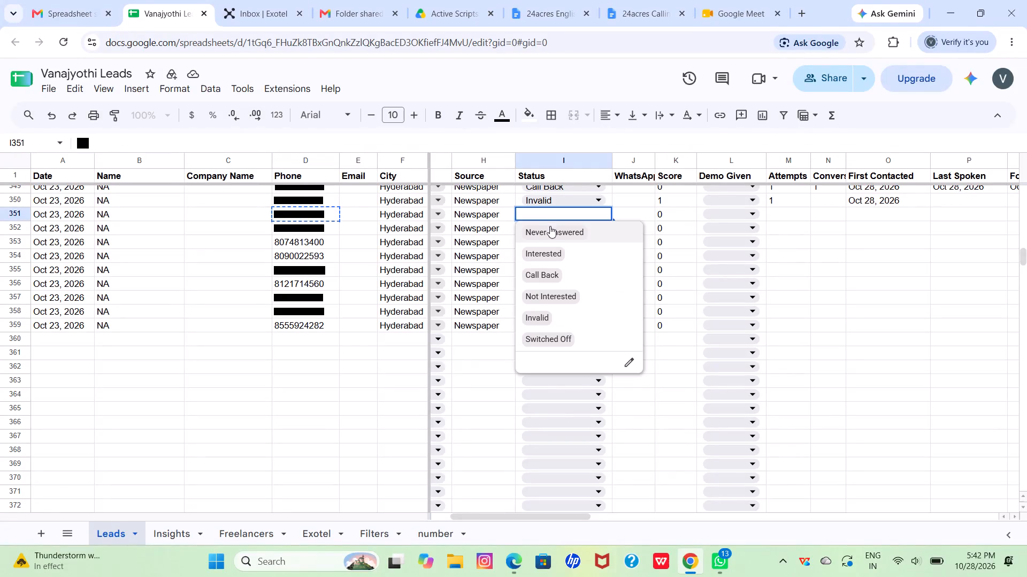
pyautogui.click(550, 228)
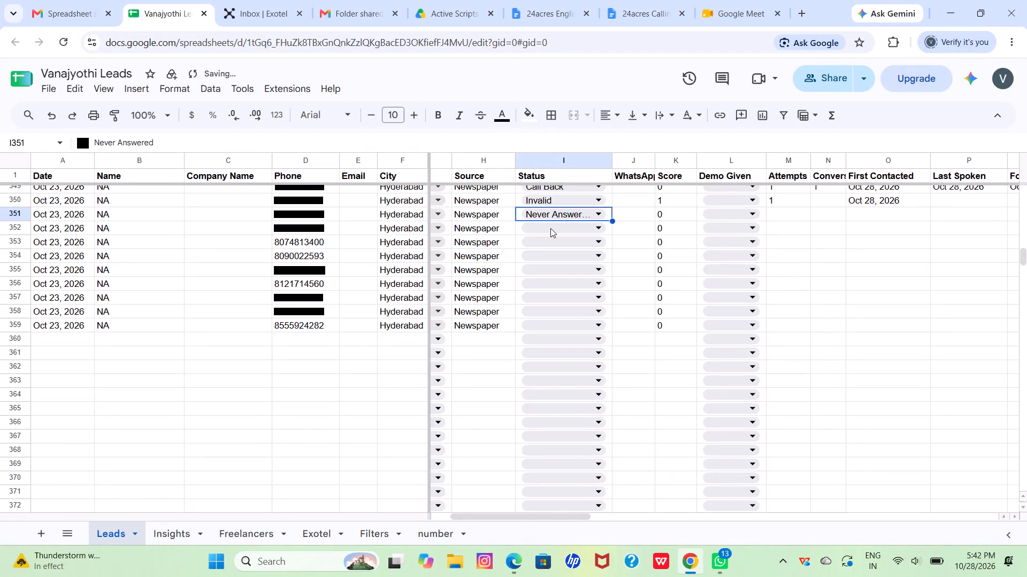
# Select the phone number of the lead in row 352.
pyautogui.click(308, 223)
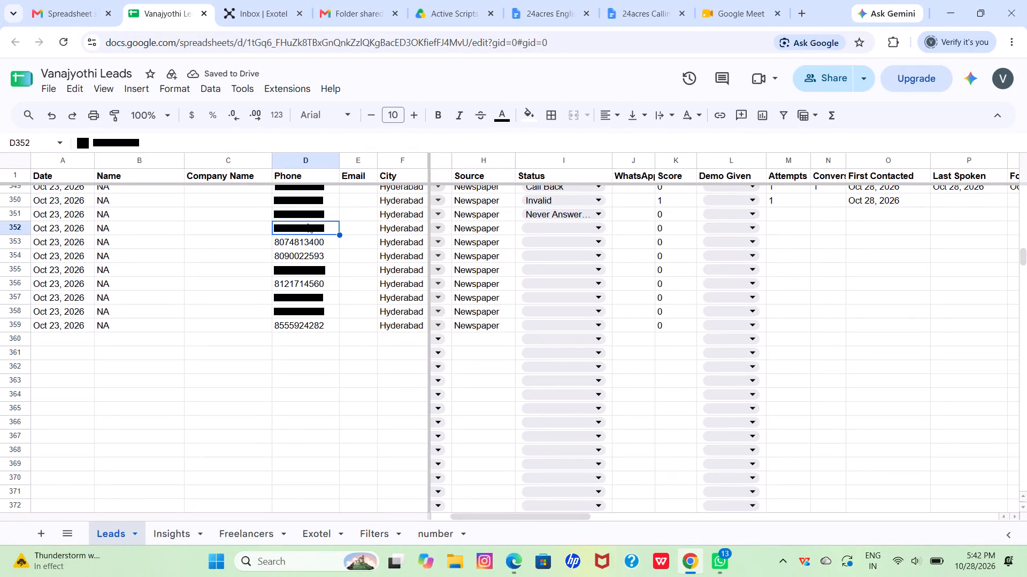
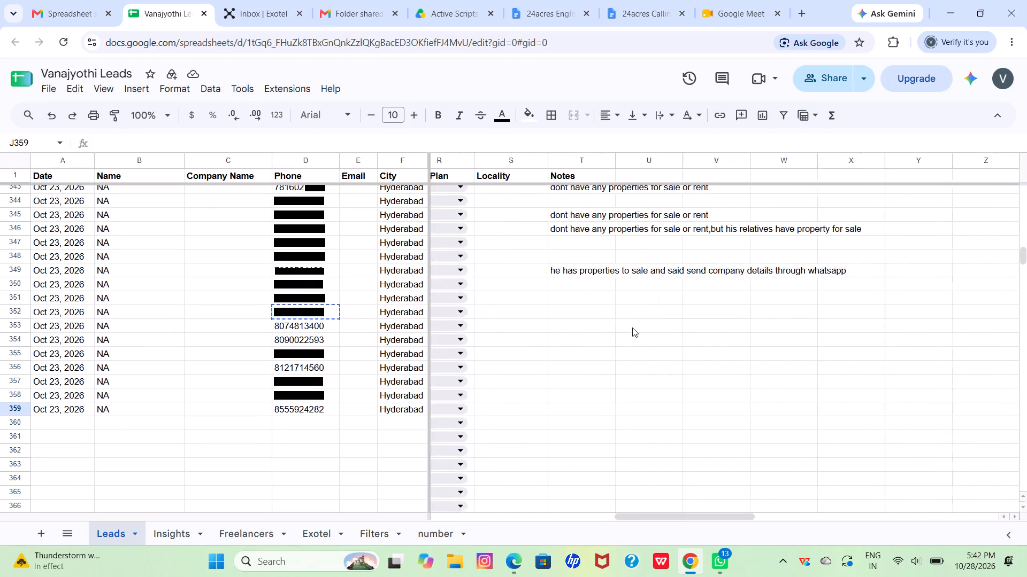
# Append "(hindi)" to the note about sending company details through WhatsApp for the lead in row 349.
pyautogui.doubleClick(573, 272)
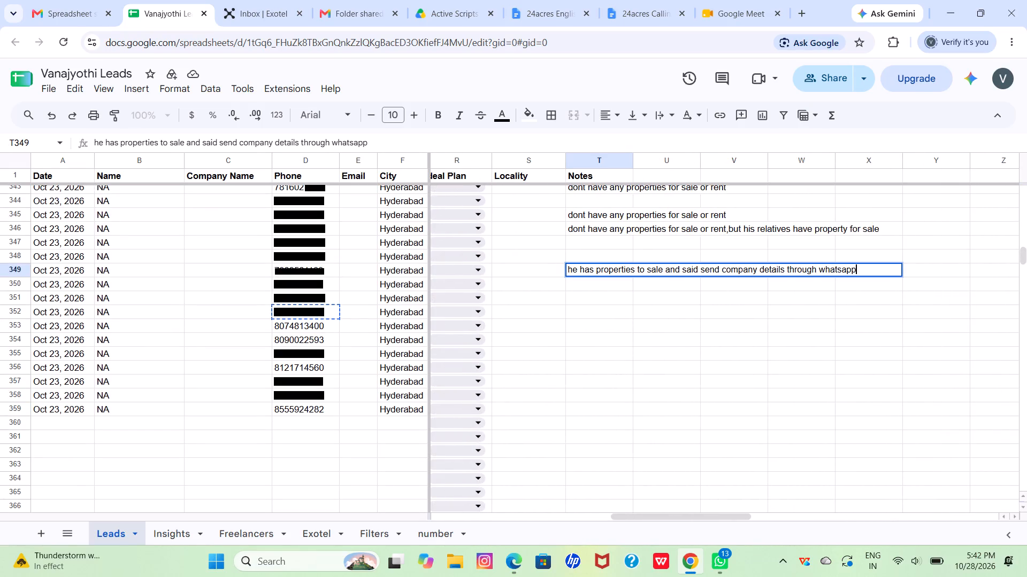
pyautogui.hotkey('shift', '(')
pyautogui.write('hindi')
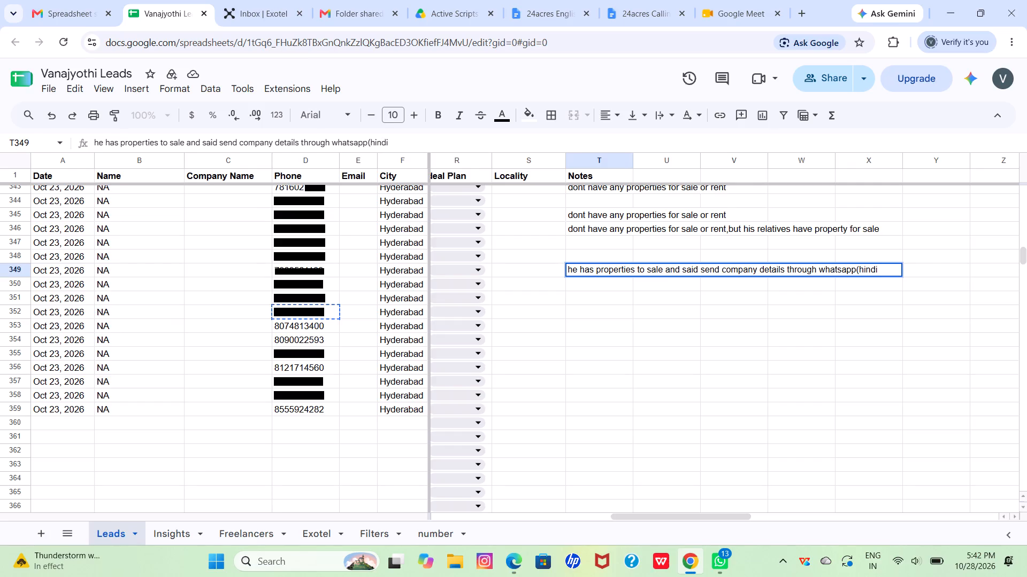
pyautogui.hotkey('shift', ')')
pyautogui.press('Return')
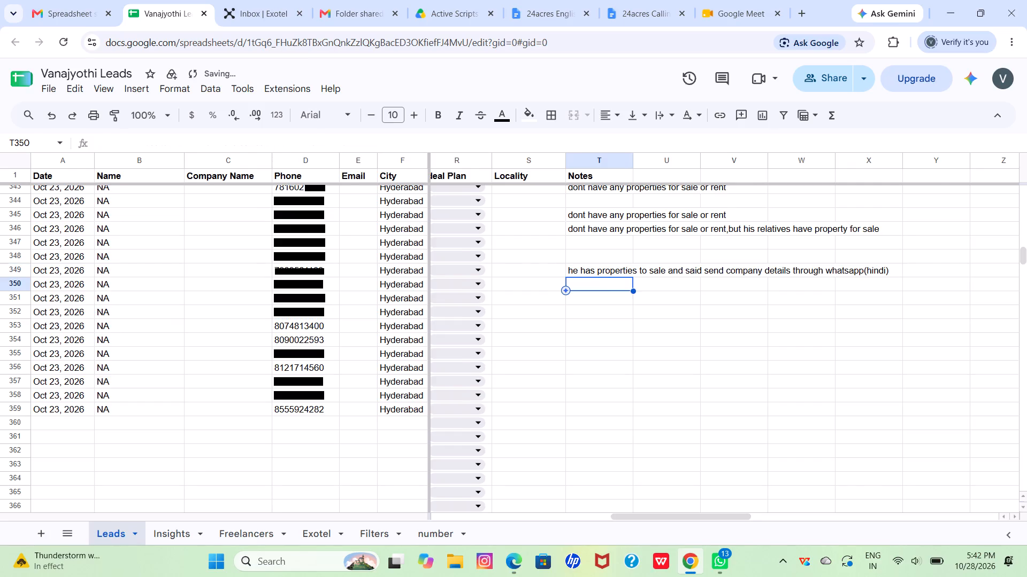
# Set Attempts to 1 for the leads in rows 351, 352, 353 and 355.
pyautogui.hscroll(7, 573, 272)
pyautogui.scroll(-1, 573, 272)
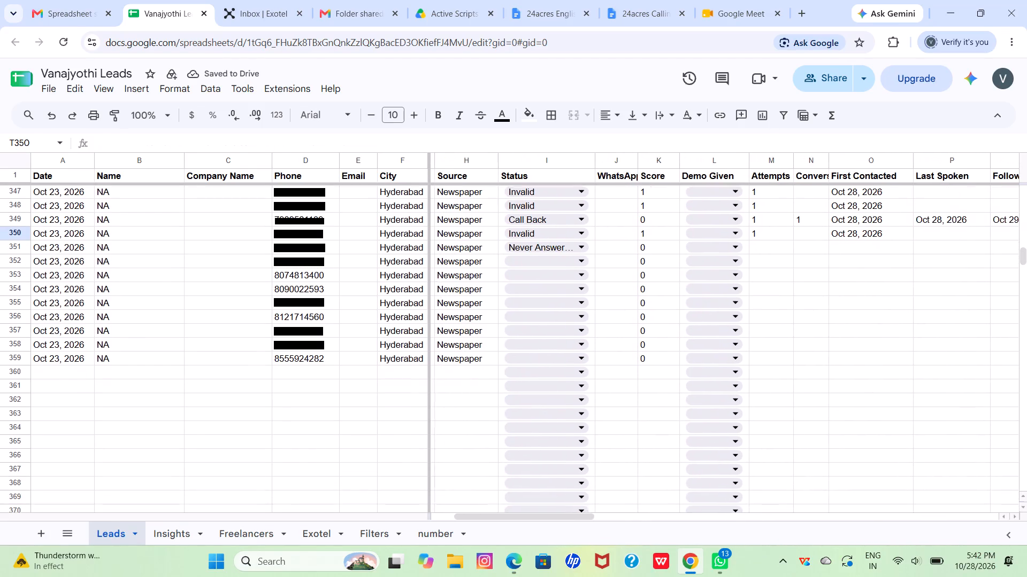
pyautogui.scroll(-1, 573, 272)
pyautogui.click(765, 245)
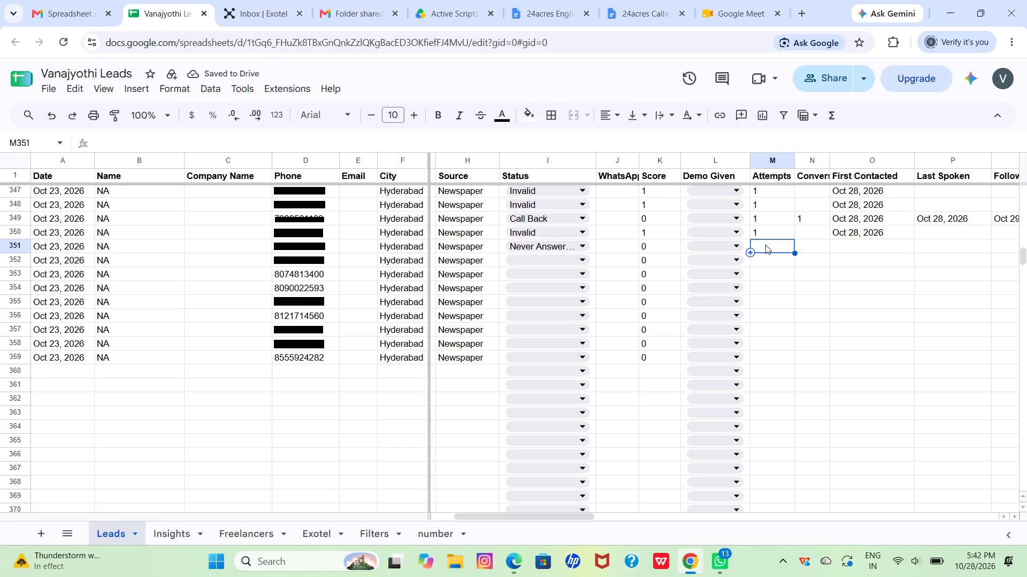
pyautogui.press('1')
pyautogui.click(786, 268)
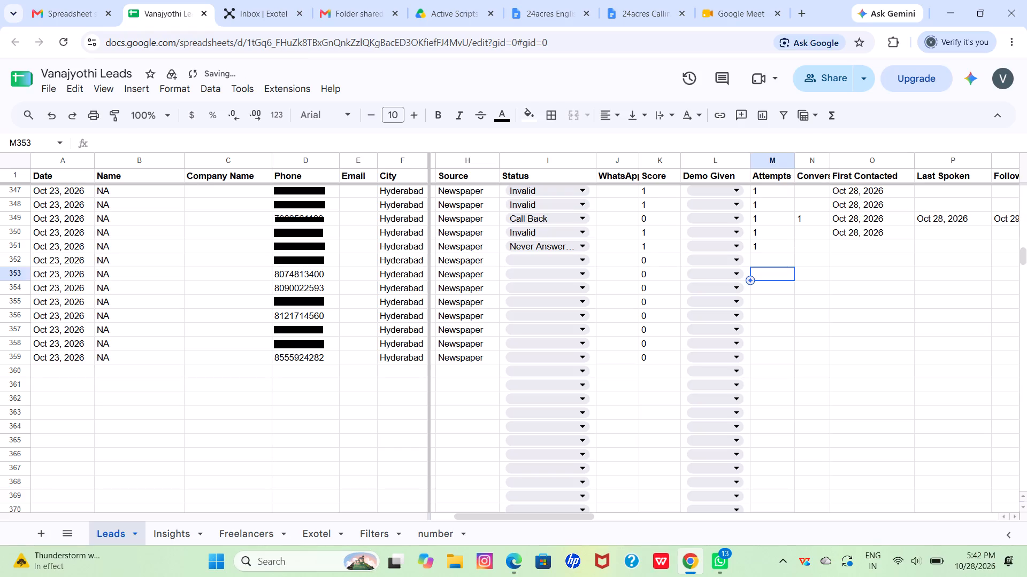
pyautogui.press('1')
pyautogui.click(773, 258)
# Enter 1 in the Attempts column for the leads in rows 352 to 358.
pyautogui.press('1')
pyautogui.click(756, 298)
pyautogui.press('1')
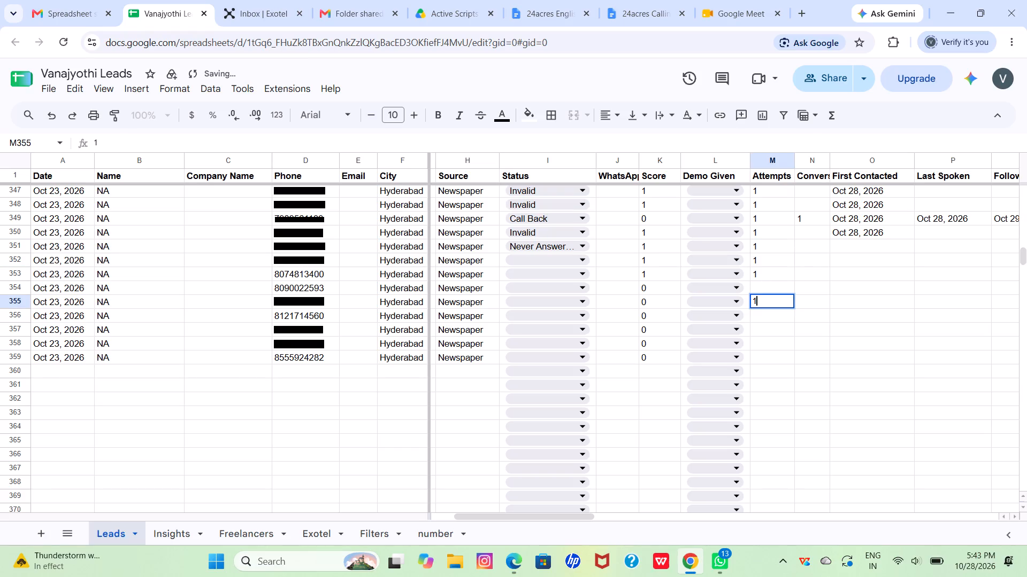
pyautogui.click(759, 288)
pyautogui.press('1')
pyautogui.click(760, 329)
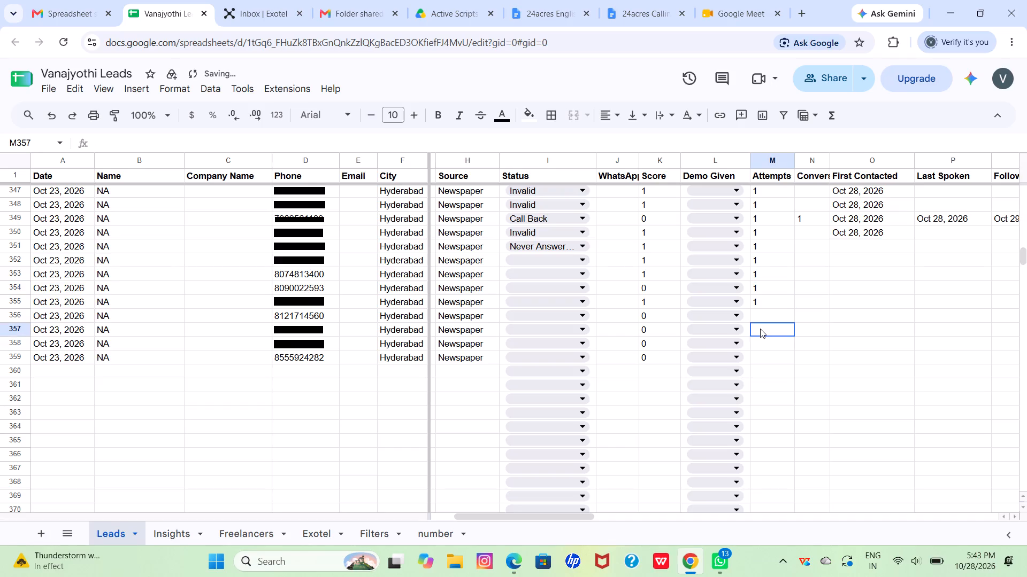
pyautogui.press('1')
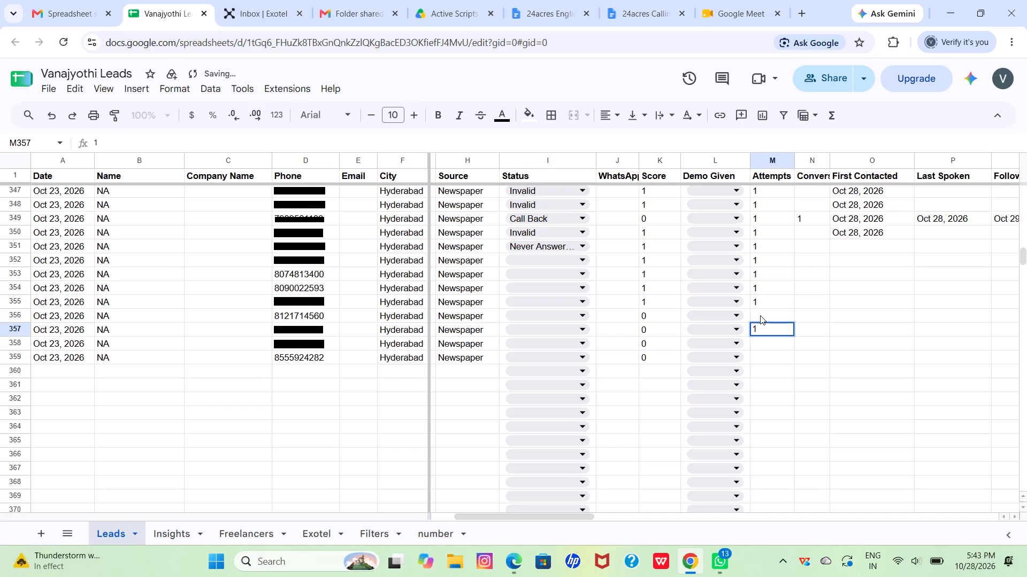
pyautogui.click(760, 315)
pyautogui.press('1')
pyautogui.click(763, 346)
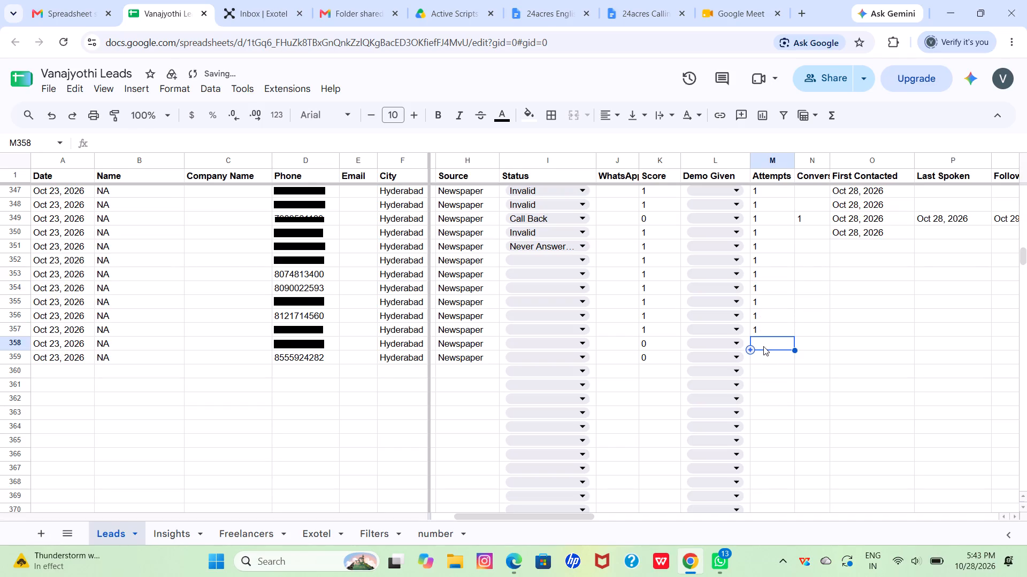
pyautogui.press('1')
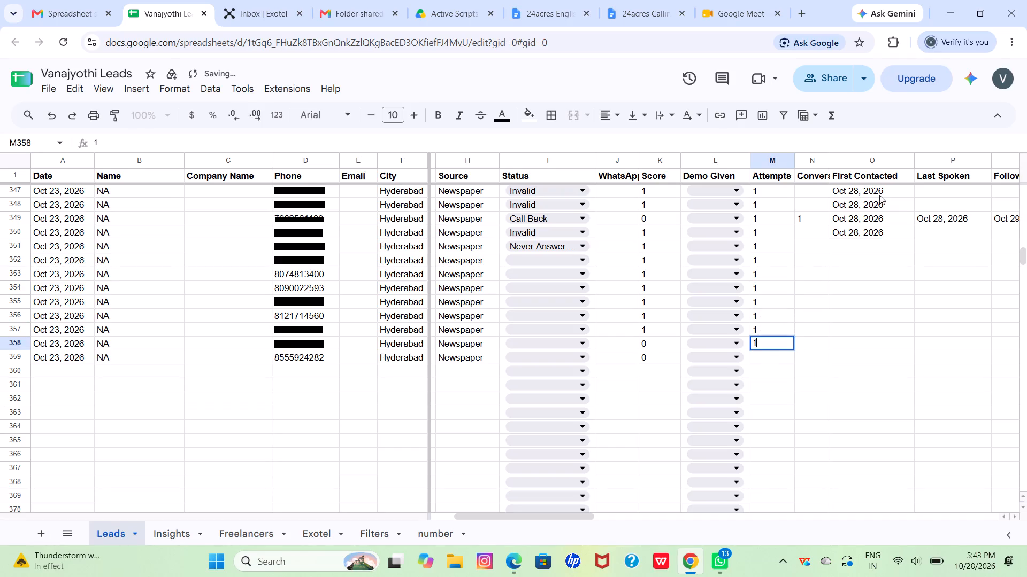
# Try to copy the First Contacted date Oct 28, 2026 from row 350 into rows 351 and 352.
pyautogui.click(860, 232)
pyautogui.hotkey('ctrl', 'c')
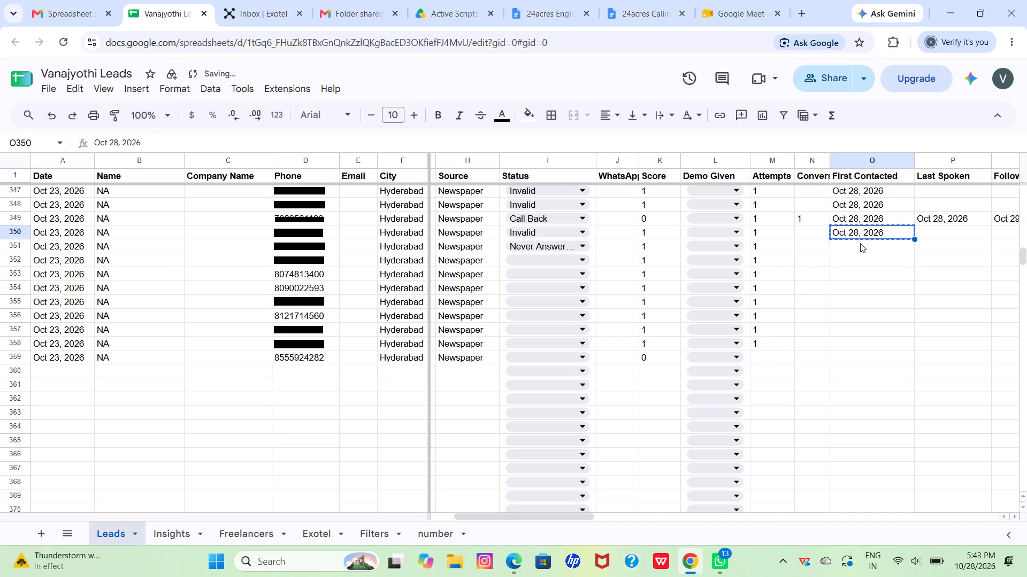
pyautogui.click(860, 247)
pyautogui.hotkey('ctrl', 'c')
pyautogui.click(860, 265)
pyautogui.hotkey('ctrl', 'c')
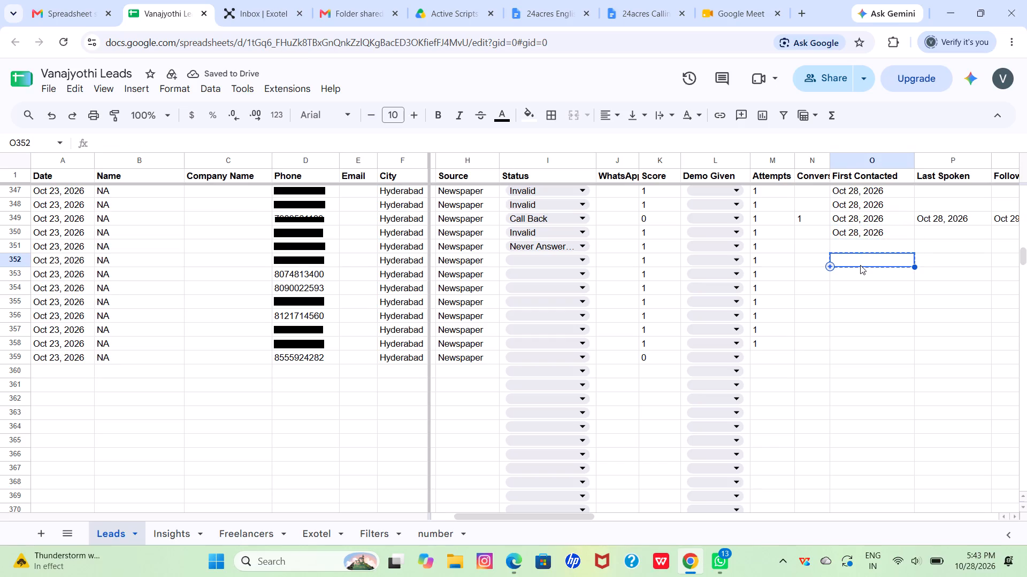
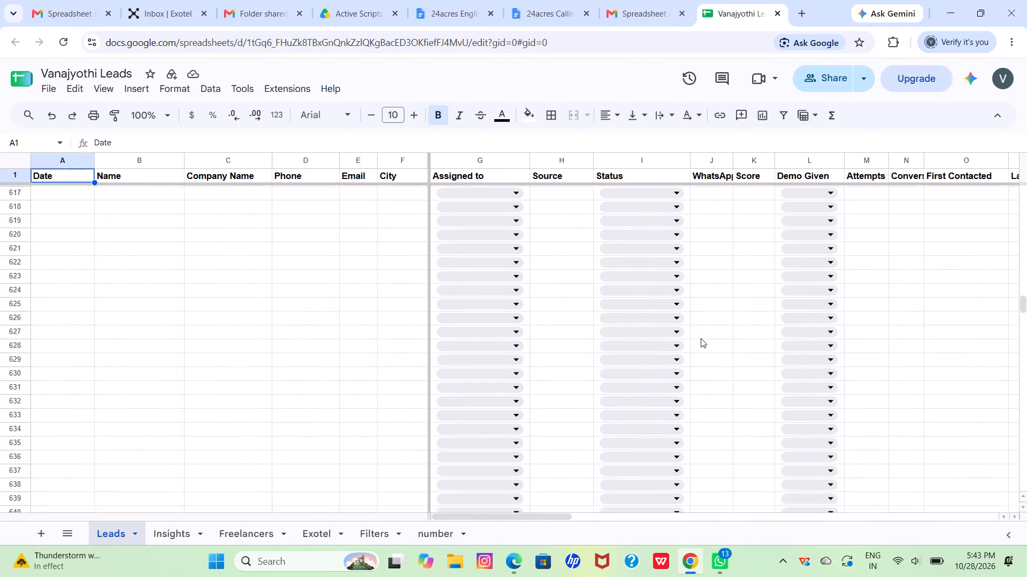
# Return to the last filled lead rows, around 351 to 359, and check their status, attempts and First Contacted entries.
pyautogui.scroll(14, 701, 338)
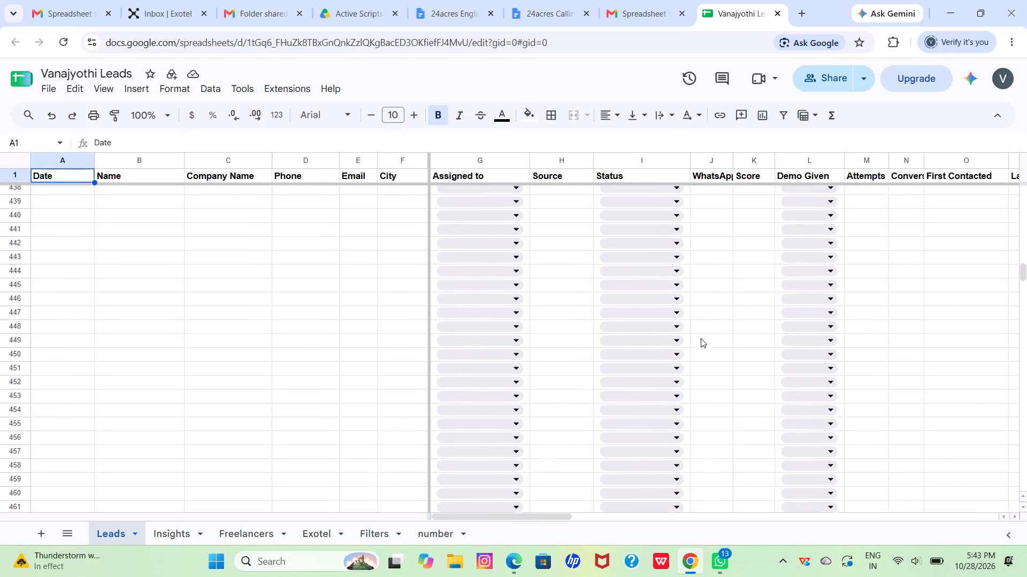
pyautogui.scroll(2, 701, 338)
pyautogui.scroll(-3, 701, 338)
pyautogui.hscroll(1, 701, 338)
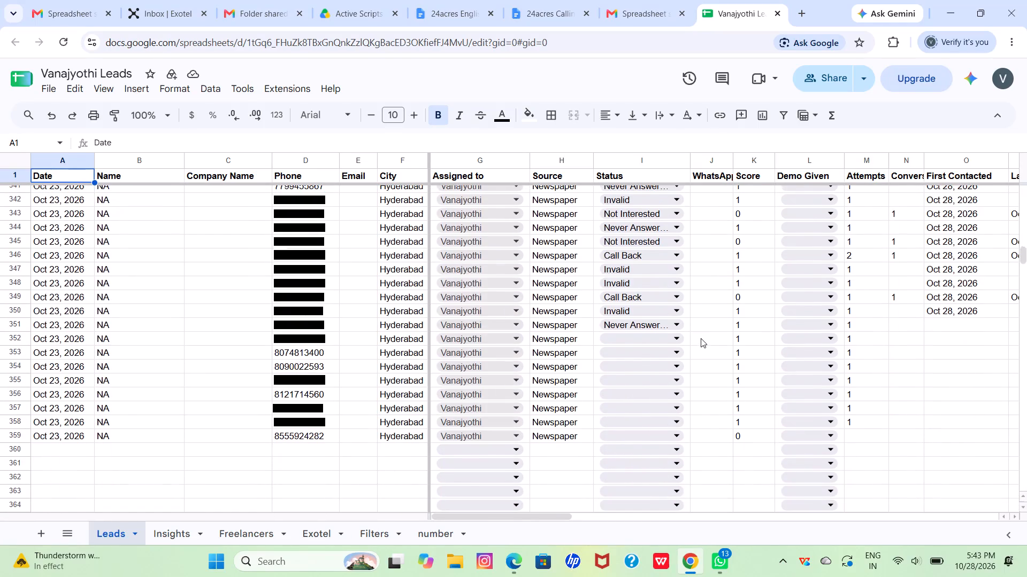
pyautogui.hscroll(1, 701, 338)
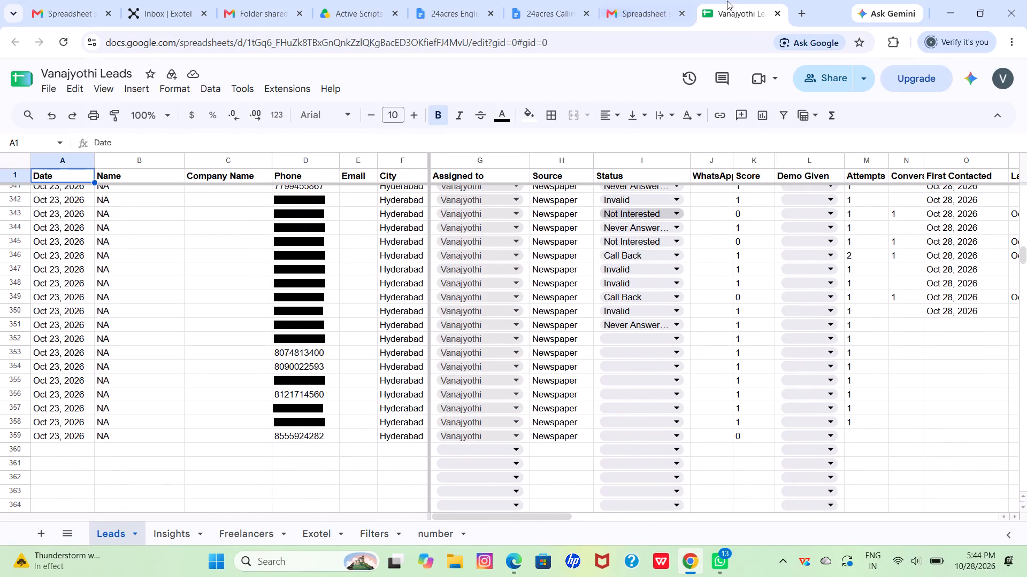
# Reorder the browser tabs so the leads spreadsheet comes second, directly before the Exotel inbox.
pyautogui.moveTo(727, 3); pyautogui.dragTo(565, 4)
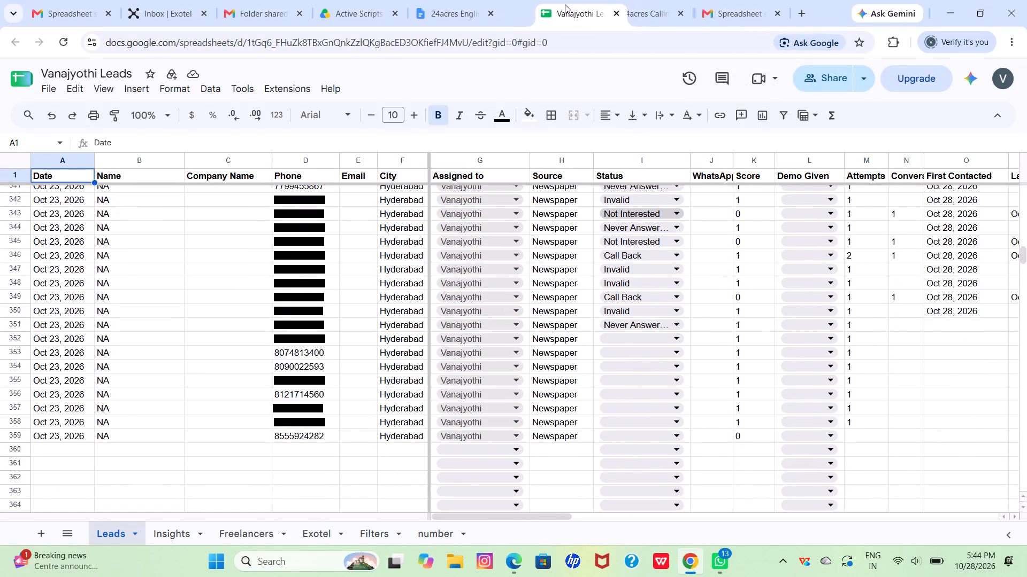
pyautogui.moveTo(565, 4); pyautogui.dragTo(172, 20)
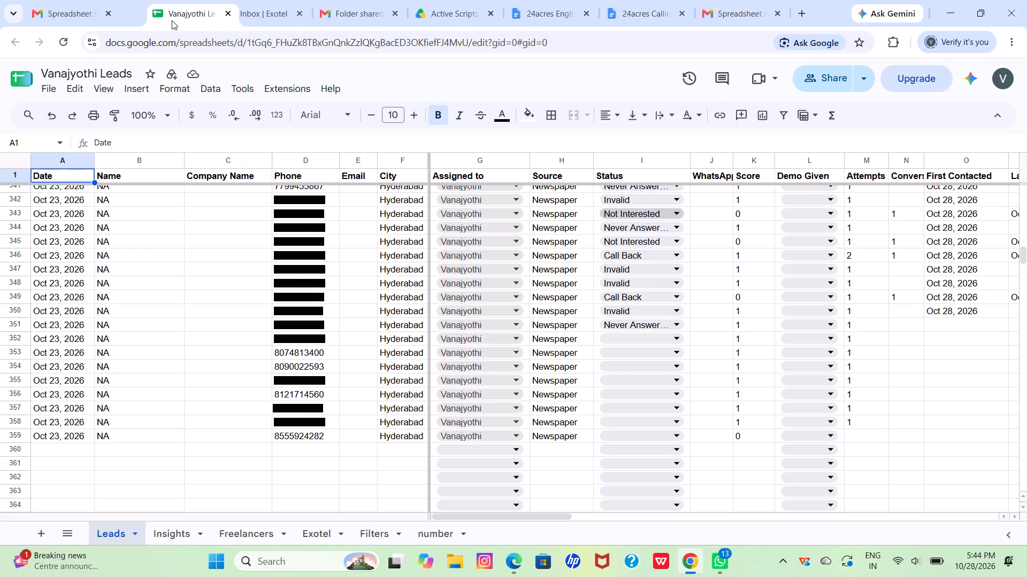
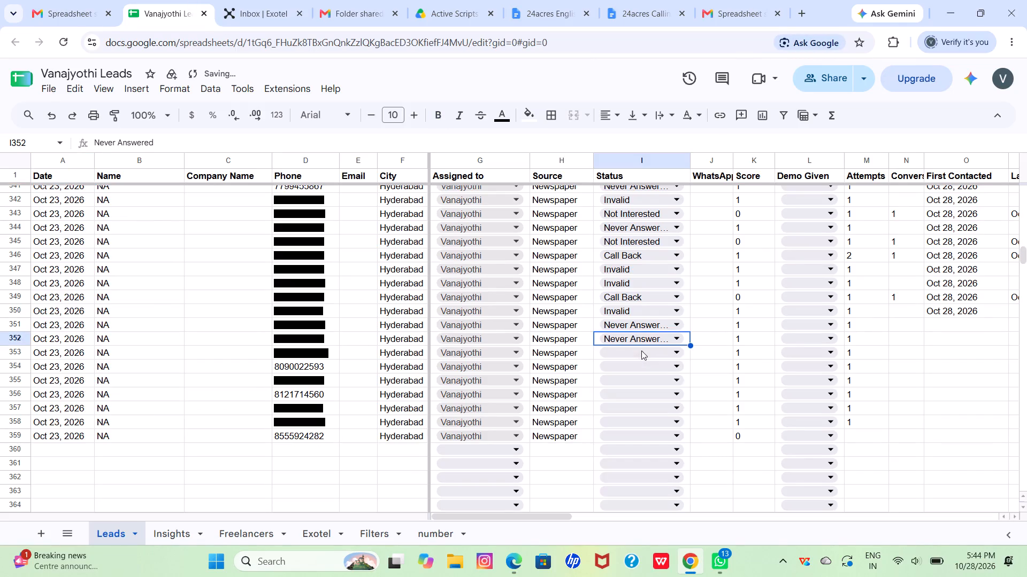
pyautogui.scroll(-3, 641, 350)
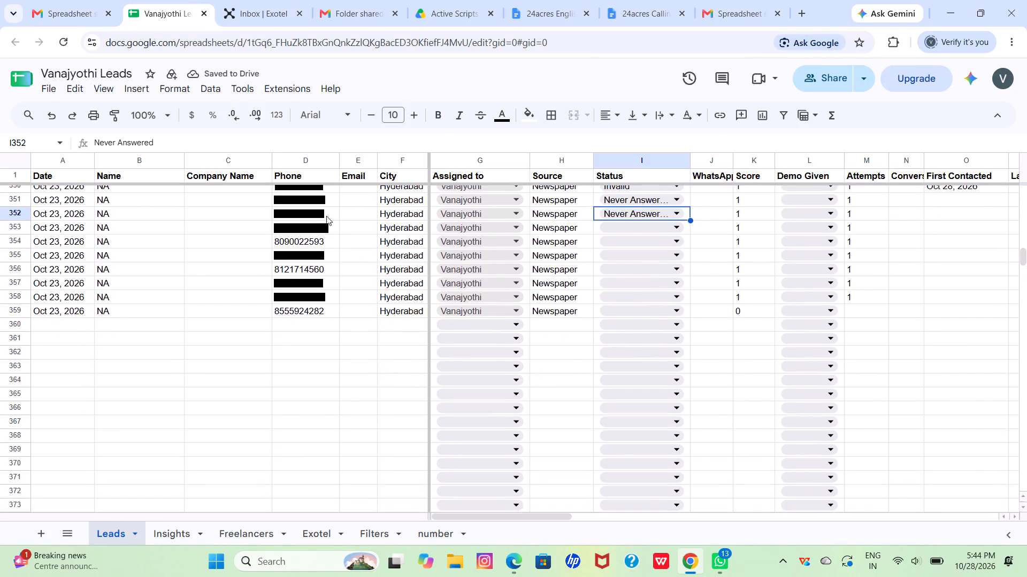
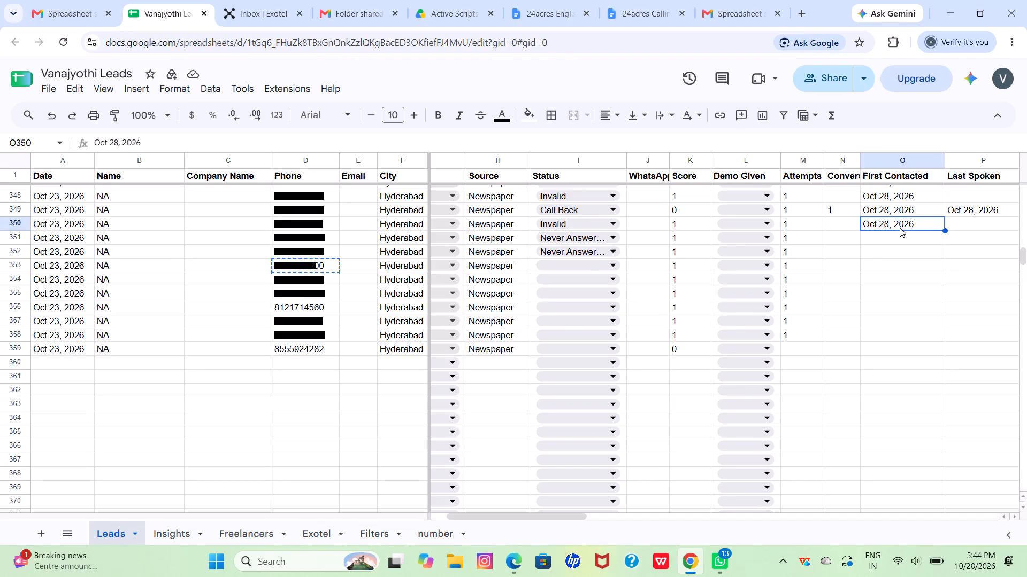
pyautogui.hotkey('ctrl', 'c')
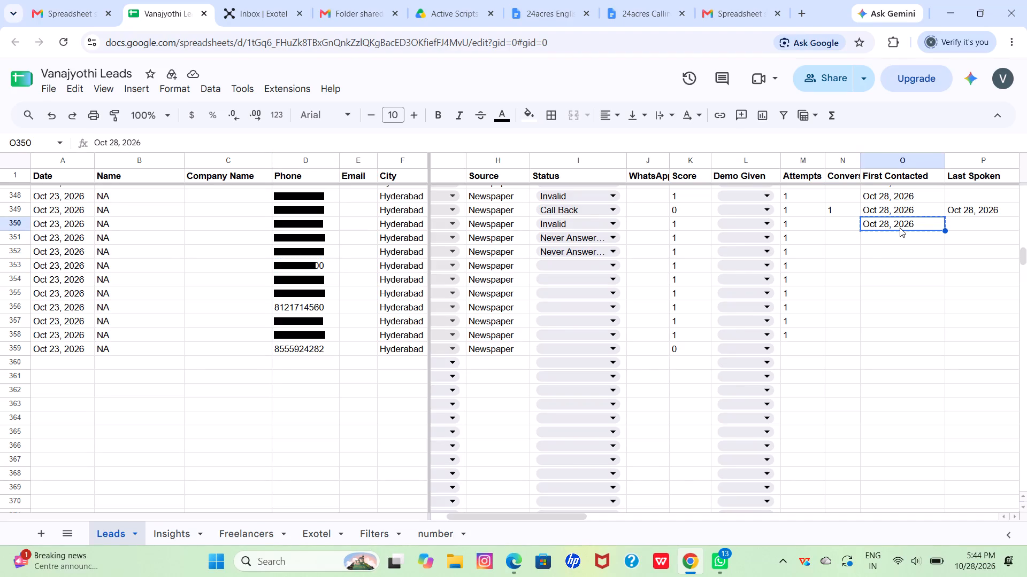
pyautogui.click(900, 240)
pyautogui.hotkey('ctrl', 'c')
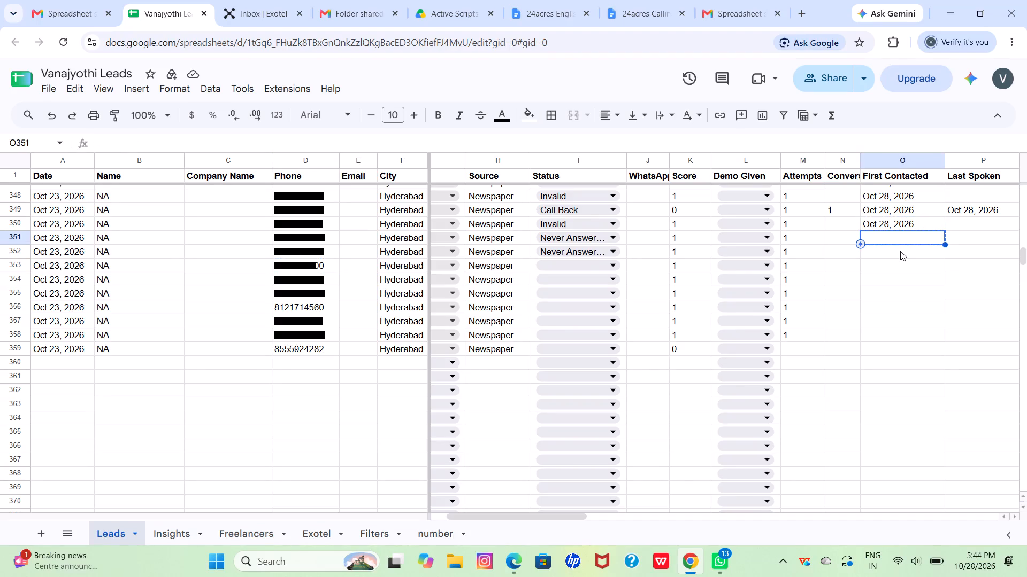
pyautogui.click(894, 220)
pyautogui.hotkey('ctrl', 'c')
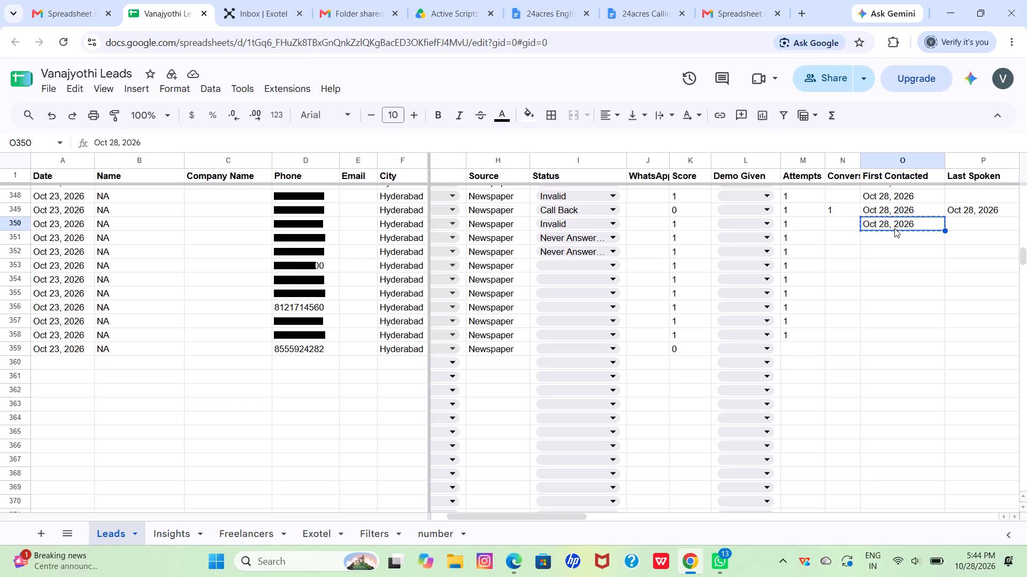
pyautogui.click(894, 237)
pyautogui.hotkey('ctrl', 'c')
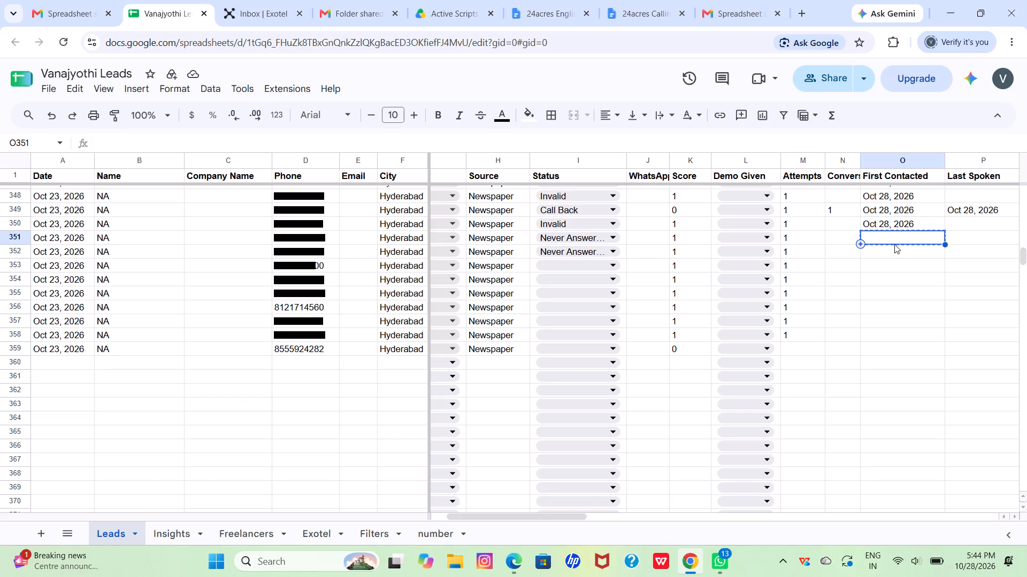
# Copy the First Contacted date Oct 28, 2026 from row 350 into rows 351 to 358.
pyautogui.click(890, 225)
pyautogui.hotkey('ctrl', 'c')
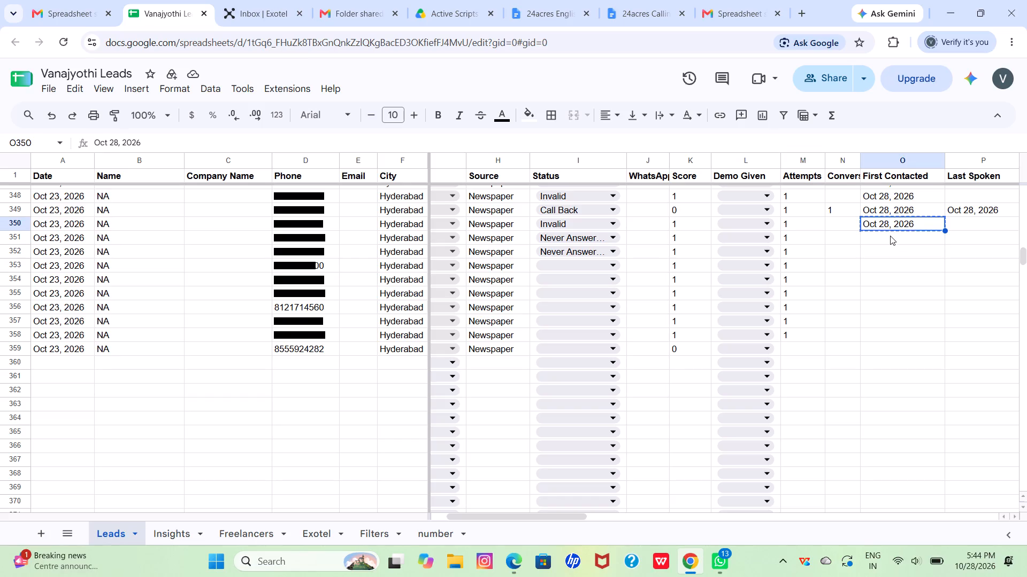
pyautogui.click(890, 236)
pyautogui.hotkey('ctrl', 'v')
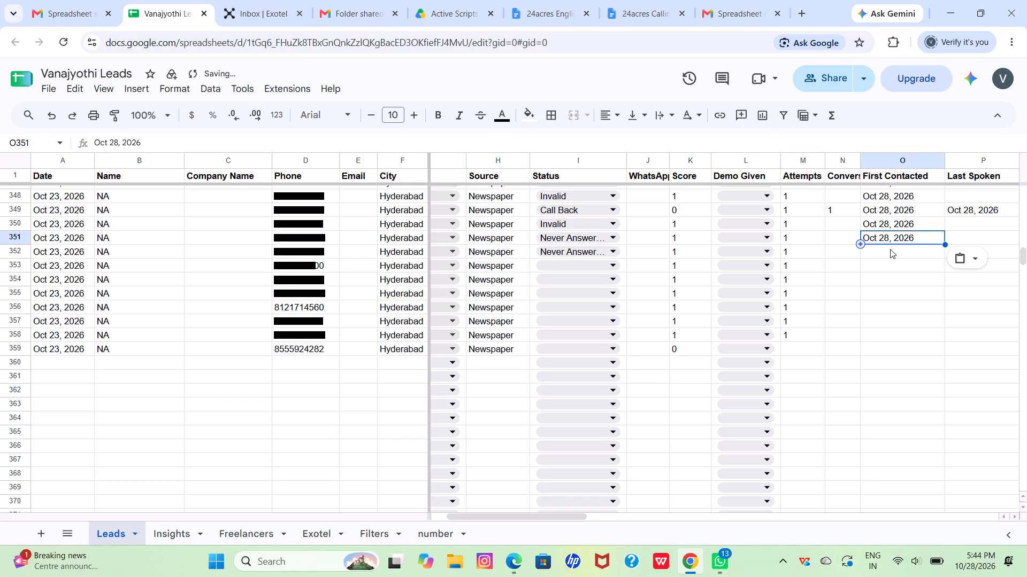
pyautogui.click(890, 249)
pyautogui.hotkey('ctrl', 'v')
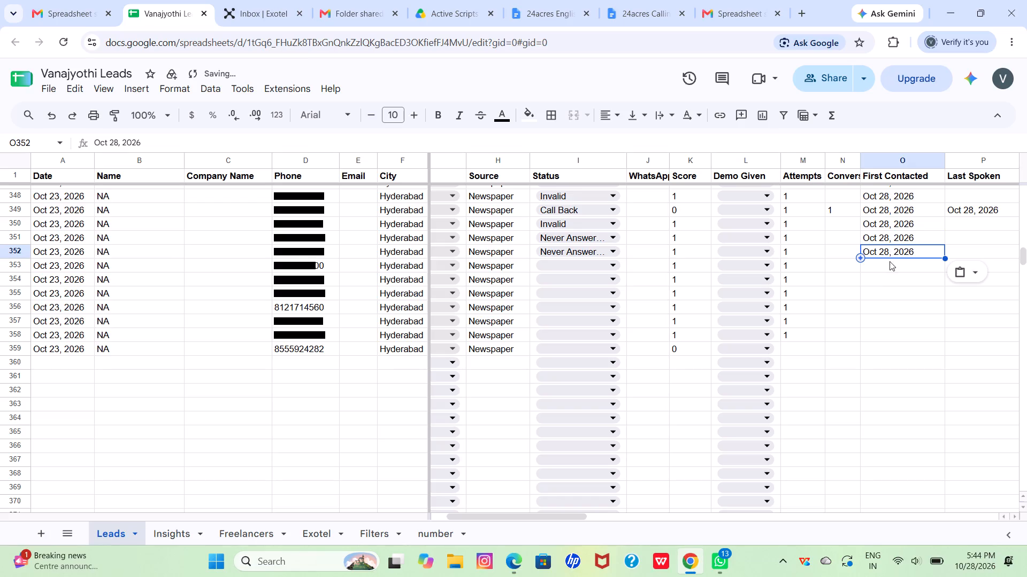
pyautogui.click(889, 270)
pyautogui.hotkey('ctrl', 'v')
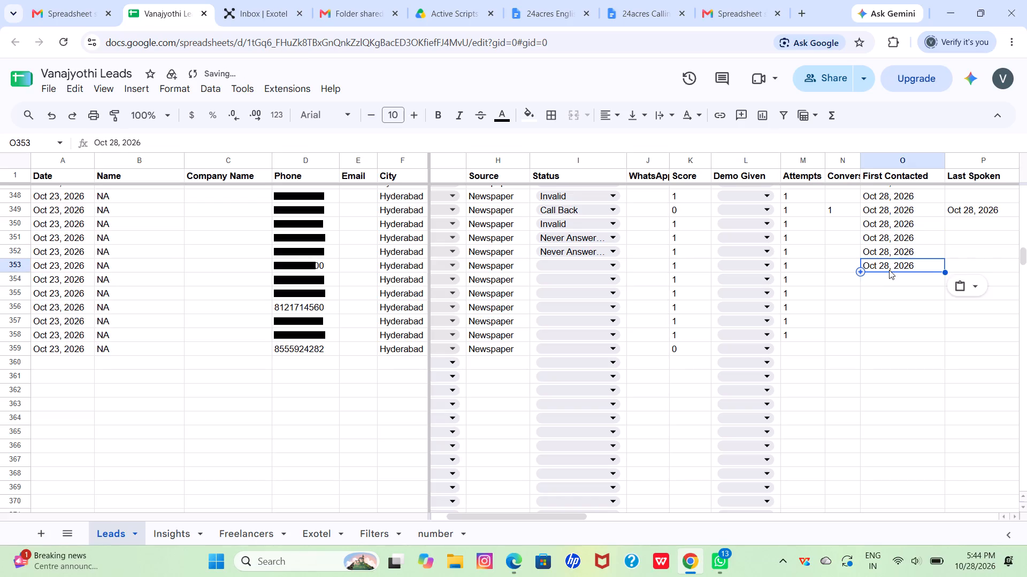
pyautogui.click(891, 287)
pyautogui.hotkey('ctrl', 'v')
pyautogui.click(889, 293)
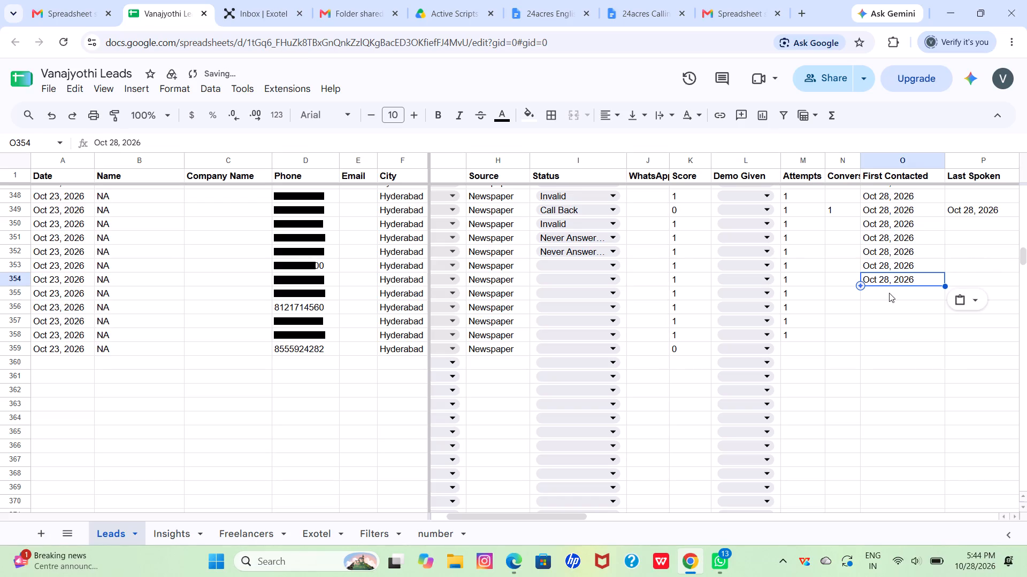
pyautogui.hotkey('ctrl', 'v')
pyautogui.click(887, 305)
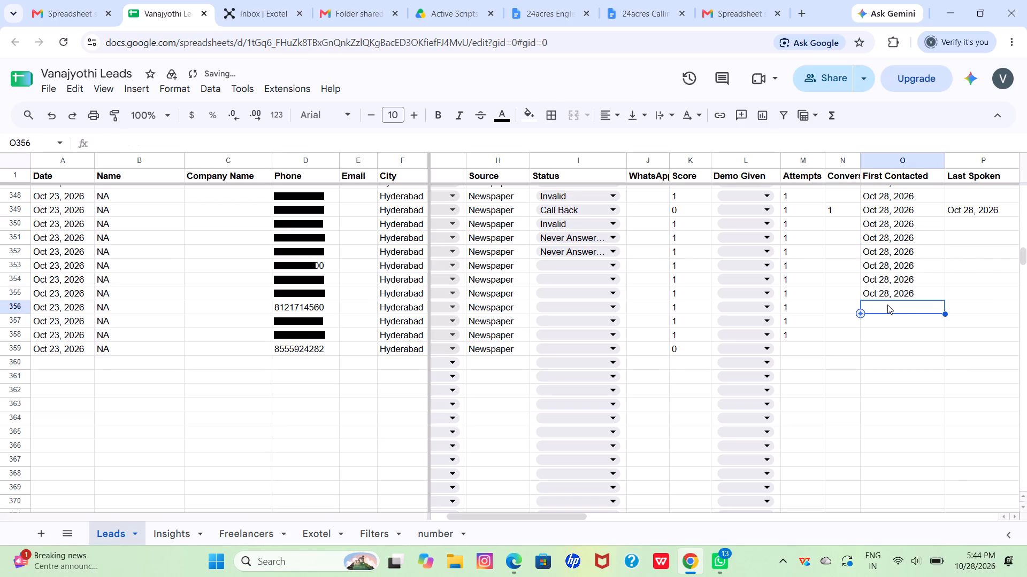
pyautogui.hotkey('ctrl', 'v')
pyautogui.click(887, 316)
pyautogui.hotkey('ctrl', 'v')
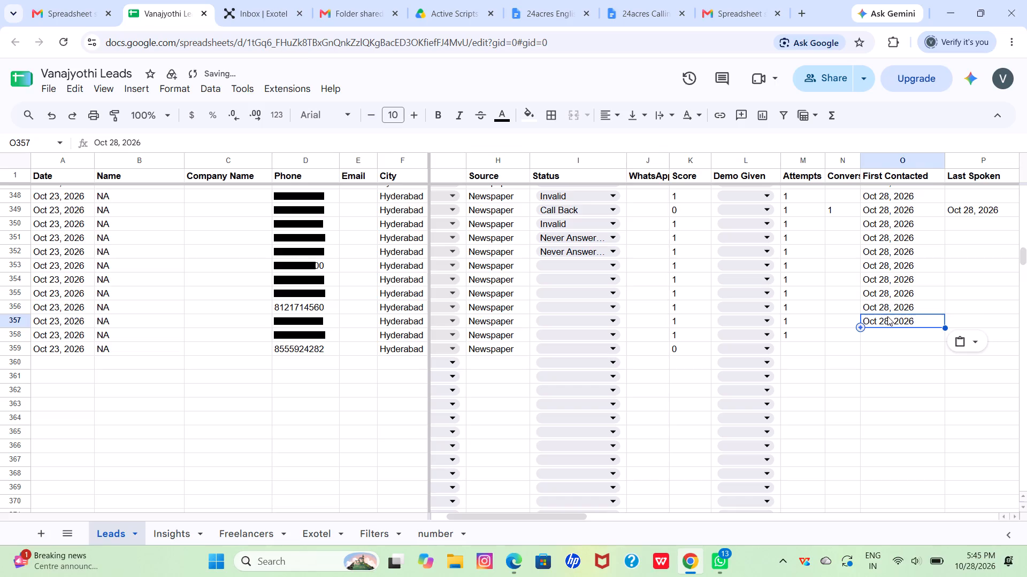
pyautogui.click(888, 331)
pyautogui.hotkey('ctrl', 'v')
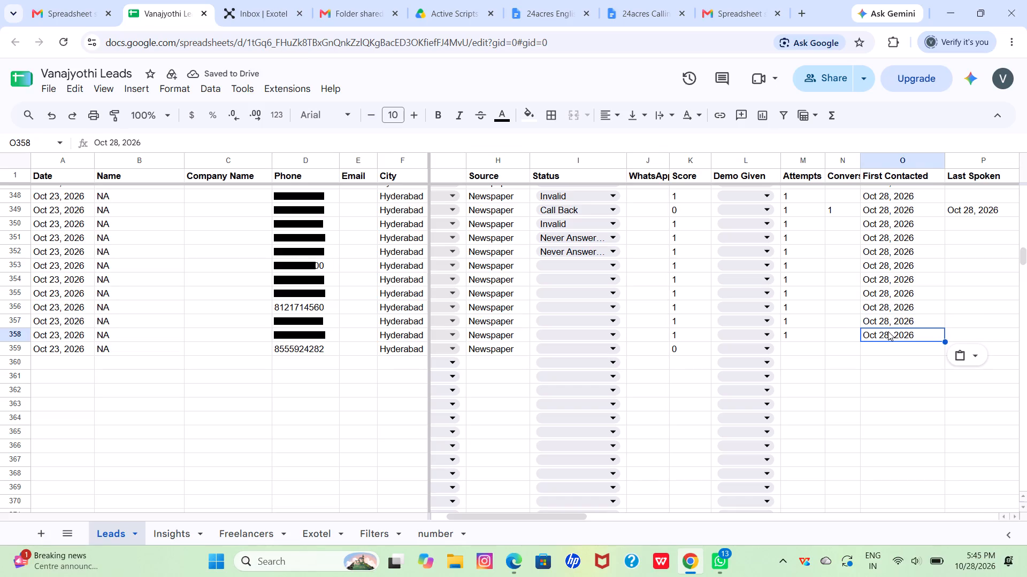
# Set the Status of the lead in row 353 to Not Interested.
pyautogui.hscroll(2, 888, 331)
pyautogui.scroll(-1, 888, 331)
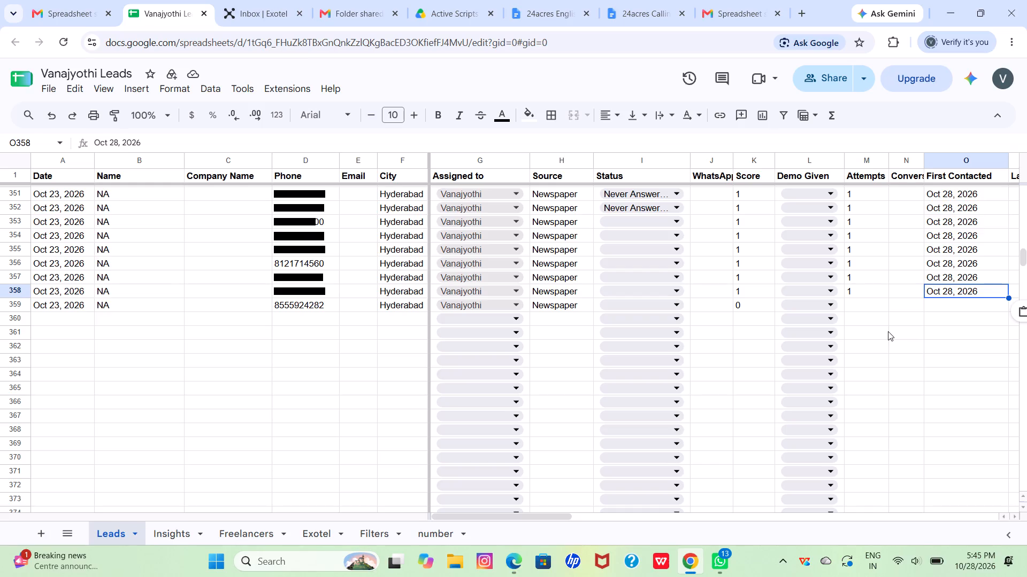
pyautogui.click(669, 226)
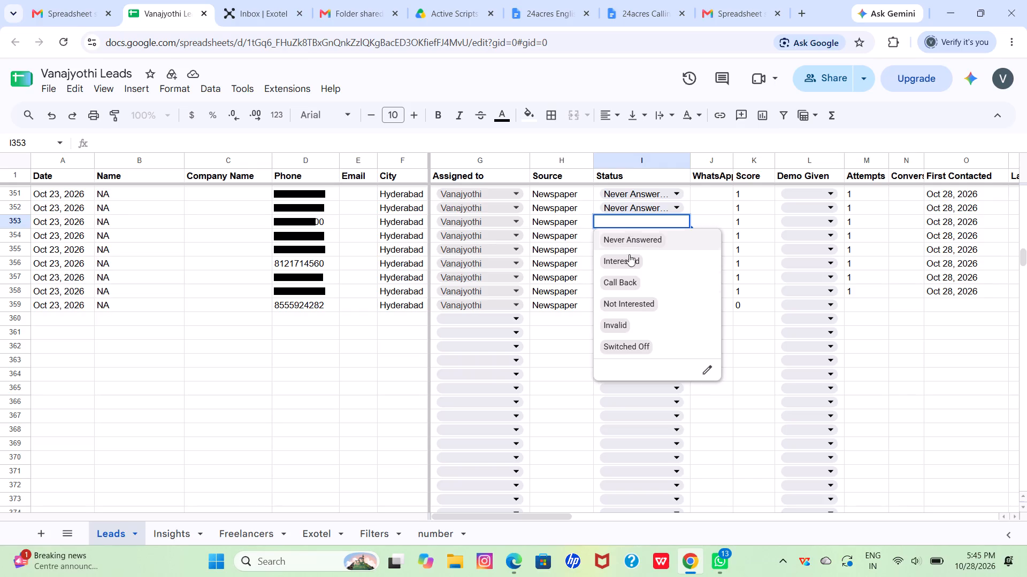
pyautogui.click(630, 296)
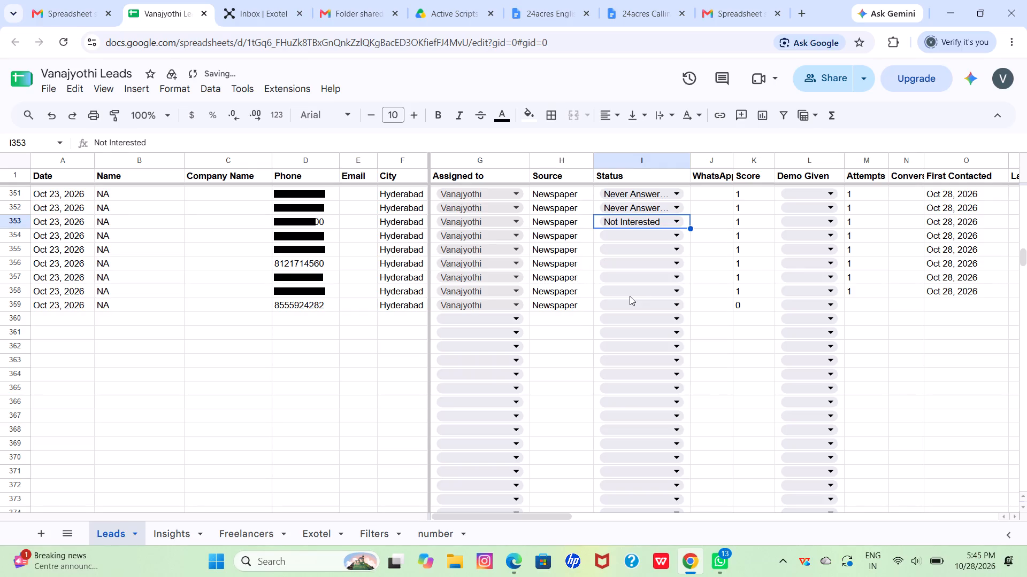
# For row 353, enter 1 conversation and copy its First Contacted date, Oct 28, 2026, into Last Spoken.
pyautogui.click(914, 227)
pyautogui.press('1')
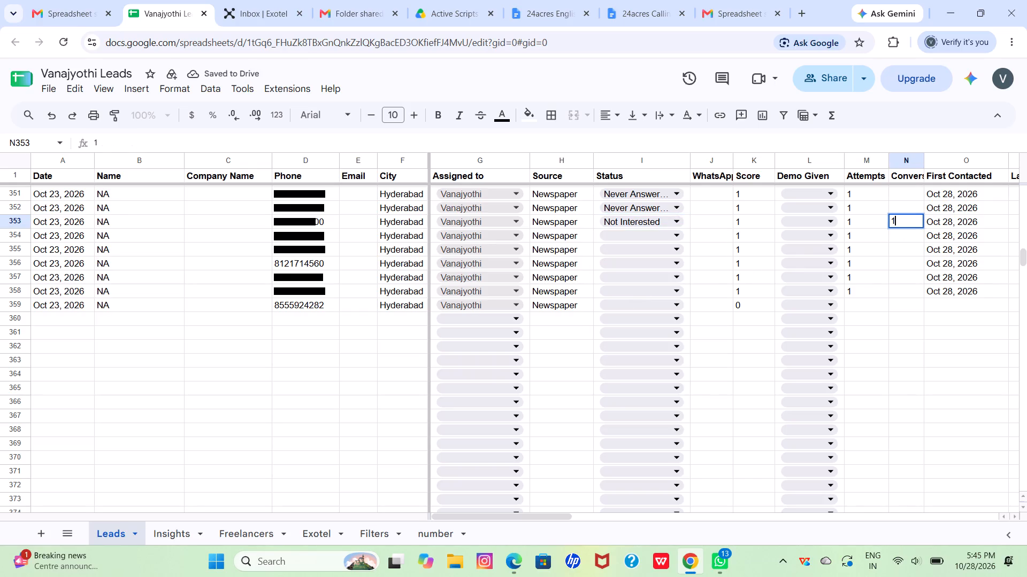
pyautogui.click(958, 225)
pyautogui.hotkey('ctrl', 'c')
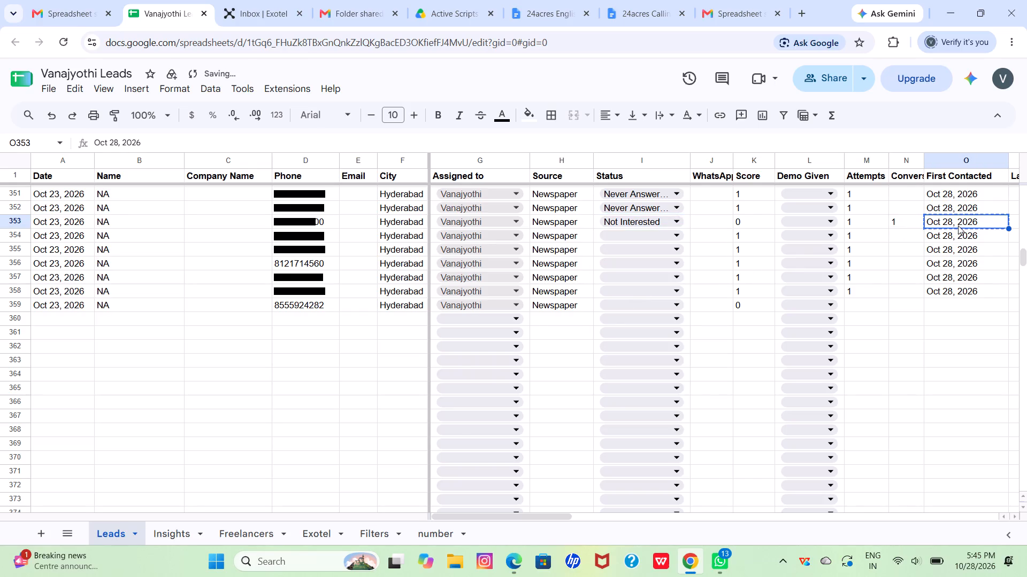
pyautogui.hscroll(-2, 958, 225)
pyautogui.click(871, 222)
pyautogui.hotkey('ctrl', 'v')
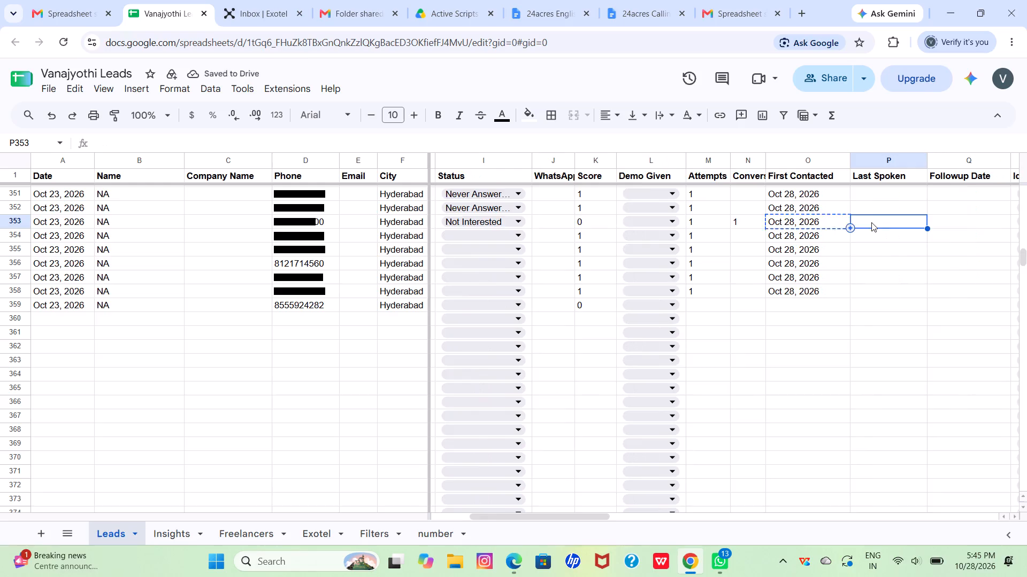
# Enter the note "not gave time to speak and disconnected call" for the lead in row 353.
pyautogui.hscroll(-5, 871, 222)
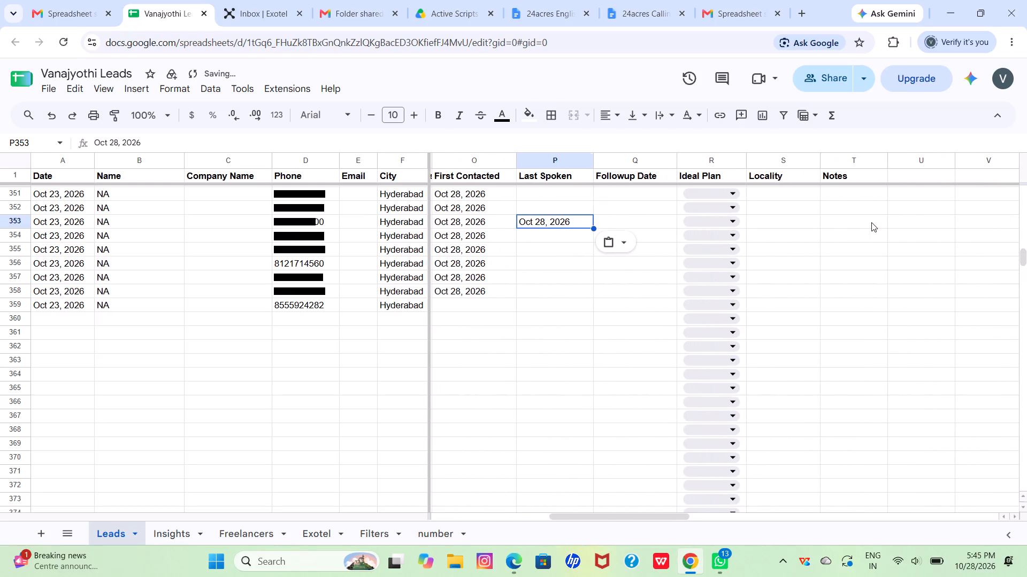
pyautogui.click(871, 222)
pyautogui.write('not gave time to speak and disco')
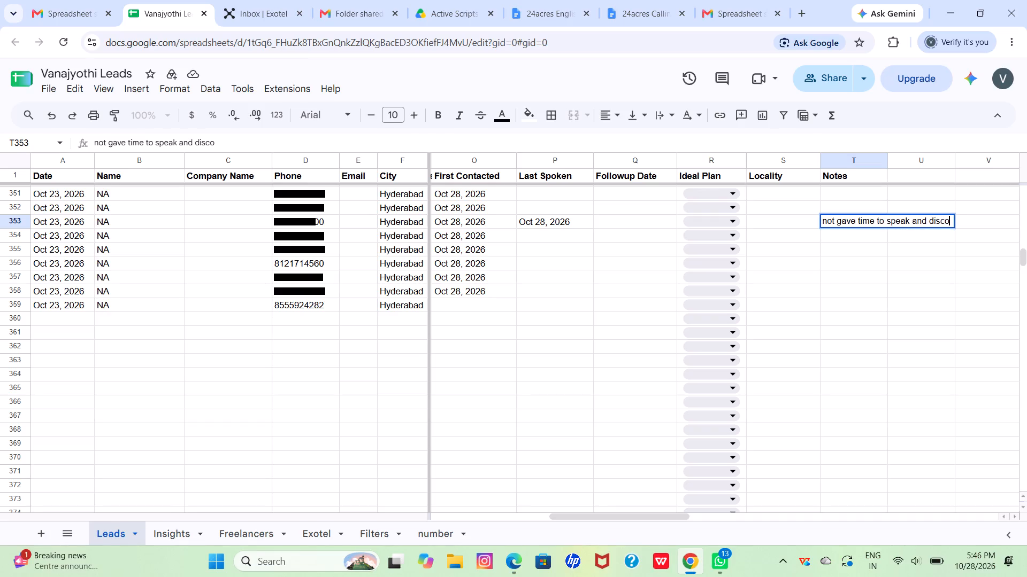
pyautogui.write('nnected call')
pyautogui.press('Return')
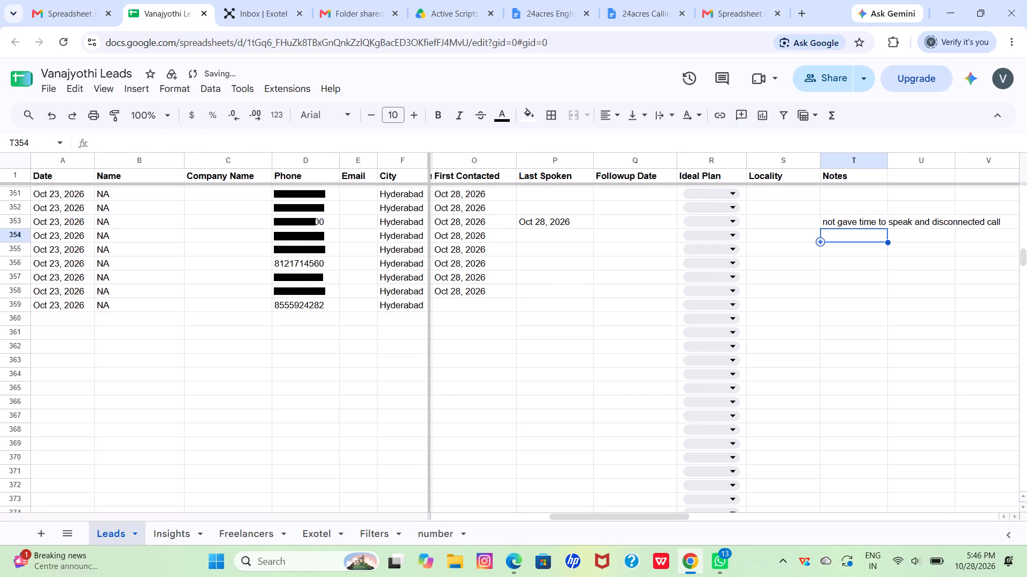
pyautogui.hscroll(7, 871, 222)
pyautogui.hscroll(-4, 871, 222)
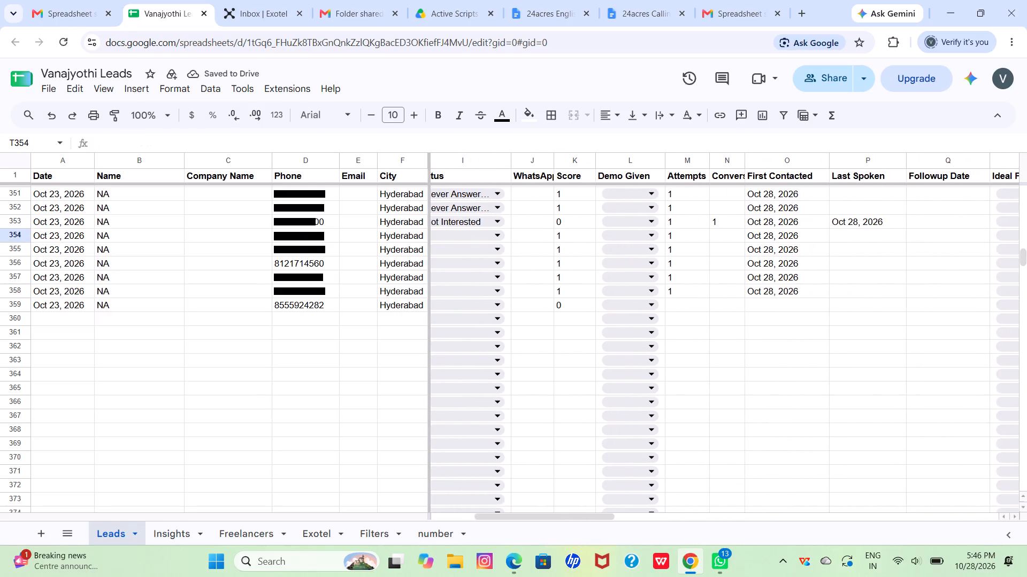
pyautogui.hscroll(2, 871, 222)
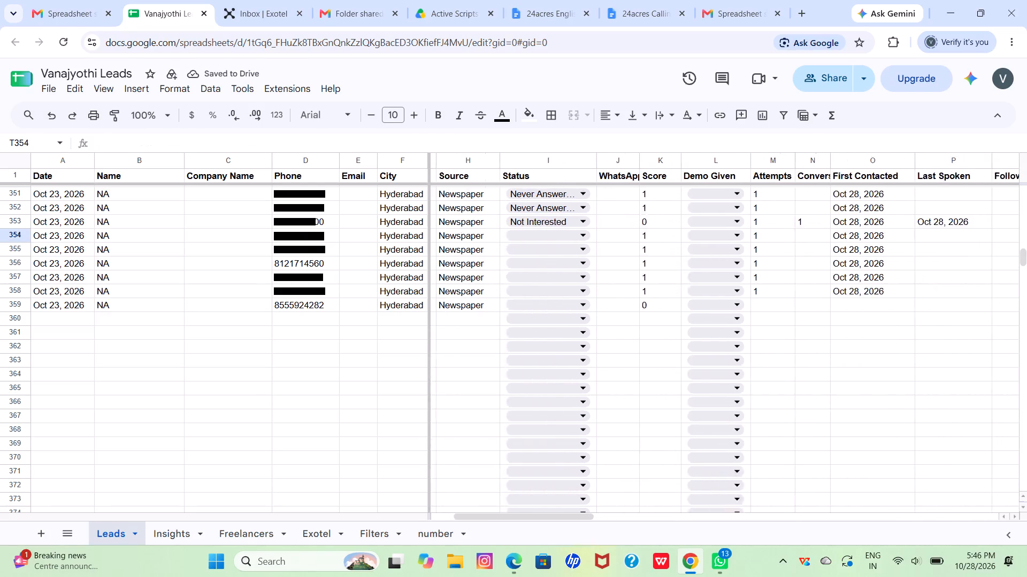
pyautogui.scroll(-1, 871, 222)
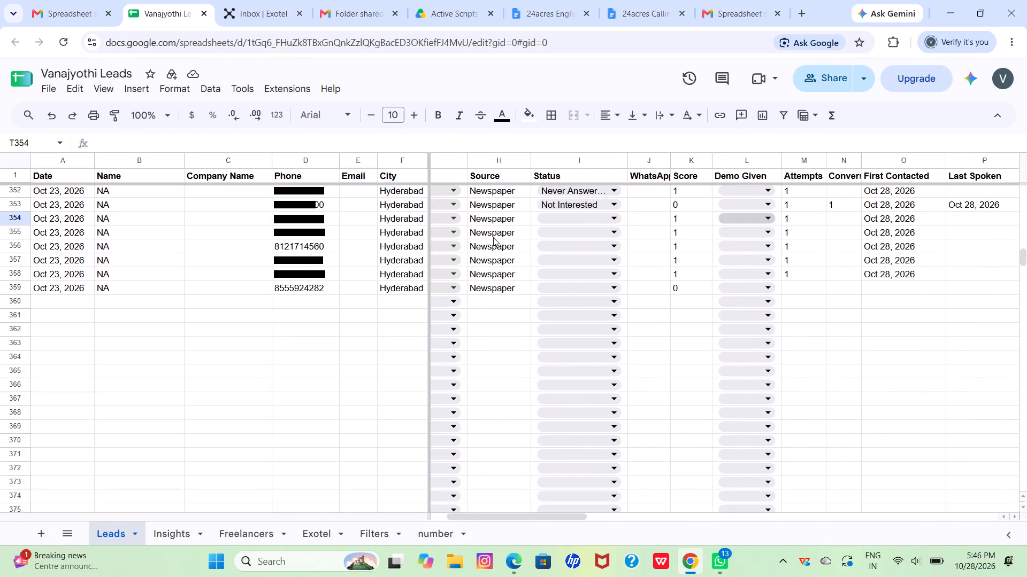
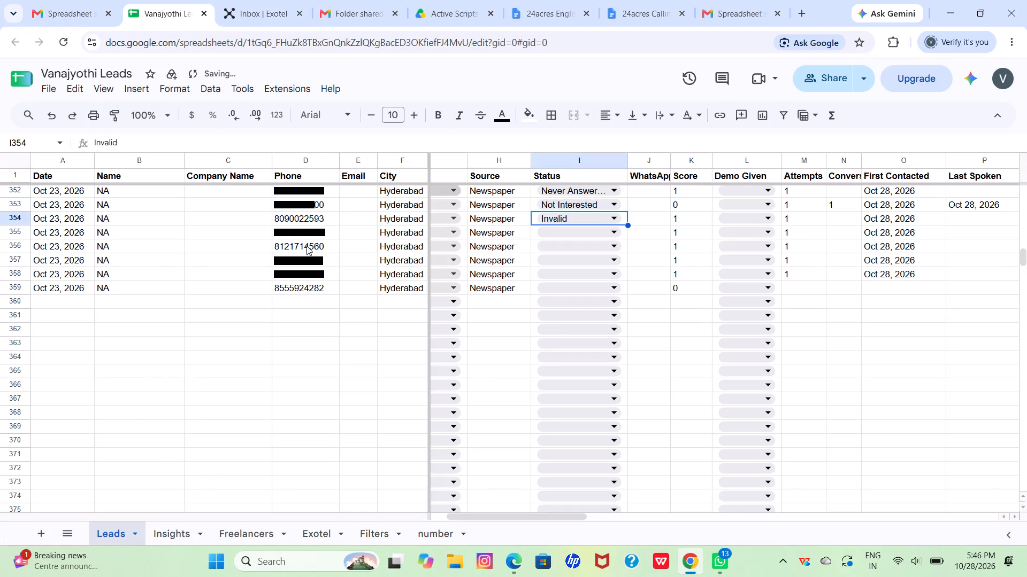
# Copy the phone number of the lead in row 355.
pyautogui.click(324, 231)
pyautogui.hotkey('ctrl', 'c')
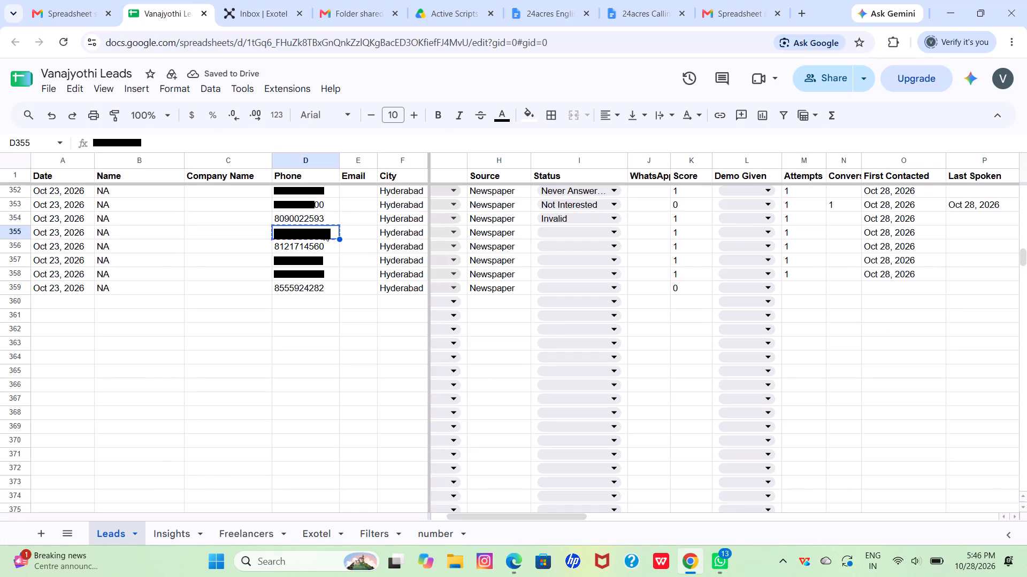
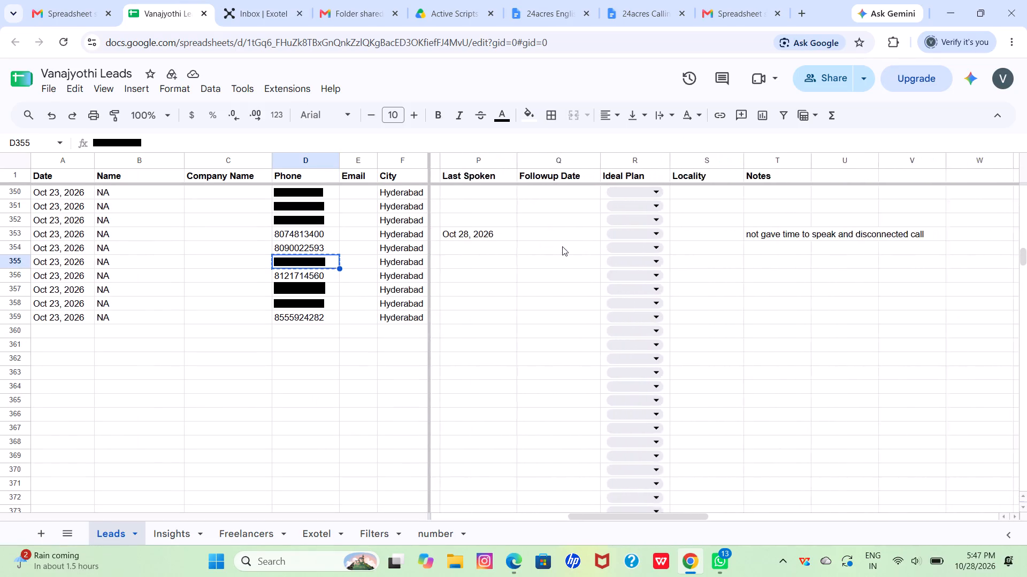
# Set the Status of the lead in row 355 to Never Answered.
pyautogui.hscroll(7, 562, 246)
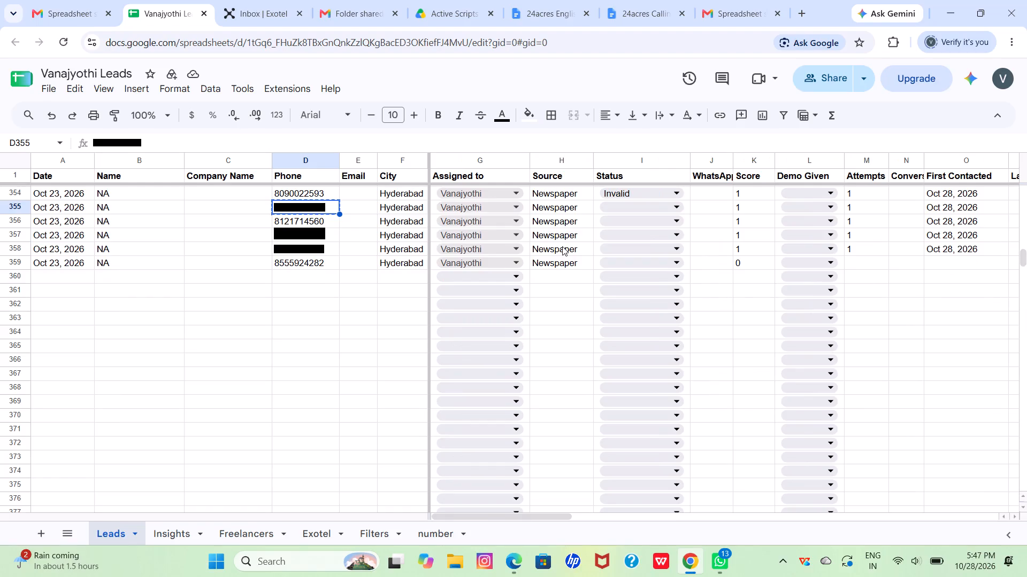
pyautogui.click(648, 214)
pyautogui.click(657, 210)
pyautogui.click(648, 222)
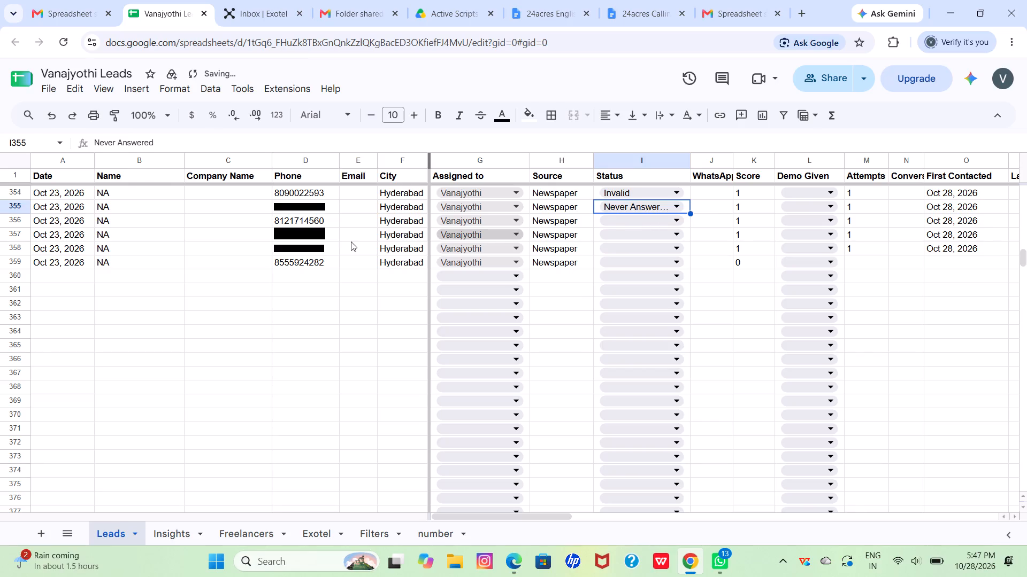
# Select the phone number of the lead in row 356.
pyautogui.click(318, 228)
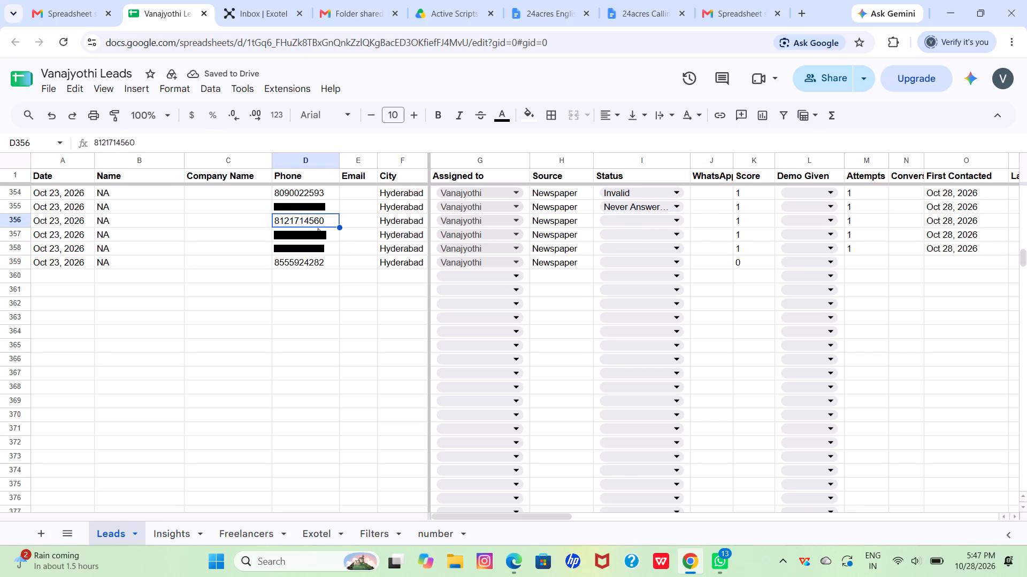
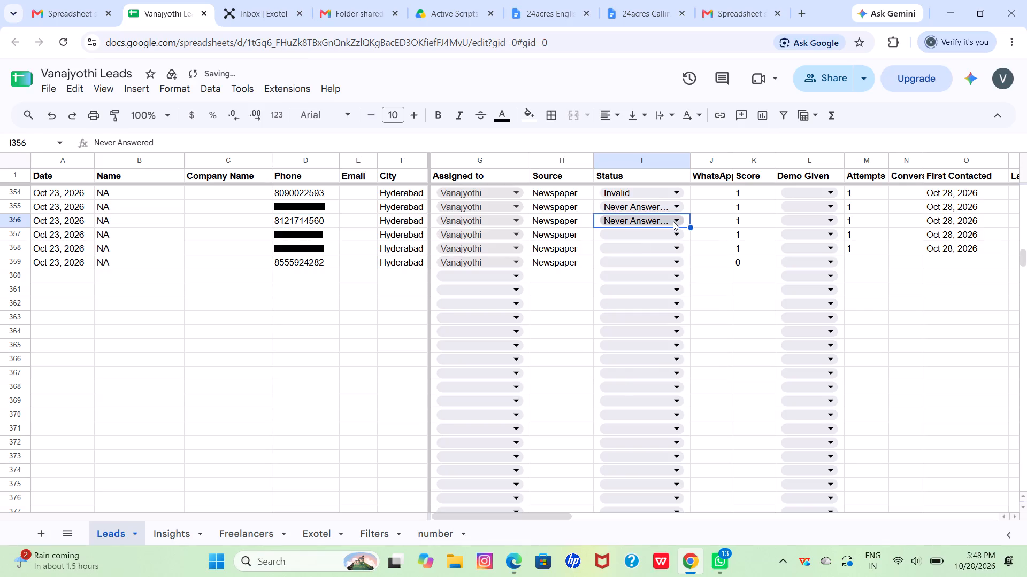
# Change the Status of the lead in row 356 to Not Interested.
pyautogui.click(673, 221)
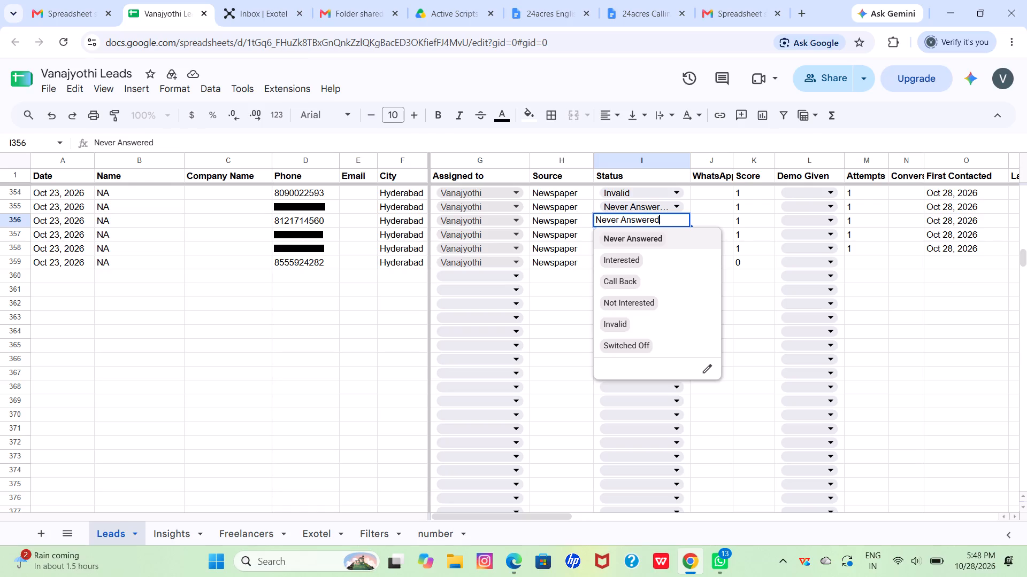
pyautogui.click(638, 298)
# Record 1 conversation for the lead in row 356 and copy its First Contacted date, Oct 28, 2026, into Last Spoken.
pyautogui.click(892, 219)
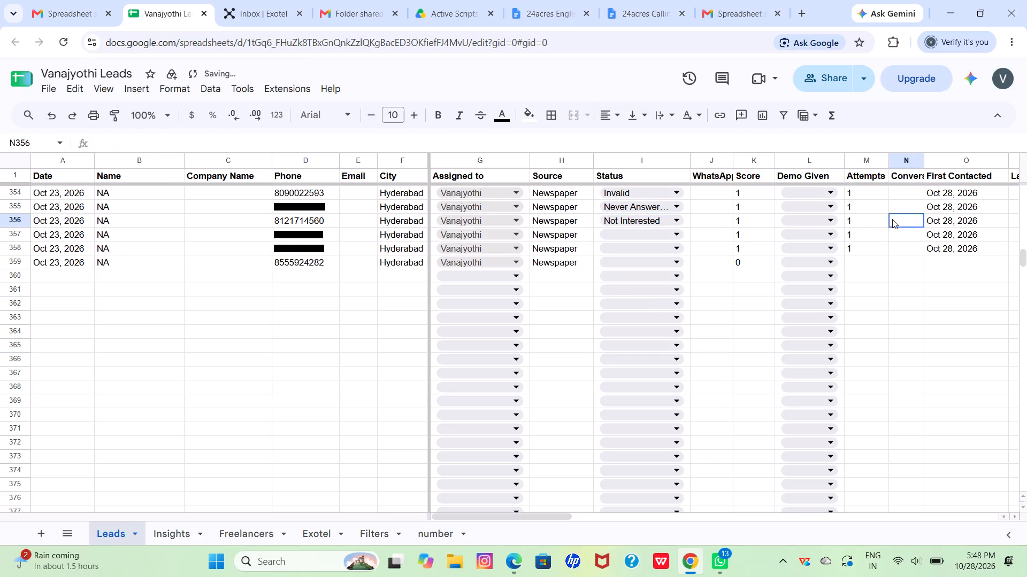
pyautogui.press('1')
pyautogui.click(942, 217)
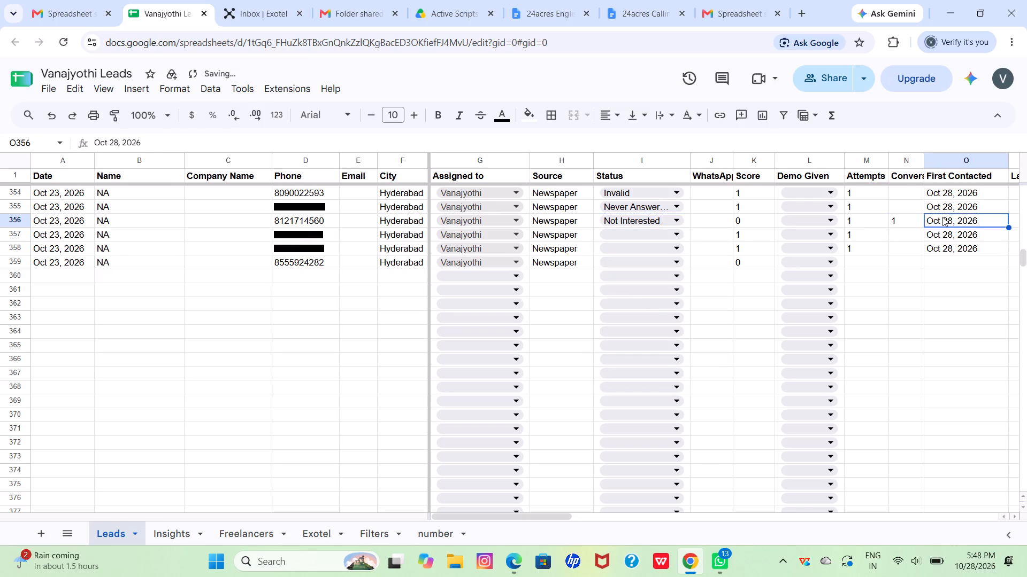
pyautogui.hotkey('ctrl', 'c')
pyautogui.hscroll(-2, 942, 217)
pyautogui.click(942, 217)
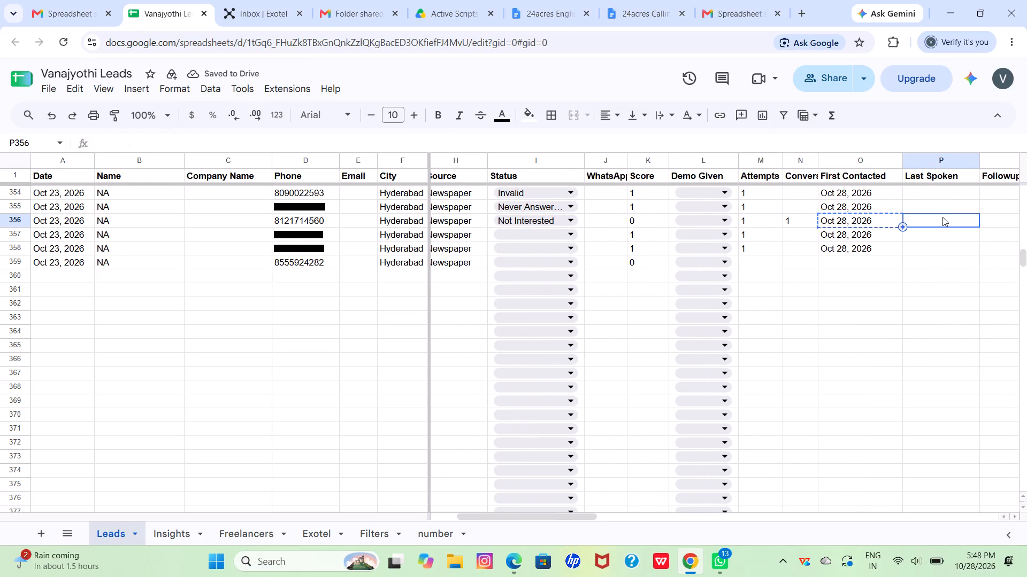
pyautogui.hotkey('ctrl', 'v')
# Copy the note "not gave time to speak and disconnected call" from row 353 into the Notes of row 356.
pyautogui.hscroll(-3, 942, 217)
pyautogui.scroll(1, 942, 217)
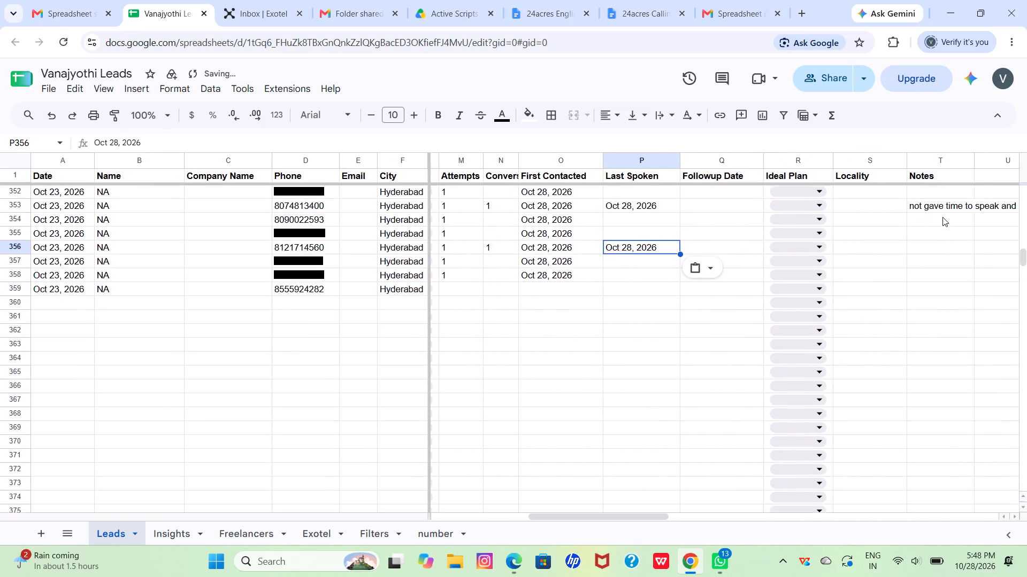
pyautogui.scroll(1, 942, 217)
pyautogui.click(942, 217)
pyautogui.hotkey('ctrl', 'c')
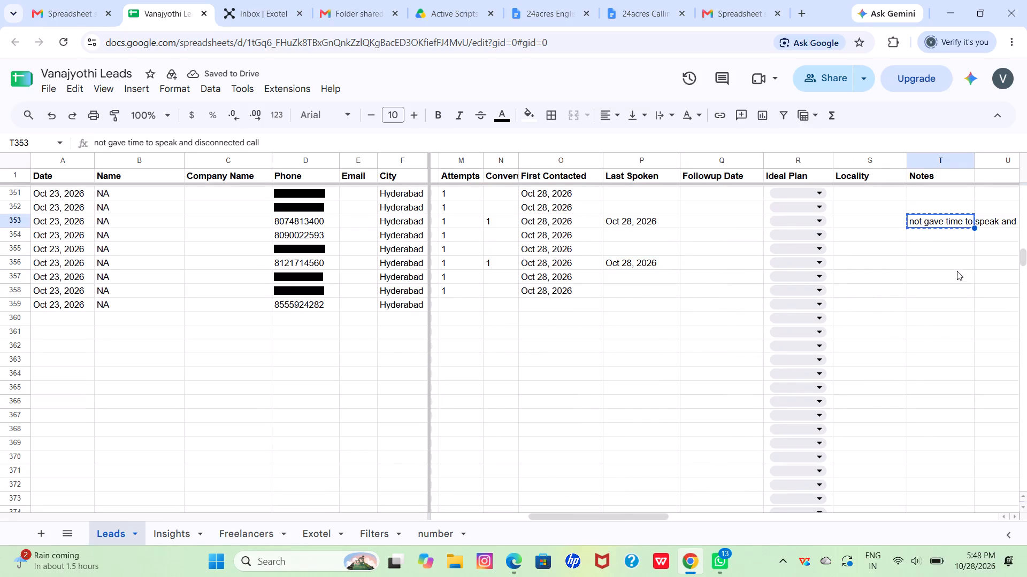
pyautogui.click(957, 272)
pyautogui.click(938, 260)
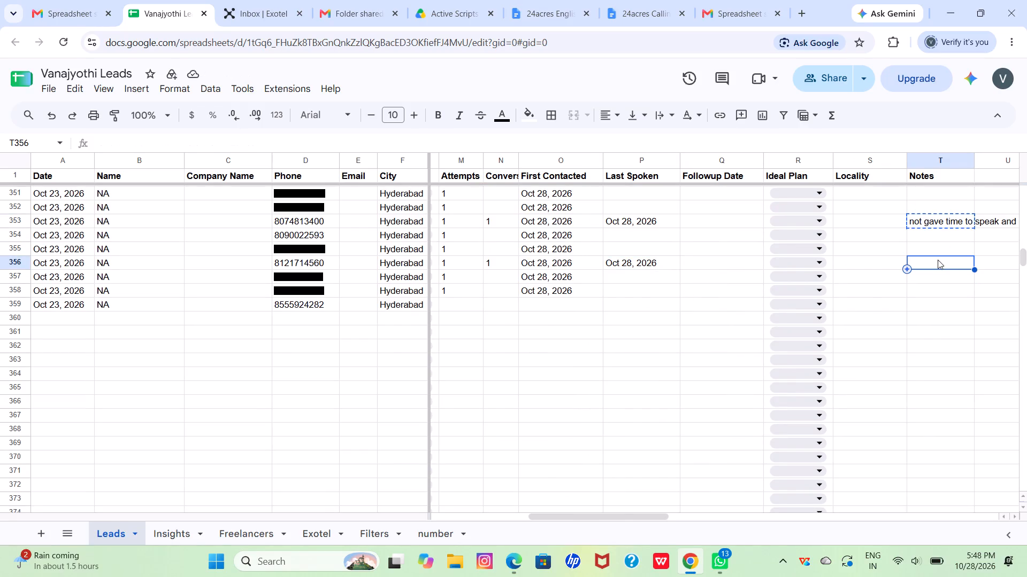
pyautogui.hotkey('ctrl', 'v')
pyautogui.click(940, 276)
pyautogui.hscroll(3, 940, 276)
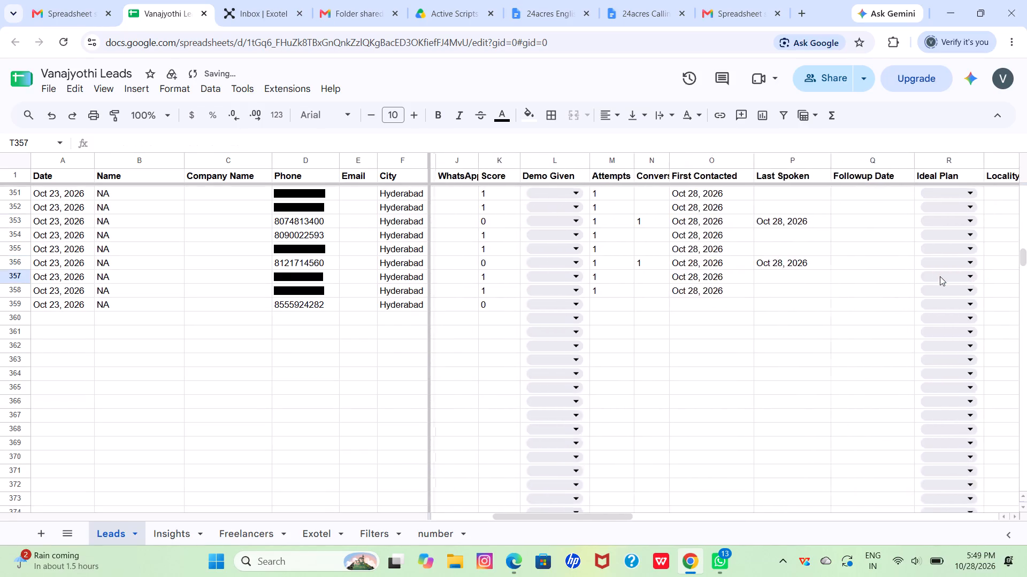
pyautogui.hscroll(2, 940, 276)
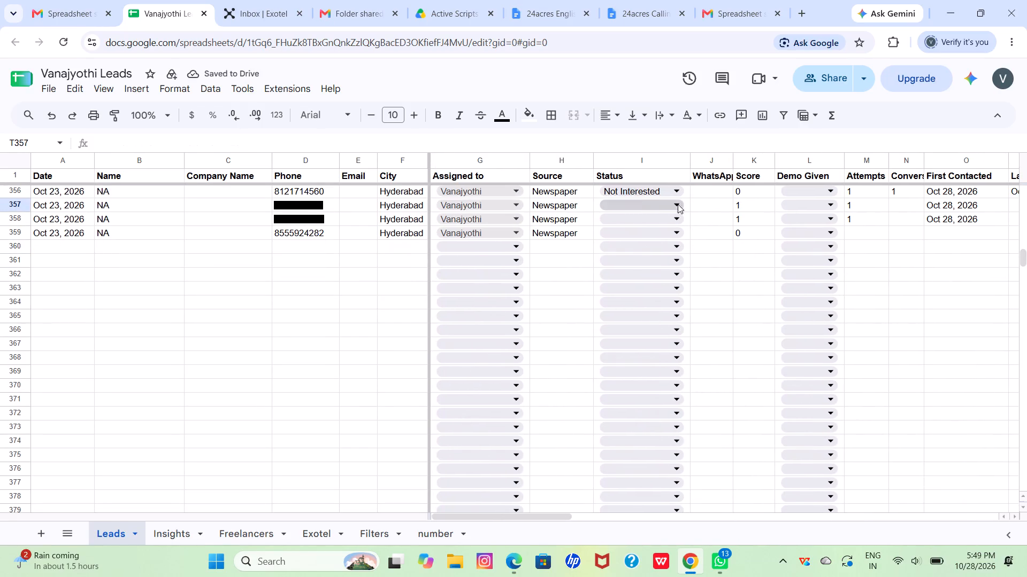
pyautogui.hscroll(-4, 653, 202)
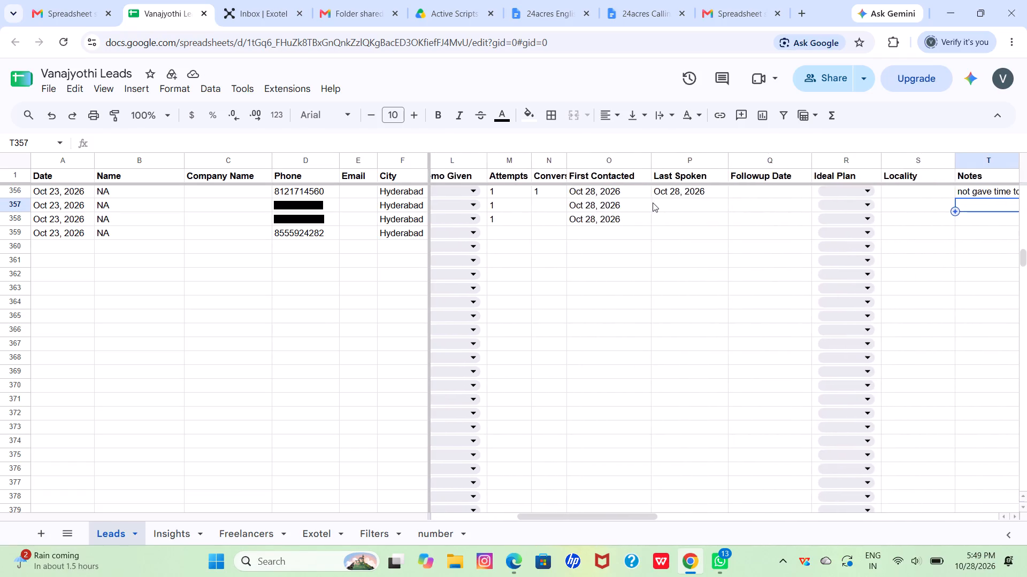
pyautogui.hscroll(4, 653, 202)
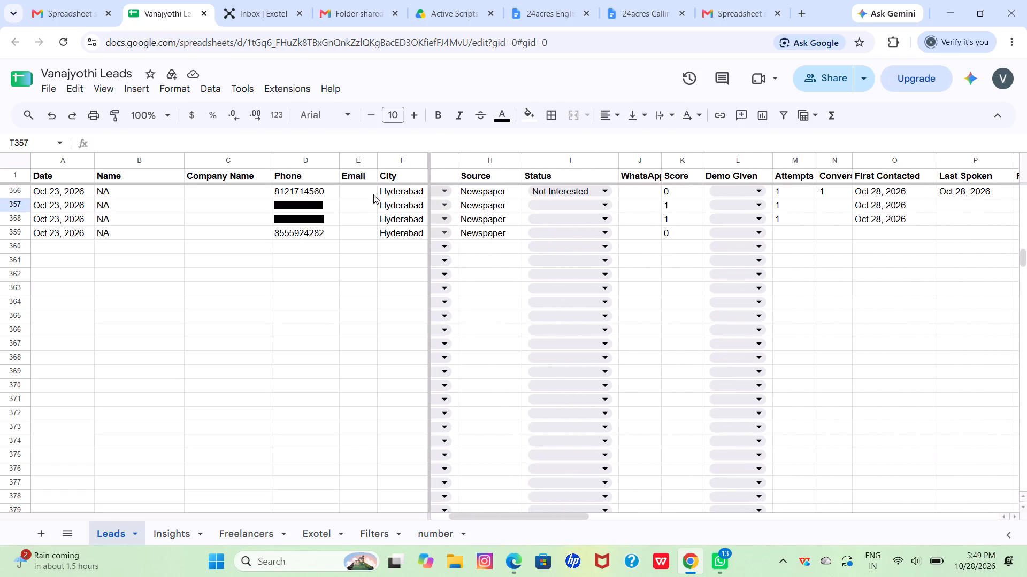